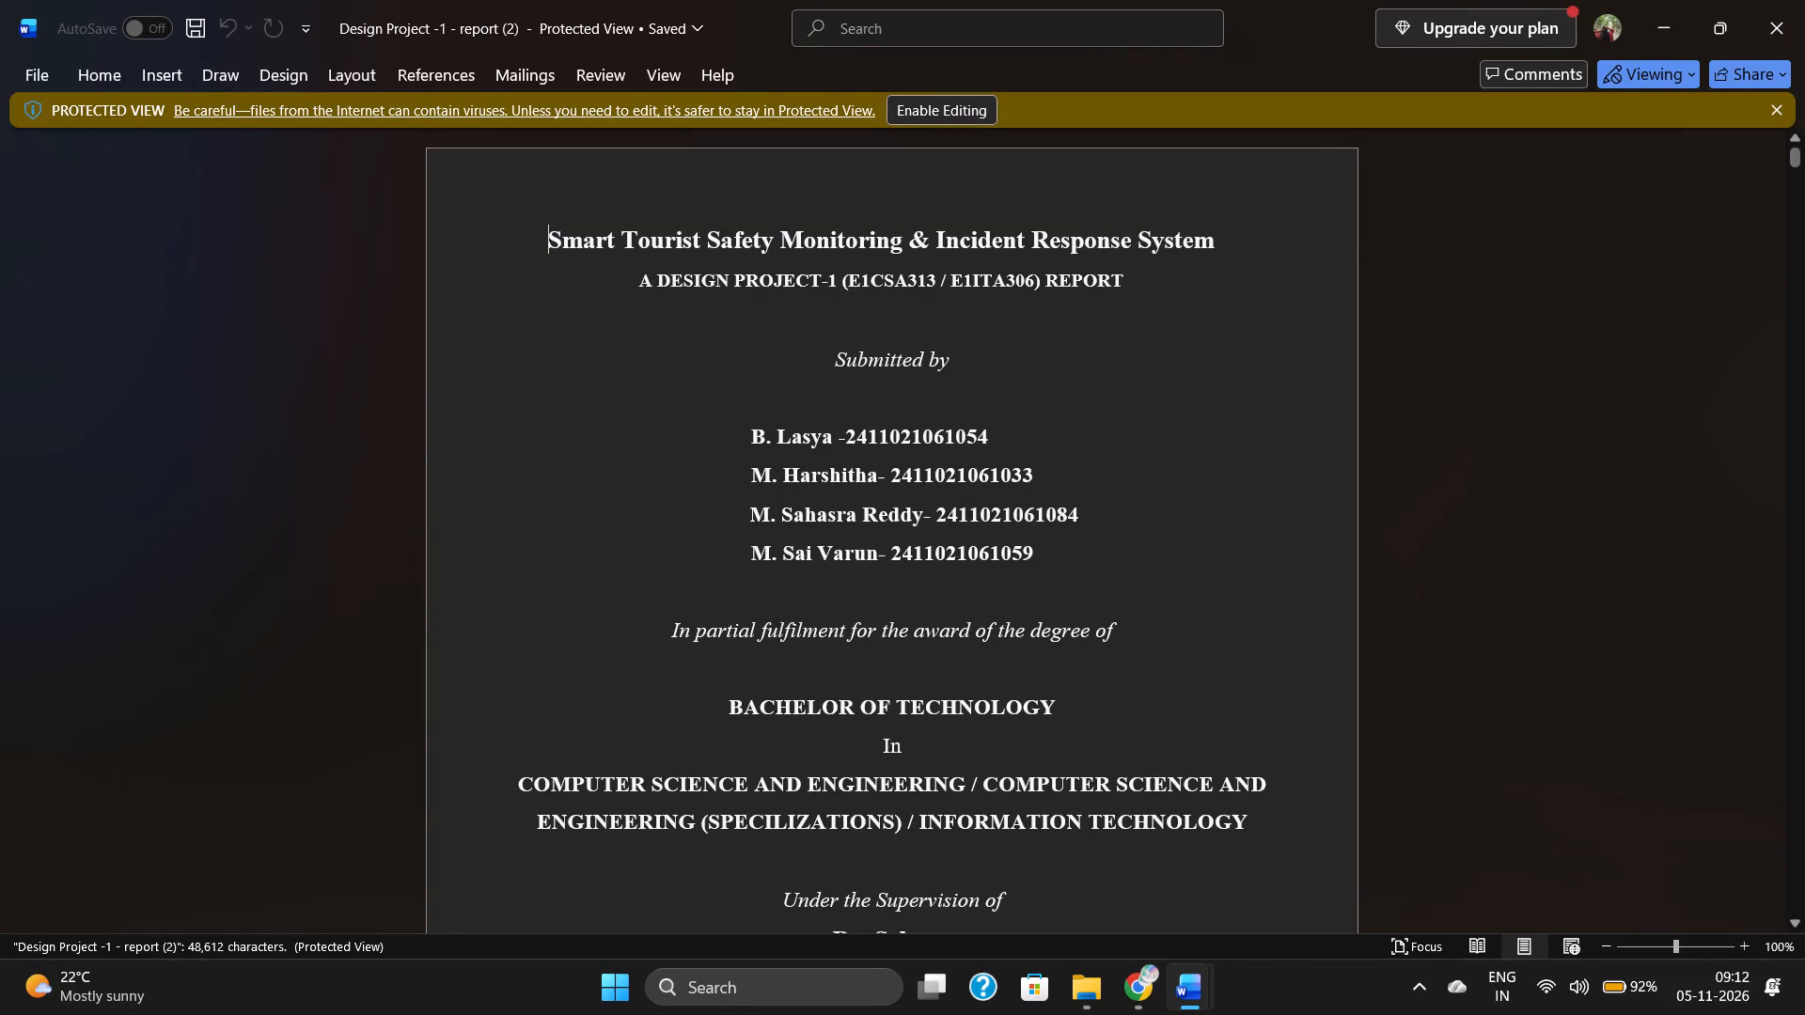
Enable editing for the design project report open in Protected View.
{"action": "scroll", "coordinate": [1039, 484], "scroll_direction": "down", "scroll_amount": 5}
{"action": "scroll", "coordinate": [1039, 484], "scroll_direction": "up", "scroll_amount": 1}
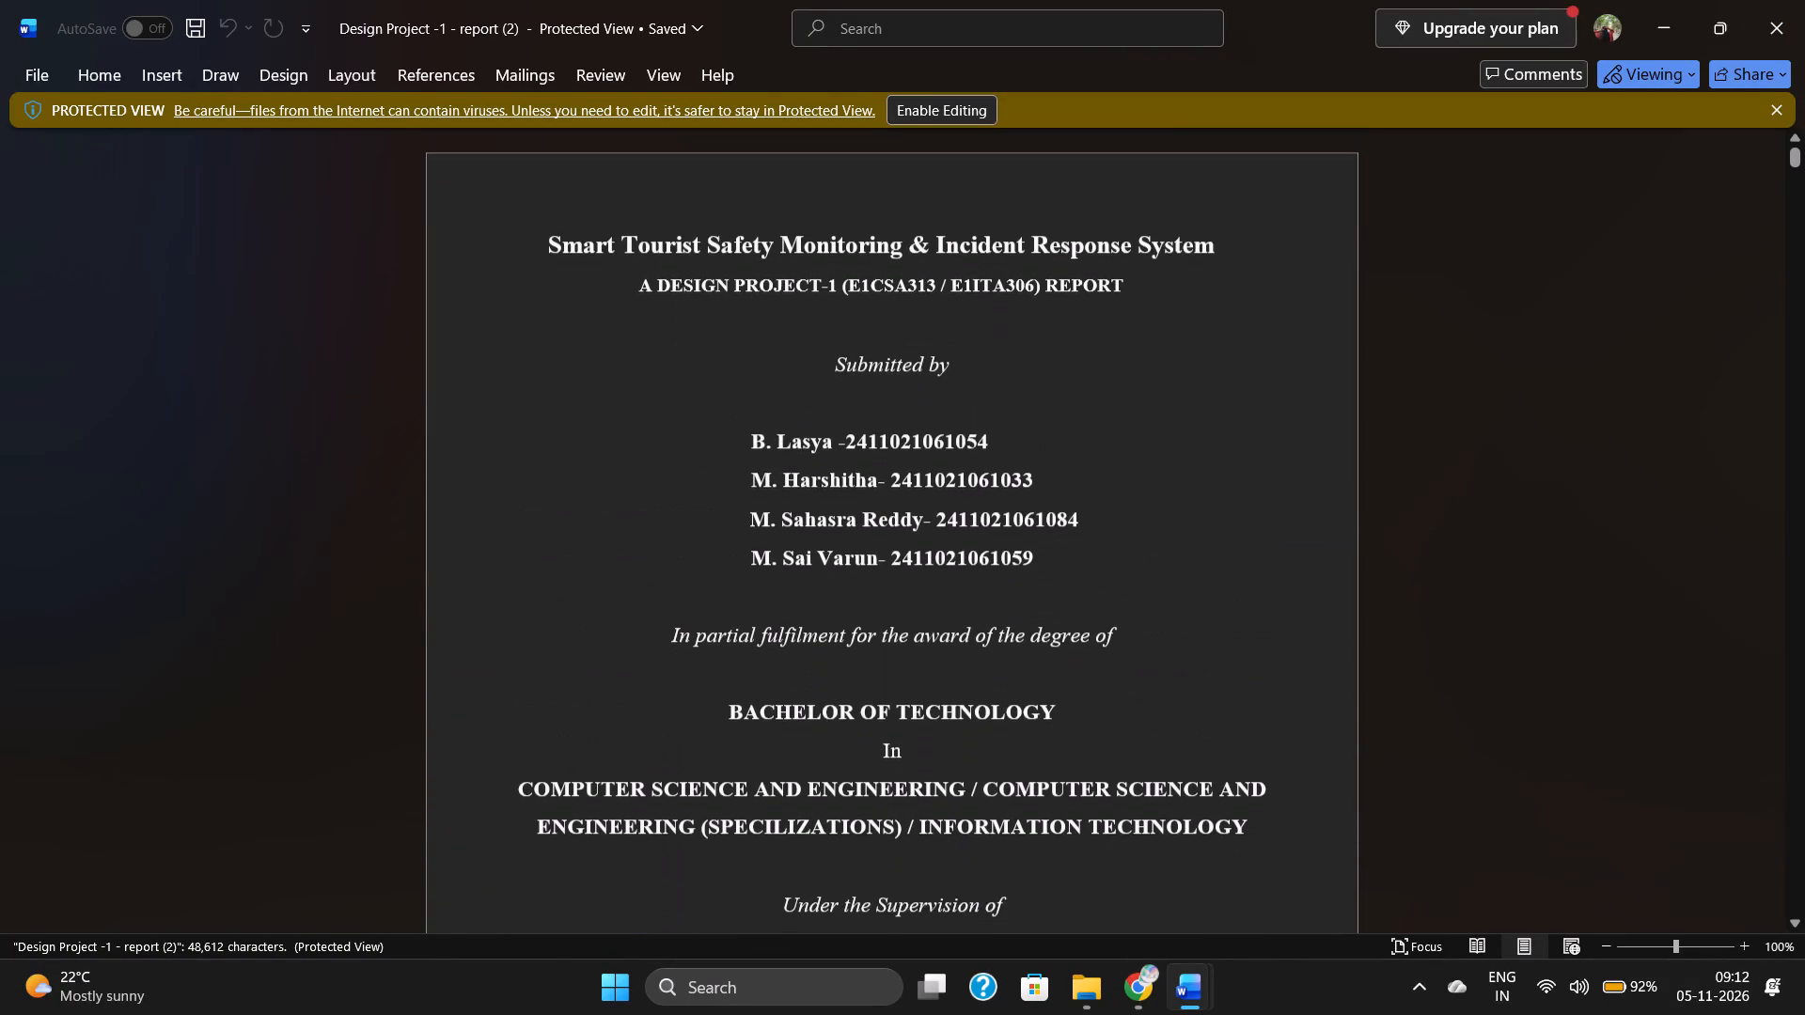
{"action": "scroll", "coordinate": [1039, 484], "scroll_direction": "down", "scroll_amount": 3}
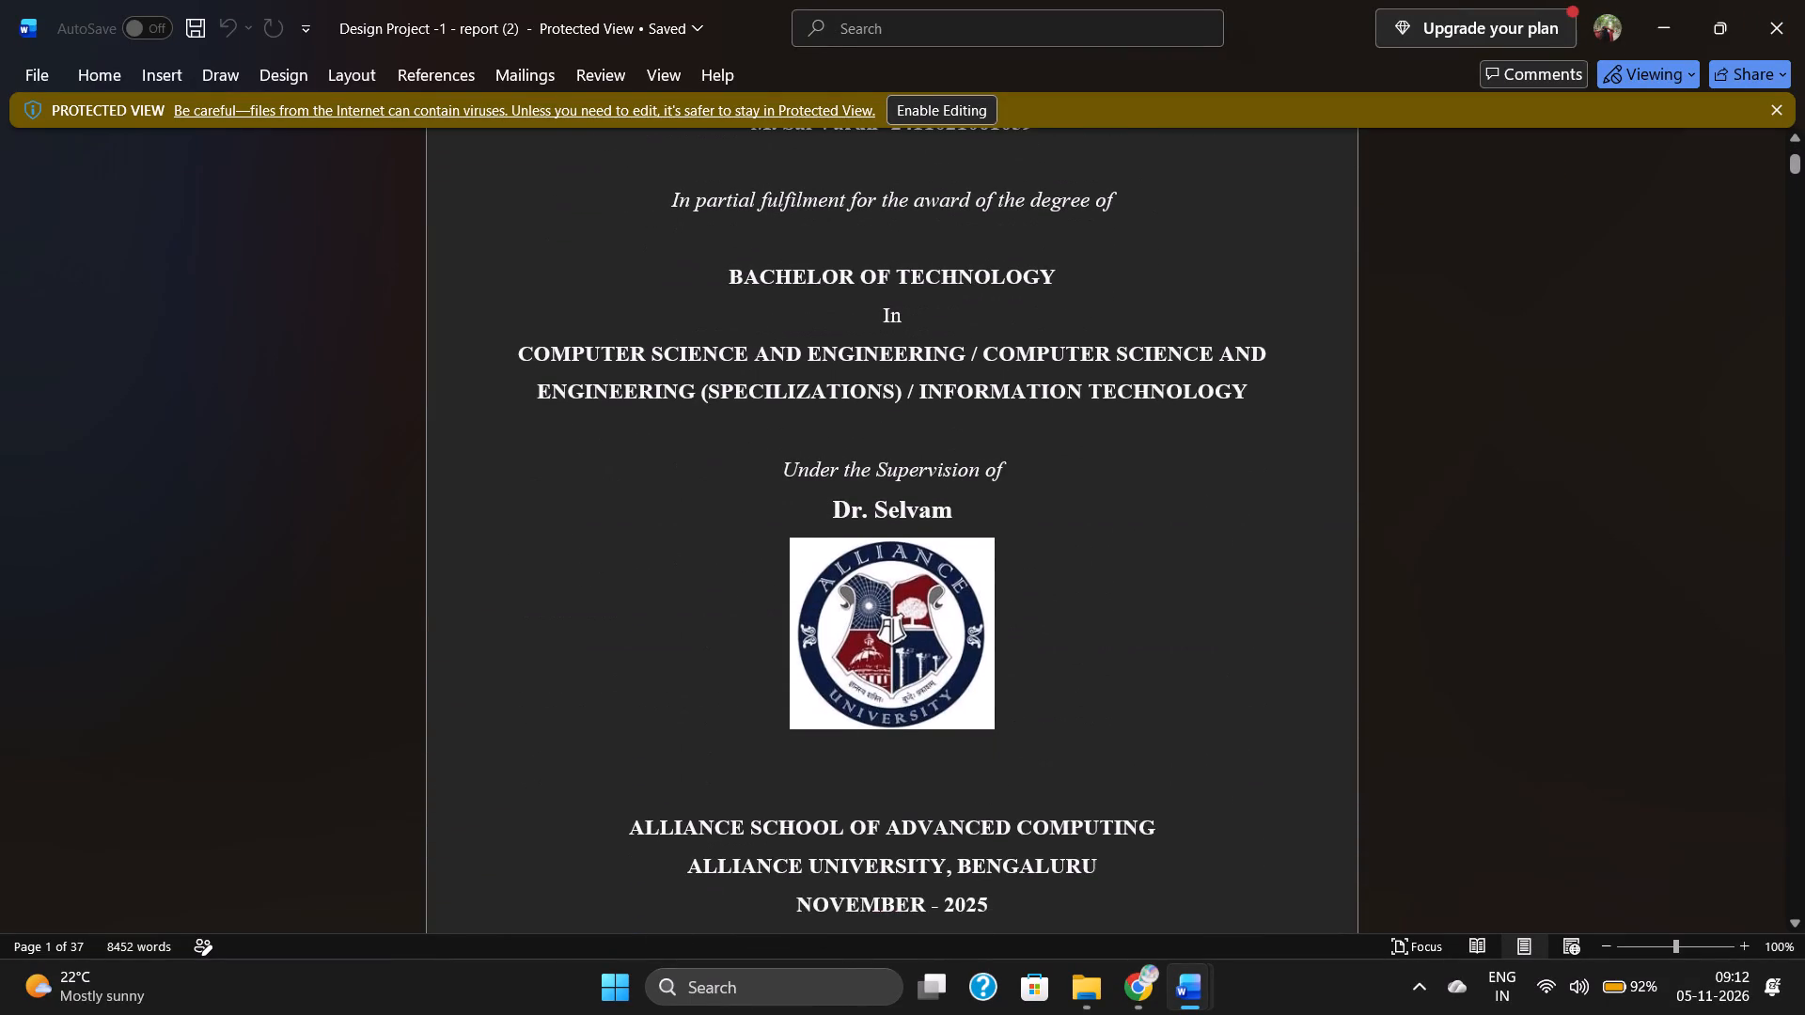
{"action": "scroll", "coordinate": [1039, 484], "scroll_direction": "down", "scroll_amount": 2}
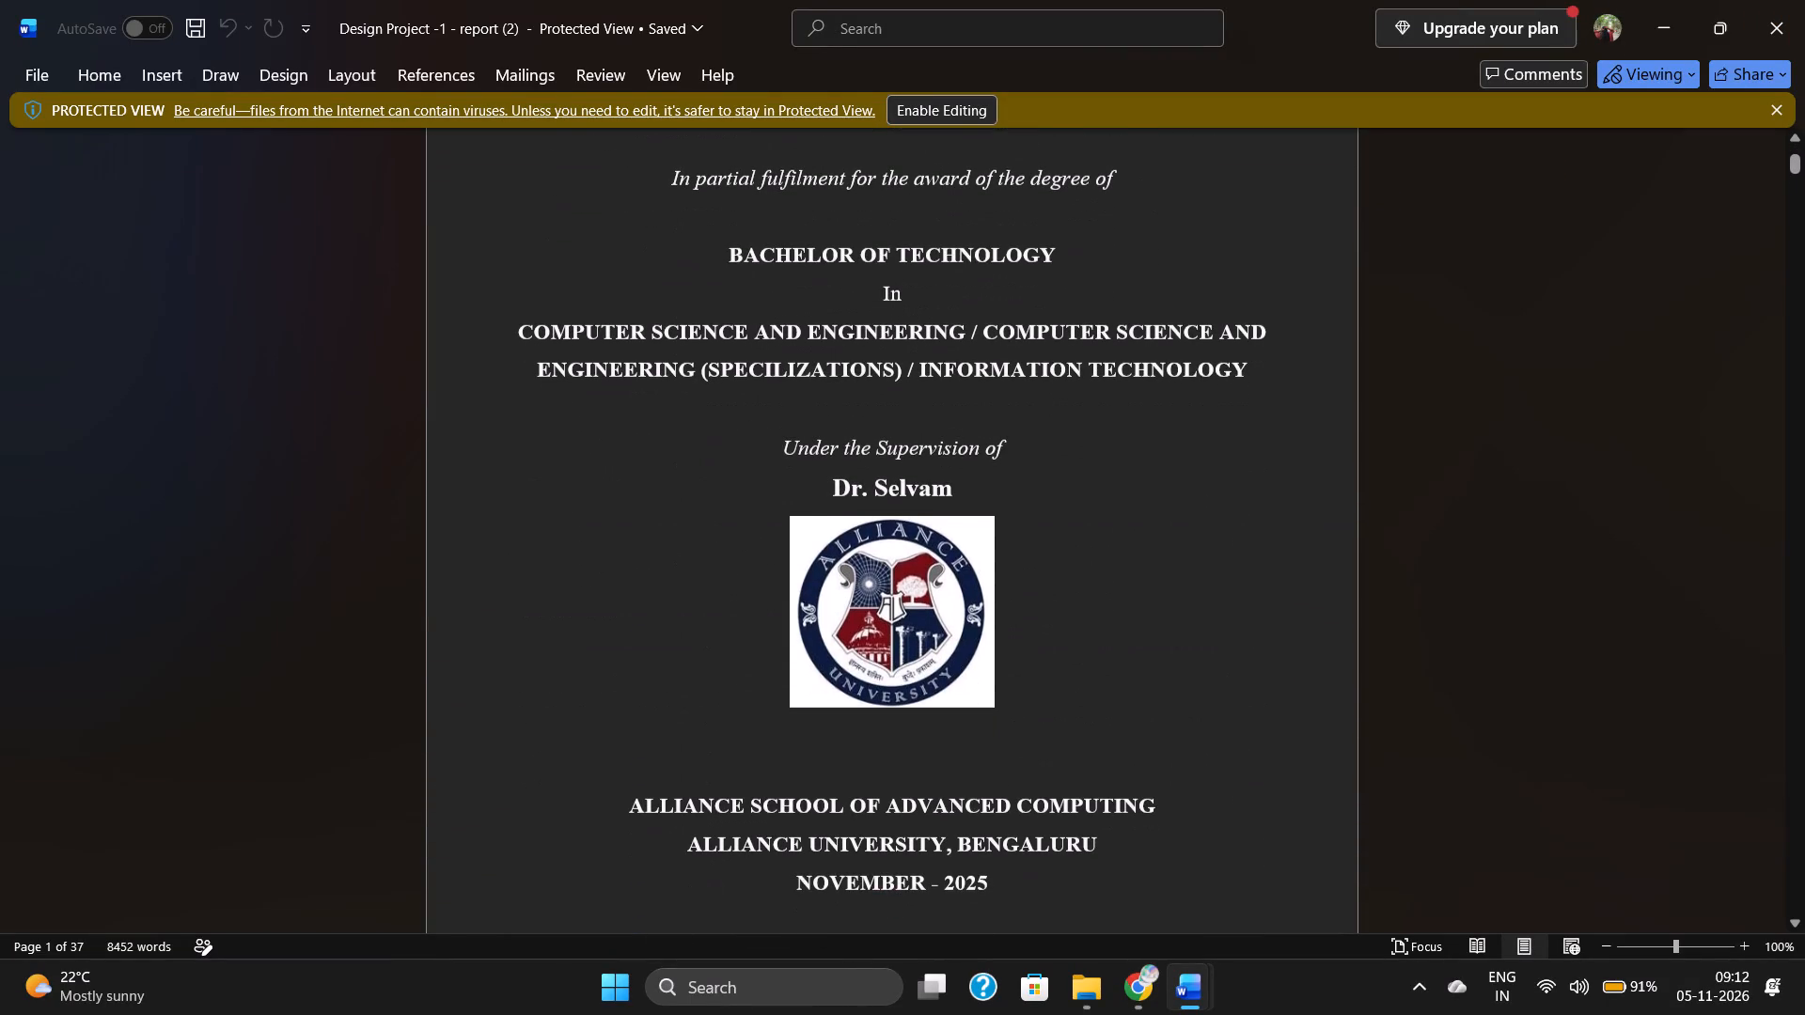
{"action": "left_click", "coordinate": [944, 113]}
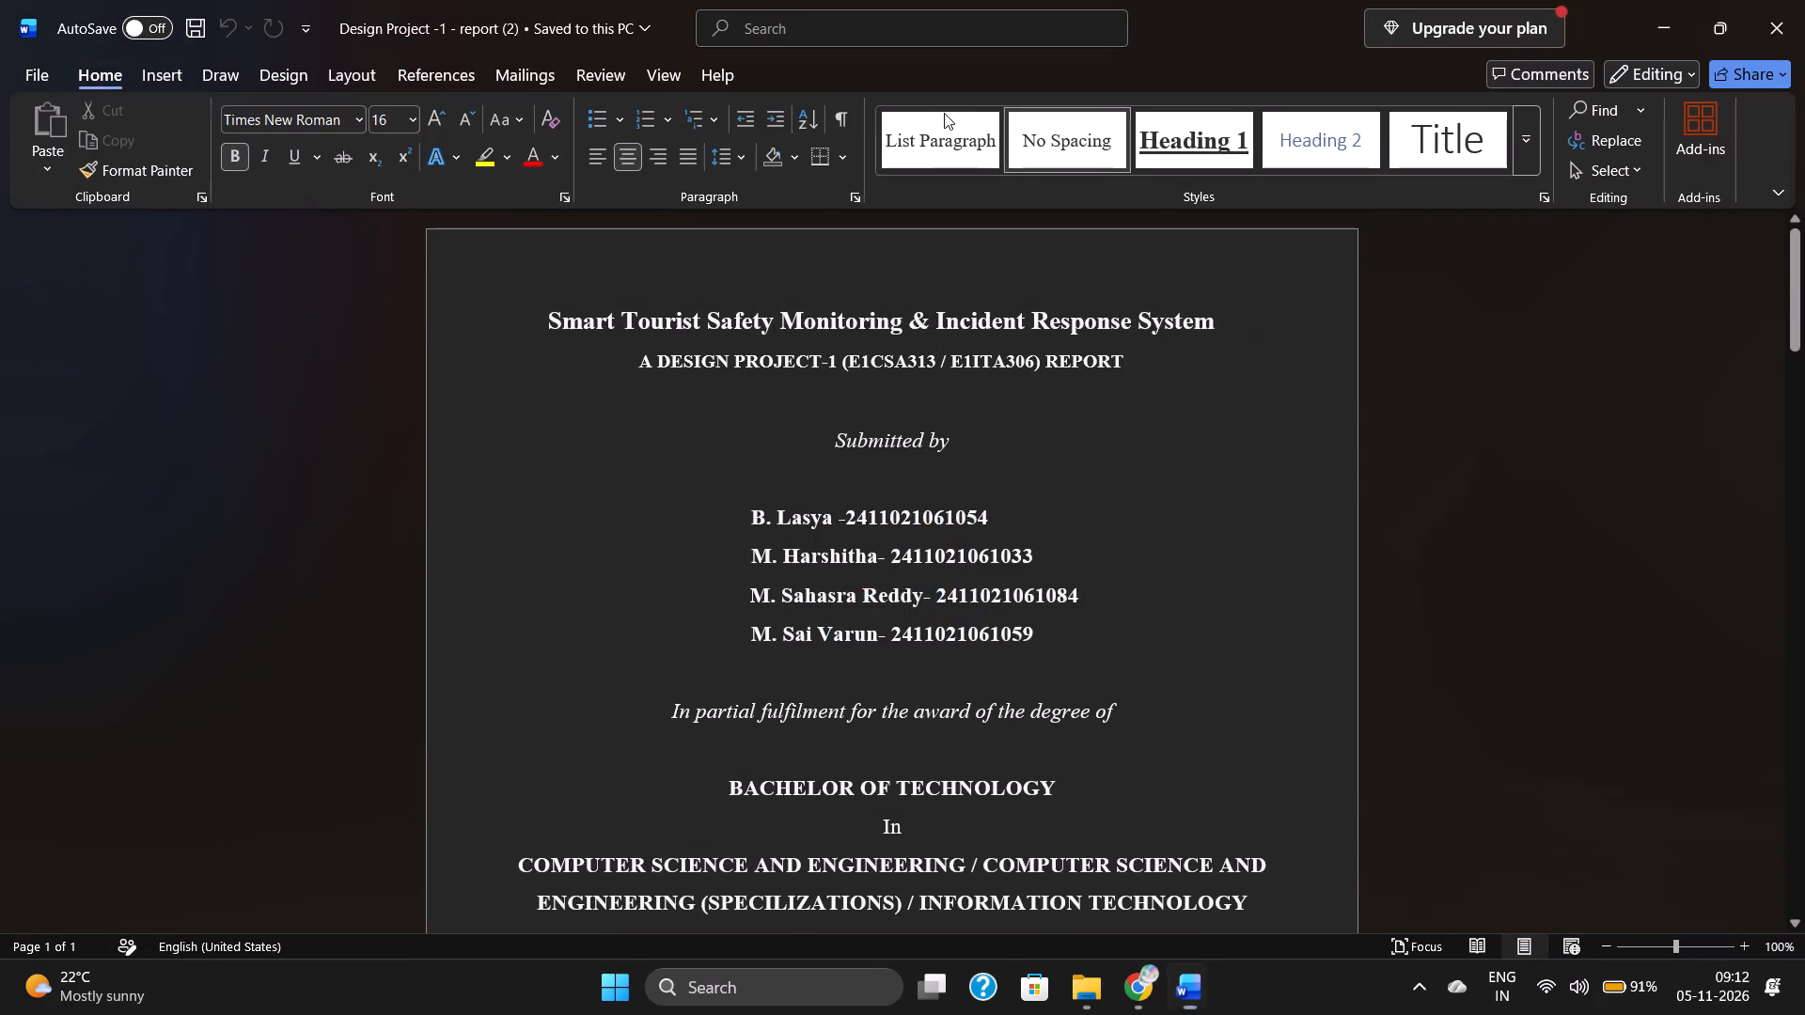
Delete the alternative degree branches on the title page, leaving only COMPUTER SCIENCE AND ENGINEERING.
{"action": "scroll", "coordinate": [1185, 601], "scroll_direction": "down", "scroll_amount": 3}
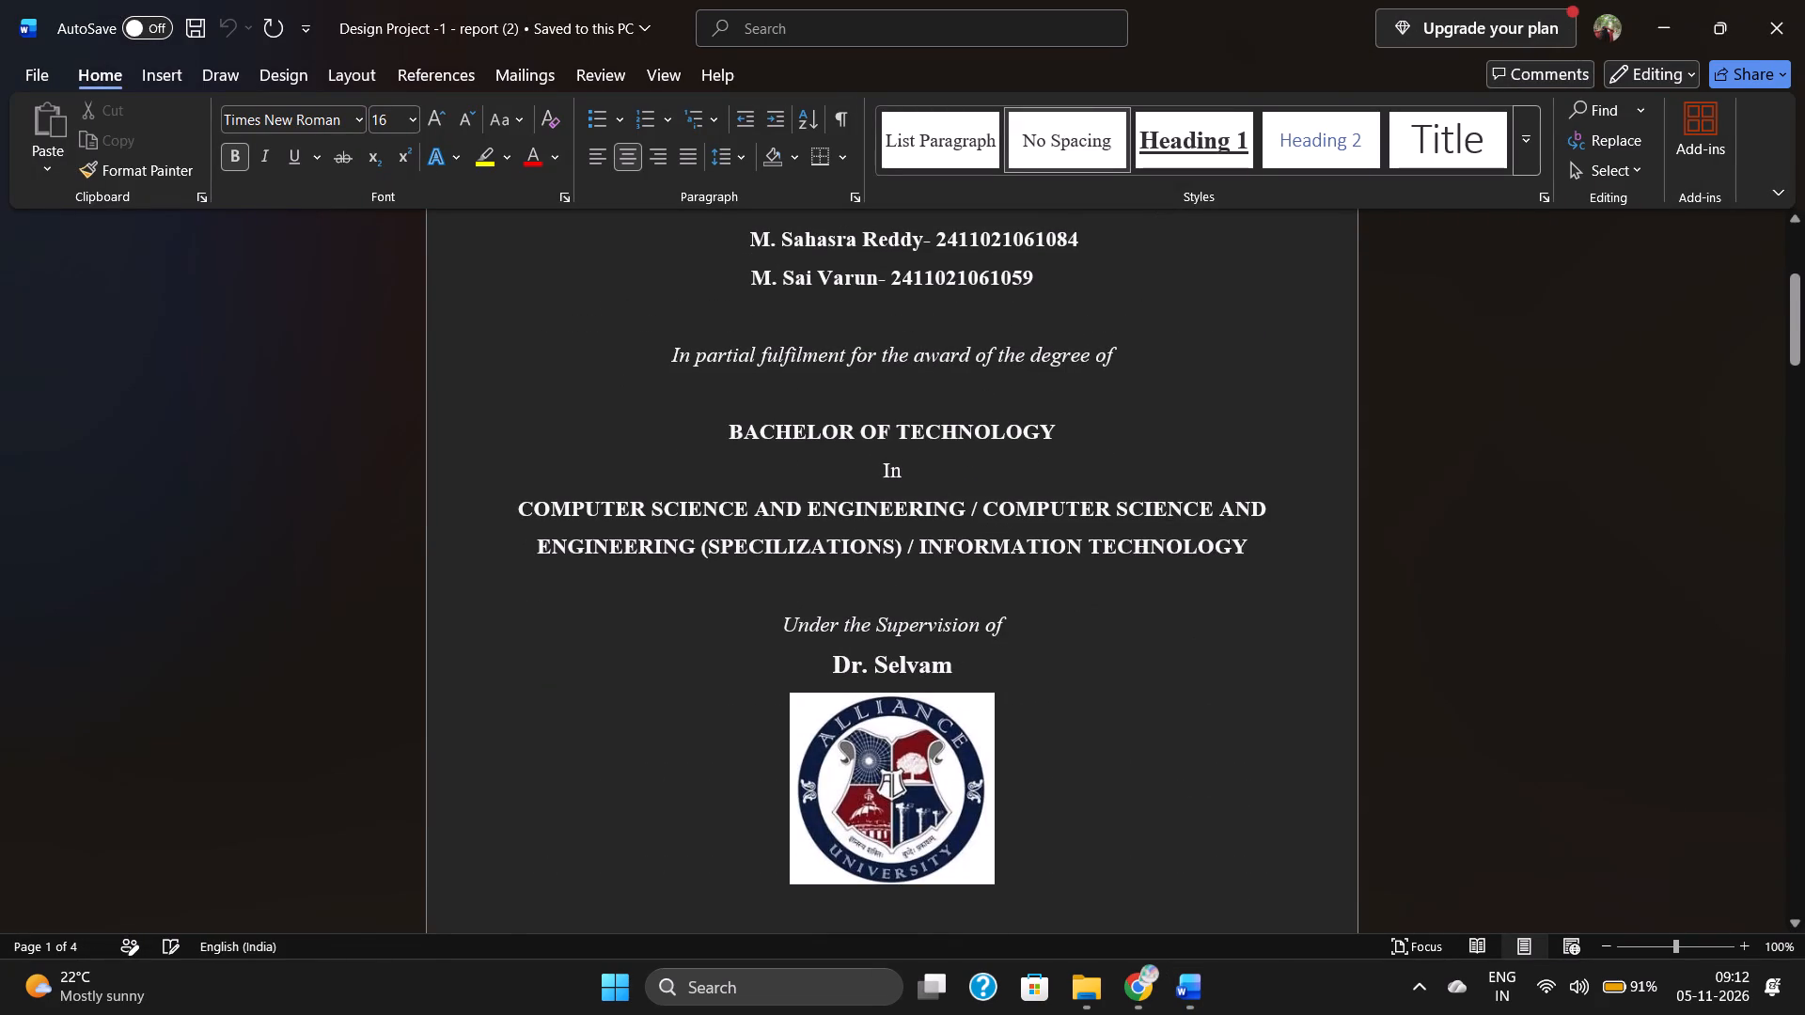
{"action": "left_click_drag", "start_coordinate": [973, 503], "coordinate": [1048, 533]}
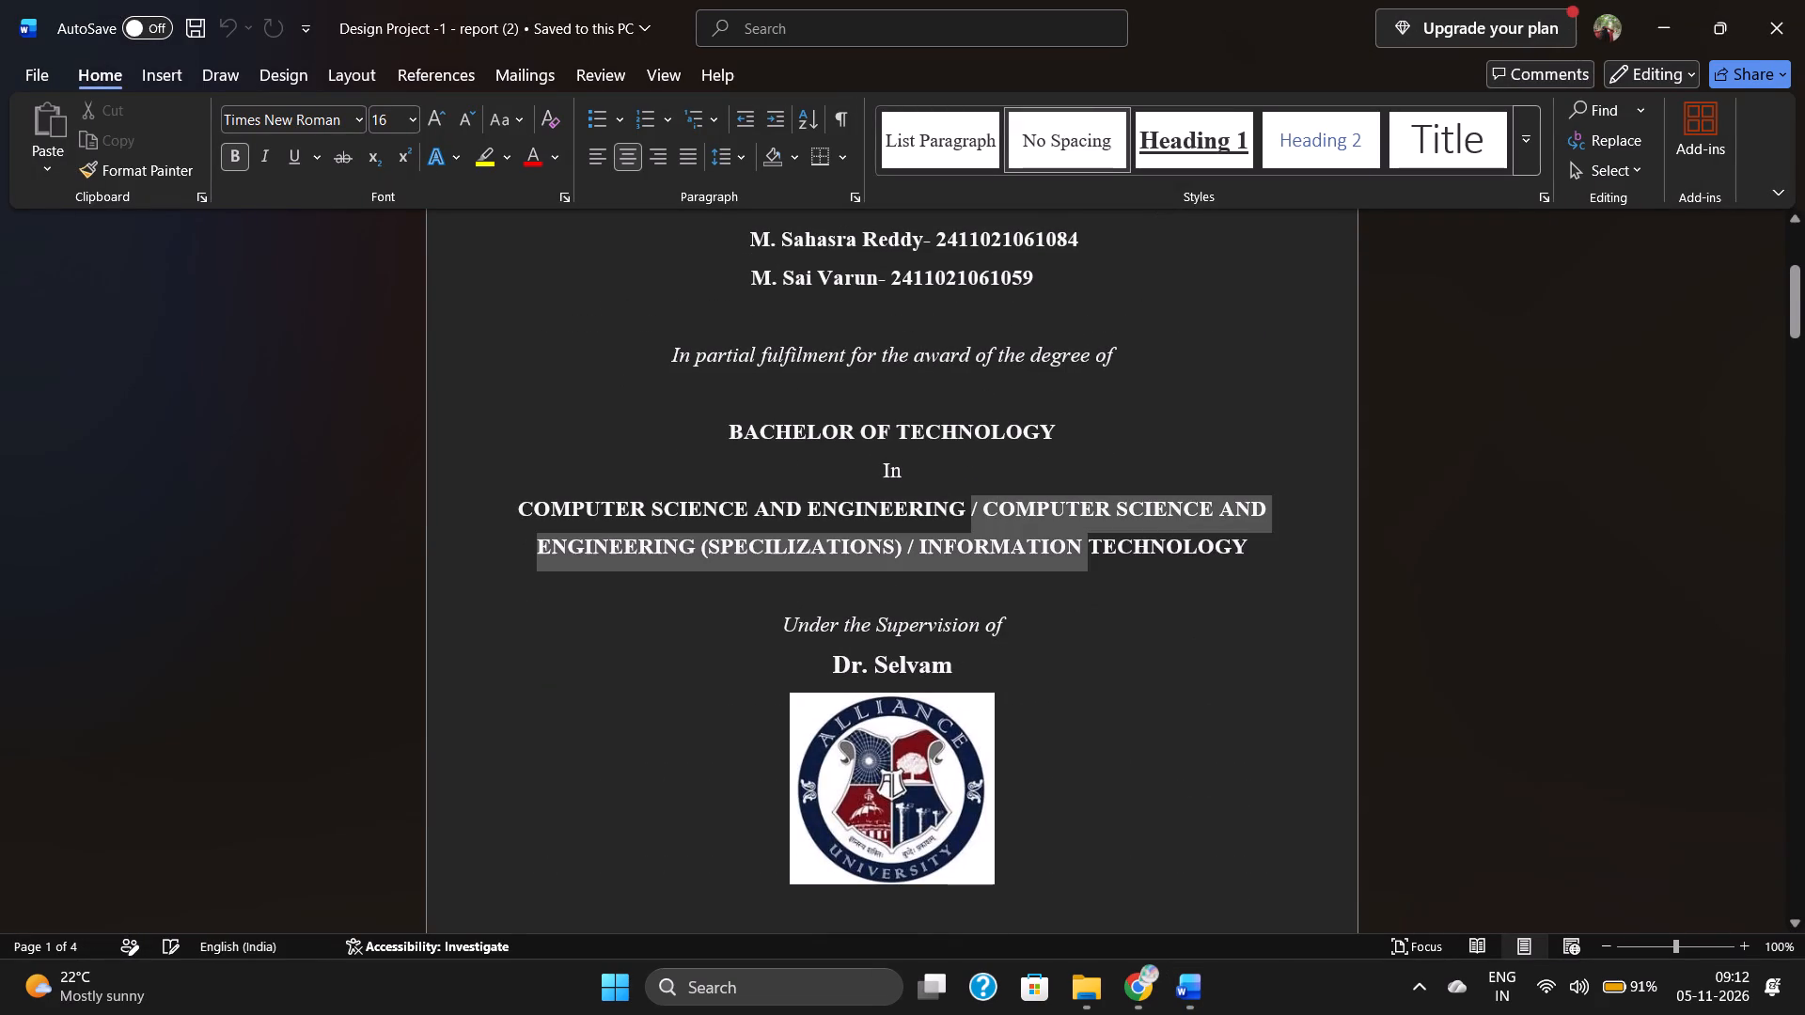
{"action": "left_click_drag", "start_coordinate": [1048, 533], "coordinate": [1198, 539]}
{"action": "key", "text": "BackSpace"}
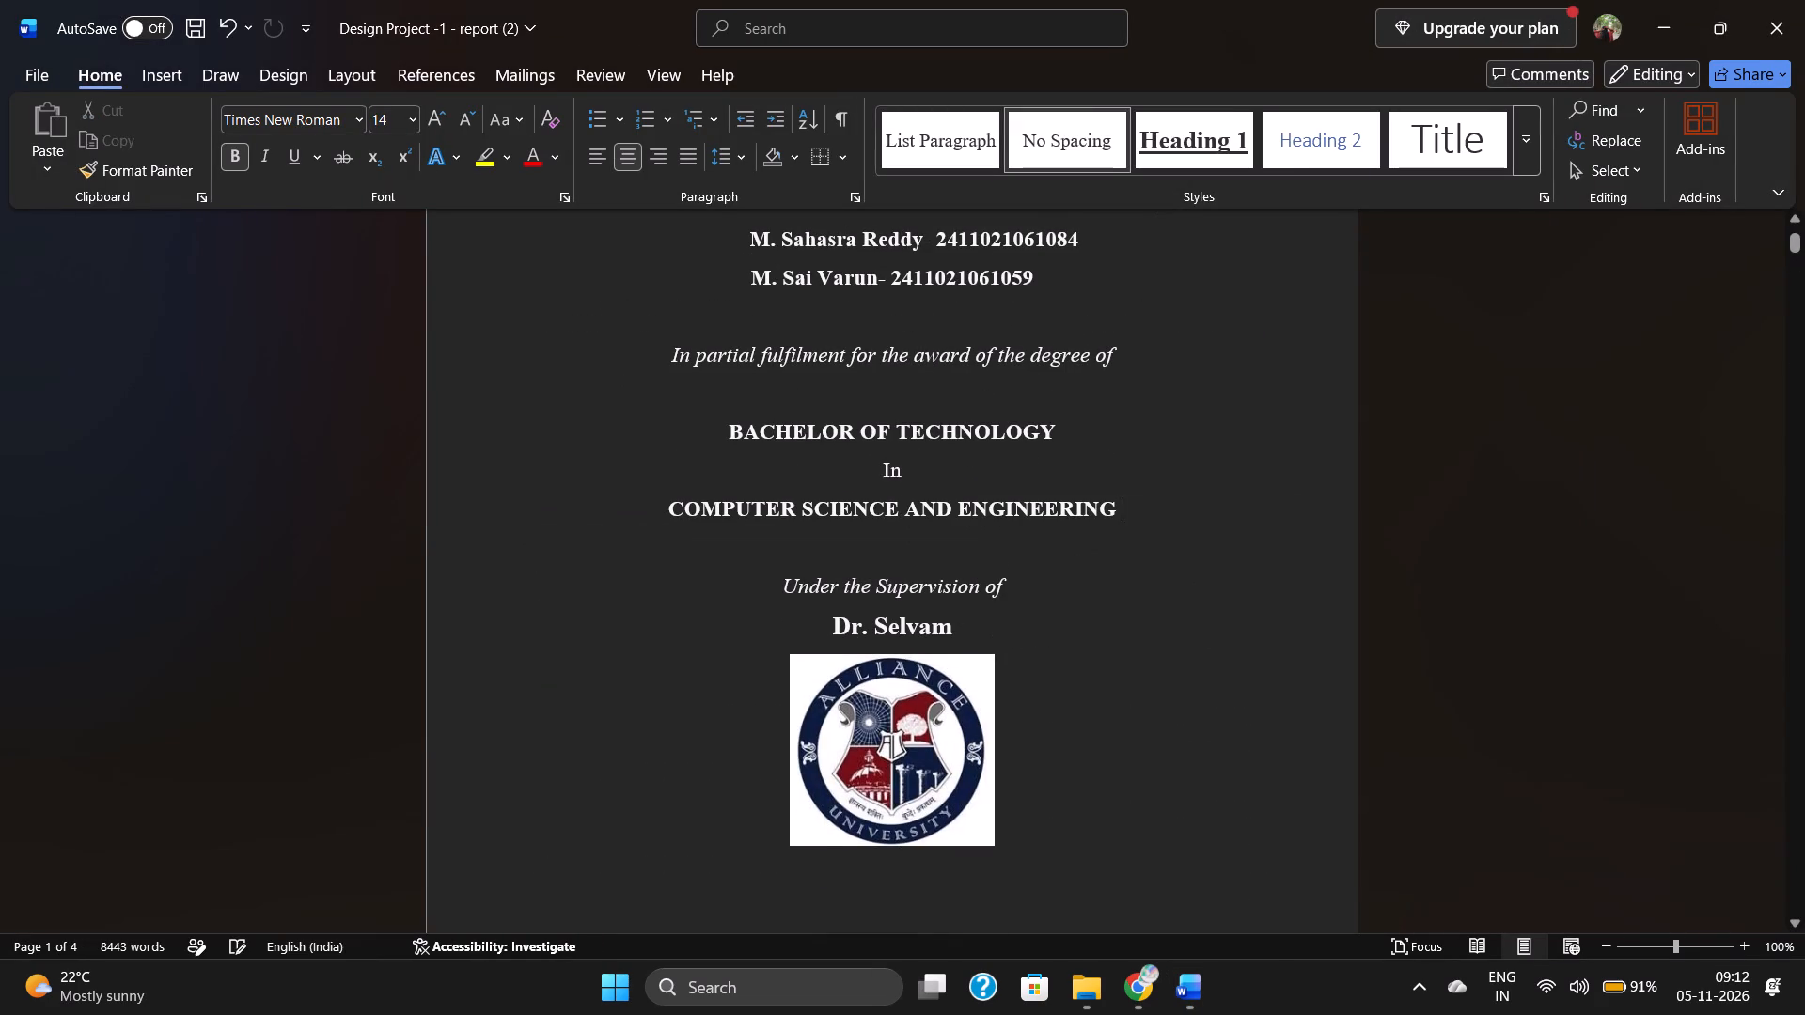
In the certificate, add a second "a" after the L in the first student's name and remove the spaces after the initial and before the hyphen.
{"action": "scroll", "coordinate": [1198, 539], "scroll_direction": "down", "scroll_amount": 3}
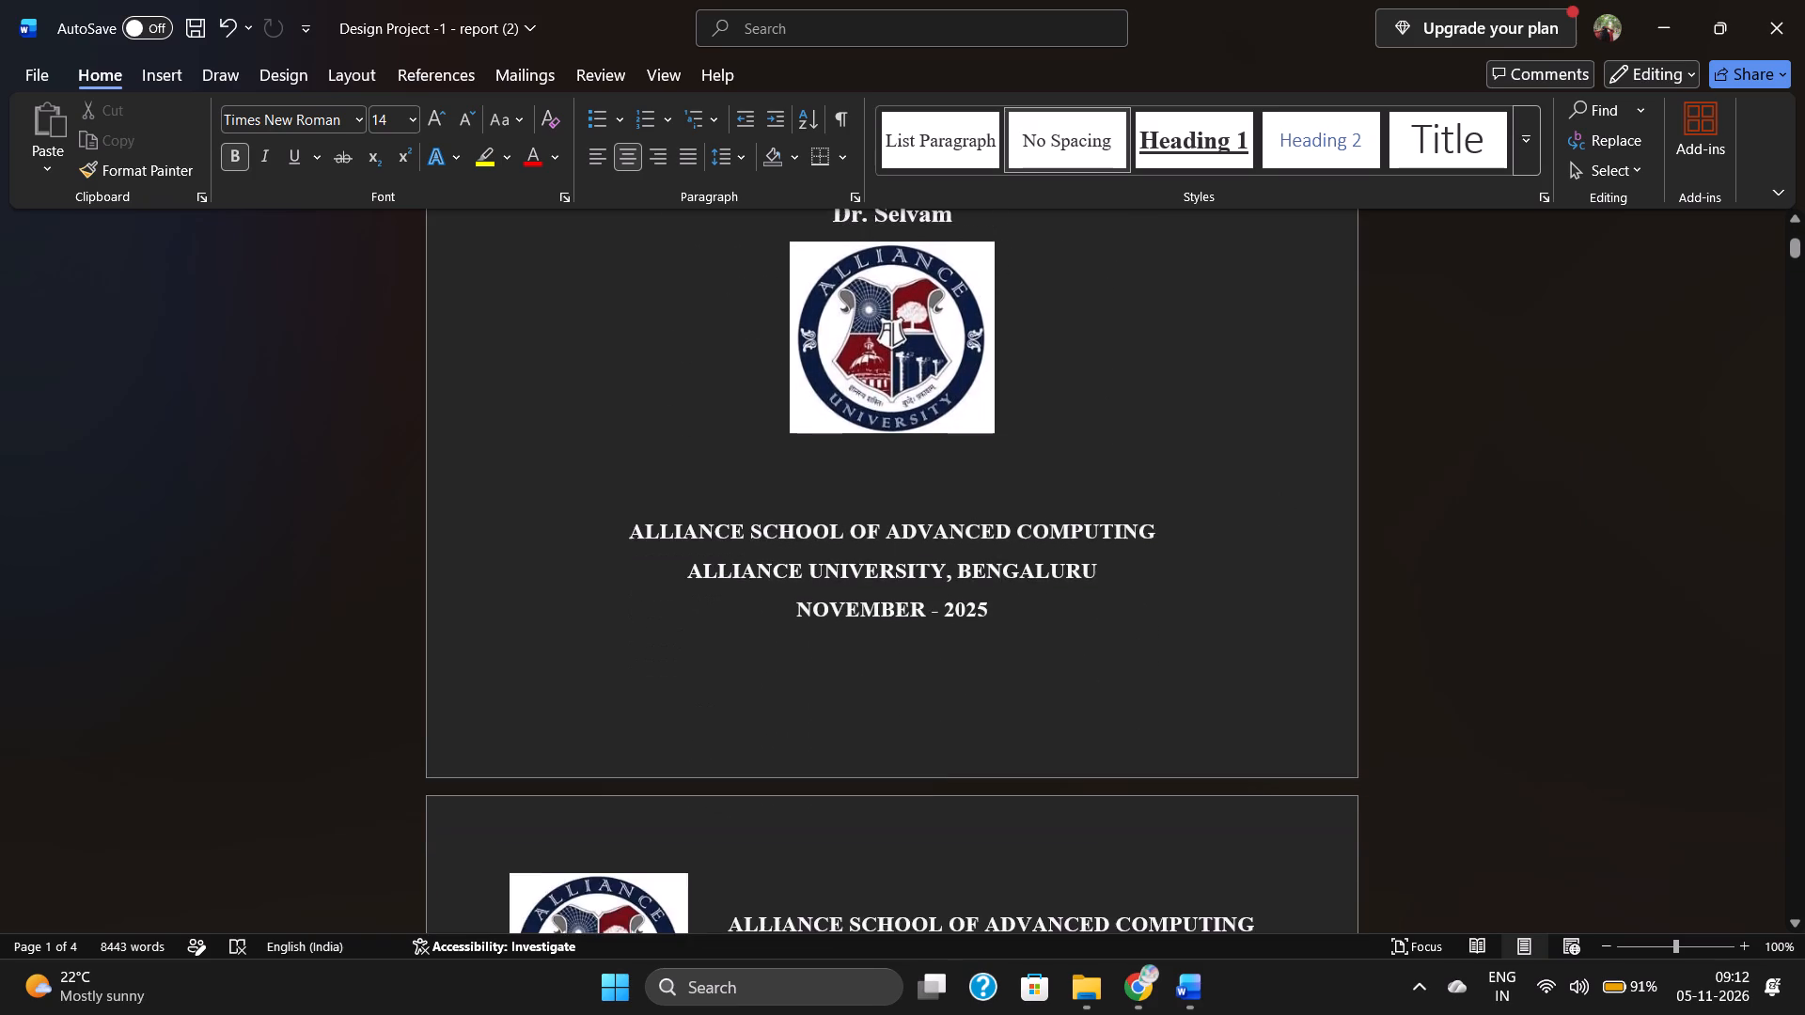
{"action": "scroll", "coordinate": [1198, 539], "scroll_direction": "down", "scroll_amount": 6}
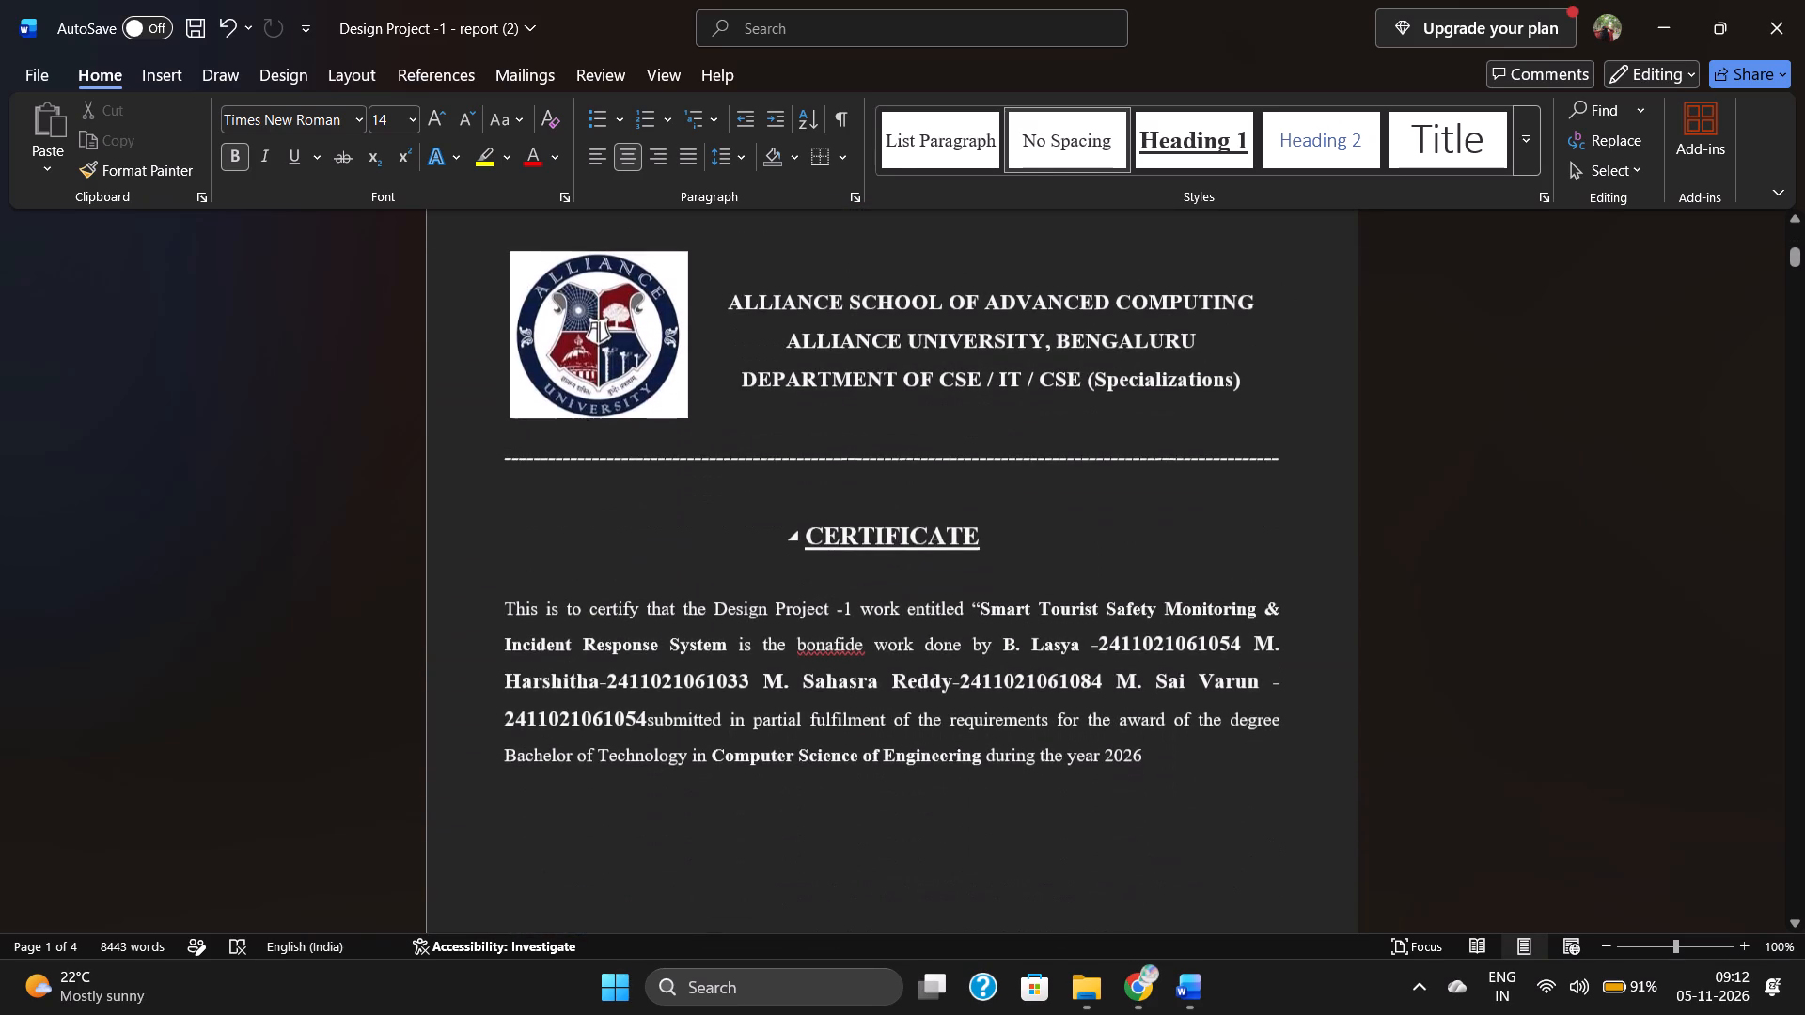
{"action": "scroll", "coordinate": [1198, 539], "scroll_direction": "down", "scroll_amount": 1}
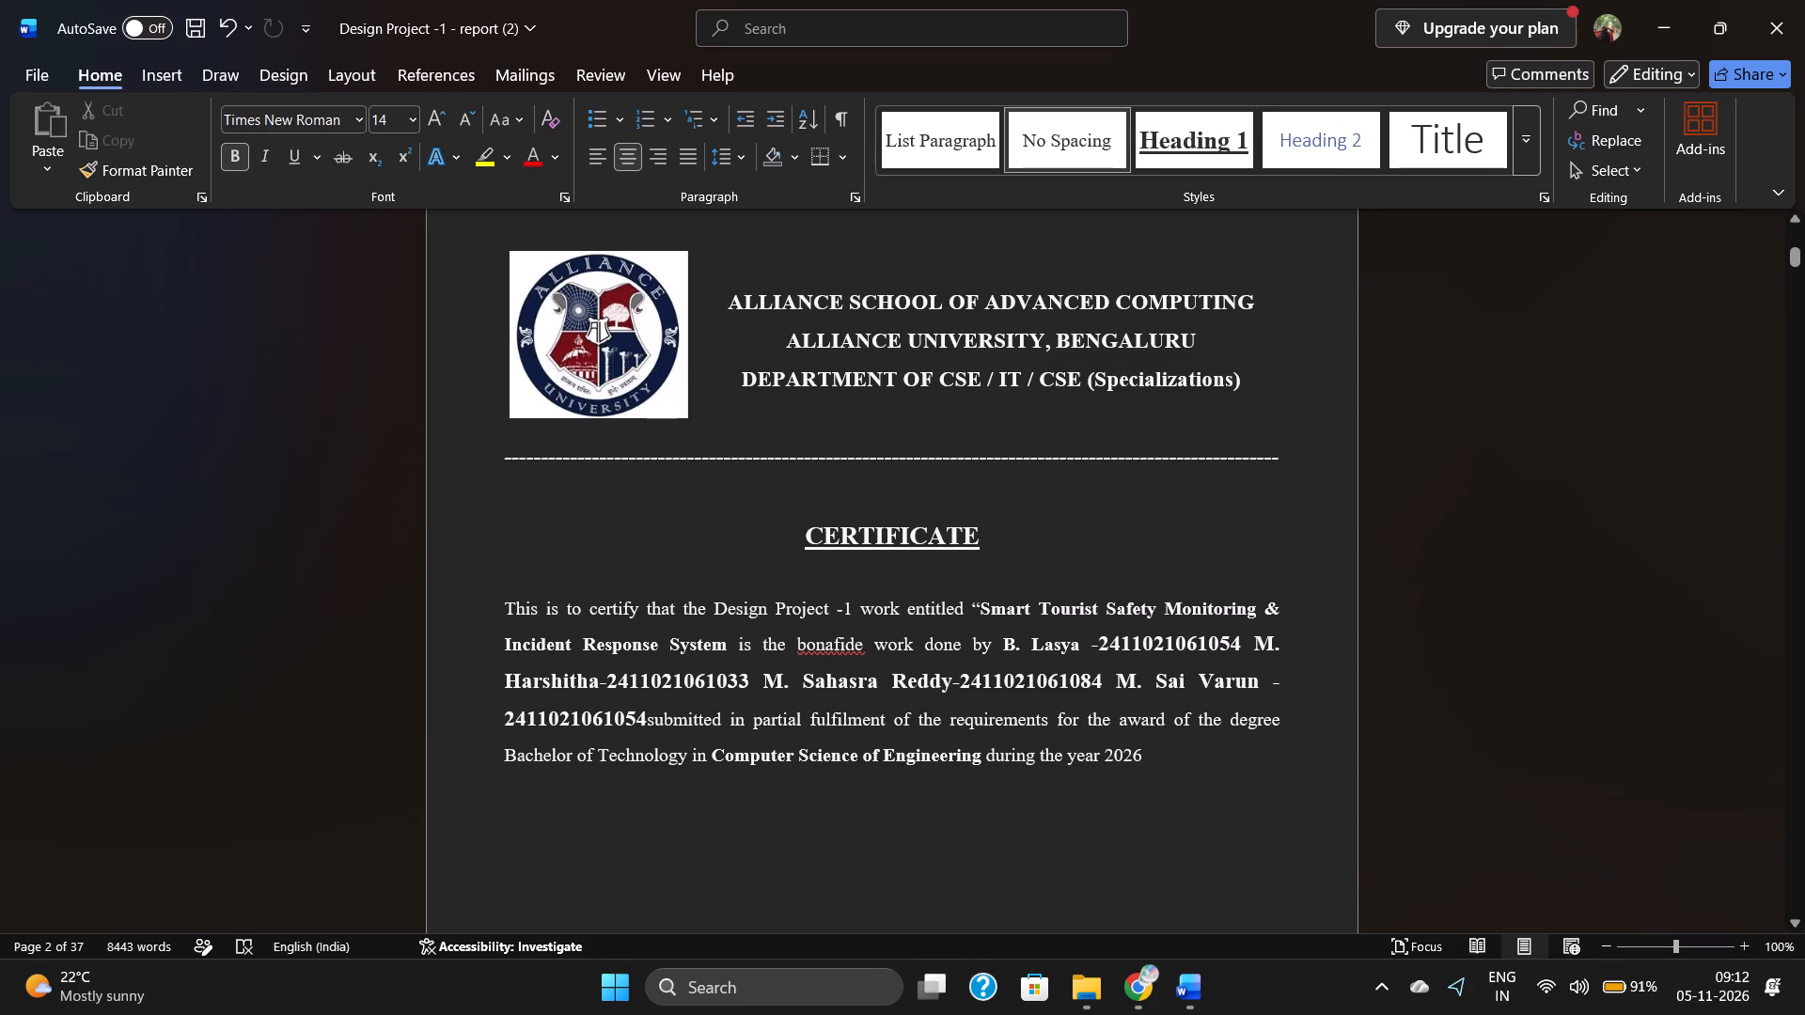
{"action": "left_click", "coordinate": [1045, 639]}
{"action": "key", "text": "s"}
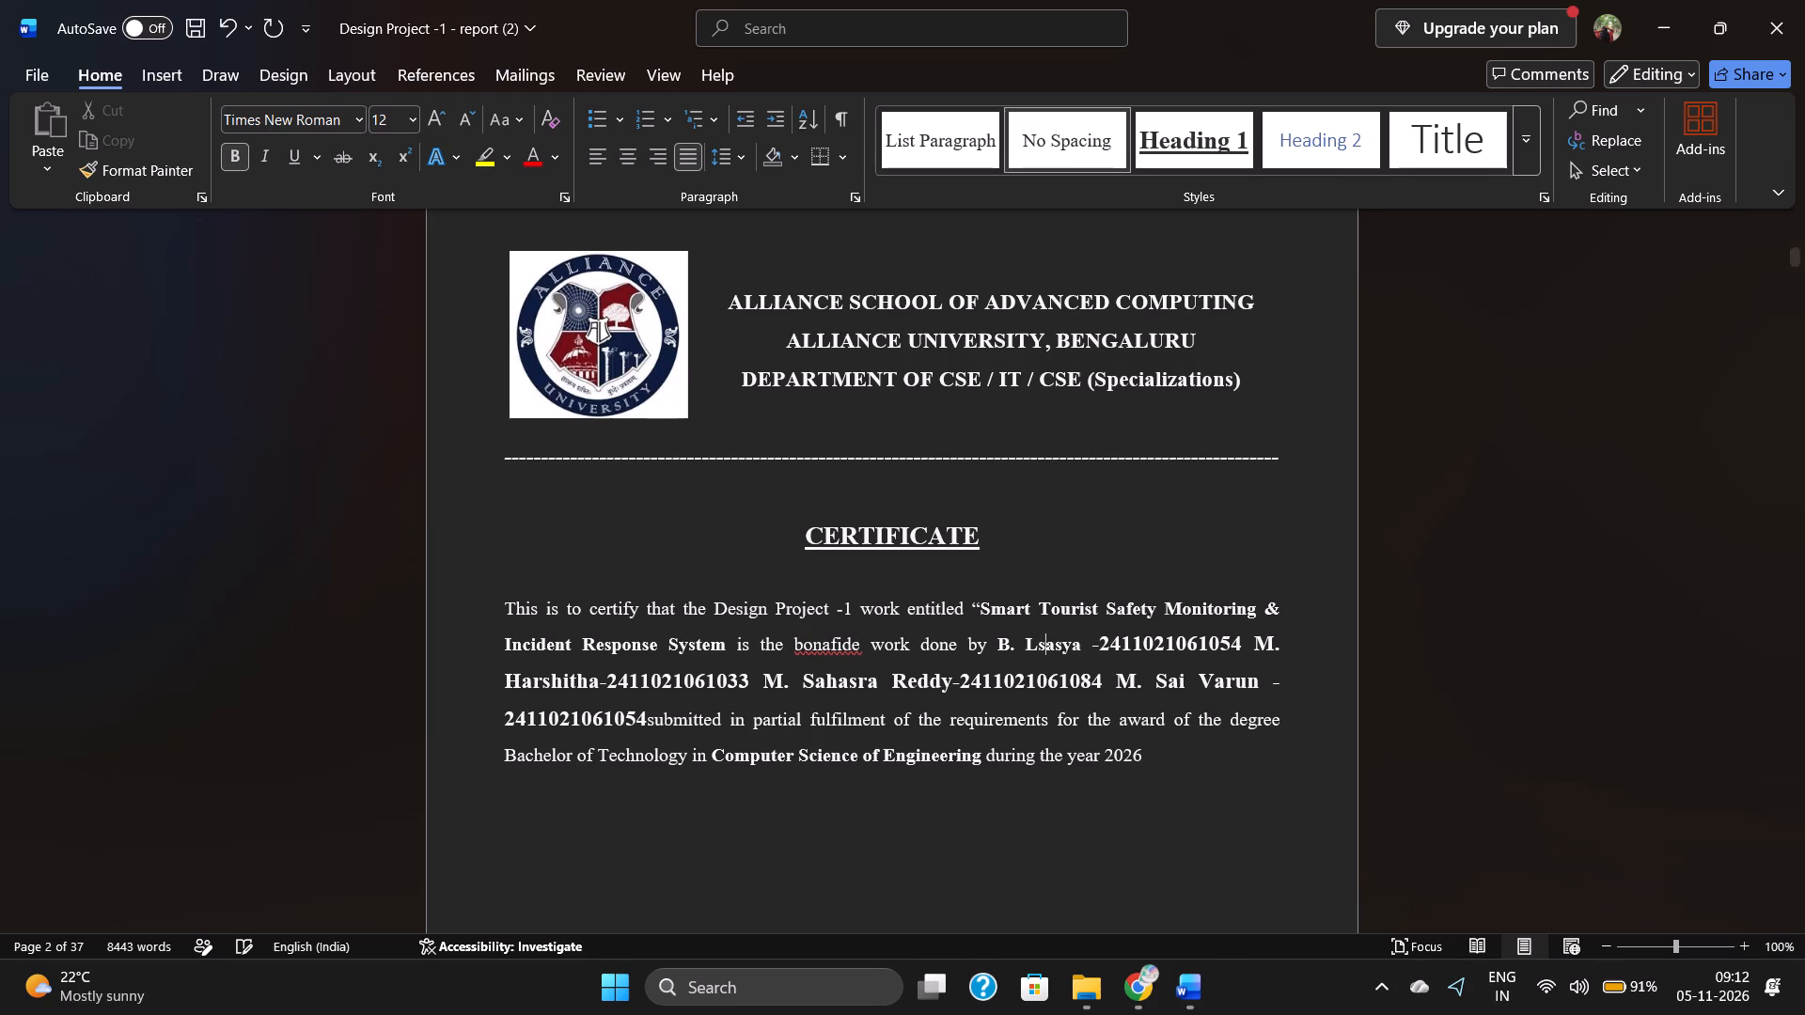
{"action": "key", "text": "BackSpace"}
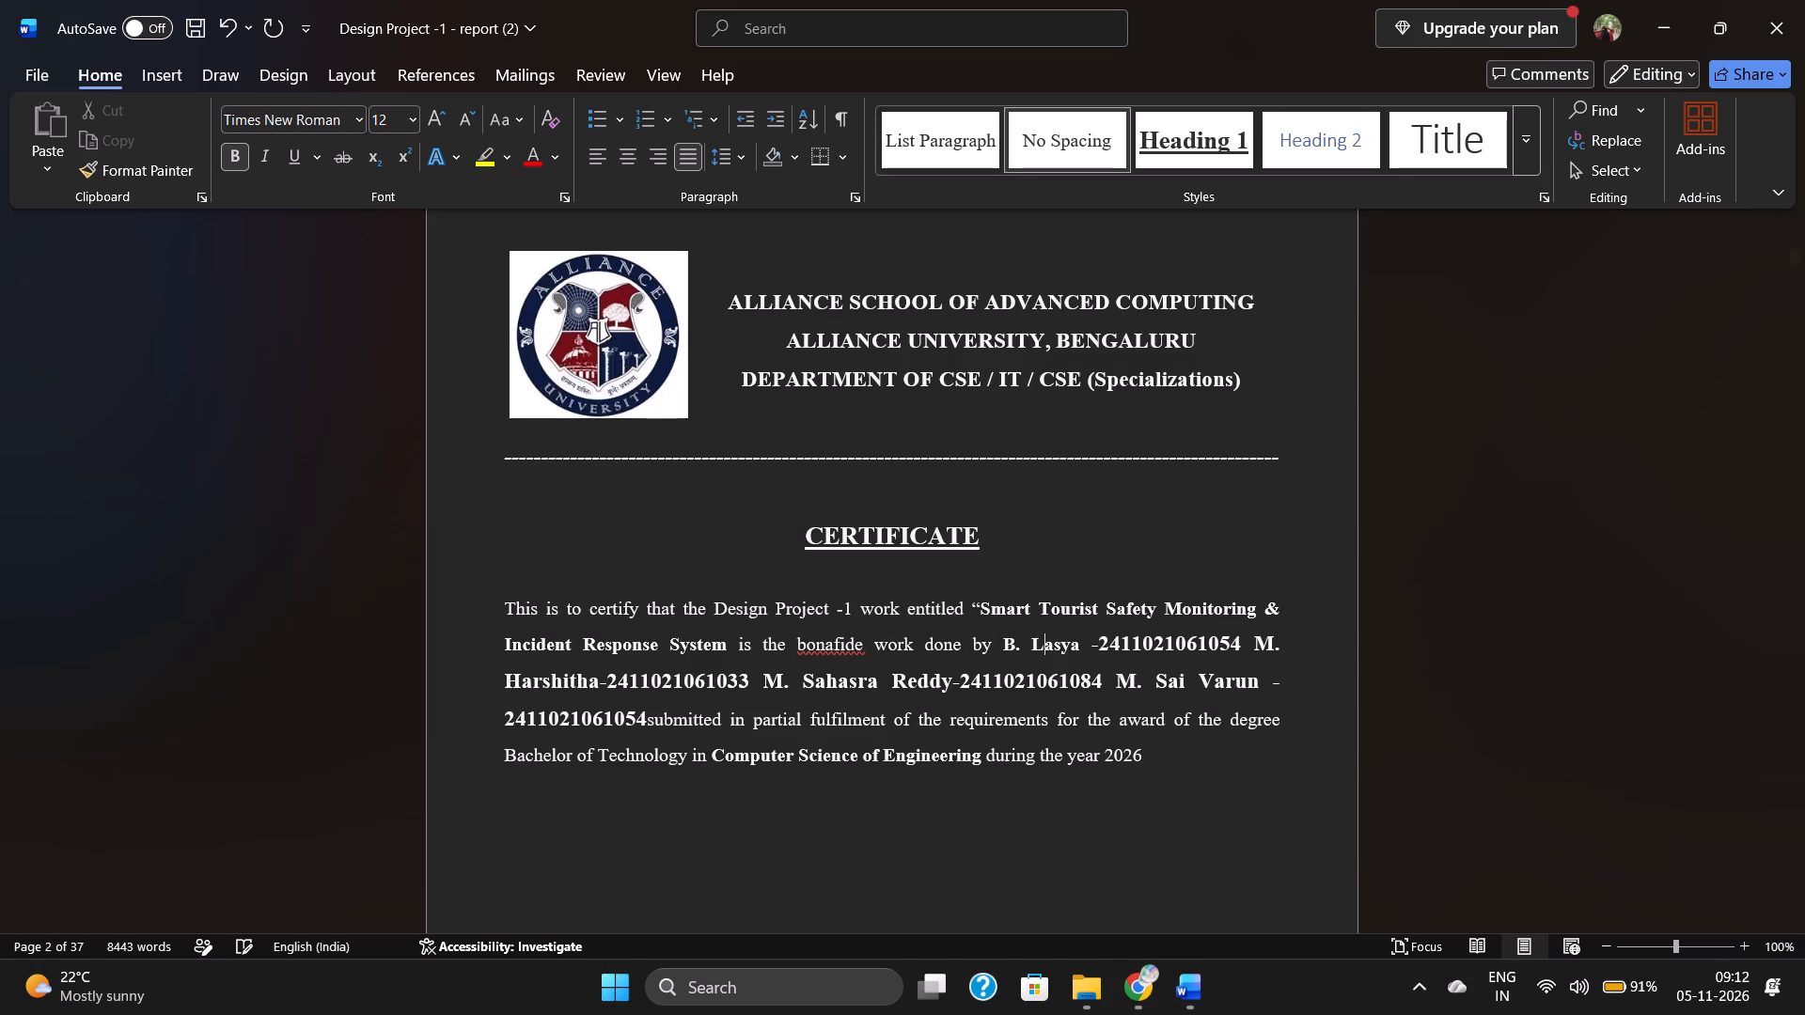
{"action": "key", "text": "a"}
{"action": "left_click", "coordinate": [1026, 646]}
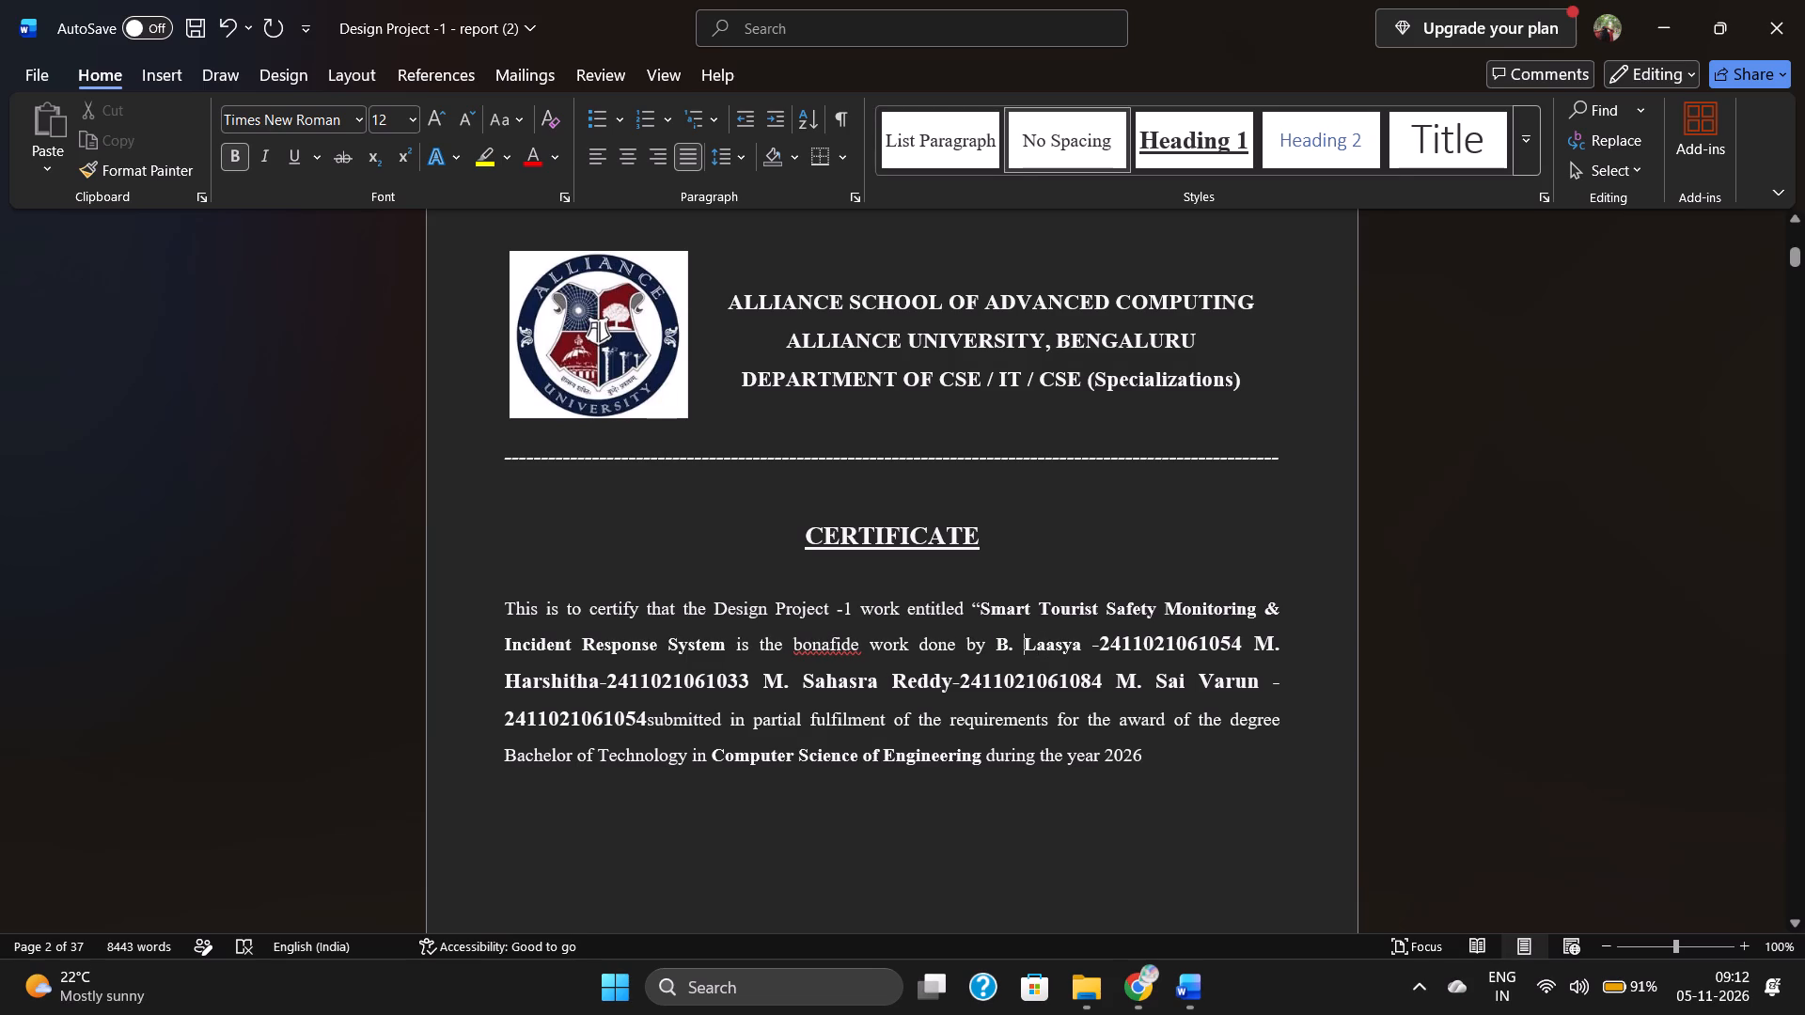
{"action": "key", "text": "BackSpace"}
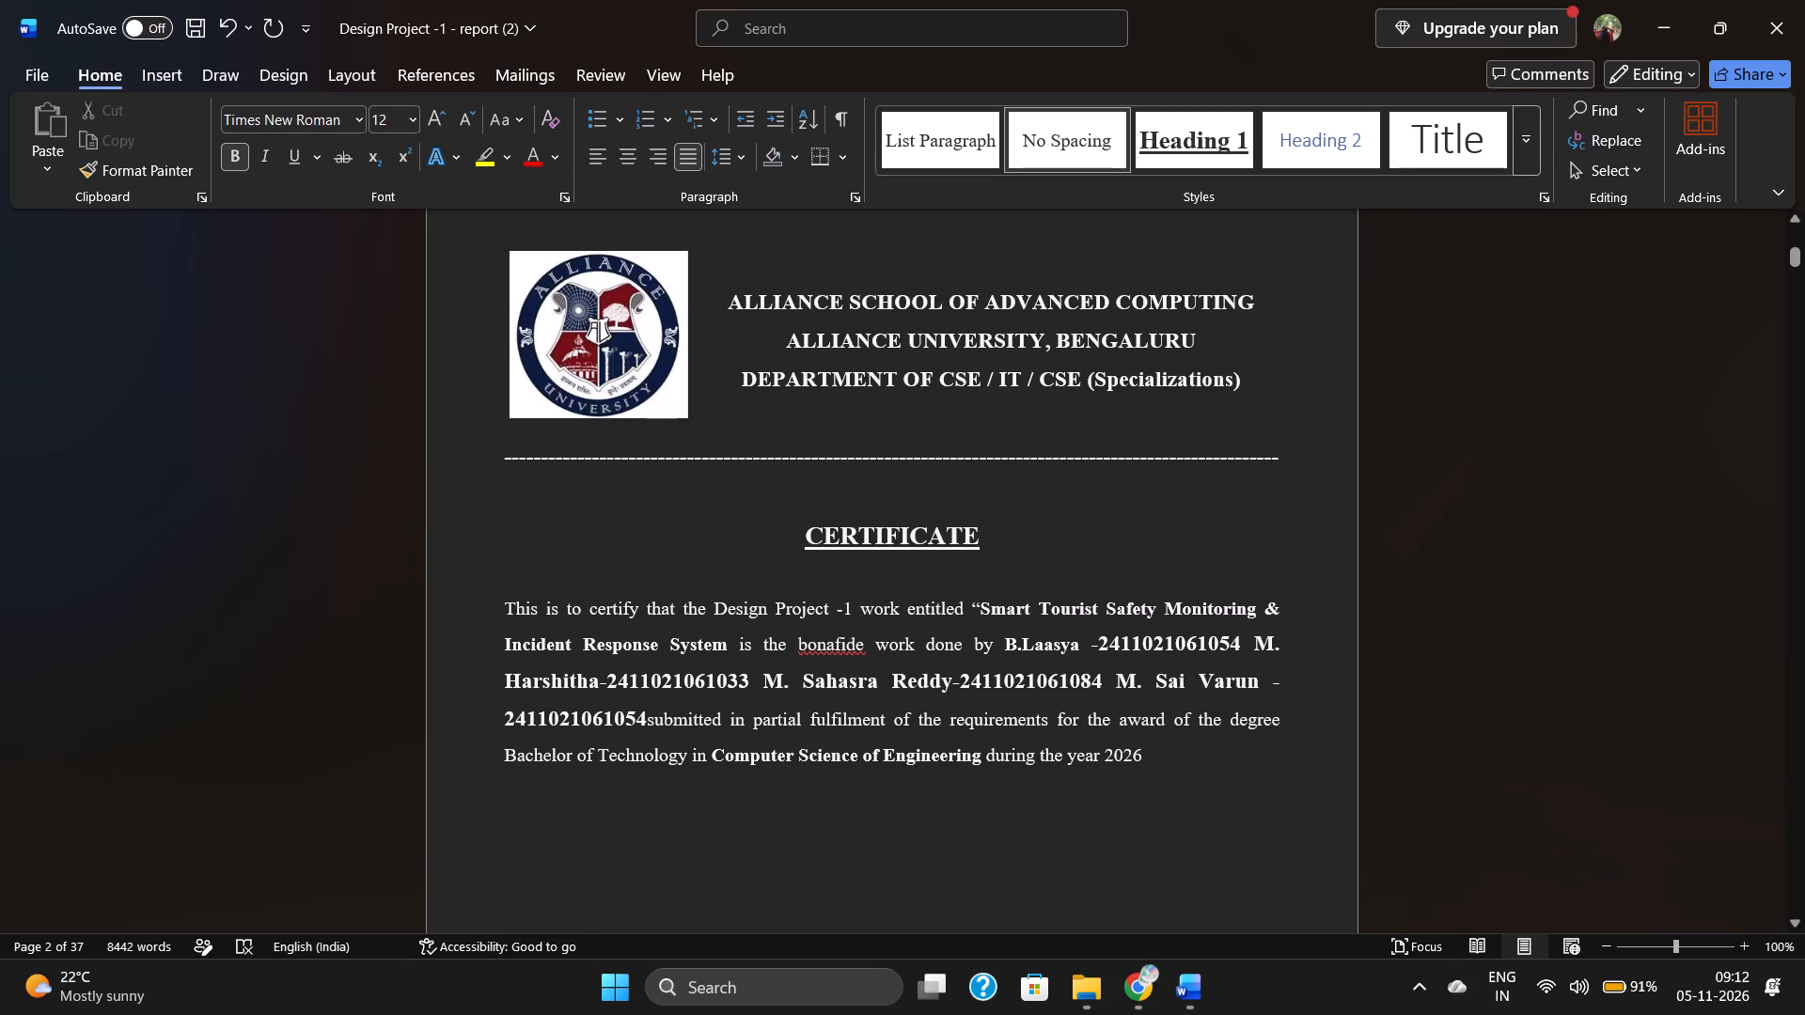
{"action": "left_click", "coordinate": [1090, 645]}
{"action": "key", "text": "BackSpace"}
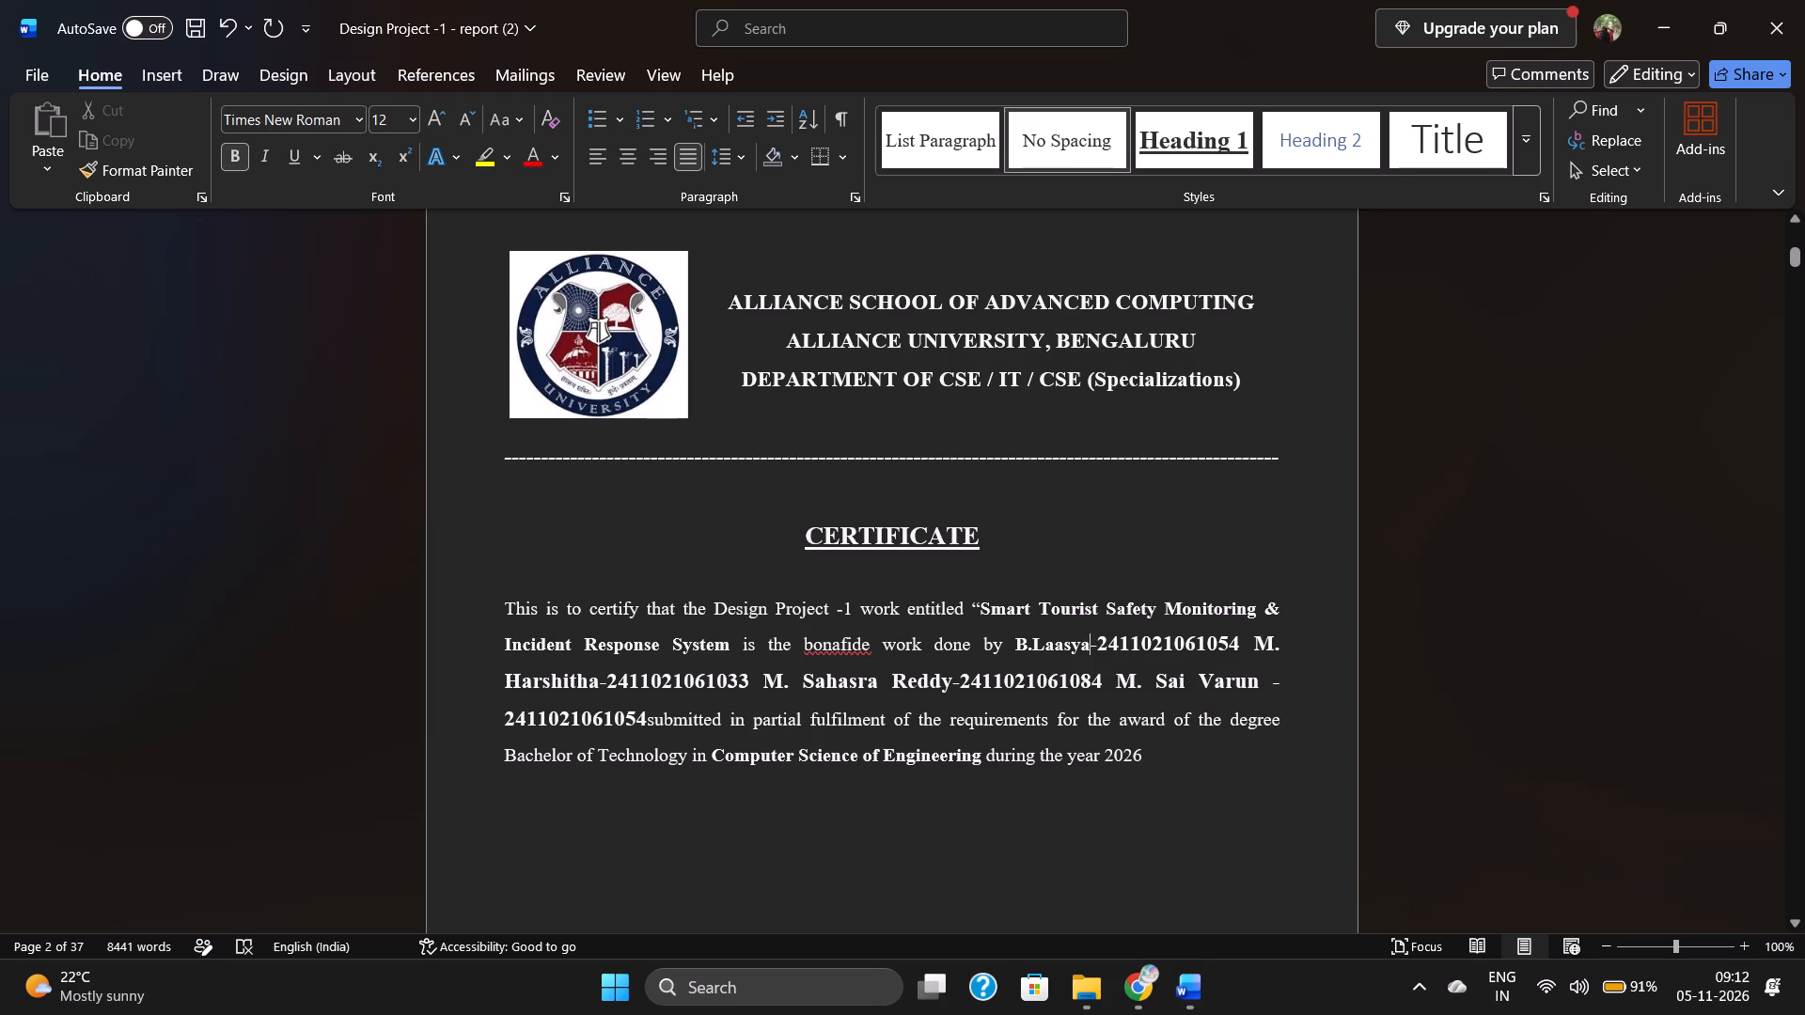
Remove the space after the initial in the third and fourth students' names in the certificate paragraph, keeping the fourth's given names separated.
{"action": "left_click", "coordinate": [799, 679]}
{"action": "key", "text": "BackSpace"}
{"action": "scroll", "coordinate": [799, 679], "scroll_direction": "down", "scroll_amount": 1}
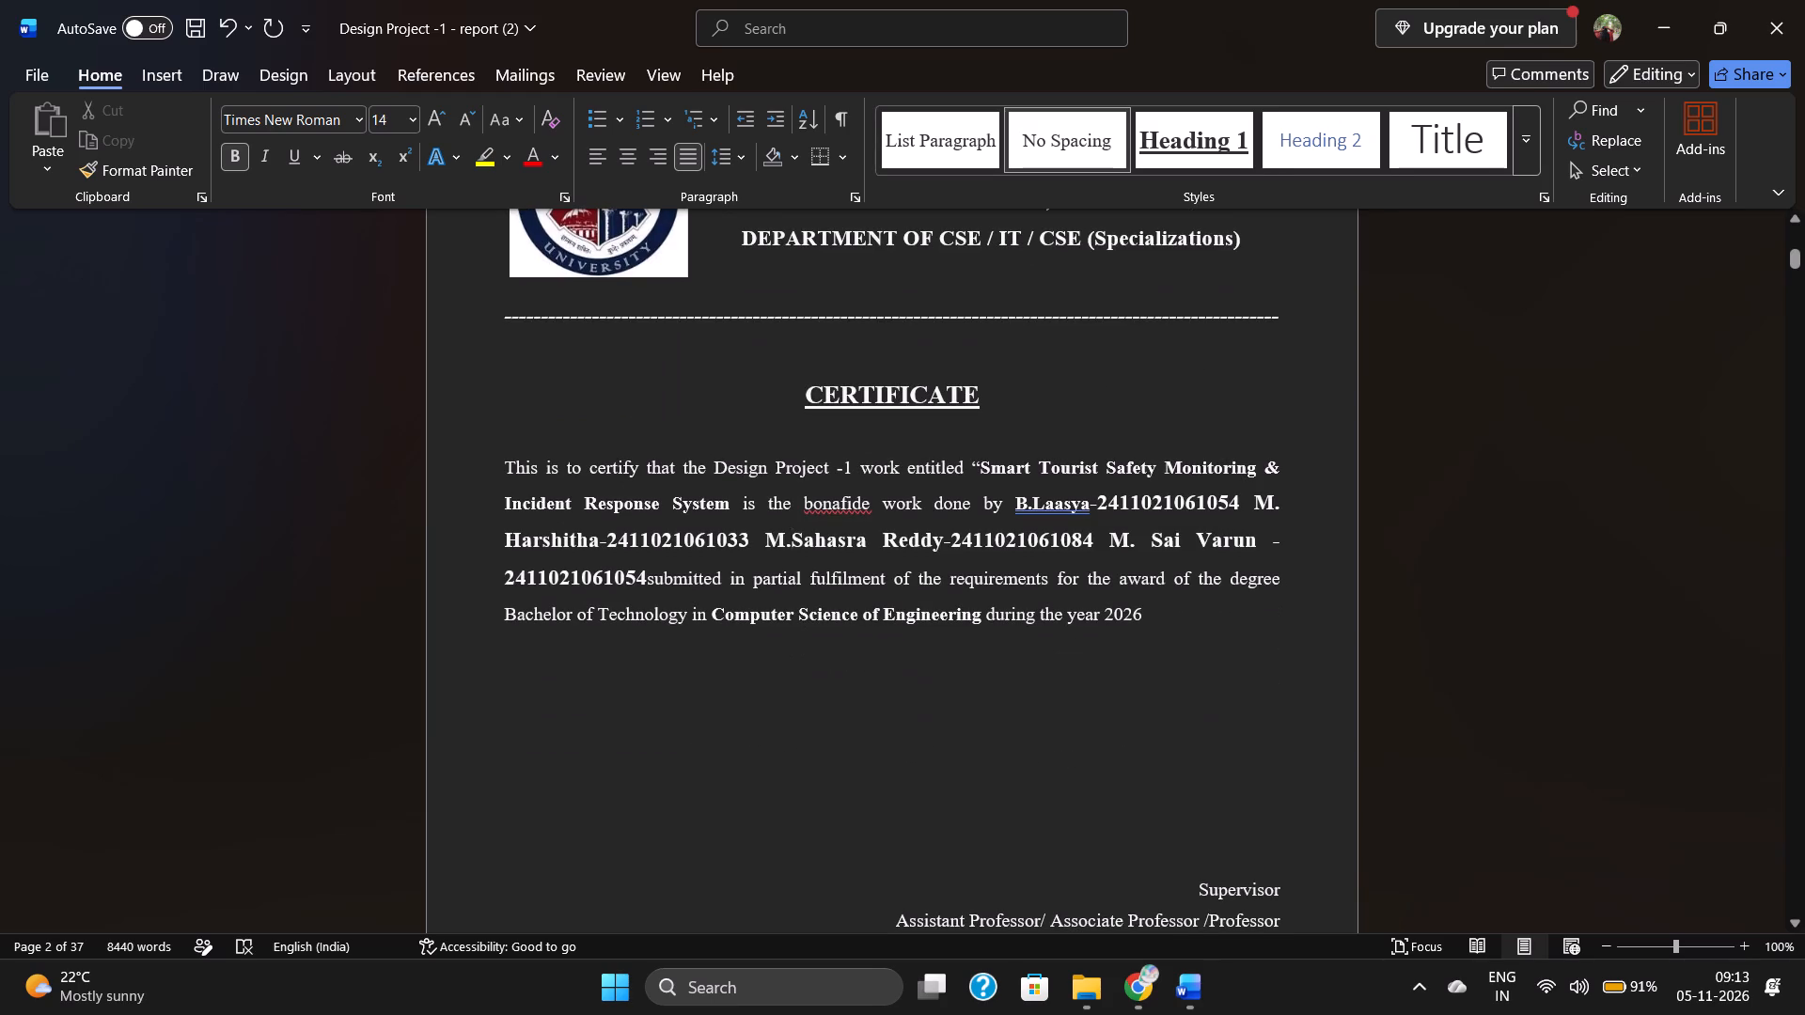
{"action": "left_click", "coordinate": [1150, 542]}
{"action": "key", "text": "BackSpace"}
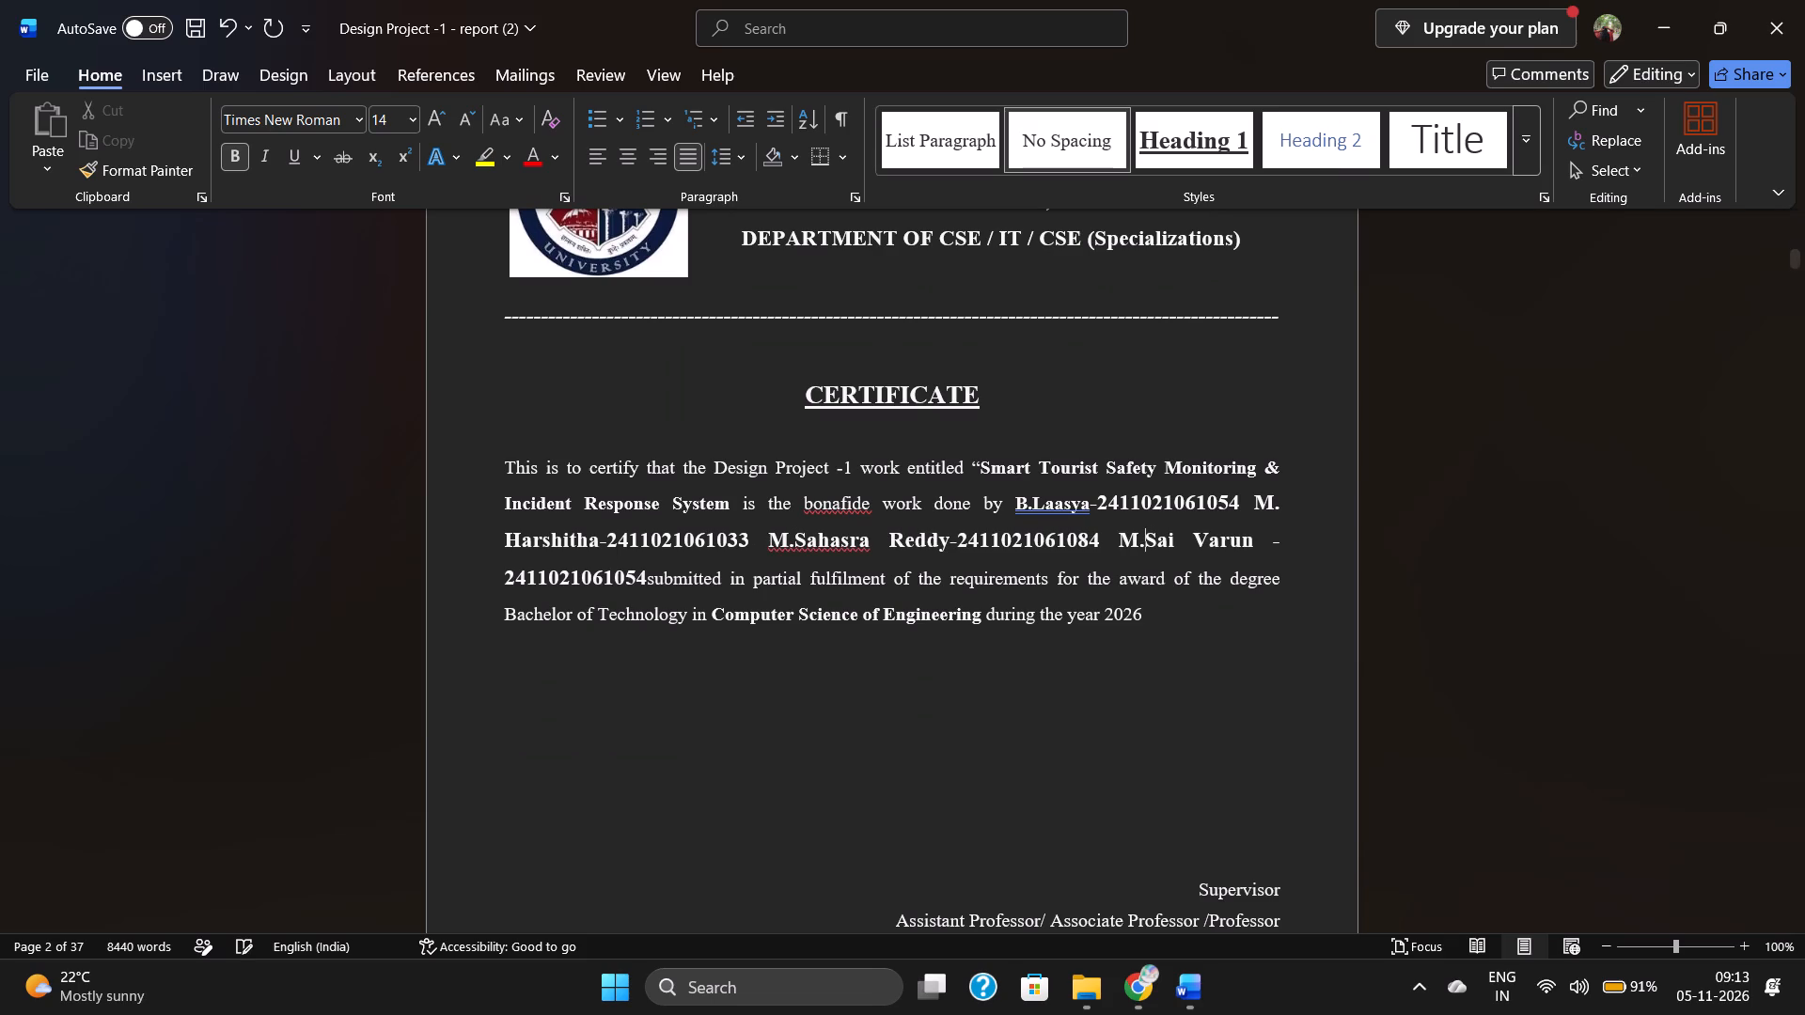
{"action": "left_click", "coordinate": [1192, 538]}
{"action": "key", "text": "BackSpace"}
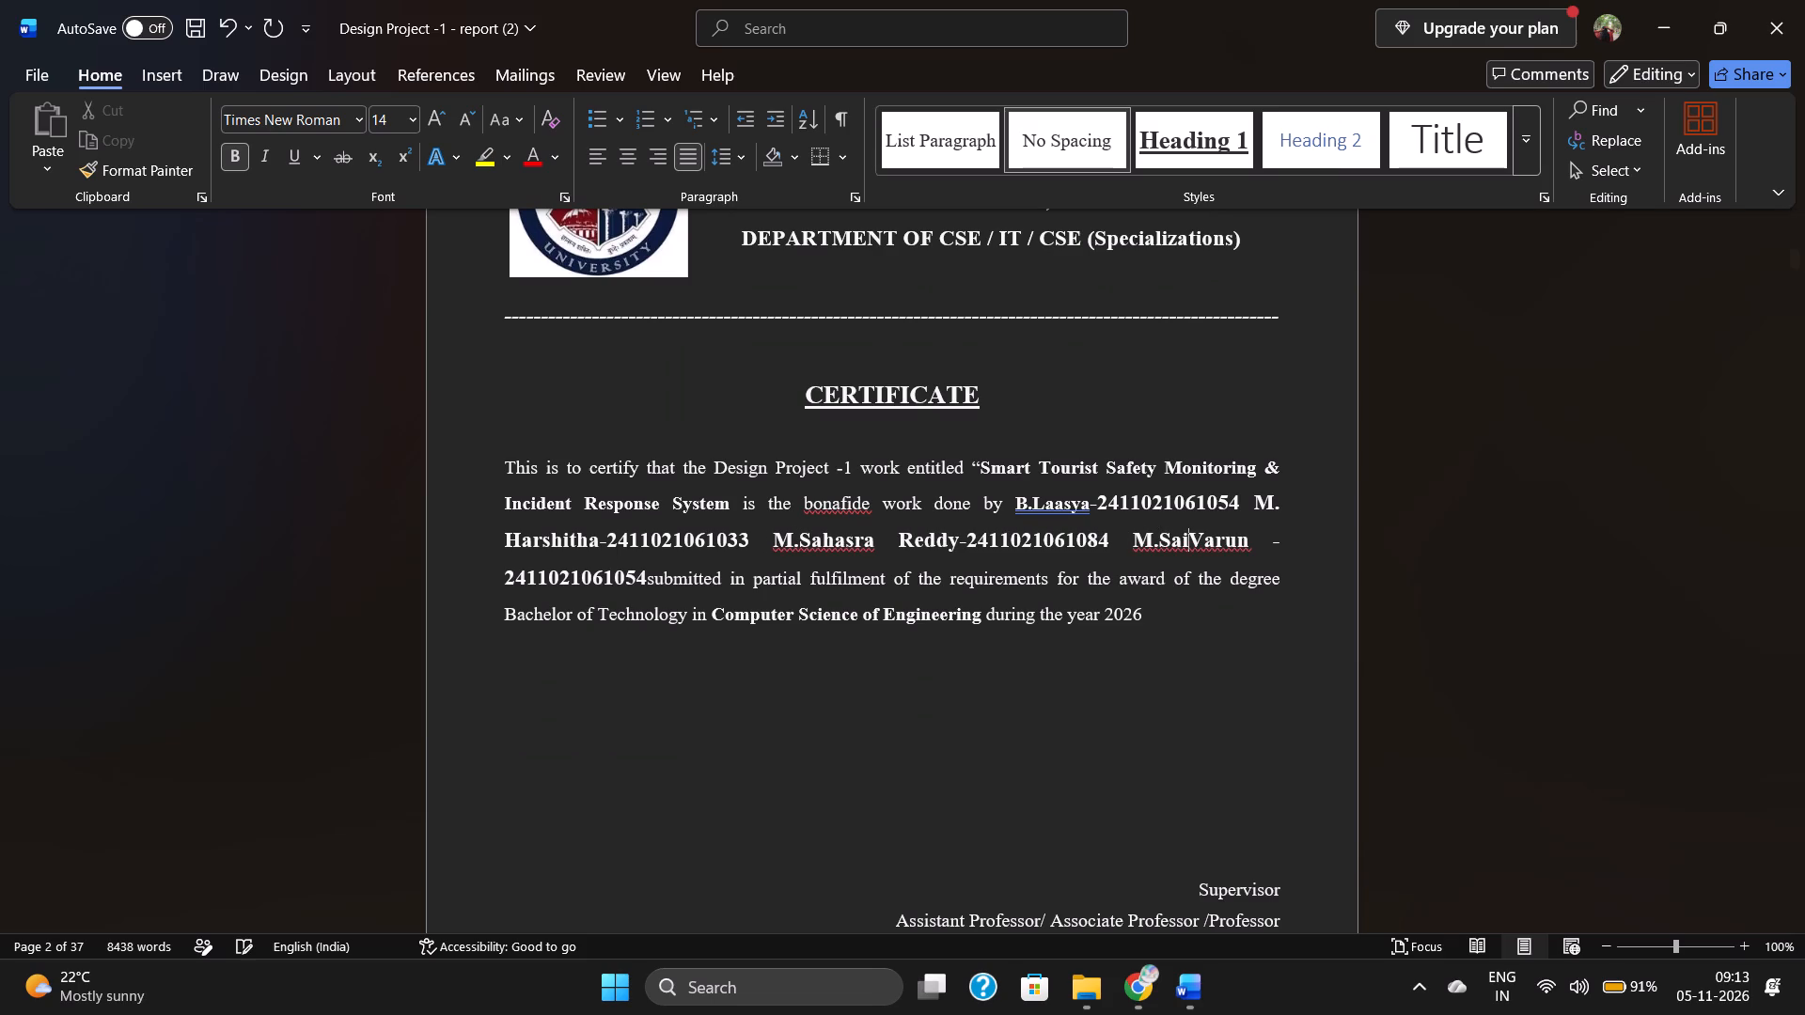
{"action": "key", "text": "space"}
Review the certificate's supervisor block and the declaration page with its student signature table.
{"action": "scroll", "coordinate": [1192, 538], "scroll_direction": "down", "scroll_amount": 2}
{"action": "scroll", "coordinate": [1192, 538], "scroll_direction": "up", "scroll_amount": 1}
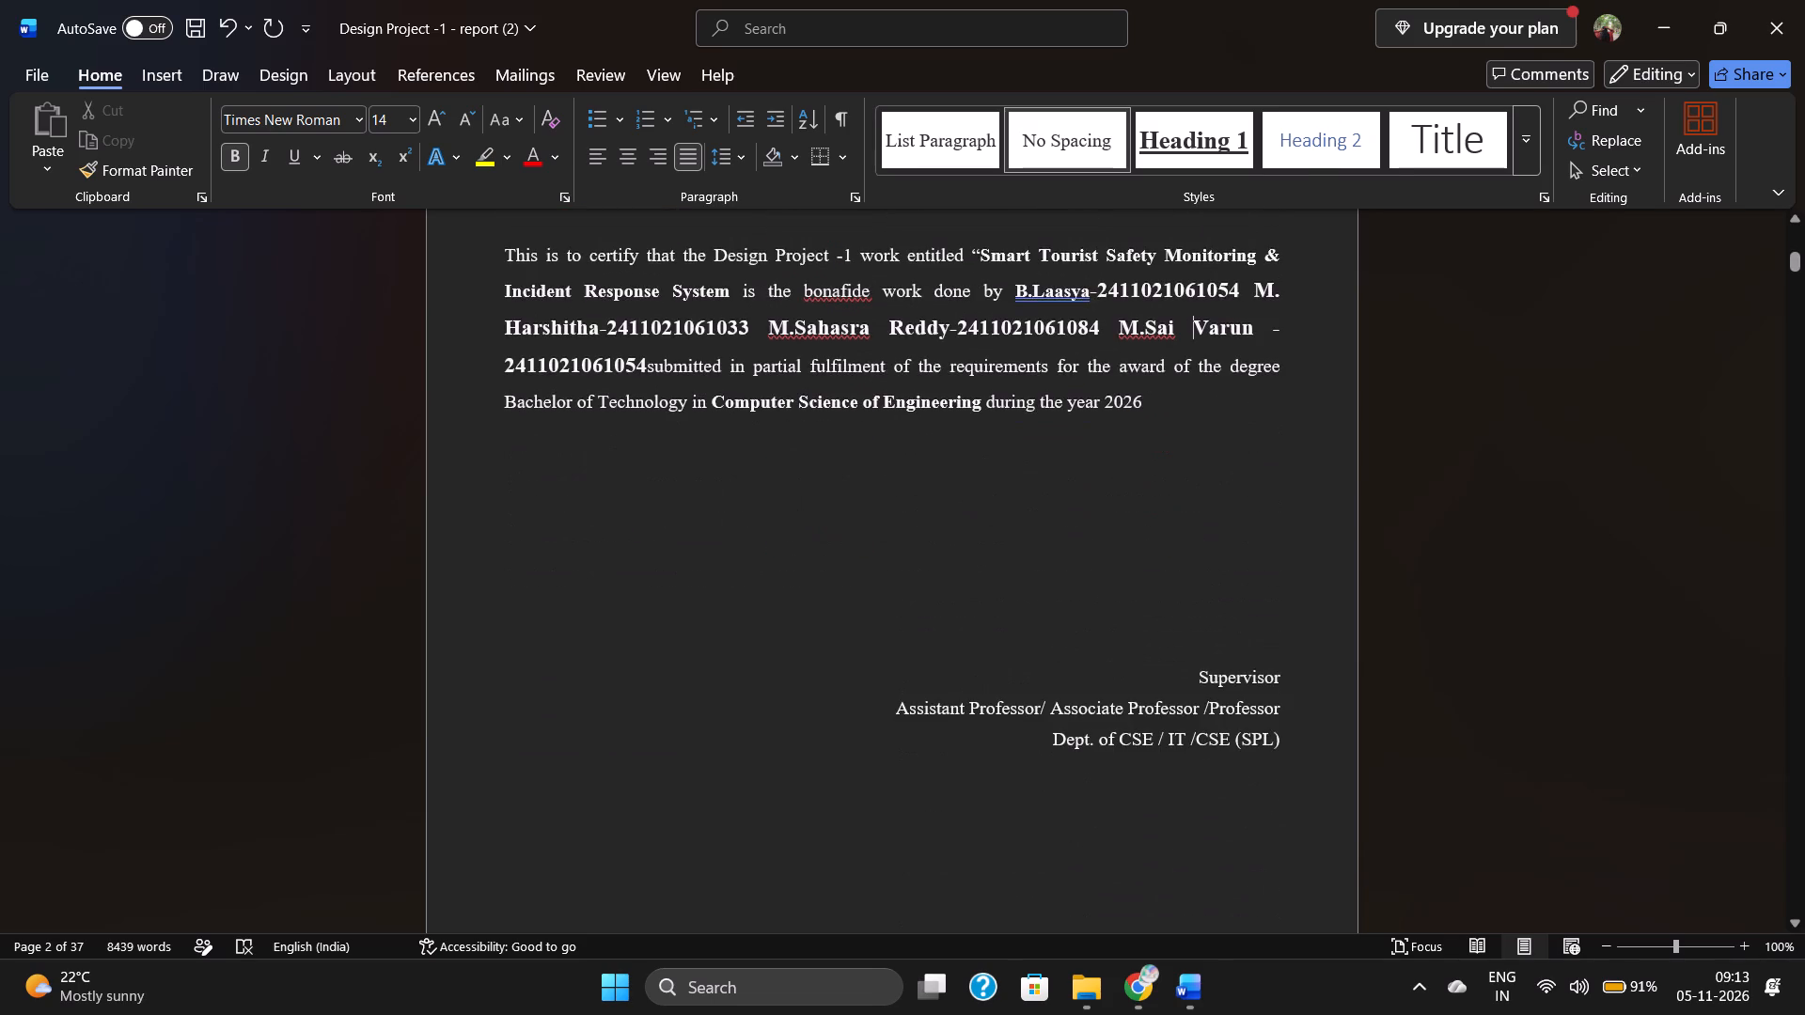
{"action": "scroll", "coordinate": [1192, 538], "scroll_direction": "down", "scroll_amount": 8}
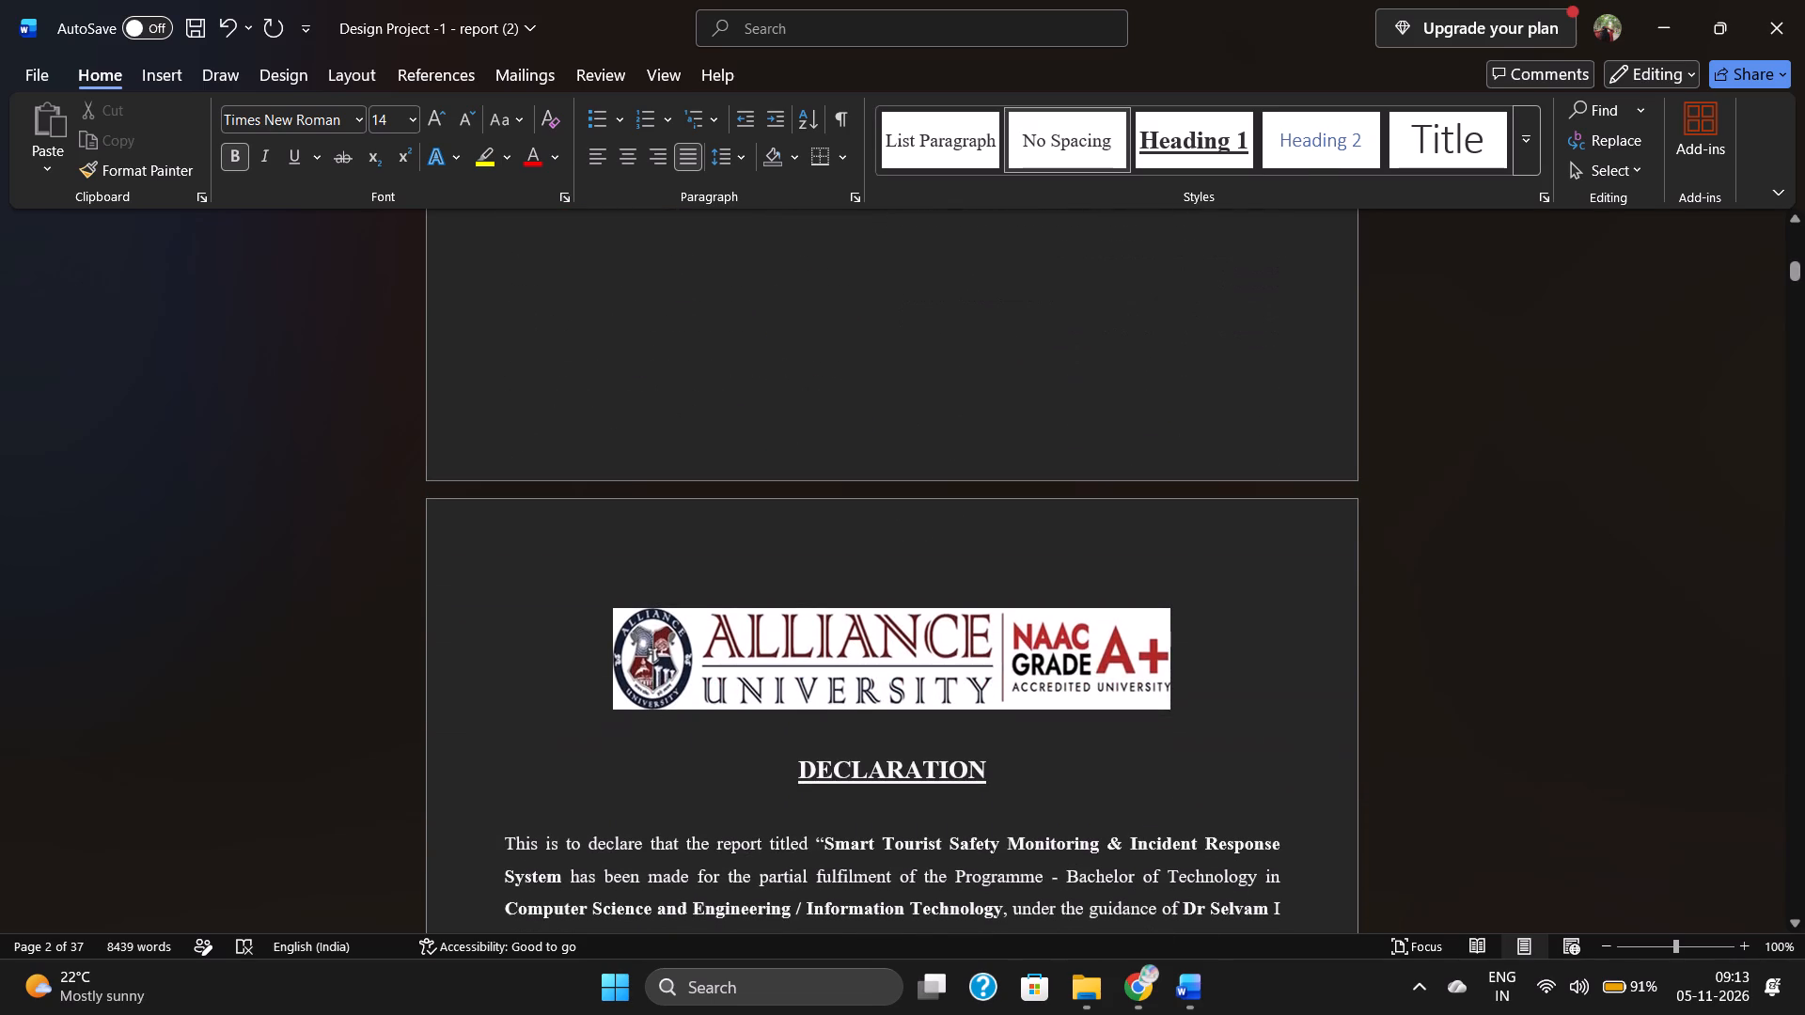
{"action": "scroll", "coordinate": [1192, 538], "scroll_direction": "down", "scroll_amount": 3}
{"action": "scroll", "coordinate": [1069, 811], "scroll_direction": "up", "scroll_amount": 3}
{"action": "scroll", "coordinate": [1600, 450], "scroll_direction": "up", "scroll_amount": 1}
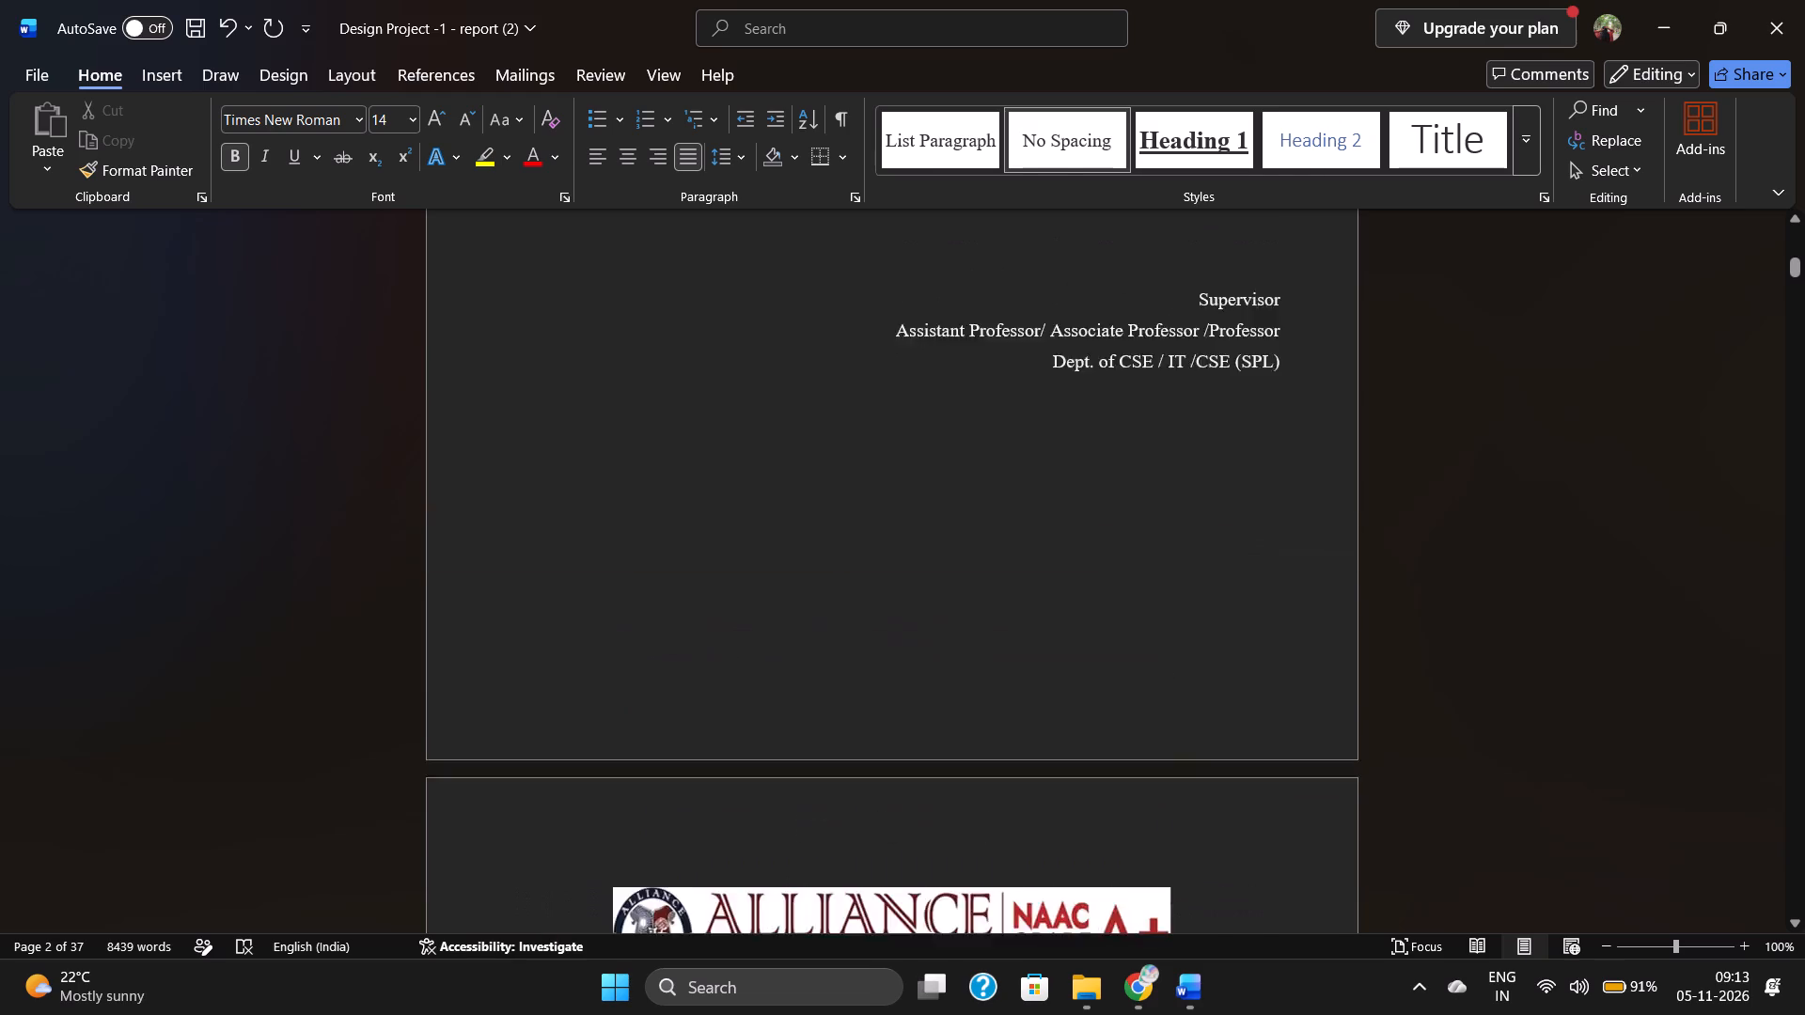
{"action": "scroll", "coordinate": [1600, 450], "scroll_direction": "up", "scroll_amount": 1}
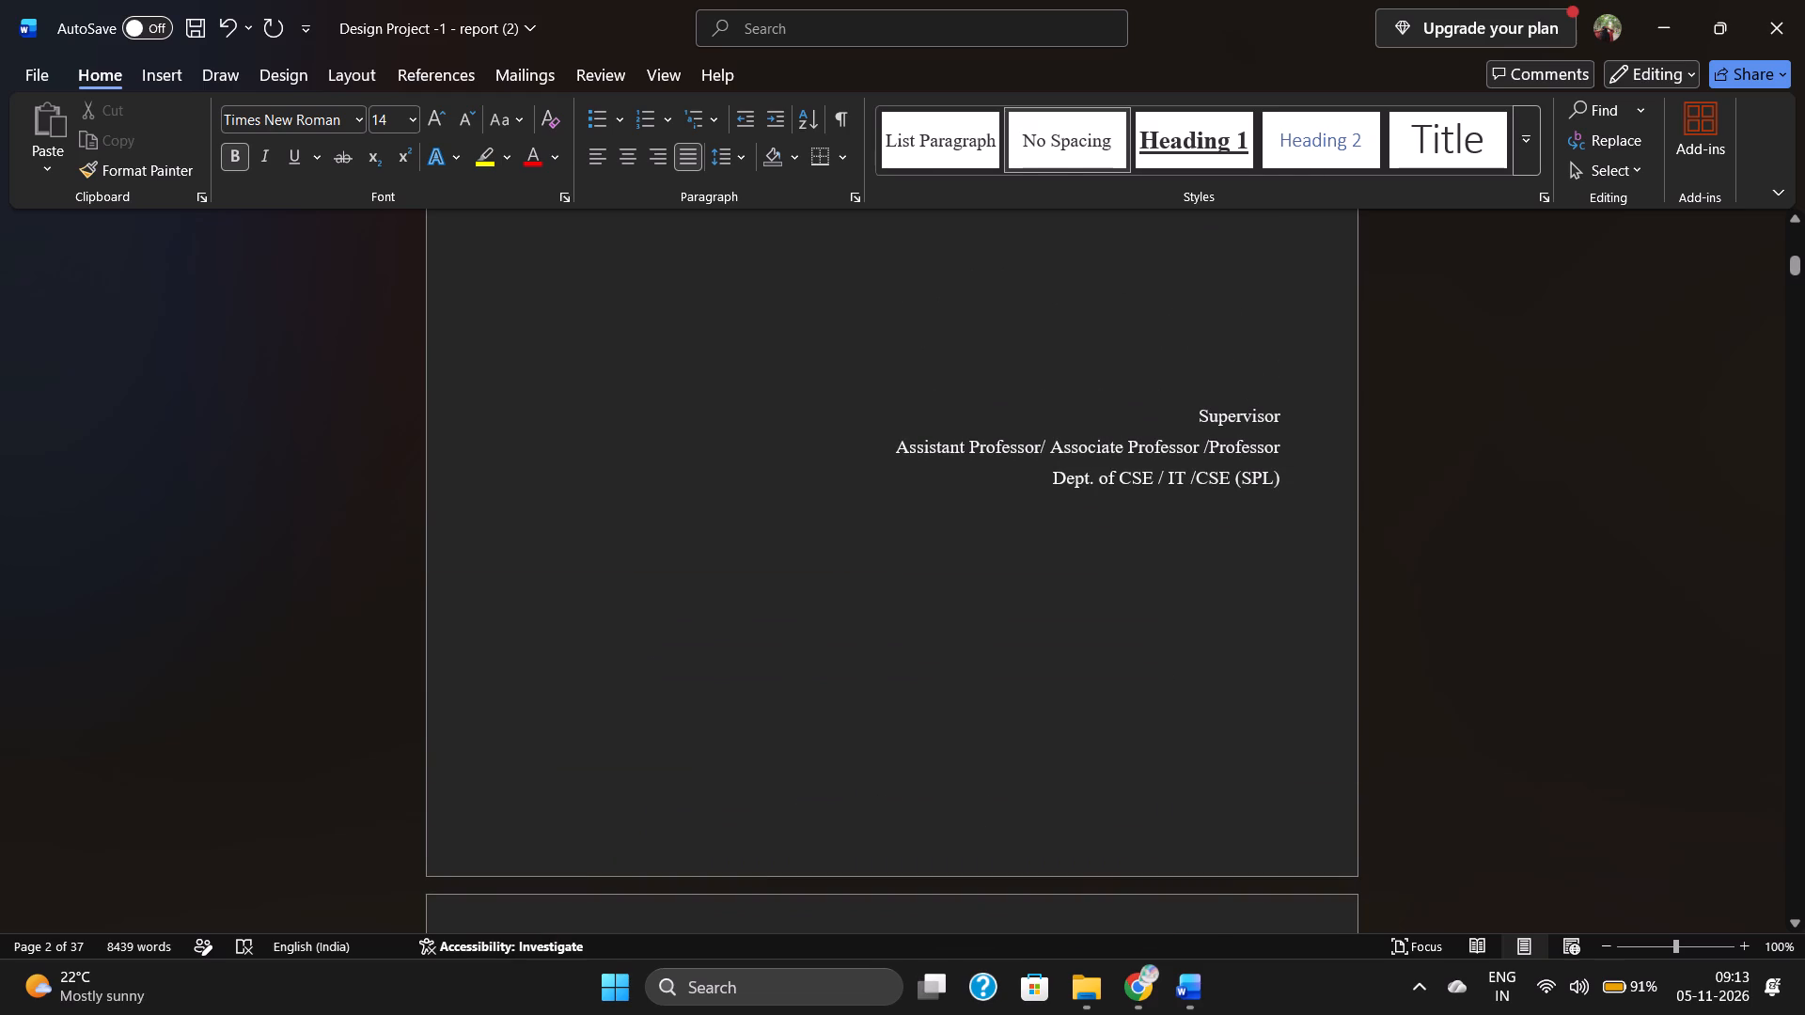
{"action": "scroll", "coordinate": [1177, 534], "scroll_direction": "down", "scroll_amount": 5}
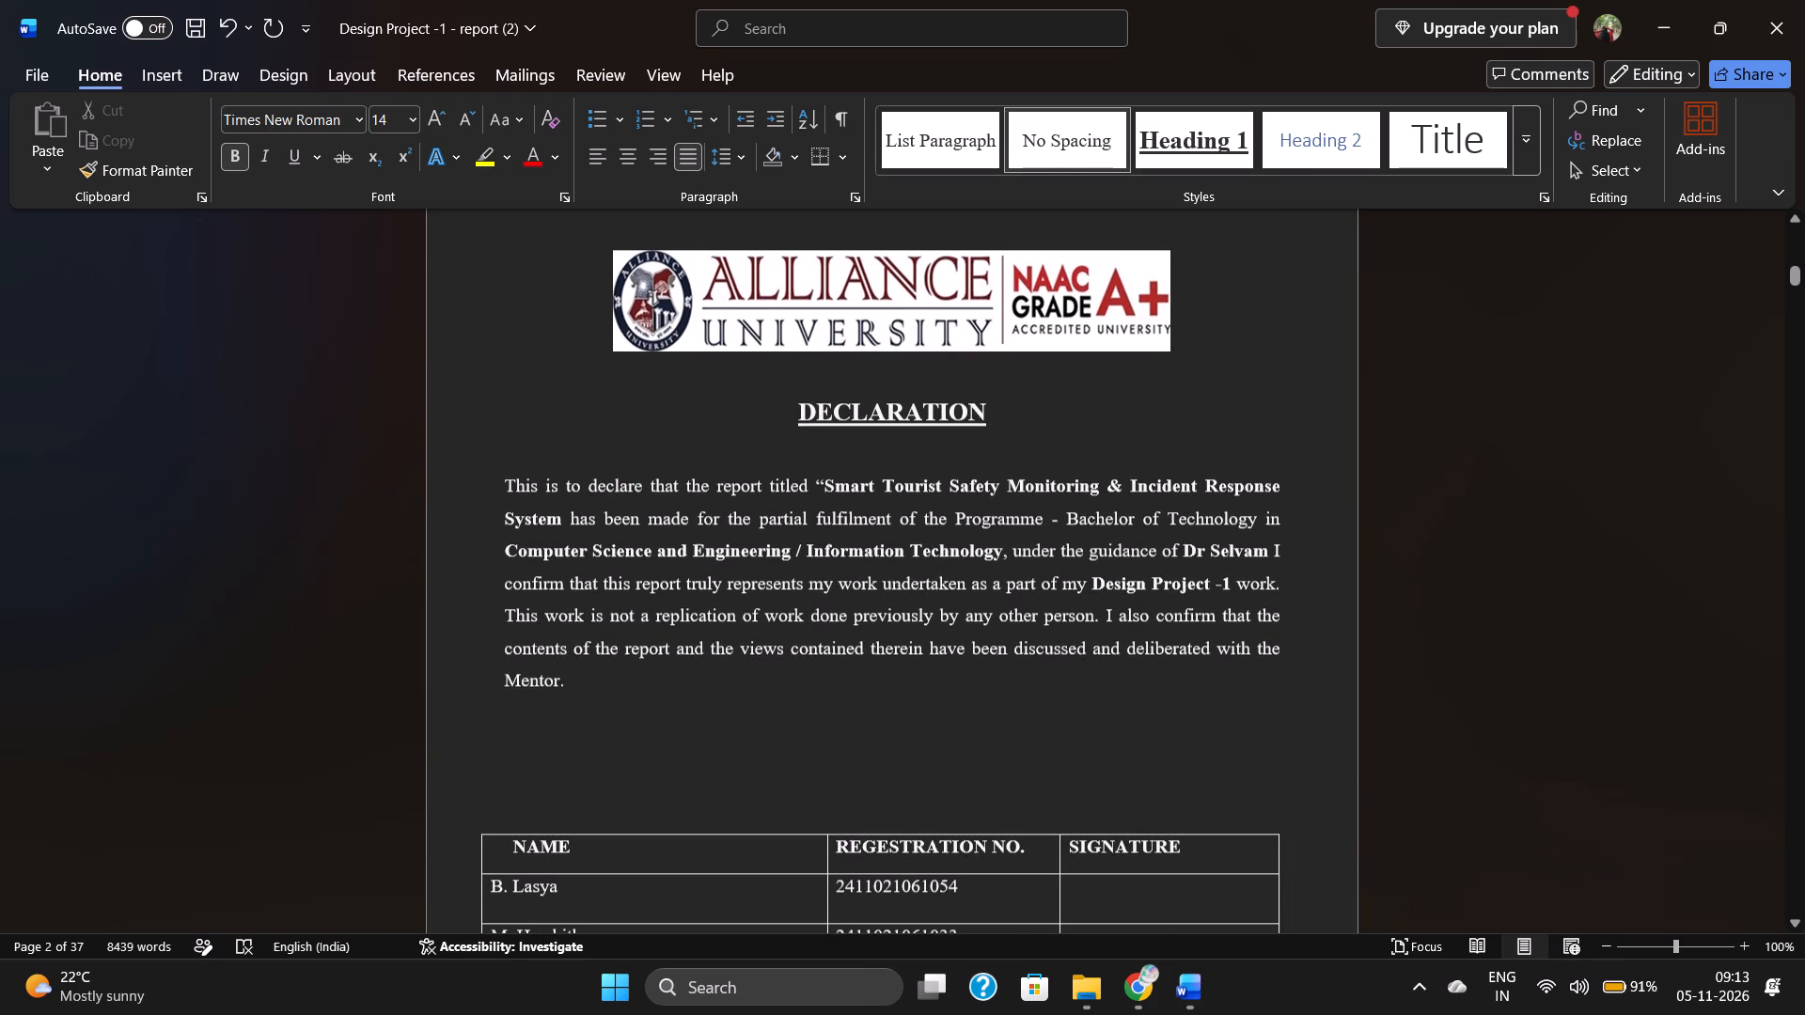
{"action": "scroll", "coordinate": [1177, 534], "scroll_direction": "down", "scroll_amount": 6}
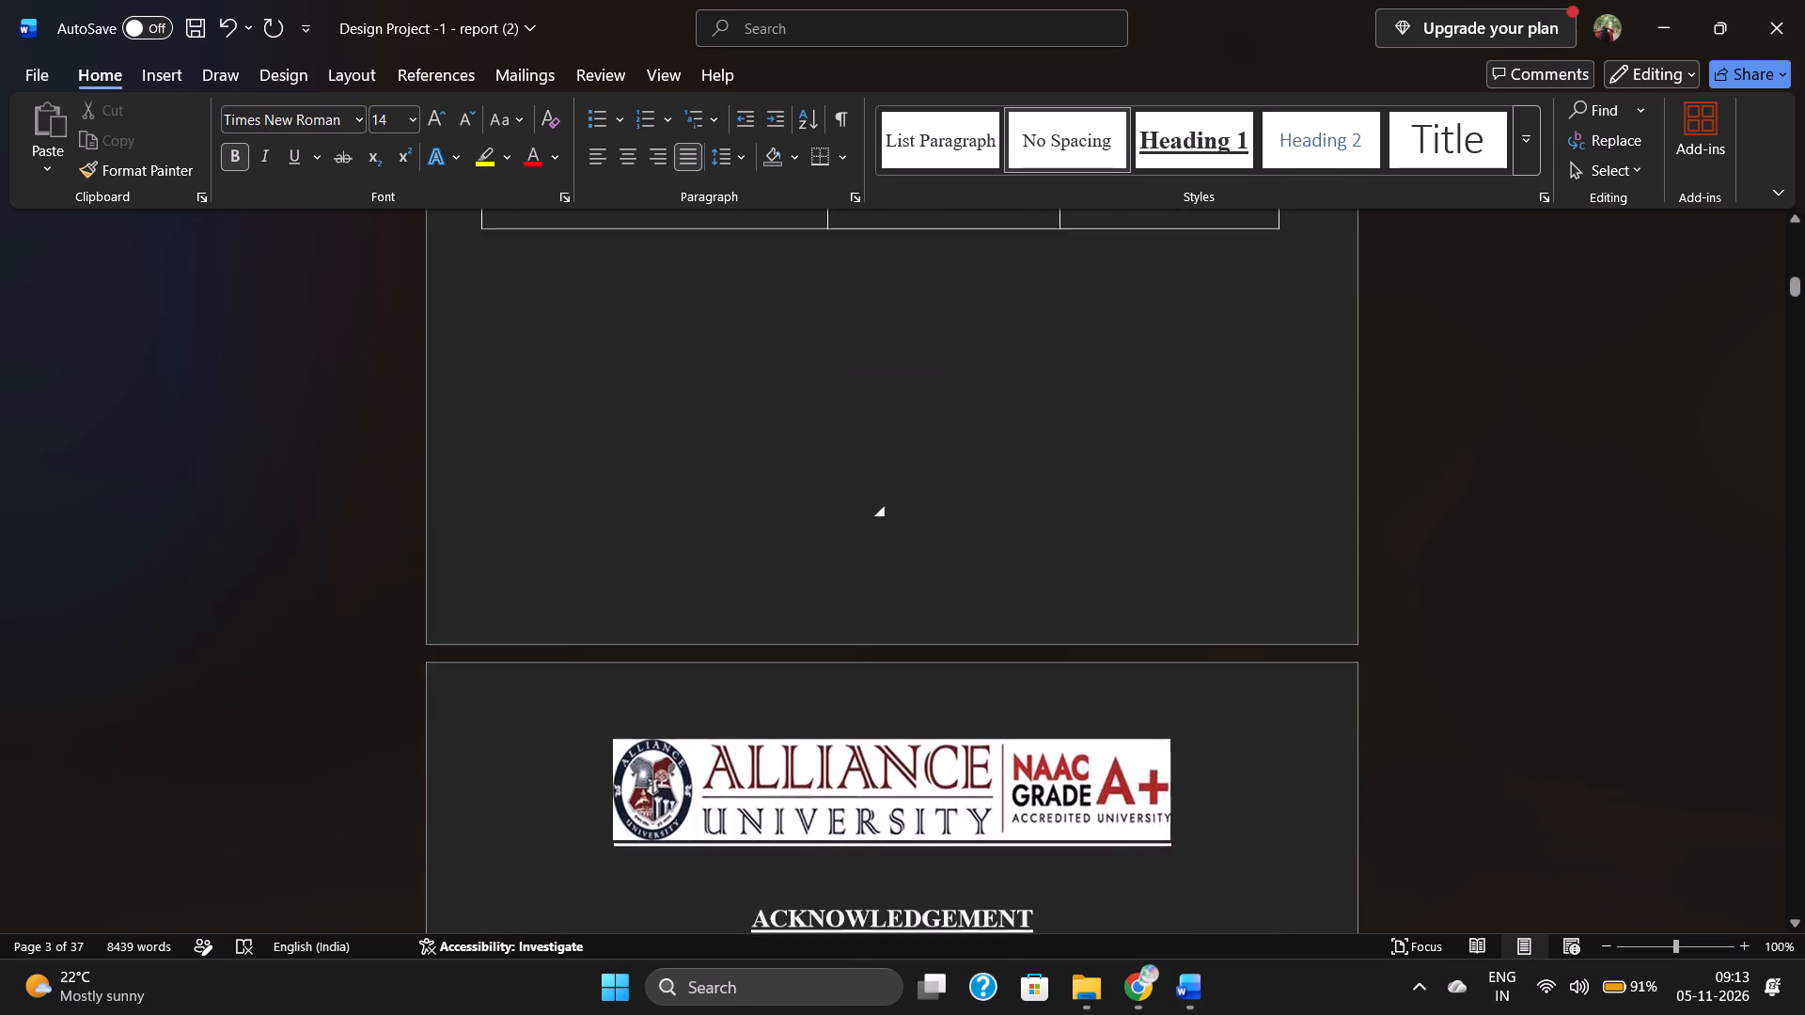
{"action": "scroll", "coordinate": [1177, 534], "scroll_direction": "down", "scroll_amount": 1}
{"action": "scroll", "coordinate": [1177, 534], "scroll_direction": "up", "scroll_amount": 1}
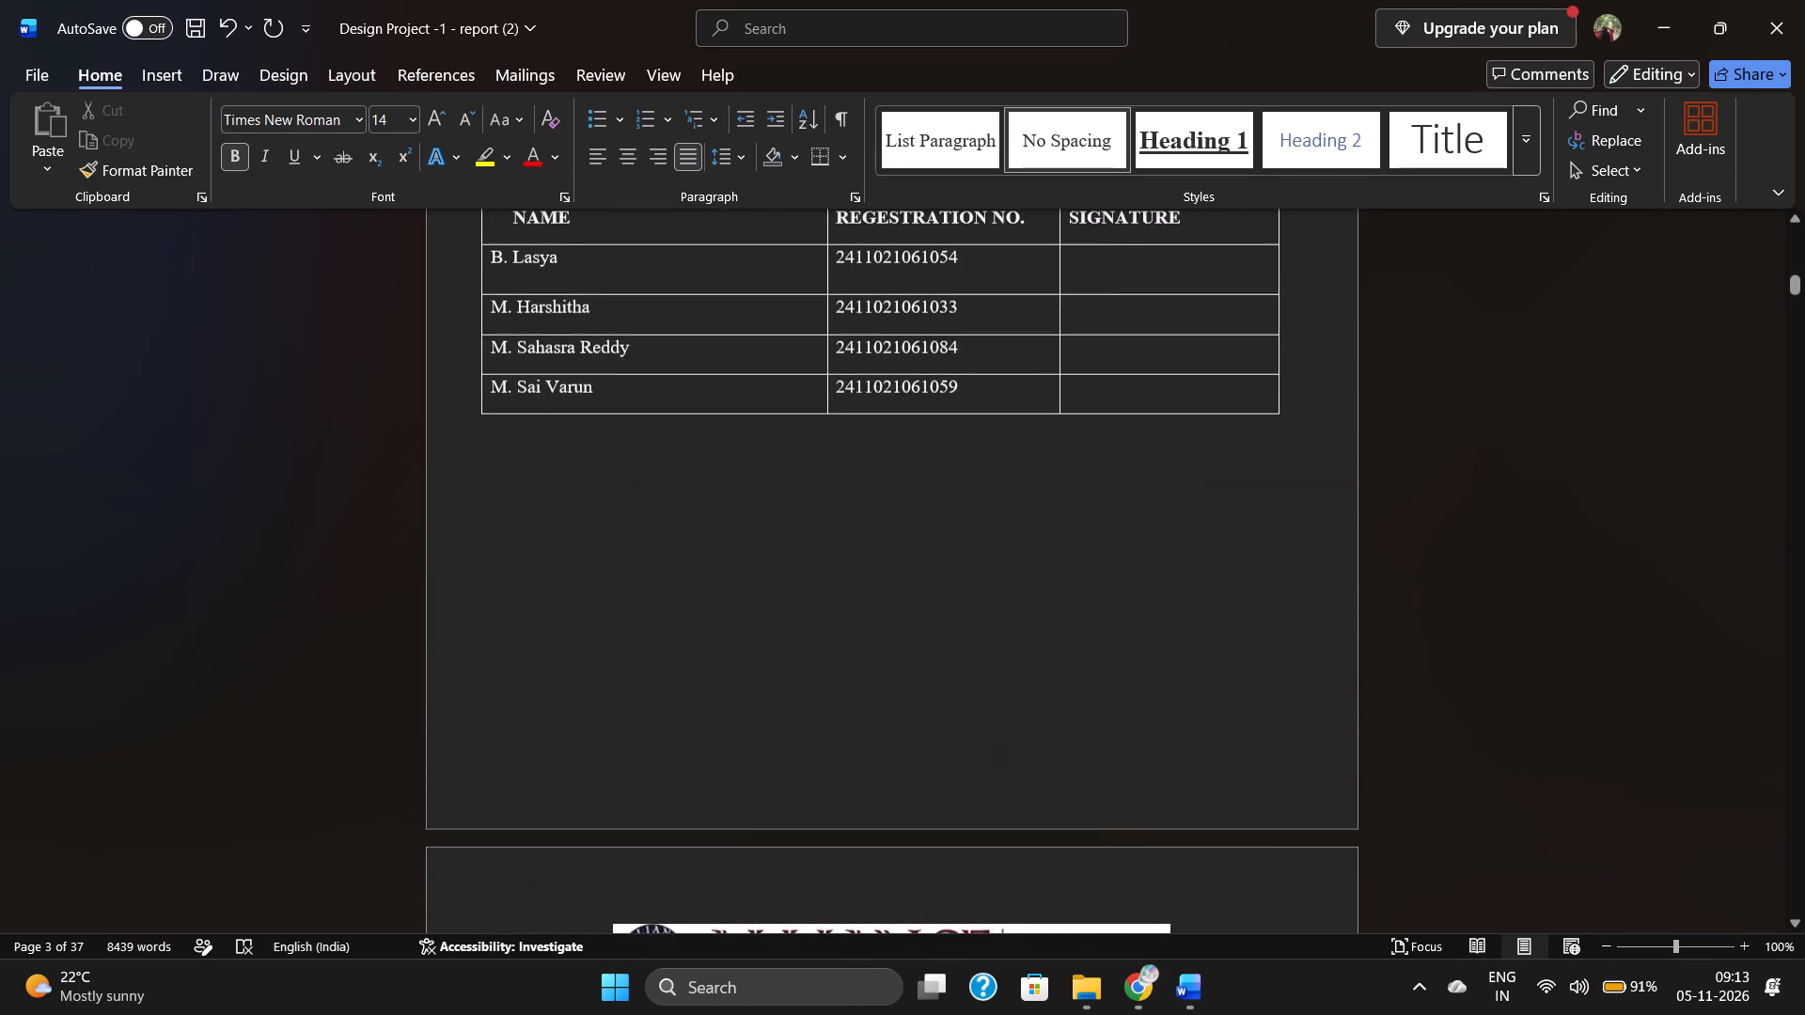
{"action": "scroll", "coordinate": [1177, 534], "scroll_direction": "up", "scroll_amount": 2}
{"action": "scroll", "coordinate": [1177, 534], "scroll_direction": "down", "scroll_amount": 4}
Review the acknowledgement page with its placeholders and notes, the abstract, and the list of symbols and abbreviations.
{"action": "scroll", "coordinate": [1177, 534], "scroll_direction": "down", "scroll_amount": 2}
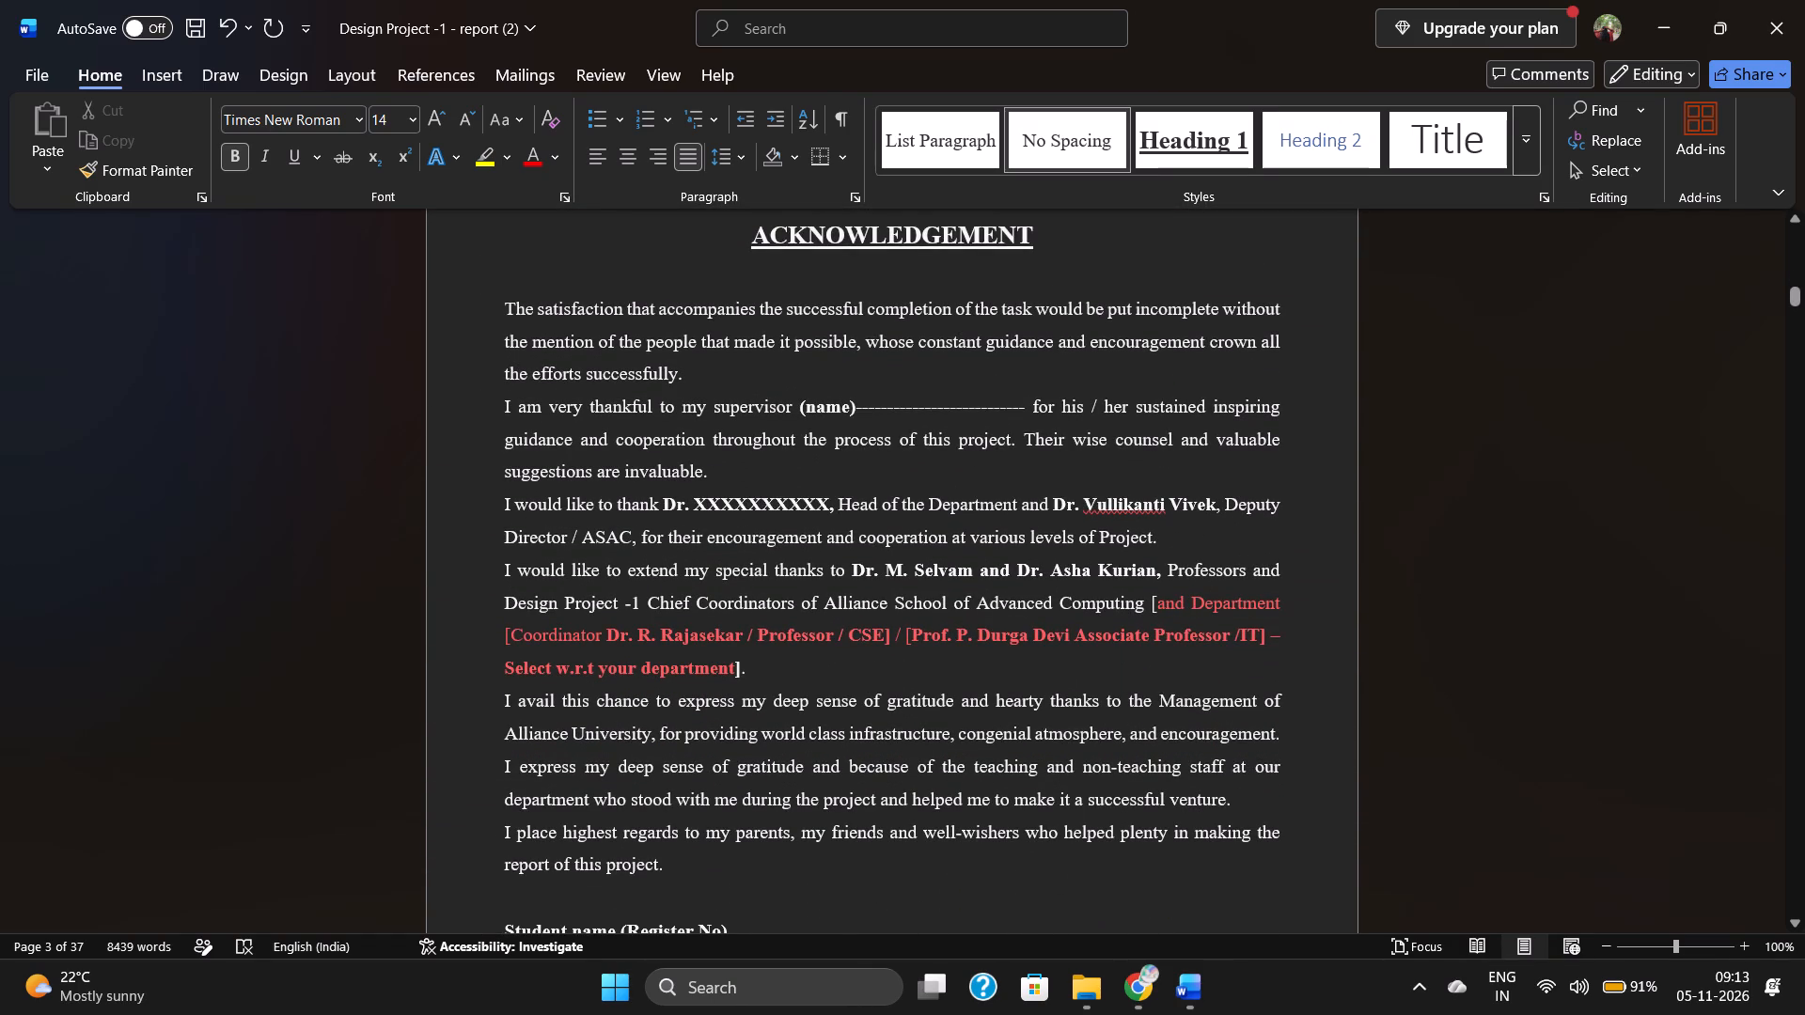
{"action": "scroll", "coordinate": [977, 661], "scroll_direction": "down", "scroll_amount": 4}
{"action": "scroll", "coordinate": [977, 661], "scroll_direction": "up", "scroll_amount": 1}
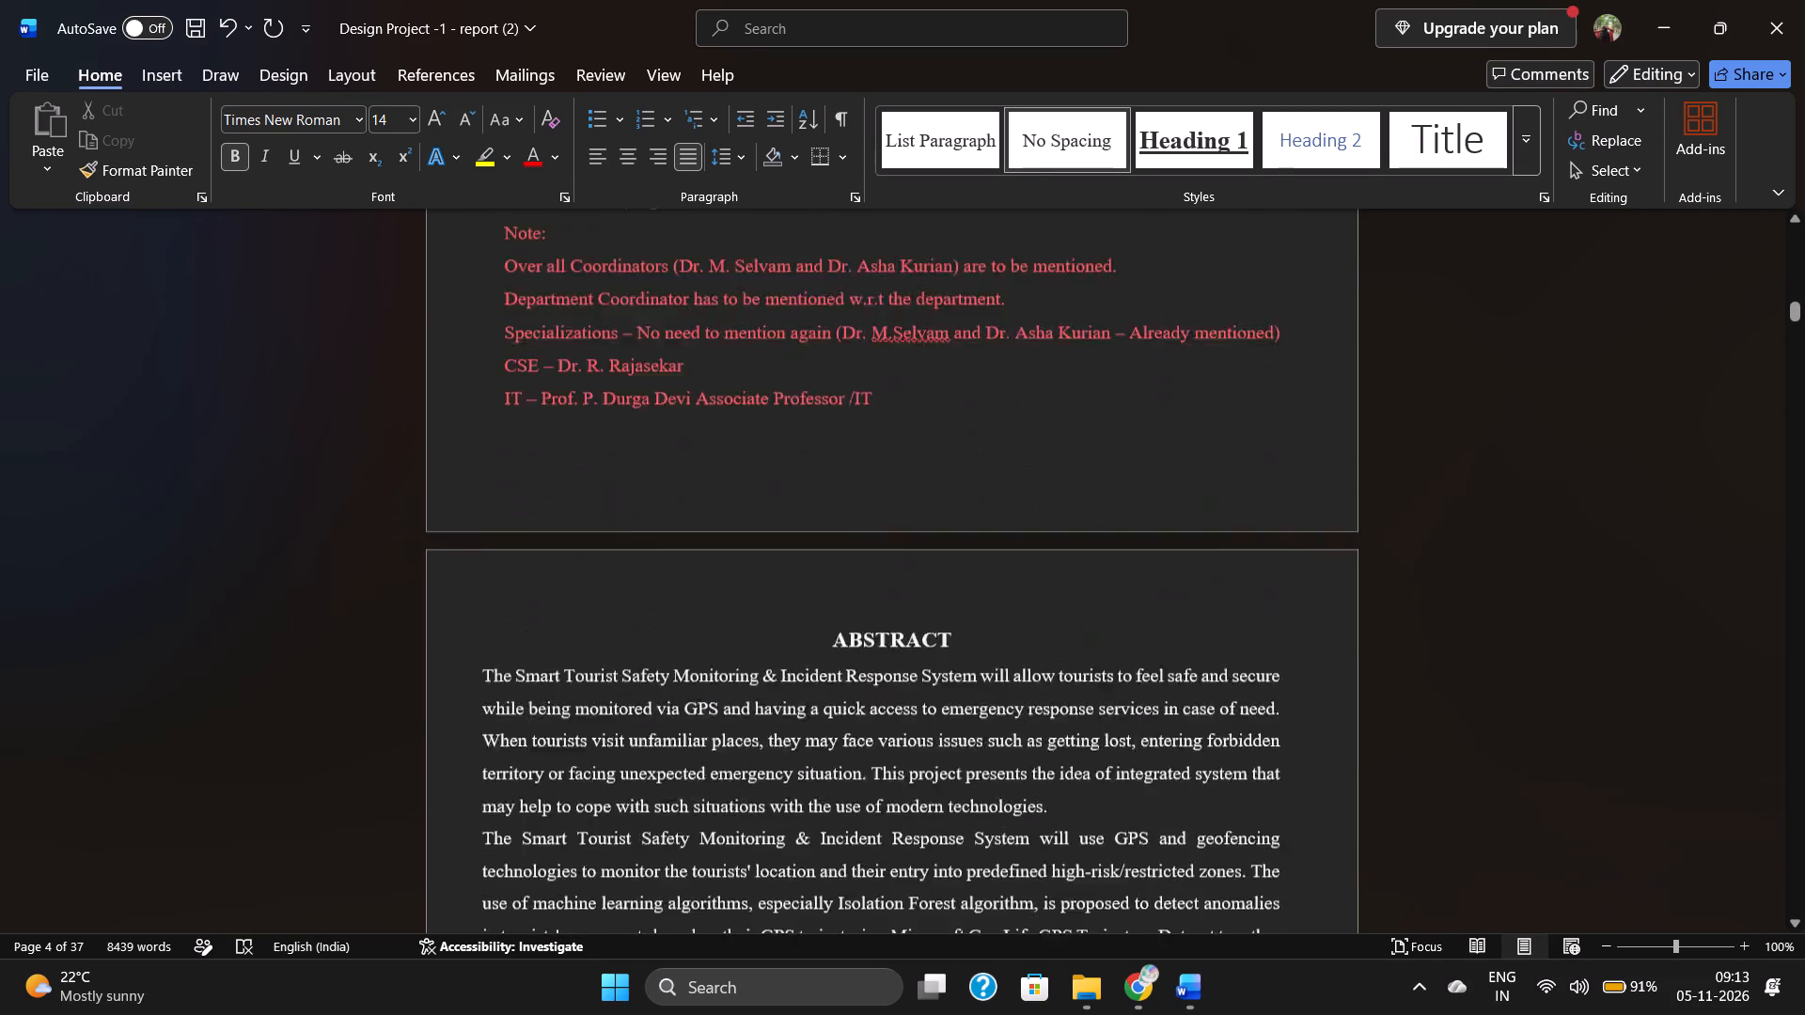
{"action": "scroll", "coordinate": [977, 661], "scroll_direction": "up", "scroll_amount": 1}
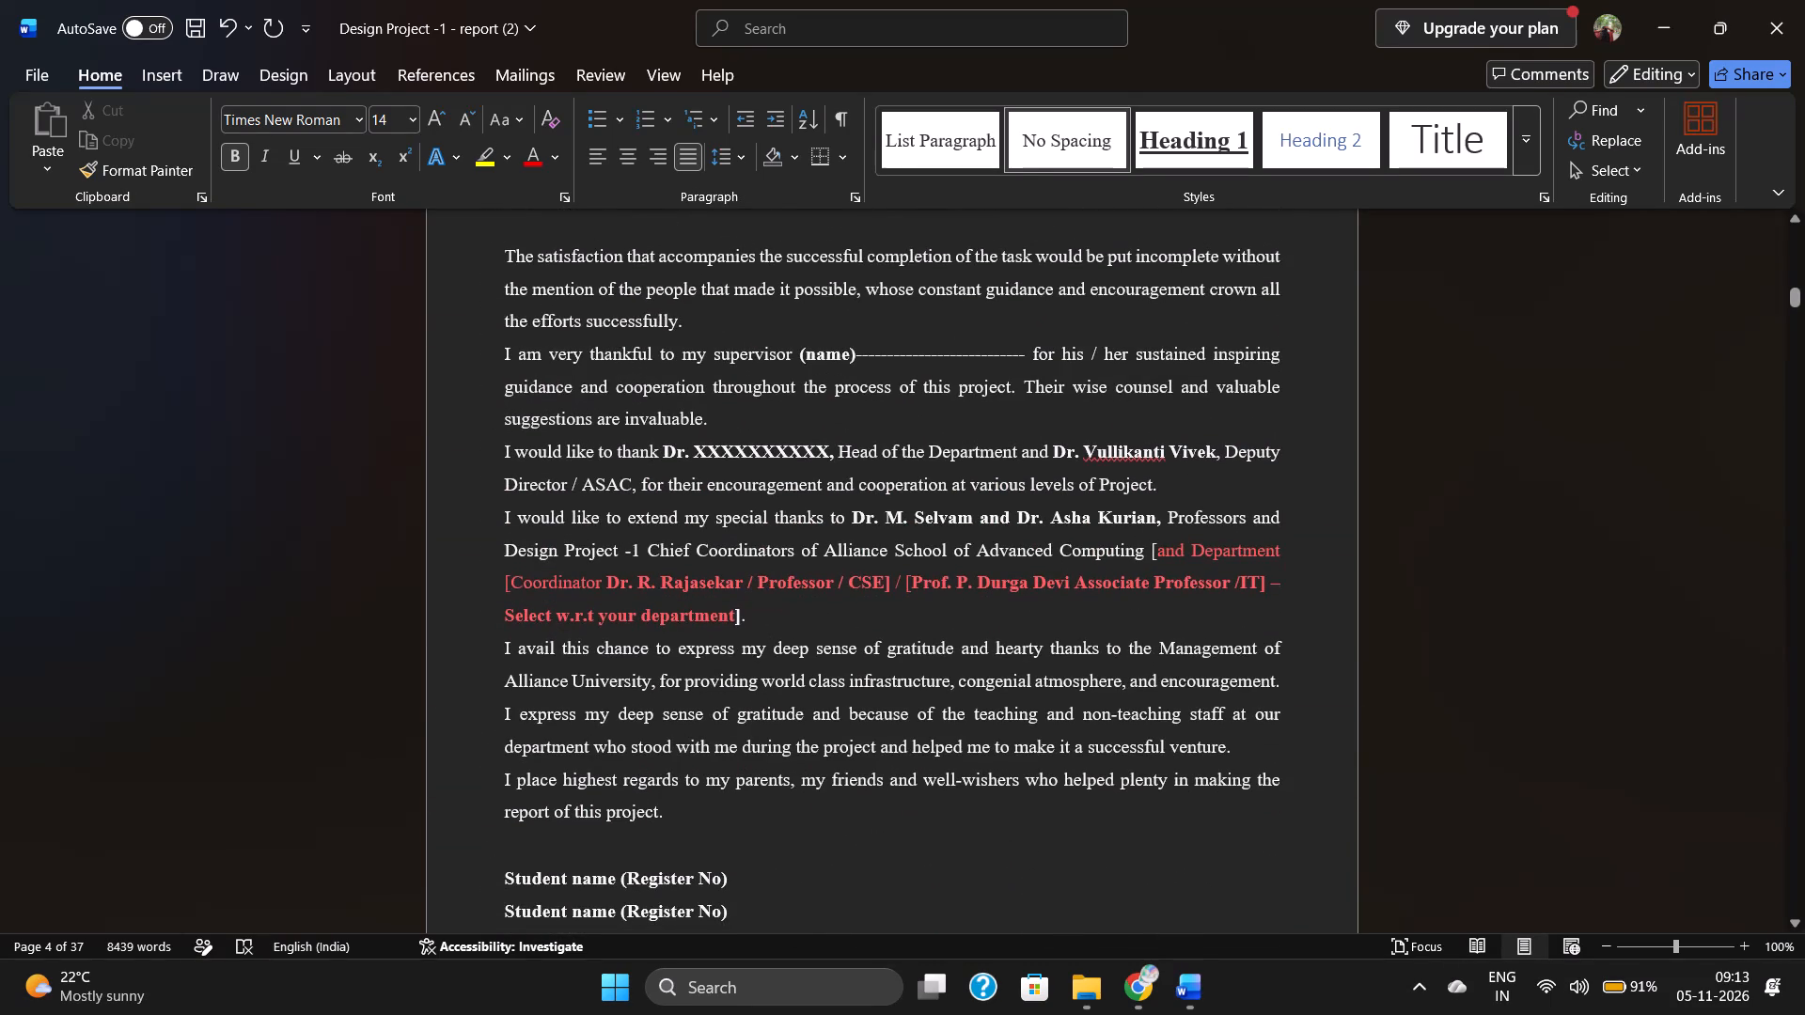
{"action": "scroll", "coordinate": [977, 661], "scroll_direction": "up", "scroll_amount": 1}
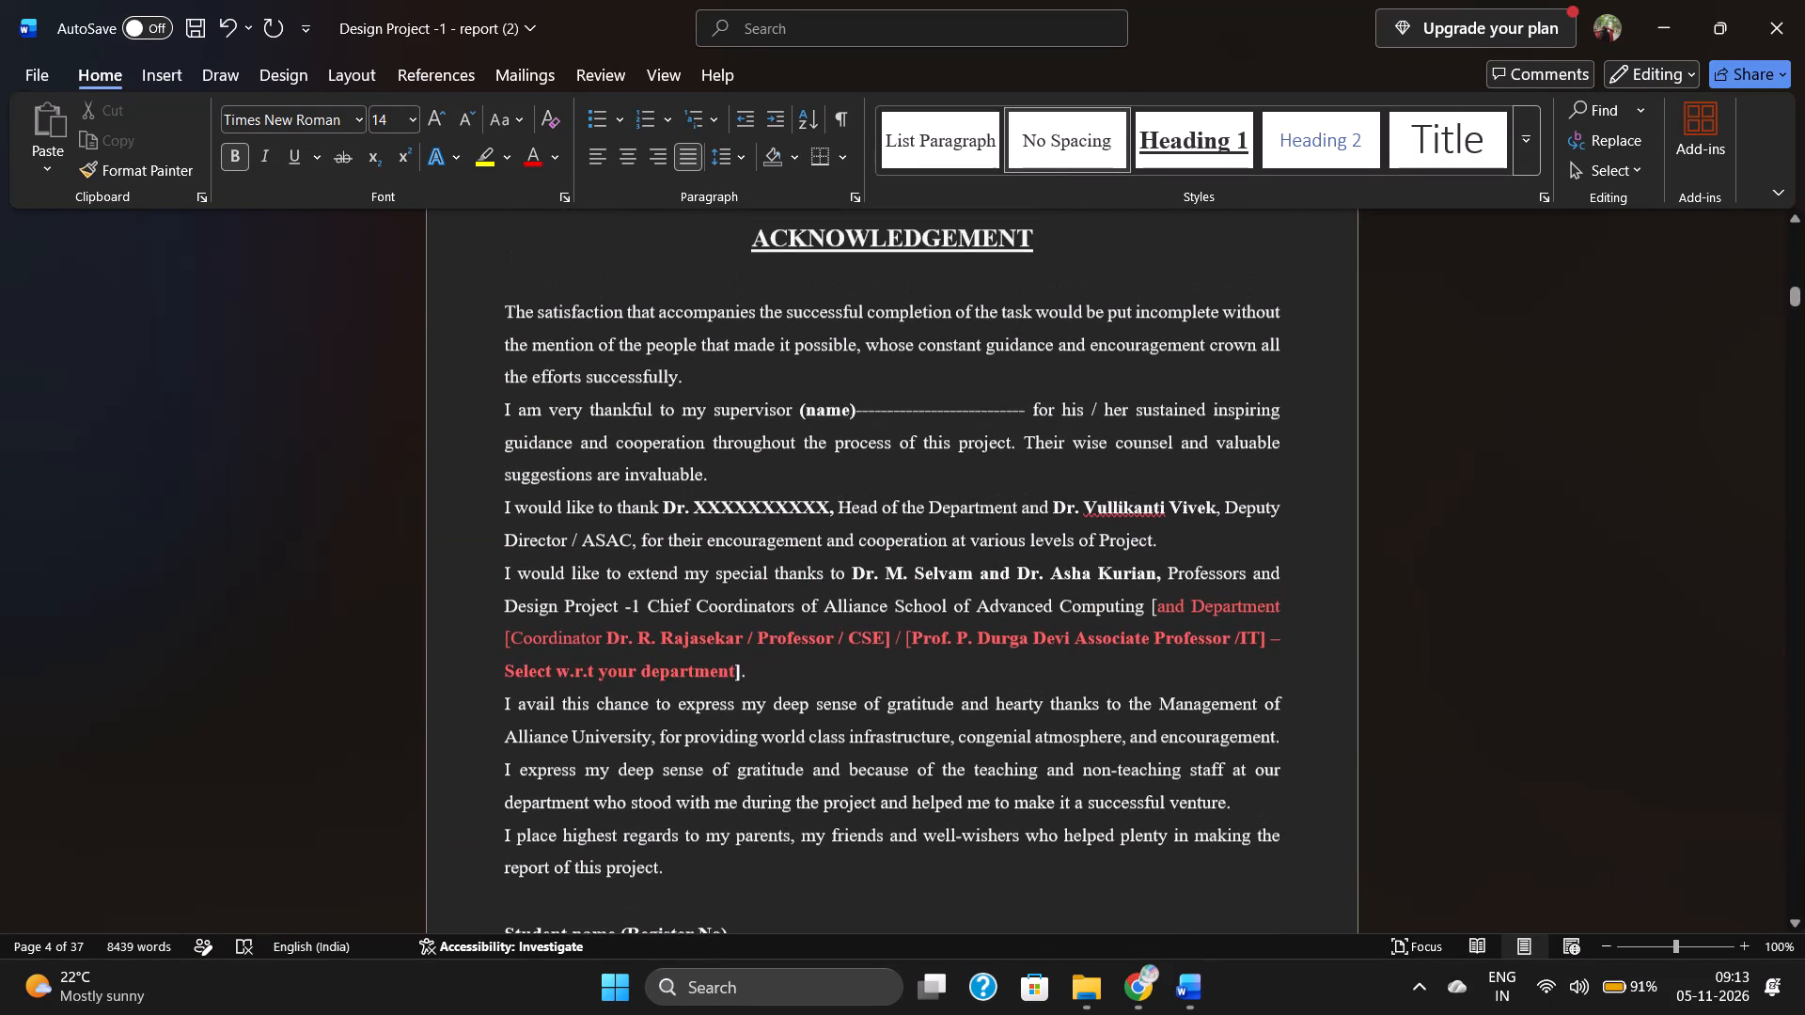
{"action": "scroll", "coordinate": [977, 661], "scroll_direction": "up", "scroll_amount": 1}
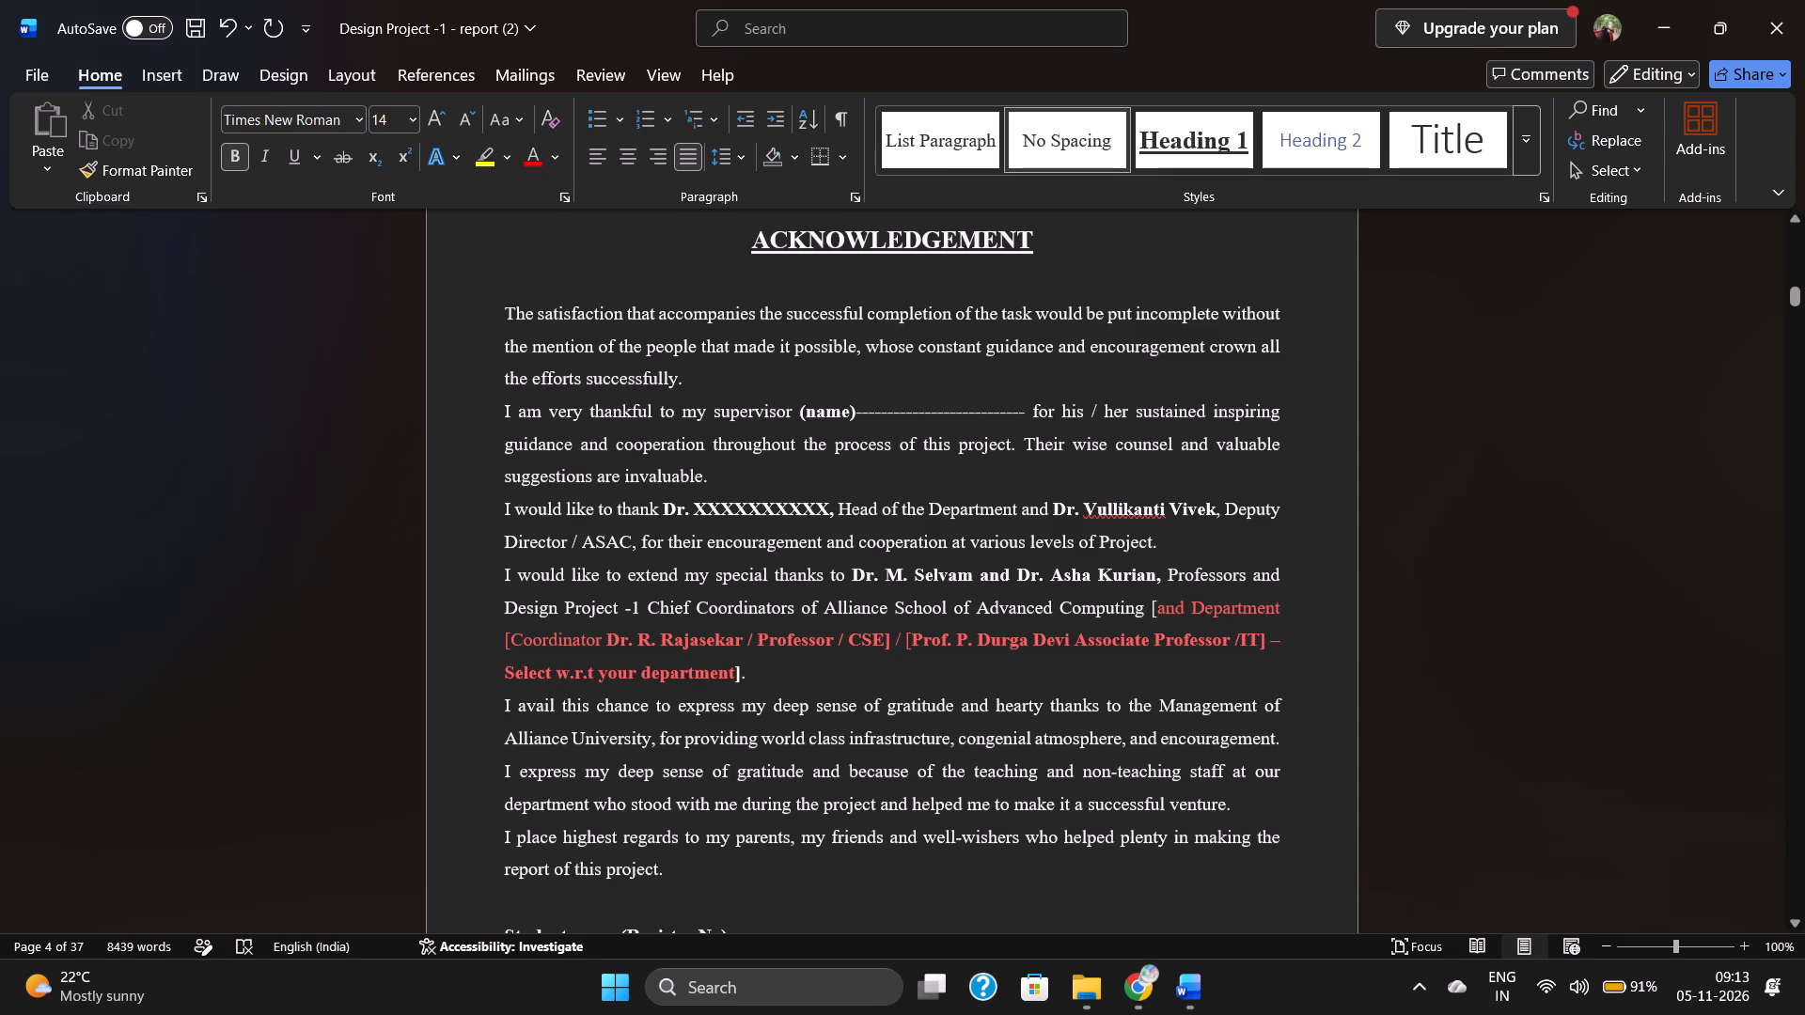
{"action": "scroll", "coordinate": [1065, 490], "scroll_direction": "down", "scroll_amount": 2}
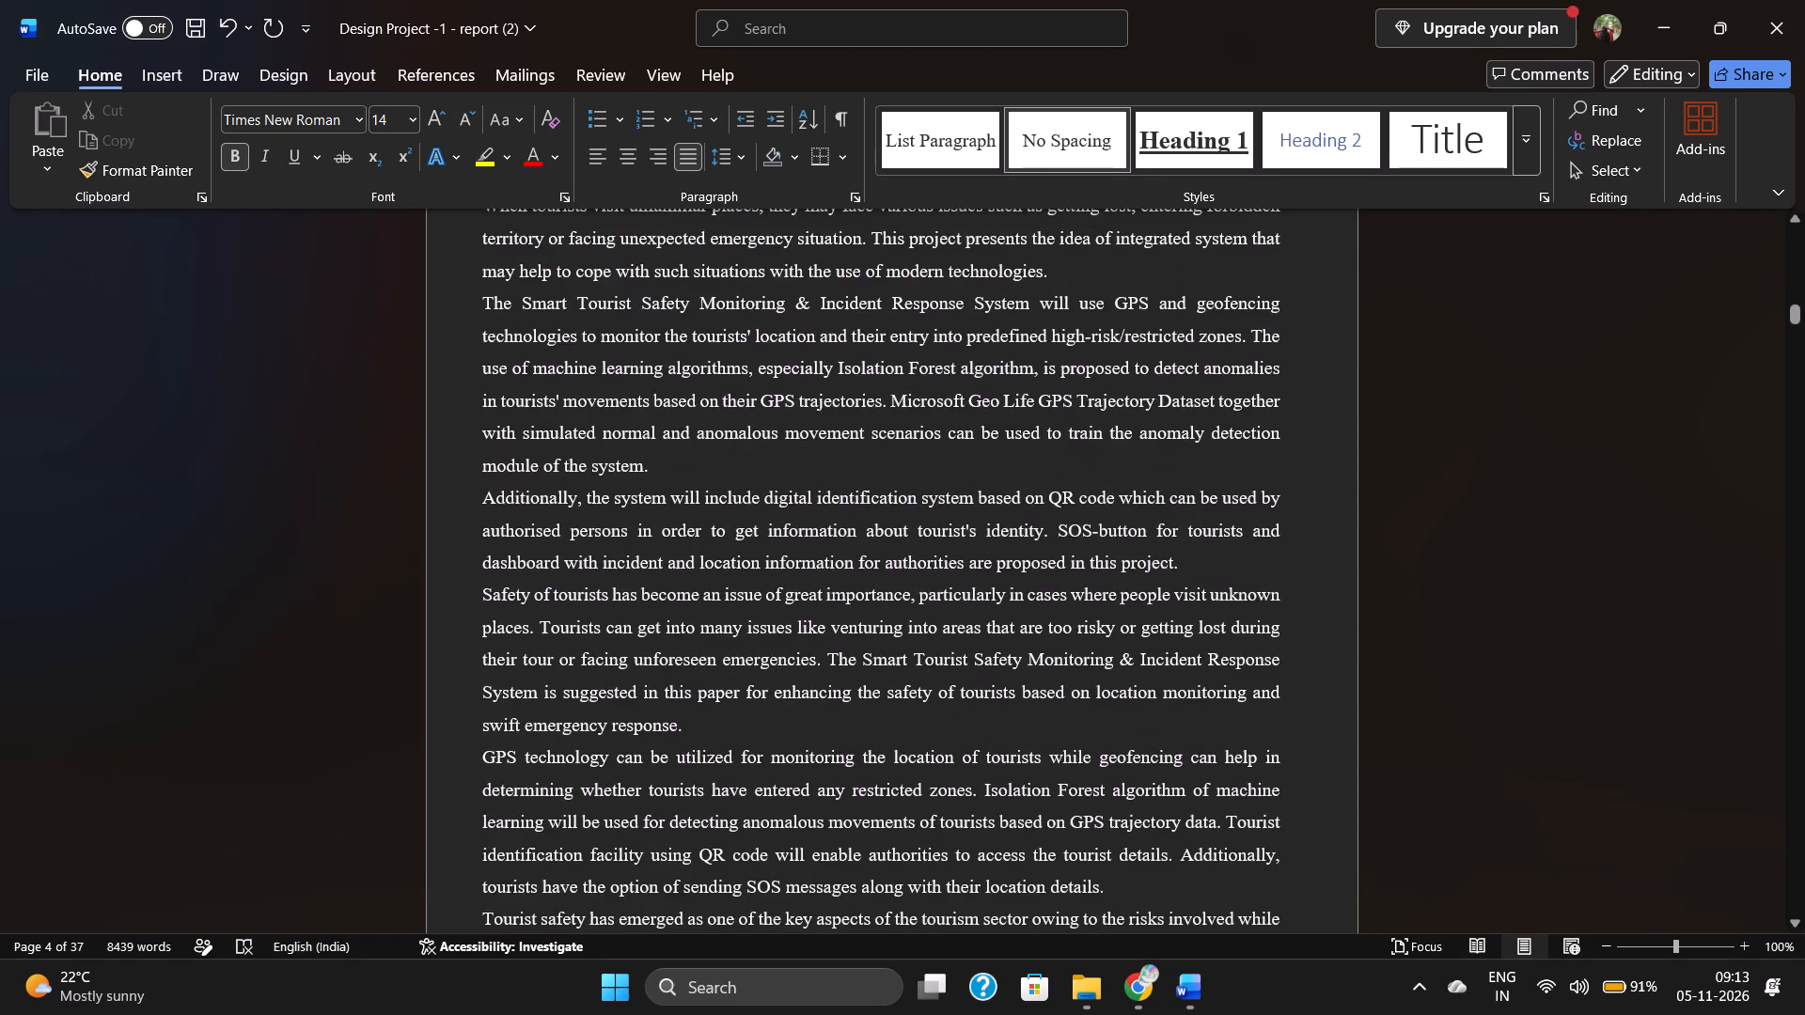
{"action": "scroll", "coordinate": [1065, 490], "scroll_direction": "down", "scroll_amount": 5}
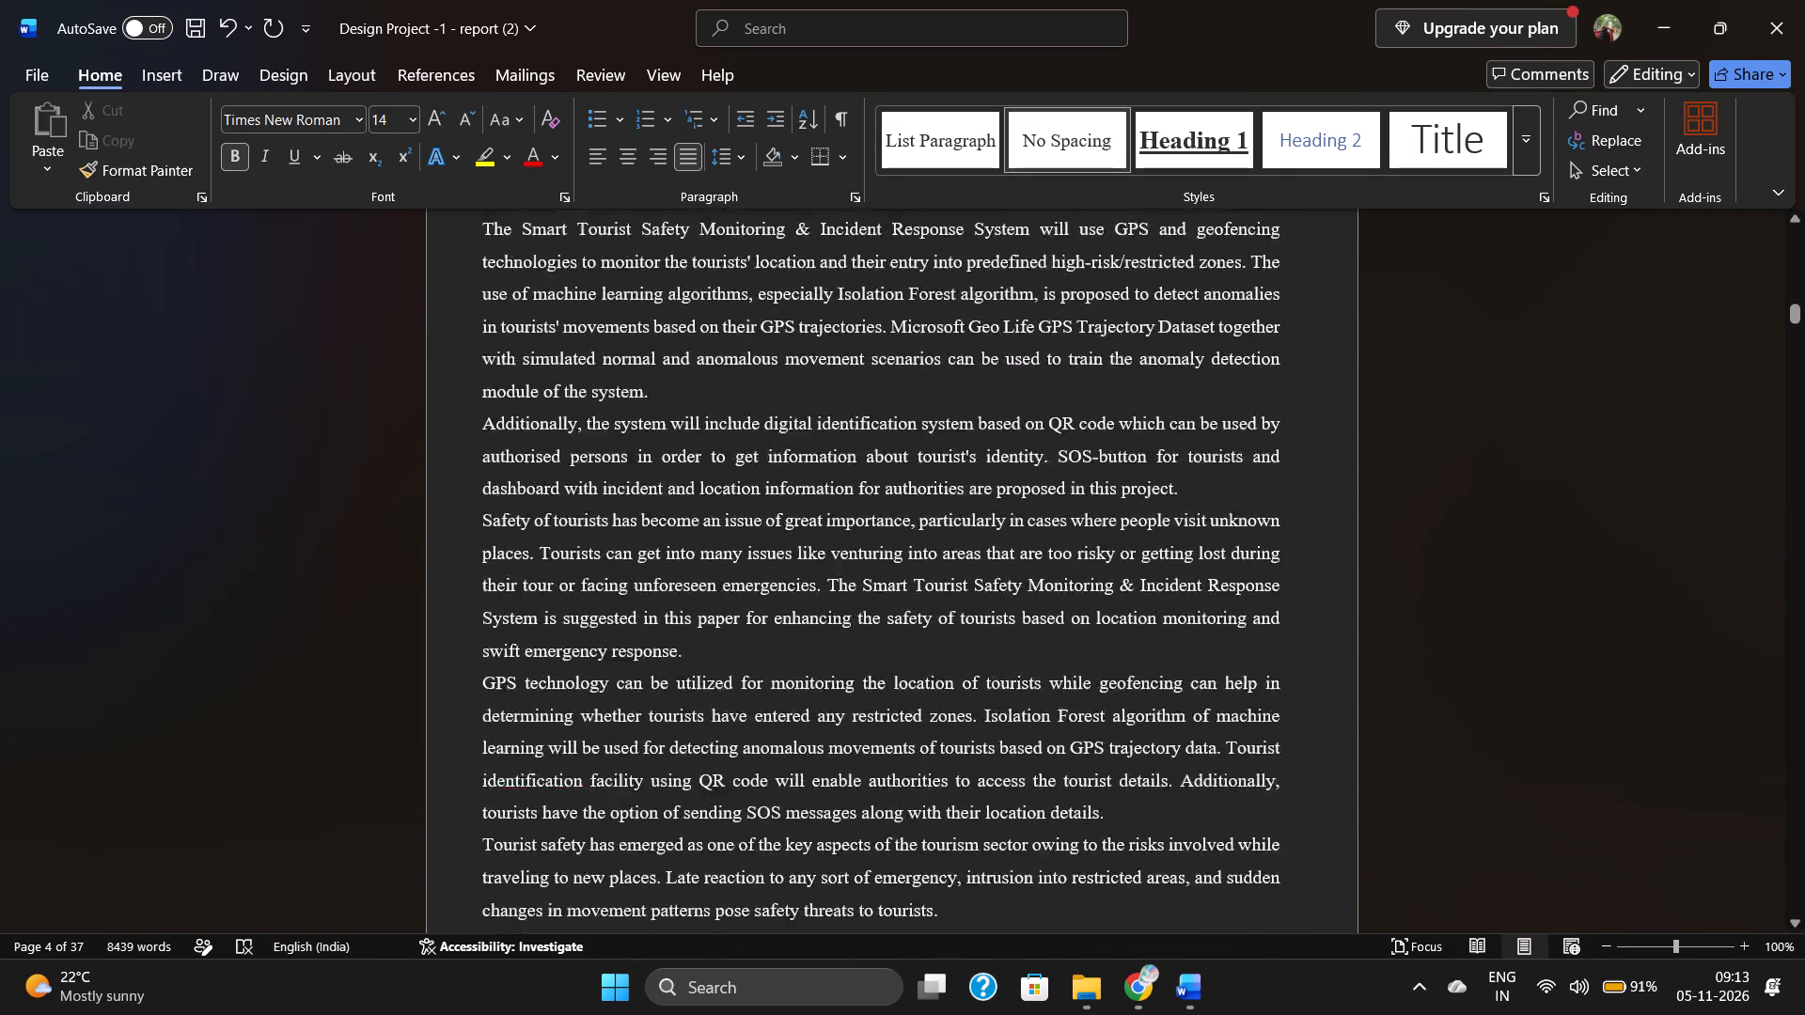
{"action": "scroll", "coordinate": [1065, 490], "scroll_direction": "down", "scroll_amount": 6}
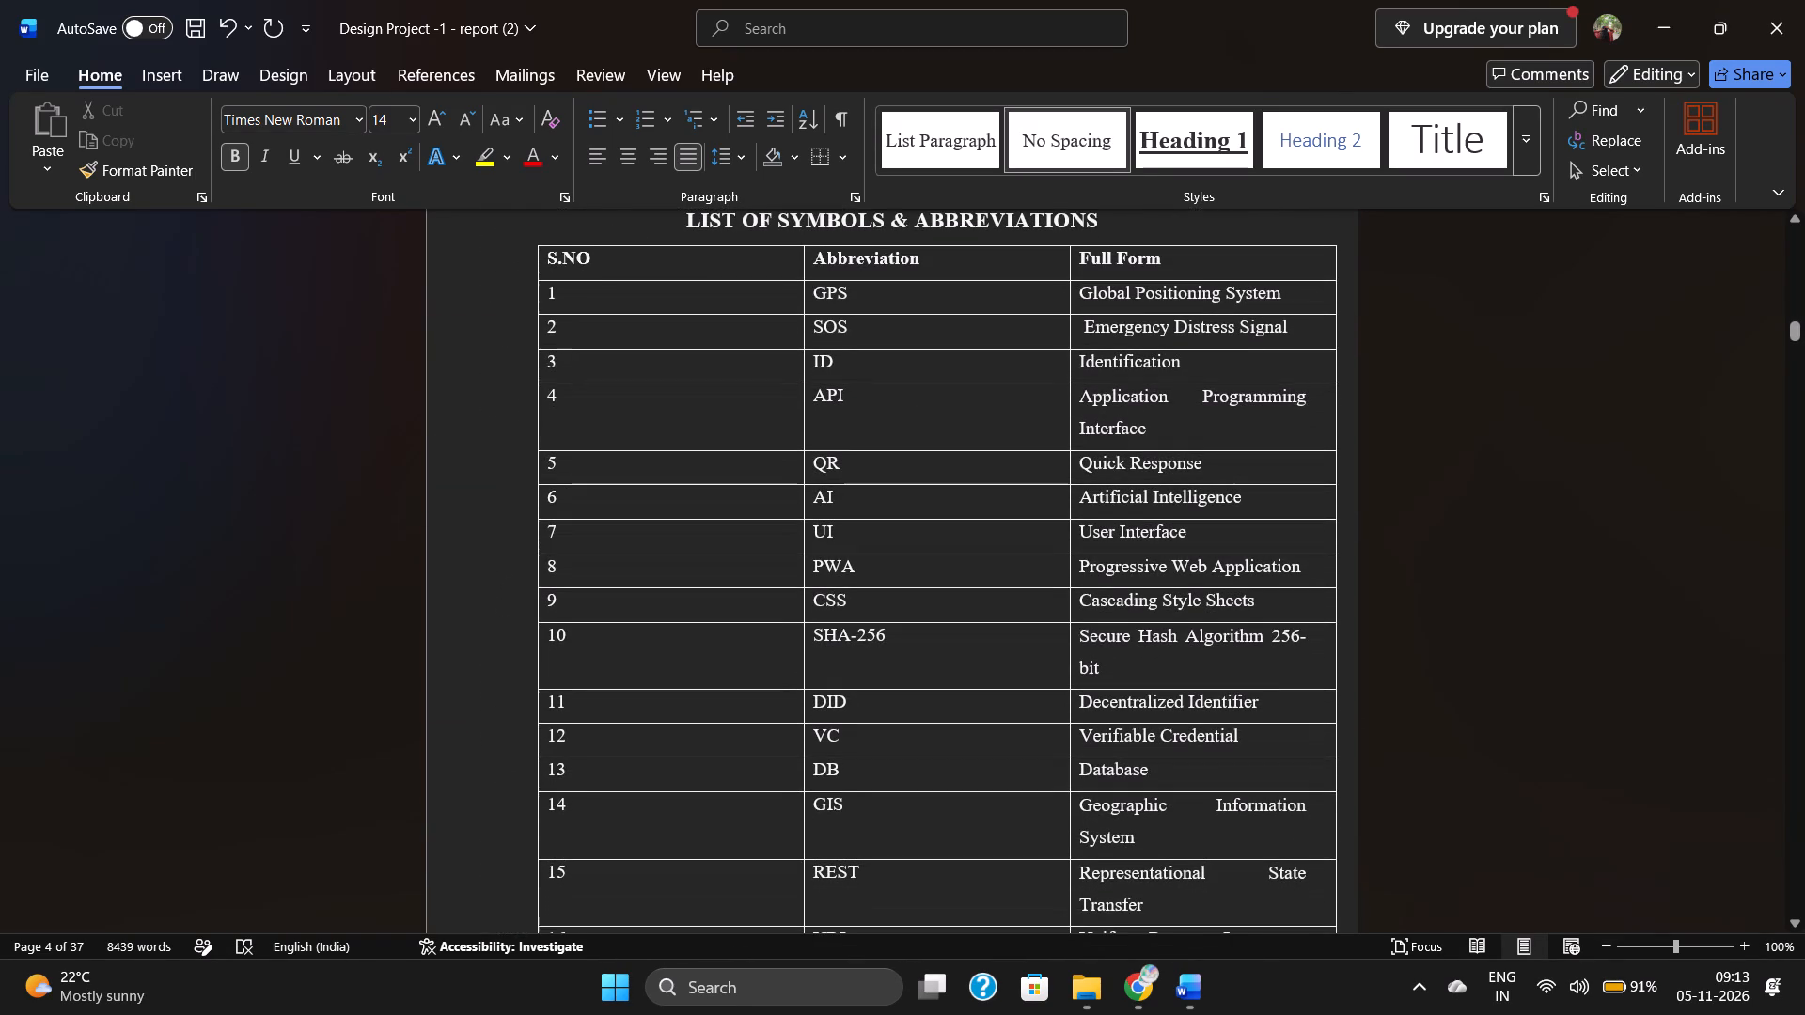
{"action": "scroll", "coordinate": [1065, 490], "scroll_direction": "down", "scroll_amount": 2}
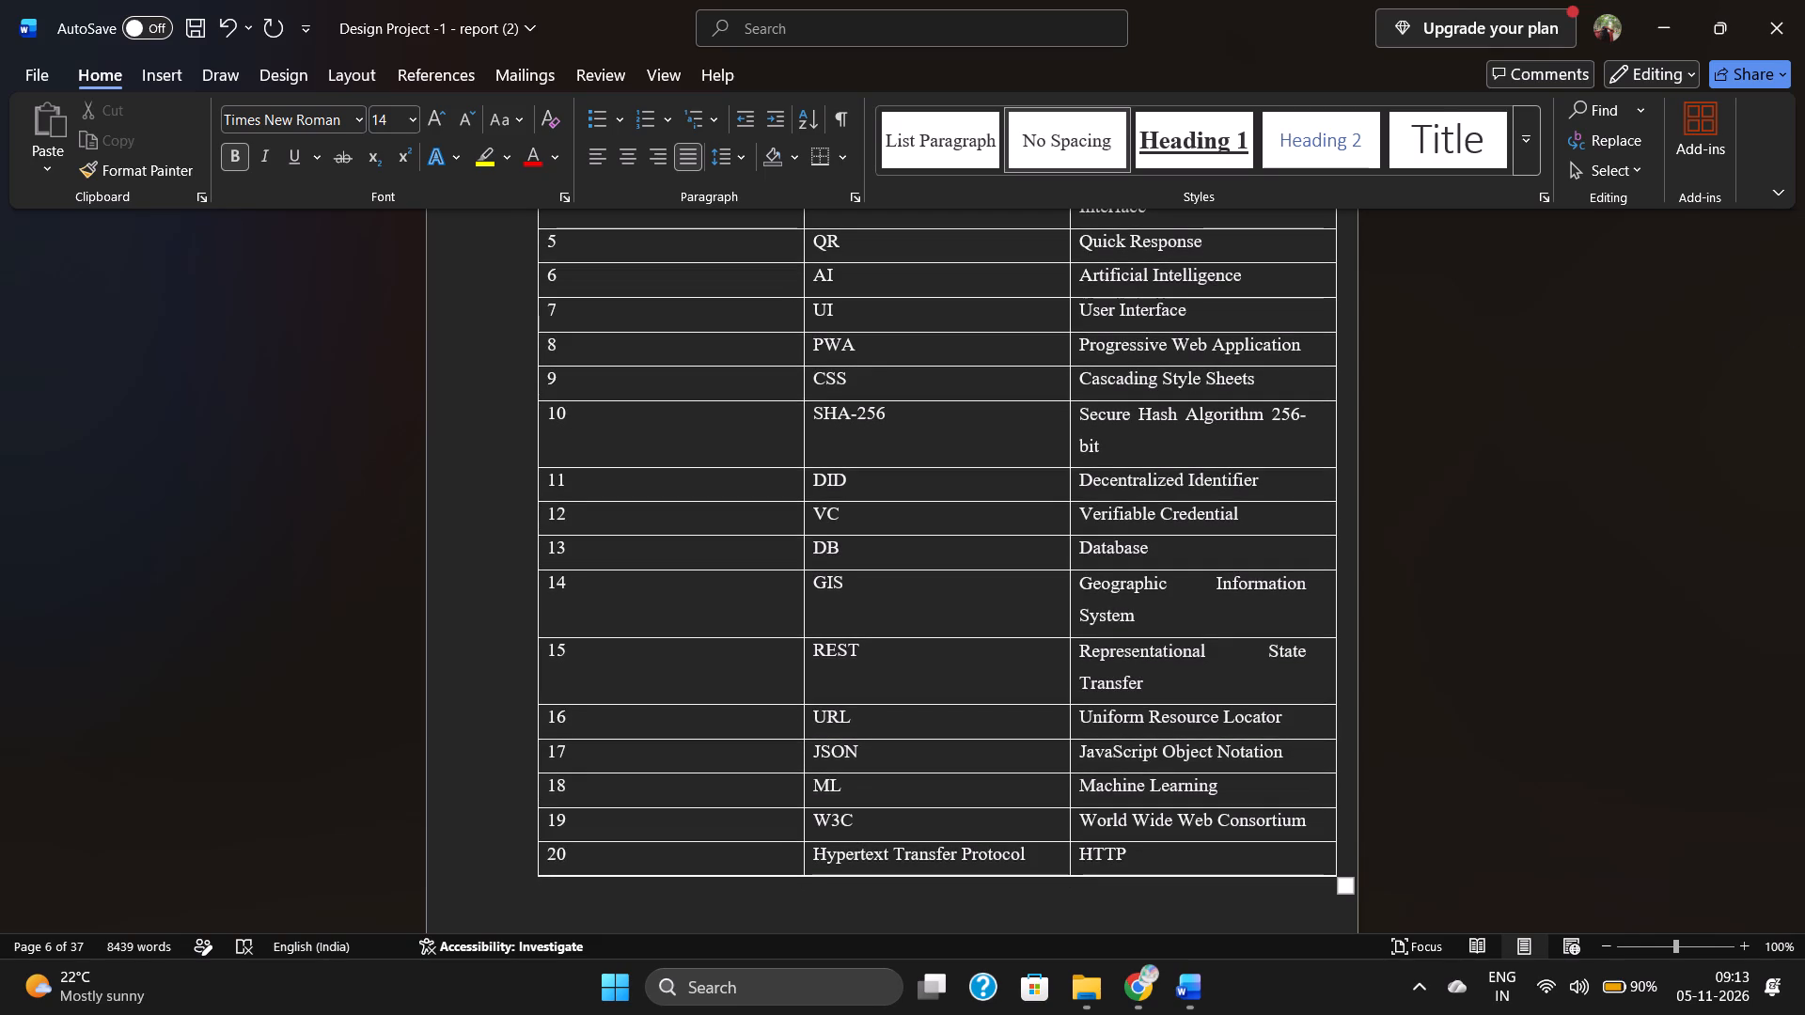
Review the end of the abbreviations table, the contents page and the introduction, up to the literature review.
{"action": "scroll", "coordinate": [1065, 490], "scroll_direction": "right", "scroll_amount": 1}
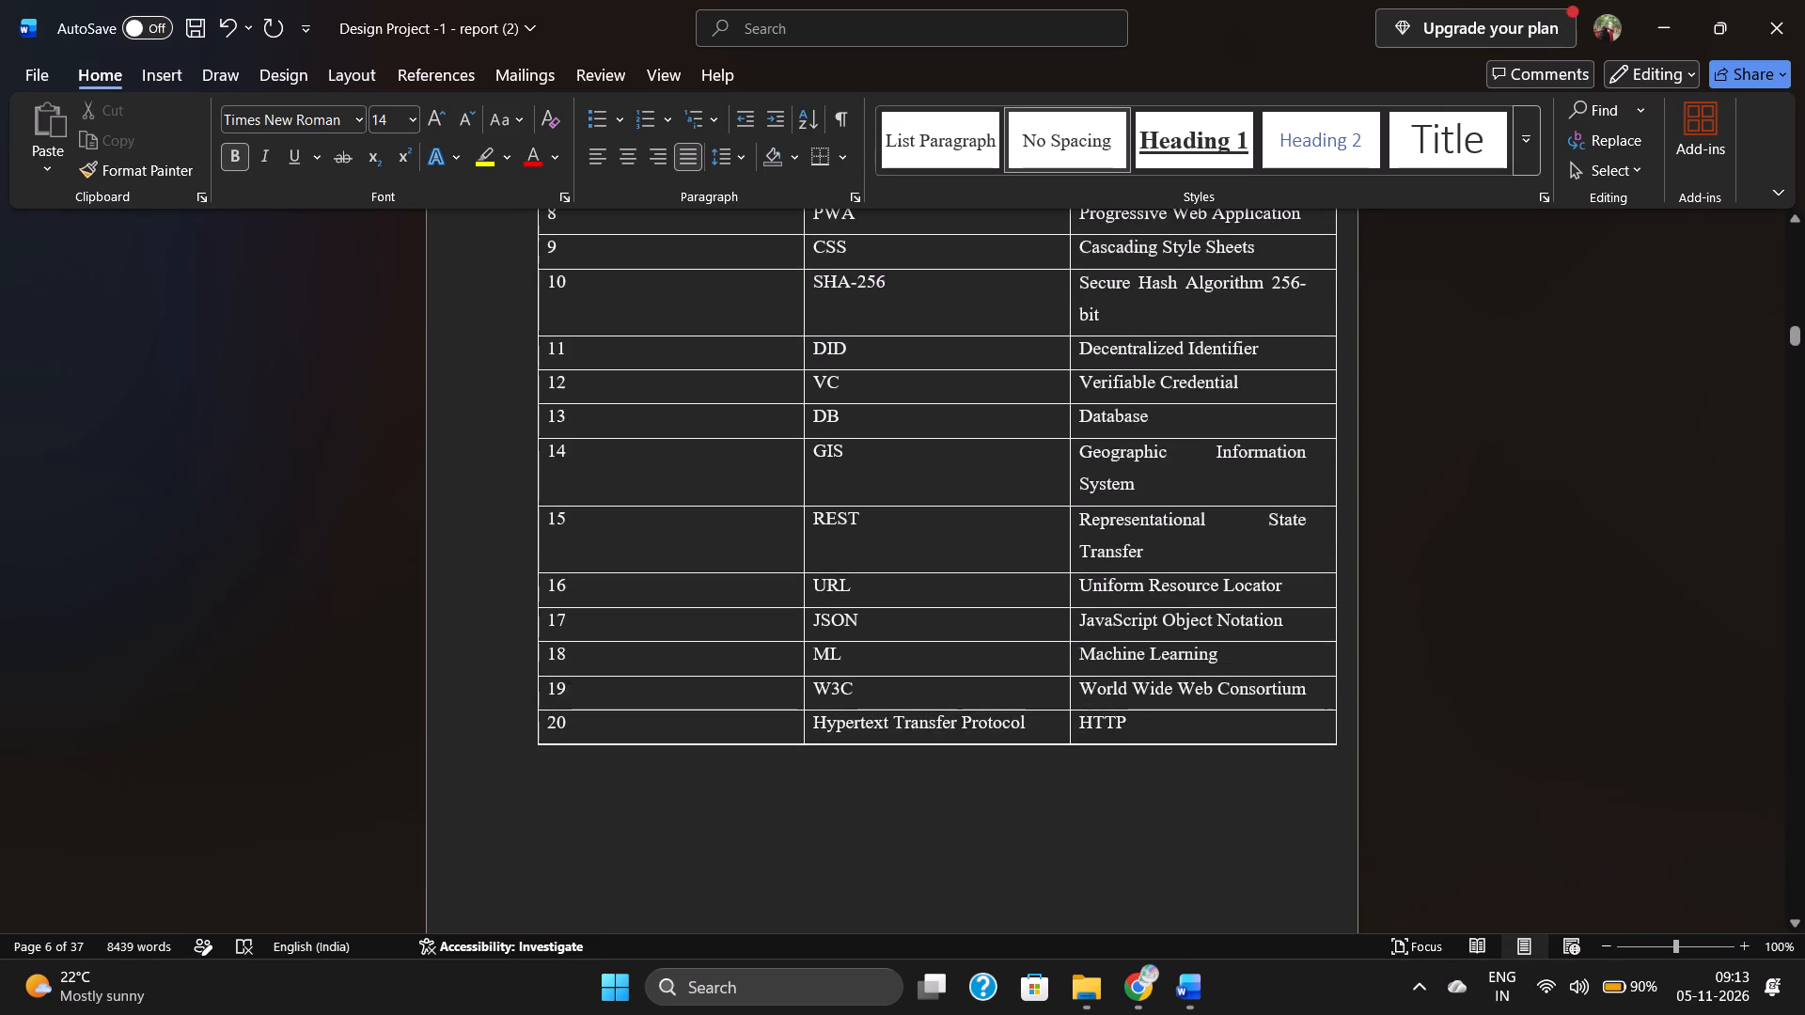
{"action": "scroll", "coordinate": [1065, 490], "scroll_direction": "right", "scroll_amount": 1}
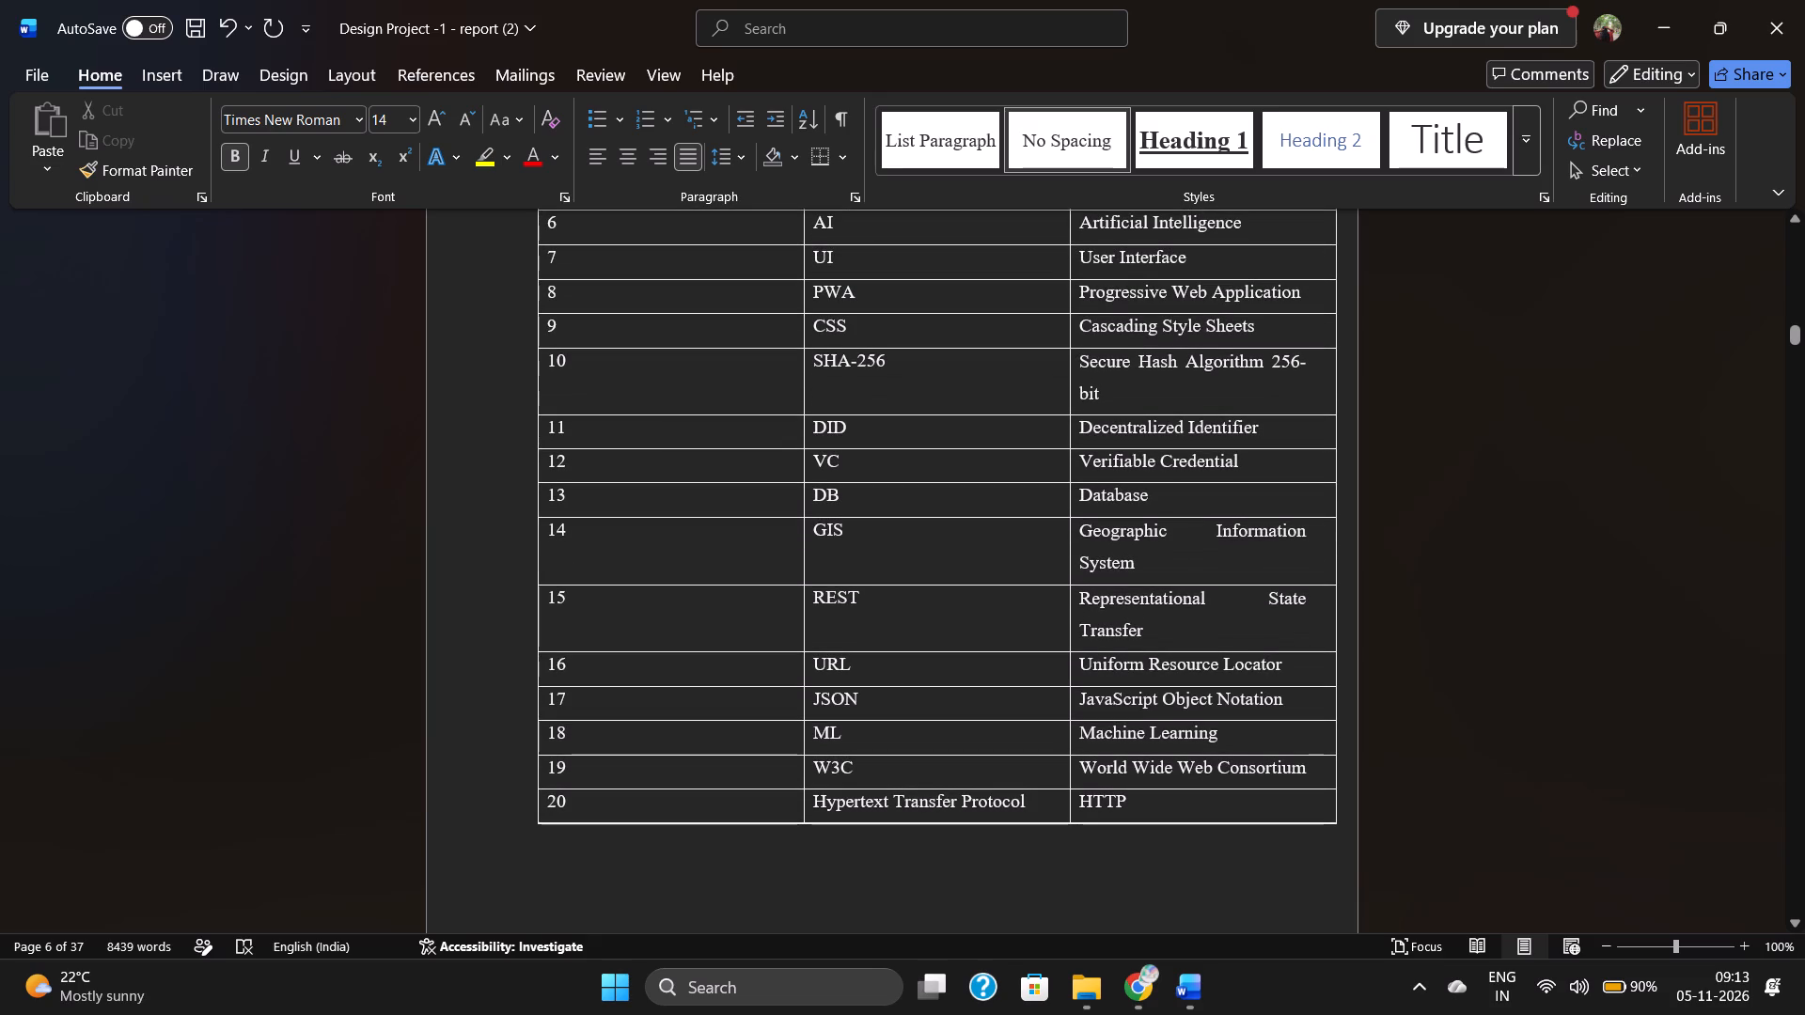
{"action": "scroll", "coordinate": [1065, 490], "scroll_direction": "down", "scroll_amount": 6}
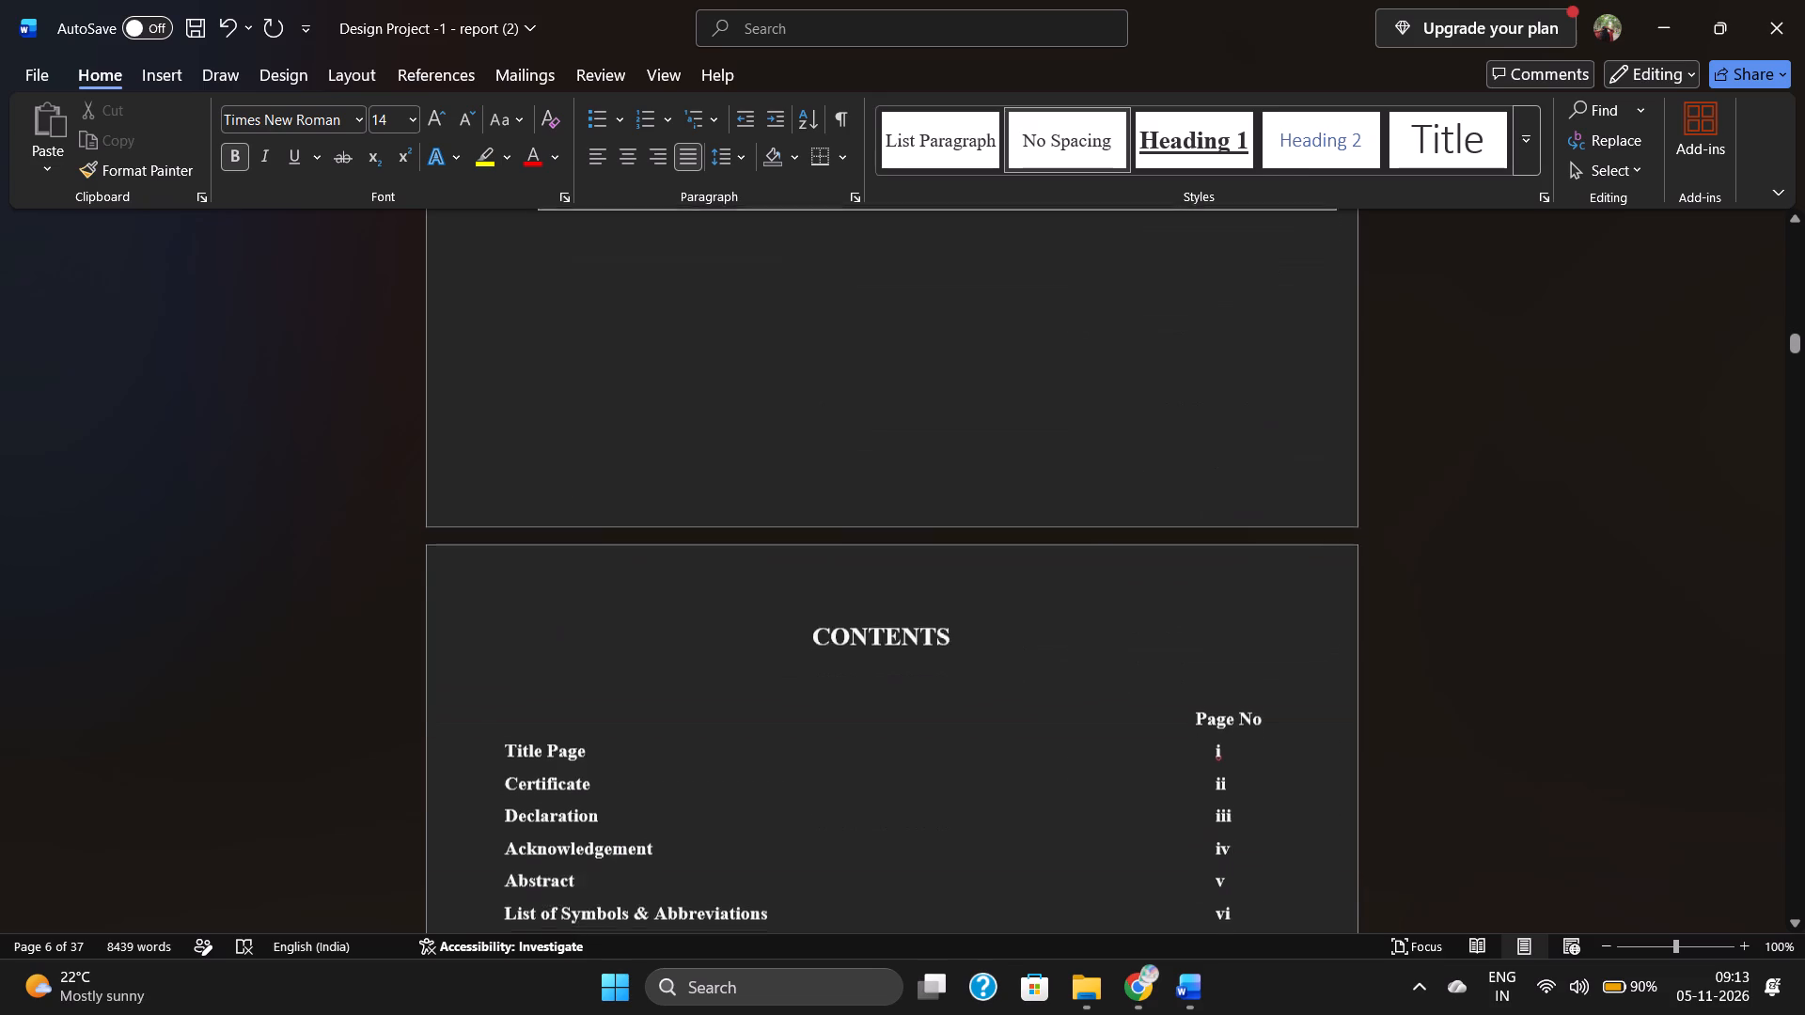
{"action": "scroll", "coordinate": [1065, 490], "scroll_direction": "down", "scroll_amount": 10}
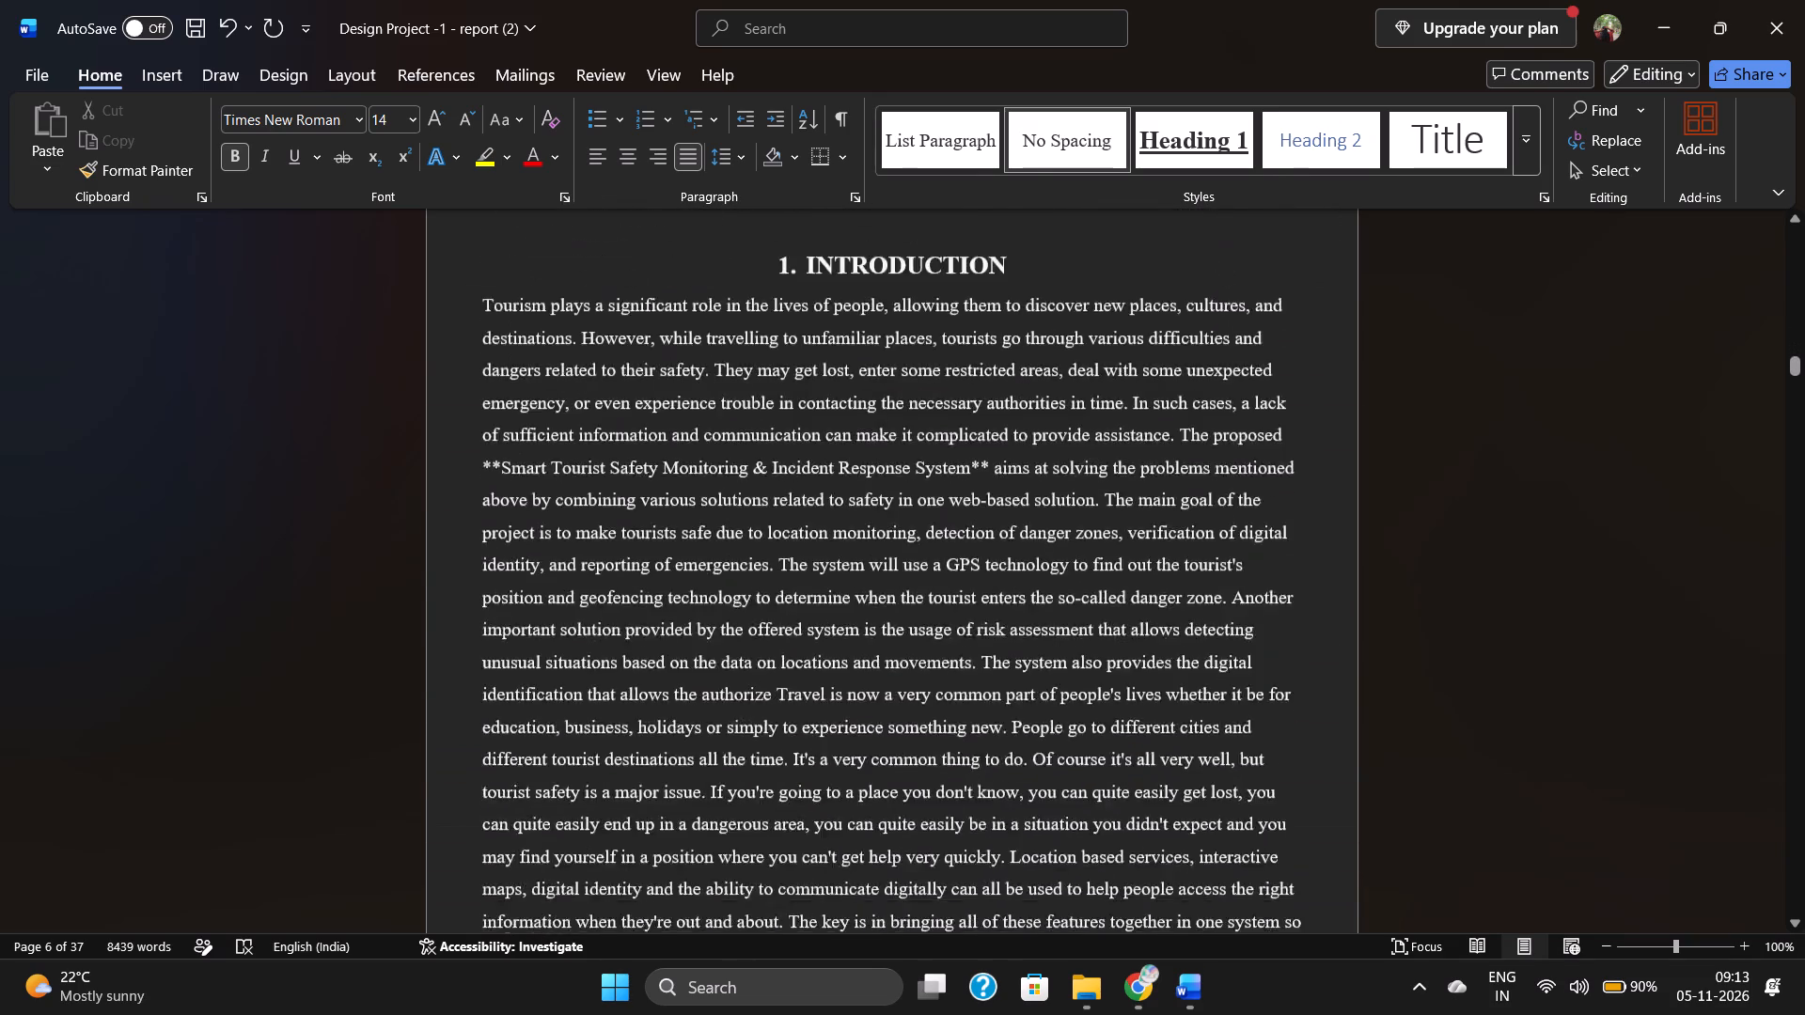
{"action": "scroll", "coordinate": [1065, 490], "scroll_direction": "down", "scroll_amount": 3}
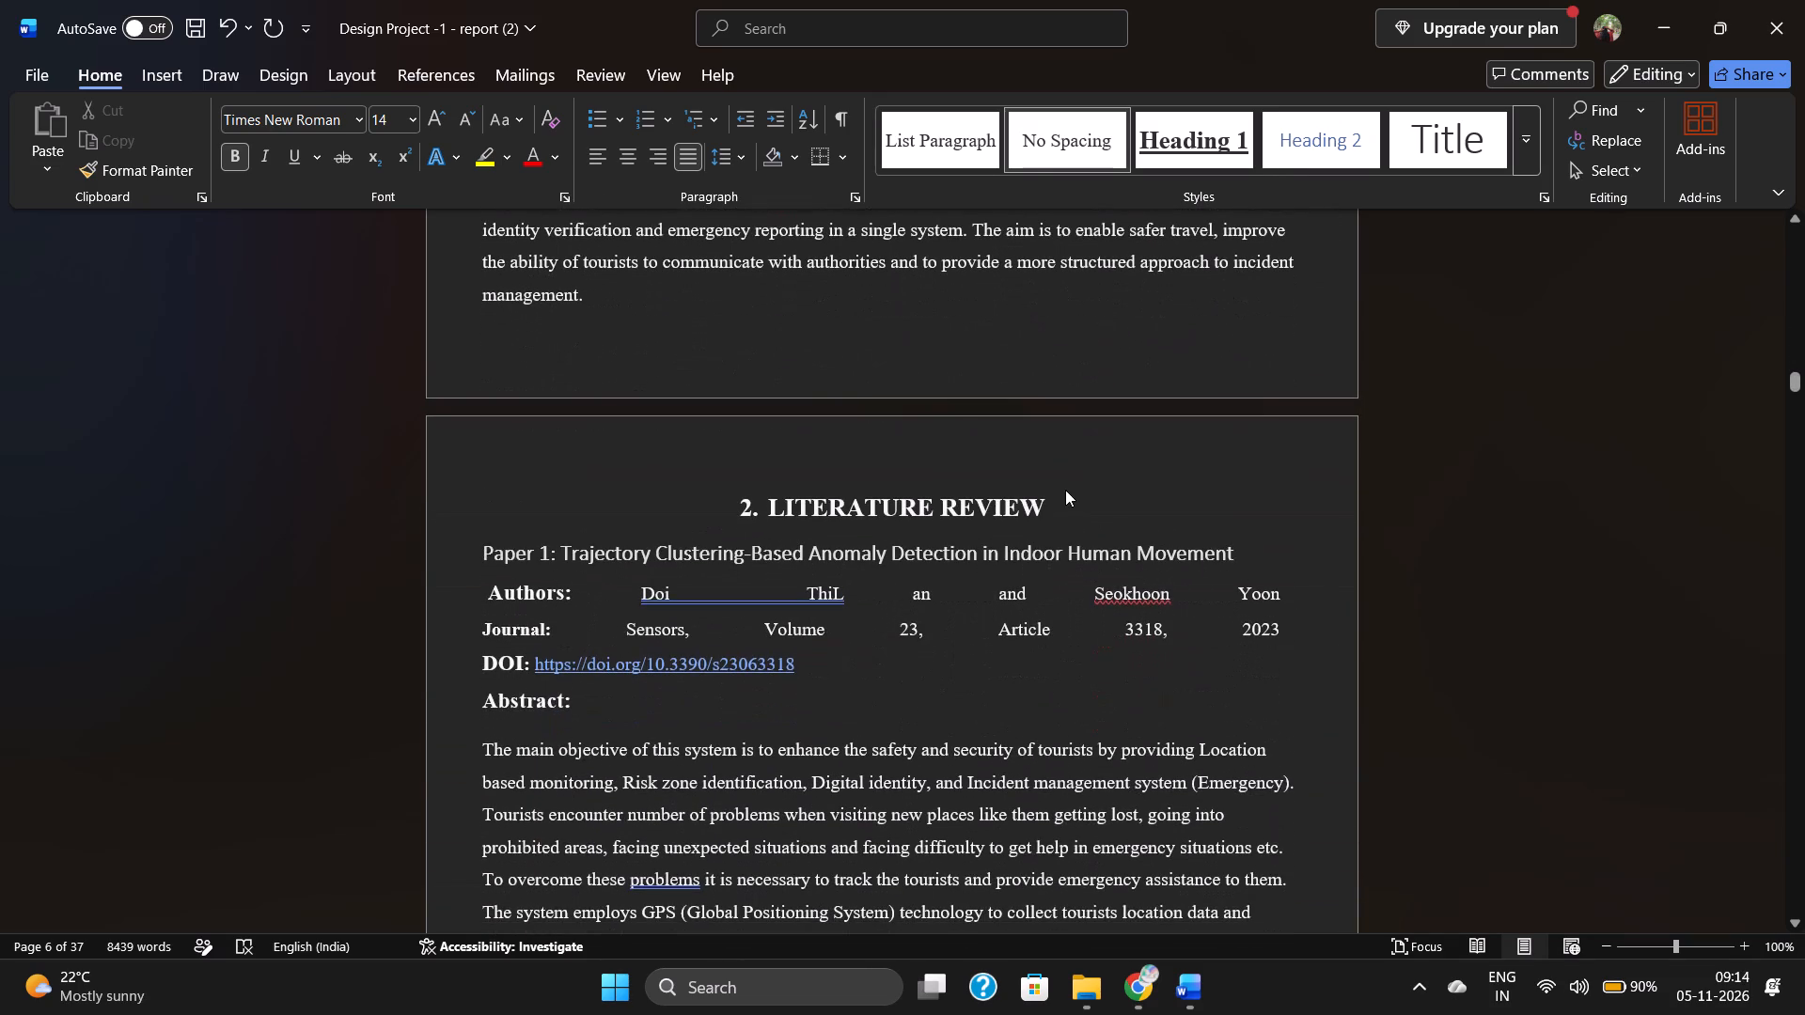
Open Paper 1's DOI link from the literature review in the browser and examine the article's title, authors, journal details and abstract.
{"action": "left_click", "coordinate": [917, 797]}
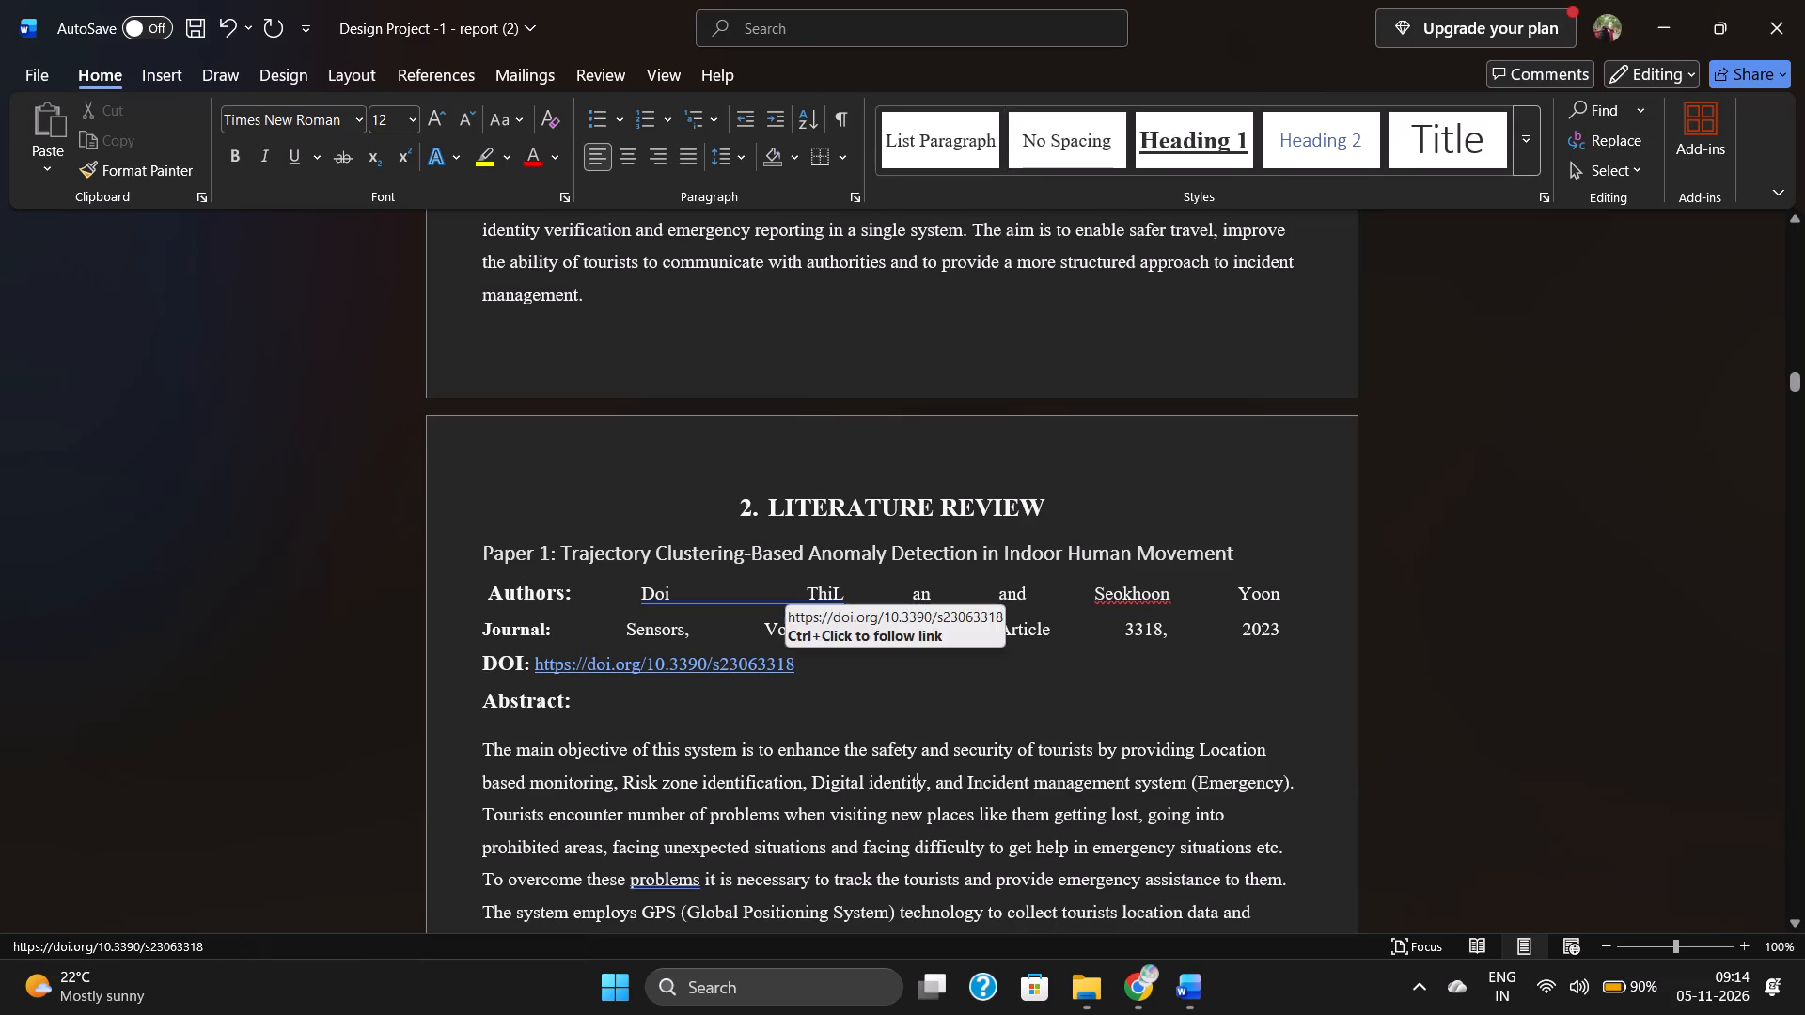
{"action": "left_click", "coordinate": [769, 669], "text": "ctrl"}
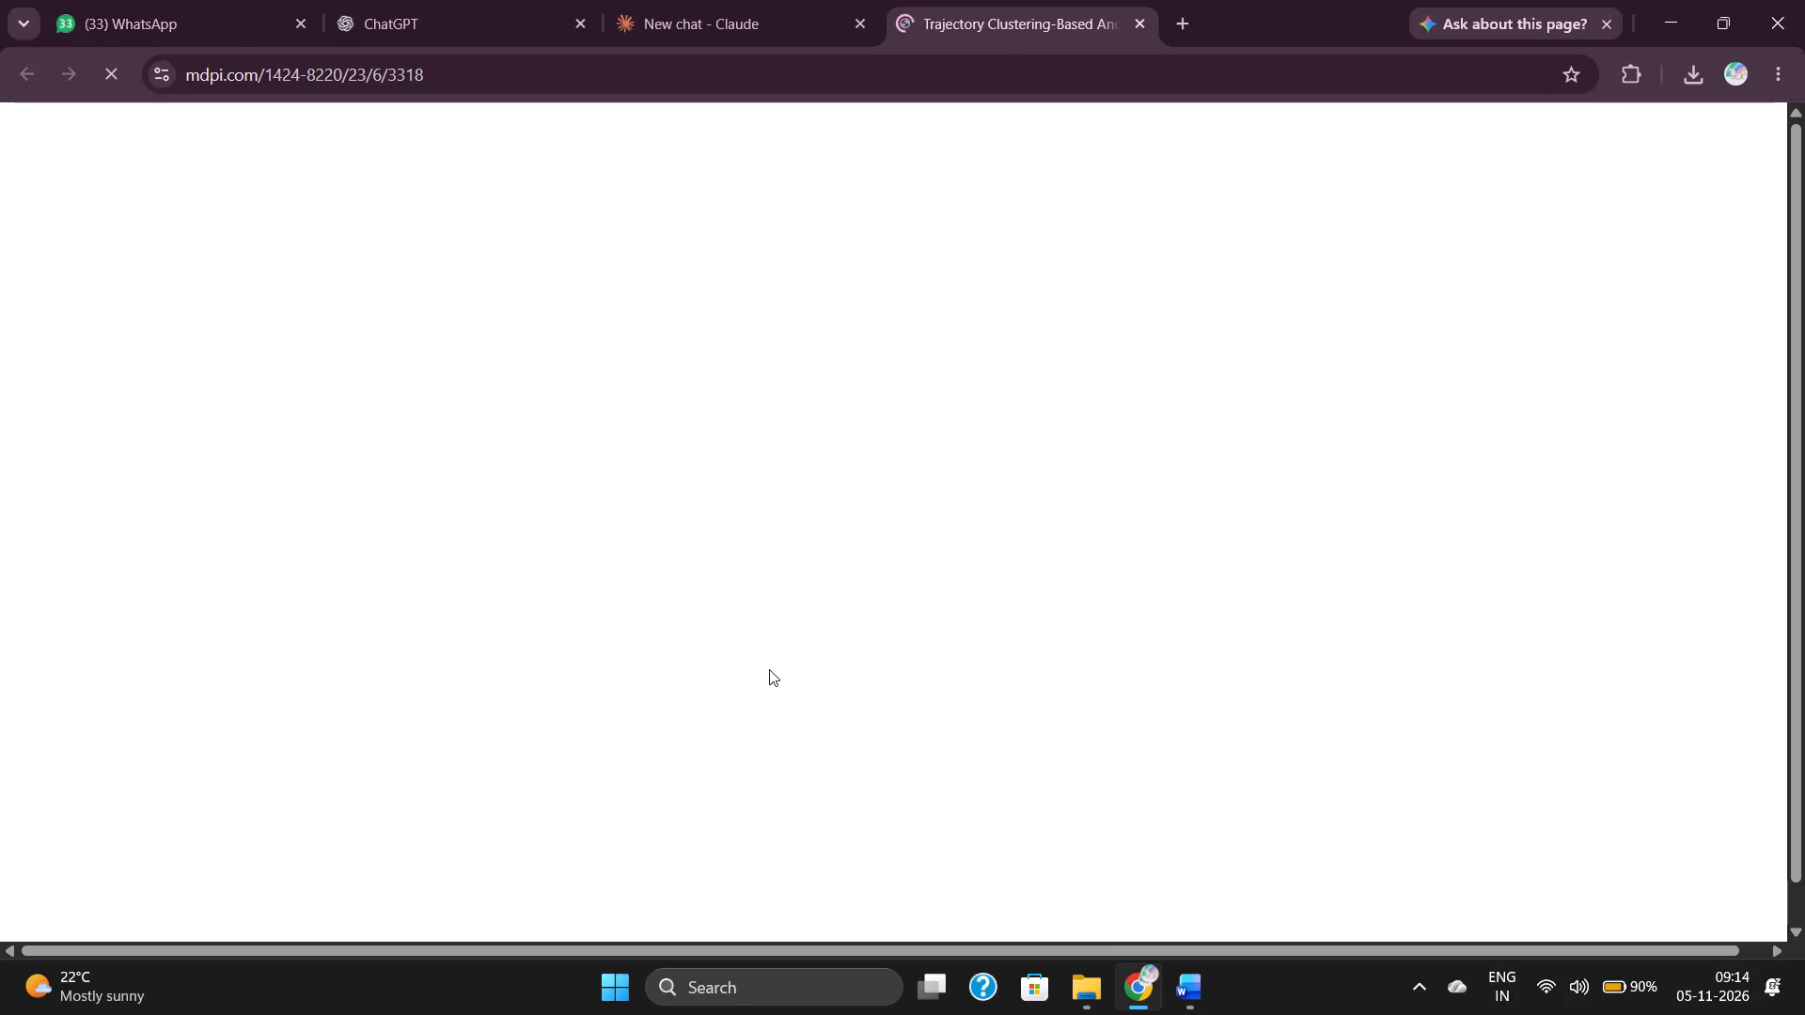
{"action": "scroll", "coordinate": [1200, 833], "scroll_direction": "down", "scroll_amount": 1}
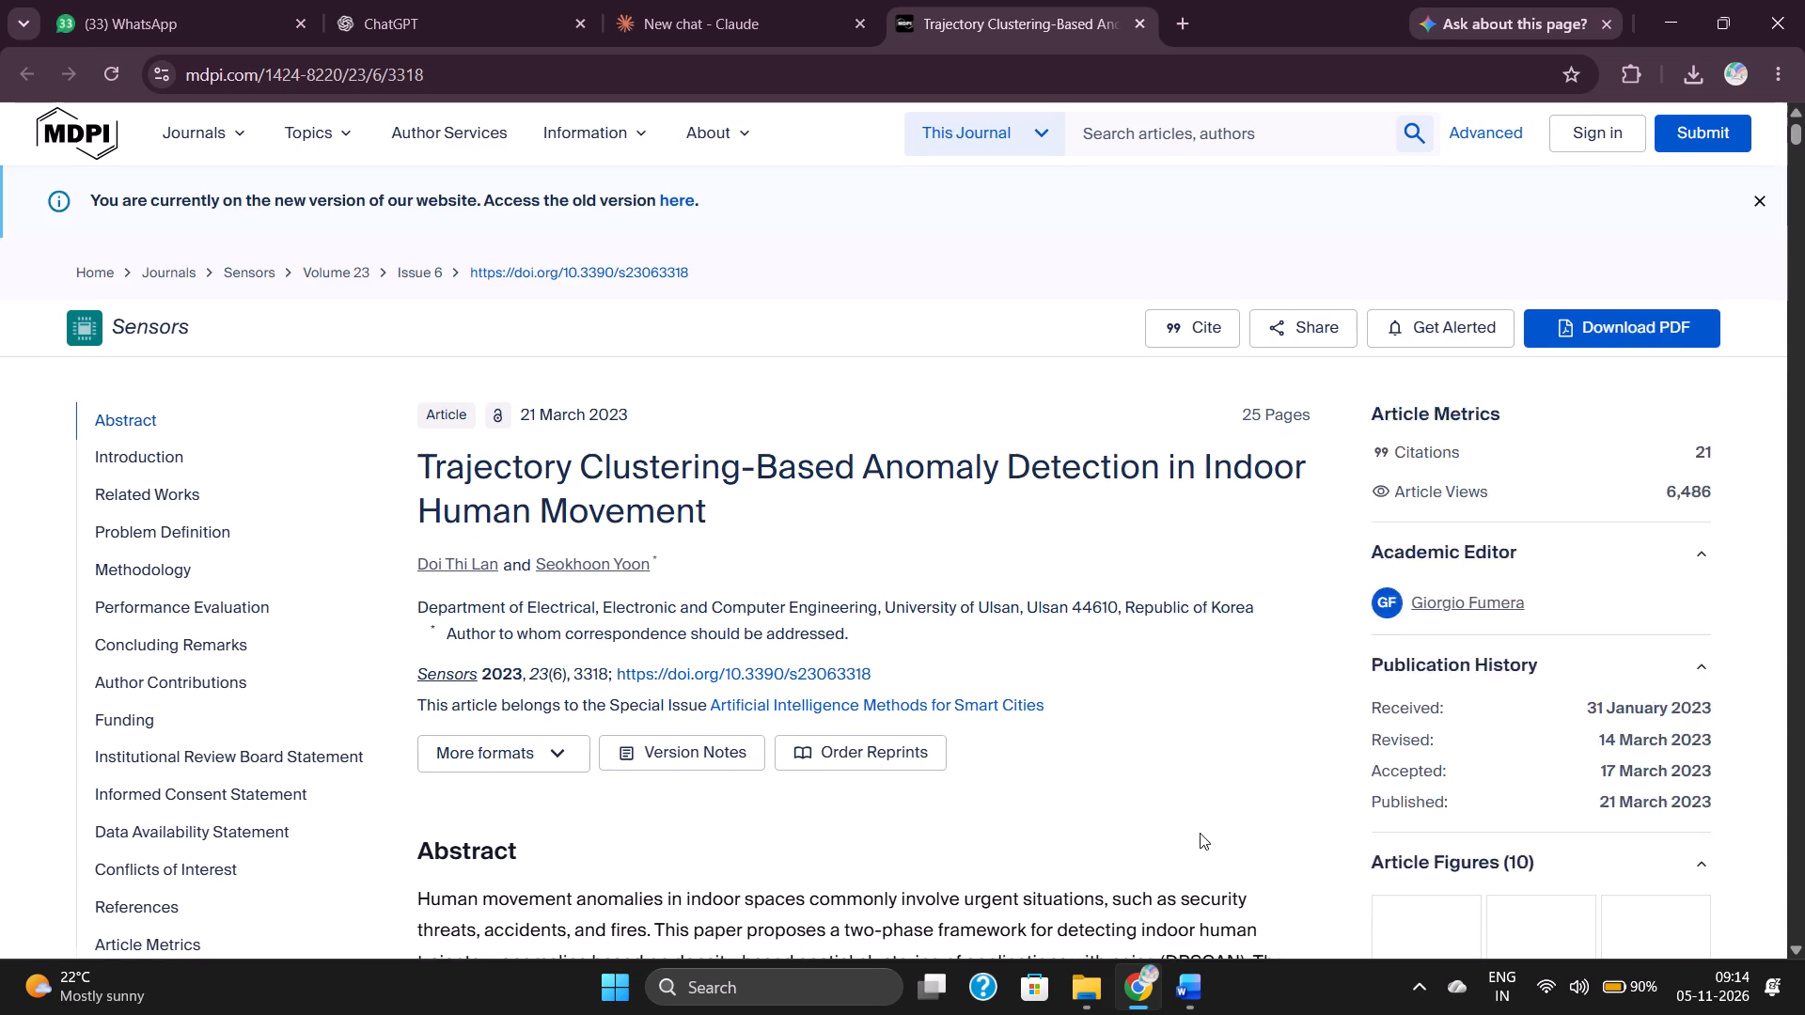
{"action": "scroll", "coordinate": [1200, 833], "scroll_direction": "down", "scroll_amount": 7}
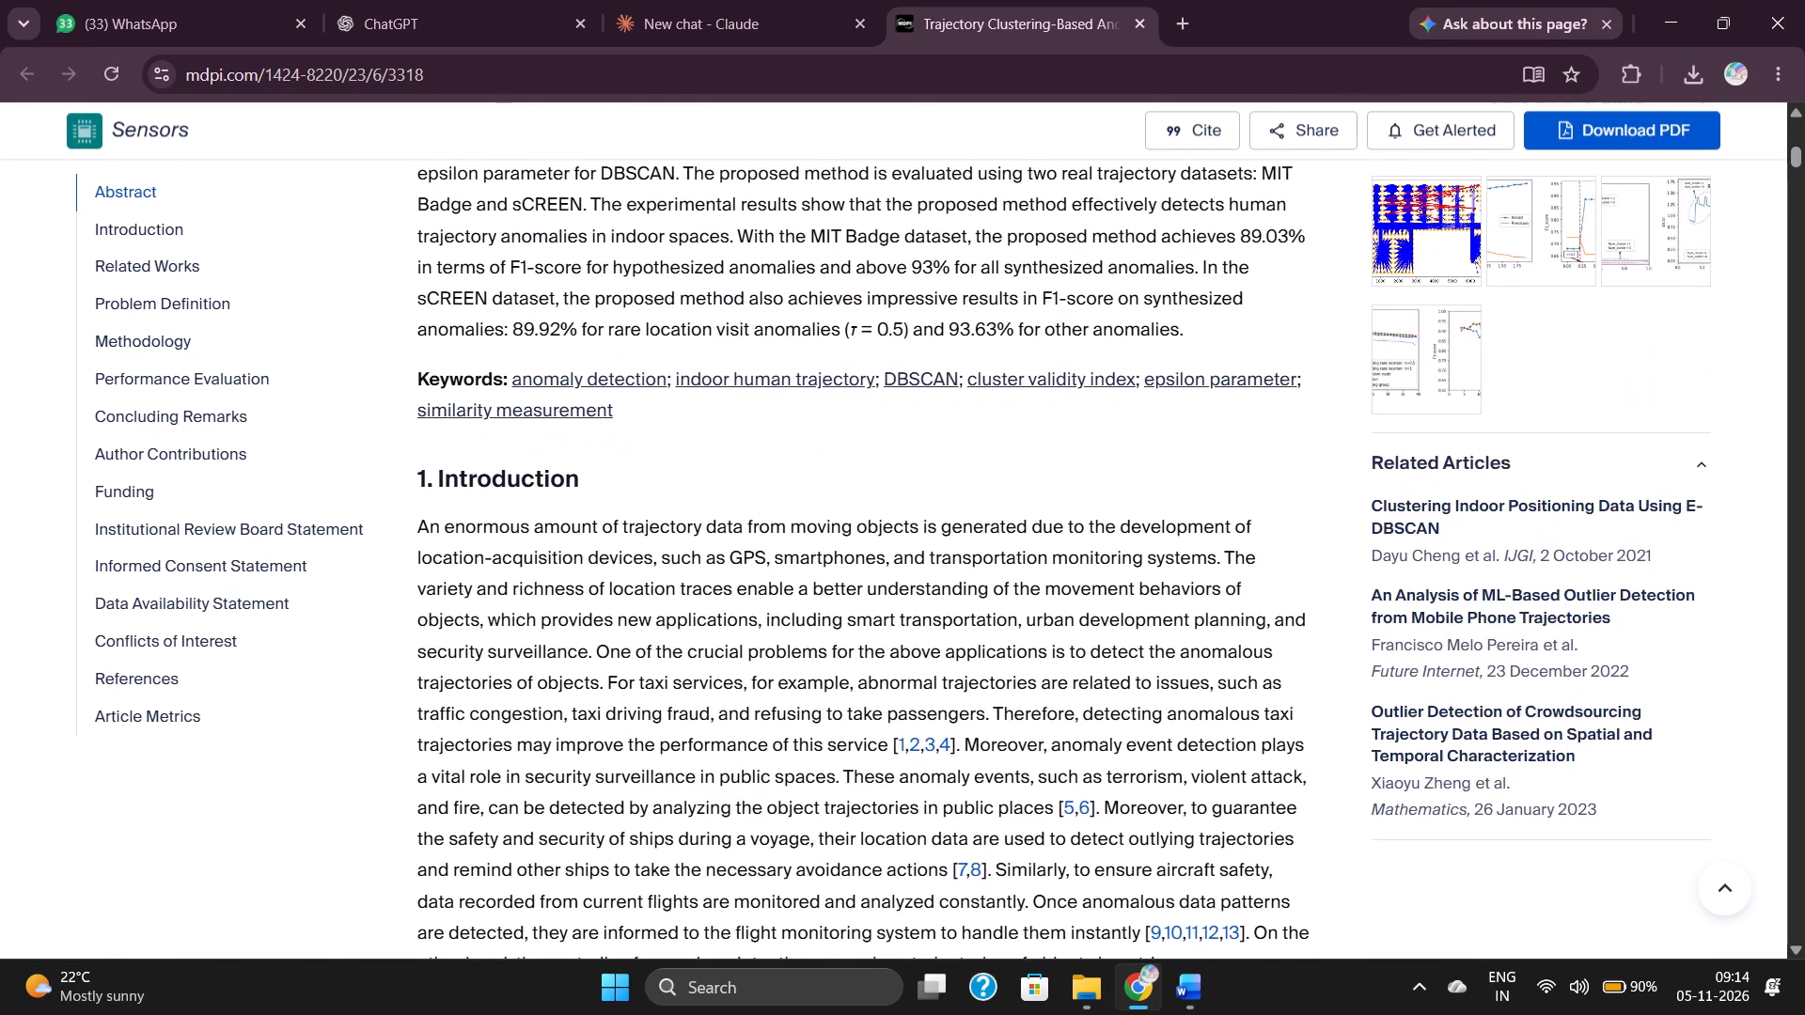
{"action": "scroll", "coordinate": [1200, 833], "scroll_direction": "up", "scroll_amount": 3}
{"action": "scroll", "coordinate": [1145, 653], "scroll_direction": "up", "scroll_amount": 4}
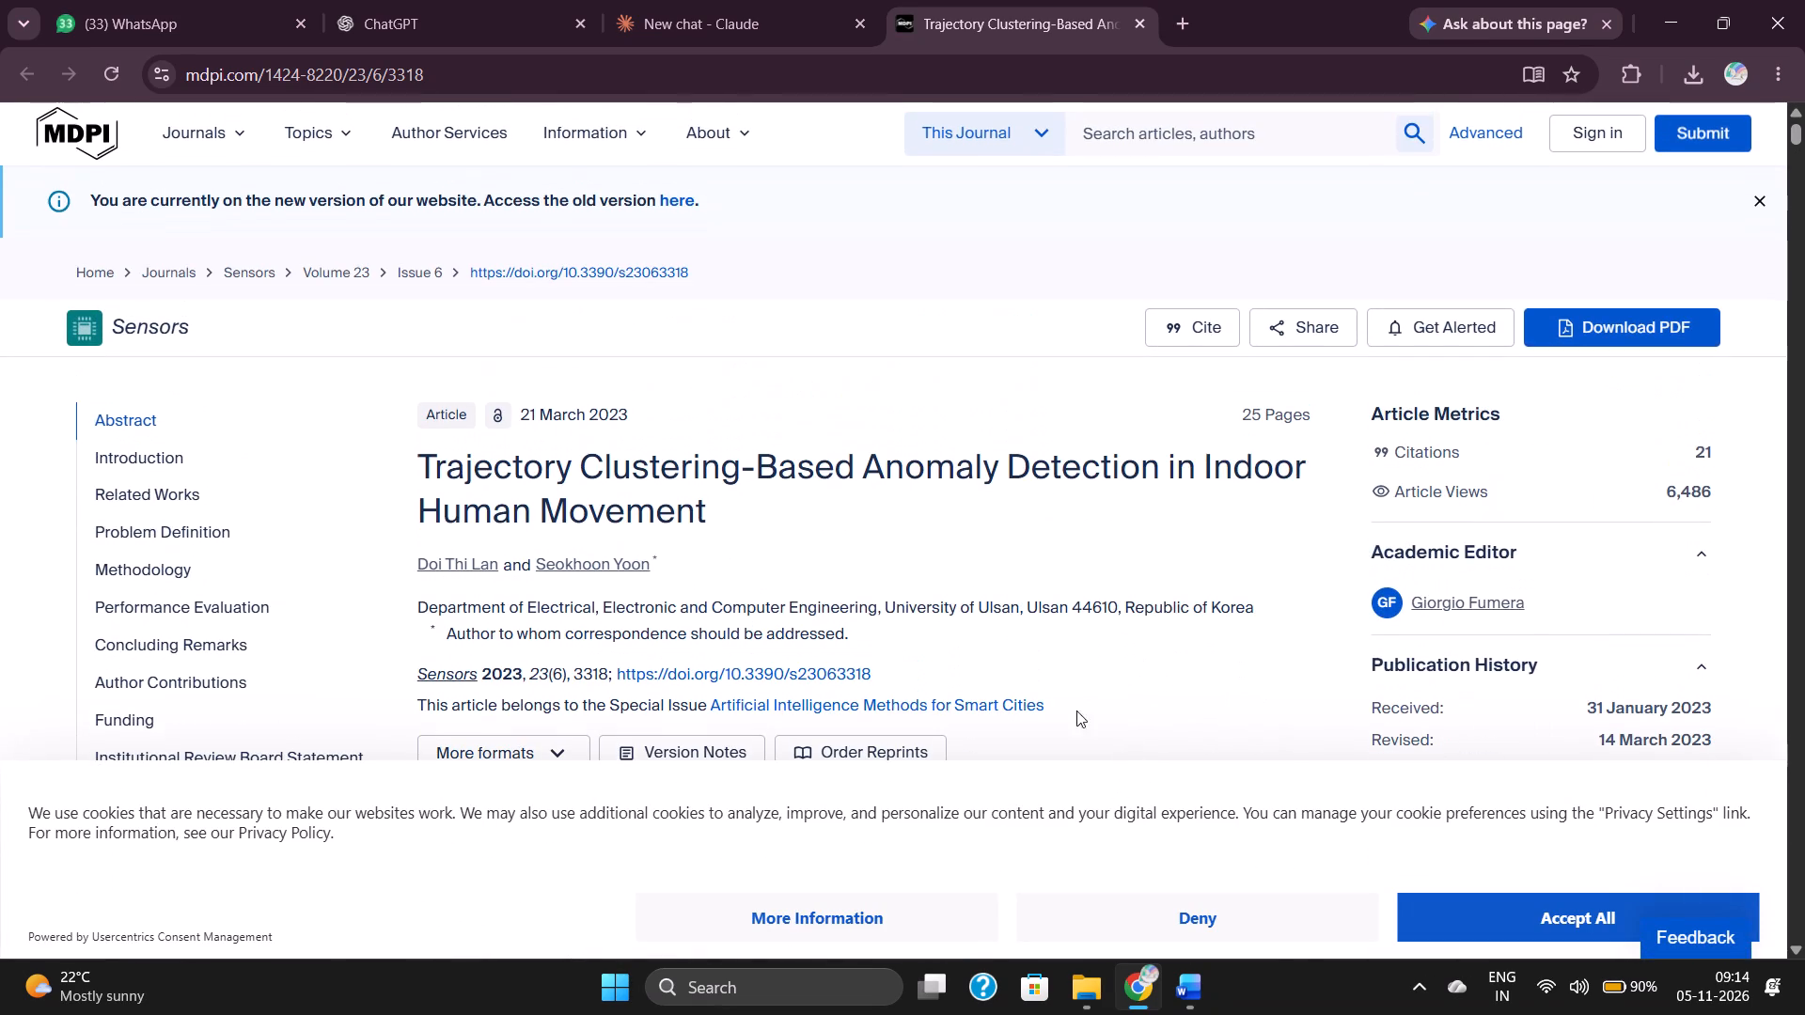
{"action": "scroll", "coordinate": [1068, 654], "scroll_direction": "up", "scroll_amount": 3}
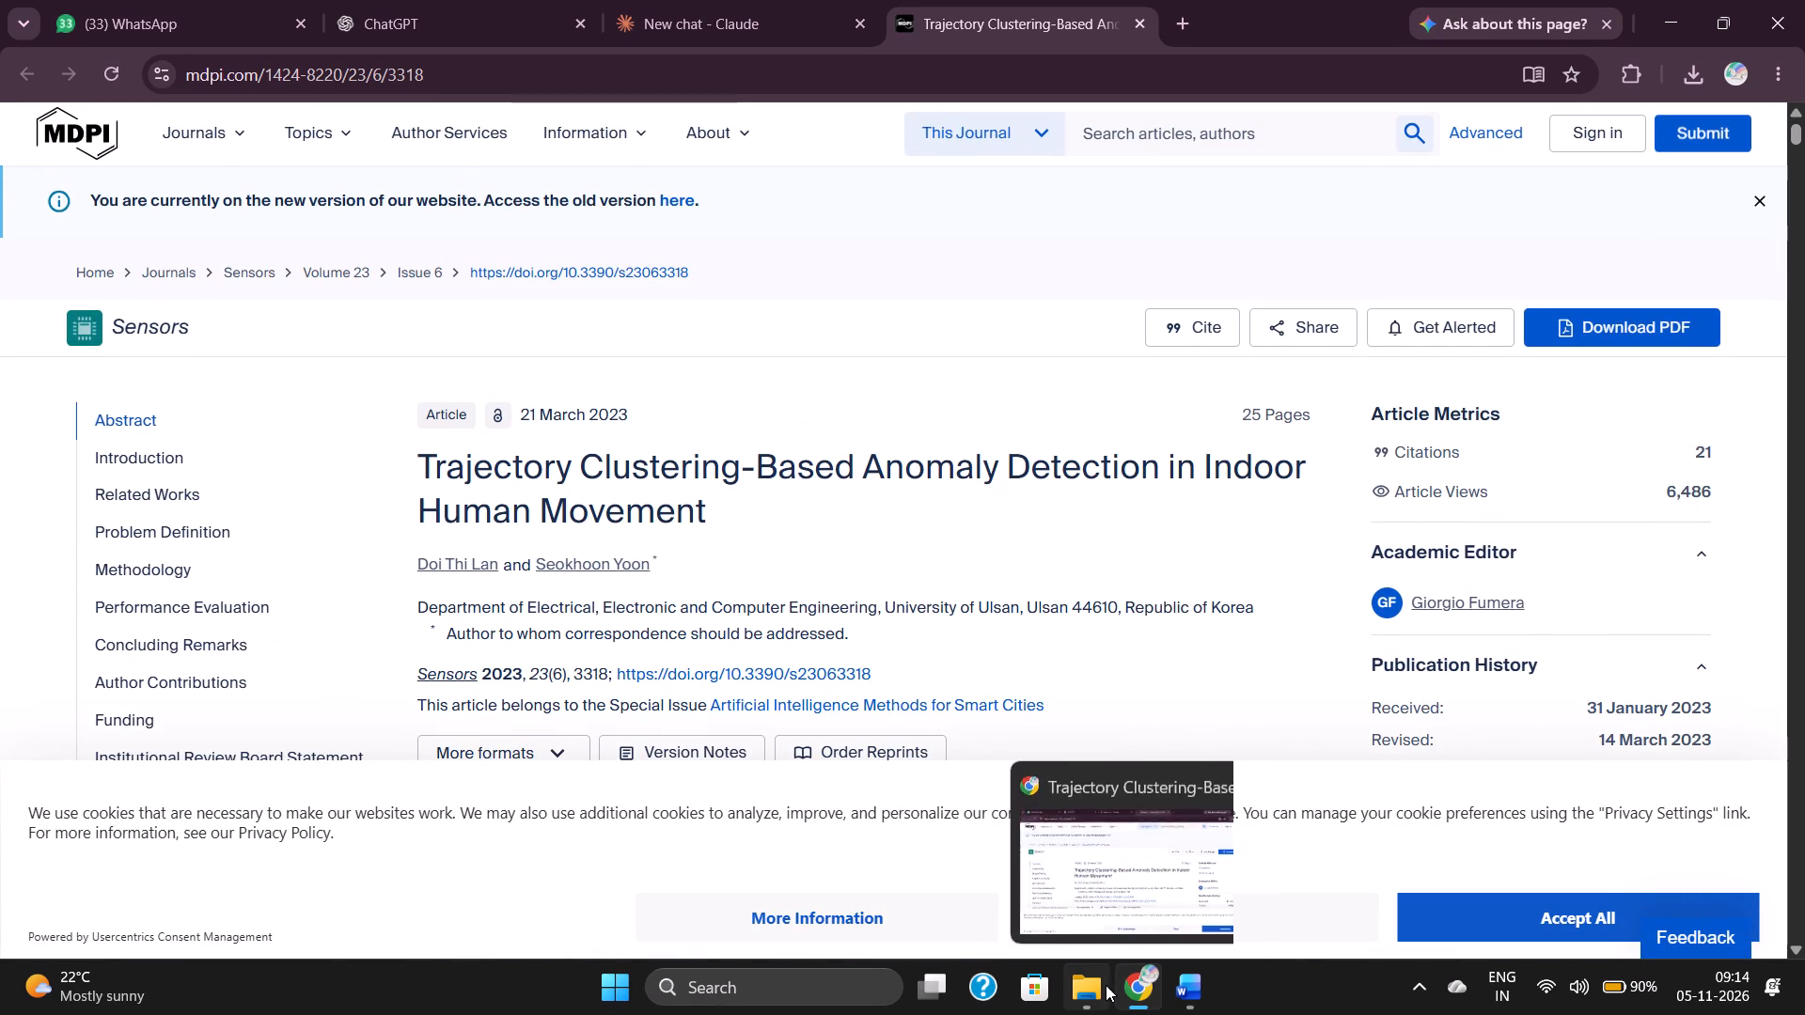
Switch back to the Design Project -1 report in Word and place the cursor after Paper 1's Abstract heading.
{"action": "left_click", "coordinate": [1106, 985]}
{"action": "left_click", "coordinate": [1185, 984]}
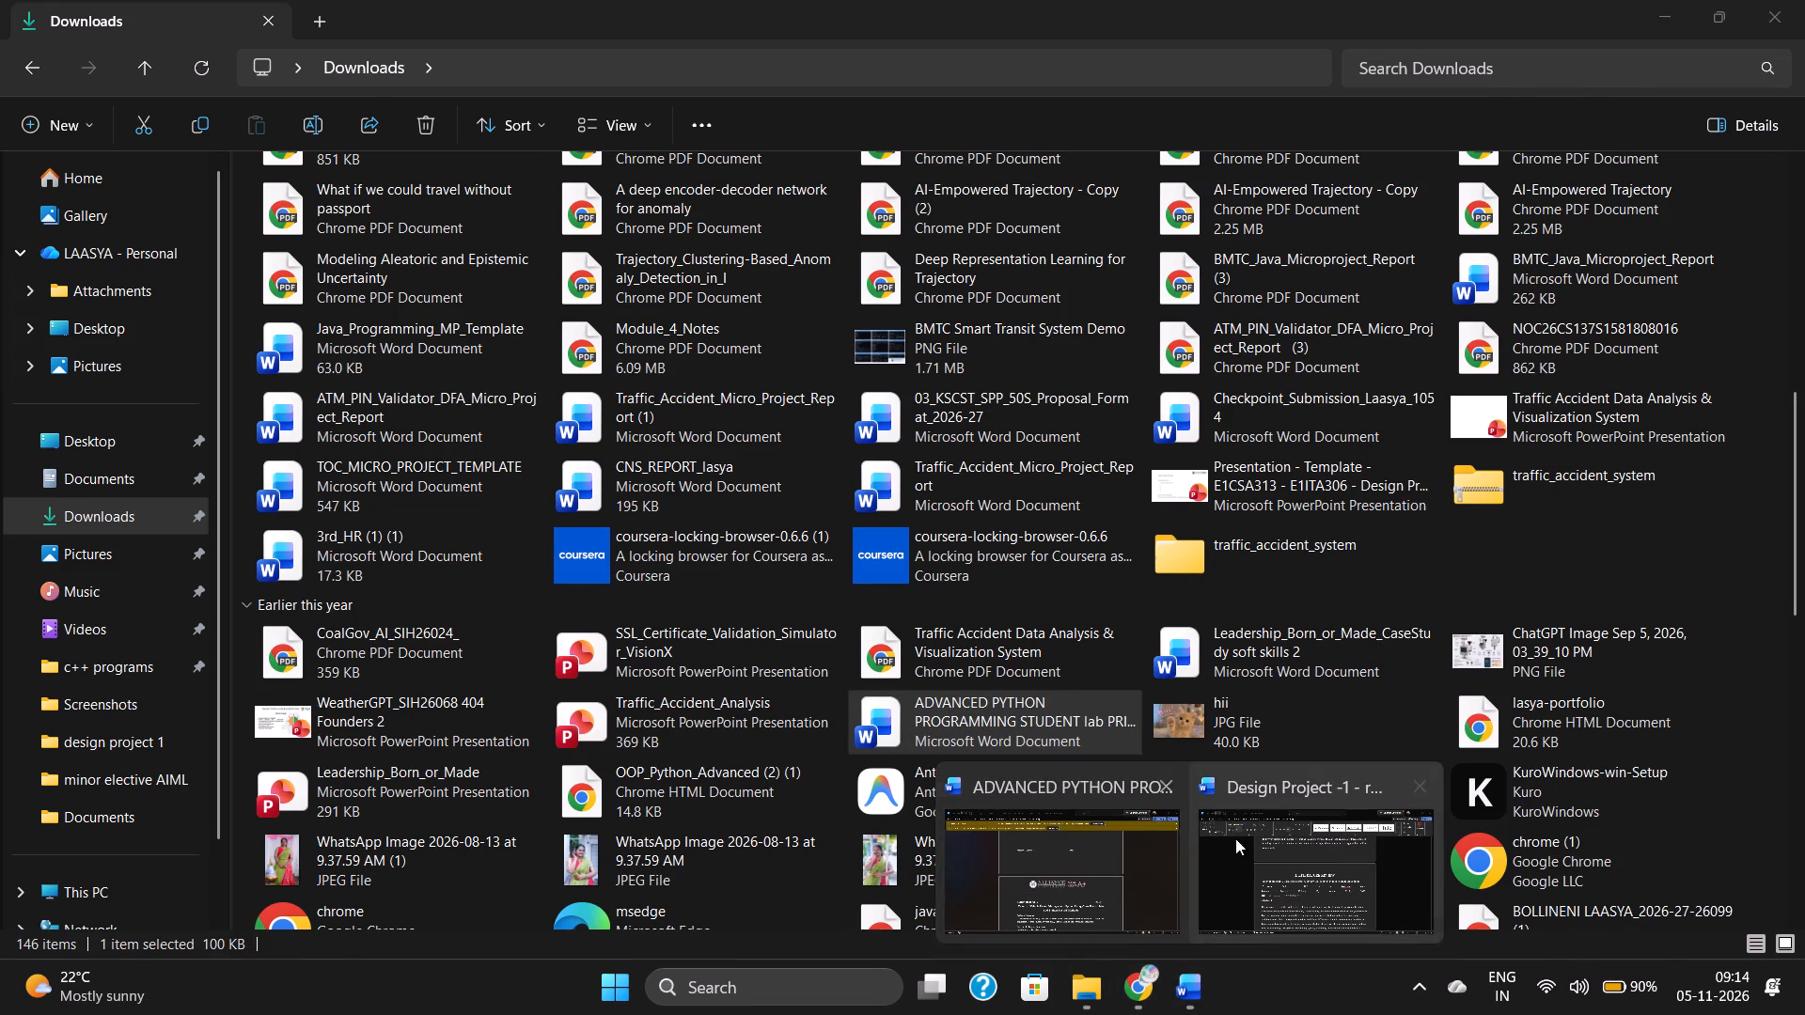
{"action": "left_click", "coordinate": [1254, 831]}
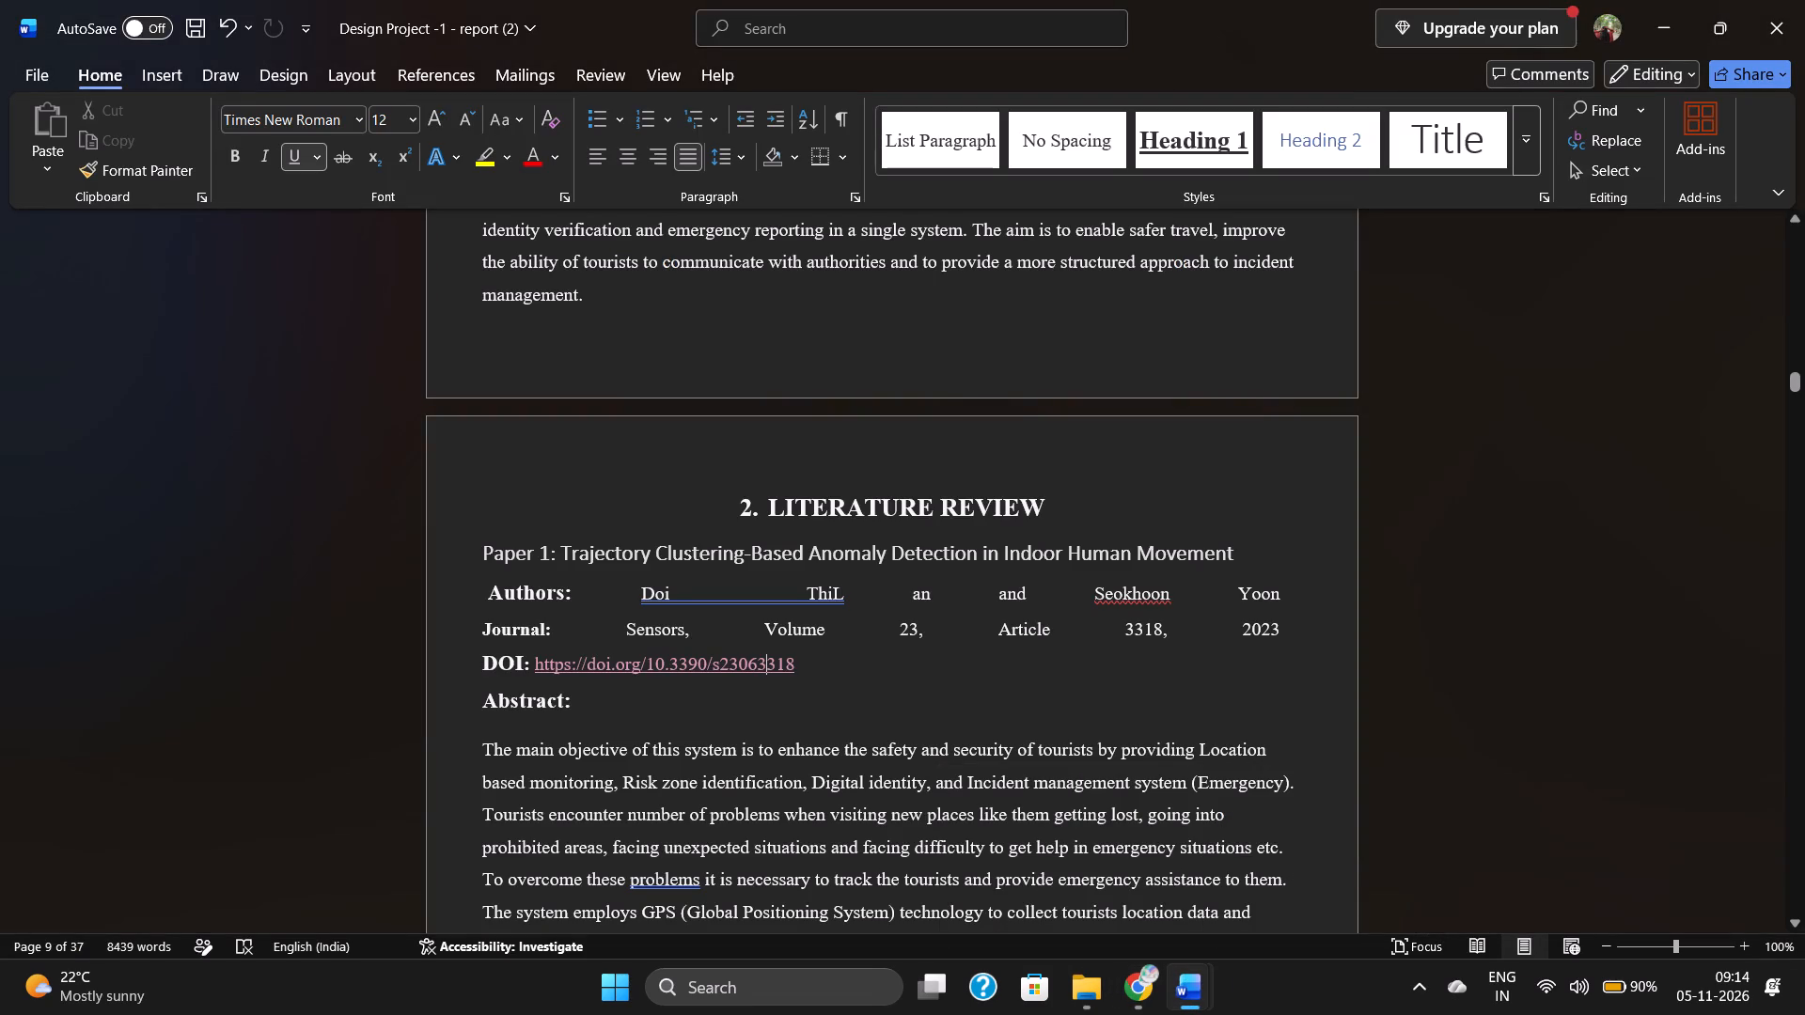
{"action": "left_click", "coordinate": [829, 680]}
{"action": "left_click", "coordinate": [726, 687]}
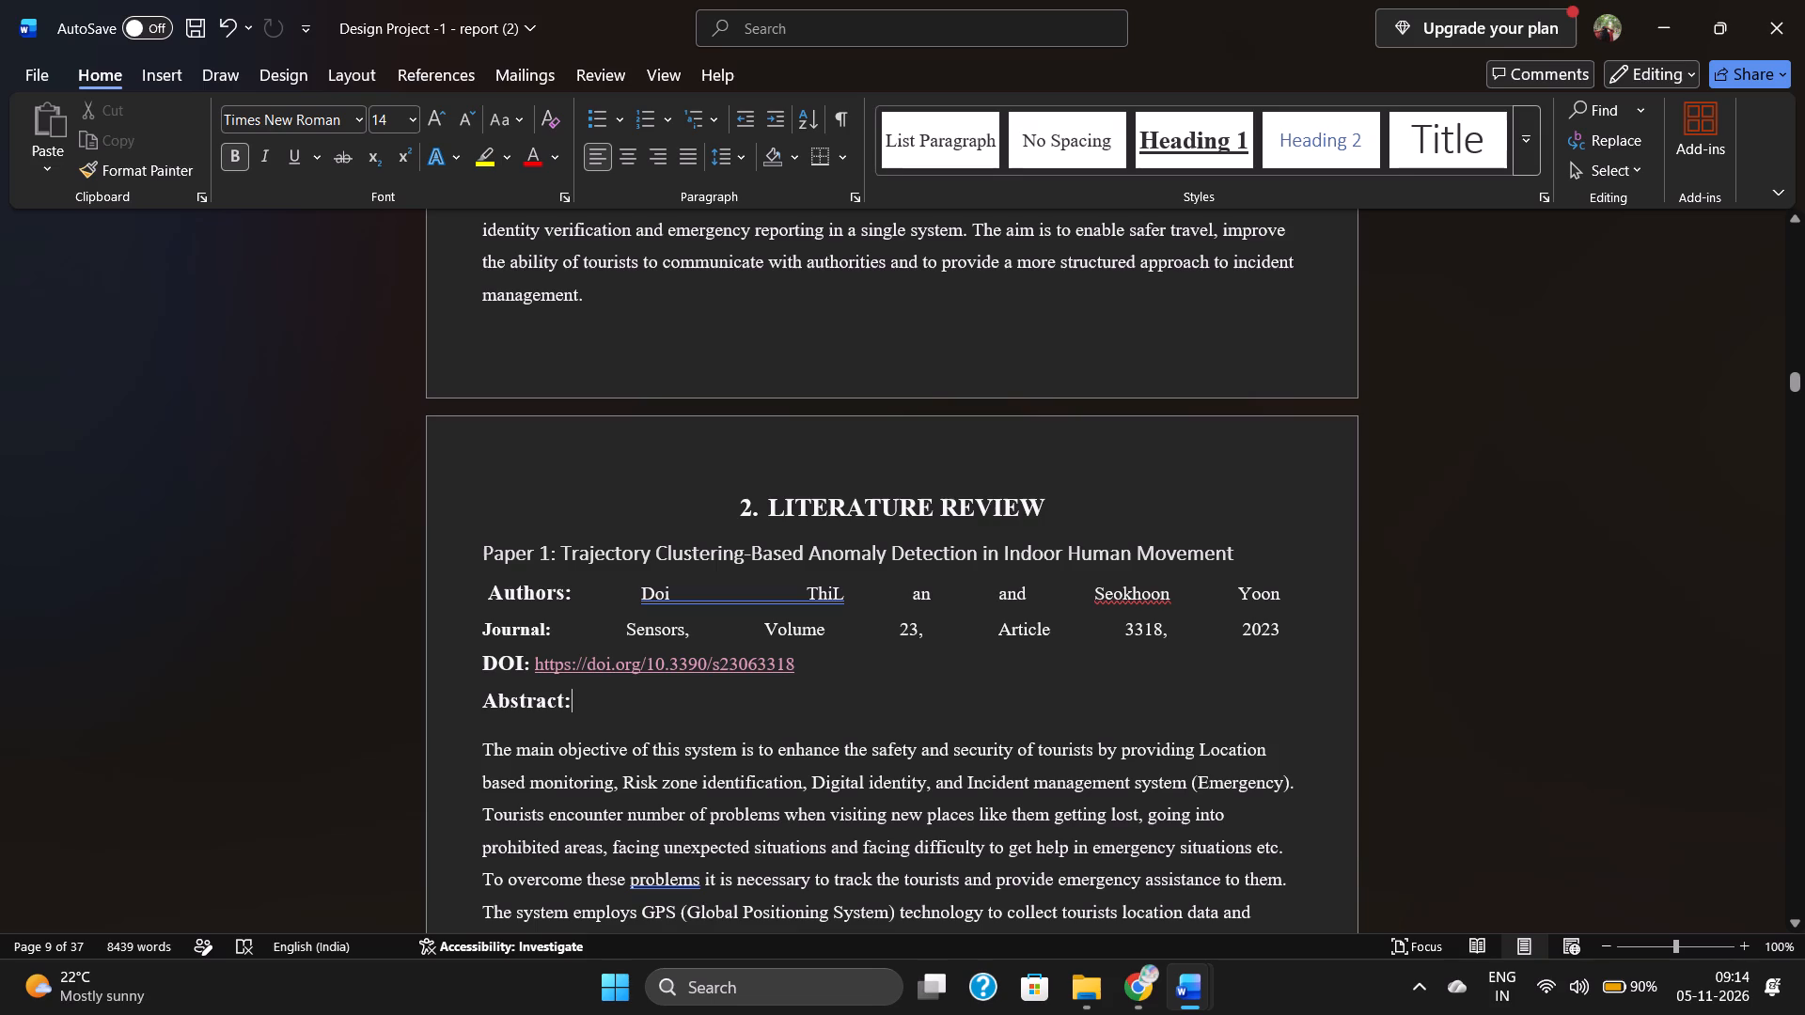
Review the literature review's paper entries through to section 3 on problem identification, and return to Paper 1's Accomplishments and Limitations.
{"action": "scroll", "coordinate": [627, 696], "scroll_direction": "down", "scroll_amount": 8}
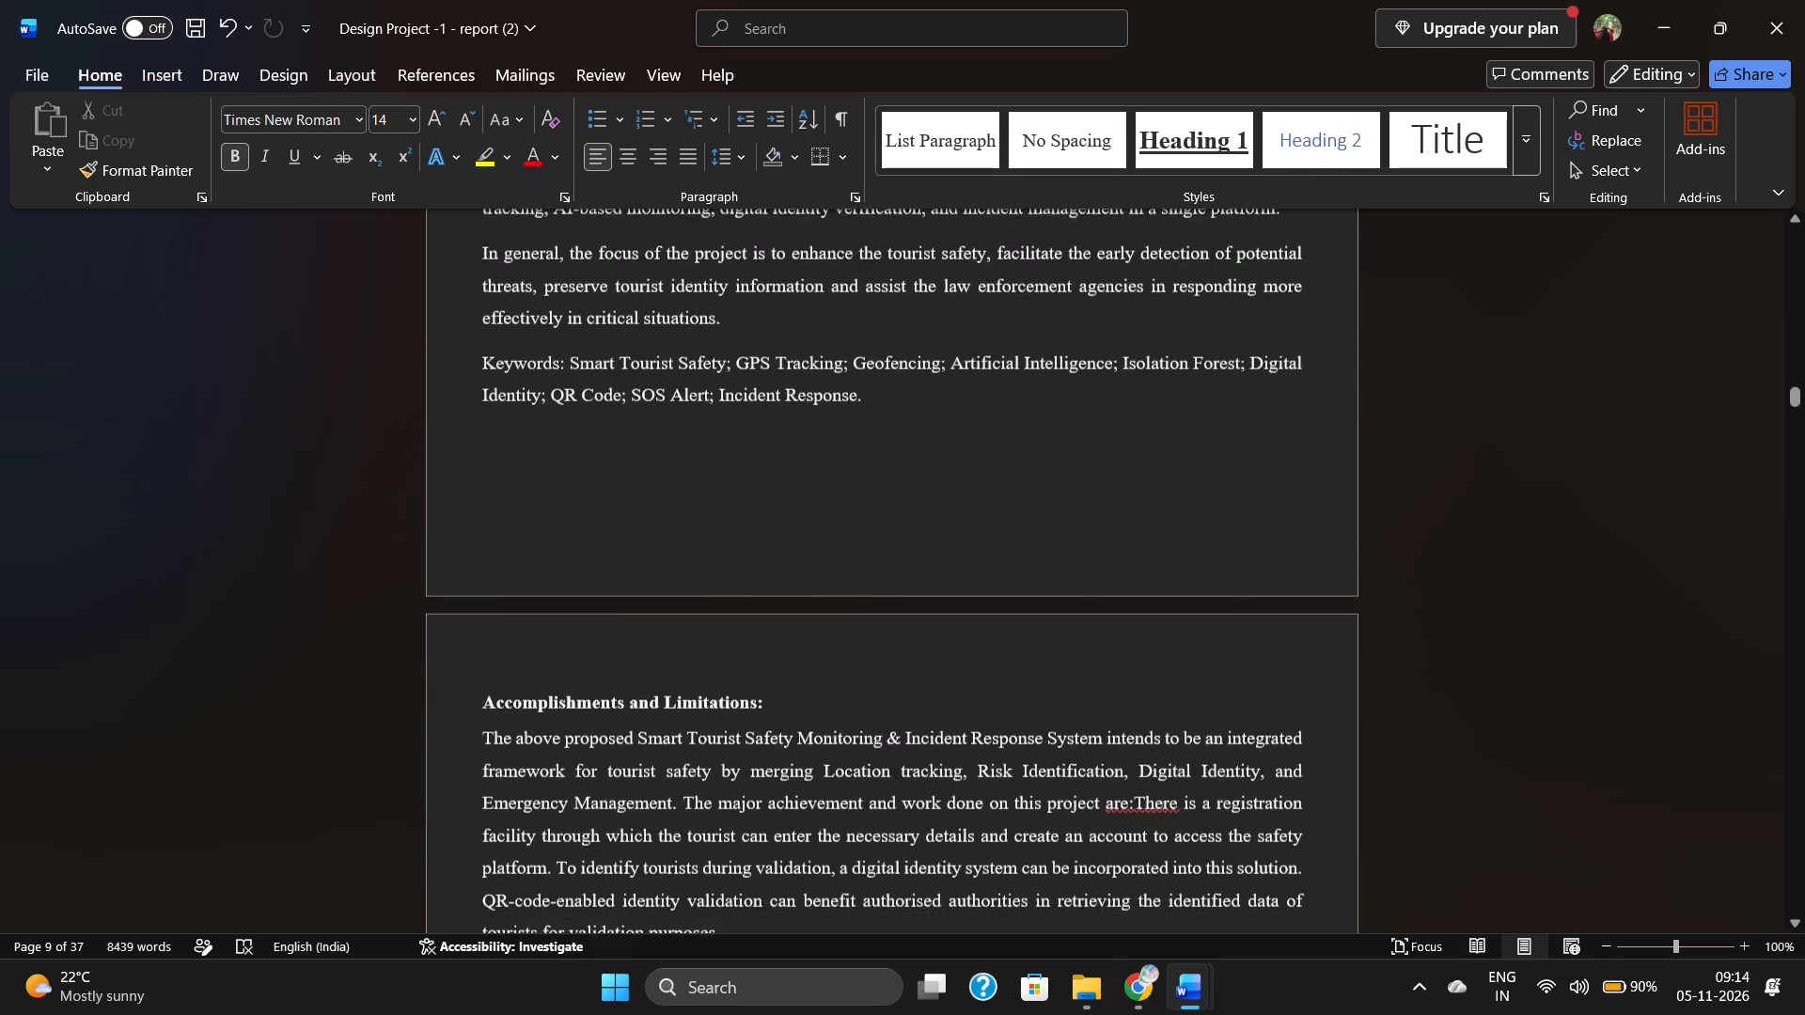
{"action": "scroll", "coordinate": [627, 696], "scroll_direction": "down", "scroll_amount": 8}
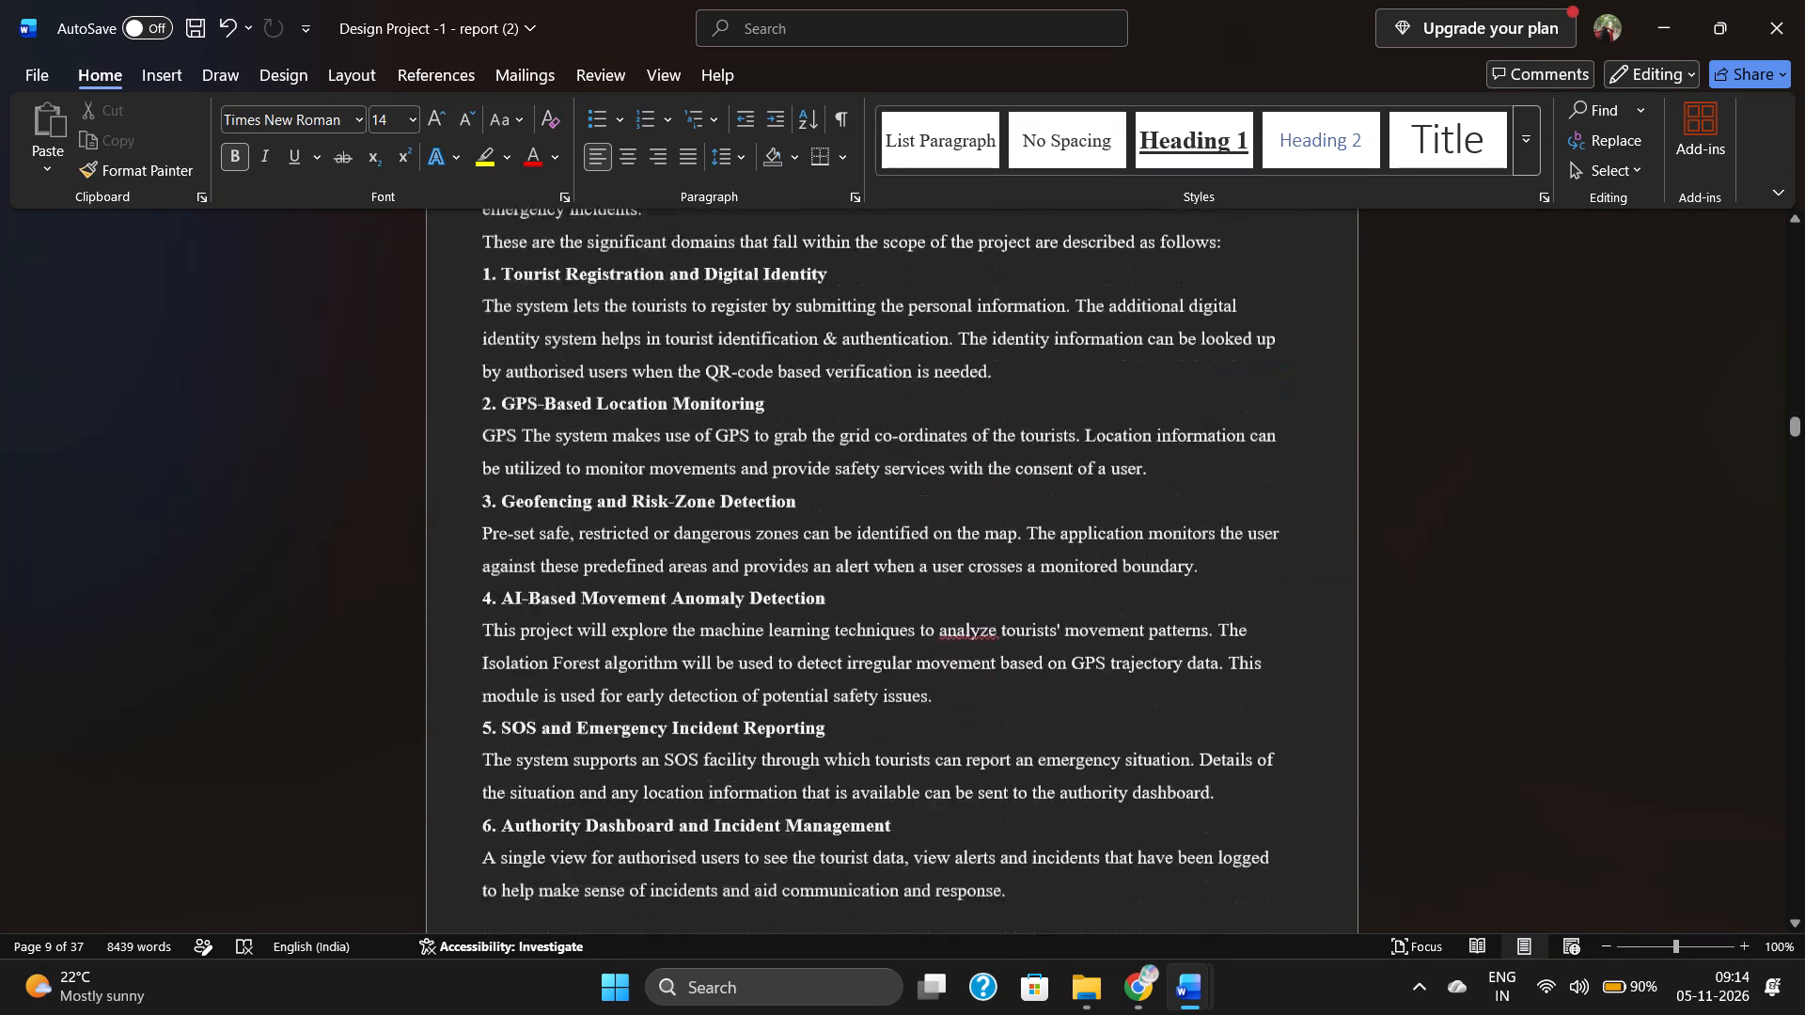
{"action": "scroll", "coordinate": [627, 696], "scroll_direction": "down", "scroll_amount": 5}
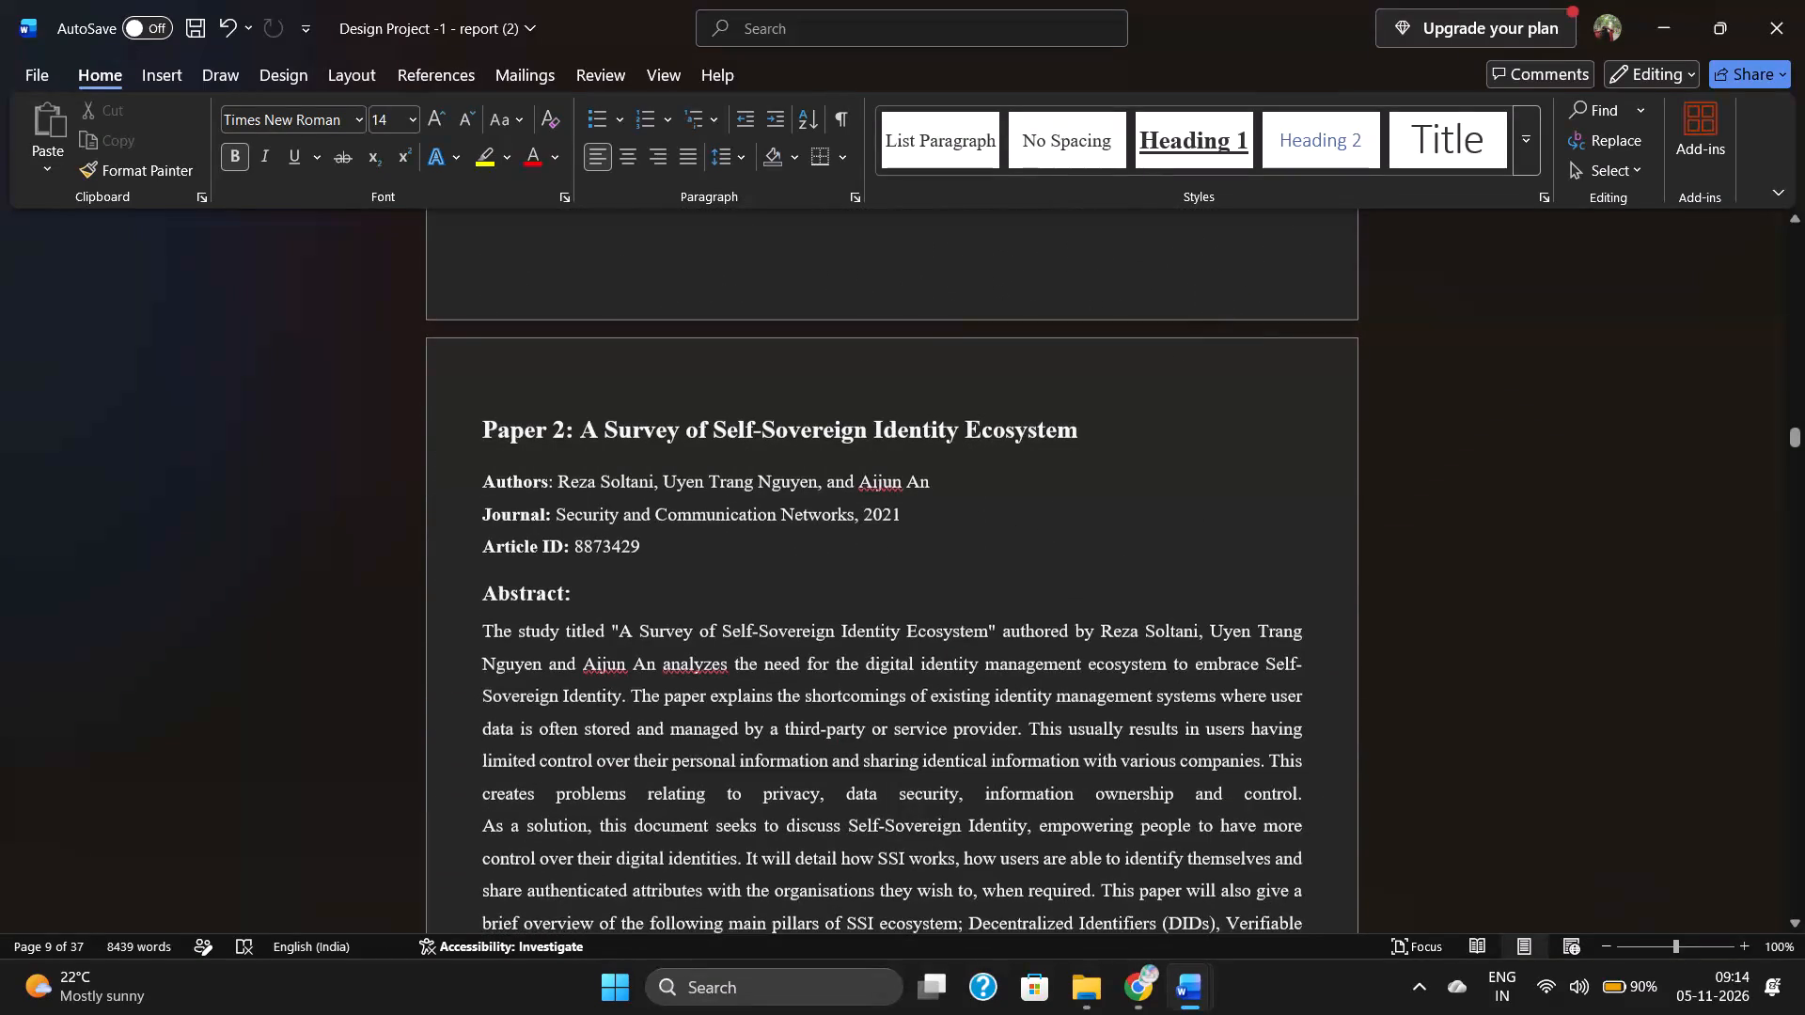
{"action": "scroll", "coordinate": [627, 696], "scroll_direction": "down", "scroll_amount": 17}
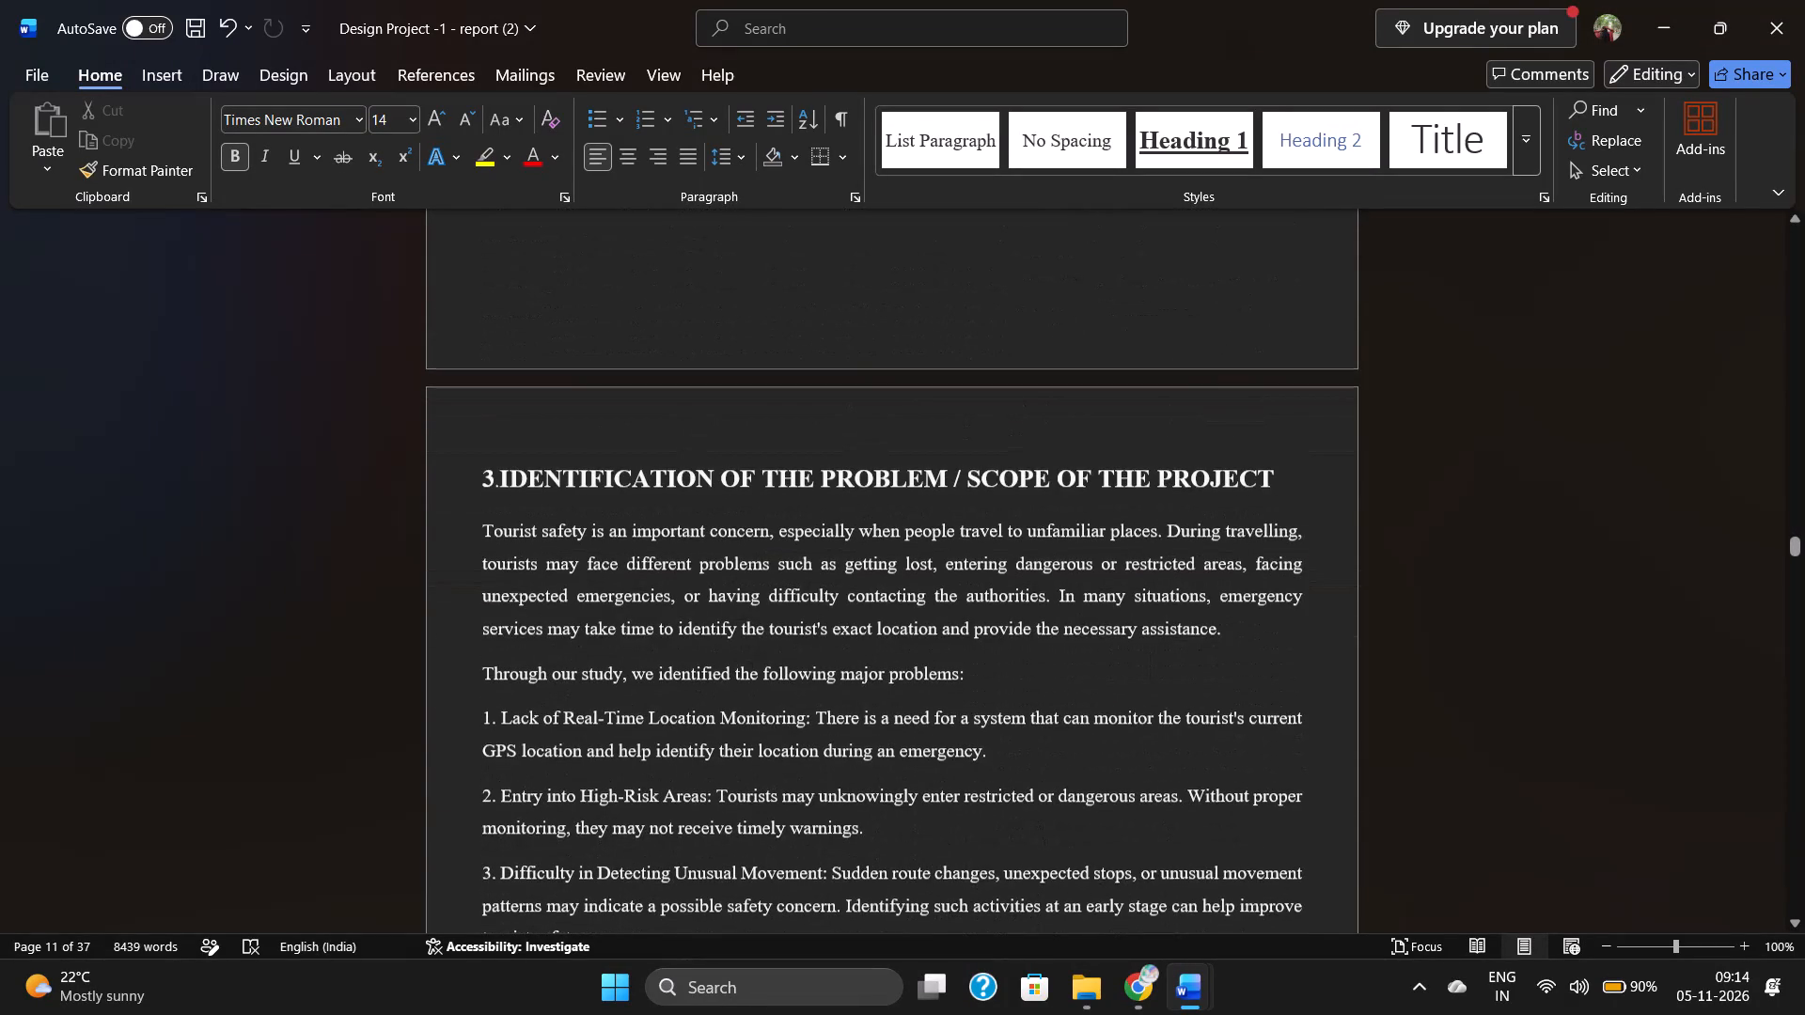
{"action": "scroll", "coordinate": [627, 696], "scroll_direction": "down", "scroll_amount": 1}
{"action": "scroll", "coordinate": [627, 696], "scroll_direction": "up", "scroll_amount": 8}
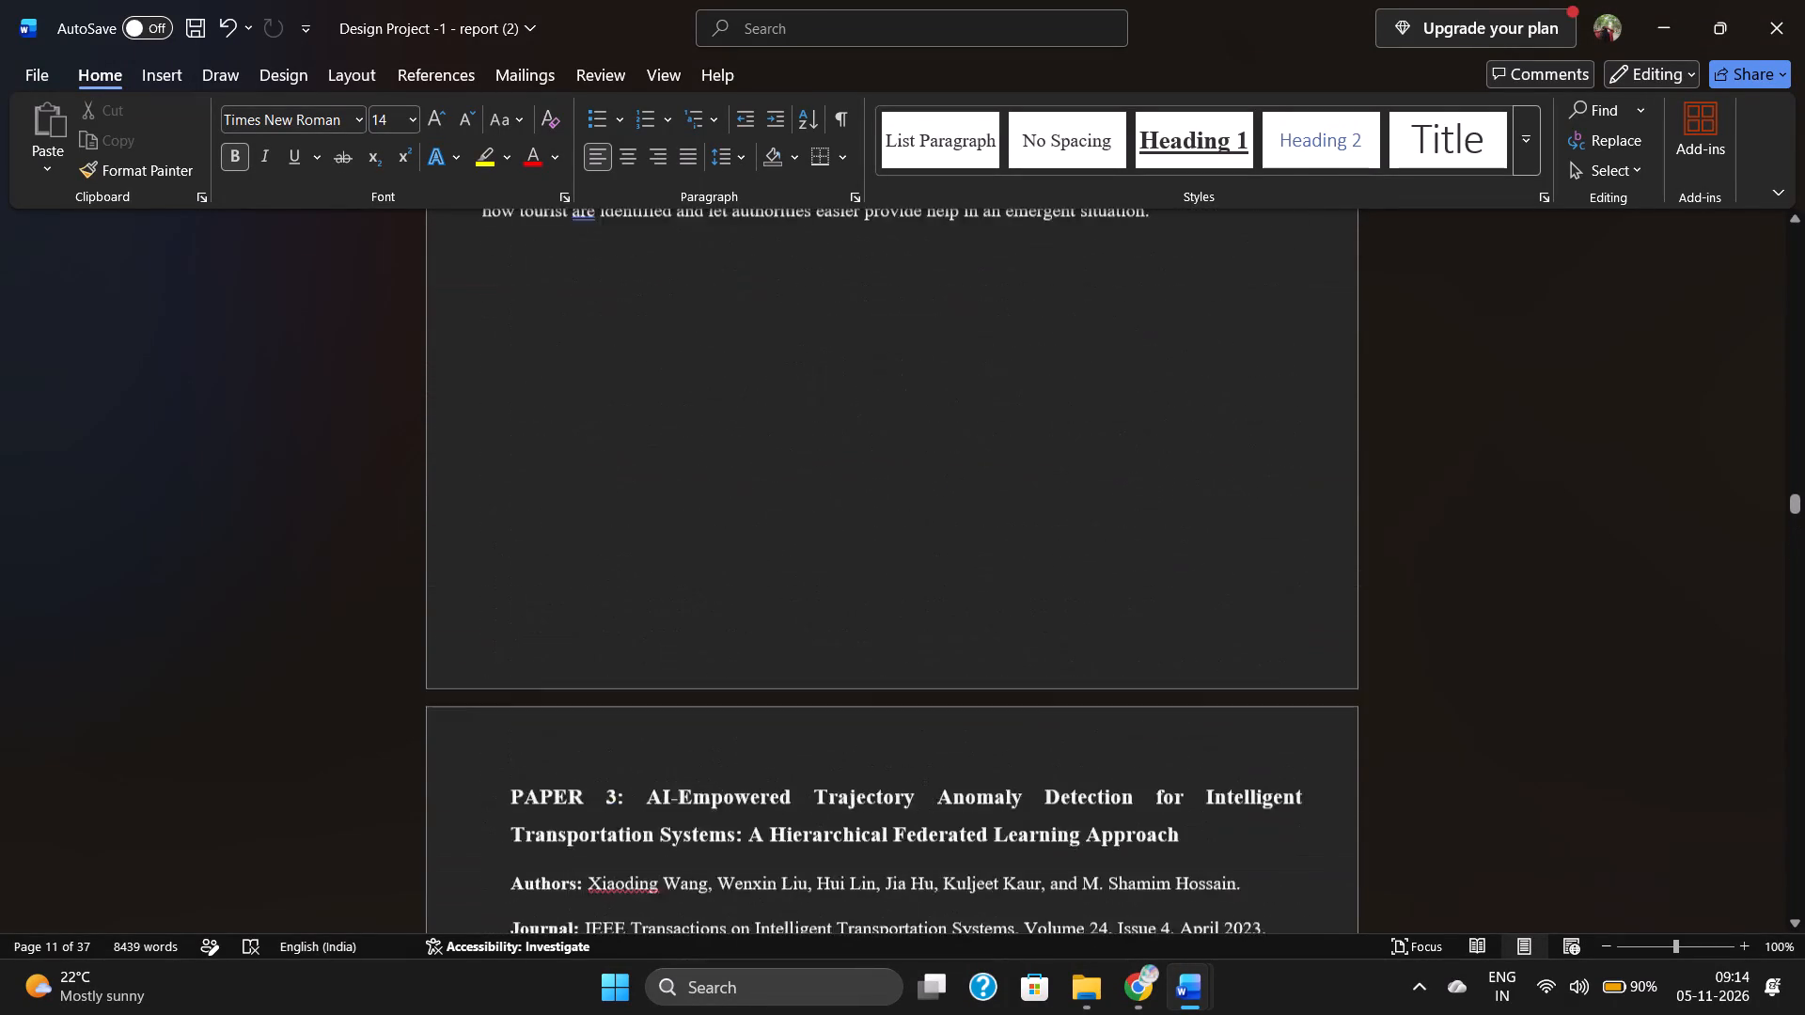
{"action": "scroll", "coordinate": [627, 696], "scroll_direction": "up", "scroll_amount": 10}
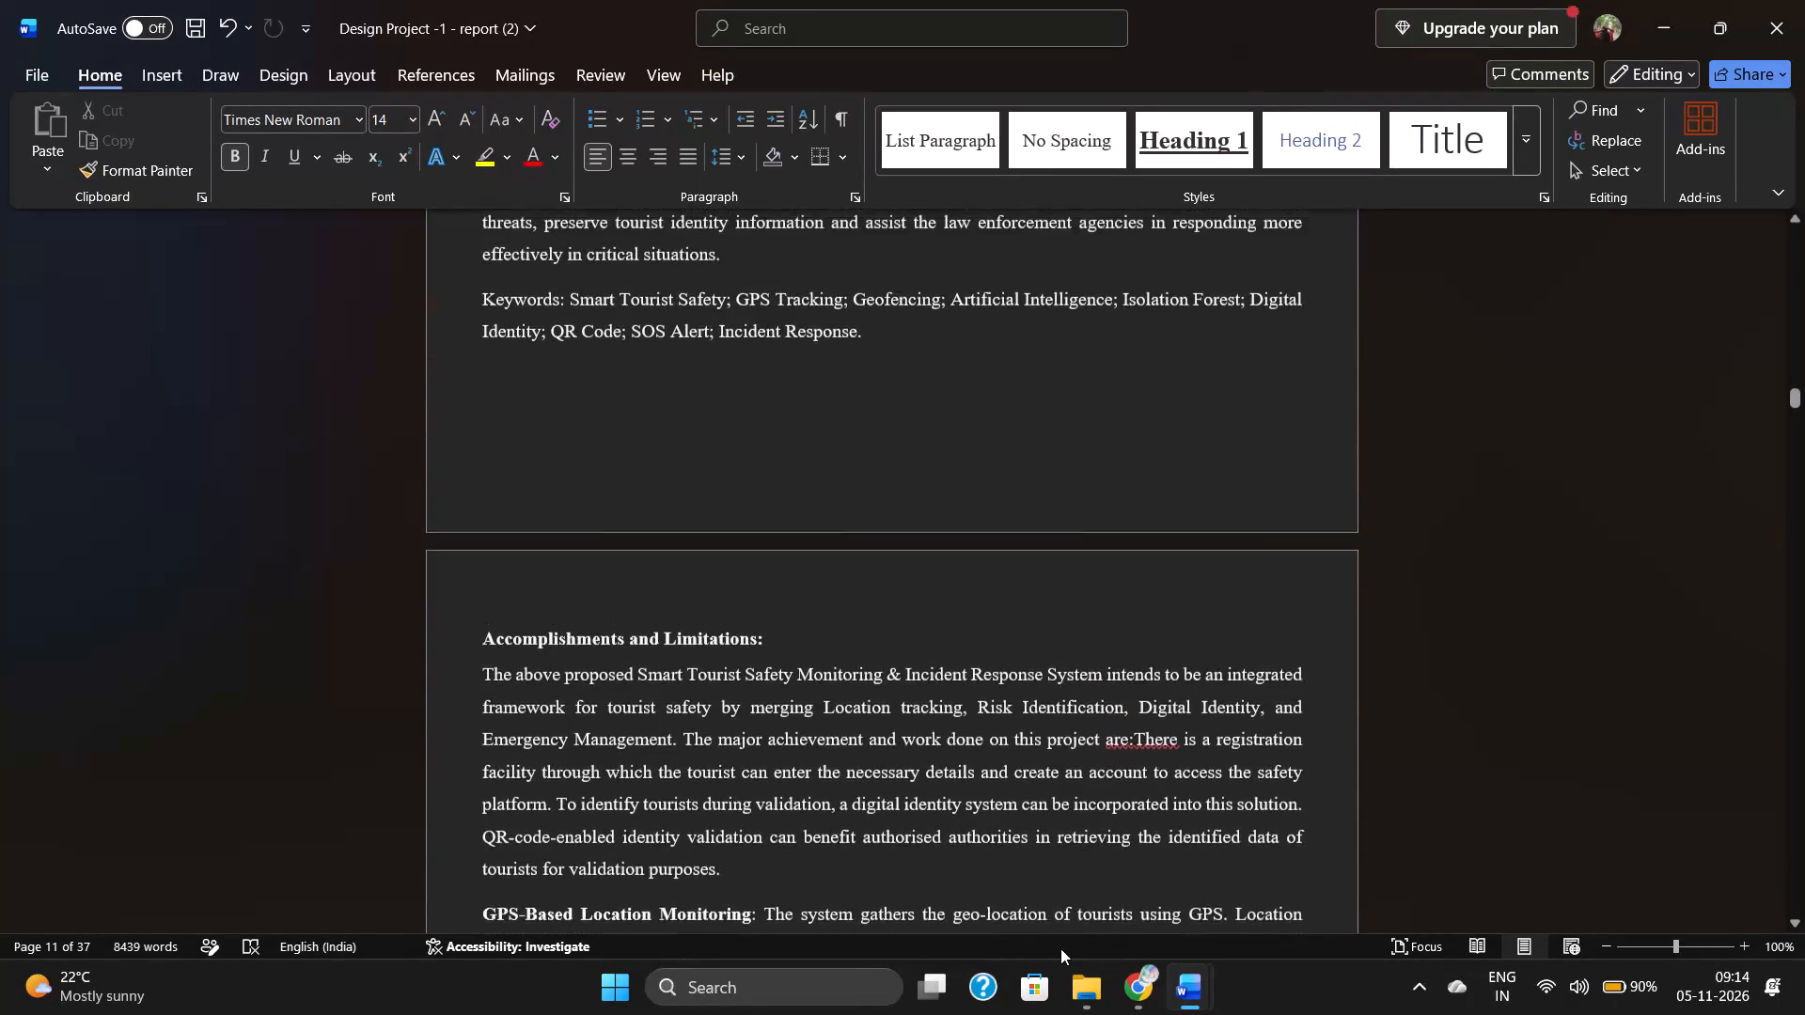
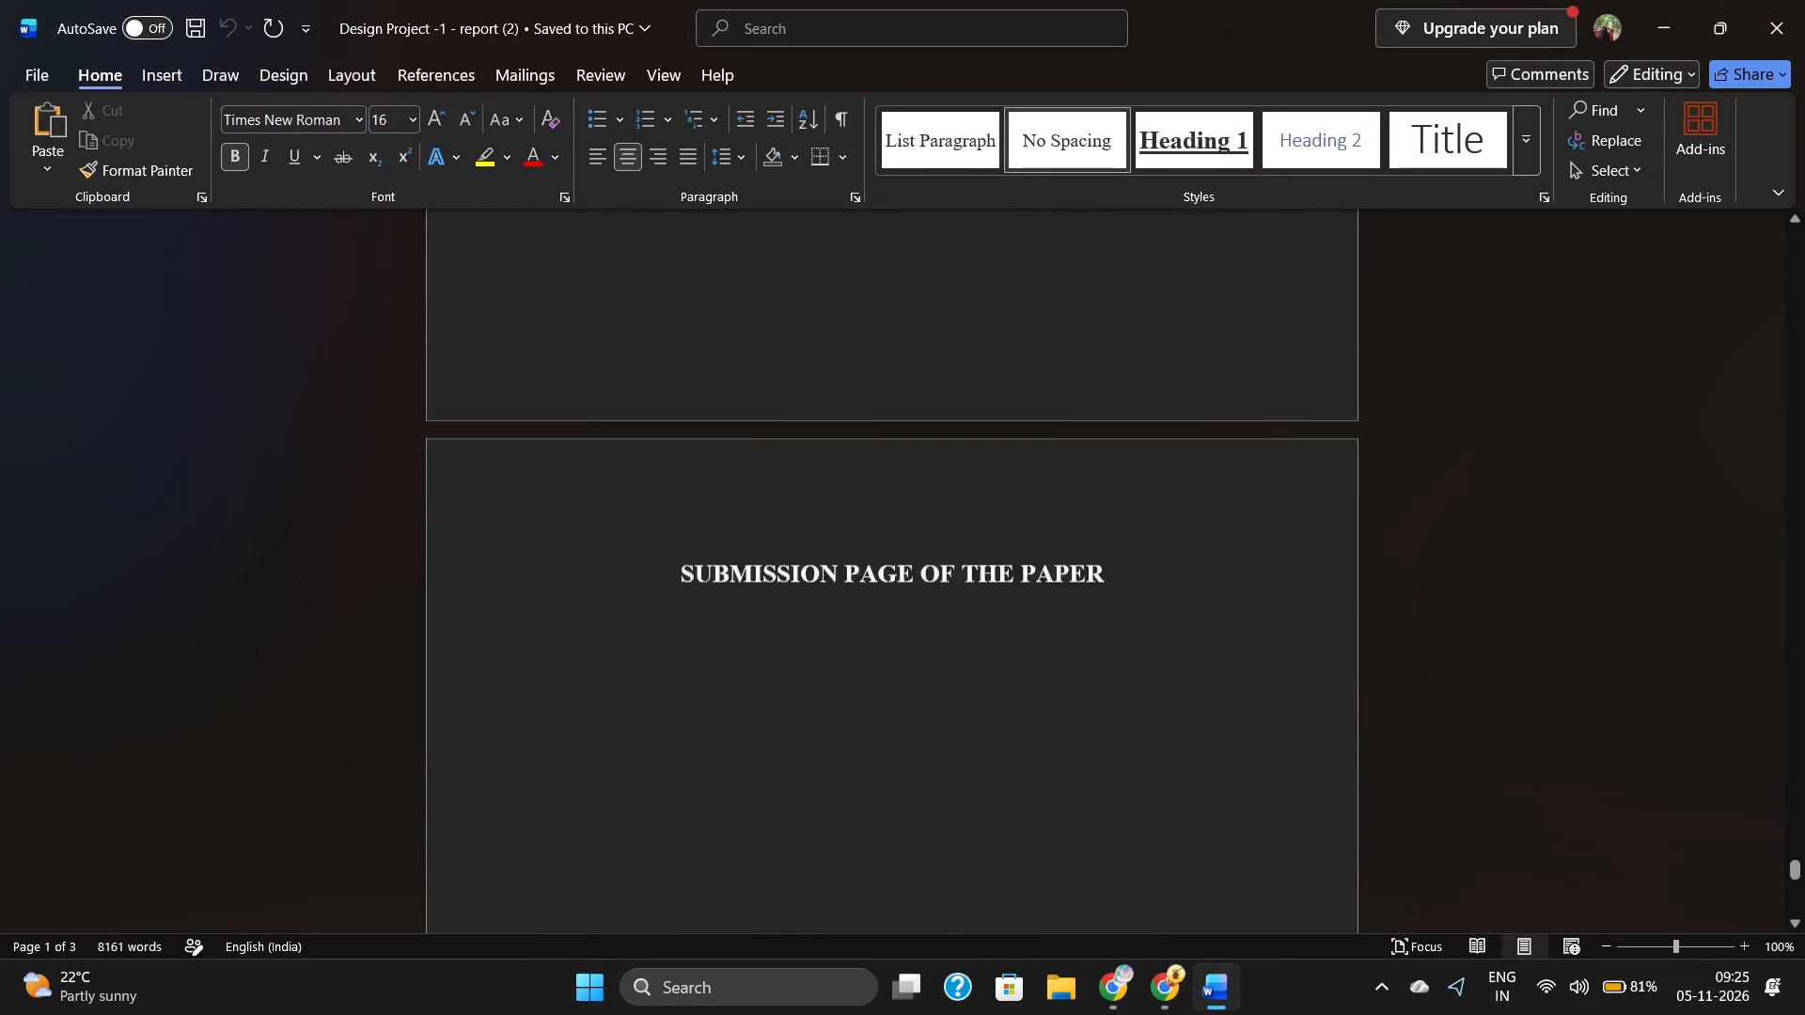
Look back from the paper submission page to the references in the Word report, check the IEEE style_manual.pdf link, and close the page it opens.
{"action": "scroll", "coordinate": [1151, 665], "scroll_direction": "up", "scroll_amount": 4}
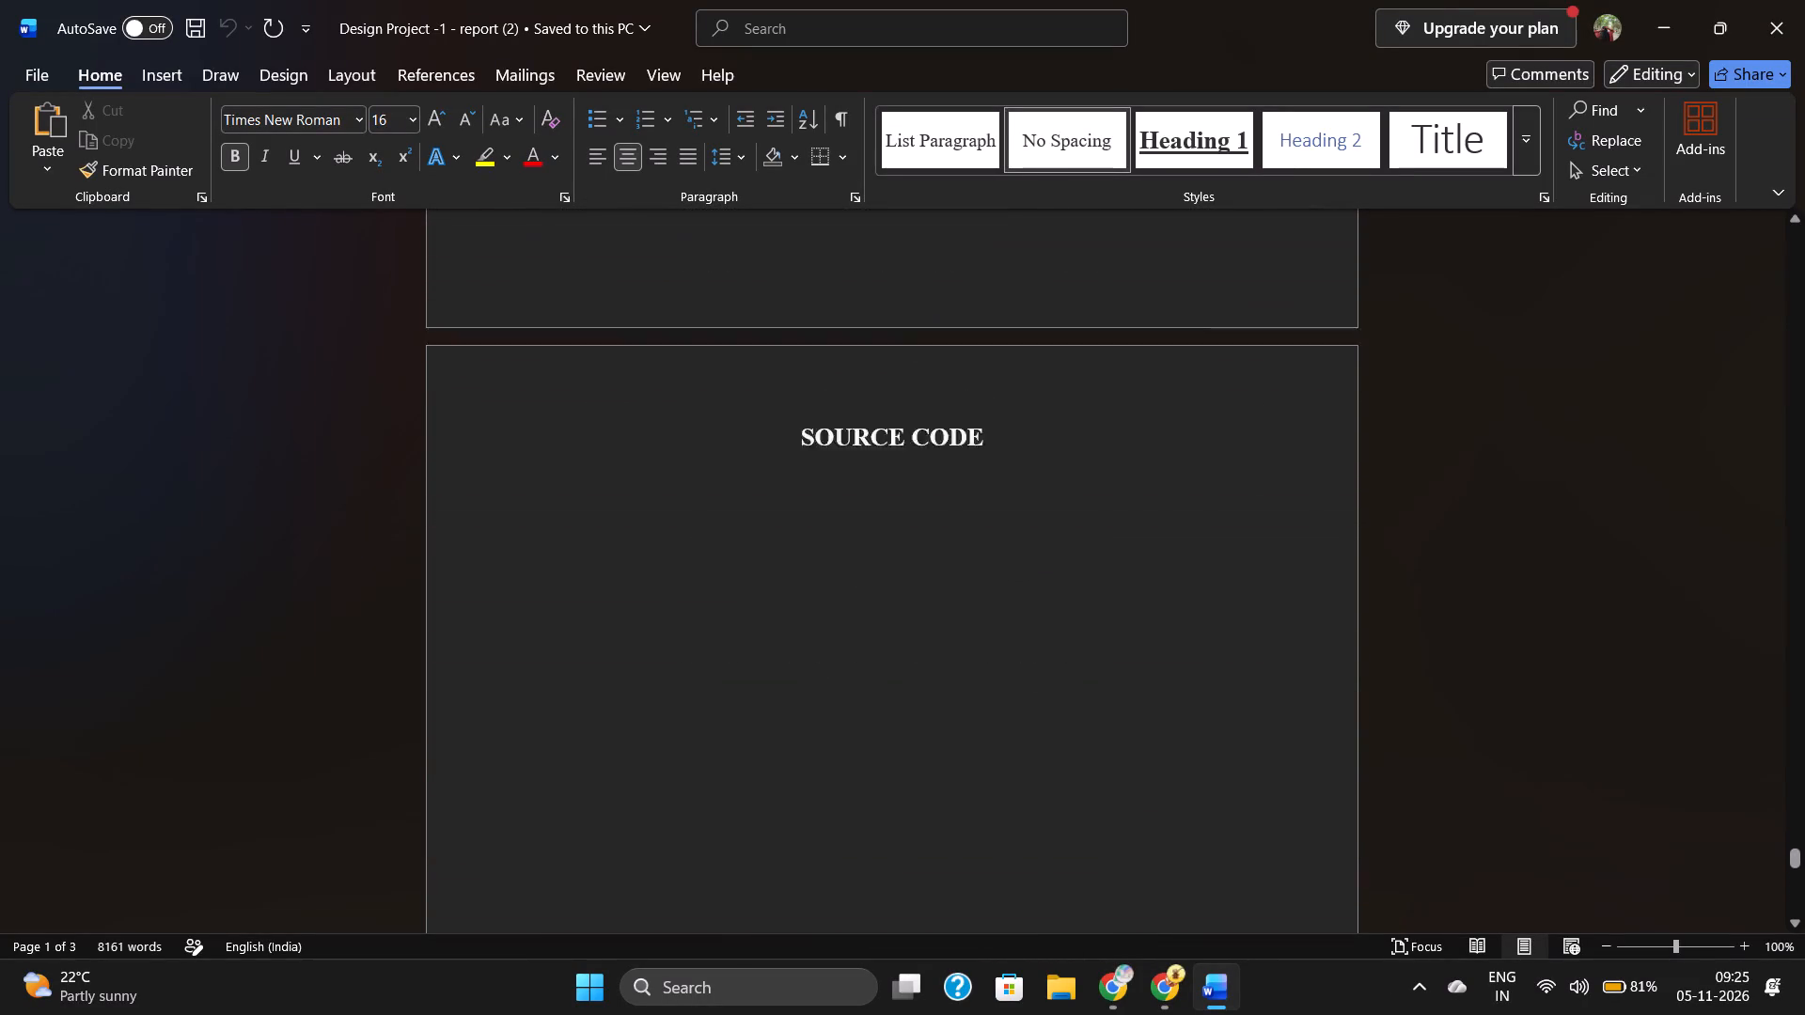
{"action": "scroll", "coordinate": [1151, 665], "scroll_direction": "up", "scroll_amount": 4}
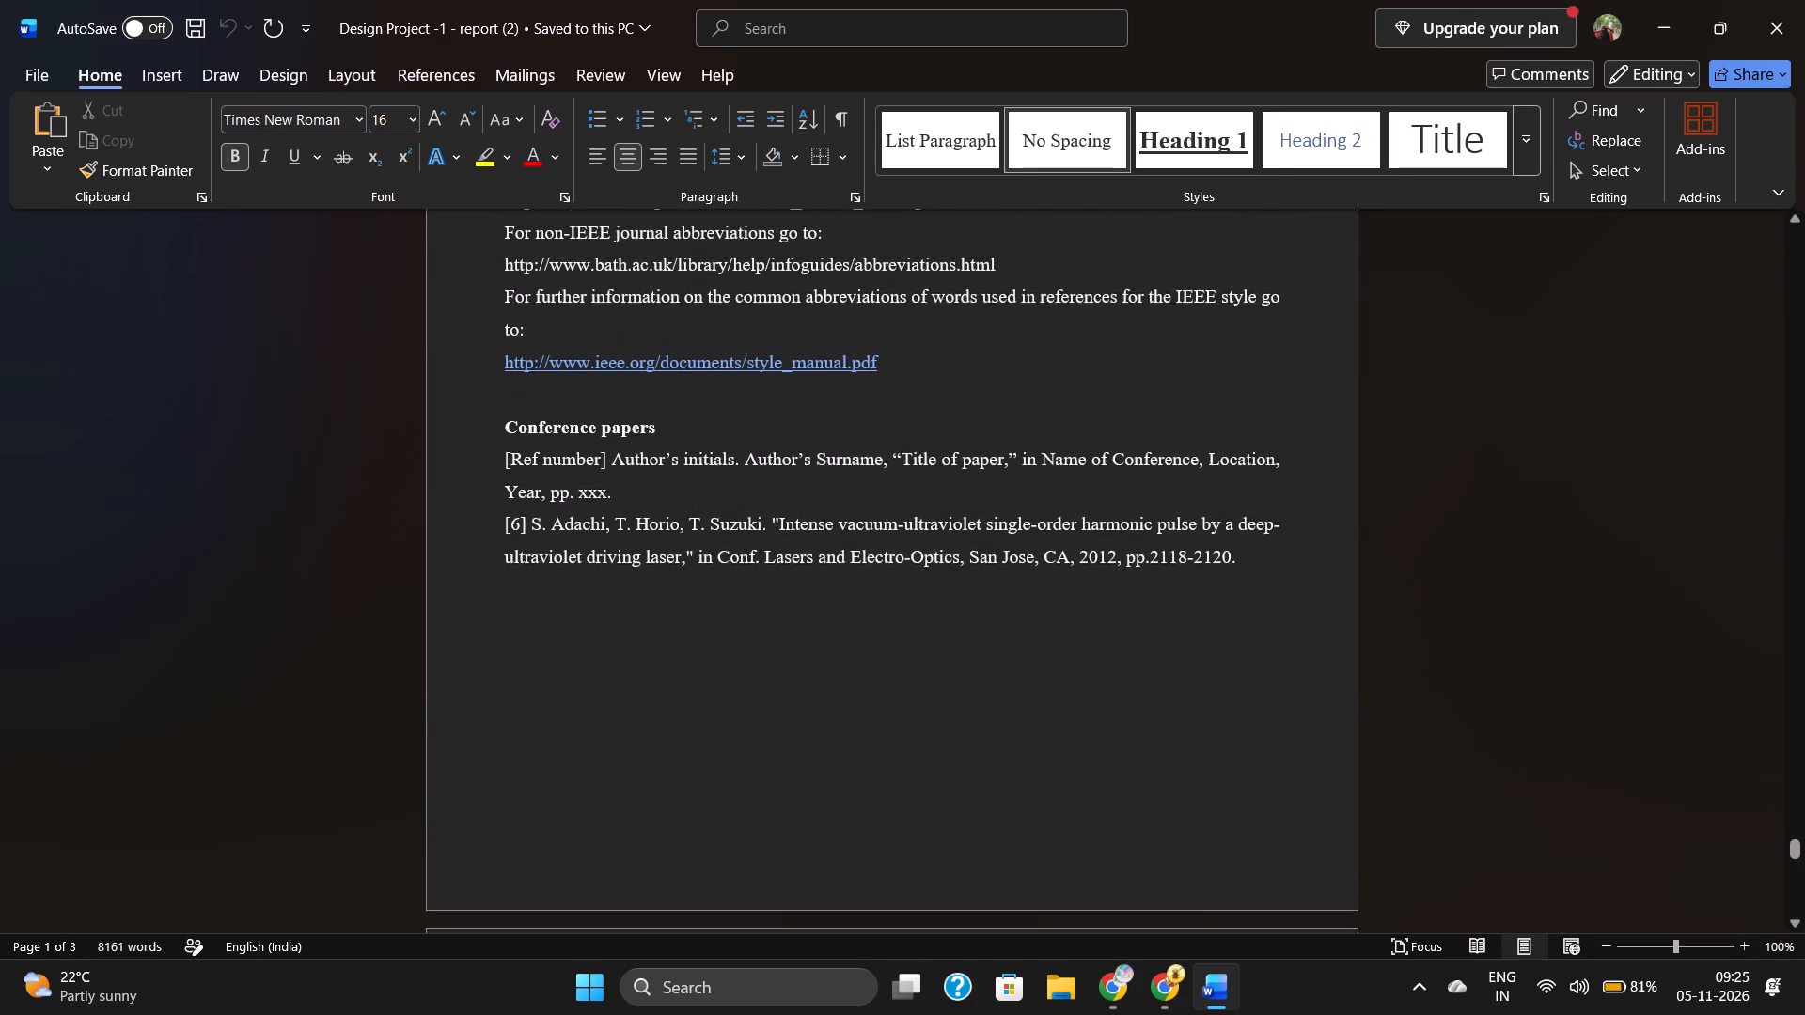
{"action": "scroll", "coordinate": [1151, 665], "scroll_direction": "up", "scroll_amount": 1}
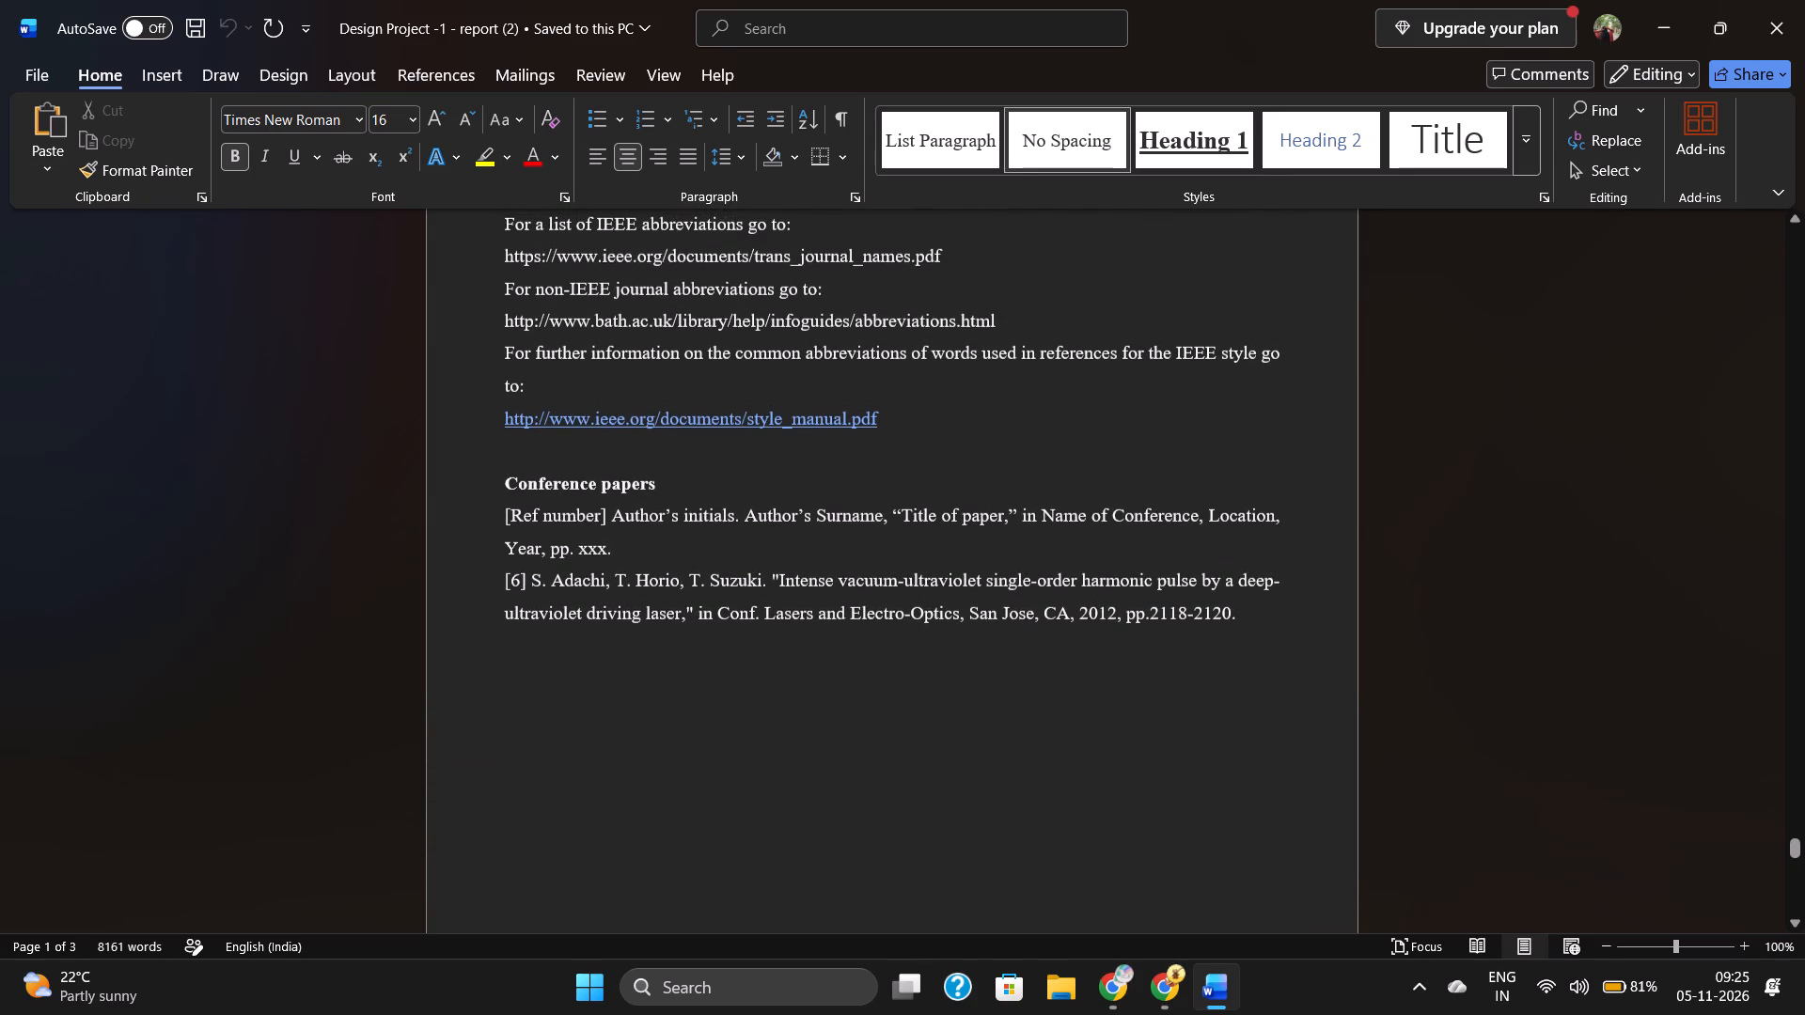
{"action": "scroll", "coordinate": [1151, 665], "scroll_direction": "up", "scroll_amount": 2}
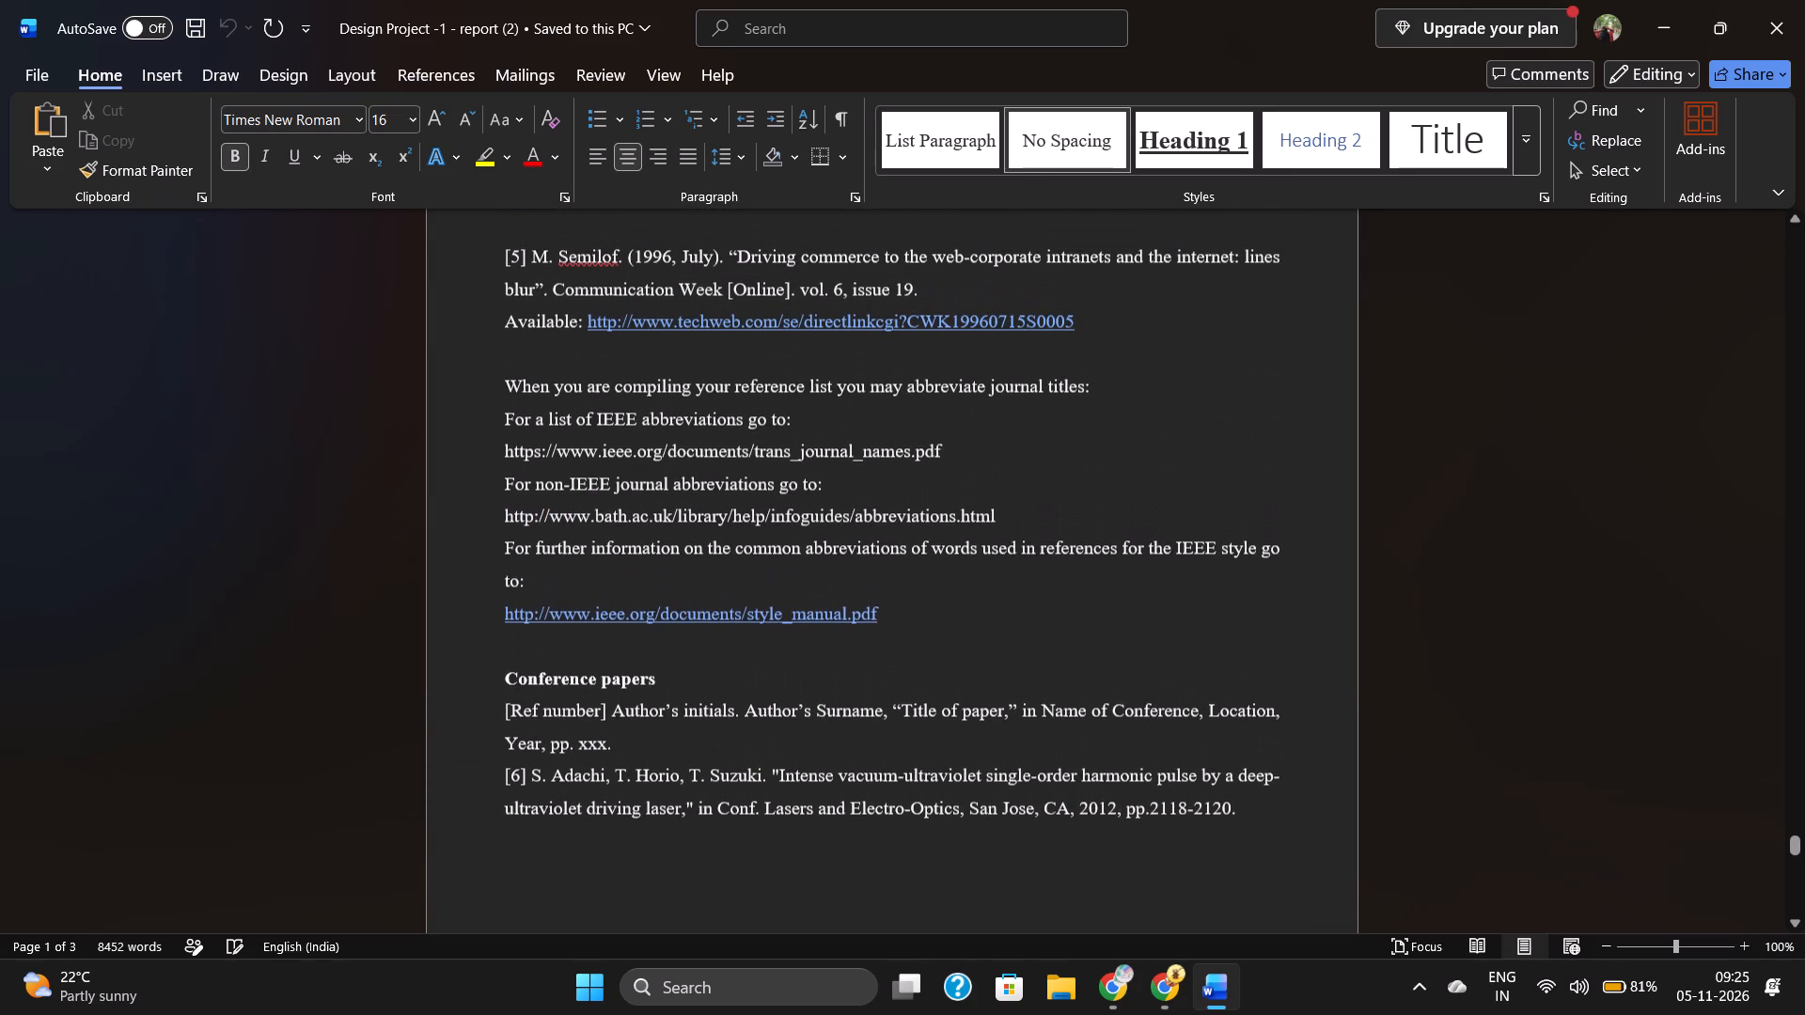
{"action": "left_click", "coordinate": [813, 620]}
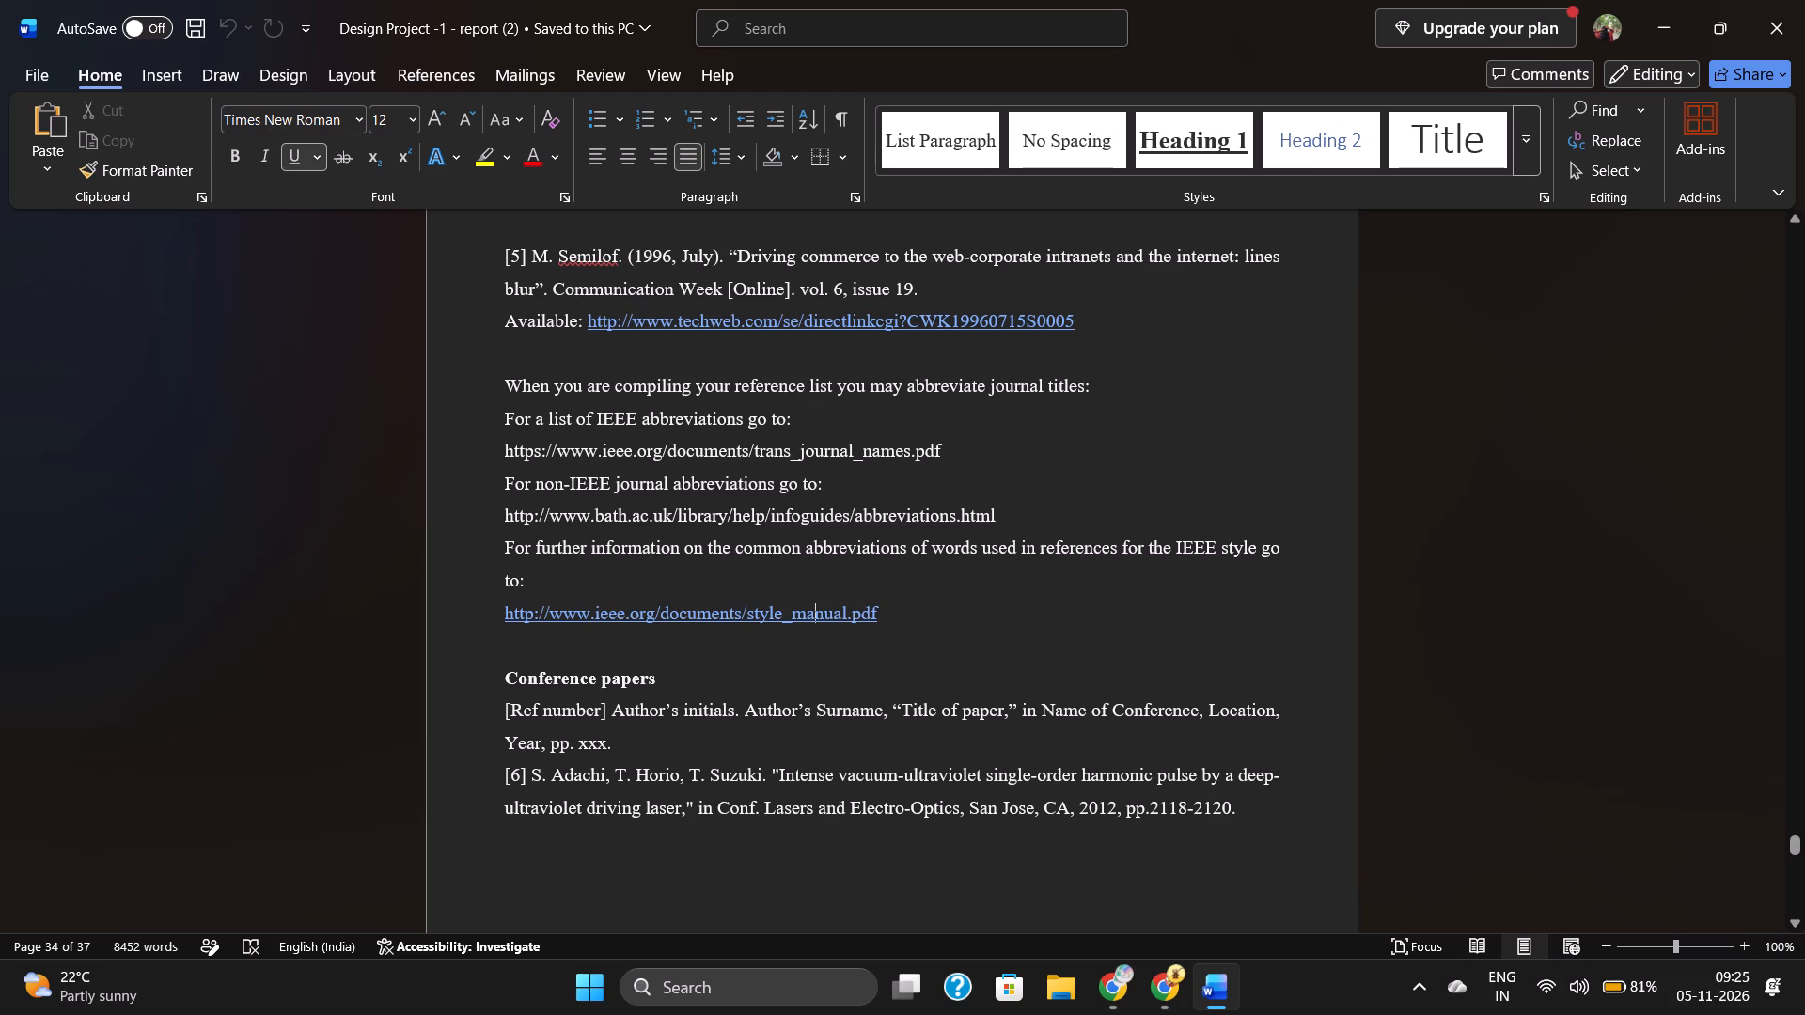
{"action": "left_click", "coordinate": [813, 620], "text": "ctrl"}
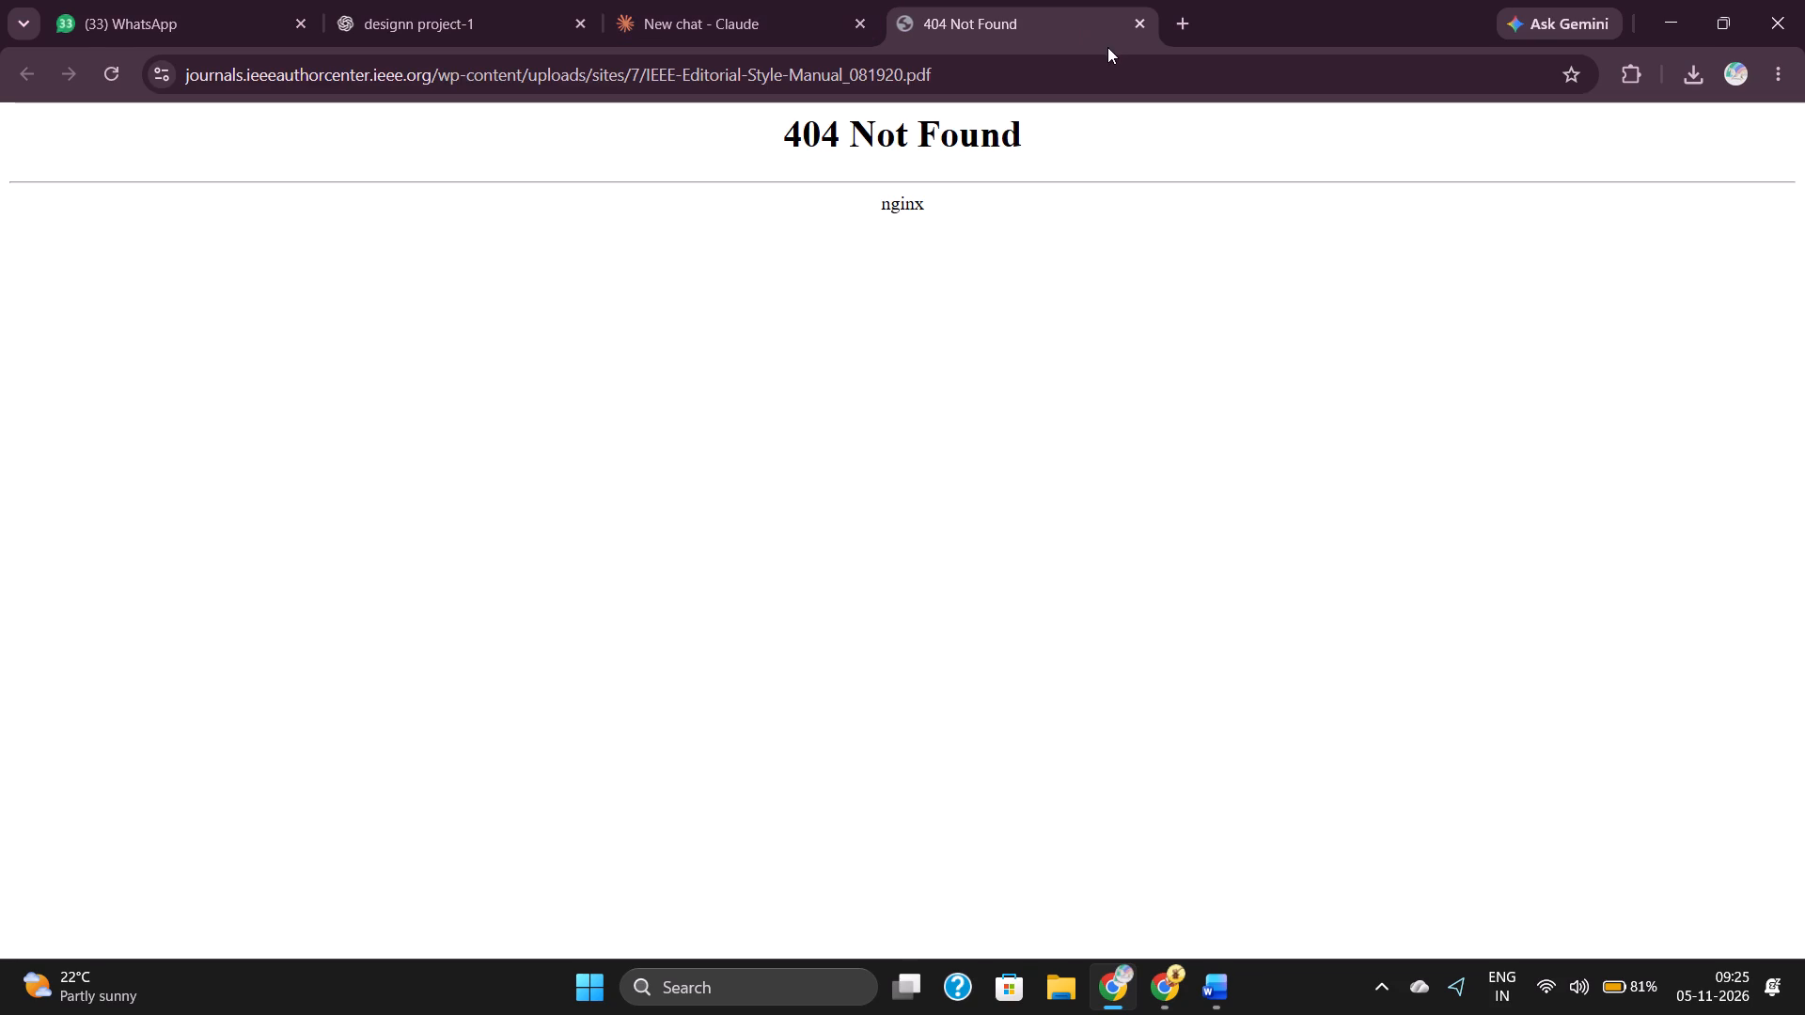
{"action": "left_click", "coordinate": [1140, 15]}
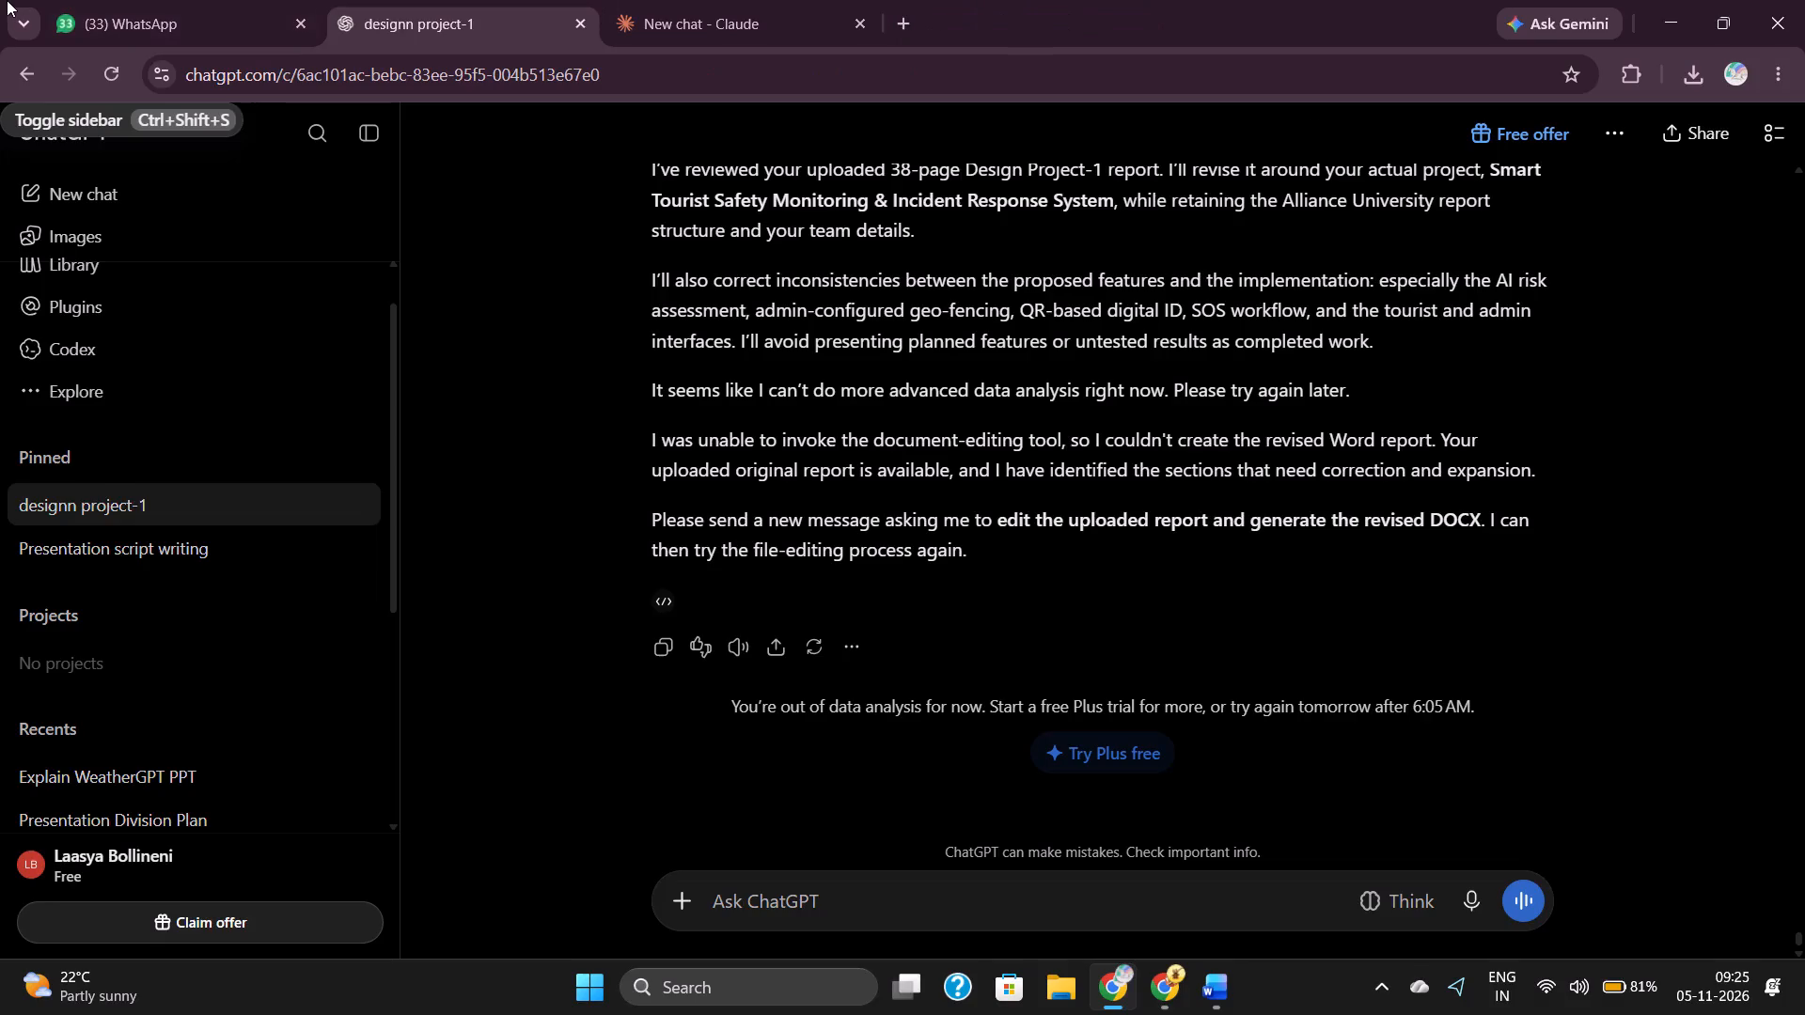
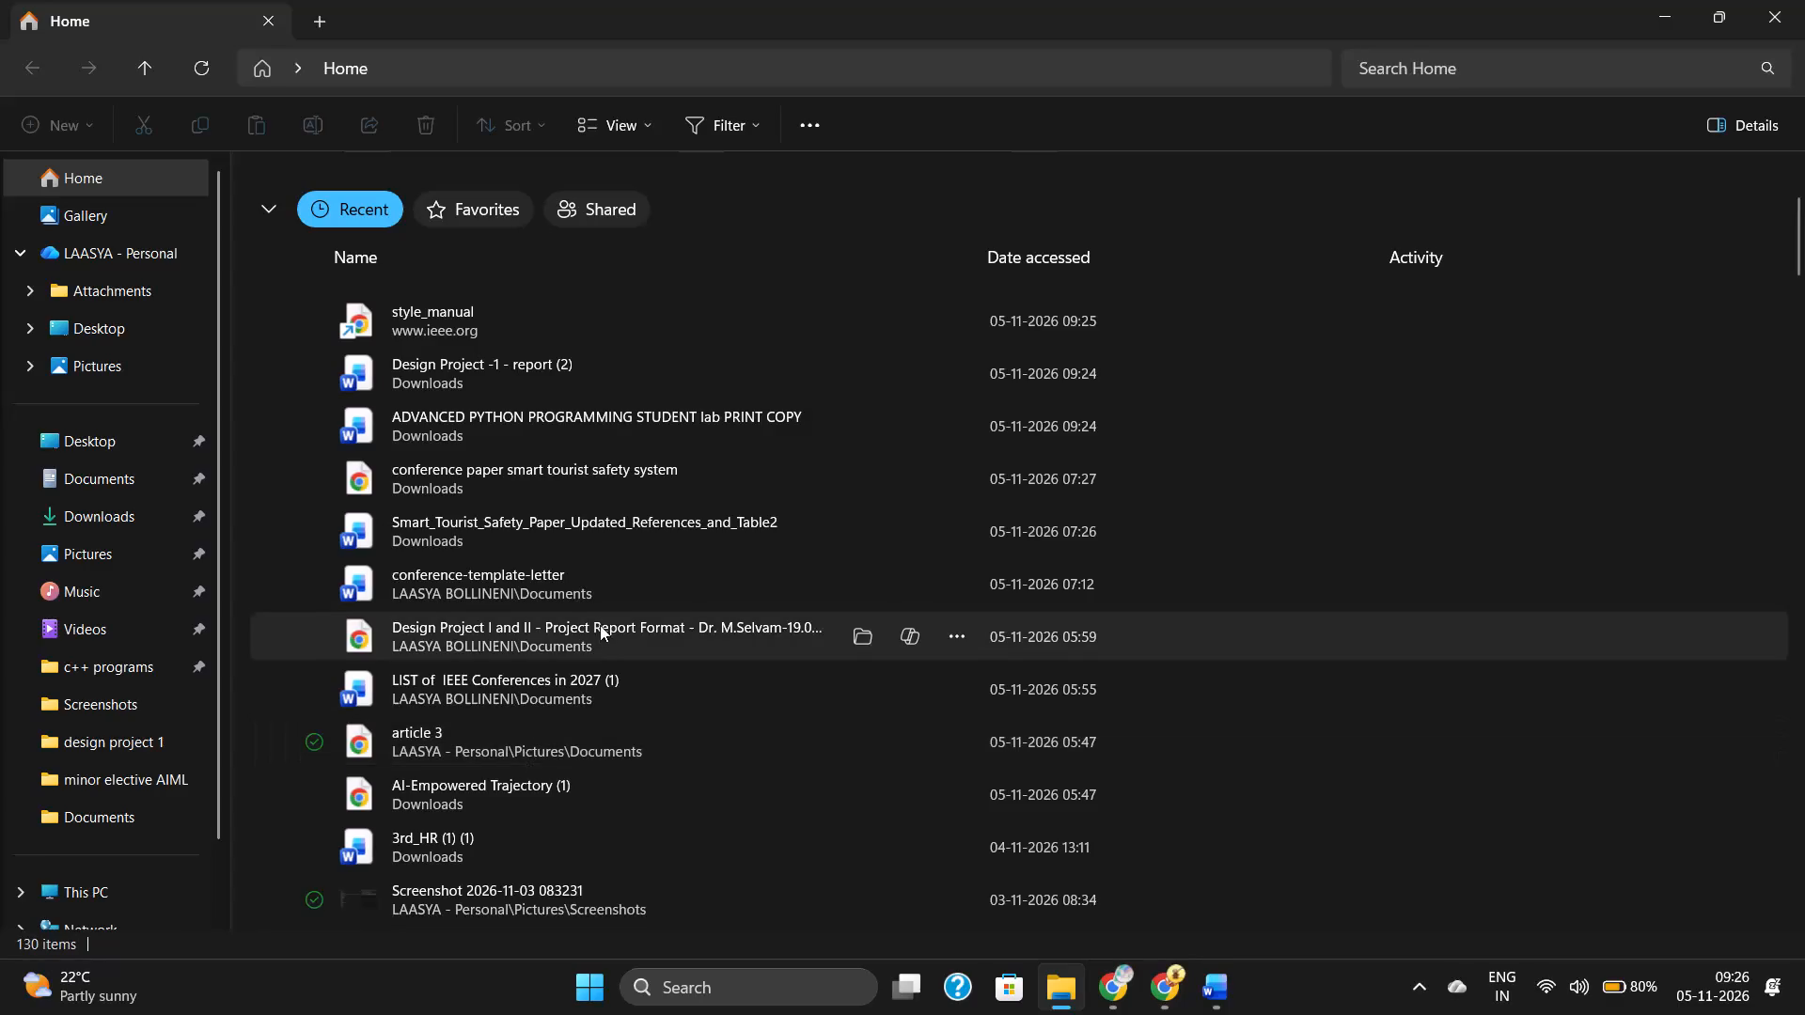
Open the Design Project I and II - Project Report Format PDF from the recent files and review its arrangement of contents and preparation format sections.
{"action": "double_click", "coordinate": [602, 631]}
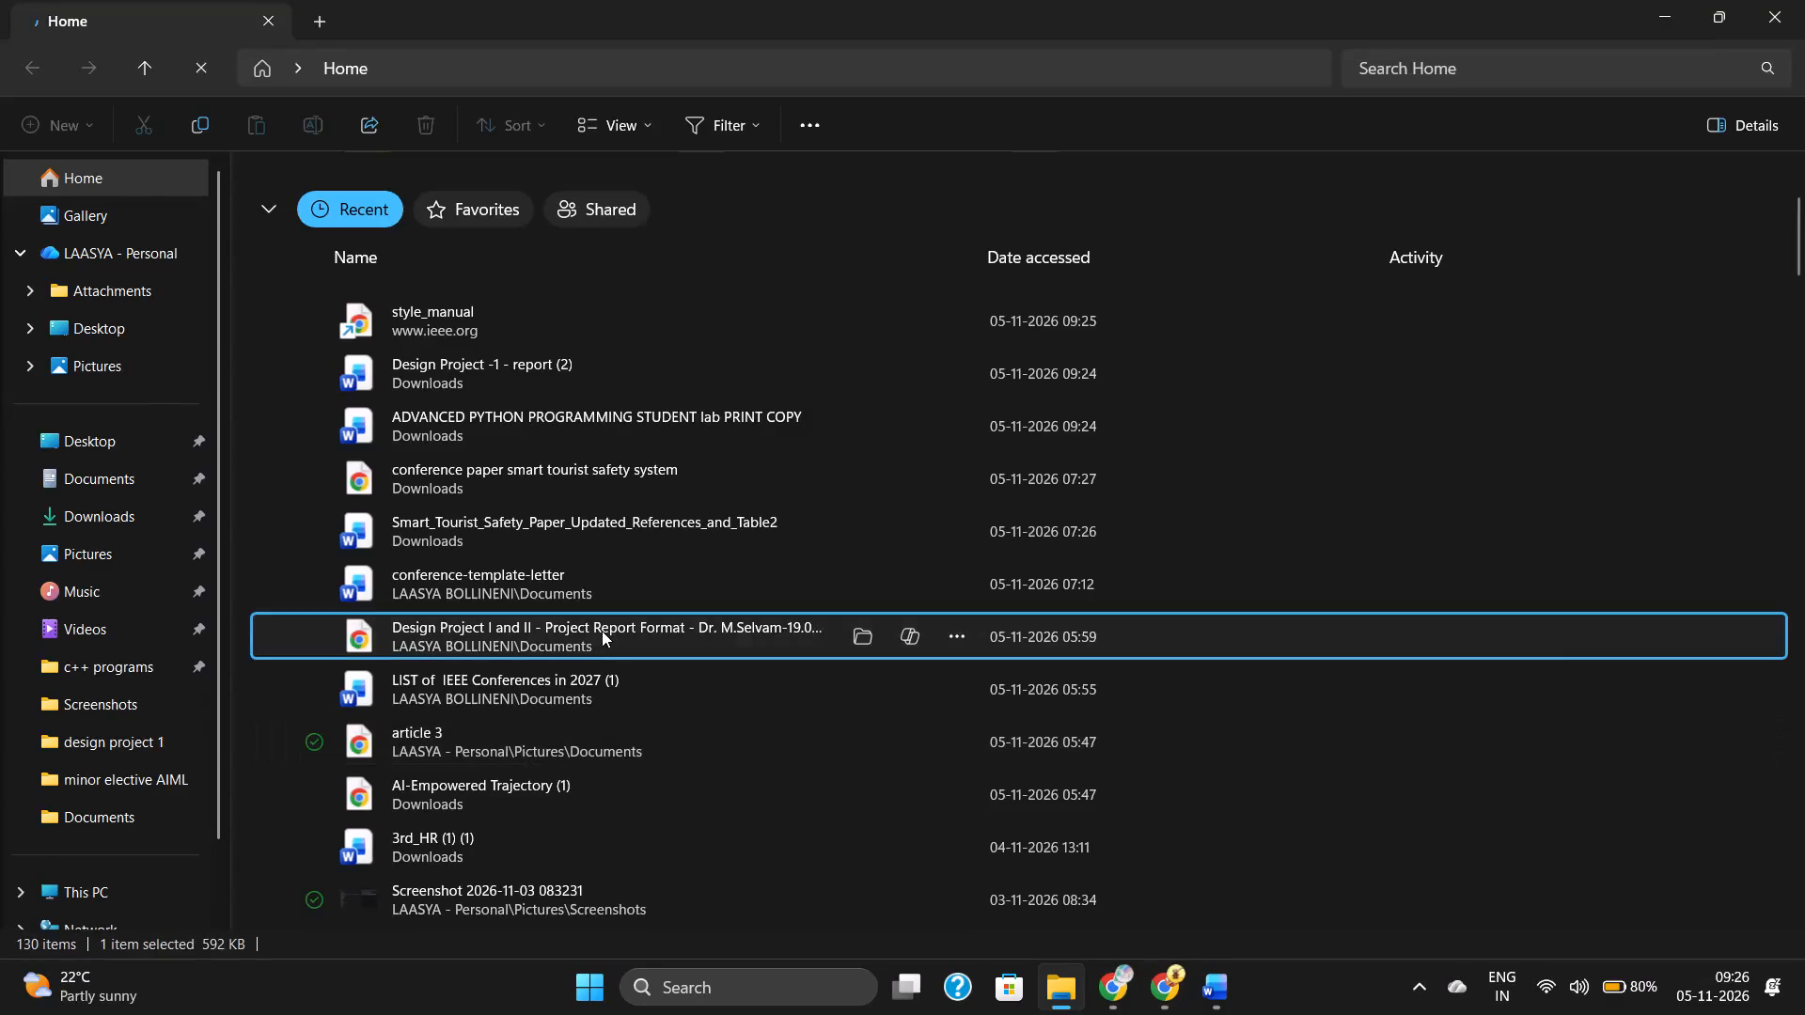
{"action": "scroll", "coordinate": [602, 631], "scroll_direction": "down", "scroll_amount": 13}
{"action": "scroll", "coordinate": [602, 631], "scroll_direction": "up", "scroll_amount": 3}
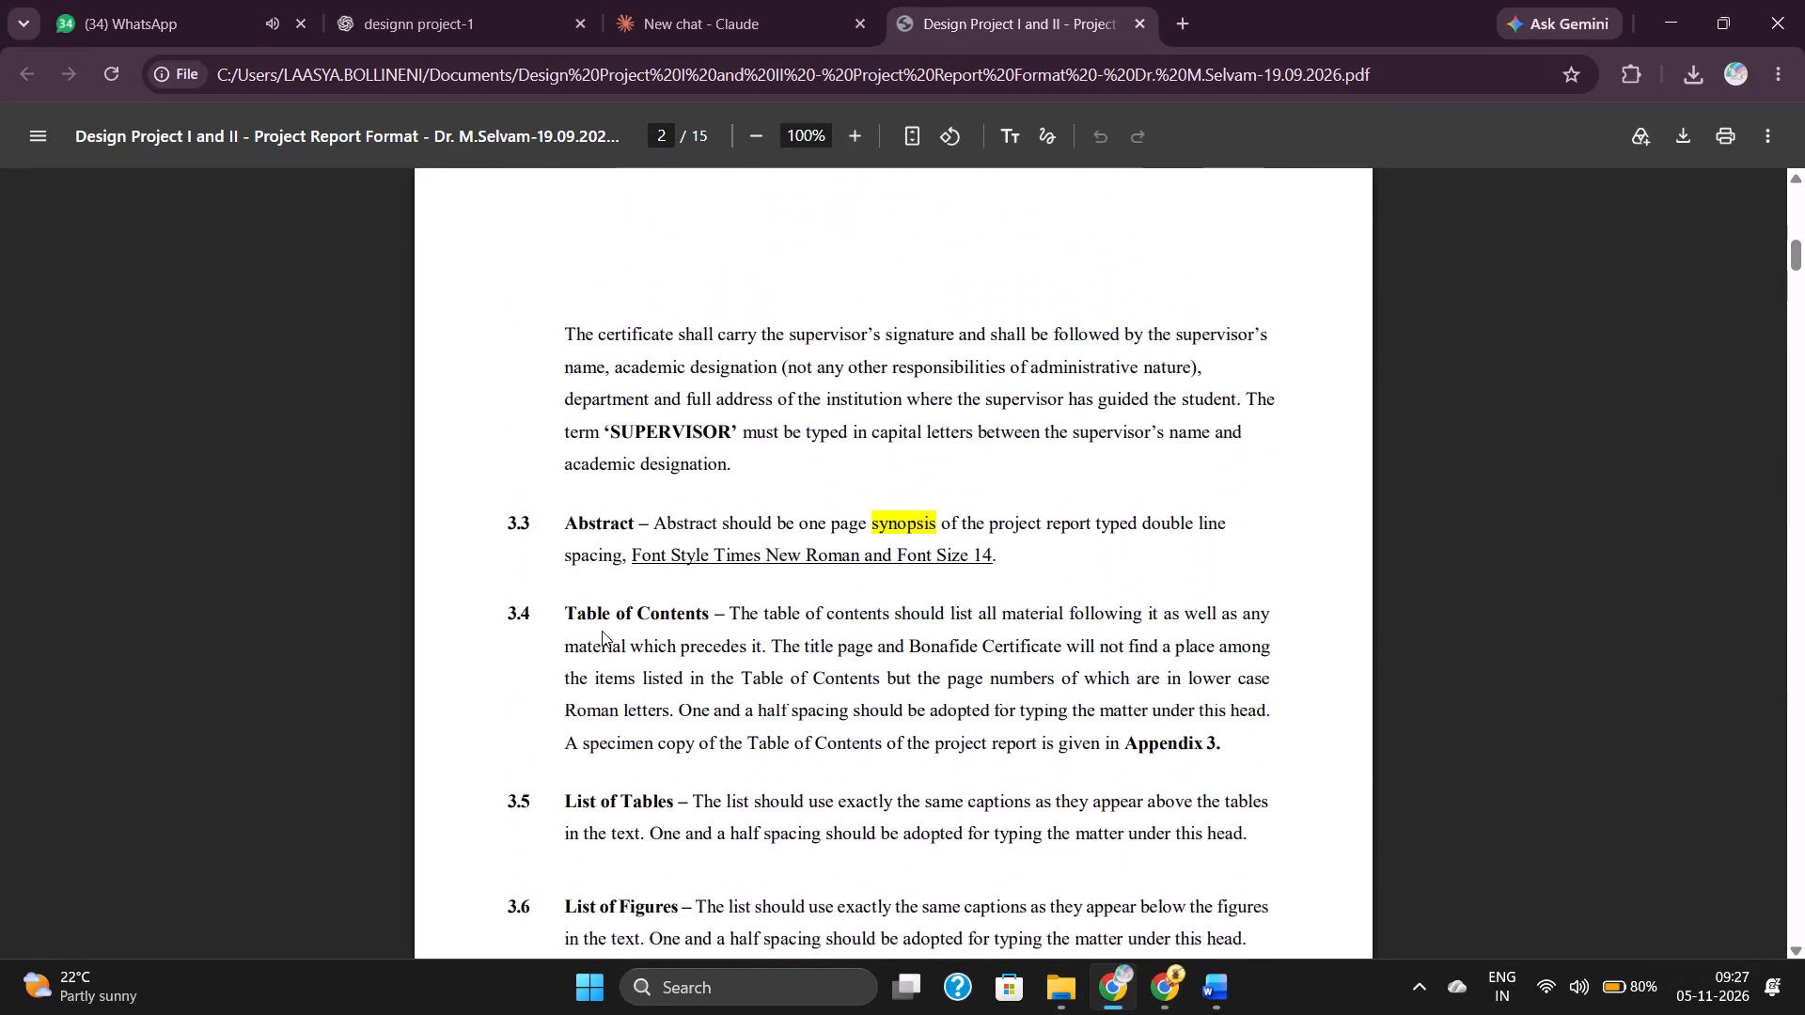
{"action": "scroll", "coordinate": [602, 631], "scroll_direction": "up", "scroll_amount": 10}
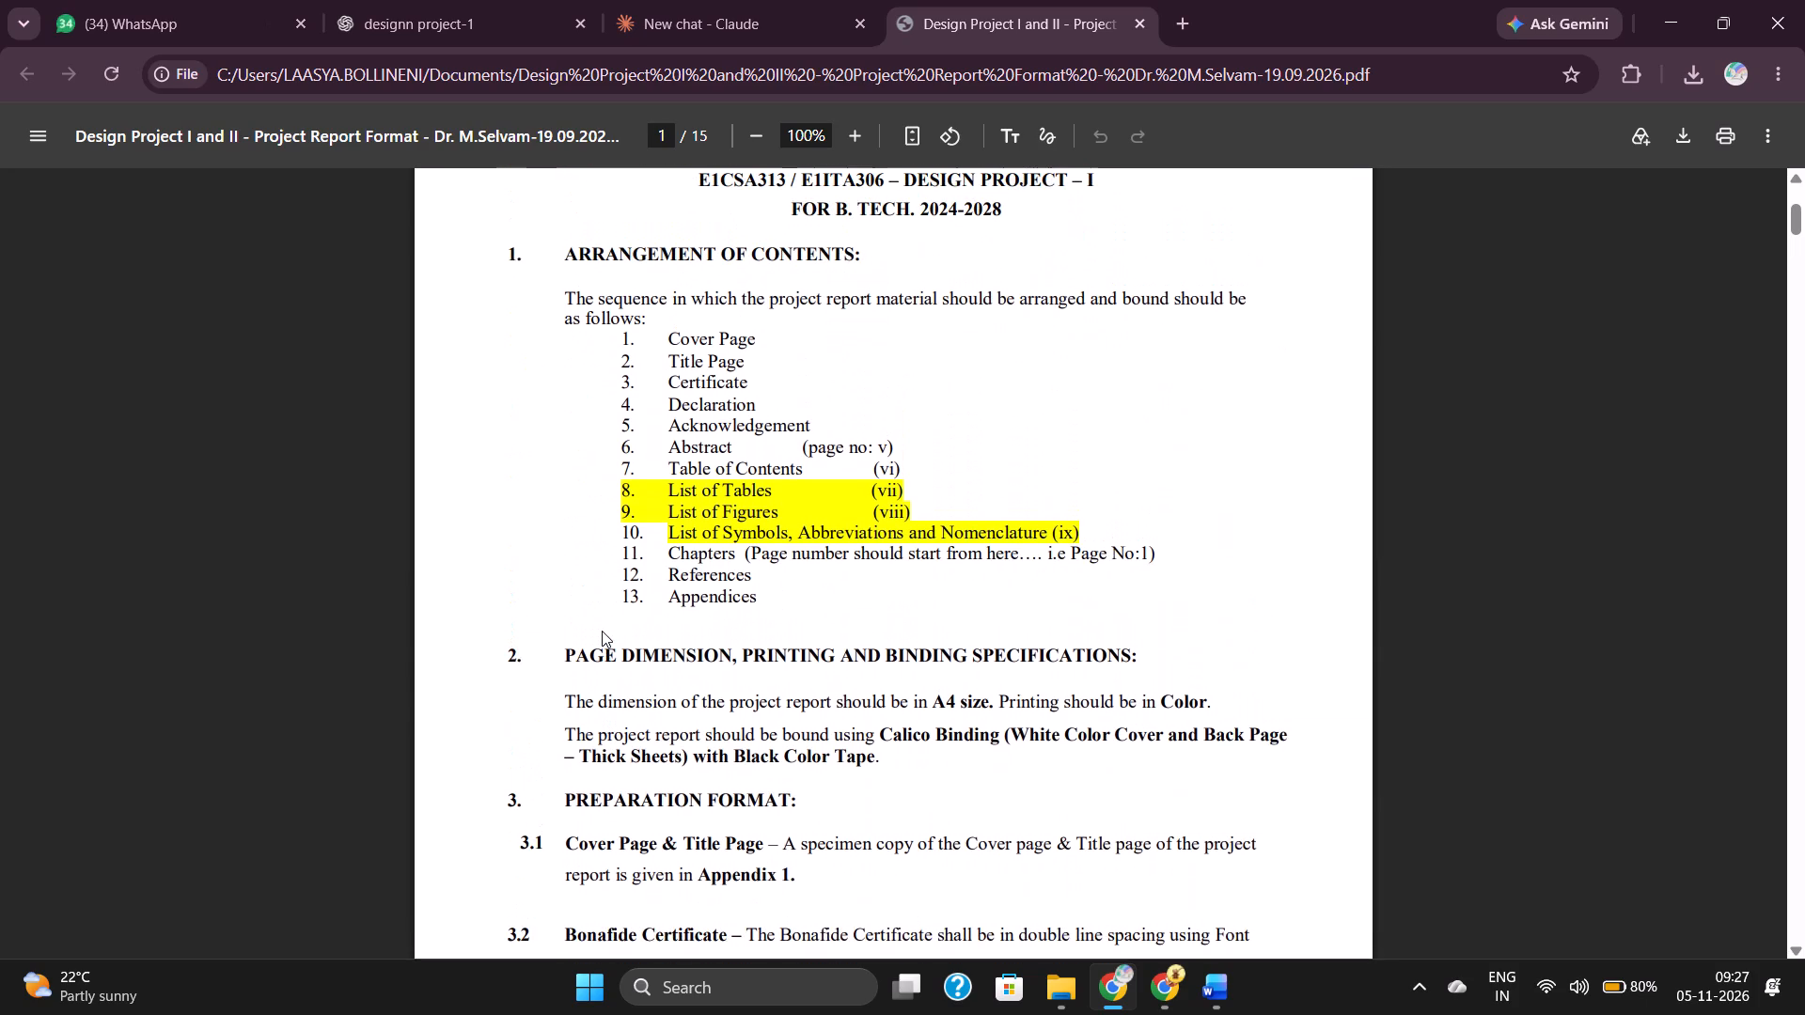
{"action": "scroll", "coordinate": [602, 631], "scroll_direction": "up", "scroll_amount": 1}
Look through the rest of the report format PDF, from the page specifications through the acknowledgement and chapter specimens to the last page.
{"action": "scroll", "coordinate": [602, 631], "scroll_direction": "down", "scroll_amount": 1}
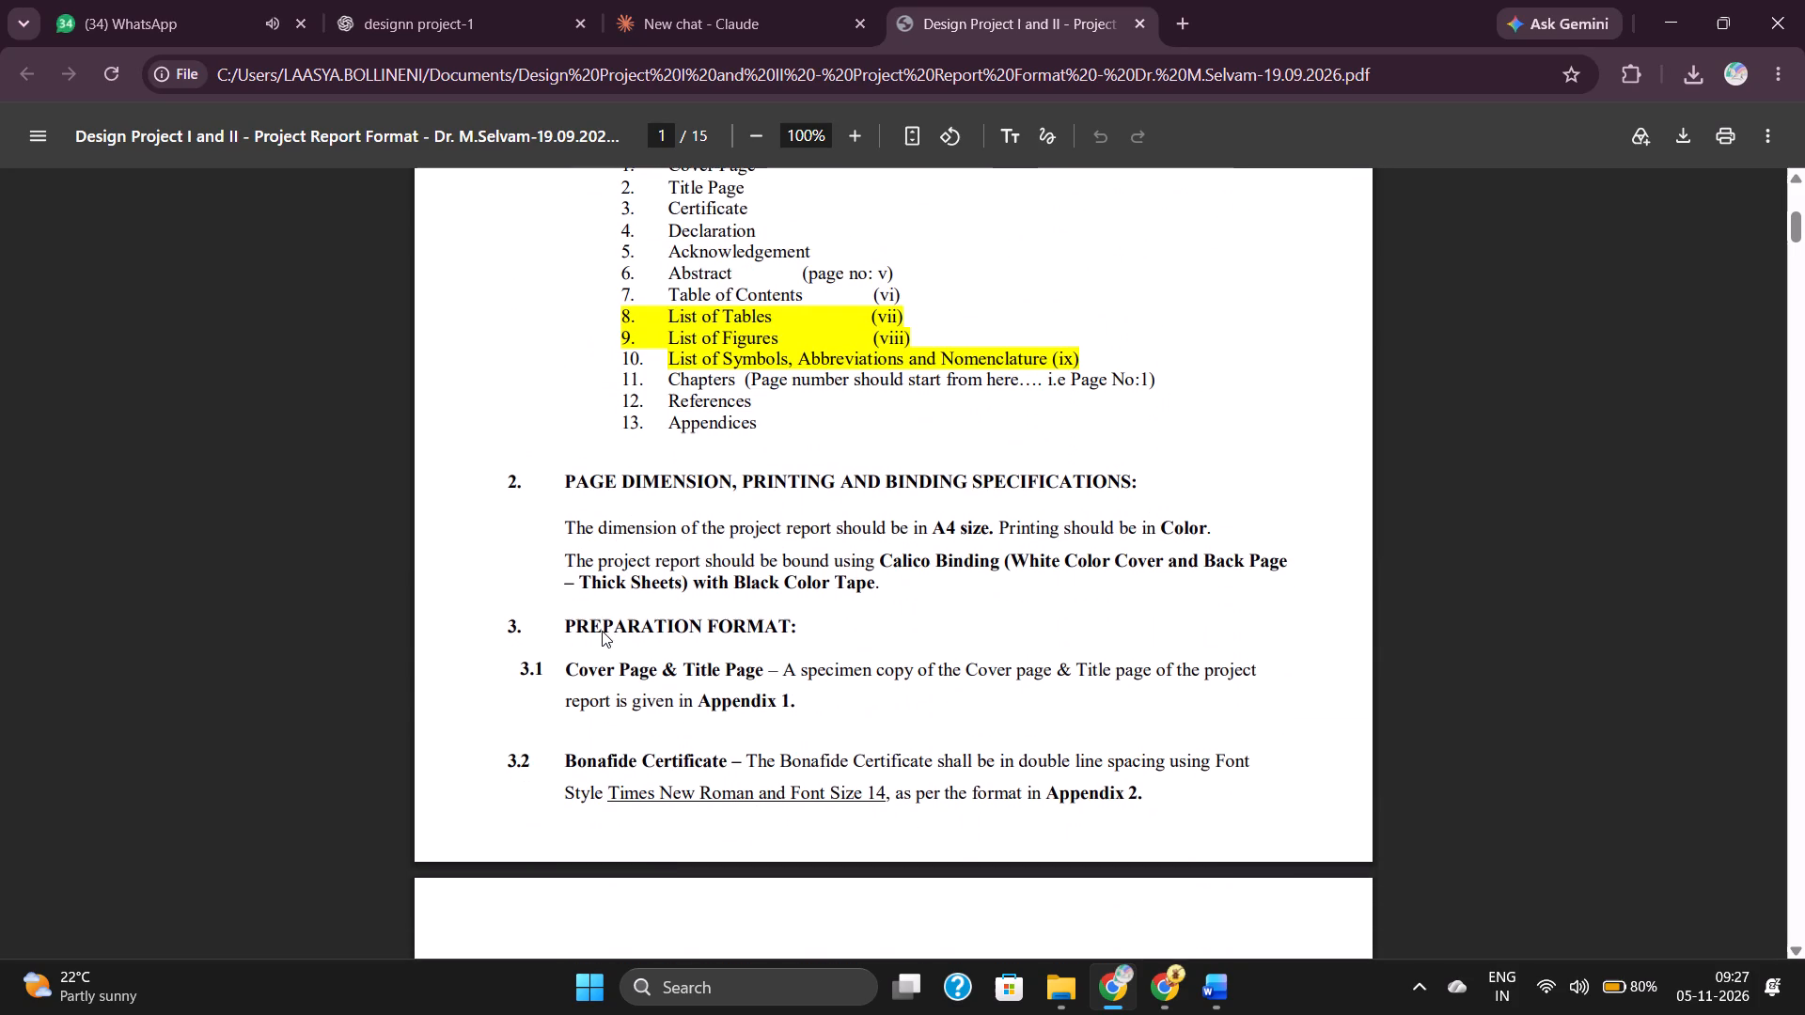
{"action": "scroll", "coordinate": [602, 631], "scroll_direction": "down", "scroll_amount": 4}
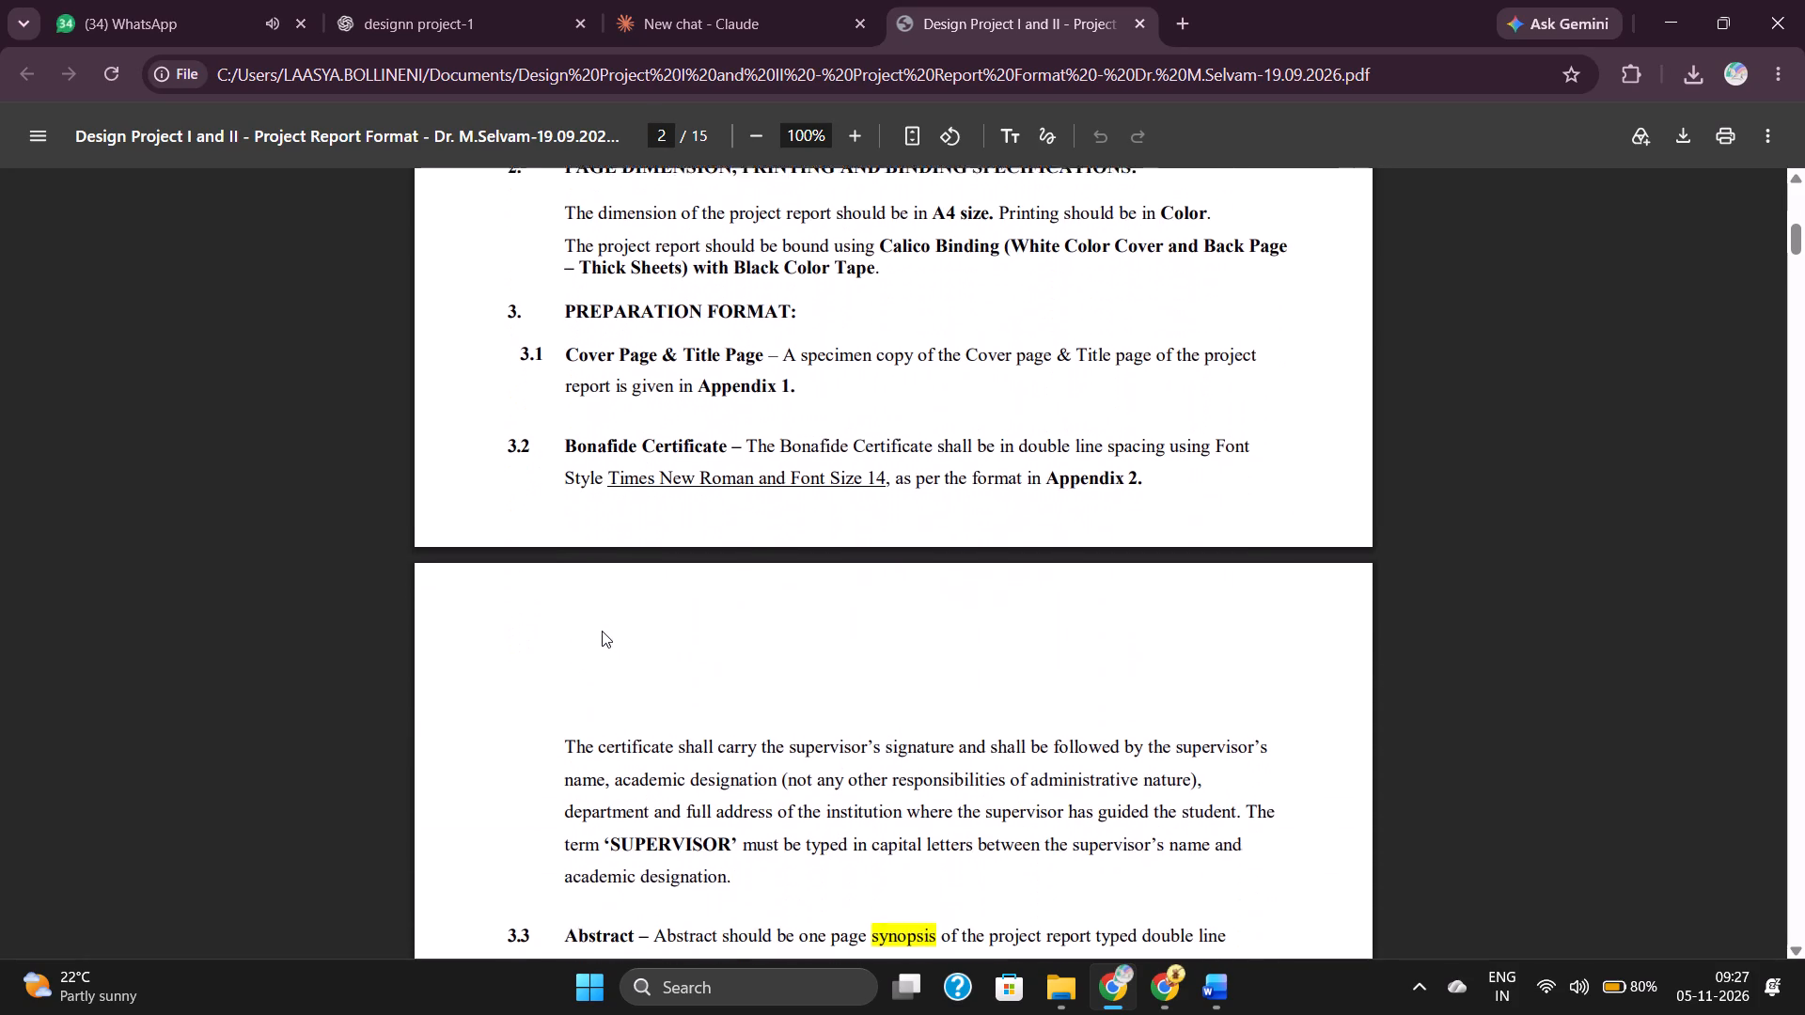
{"action": "scroll", "coordinate": [602, 631], "scroll_direction": "down", "scroll_amount": 20}
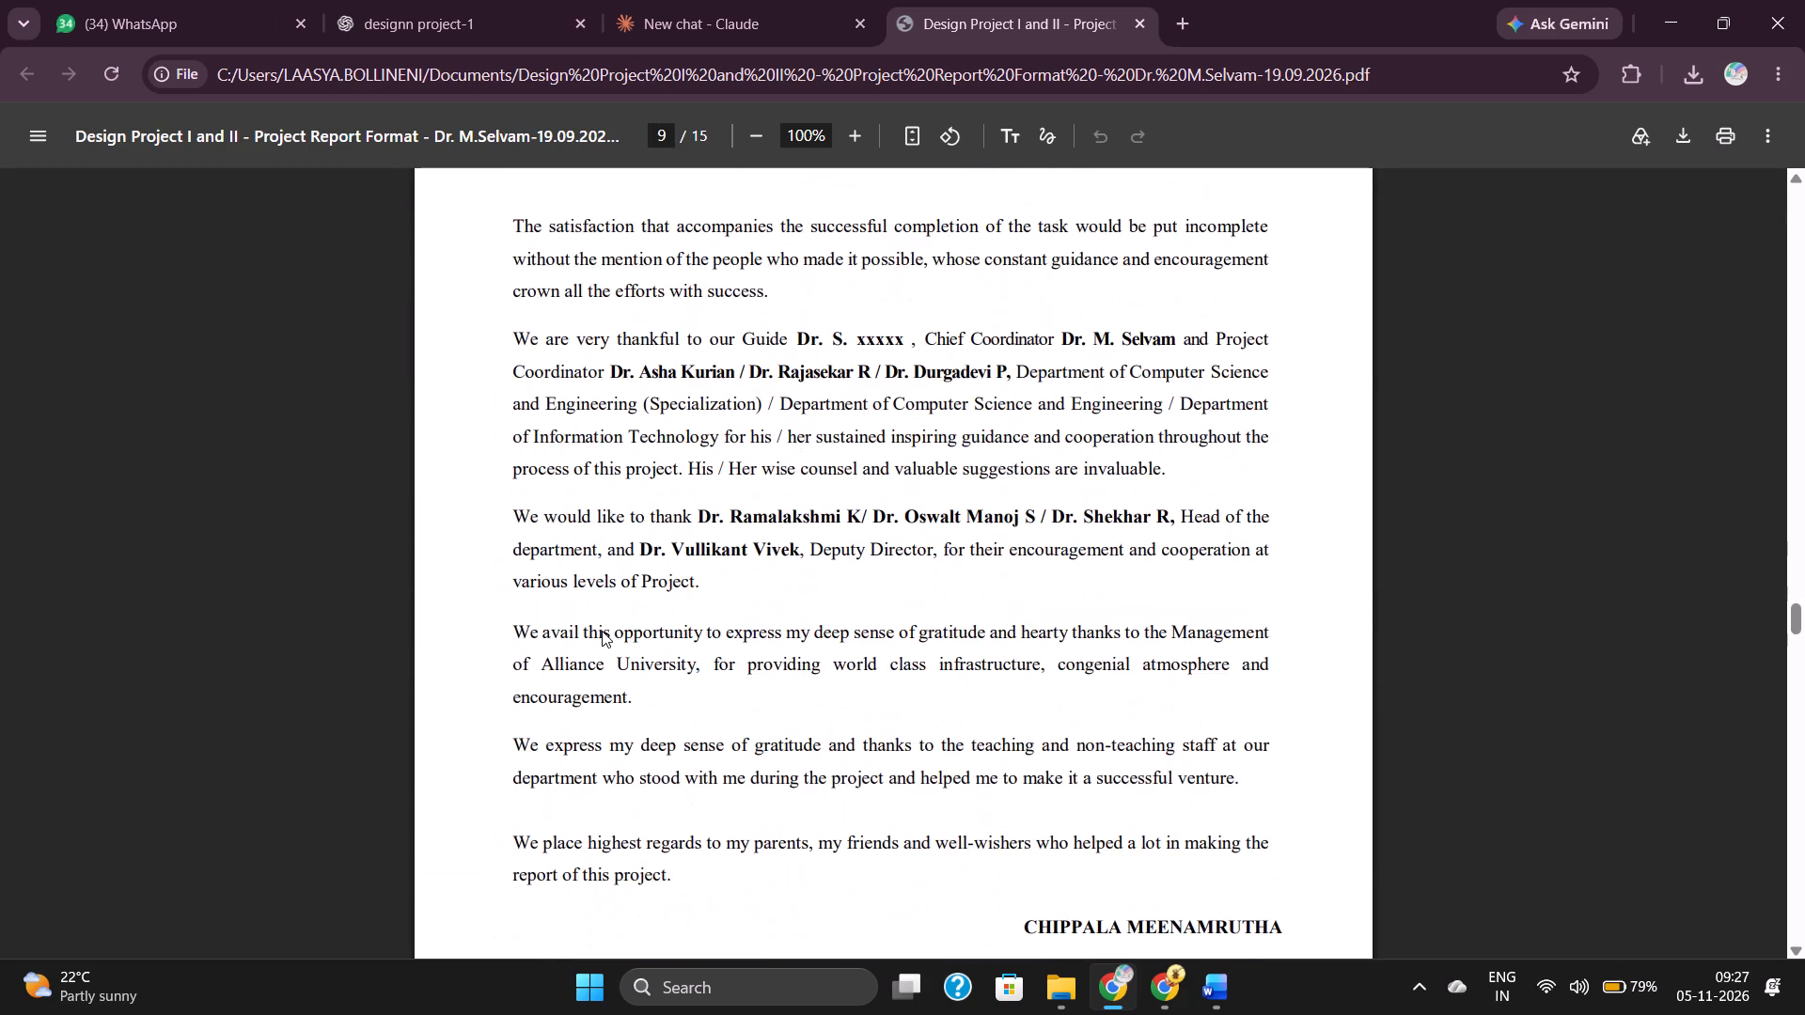
{"action": "scroll", "coordinate": [602, 631], "scroll_direction": "down", "scroll_amount": 2}
{"action": "scroll", "coordinate": [602, 631], "scroll_direction": "up", "scroll_amount": 6}
{"action": "scroll", "coordinate": [602, 631], "scroll_direction": "down", "scroll_amount": 7}
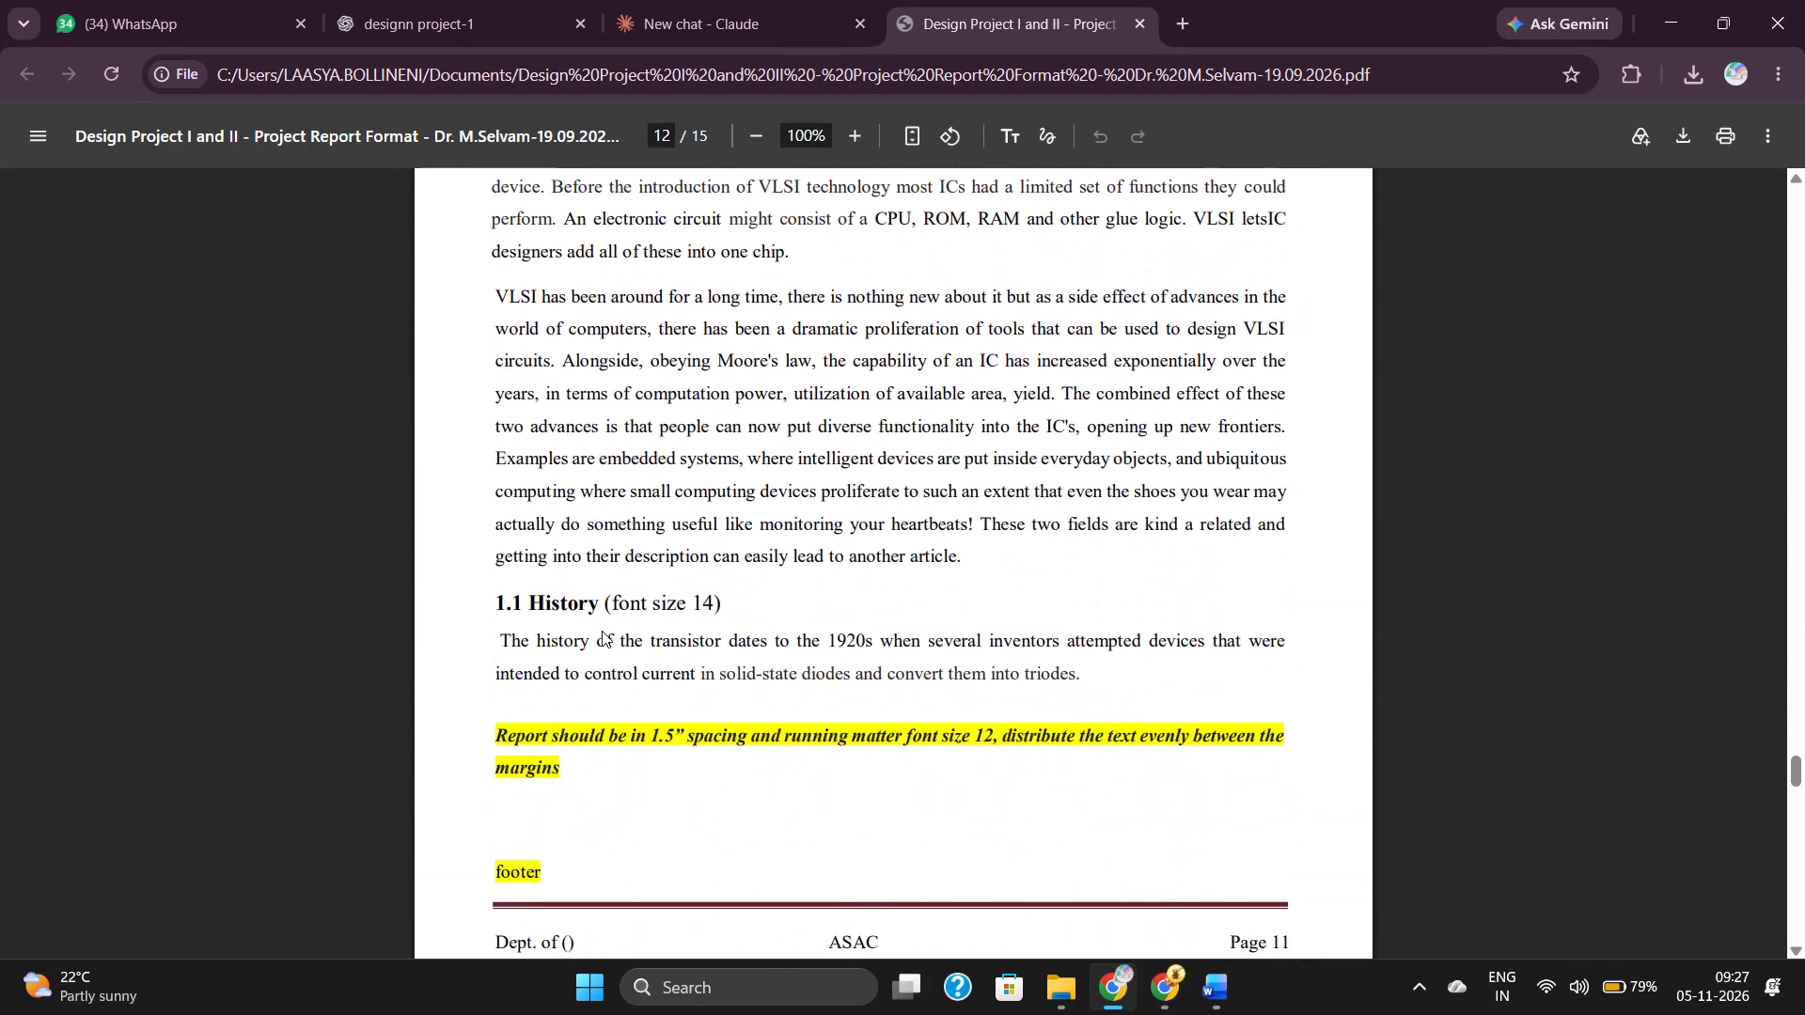
{"action": "scroll", "coordinate": [602, 631], "scroll_direction": "down", "scroll_amount": 10}
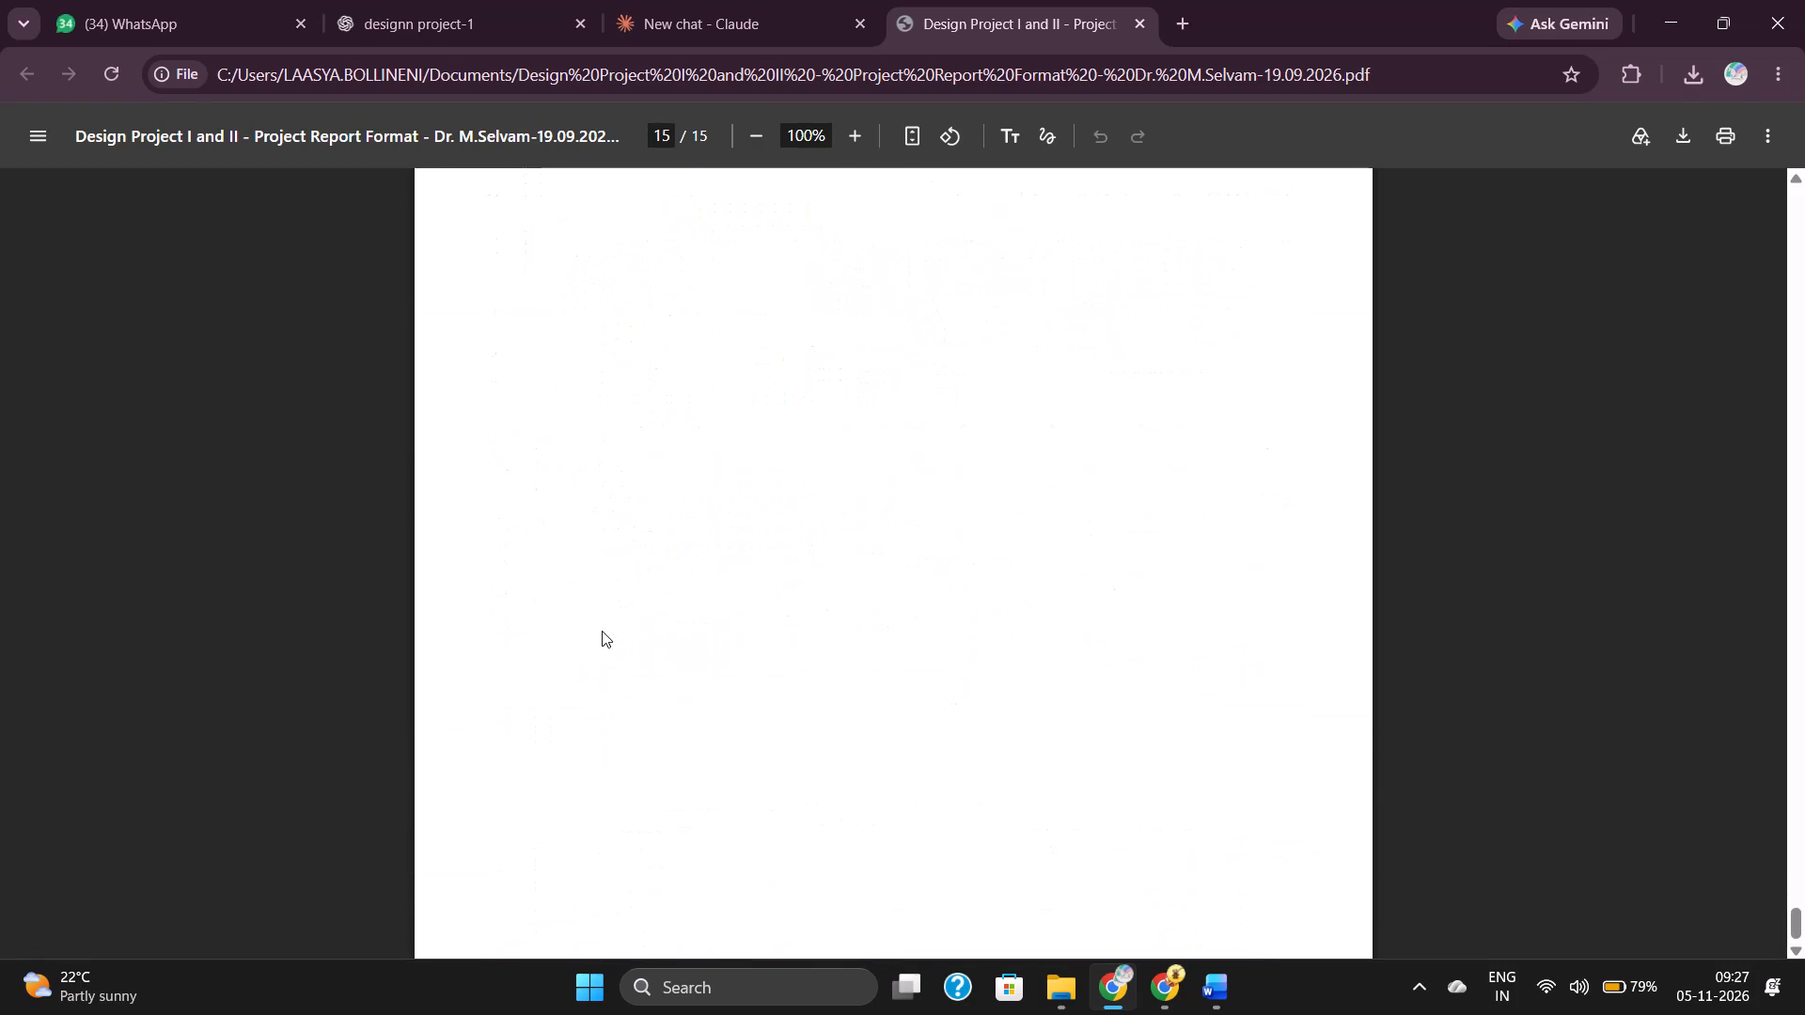
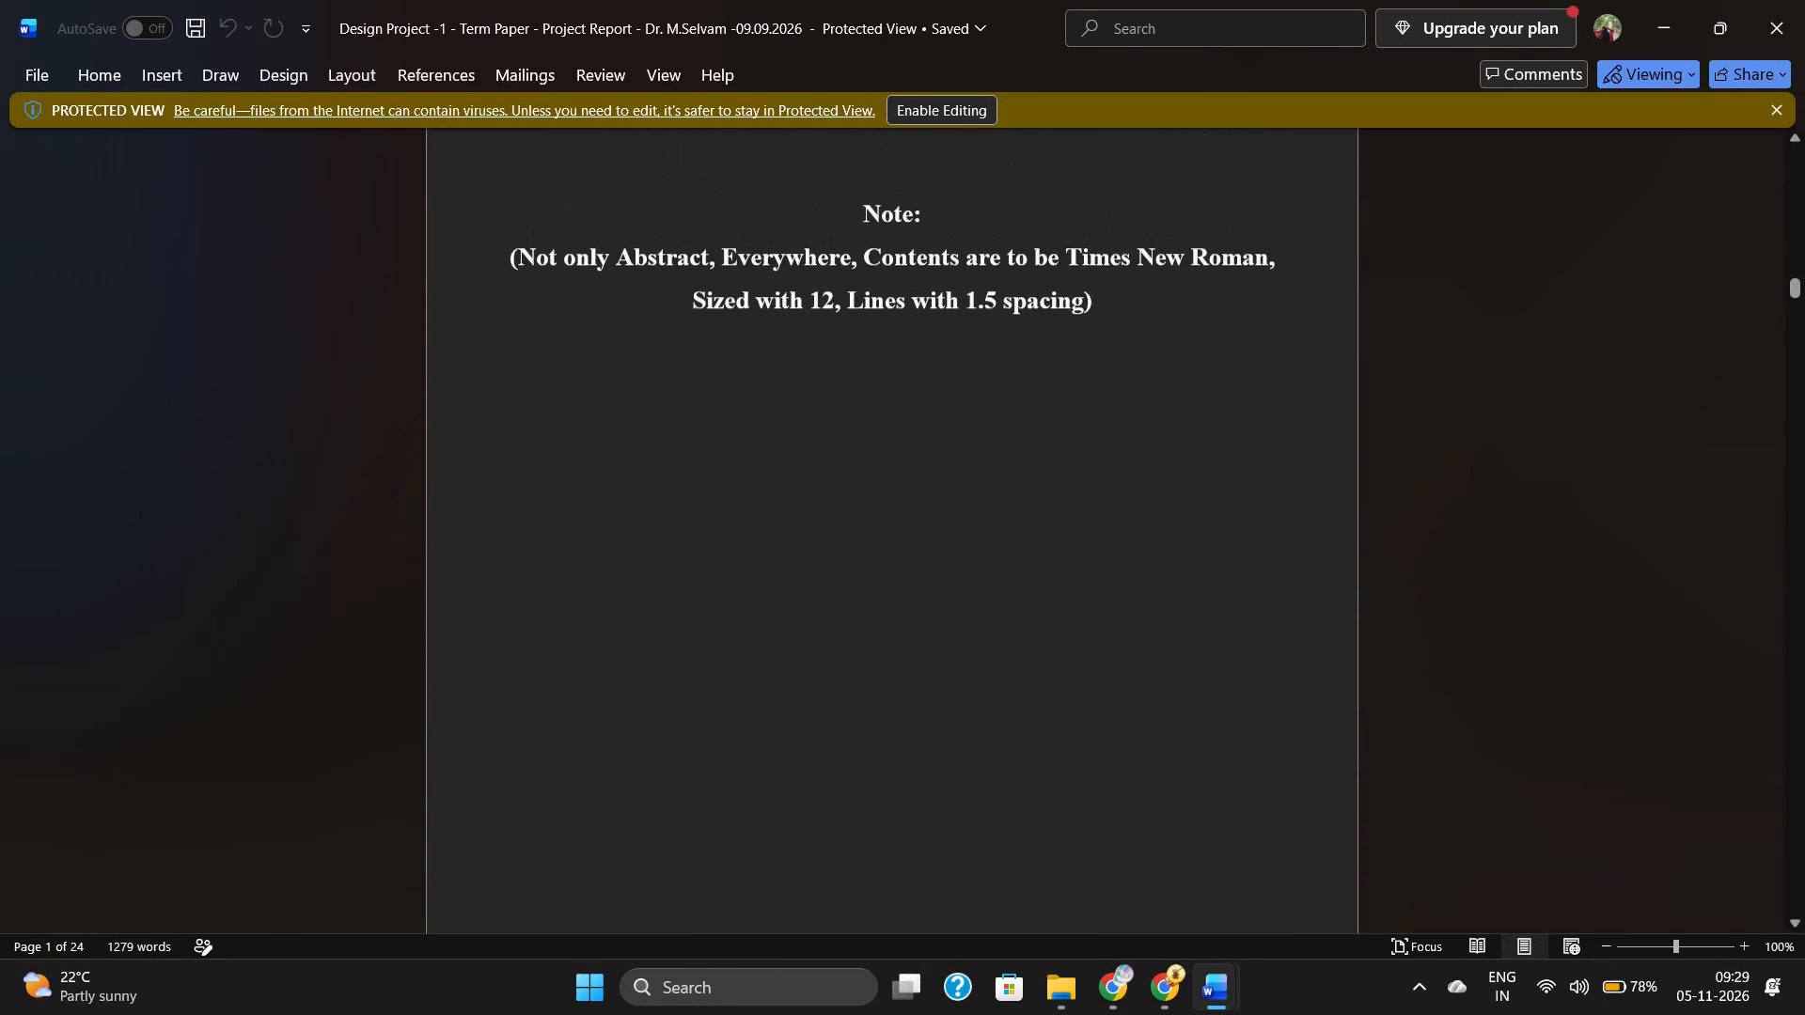
Look through the term paper format document from the abstract's formatting note to the table of contents, and minimize it.
{"action": "scroll", "coordinate": [1111, 382], "scroll_direction": "down", "scroll_amount": 1}
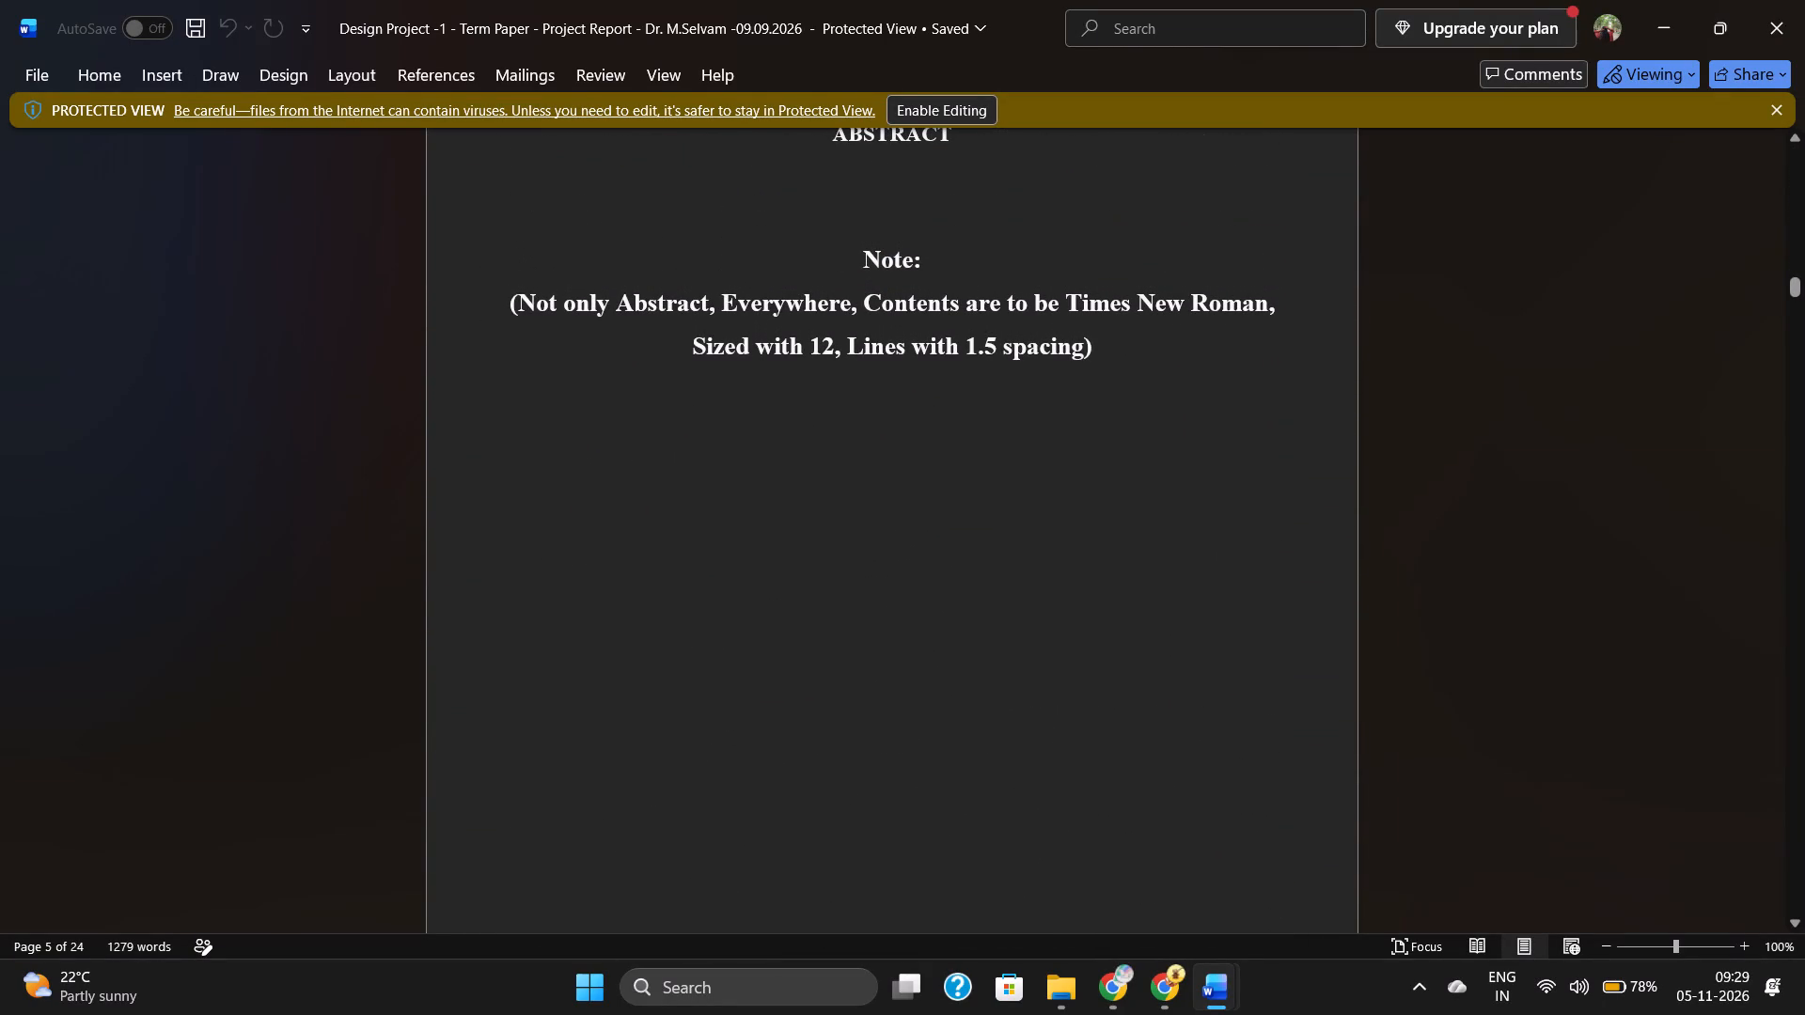
{"action": "scroll", "coordinate": [912, 393], "scroll_direction": "down", "scroll_amount": 2}
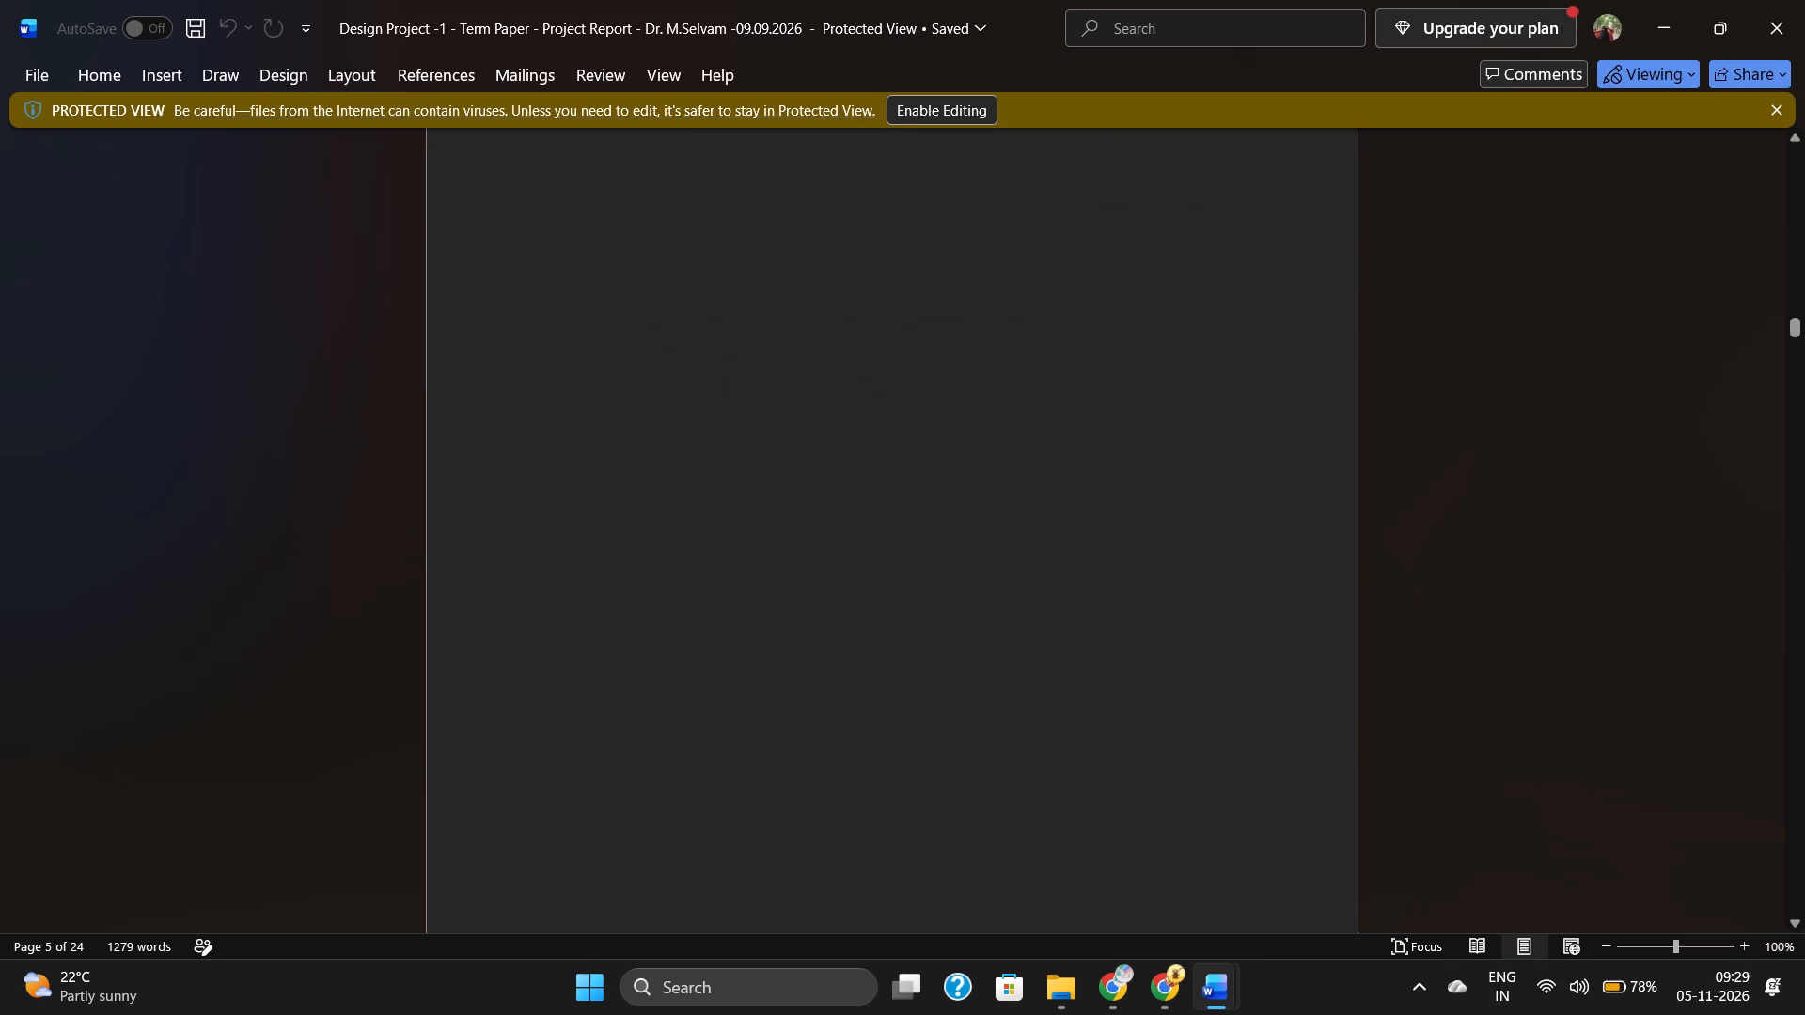
{"action": "scroll", "coordinate": [912, 393], "scroll_direction": "up", "scroll_amount": 1}
{"action": "scroll", "coordinate": [912, 393], "scroll_direction": "down", "scroll_amount": 8}
{"action": "scroll", "coordinate": [912, 393], "scroll_direction": "up", "scroll_amount": 1}
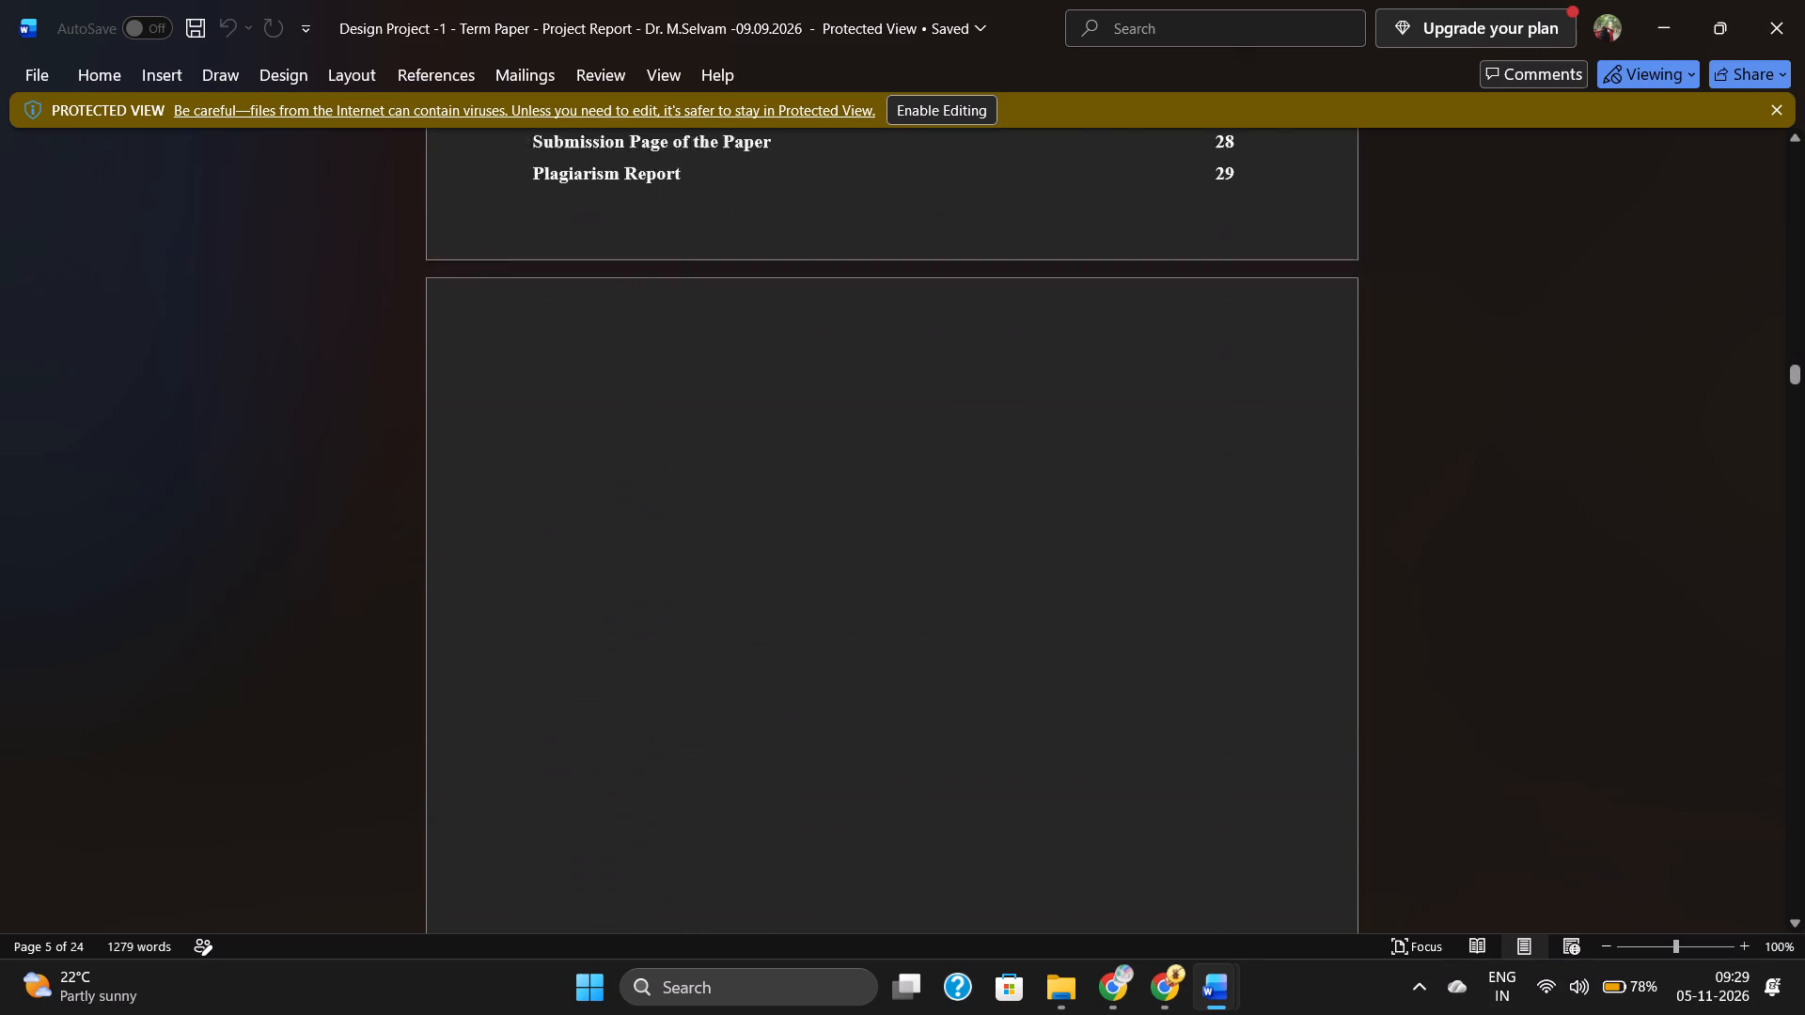
{"action": "scroll", "coordinate": [912, 393], "scroll_direction": "up", "scroll_amount": 1}
{"action": "scroll", "coordinate": [912, 393], "scroll_direction": "down", "scroll_amount": 2}
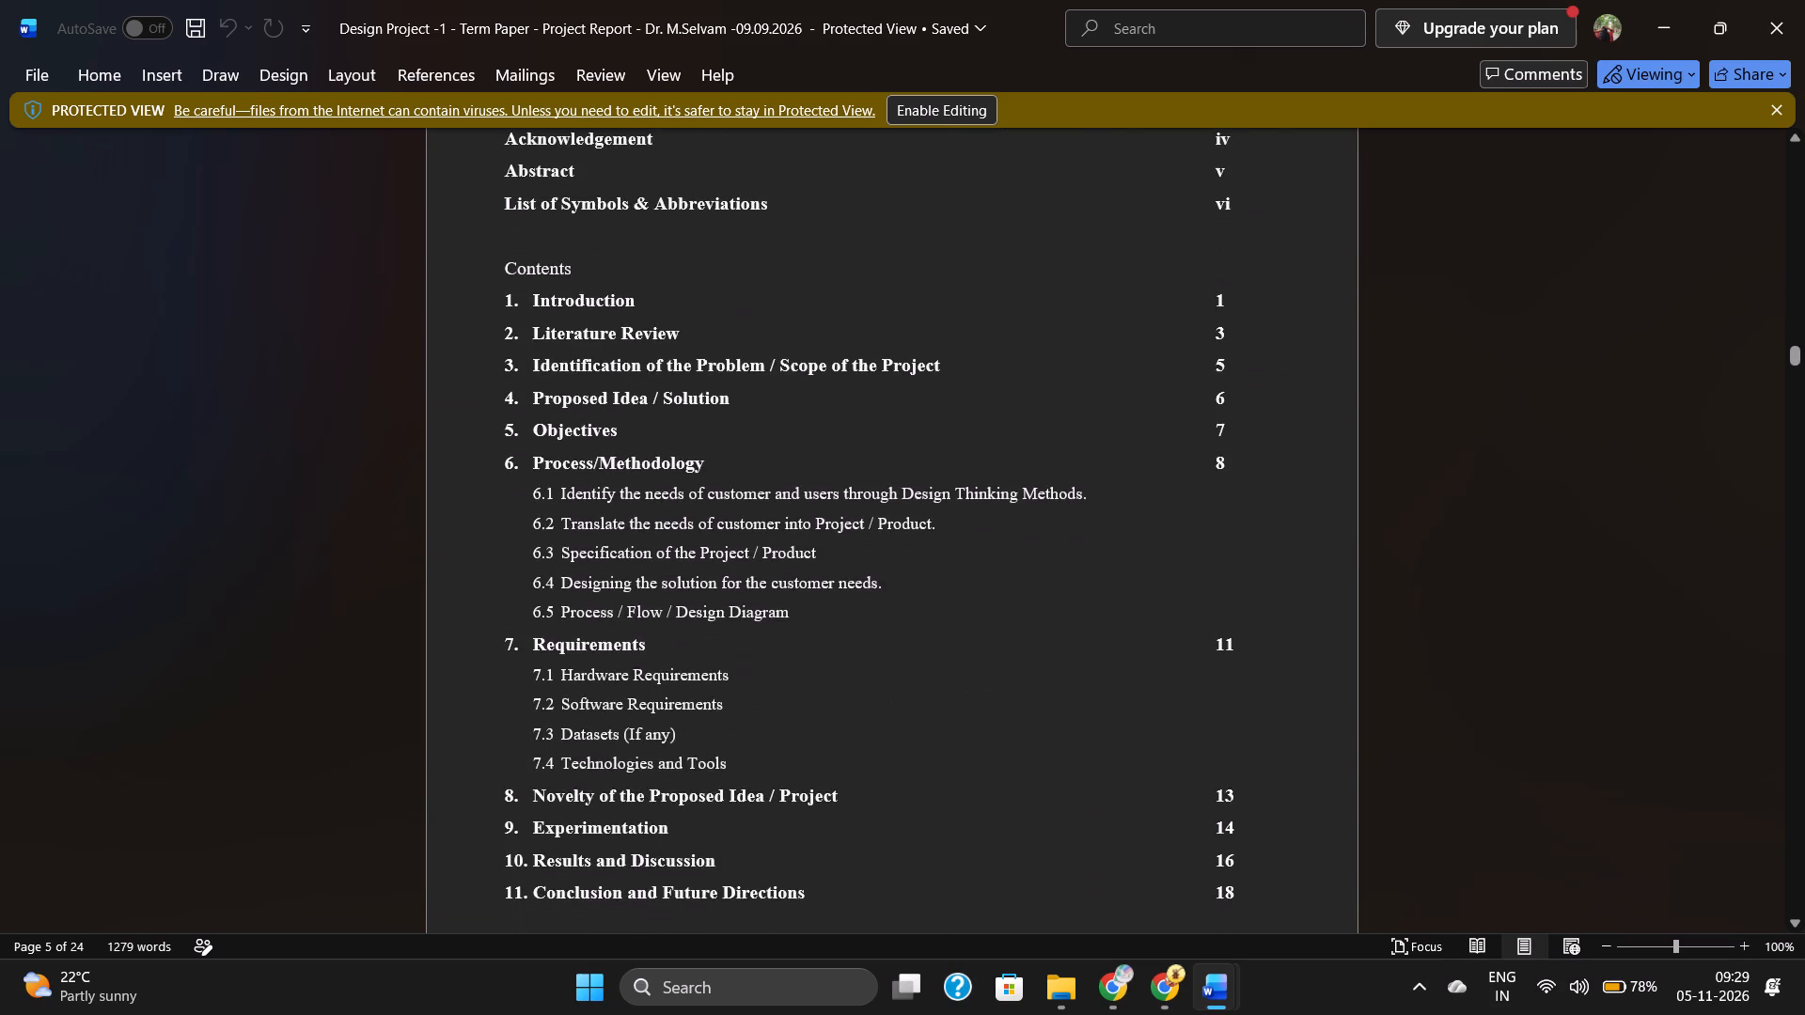
{"action": "scroll", "coordinate": [912, 393], "scroll_direction": "down", "scroll_amount": 2}
{"action": "left_click", "coordinate": [1661, 0]}
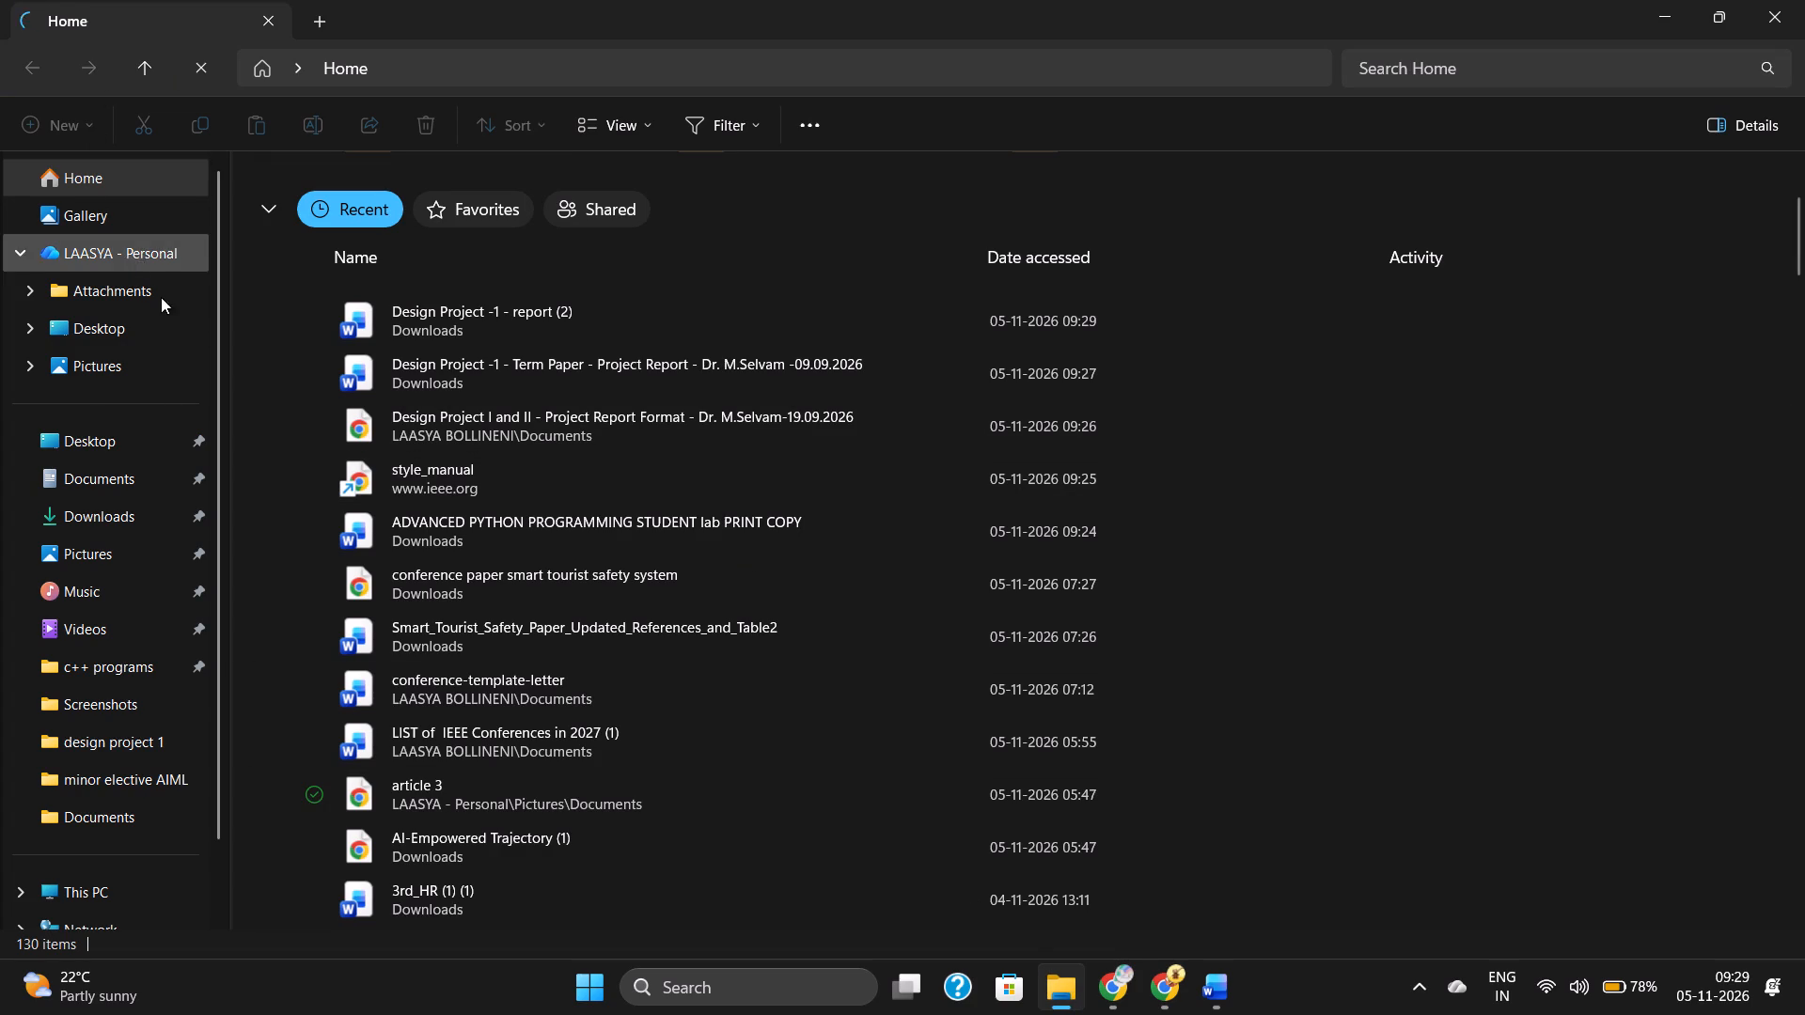
{"action": "left_click", "coordinate": [169, 509]}
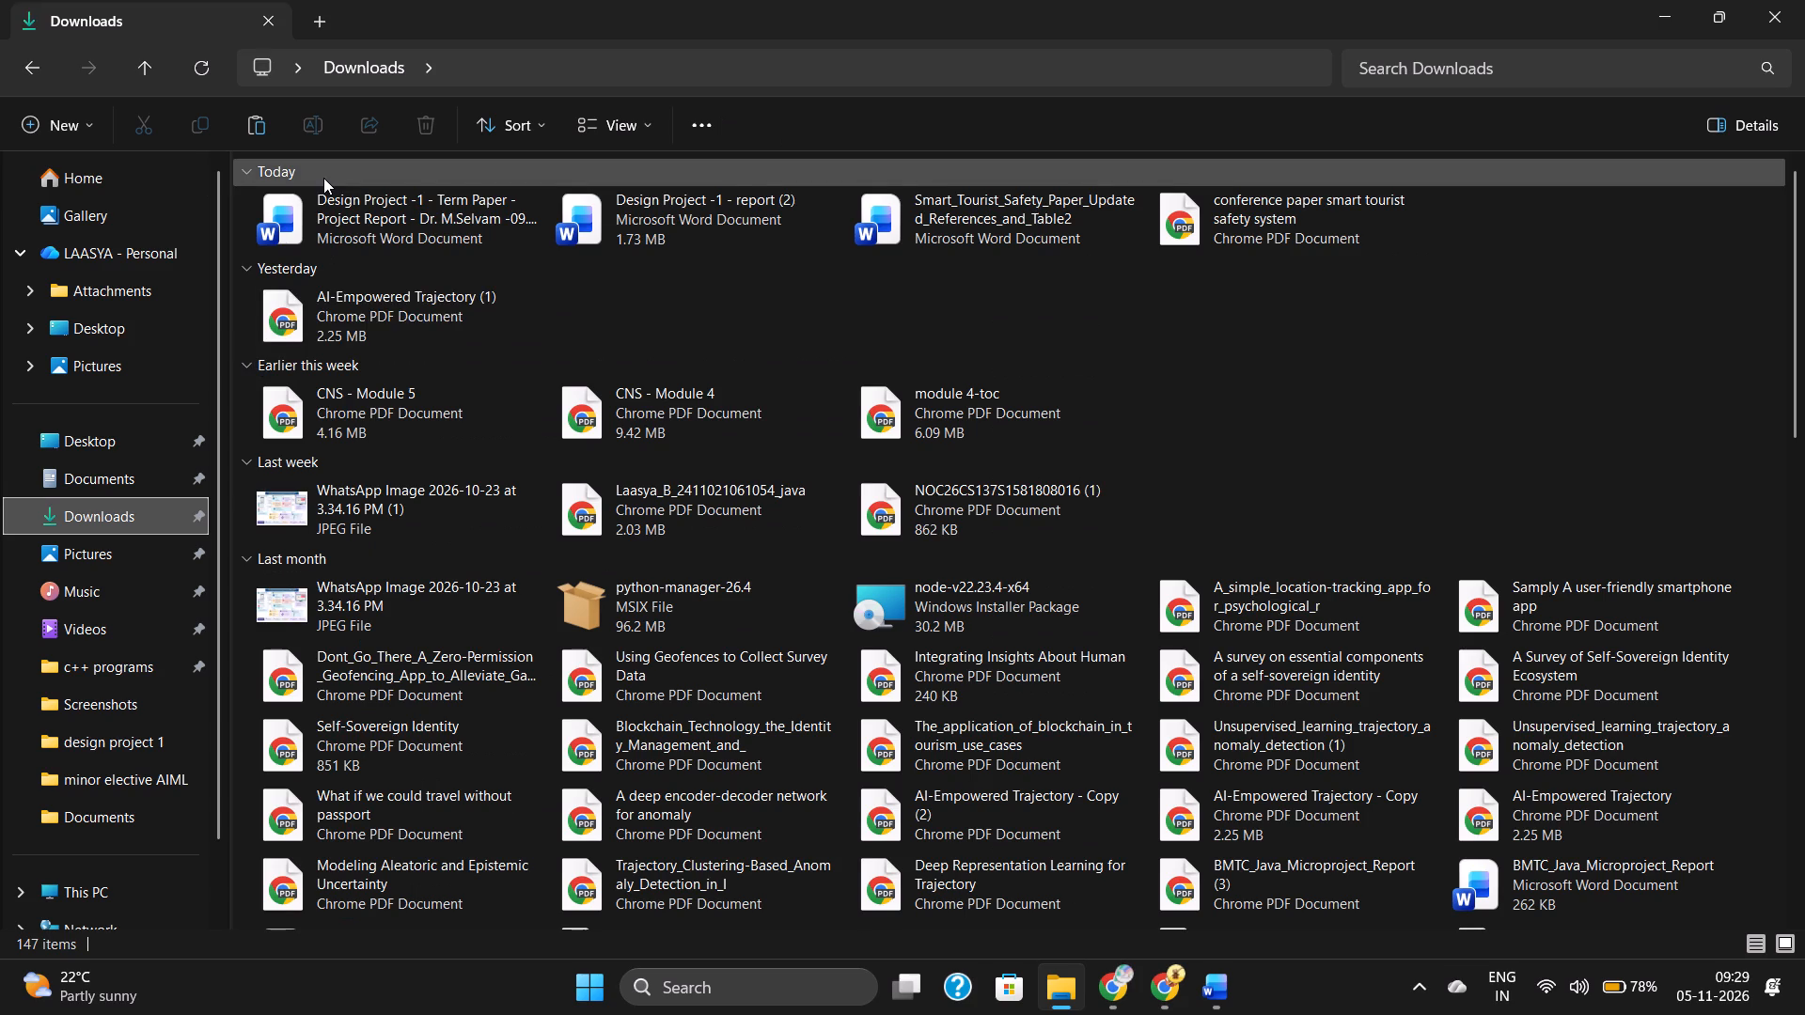
{"action": "left_click", "coordinate": [331, 196]}
{"action": "double_click", "coordinate": [205, 117]}
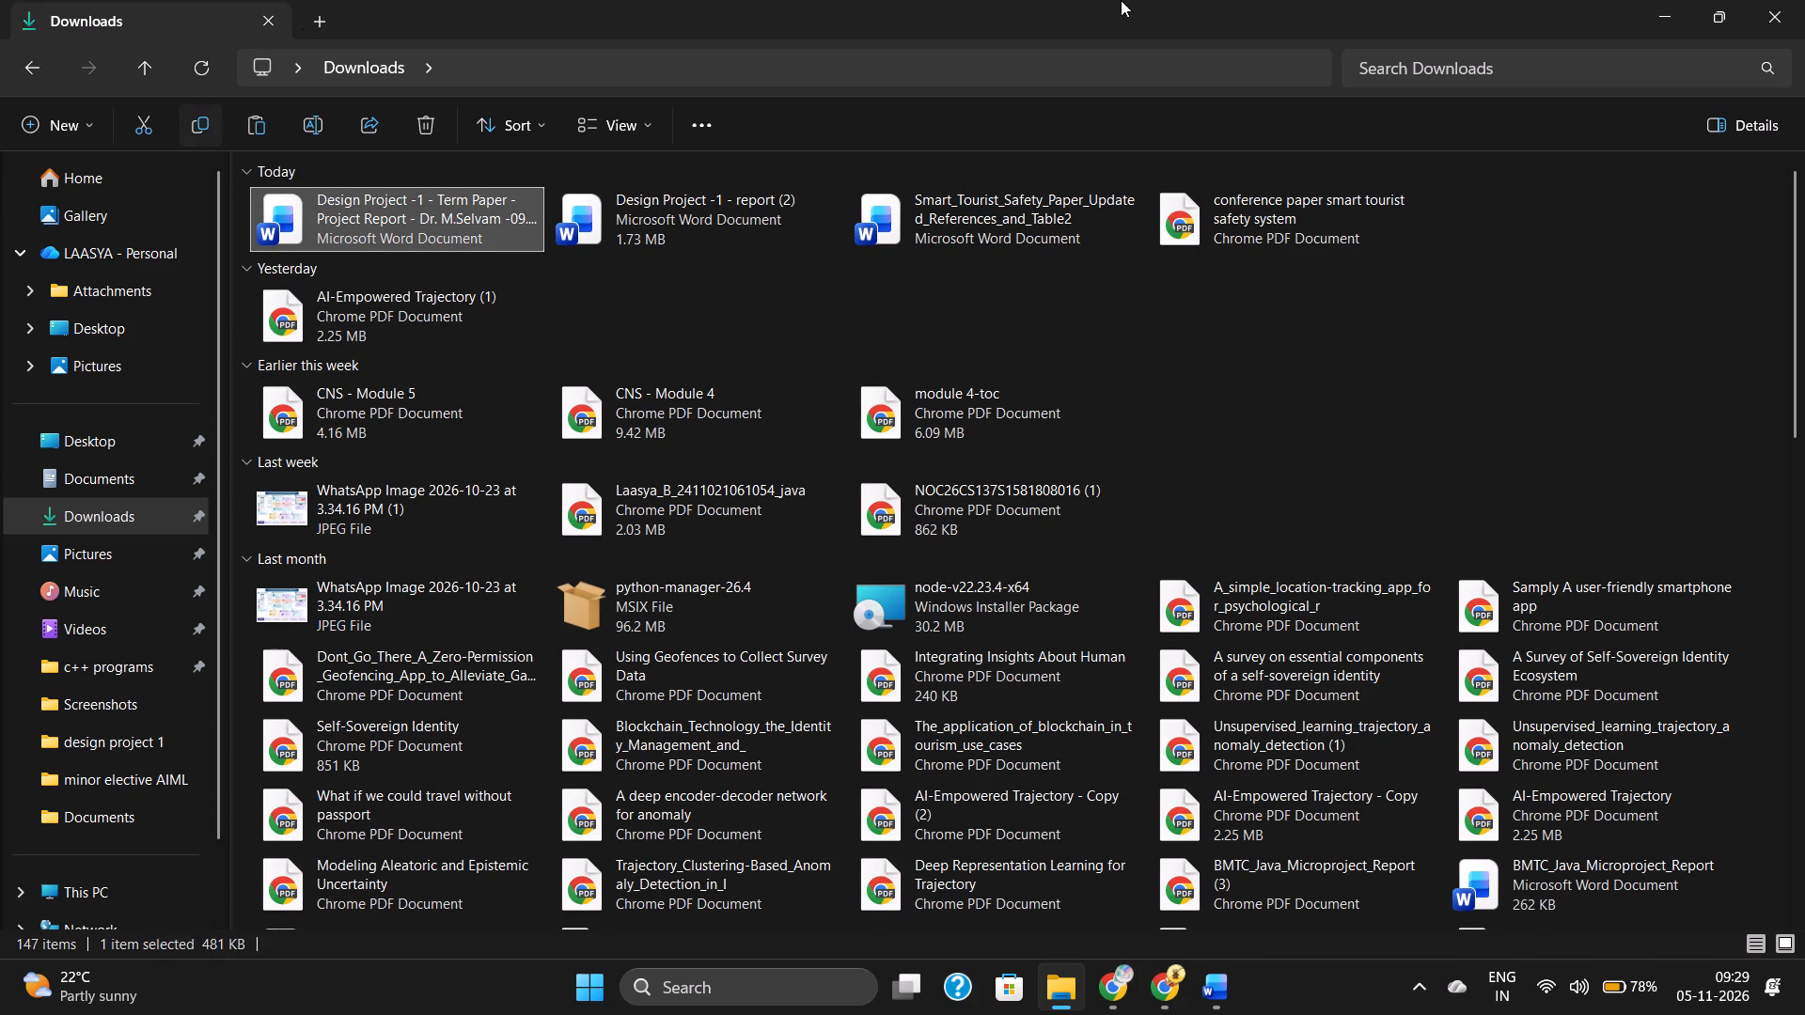
{"action": "left_click", "coordinate": [1804, 0]}
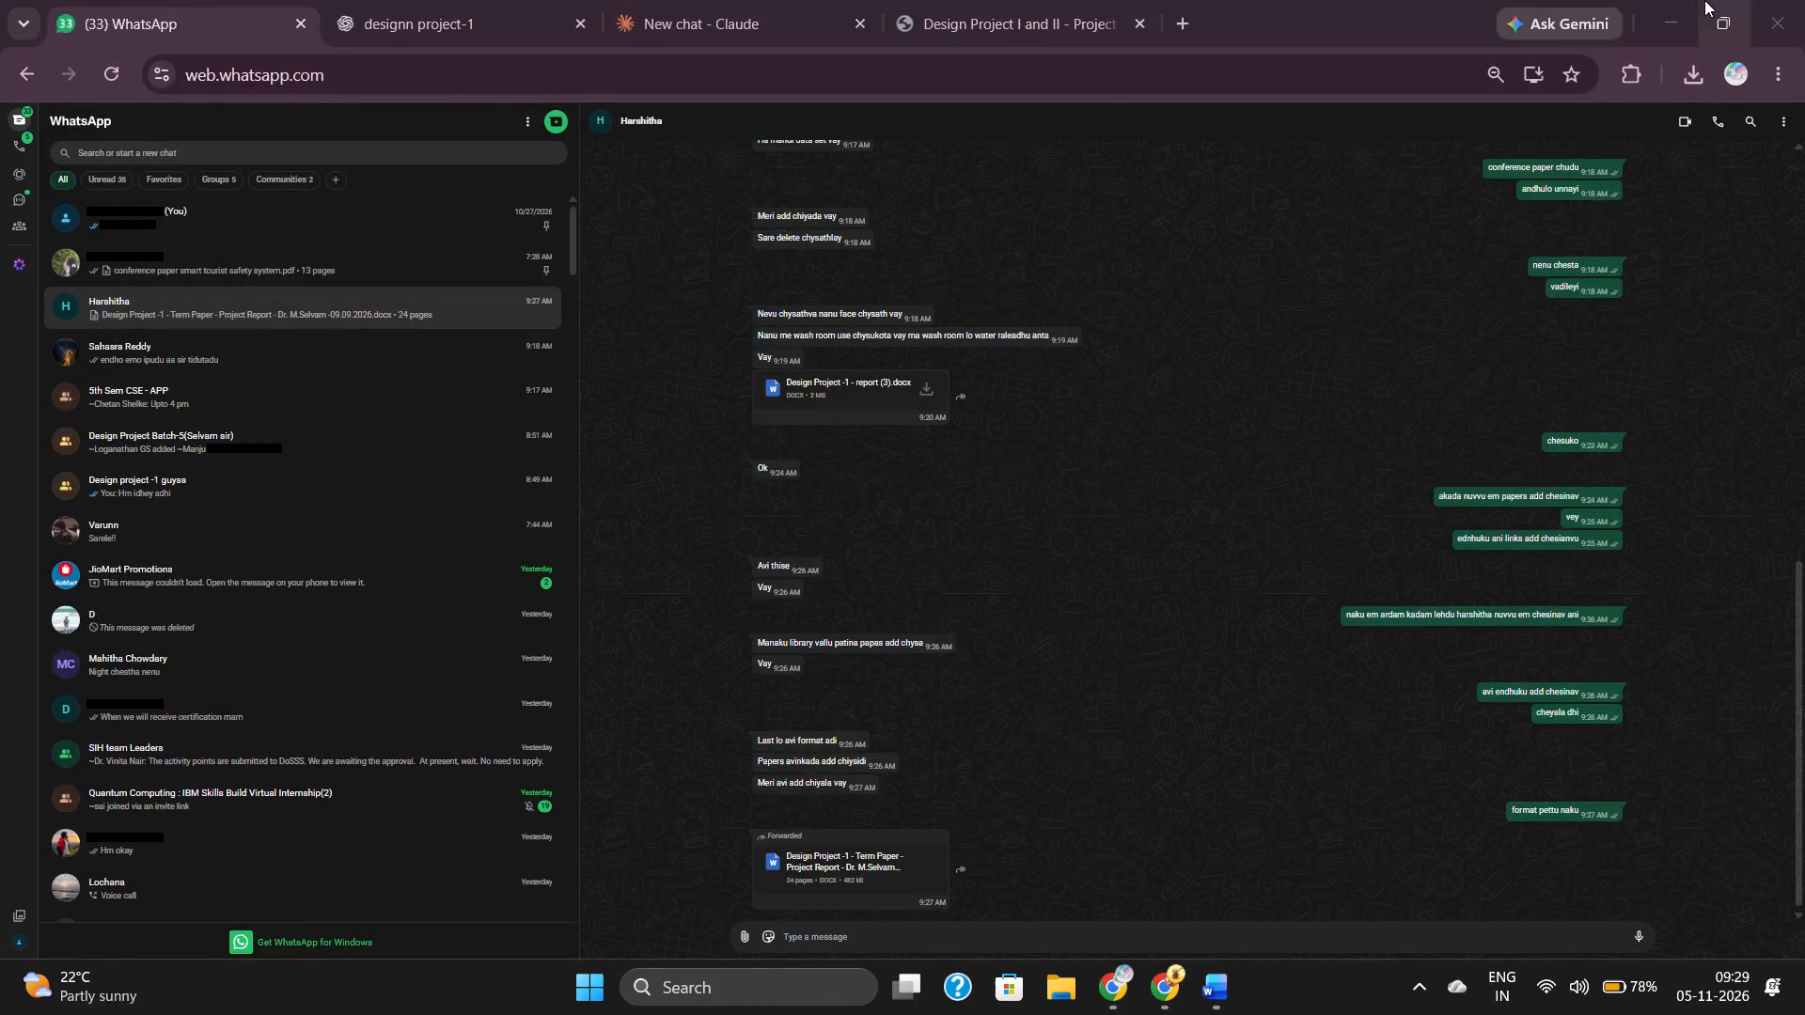
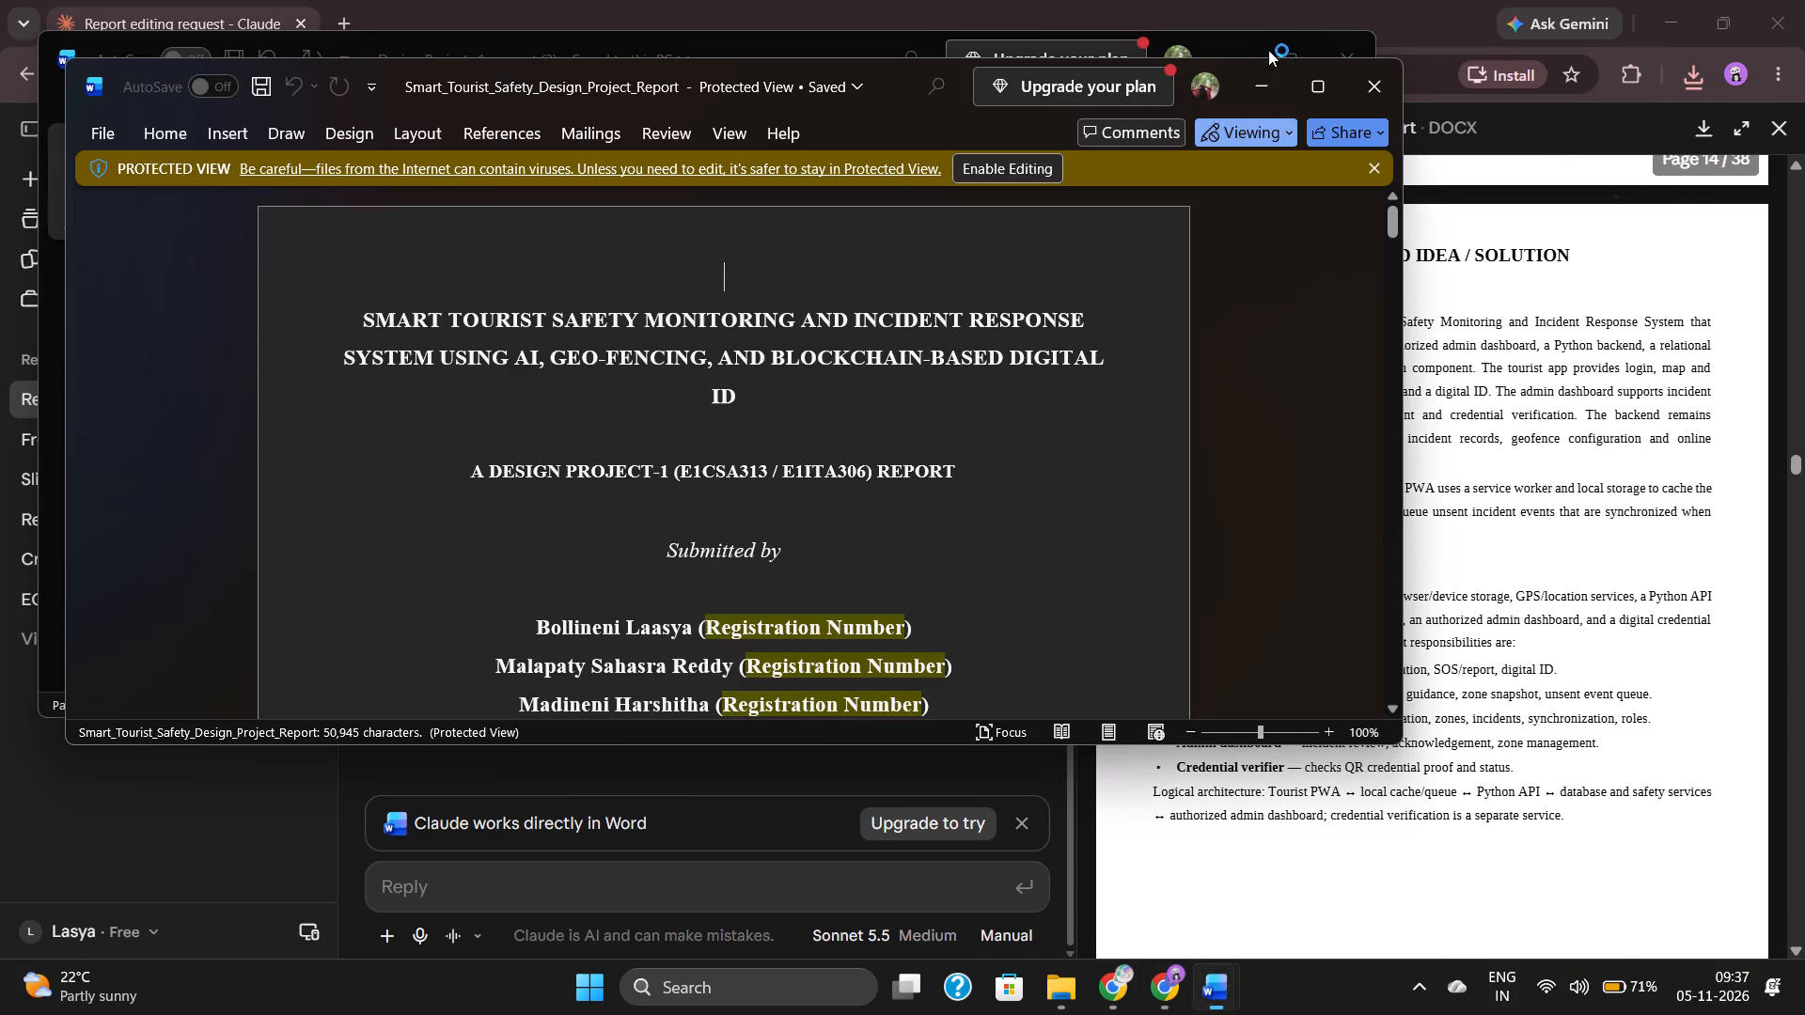
Minimise the open Word and browser windows and close File Explorer.
{"action": "left_click", "coordinate": [1256, 83]}
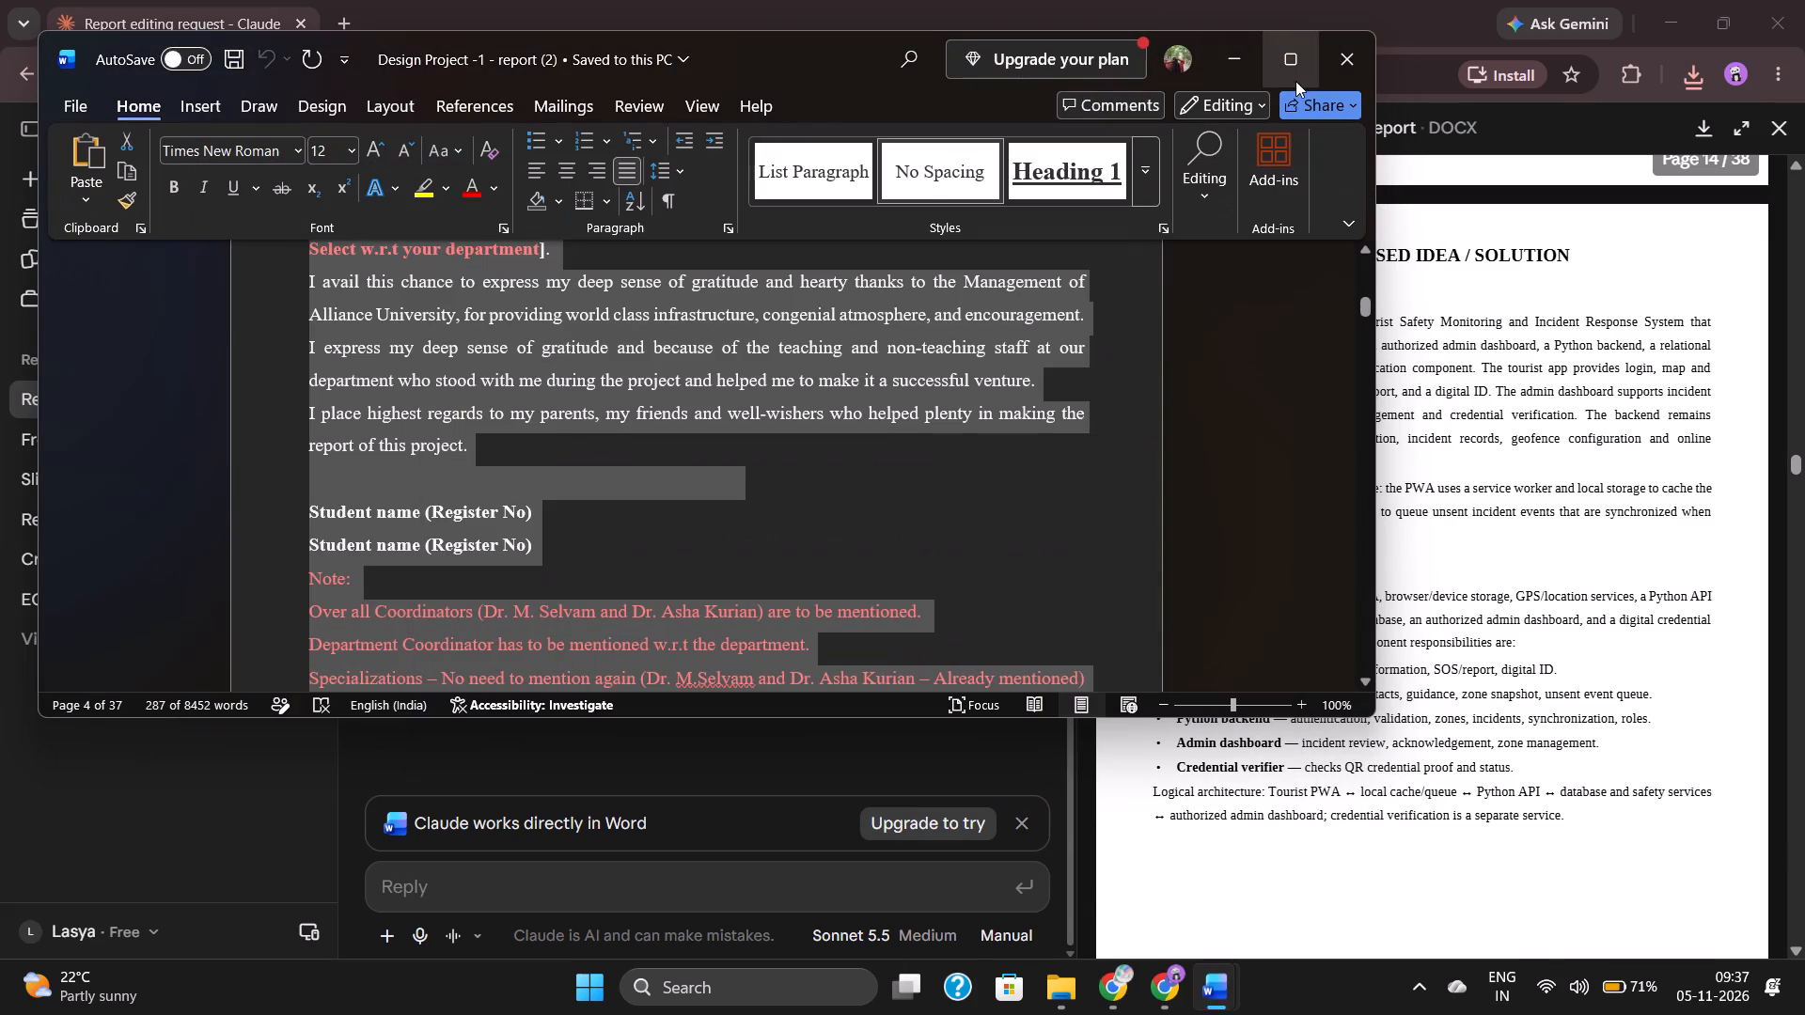
{"action": "left_click", "coordinate": [1323, 69]}
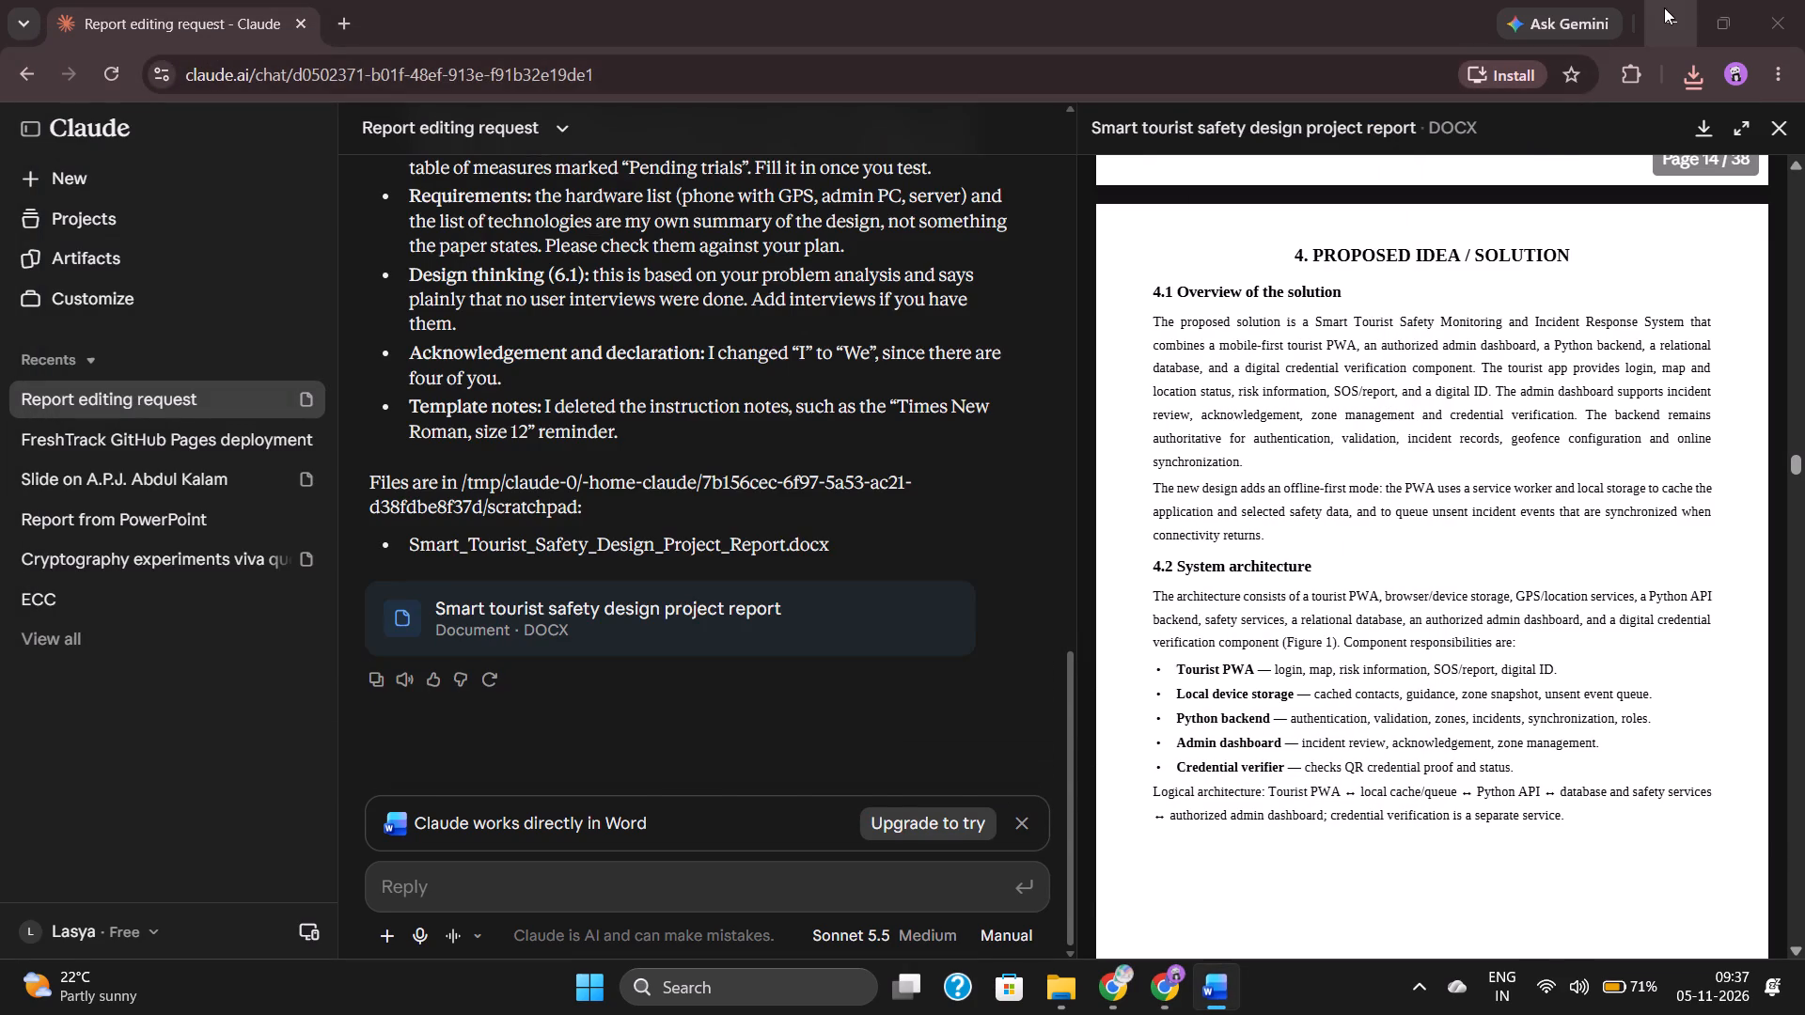
{"action": "left_click", "coordinate": [1664, 8]}
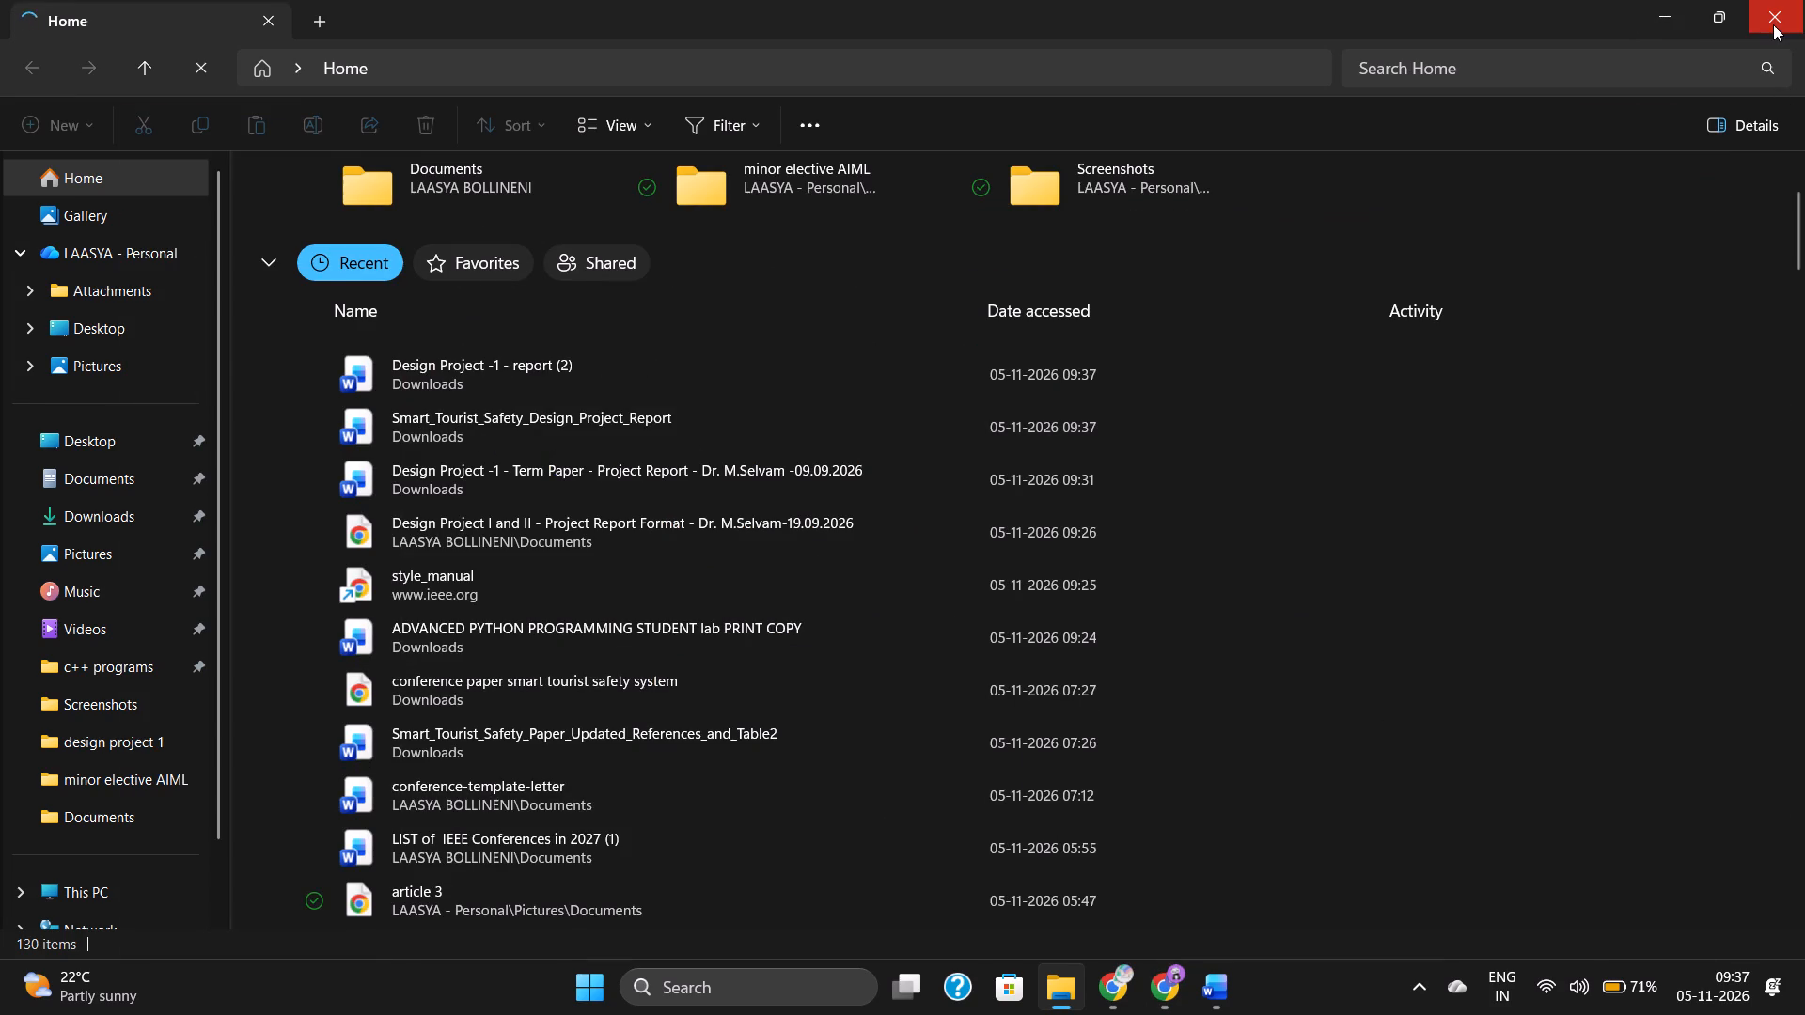
{"action": "left_click", "coordinate": [1773, 24]}
Bring up Smart_Tourist_Safety_Design_Project_Report in Word, maximise it and enable editing.
{"action": "left_click", "coordinate": [1204, 984]}
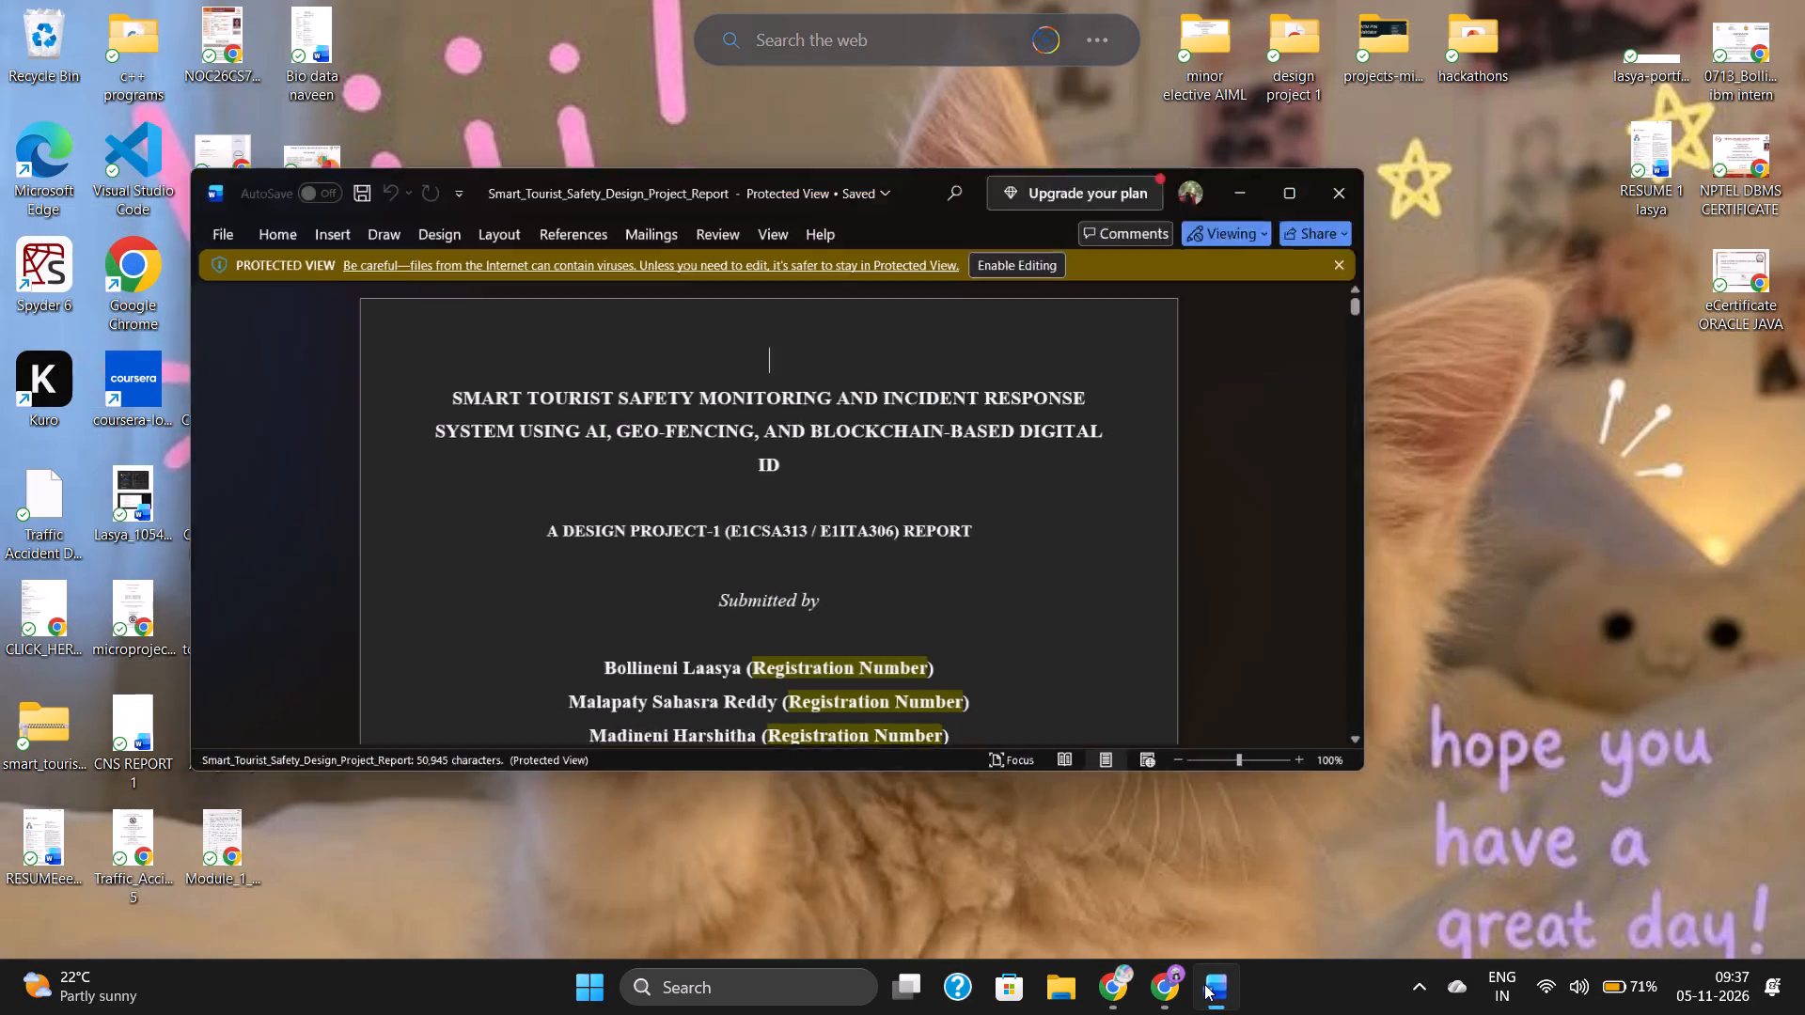
{"action": "left_click", "coordinate": [1294, 104]}
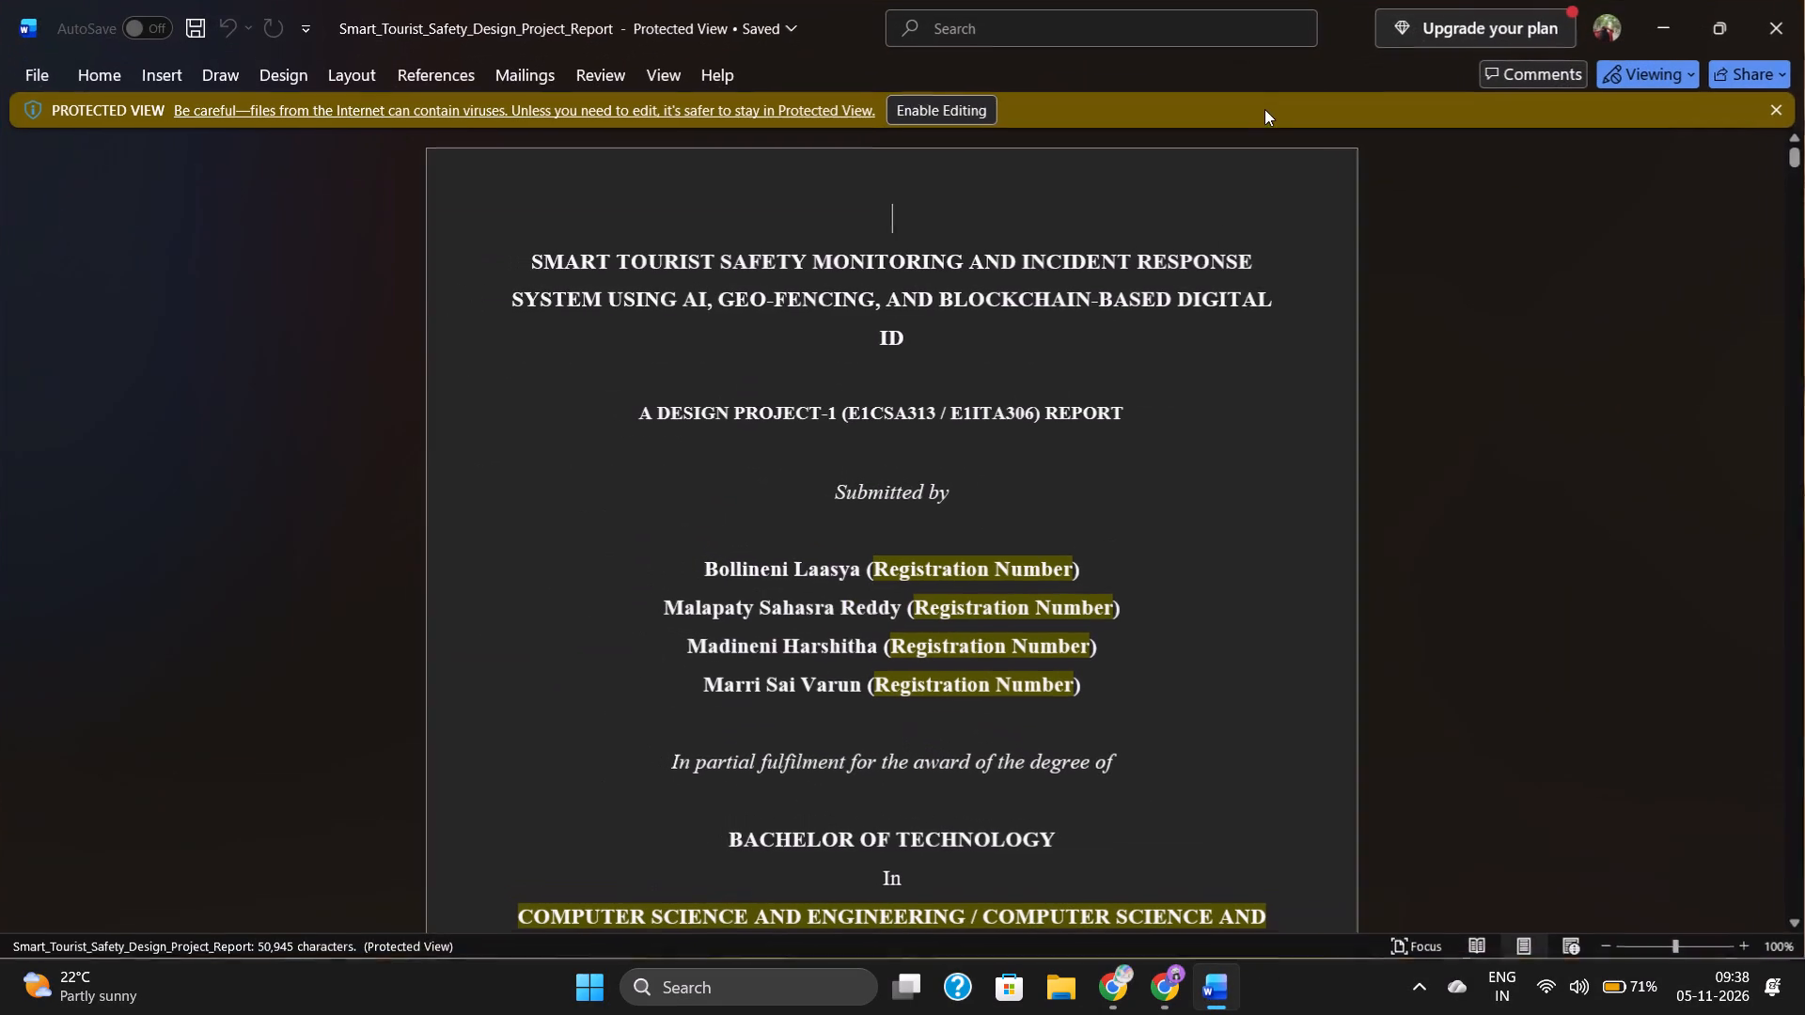
{"action": "left_click", "coordinate": [942, 122]}
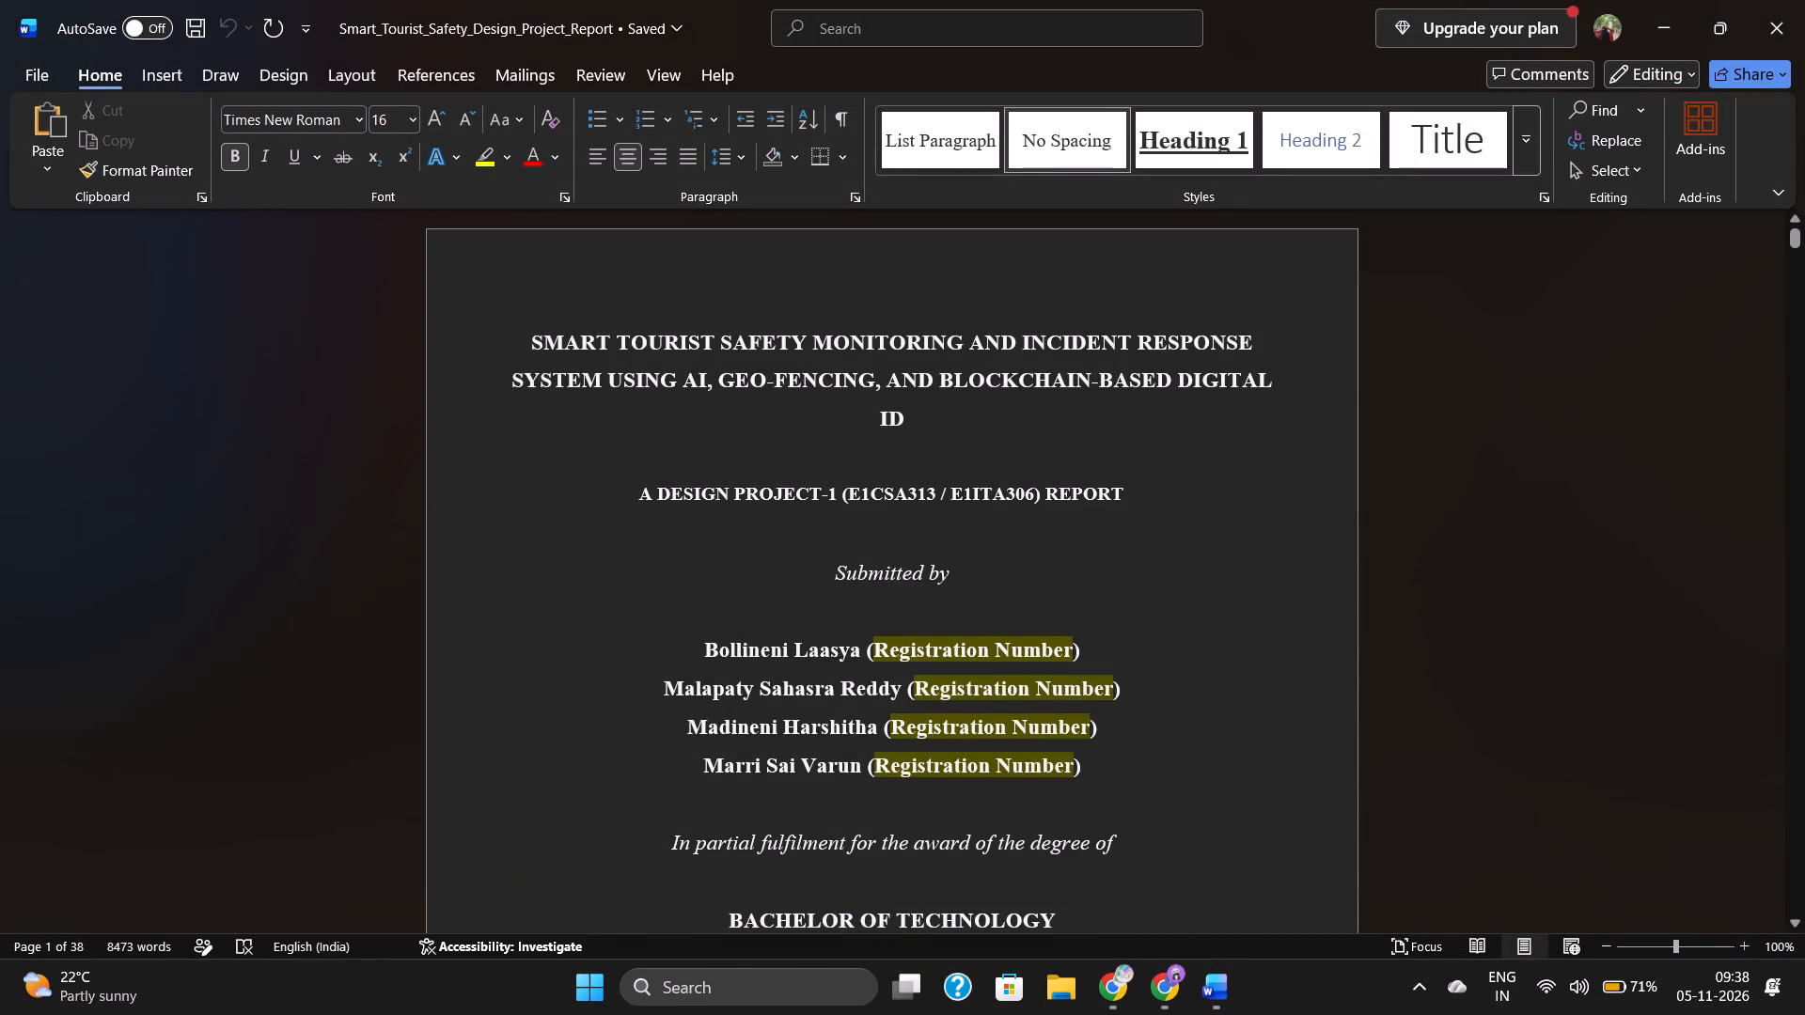
Delete the leading "A" from the "A DESIGN PROJECT-1 (E1CSA313 / E1ITA306) REPORT" line on the title page.
{"action": "scroll", "coordinate": [1263, 352], "scroll_direction": "down", "scroll_amount": 1}
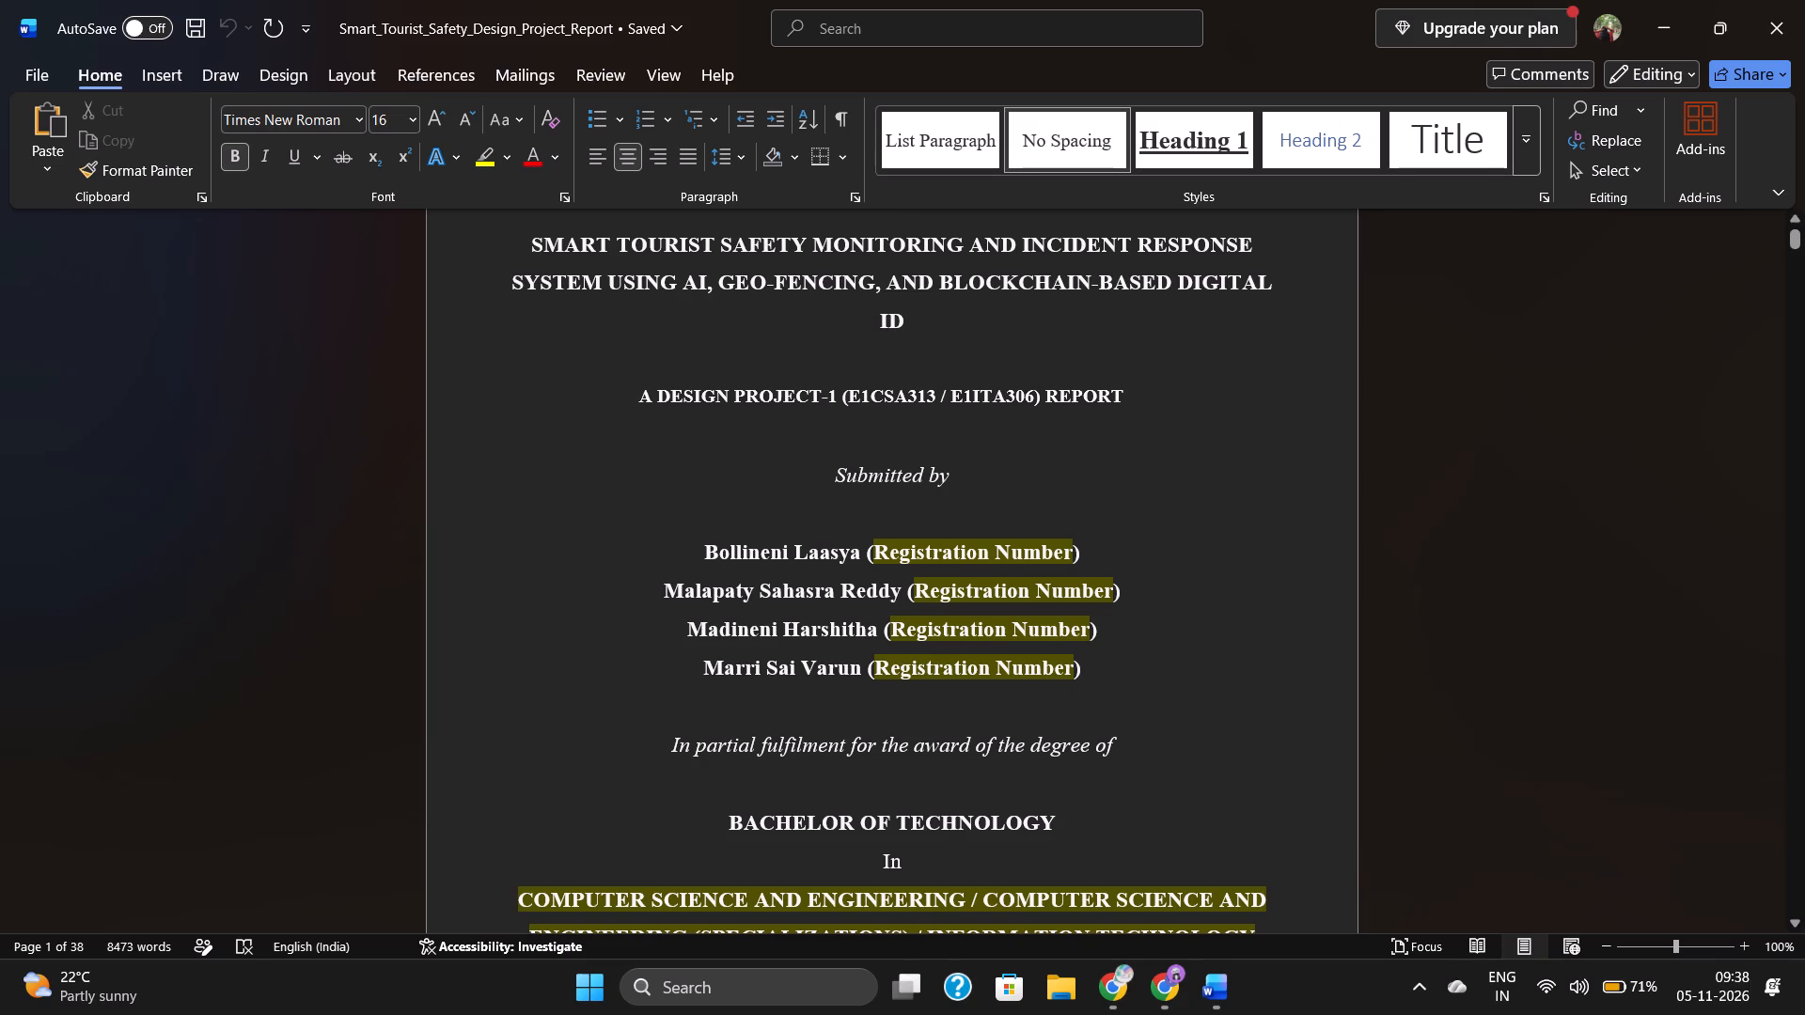
{"action": "left_click", "coordinate": [659, 393]}
{"action": "key", "text": "BackSpace"}
{"action": "key", "text": "BackSpace"}
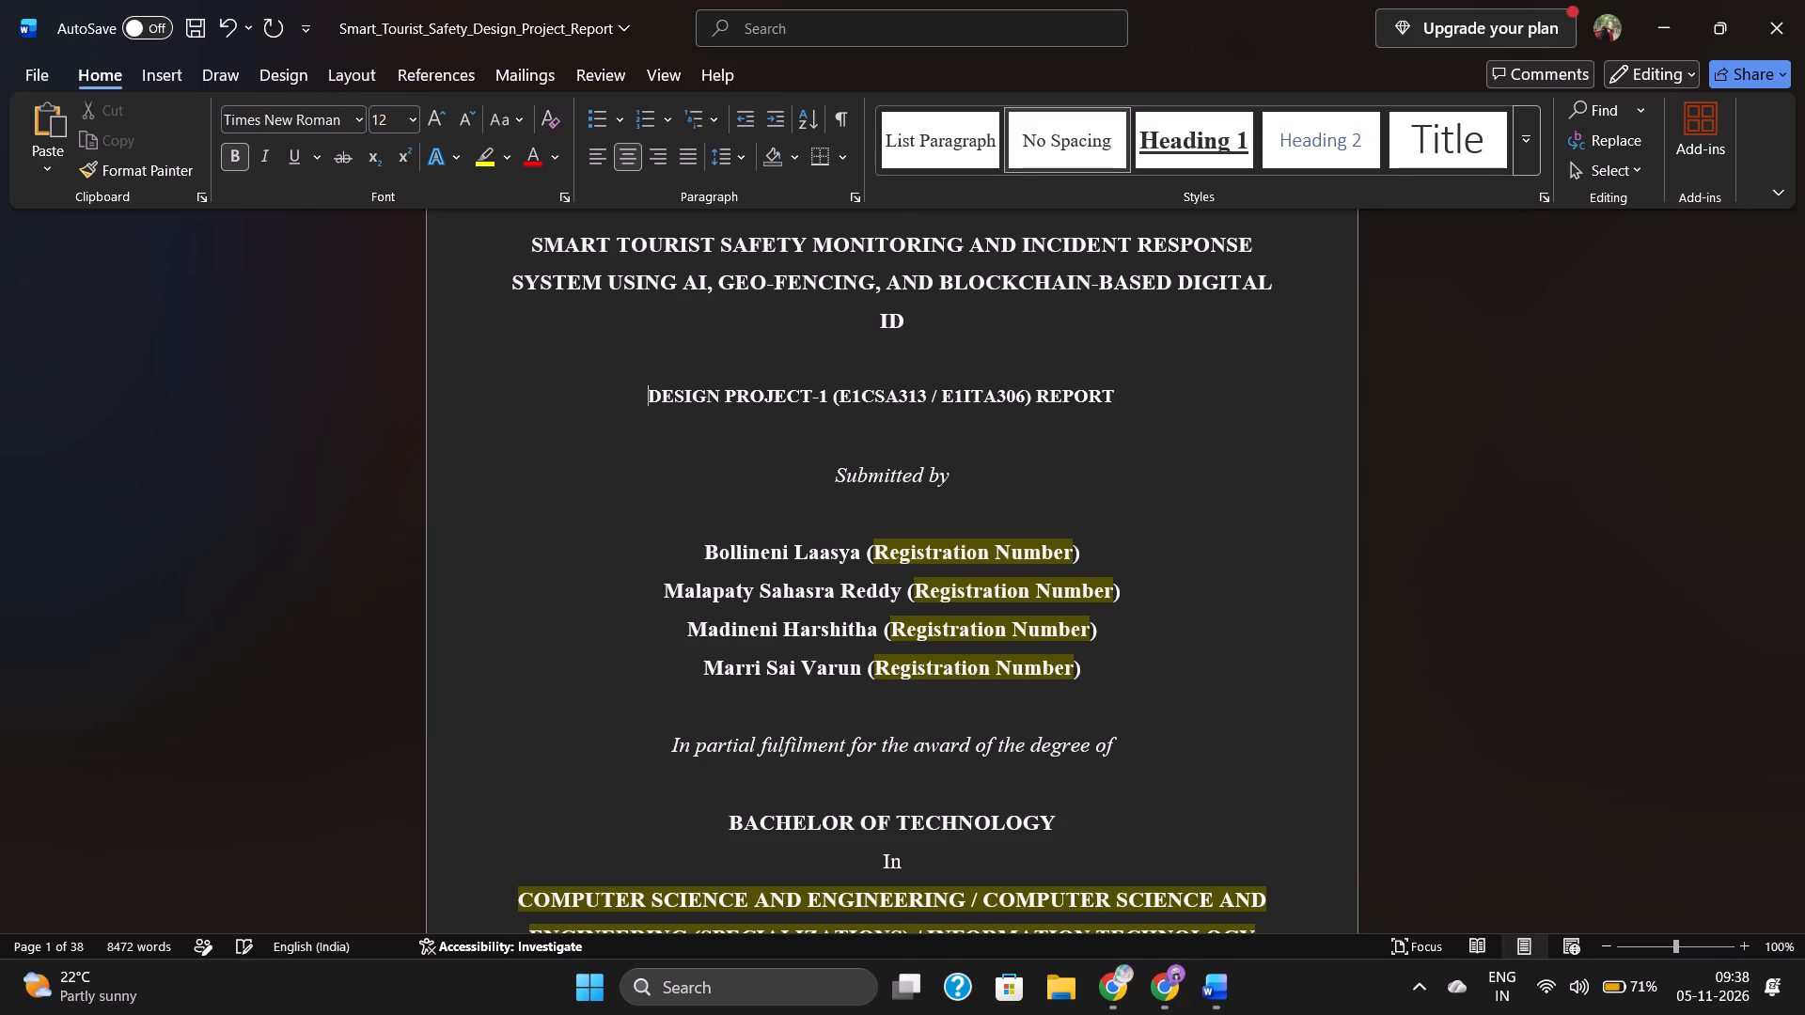
Switch to the Chrome window with the design project chat and start searching for "auerp" in a new tab.
{"action": "left_click", "coordinate": [1107, 1001]}
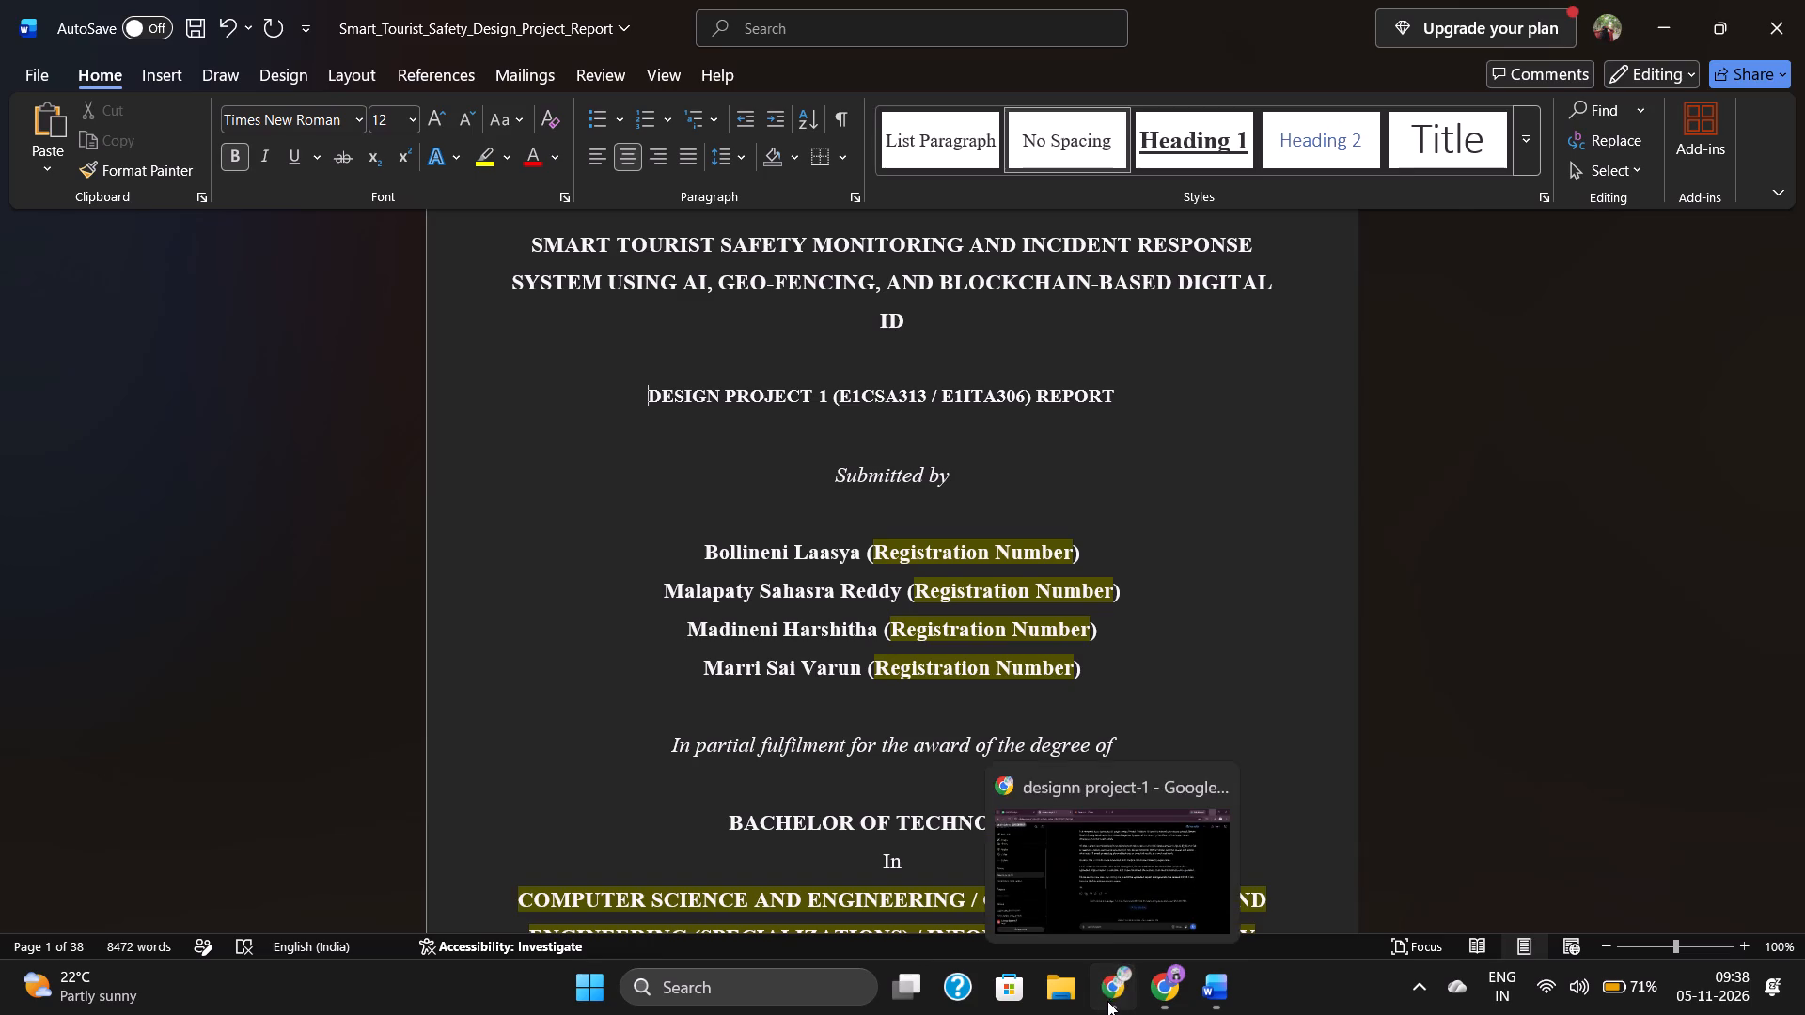
{"action": "left_click", "coordinate": [900, 8]}
{"action": "type", "text": "des"}
{"action": "key", "text": "BackSpace"}
{"action": "key", "text": "BackSpace"}
{"action": "key", "text": "BackSpace"}
{"action": "key", "text": "BackSpace"}
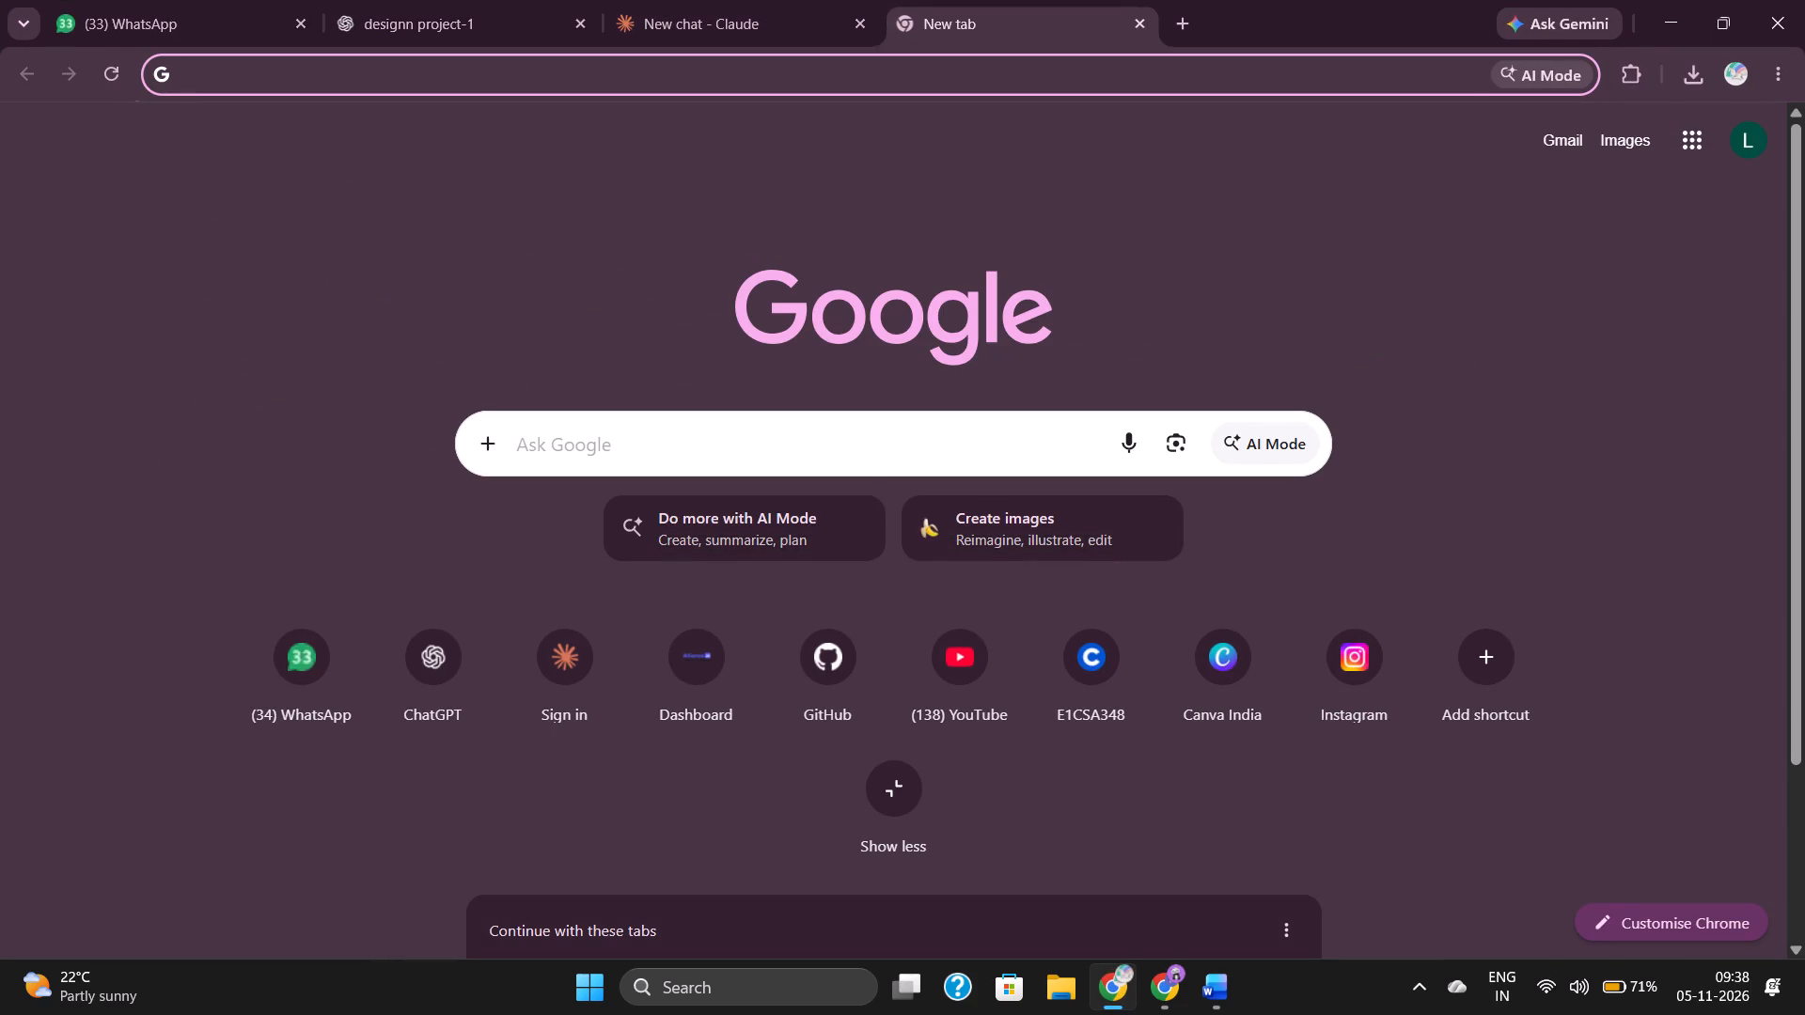
{"action": "key", "text": "a"}
{"action": "key", "text": "u"}
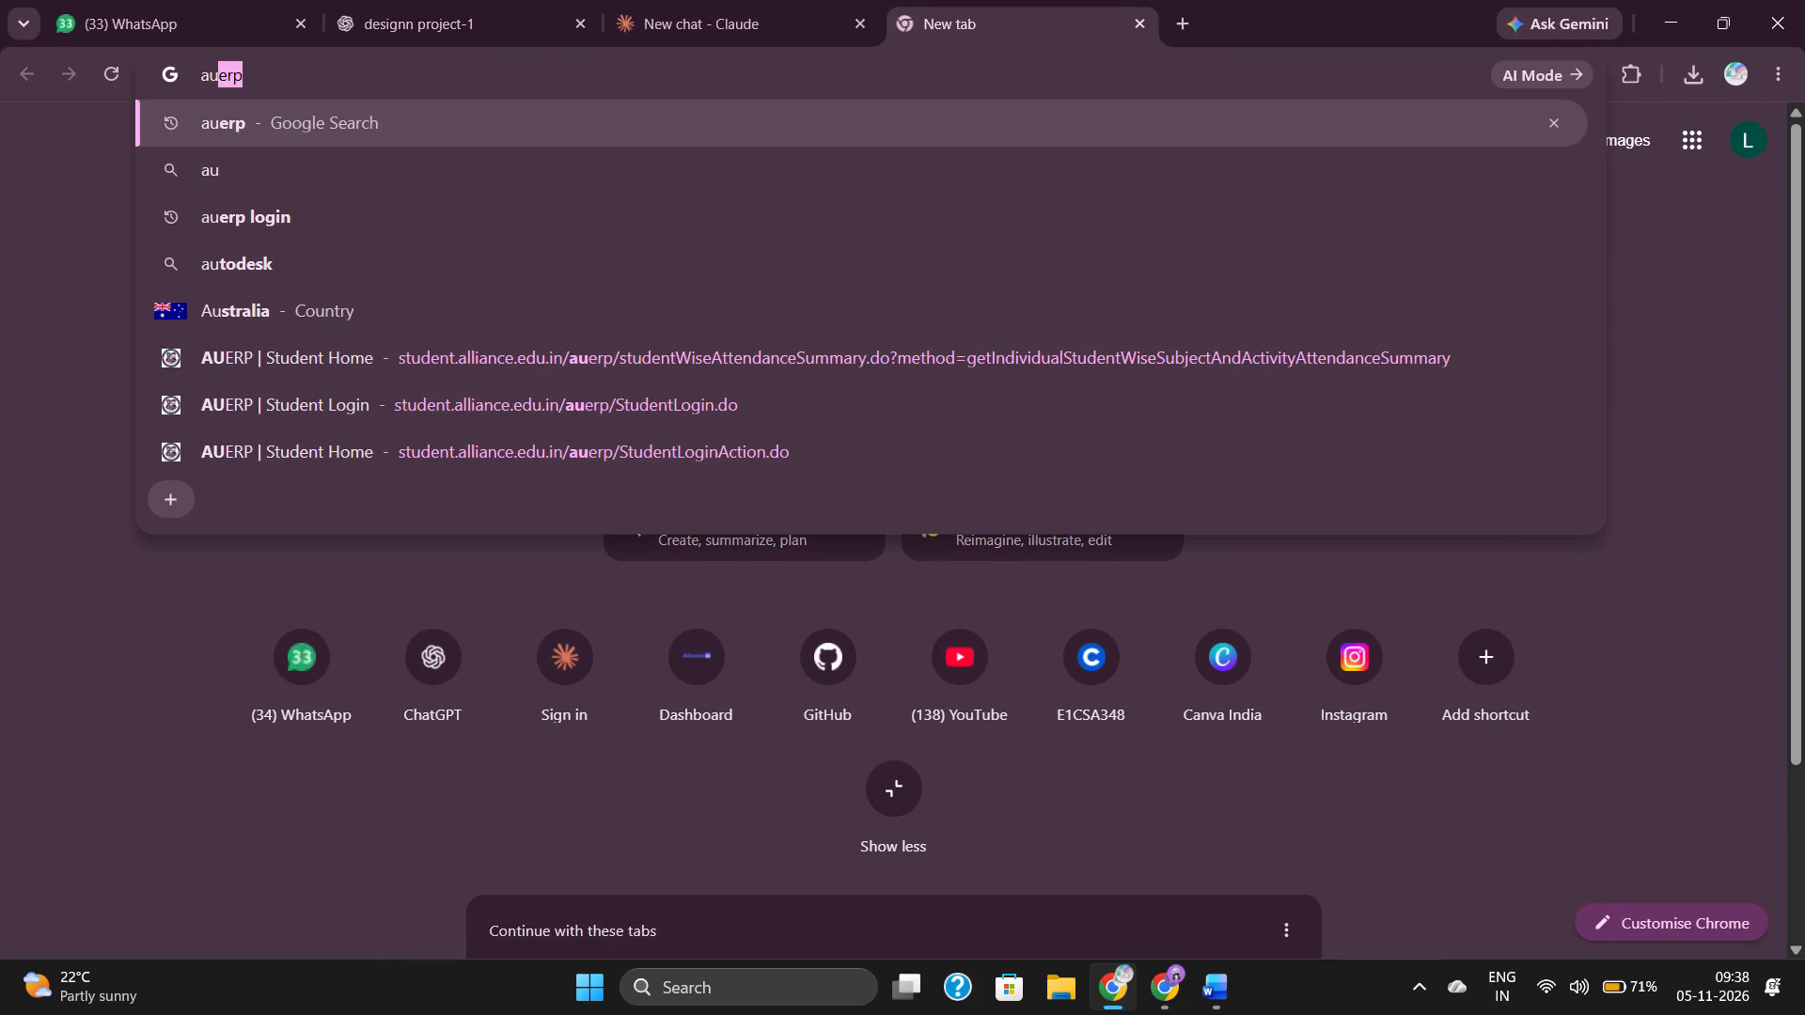
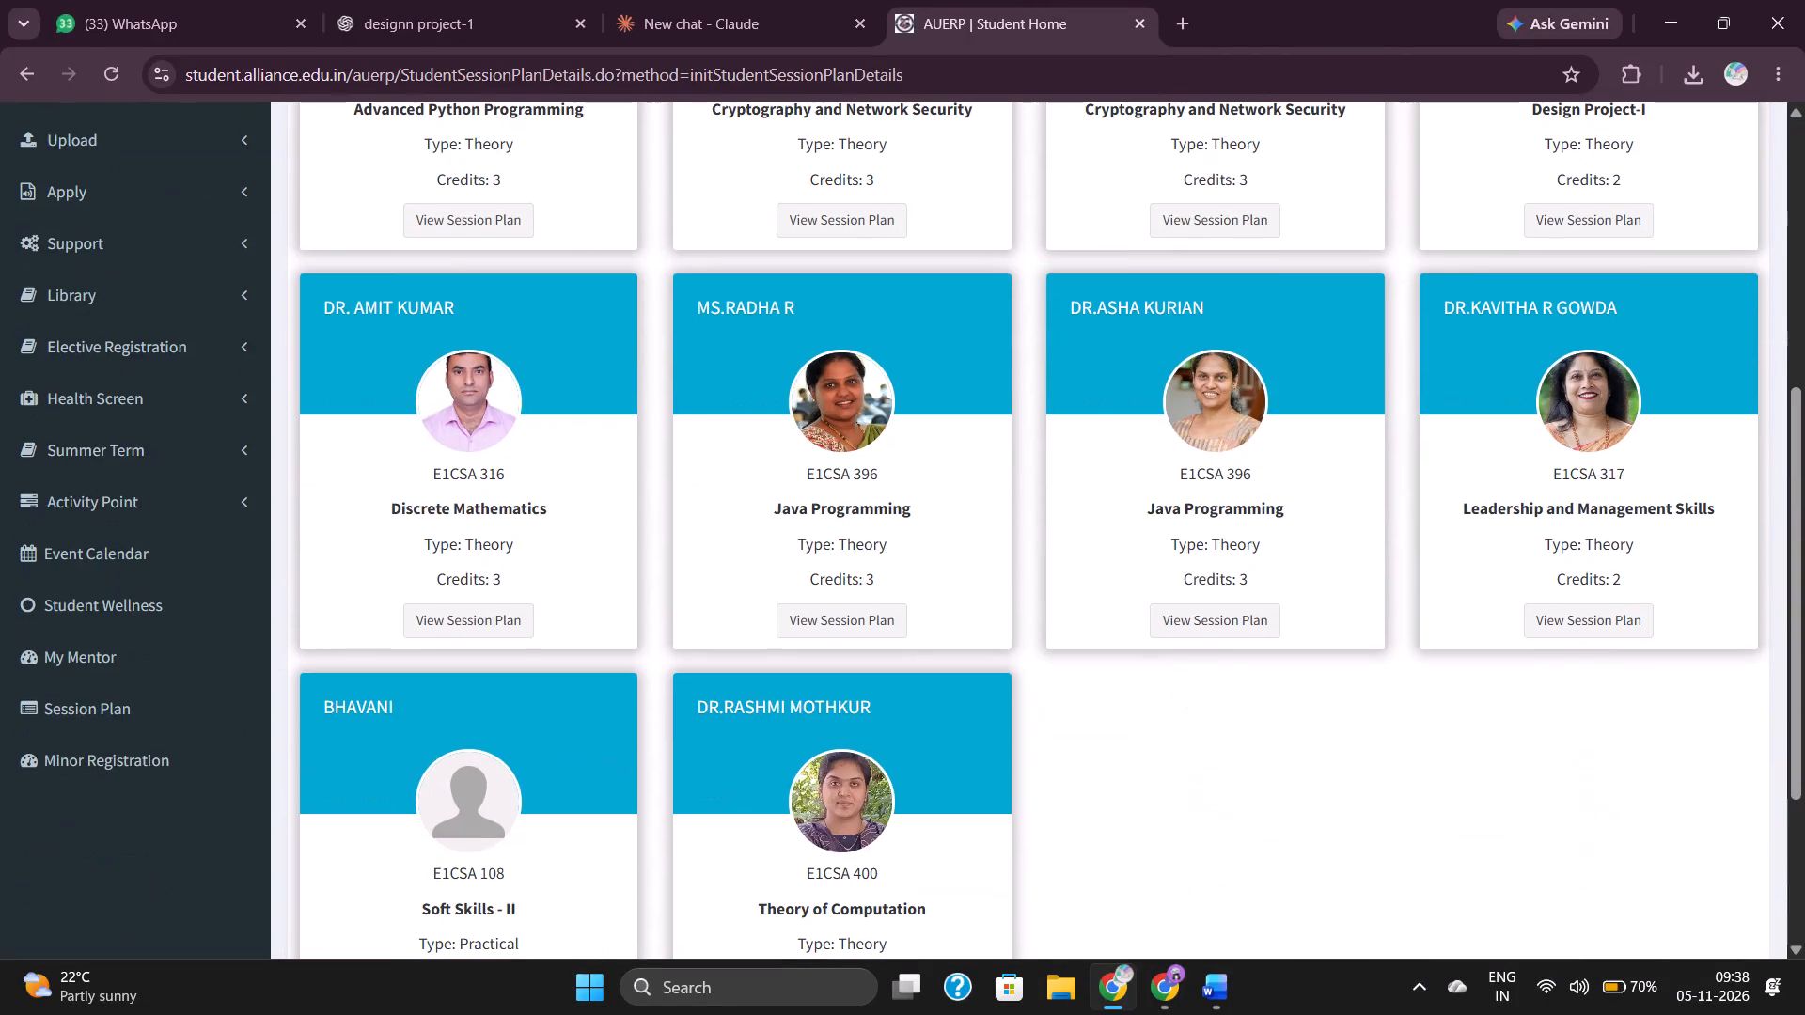
Return to the Word report and reduce the title page's course codes to just E1CSA313 in brackets, with REPORT on its own line.
{"action": "scroll", "coordinate": [709, 716], "scroll_direction": "up", "scroll_amount": 3}
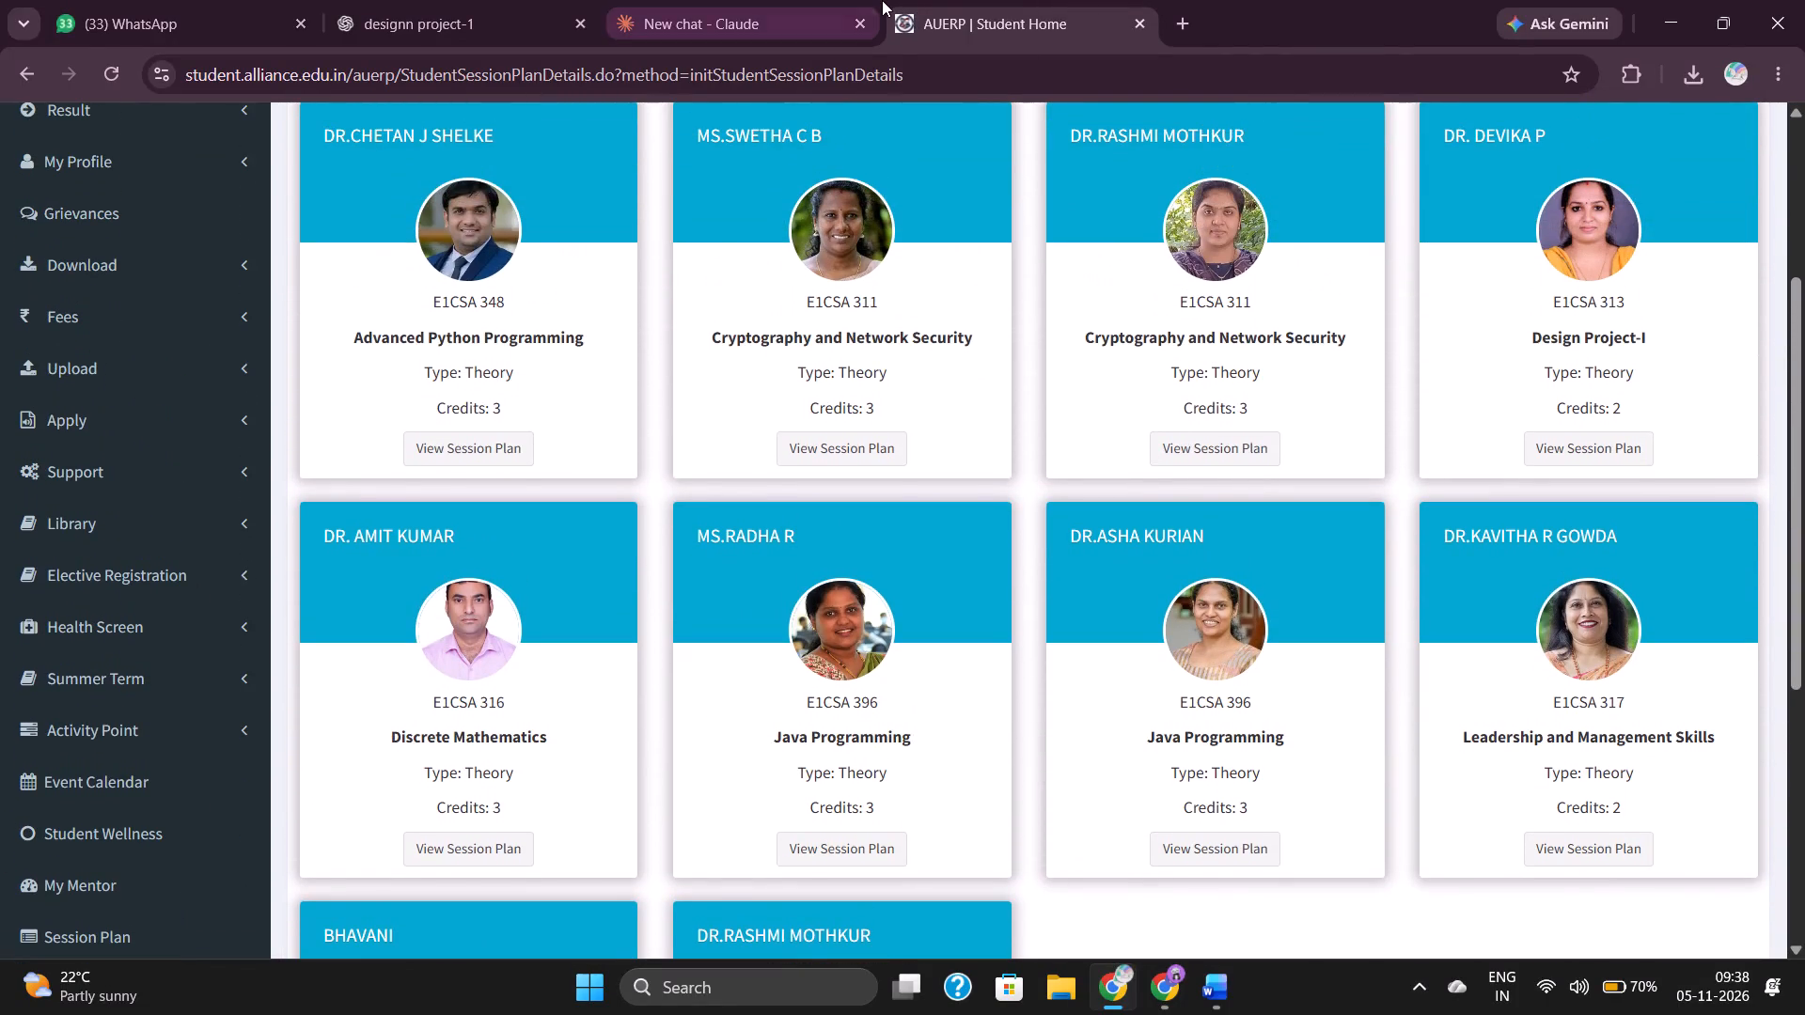
{"action": "left_click", "coordinate": [1677, 0]}
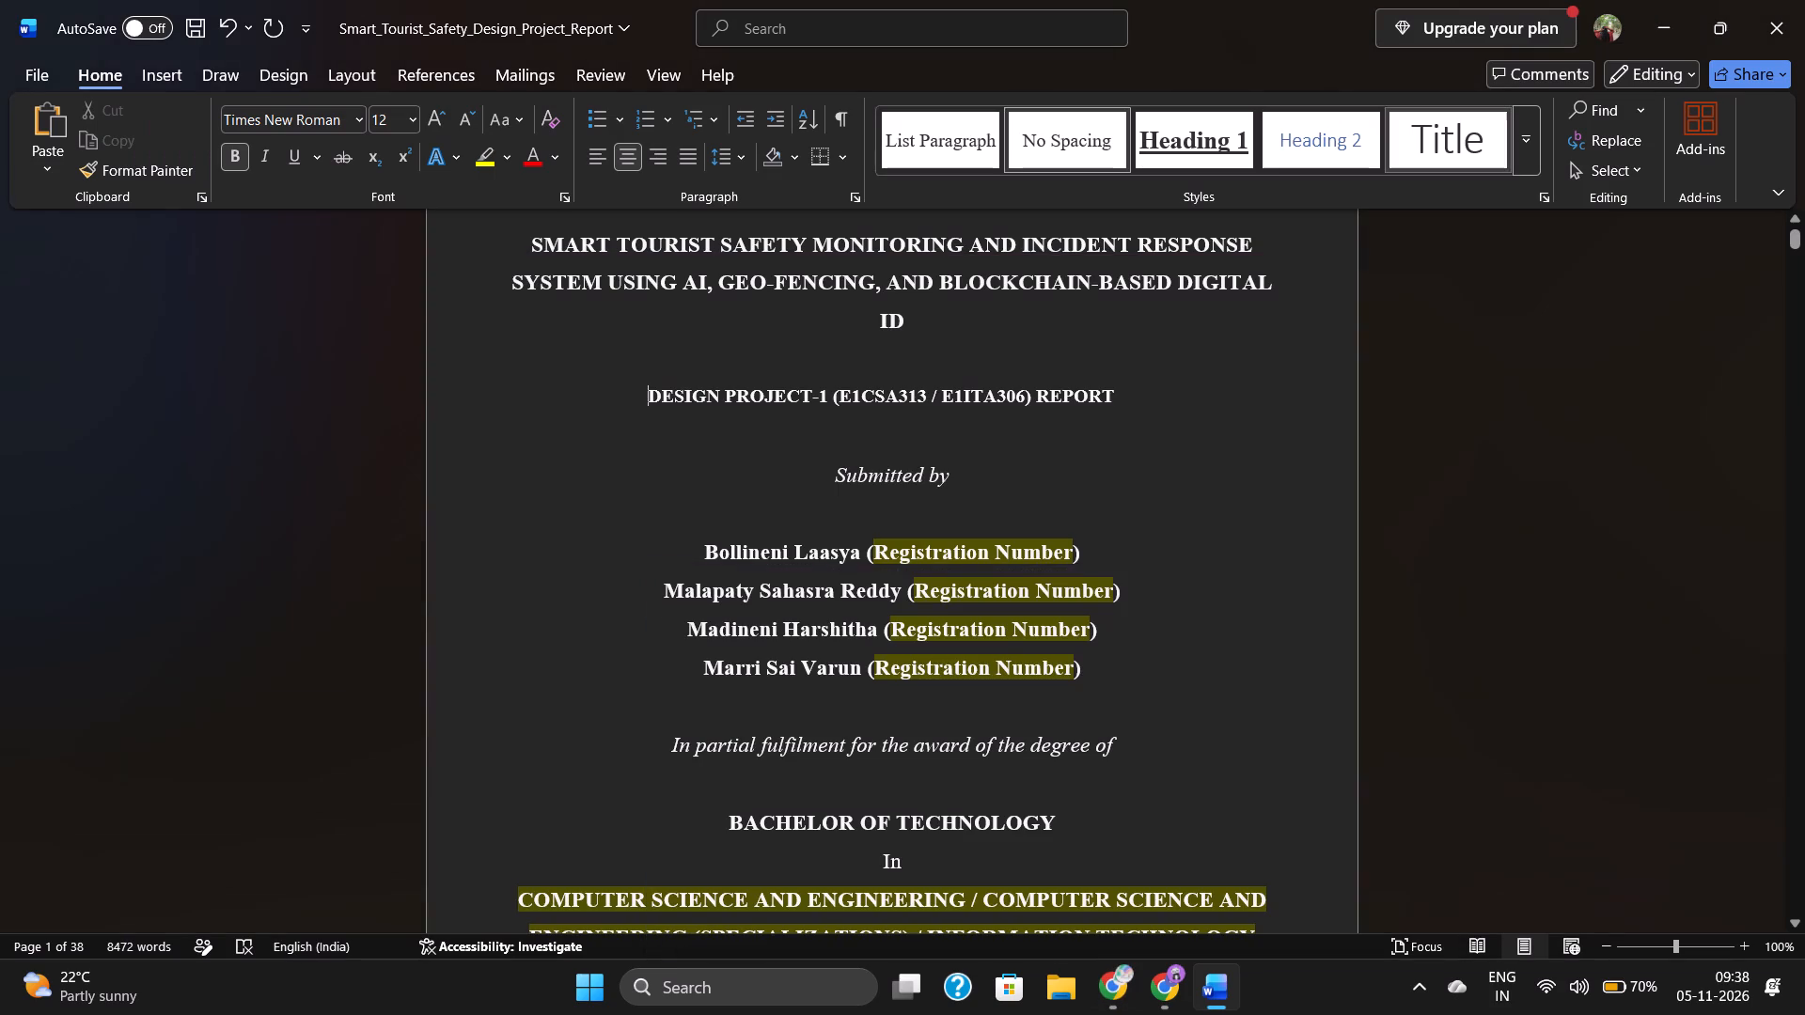
{"action": "left_click", "coordinate": [1030, 393]}
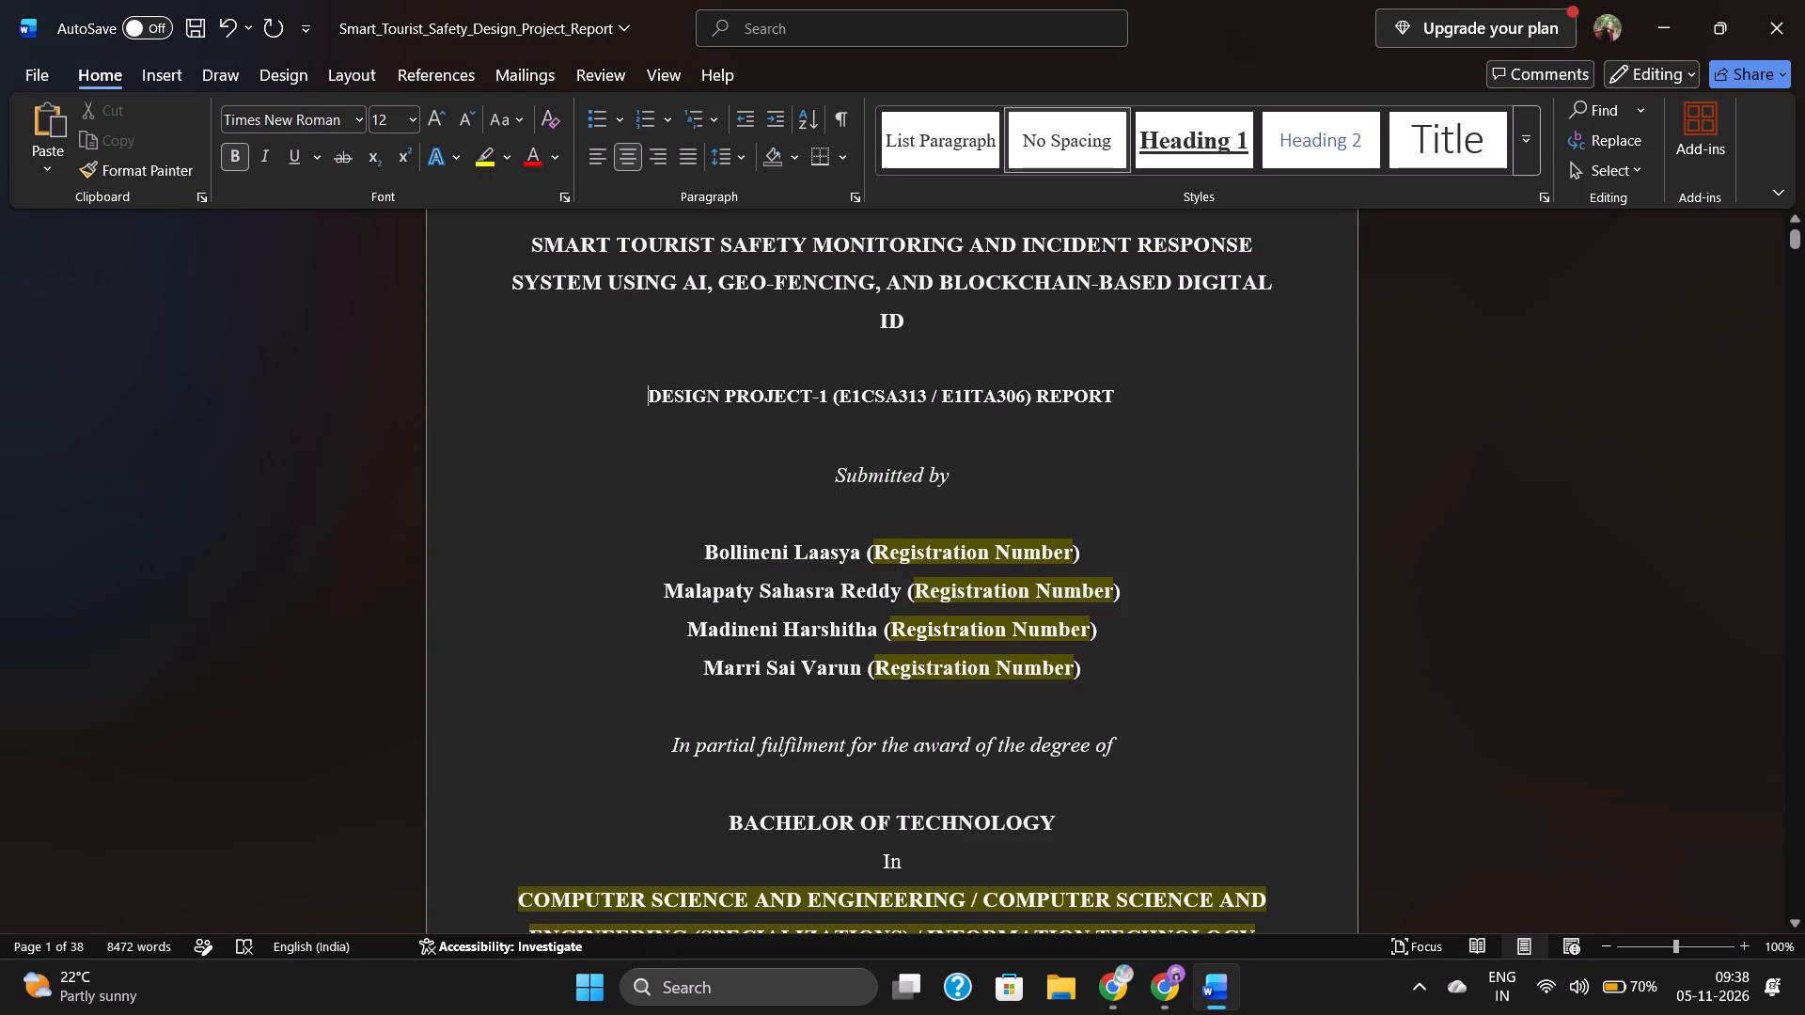
{"action": "key", "text": "BackSpace"}
{"action": "key", "text": "BackSpace"}
{"action": "key", "text": "BackSpace"}
{"action": "key", "text": "BackSpace"}
{"action": "key", "text": "BackSpace"}
{"action": "key", "text": "BackSpace"}
{"action": "key", "text": "BackSpace"}
{"action": "key", "text": "BackSpace"}
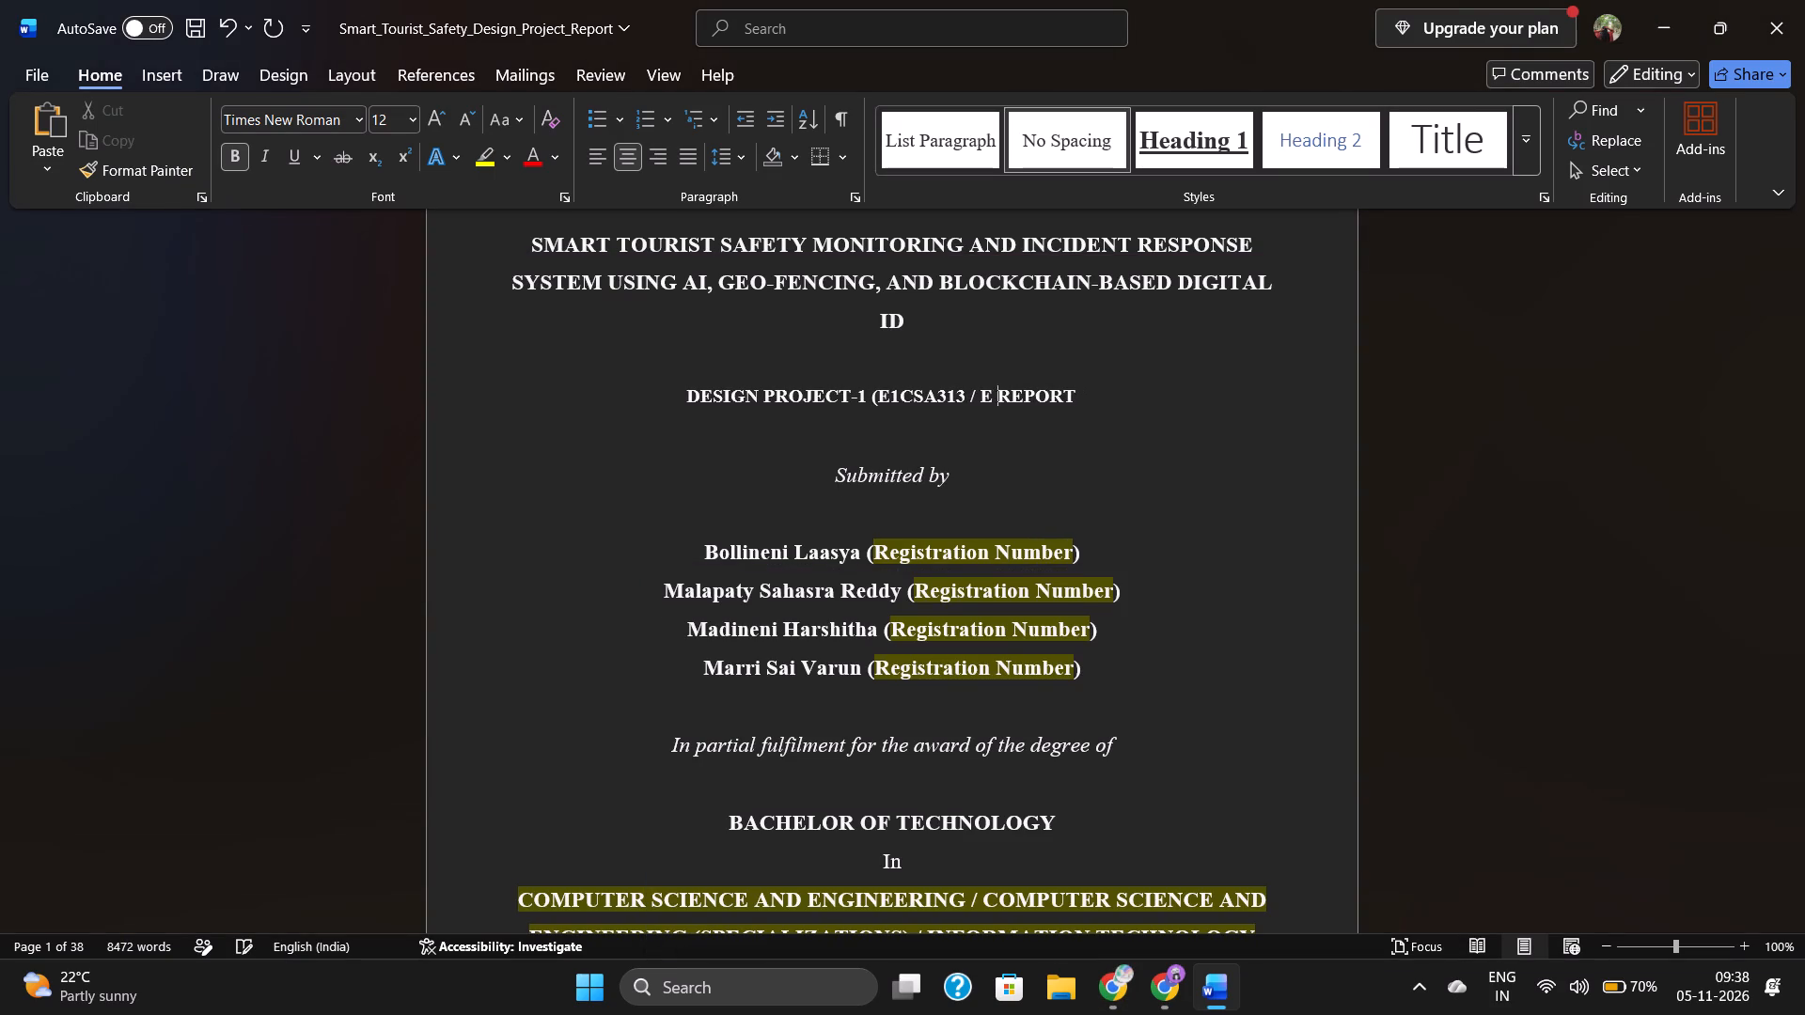
{"action": "key", "text": "BackSpace"}
{"action": "key", "text": "BackSpace"}
{"action": "key", "text": "BackSpace"}
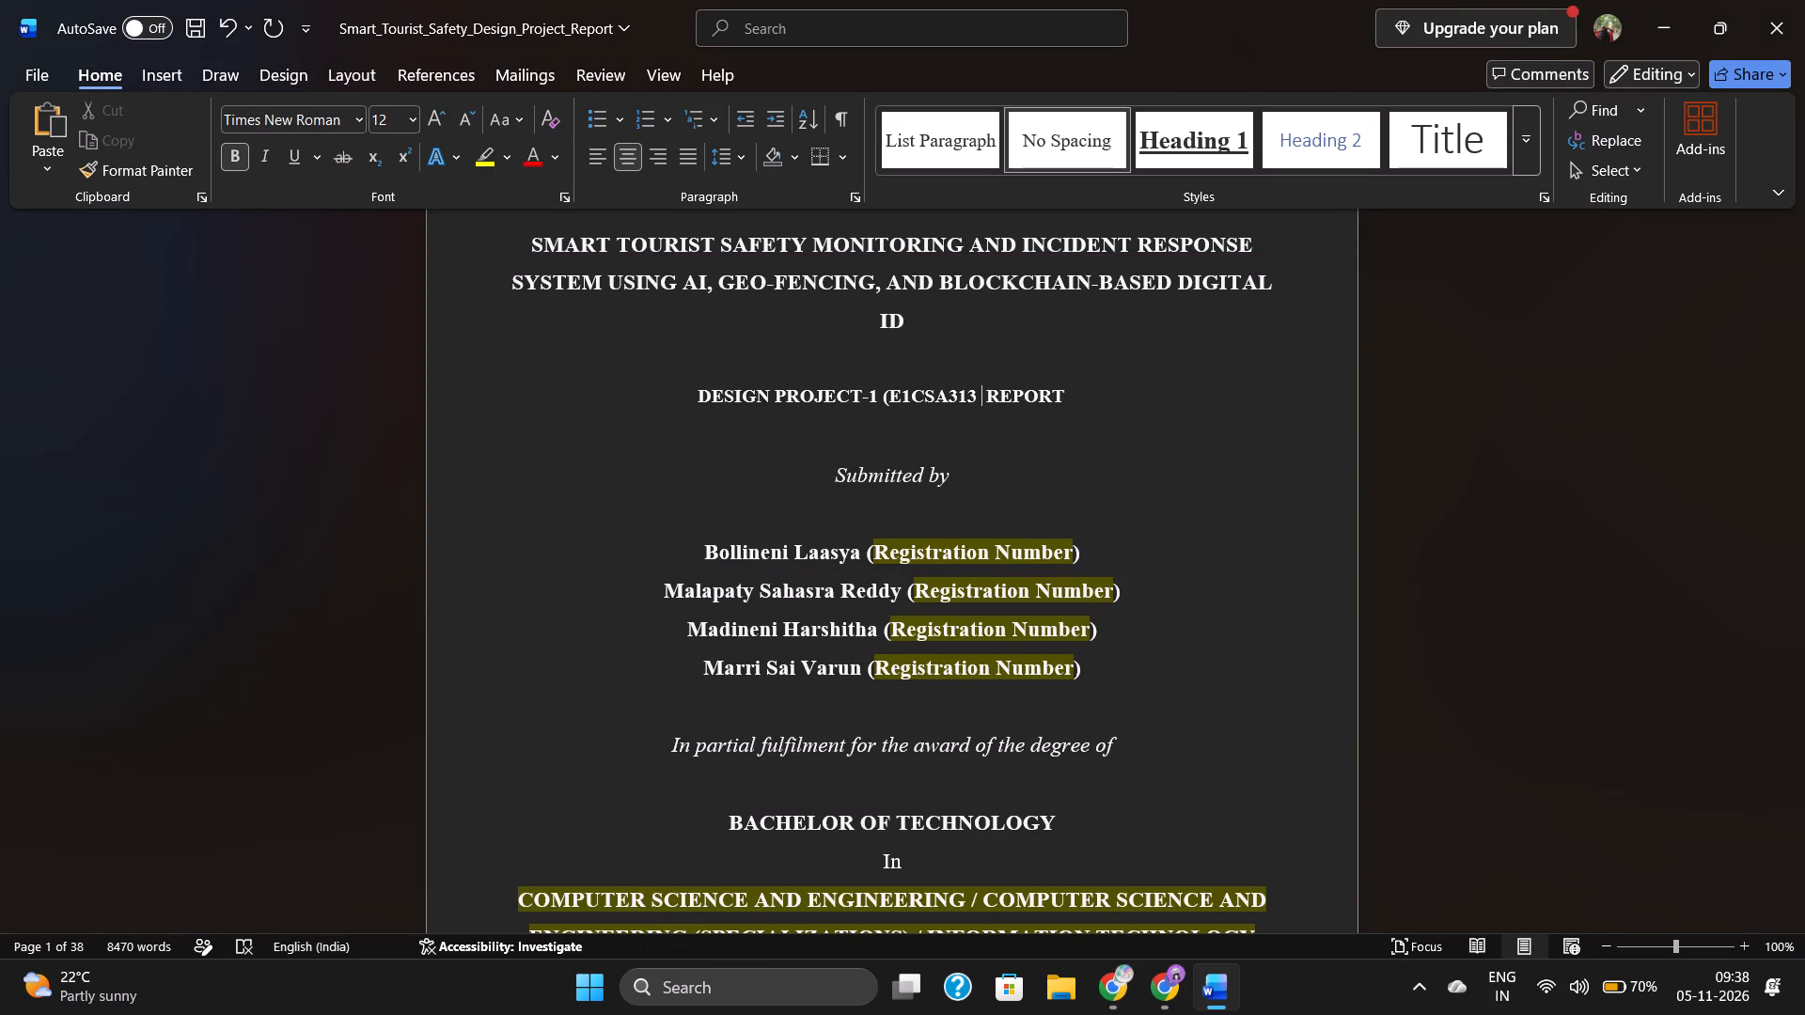
{"action": "key", "text": "shift+parenright"}
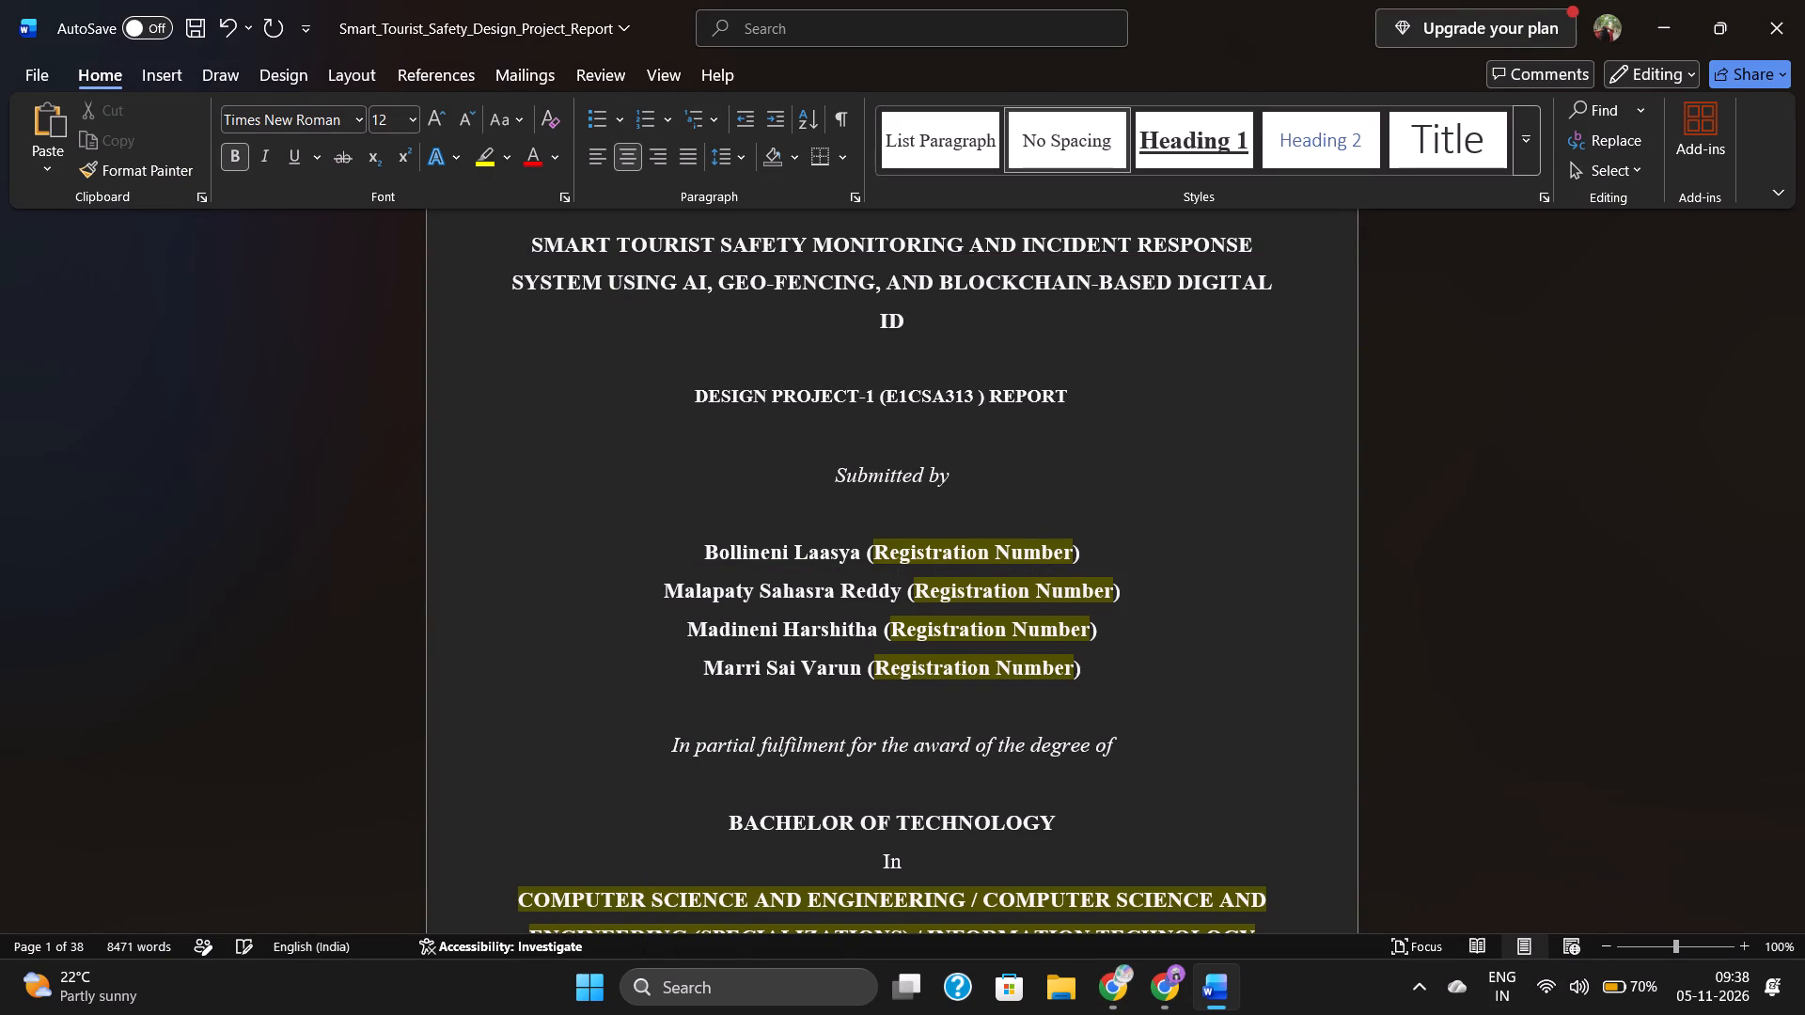
{"action": "key", "text": "Return"}
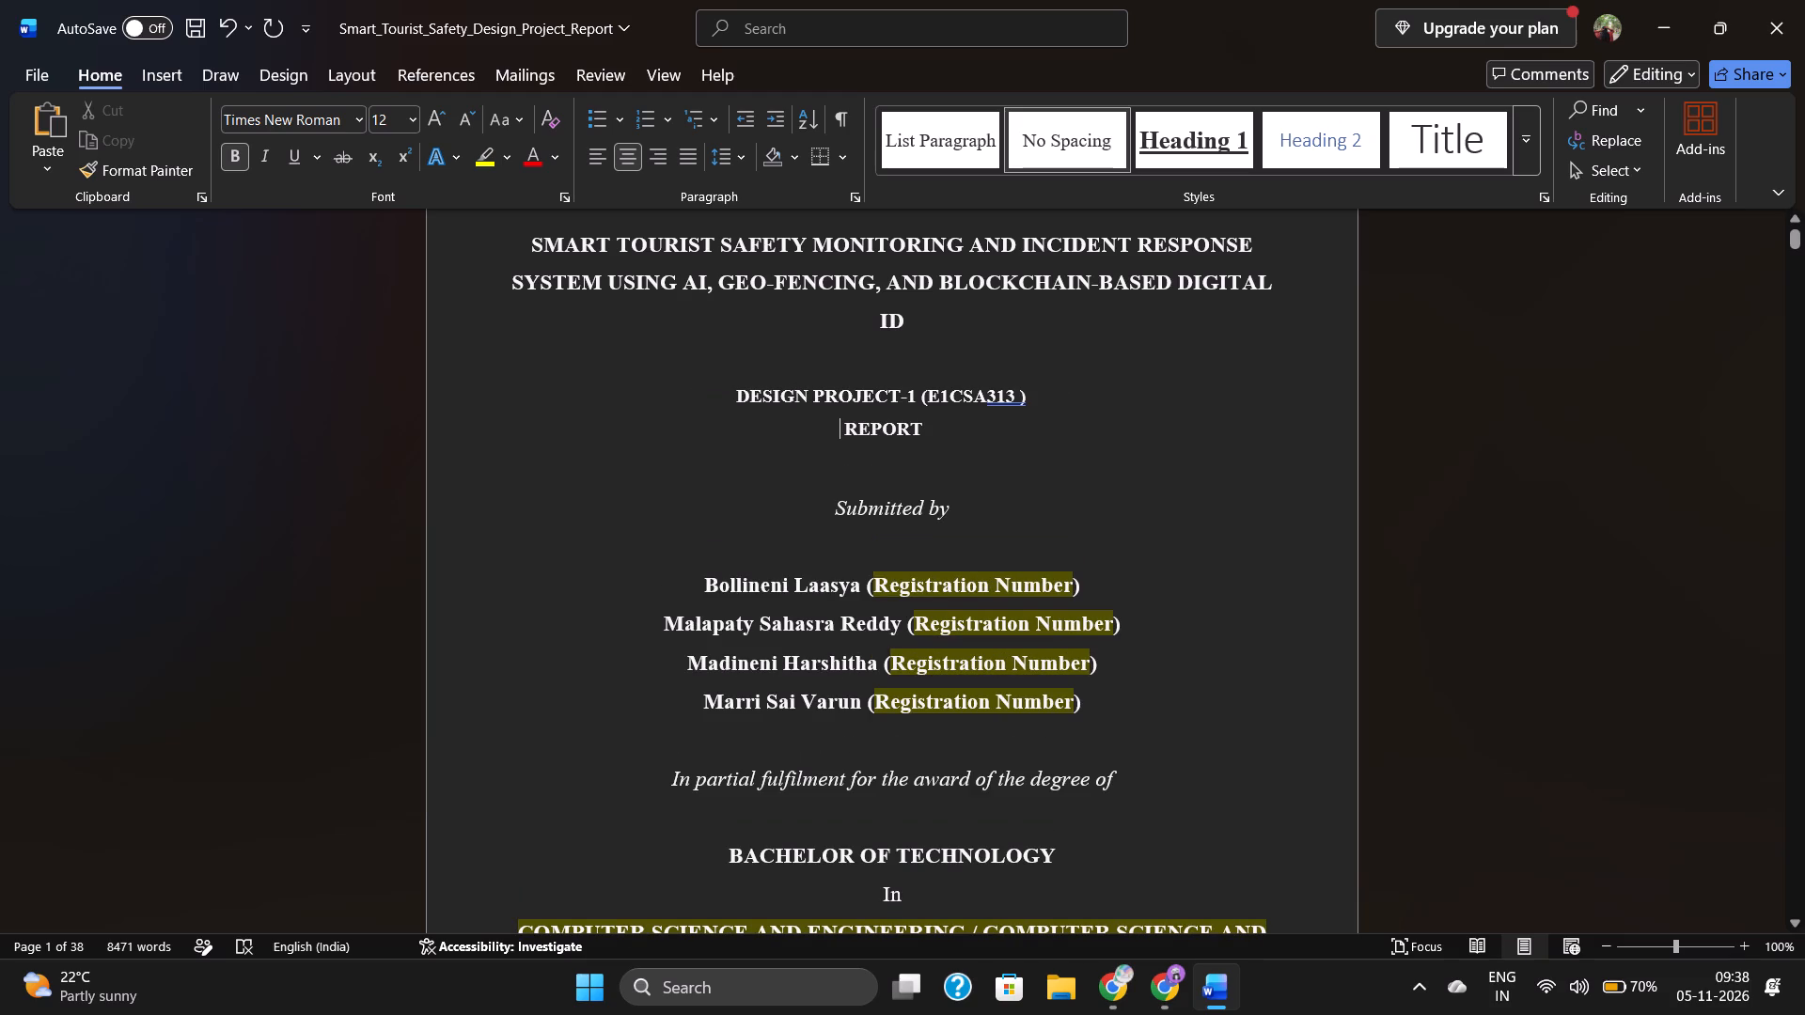
{"action": "left_click", "coordinate": [903, 484]}
Replace the Registration Number placeholder beside the first student on the title page with that student's registration number.
{"action": "scroll", "coordinate": [903, 484], "scroll_direction": "down", "scroll_amount": 1}
{"action": "left_click", "coordinate": [1074, 509]}
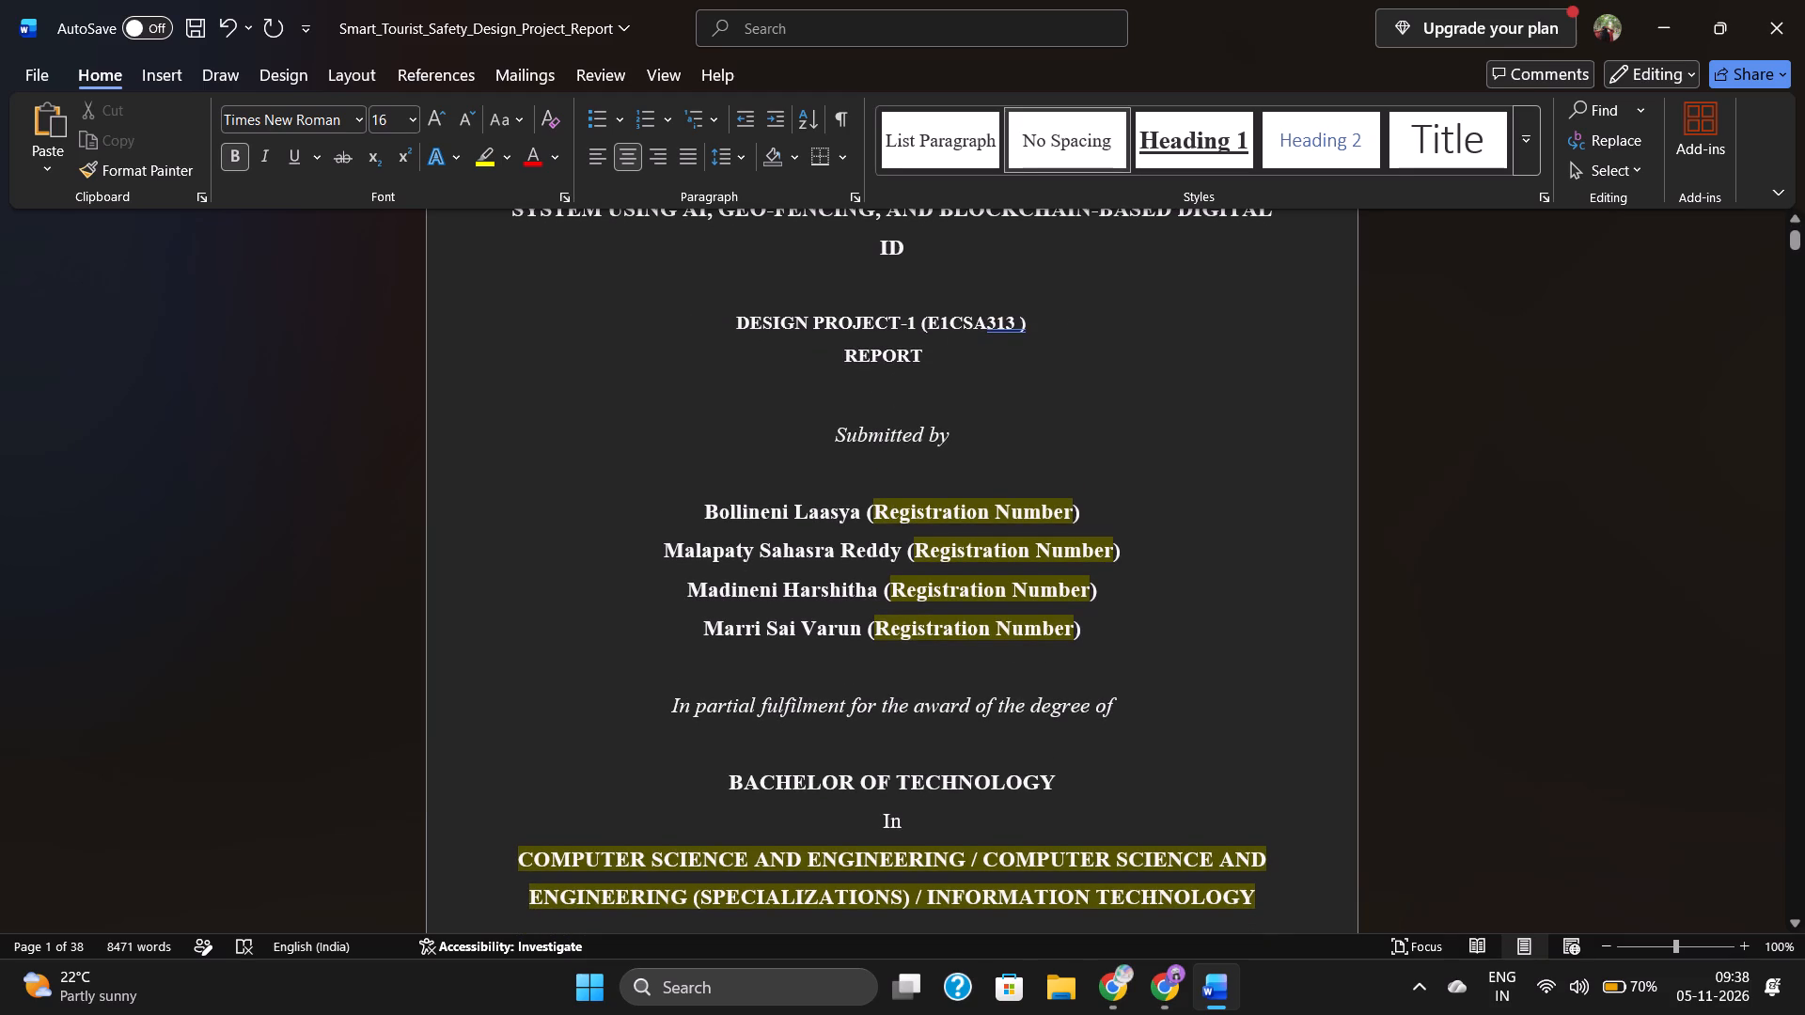
{"action": "key", "text": "BackSpace"}
{"action": "key", "text": "BackSpace"}
{"action": "key", "text": "BackSpace"}
{"action": "key", "text": "BackSpace"}
{"action": "key", "text": "BackSpace"}
{"action": "key", "text": "BackSpace"}
{"action": "key", "text": "BackSpace"}
{"action": "key", "text": "BackSpace"}
{"action": "key", "text": "BackSpace"}
{"action": "key", "text": "BackSpace"}
{"action": "key", "text": "BackSpace"}
{"action": "key", "text": "BackSpace"}
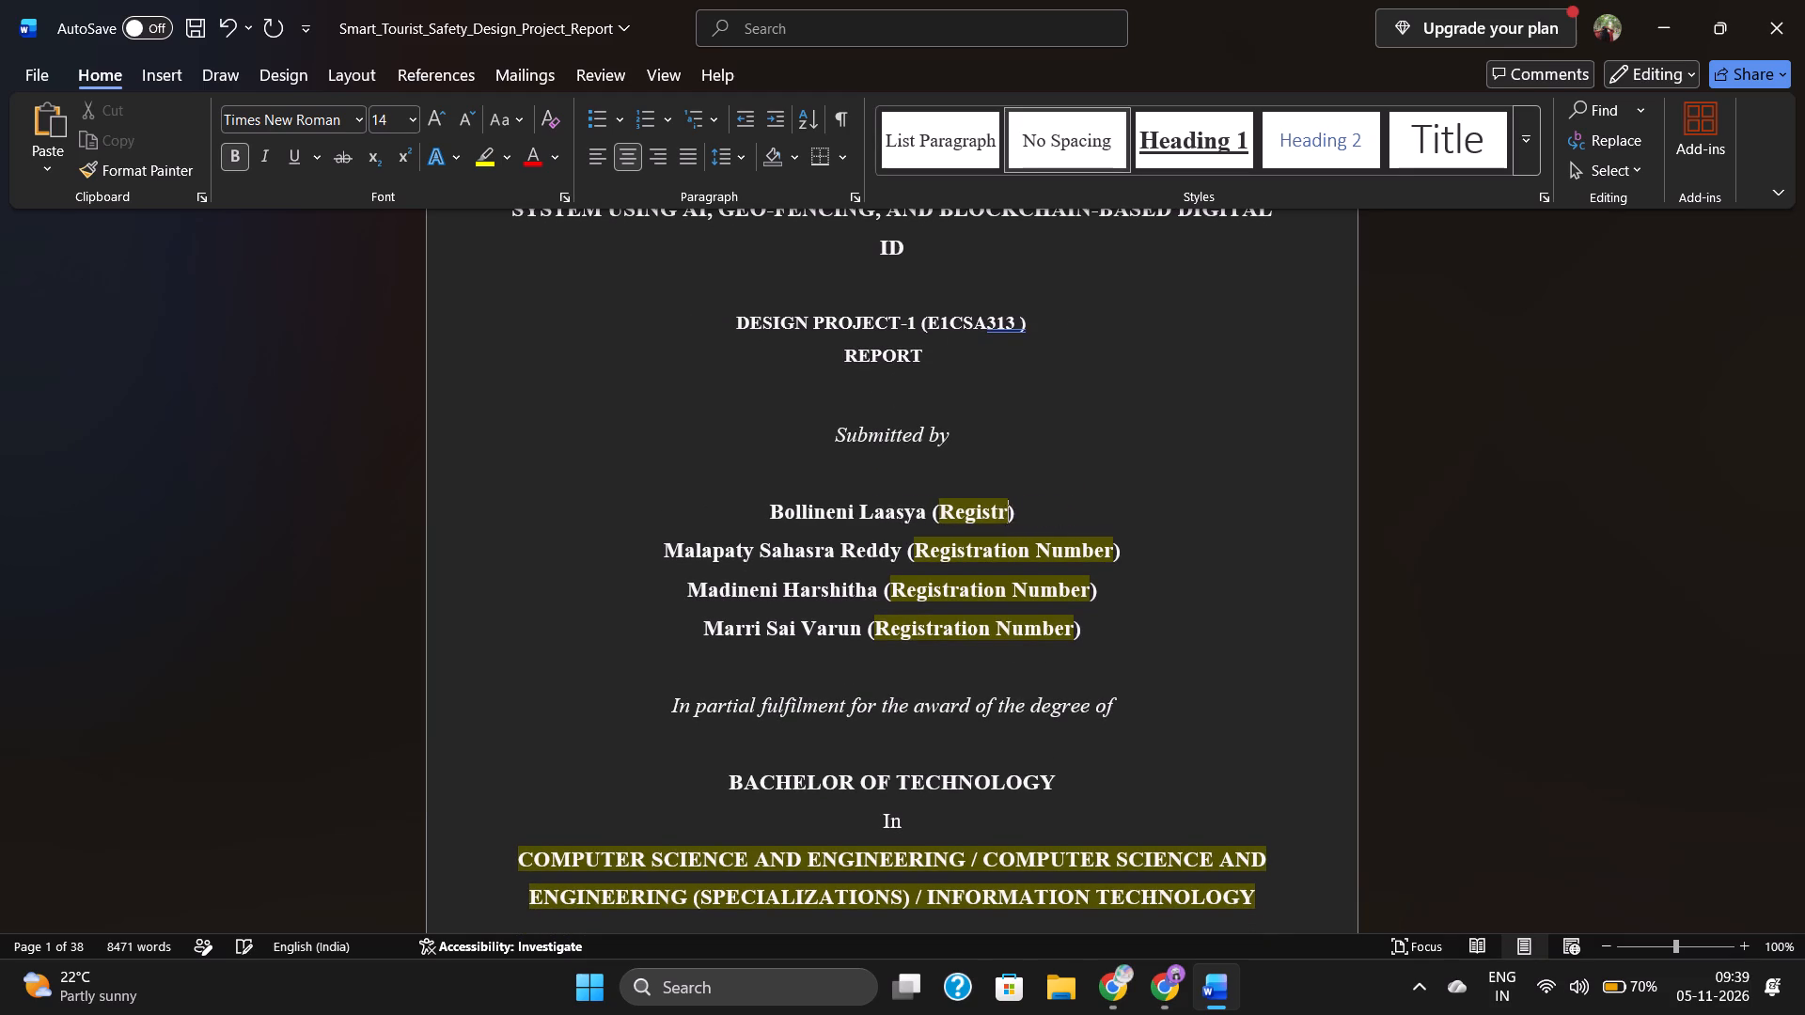
{"action": "key", "text": "BackSpace"}
{"action": "key", "text": "BackSpace"}
{"action": "key", "text": "BackSpace"}
{"action": "key", "text": "BackSpace"}
{"action": "key", "text": "BackSpace"}
{"action": "key", "text": "BackSpace"}
{"action": "key", "text": "BackSpace"}
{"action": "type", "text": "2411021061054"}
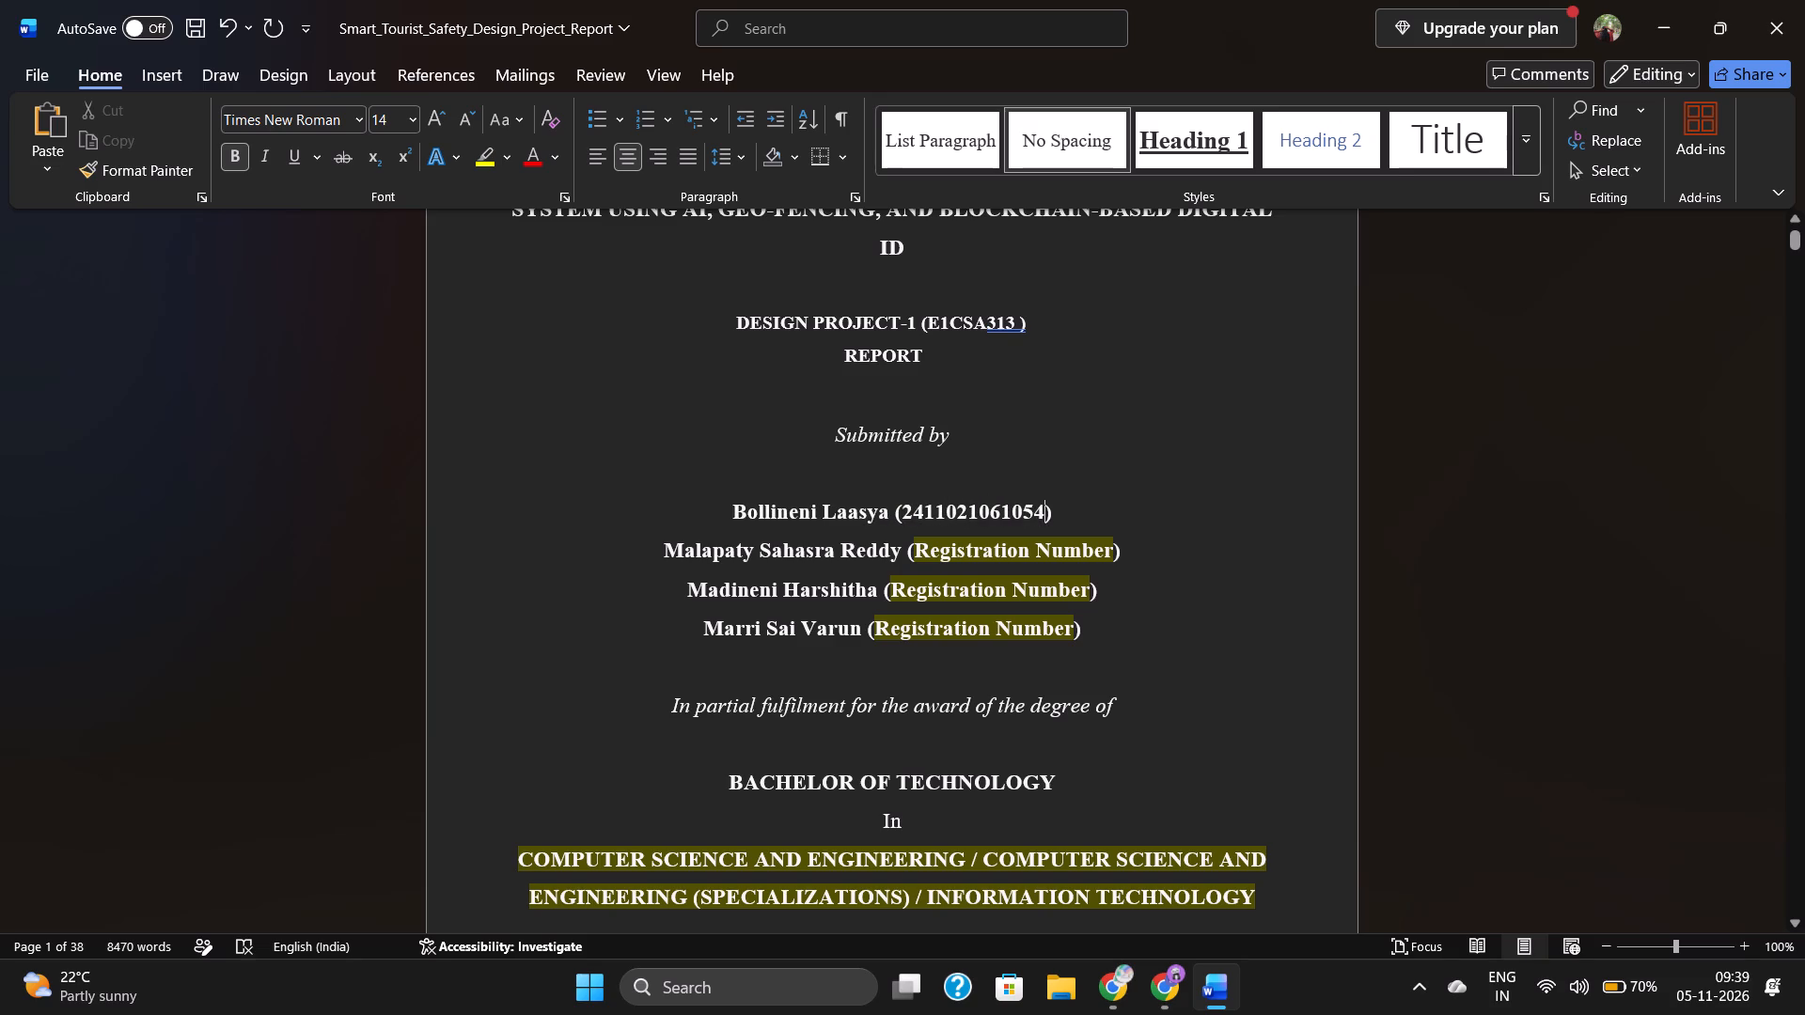
Replace the bracketed Registration Number placeholder beside the second student with that student's registration number.
{"action": "left_click", "coordinate": [1111, 561]}
{"action": "key", "text": "BackSpace"}
{"action": "key", "text": "BackSpace"}
{"action": "key", "text": "BackSpace"}
{"action": "key", "text": "BackSpace"}
{"action": "key", "text": "BackSpace"}
{"action": "key", "text": "BackSpace"}
{"action": "key", "text": "BackSpace"}
{"action": "key", "text": "BackSpace"}
{"action": "key", "text": "BackSpace"}
{"action": "key", "text": "BackSpace"}
{"action": "key", "text": "BackSpace"}
{"action": "key", "text": "BackSpace"}
{"action": "key", "text": "BackSpace"}
{"action": "key", "text": "BackSpace"}
{"action": "key", "text": "BackSpace"}
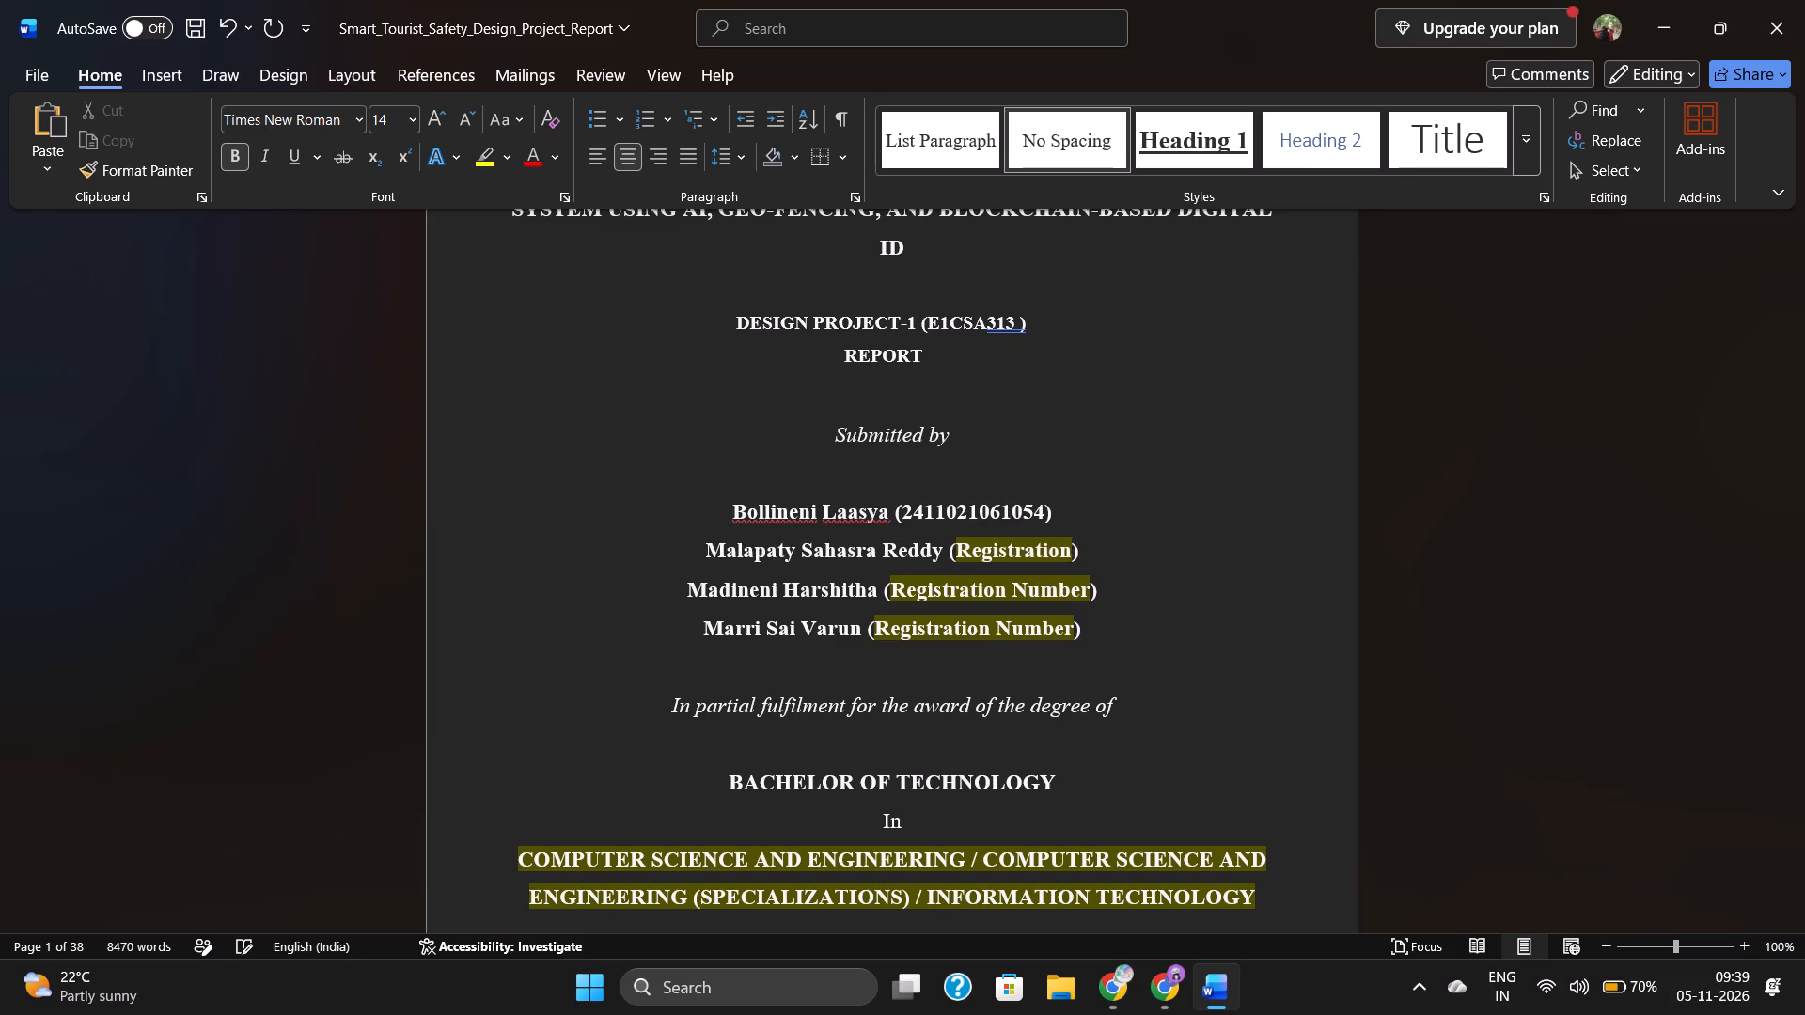
{"action": "key", "text": "BackSpace"}
{"action": "key", "text": "BackSpace"}
{"action": "key", "text": "BackSpace"}
{"action": "key", "text": "BackSpace"}
{"action": "key", "text": "BackSpace"}
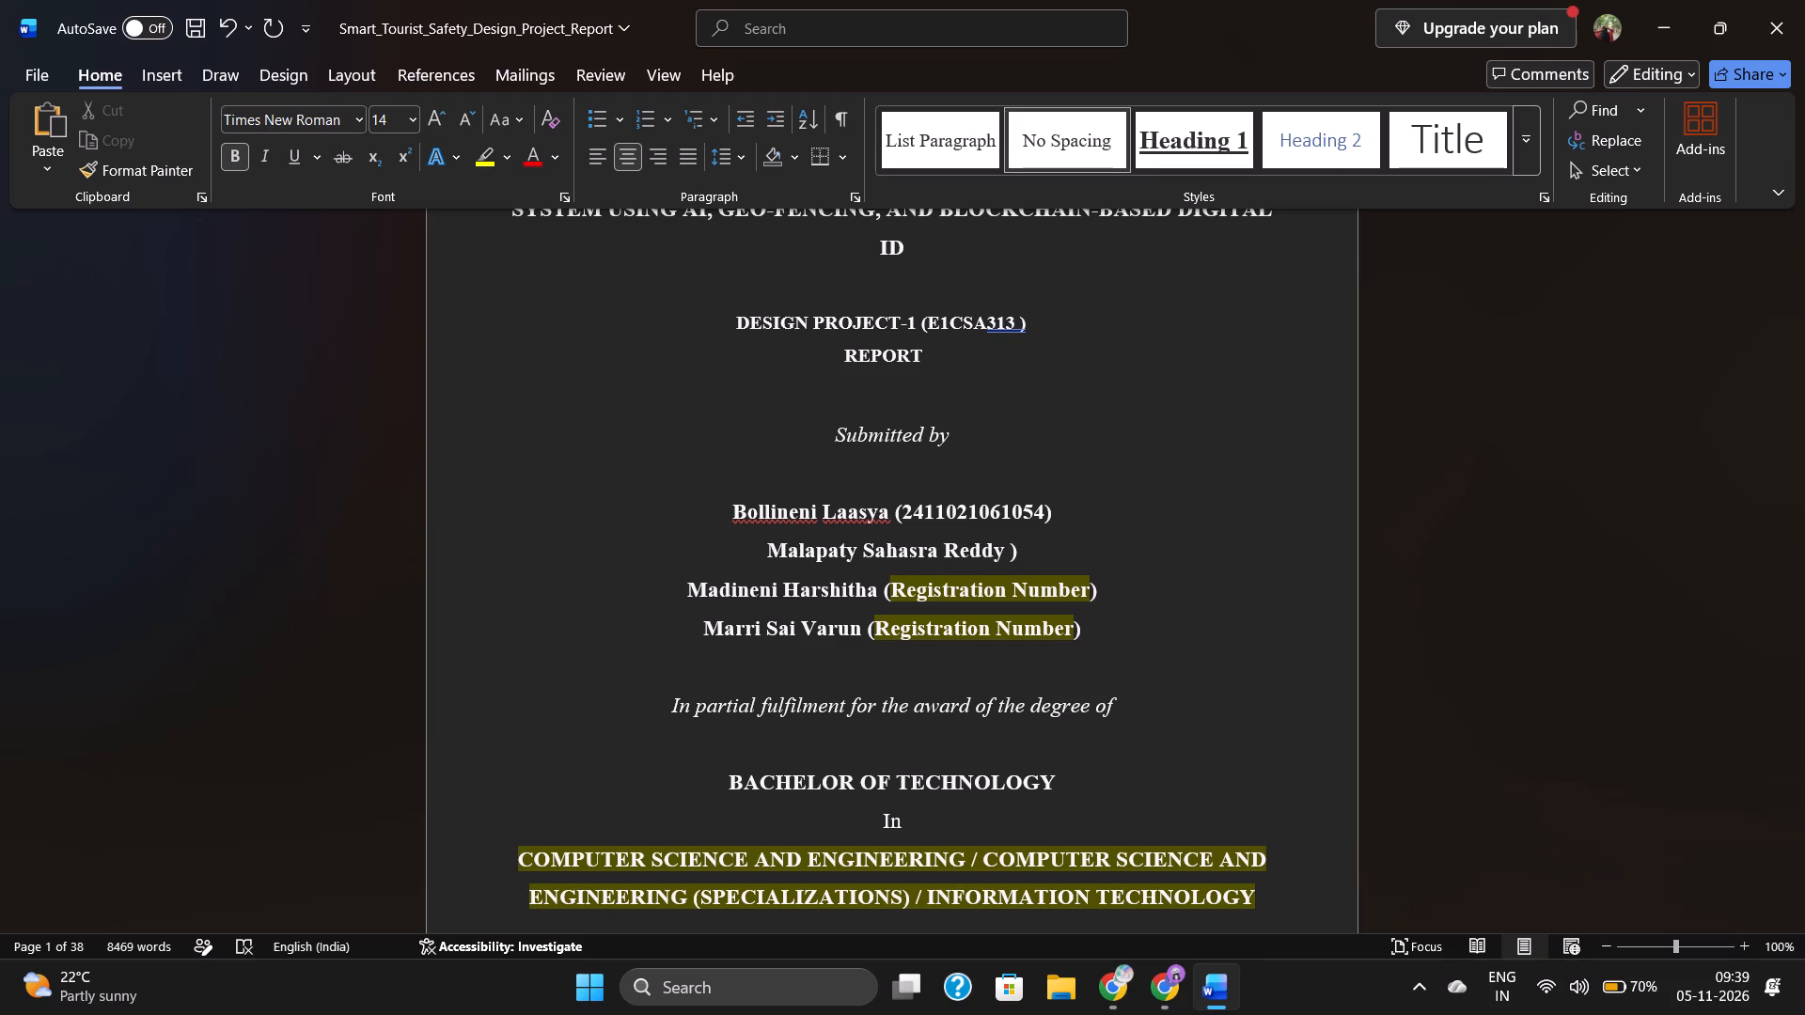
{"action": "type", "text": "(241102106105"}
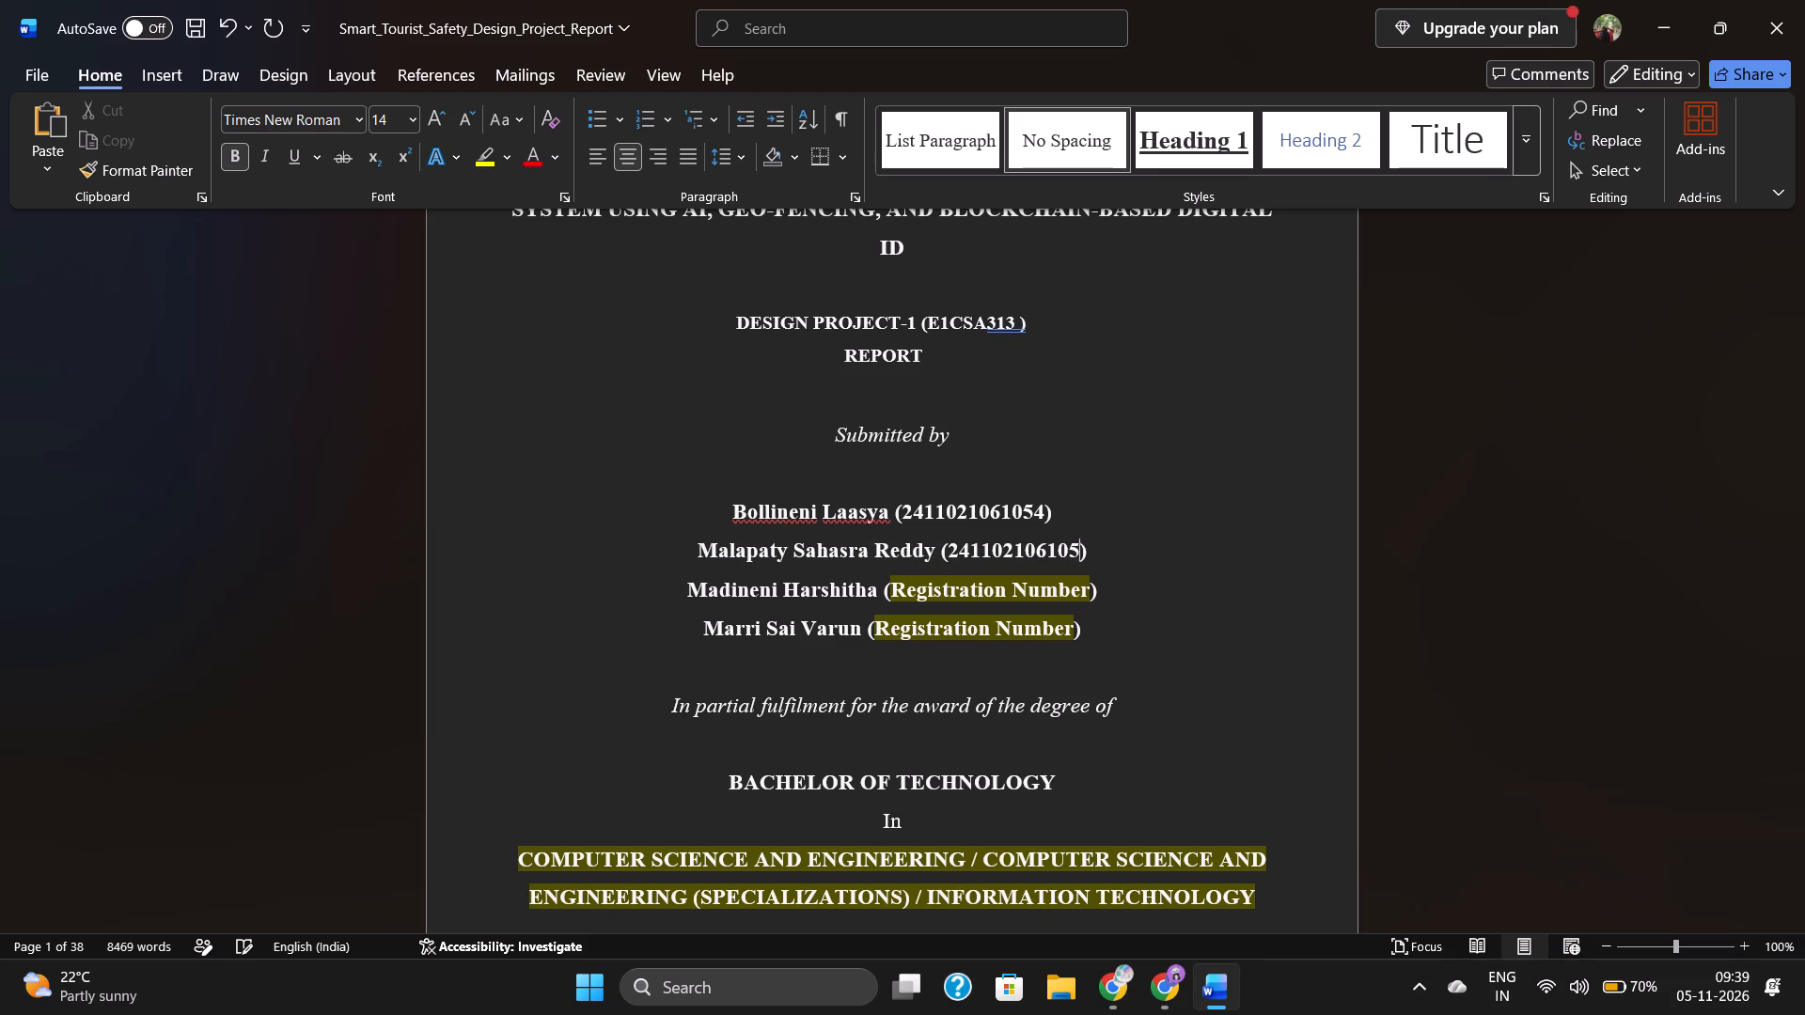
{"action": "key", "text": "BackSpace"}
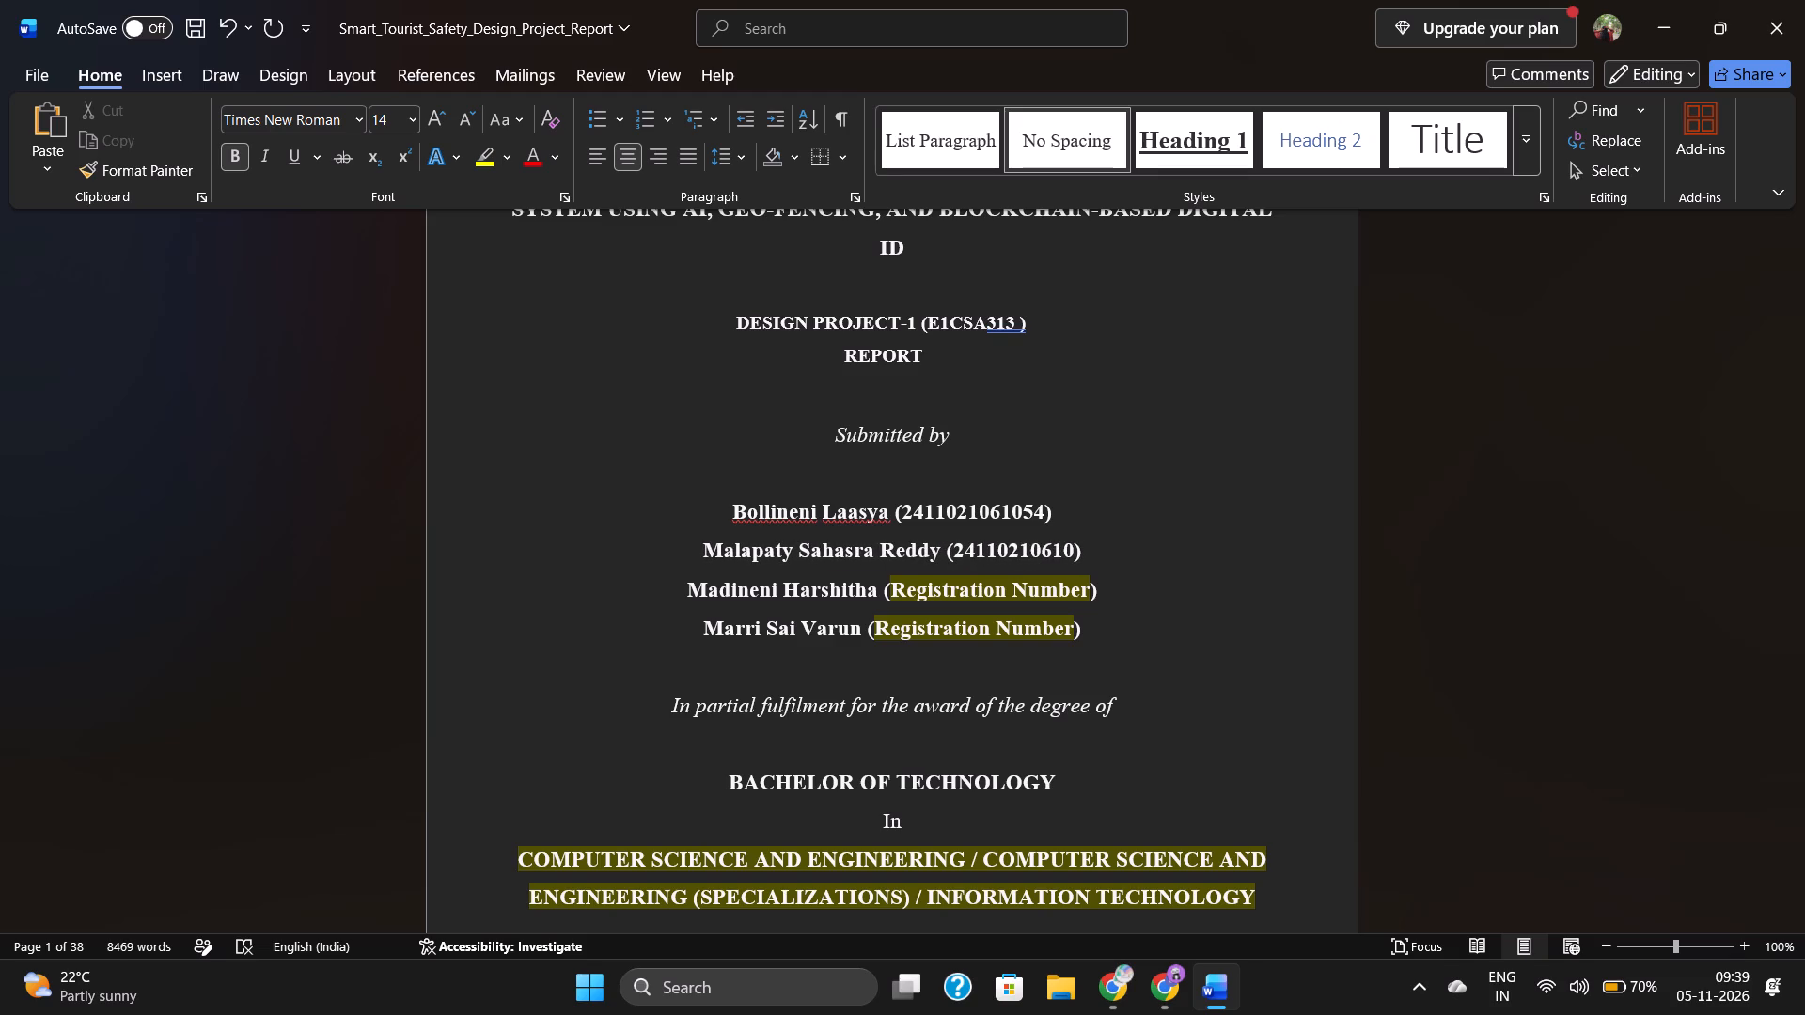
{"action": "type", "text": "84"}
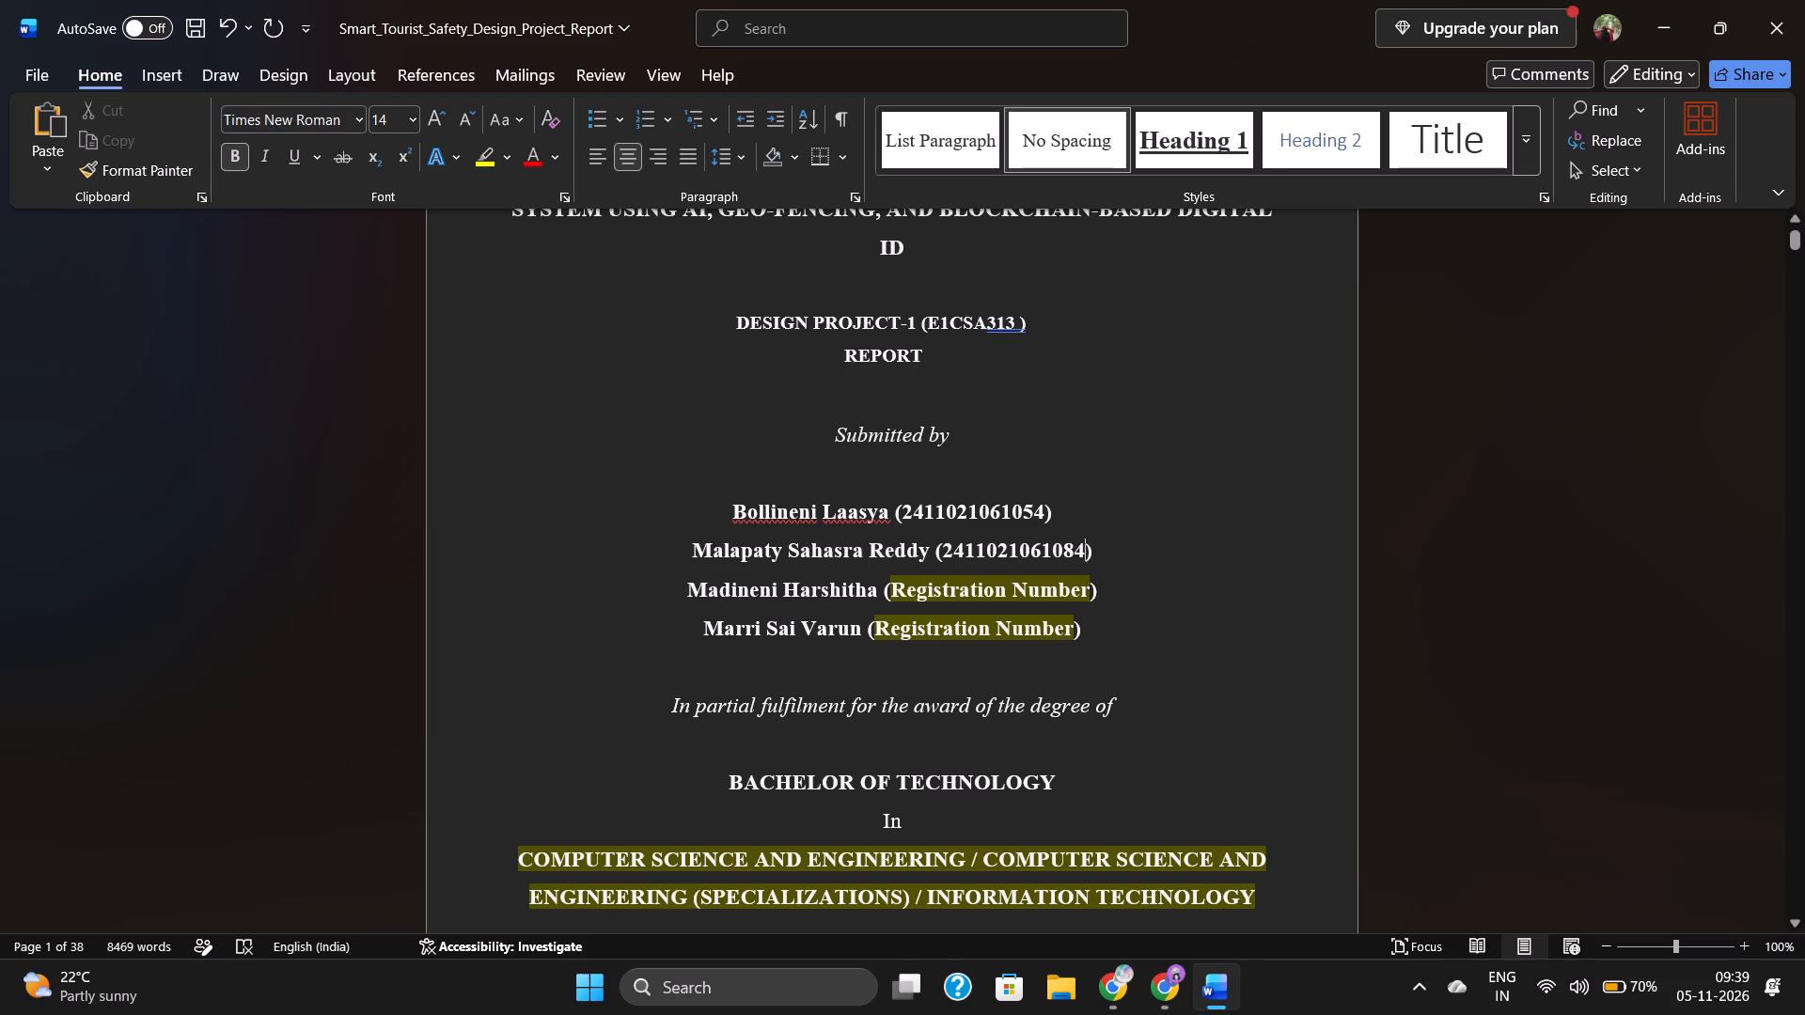
Replace the Registration Number placeholder beside the third student with that student's registration number.
{"action": "left_click", "coordinate": [1091, 592]}
{"action": "key", "text": "BackSpace"}
{"action": "key", "text": "BackSpace"}
{"action": "key", "text": "BackSpace"}
{"action": "key", "text": "BackSpace"}
{"action": "key", "text": "BackSpace"}
{"action": "key", "text": "BackSpace"}
{"action": "key", "text": "BackSpace"}
{"action": "key", "text": "BackSpace"}
{"action": "key", "text": "BackSpace"}
{"action": "key", "text": "BackSpace"}
{"action": "key", "text": "BackSpace"}
{"action": "key", "text": "BackSpace"}
{"action": "key", "text": "BackSpace"}
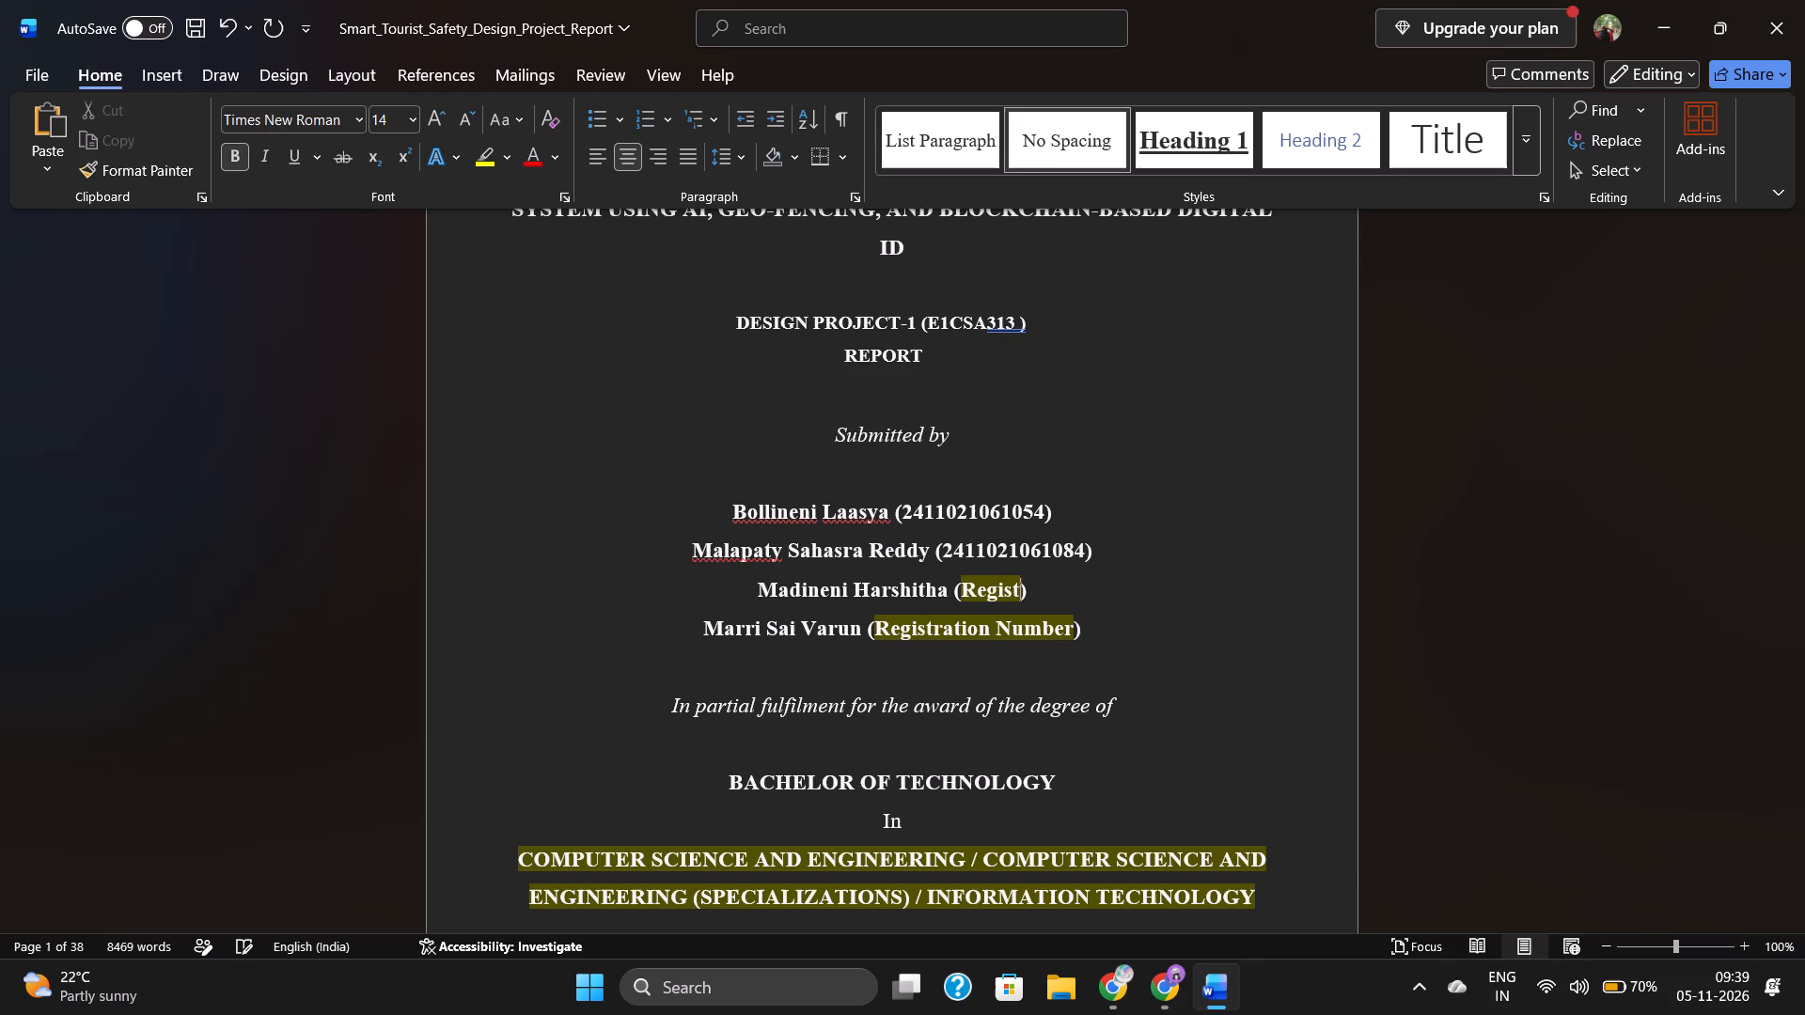
{"action": "key", "text": "BackSpace"}
{"action": "key", "text": "BackSpace"}
{"action": "key", "text": "BackSpace"}
{"action": "key", "text": "BackSpace"}
{"action": "key", "text": "BackSpace"}
{"action": "key", "text": "BackSpace"}
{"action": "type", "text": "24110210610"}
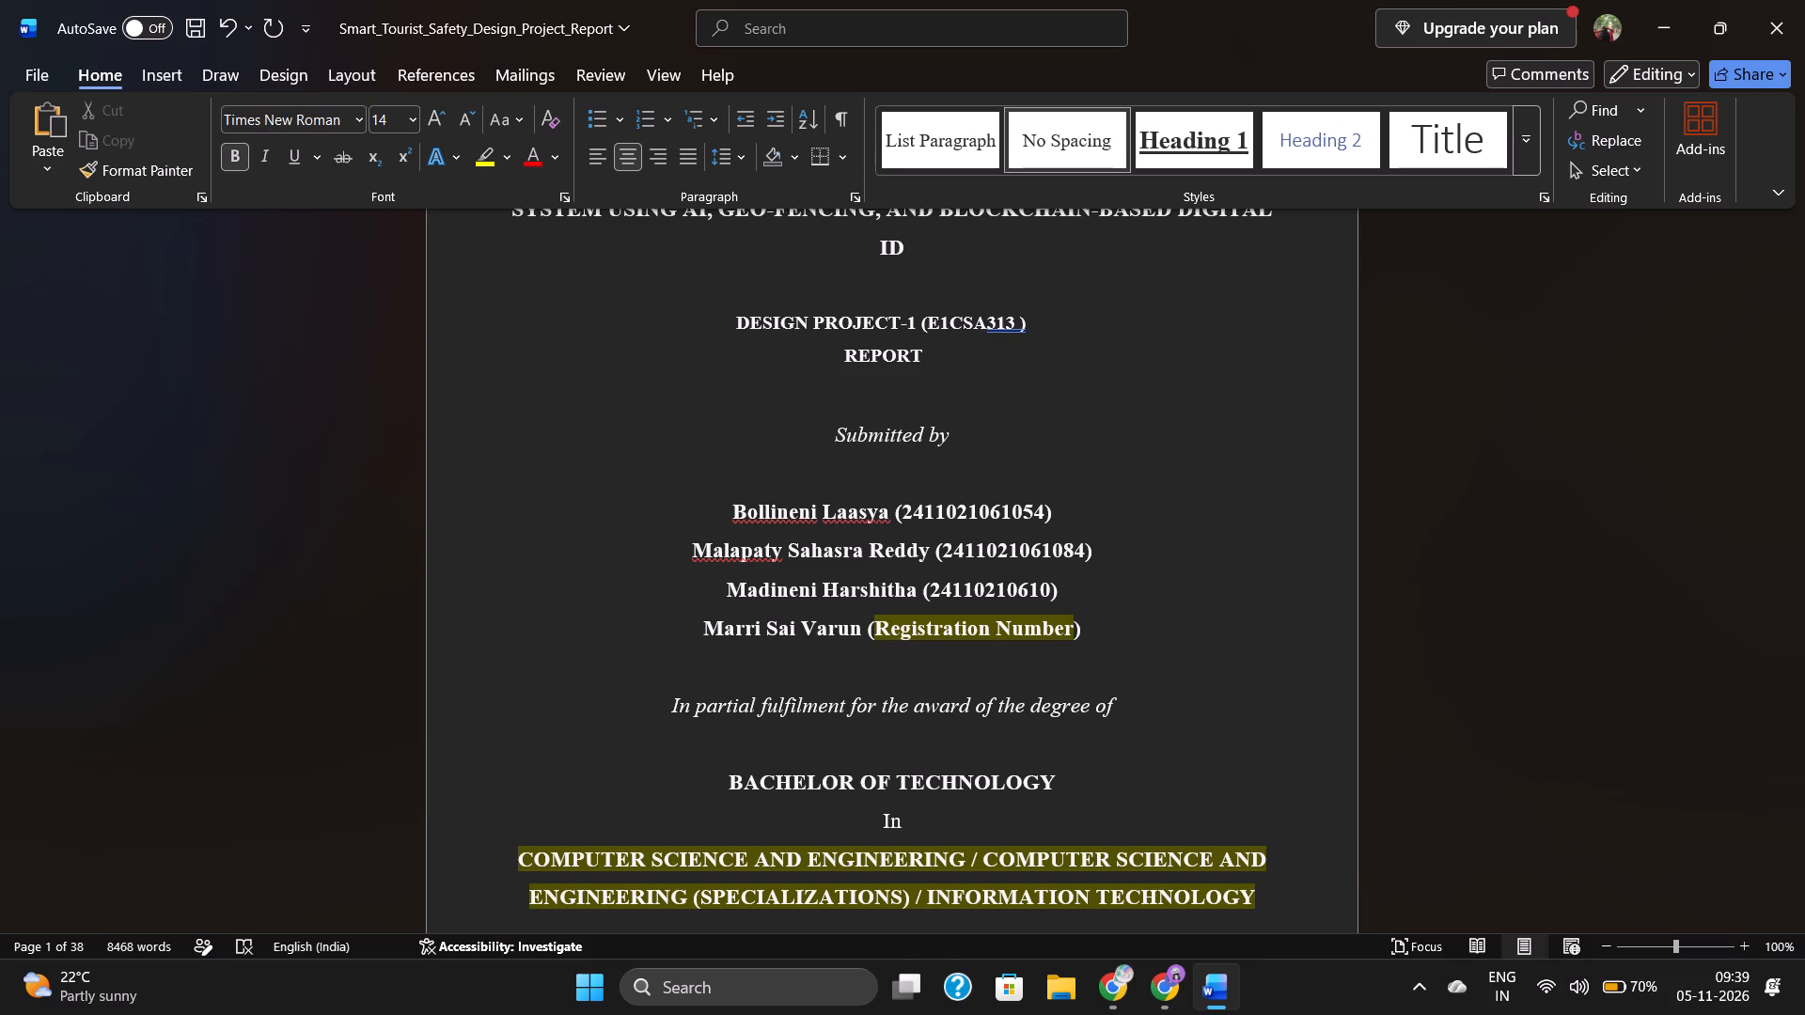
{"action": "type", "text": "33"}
Replace the Registration Number placeholder beside the fourth student with that student's registration number.
{"action": "left_click", "coordinate": [1075, 627]}
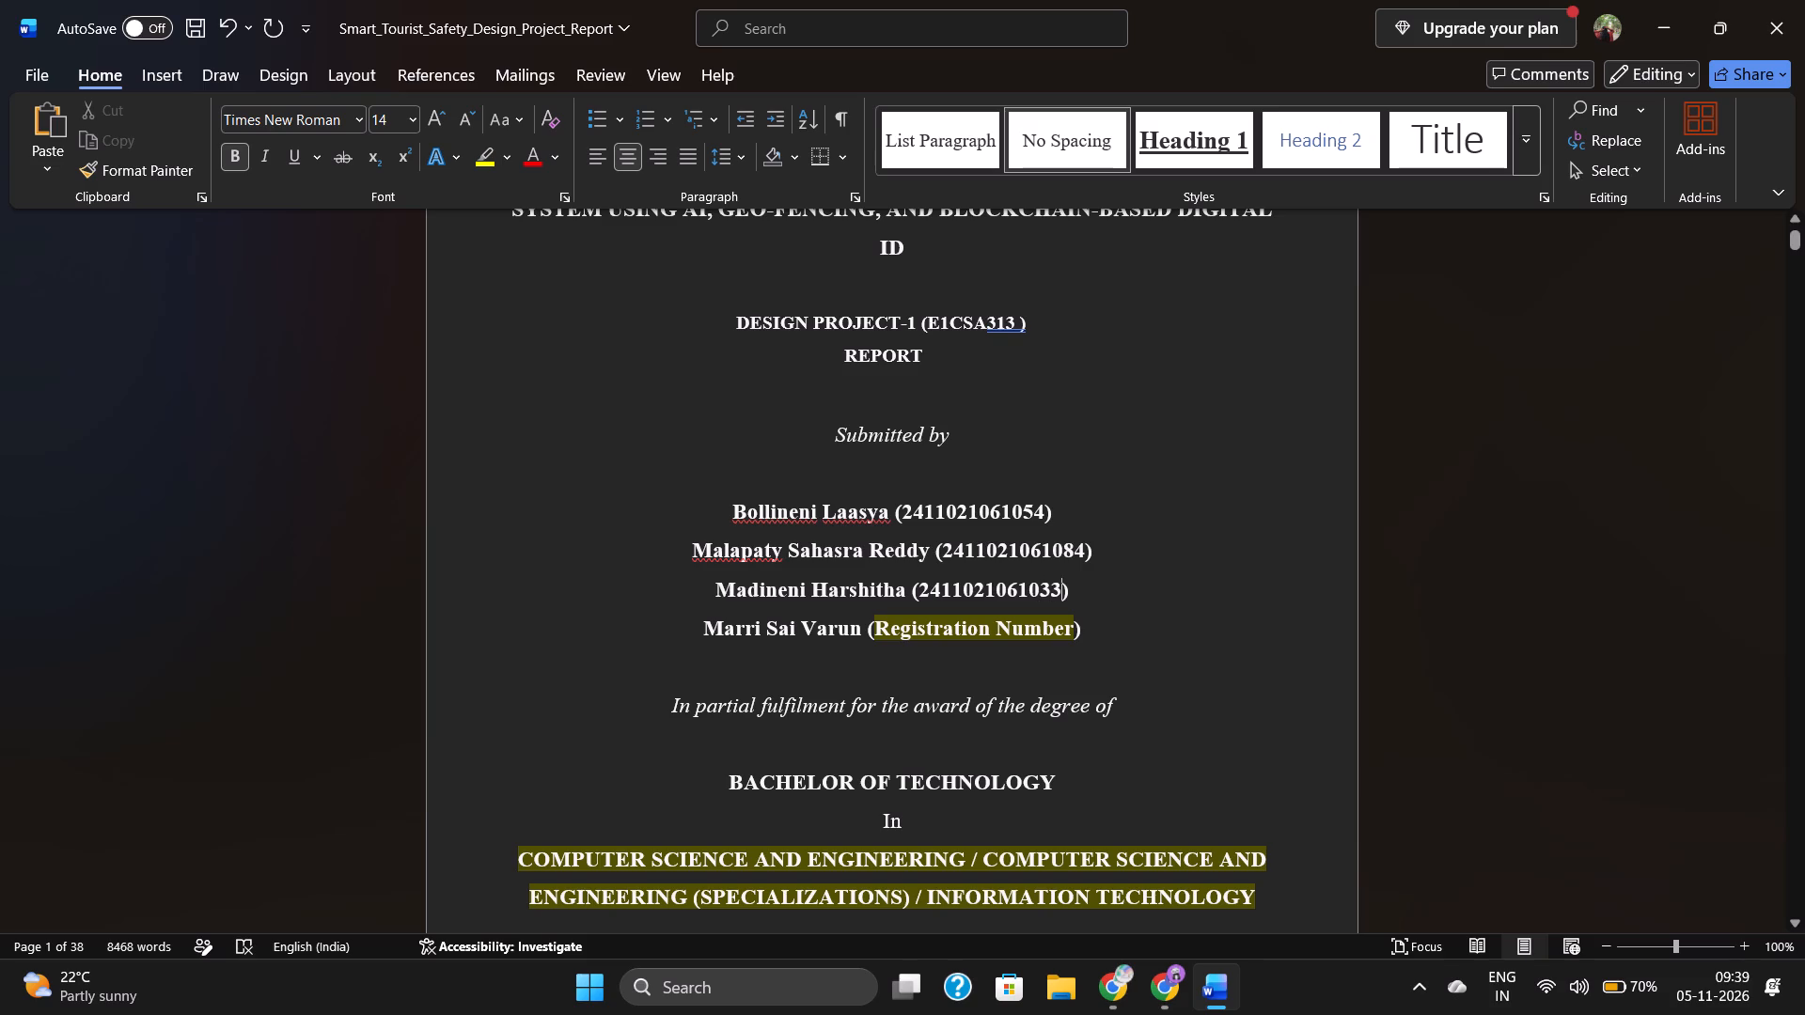
{"action": "key", "text": "BackSpace"}
{"action": "key", "text": "BackSpace"}
{"action": "key", "text": "BackSpace"}
{"action": "key", "text": "BackSpace"}
{"action": "key", "text": "BackSpace"}
{"action": "key", "text": "BackSpace"}
{"action": "key", "text": "BackSpace"}
{"action": "key", "text": "BackSpace"}
{"action": "key", "text": "BackSpace"}
{"action": "key", "text": "BackSpace"}
{"action": "key", "text": "BackSpace"}
{"action": "key", "text": "BackSpace"}
{"action": "key", "text": "BackSpace"}
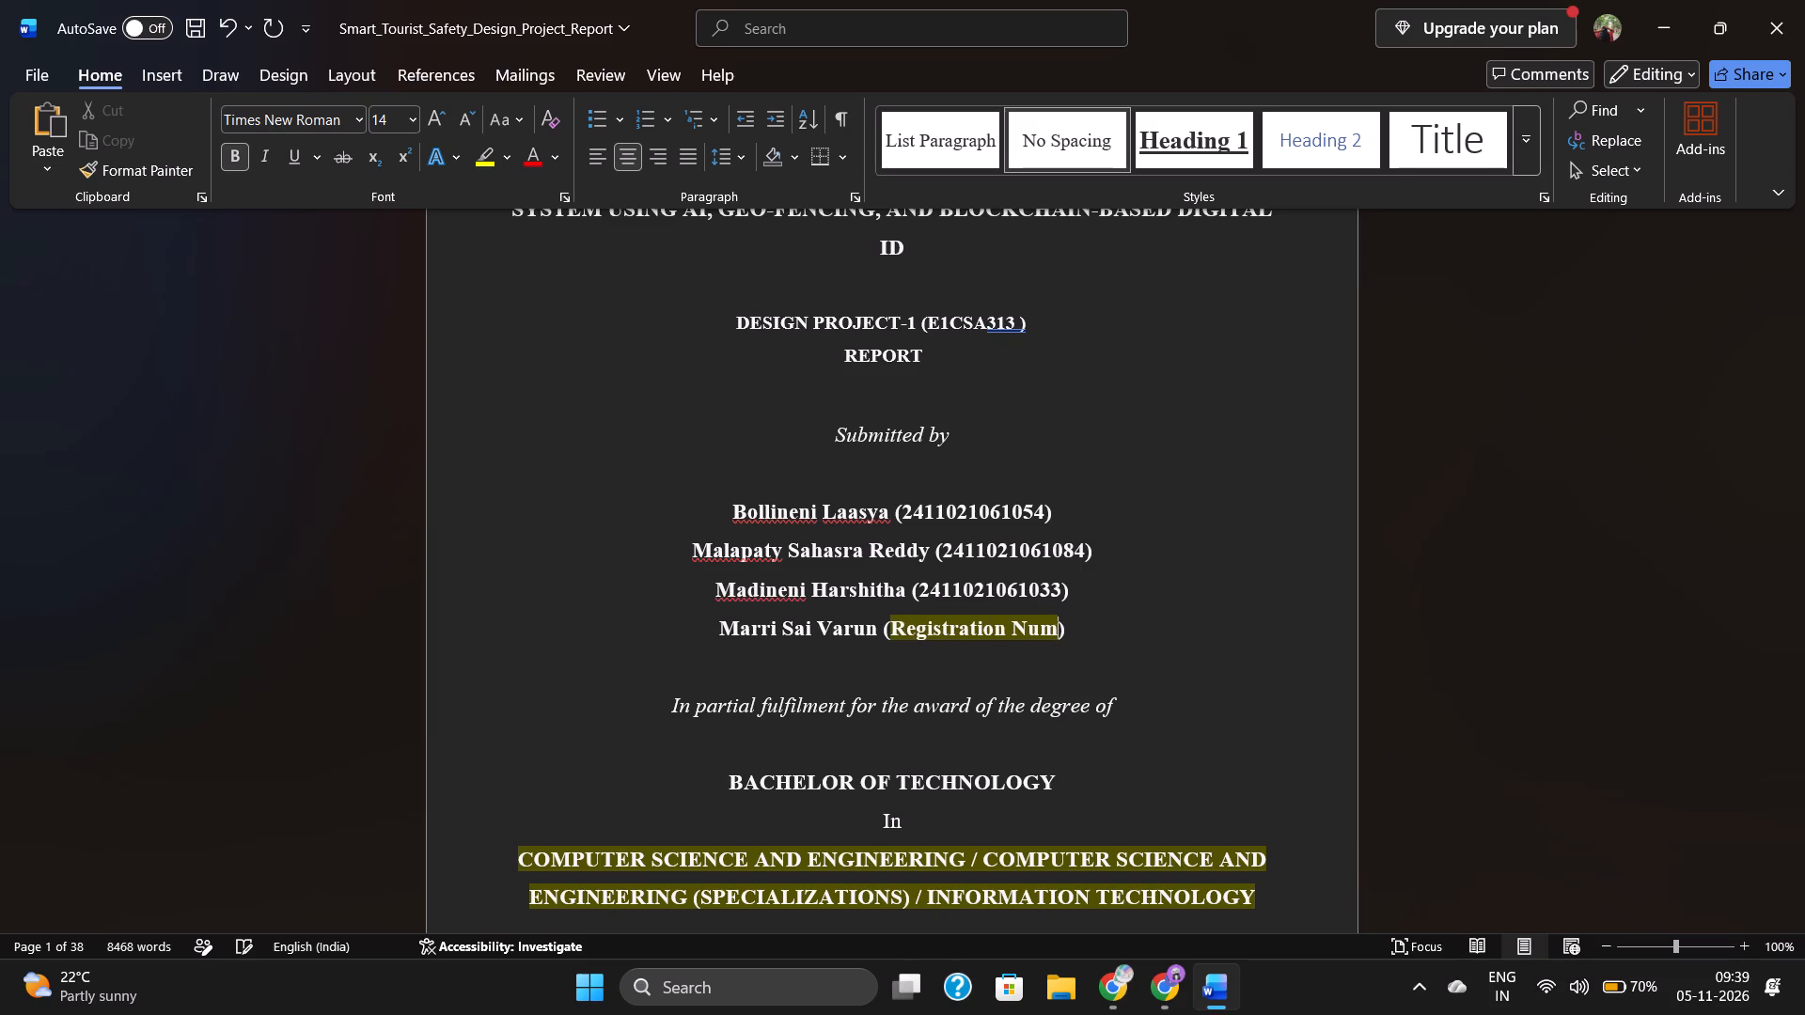
{"action": "key", "text": "BackSpace"}
{"action": "key", "text": "BackSpace"}
{"action": "key", "text": "BackSpace"}
{"action": "key", "text": "BackSpace"}
{"action": "key", "text": "BackSpace"}
{"action": "key", "text": "BackSpace"}
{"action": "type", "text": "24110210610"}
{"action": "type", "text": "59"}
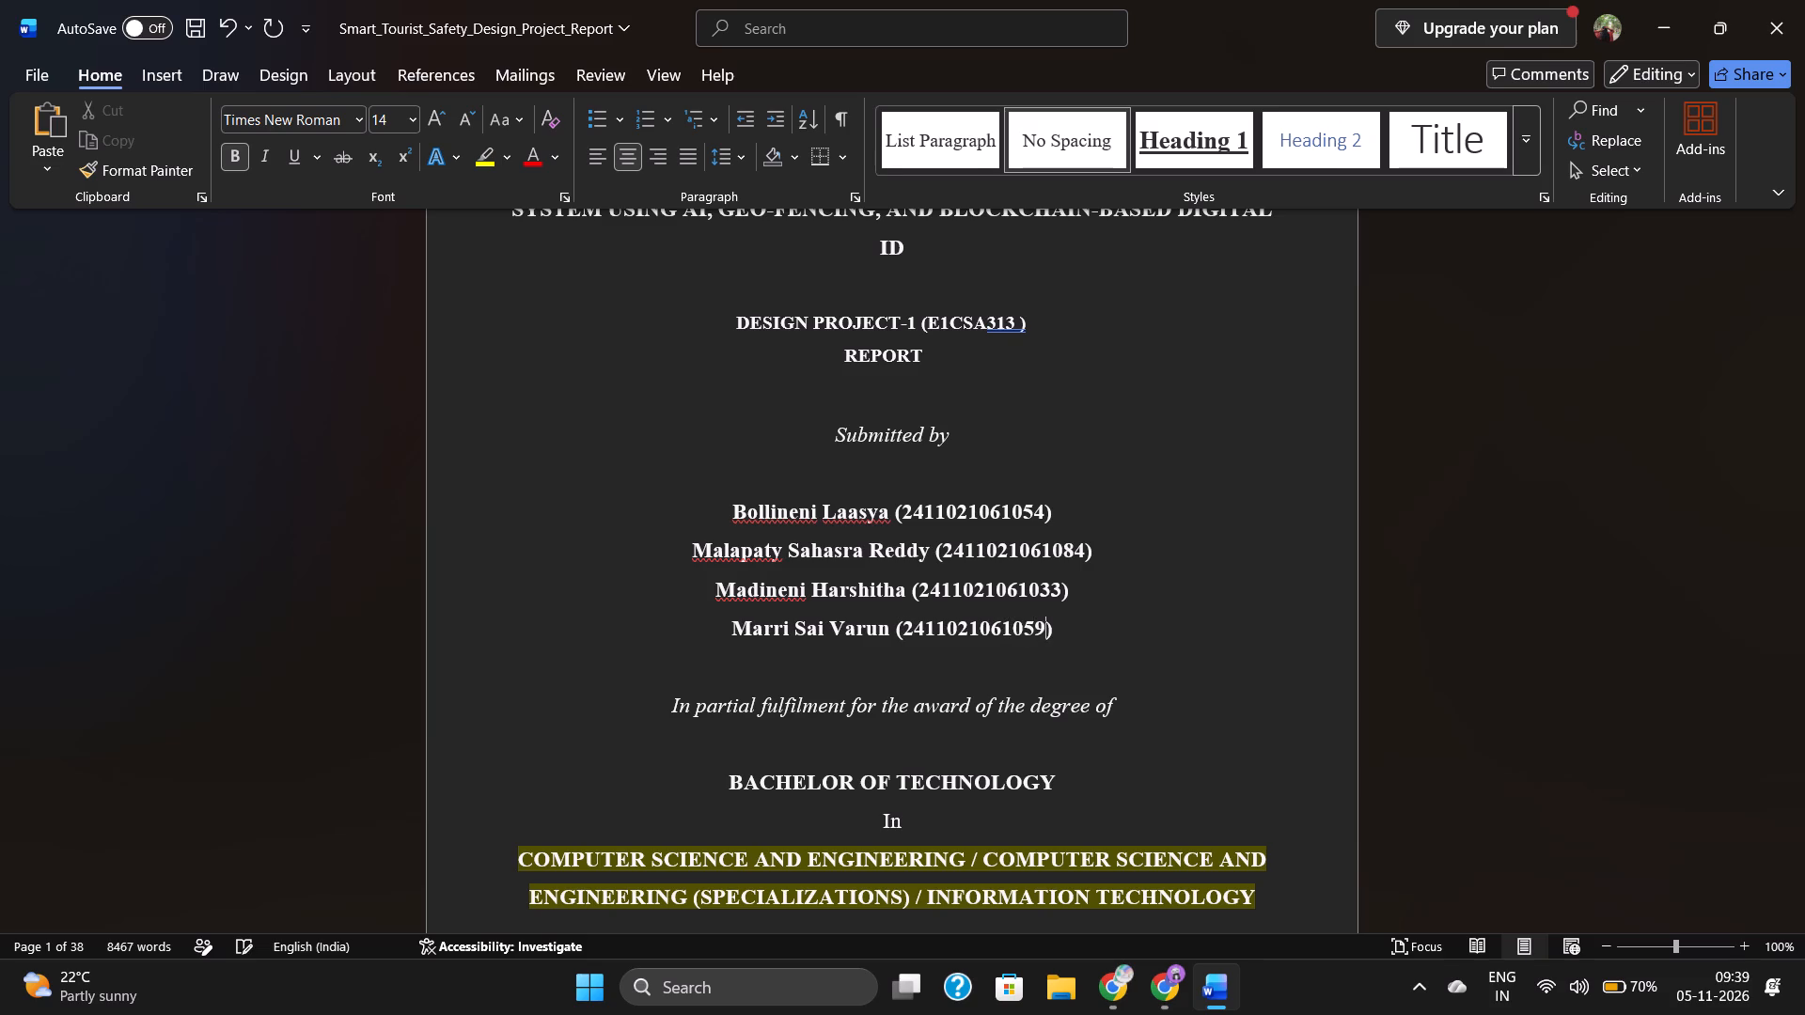
Remove the yellow highlight from the two-line department name under BACHELOR OF TECHNOLOGY.
{"action": "scroll", "coordinate": [1075, 627], "scroll_direction": "down", "scroll_amount": 3}
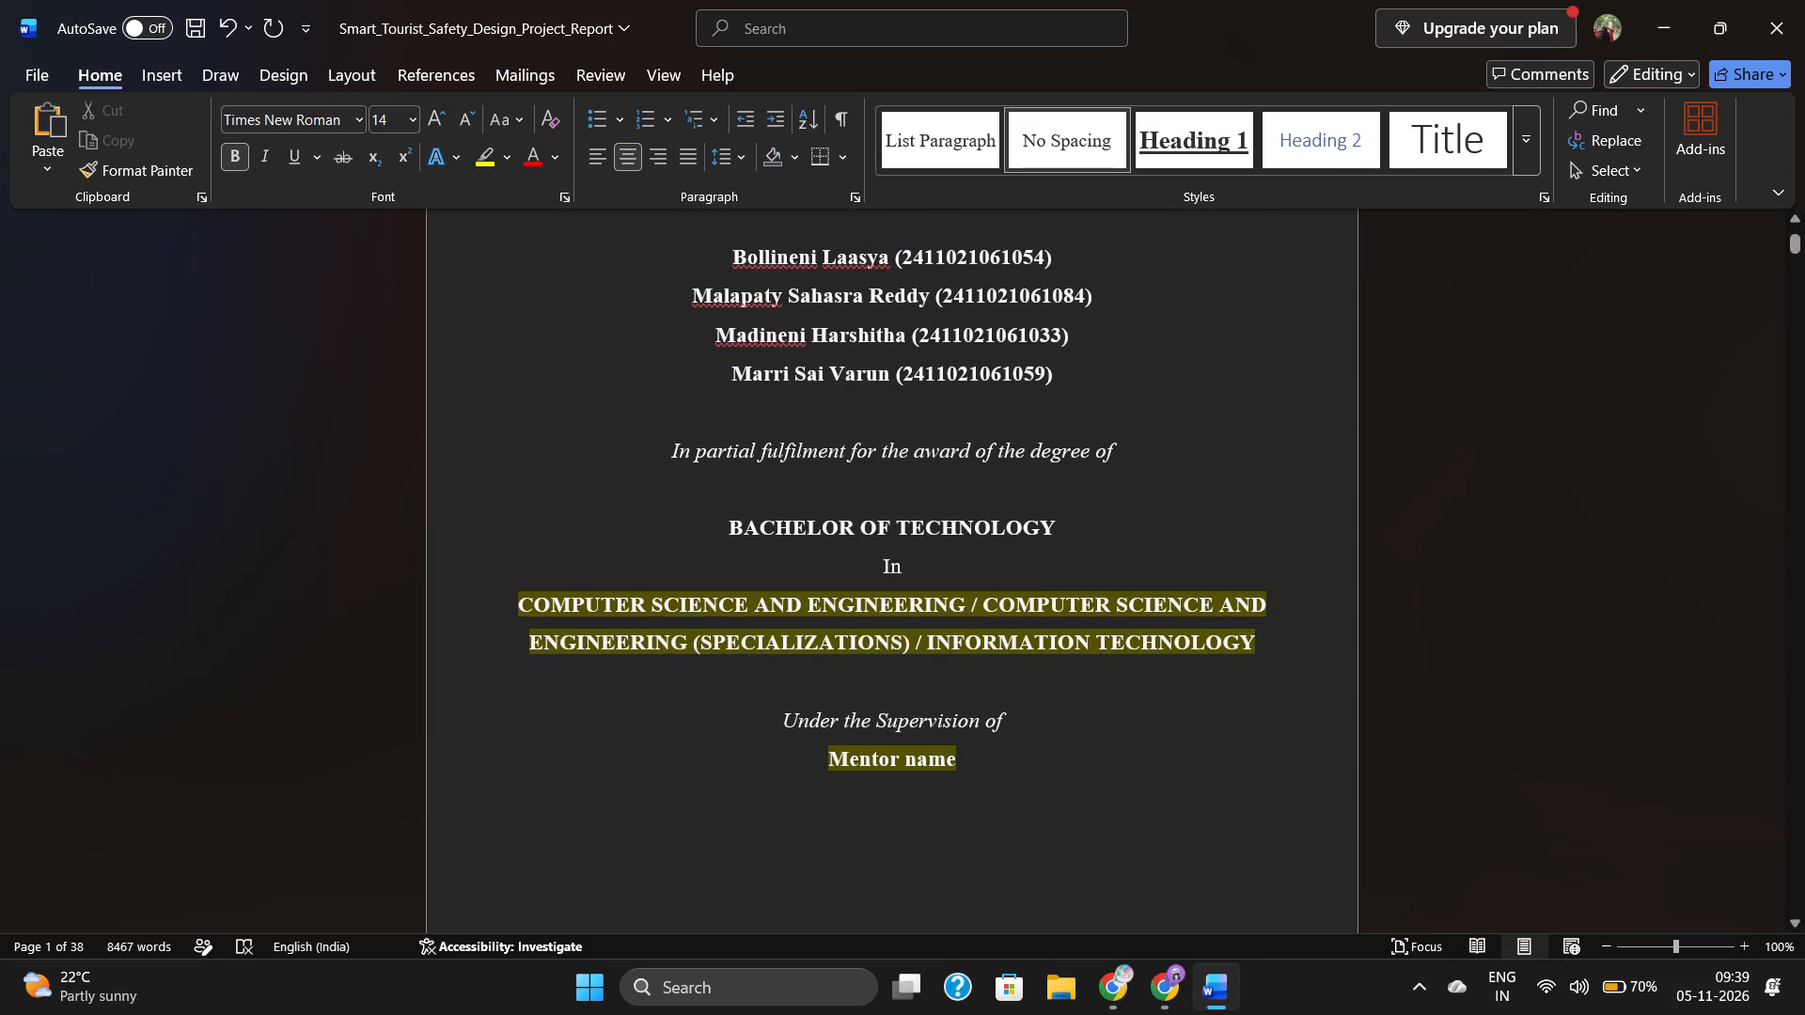
{"action": "scroll", "coordinate": [902, 294], "scroll_direction": "up", "scroll_amount": 1}
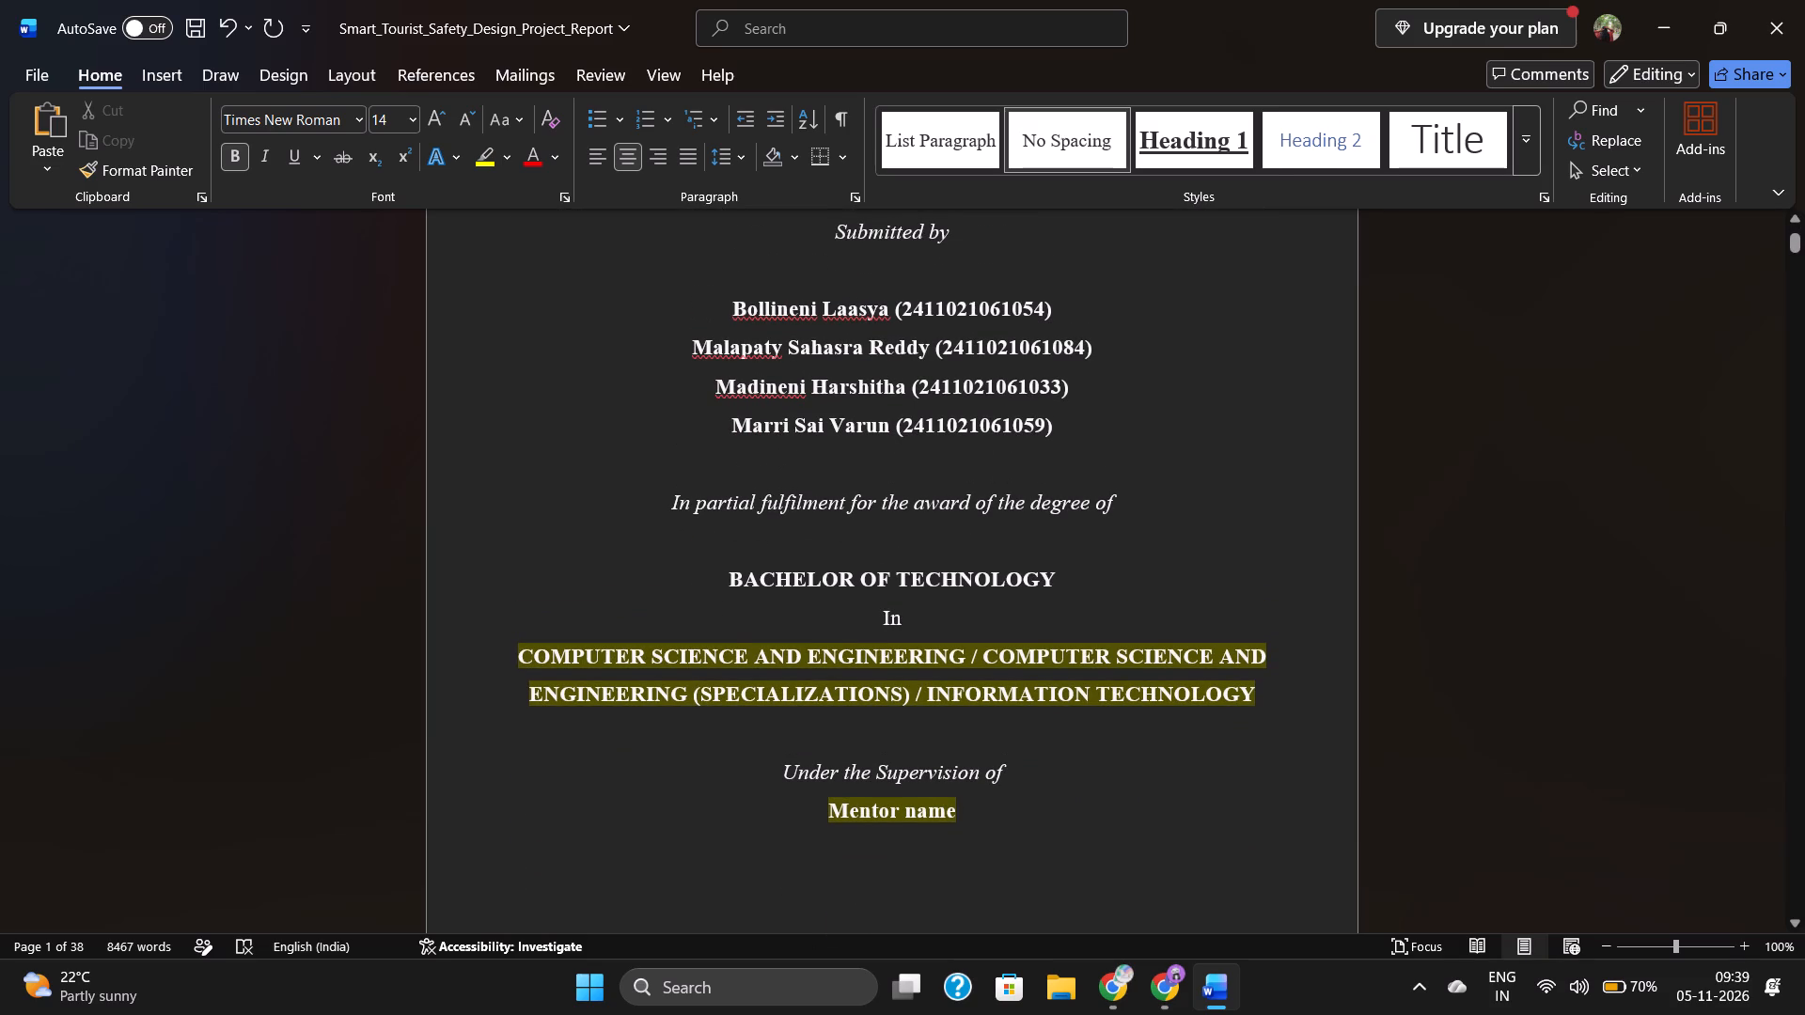
{"action": "scroll", "coordinate": [1039, 524], "scroll_direction": "down", "scroll_amount": 1}
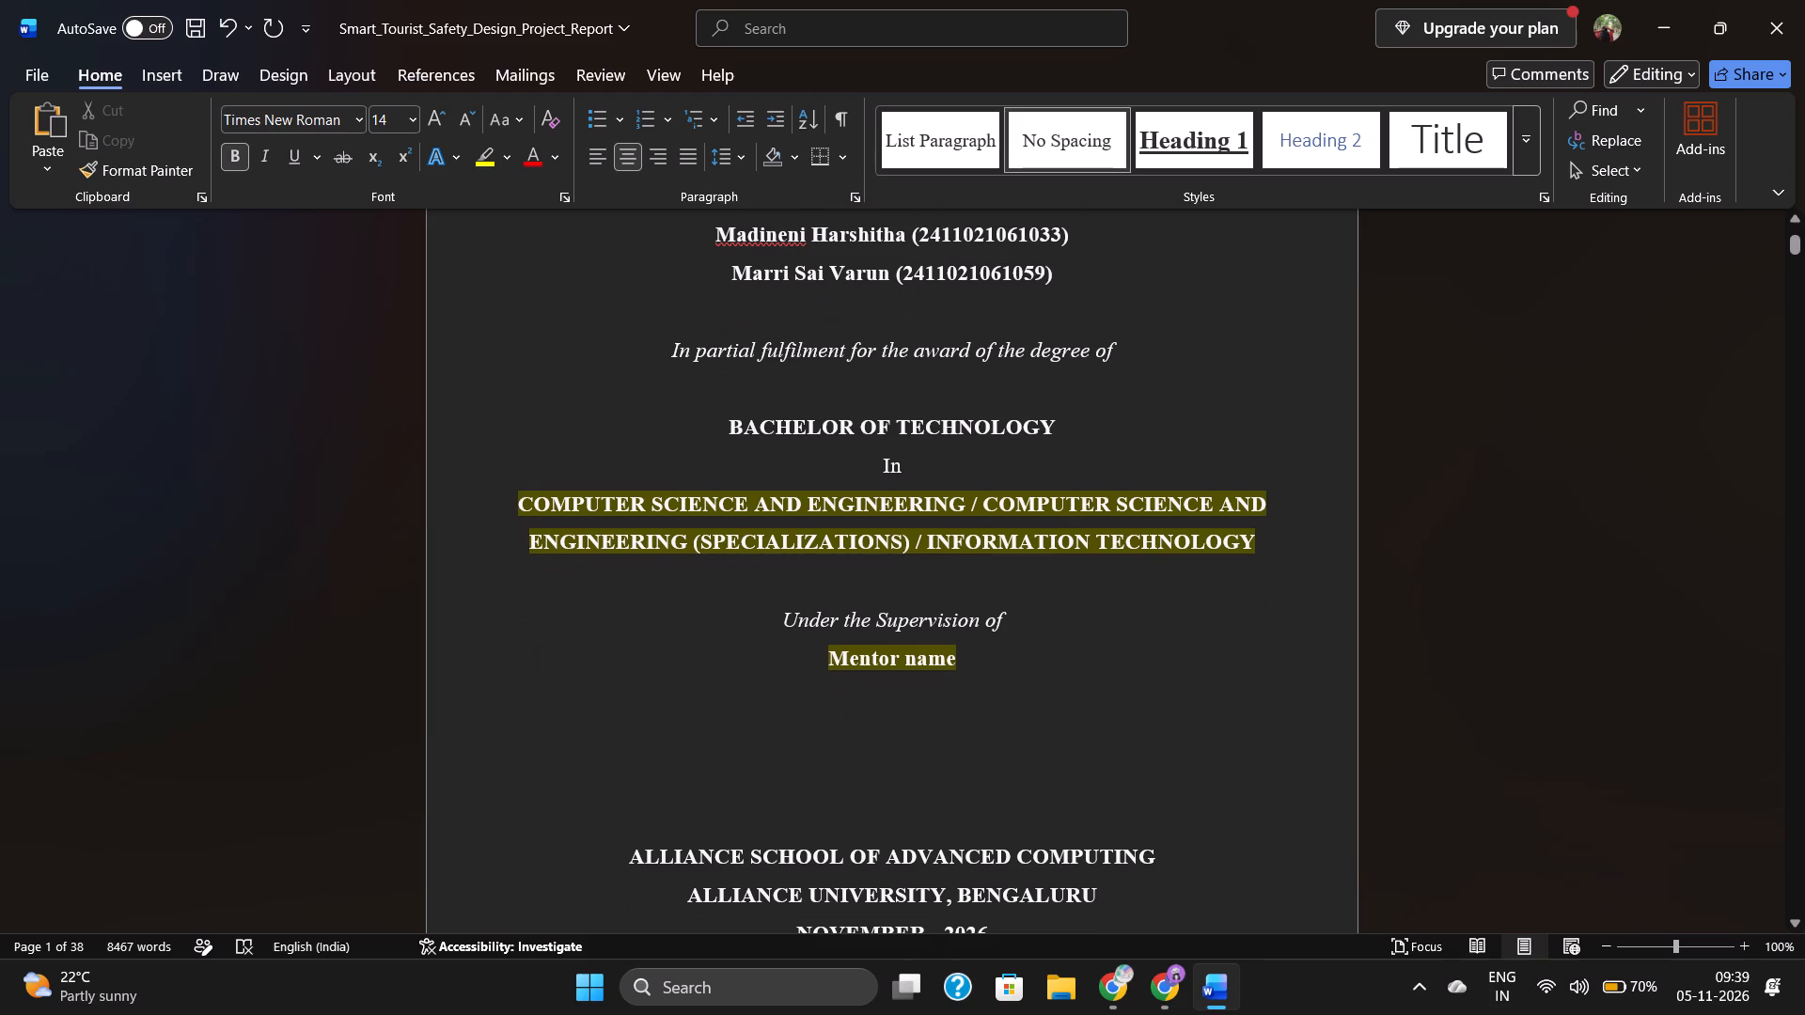
{"action": "left_click", "coordinate": [990, 514]}
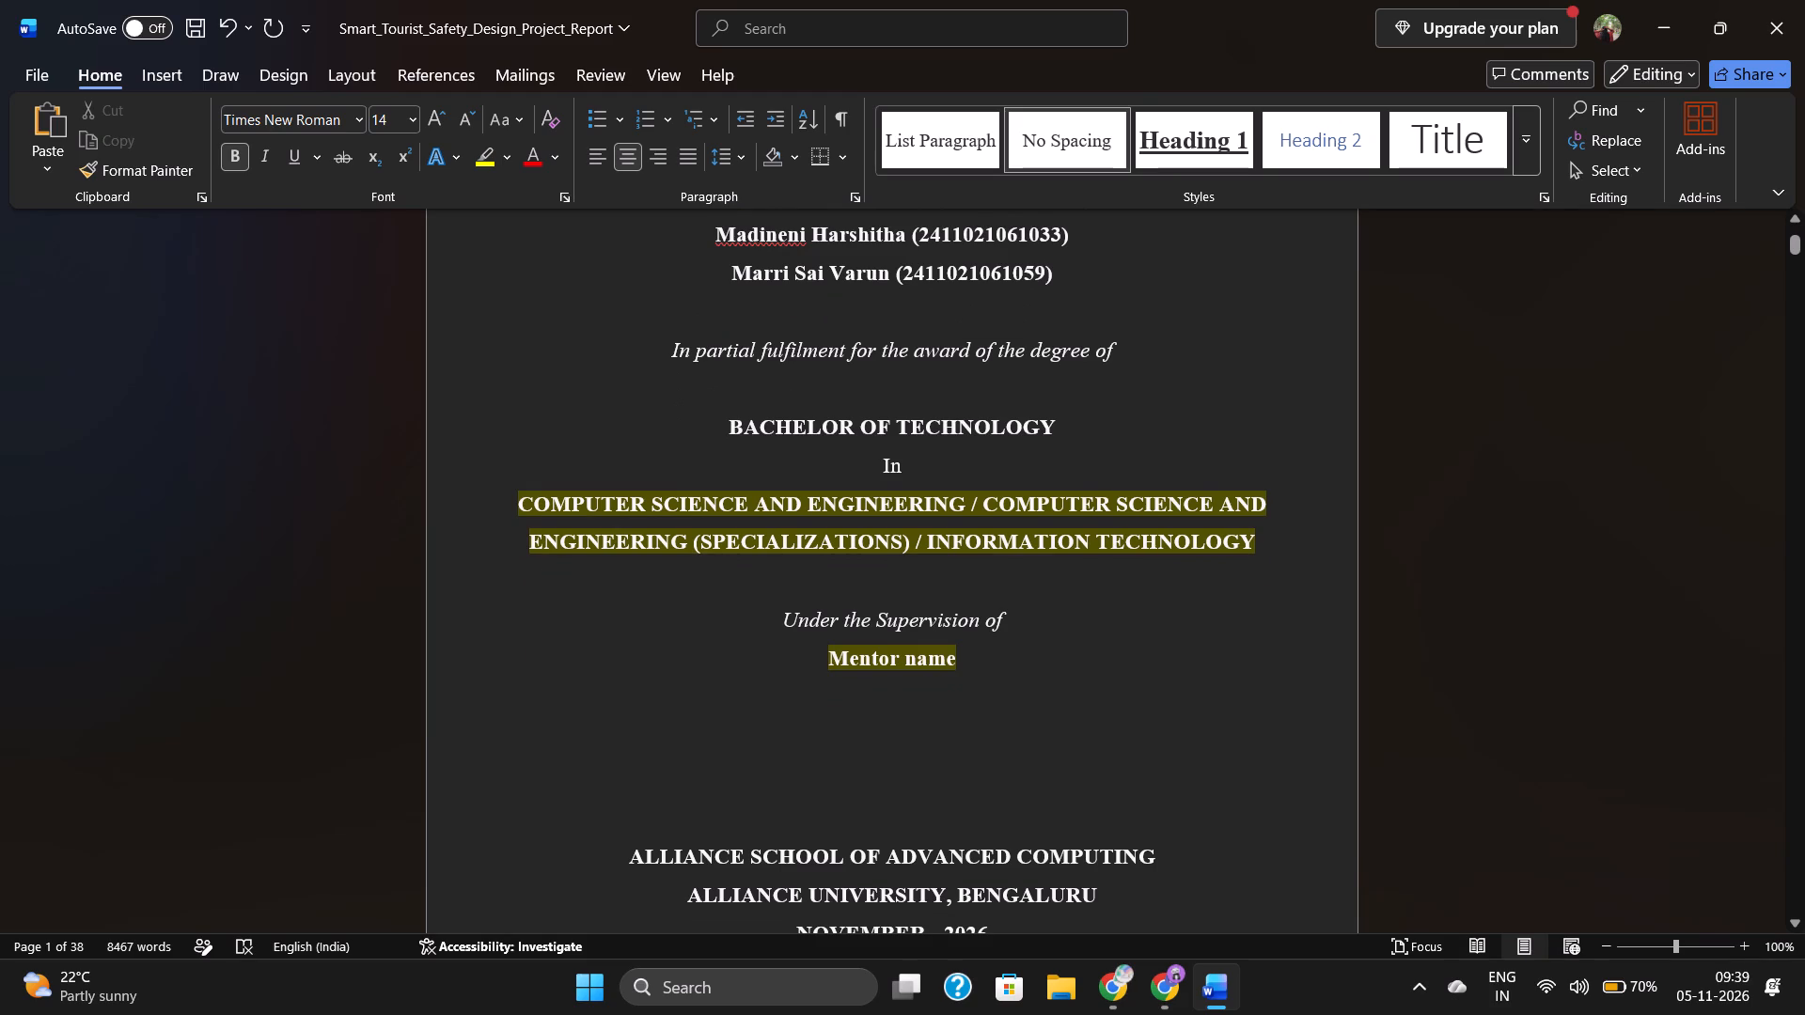
{"action": "left_click", "coordinate": [910, 512]}
{"action": "left_click_drag", "start_coordinate": [517, 497], "coordinate": [540, 500]}
{"action": "left_click_drag", "start_coordinate": [540, 500], "coordinate": [1202, 555]}
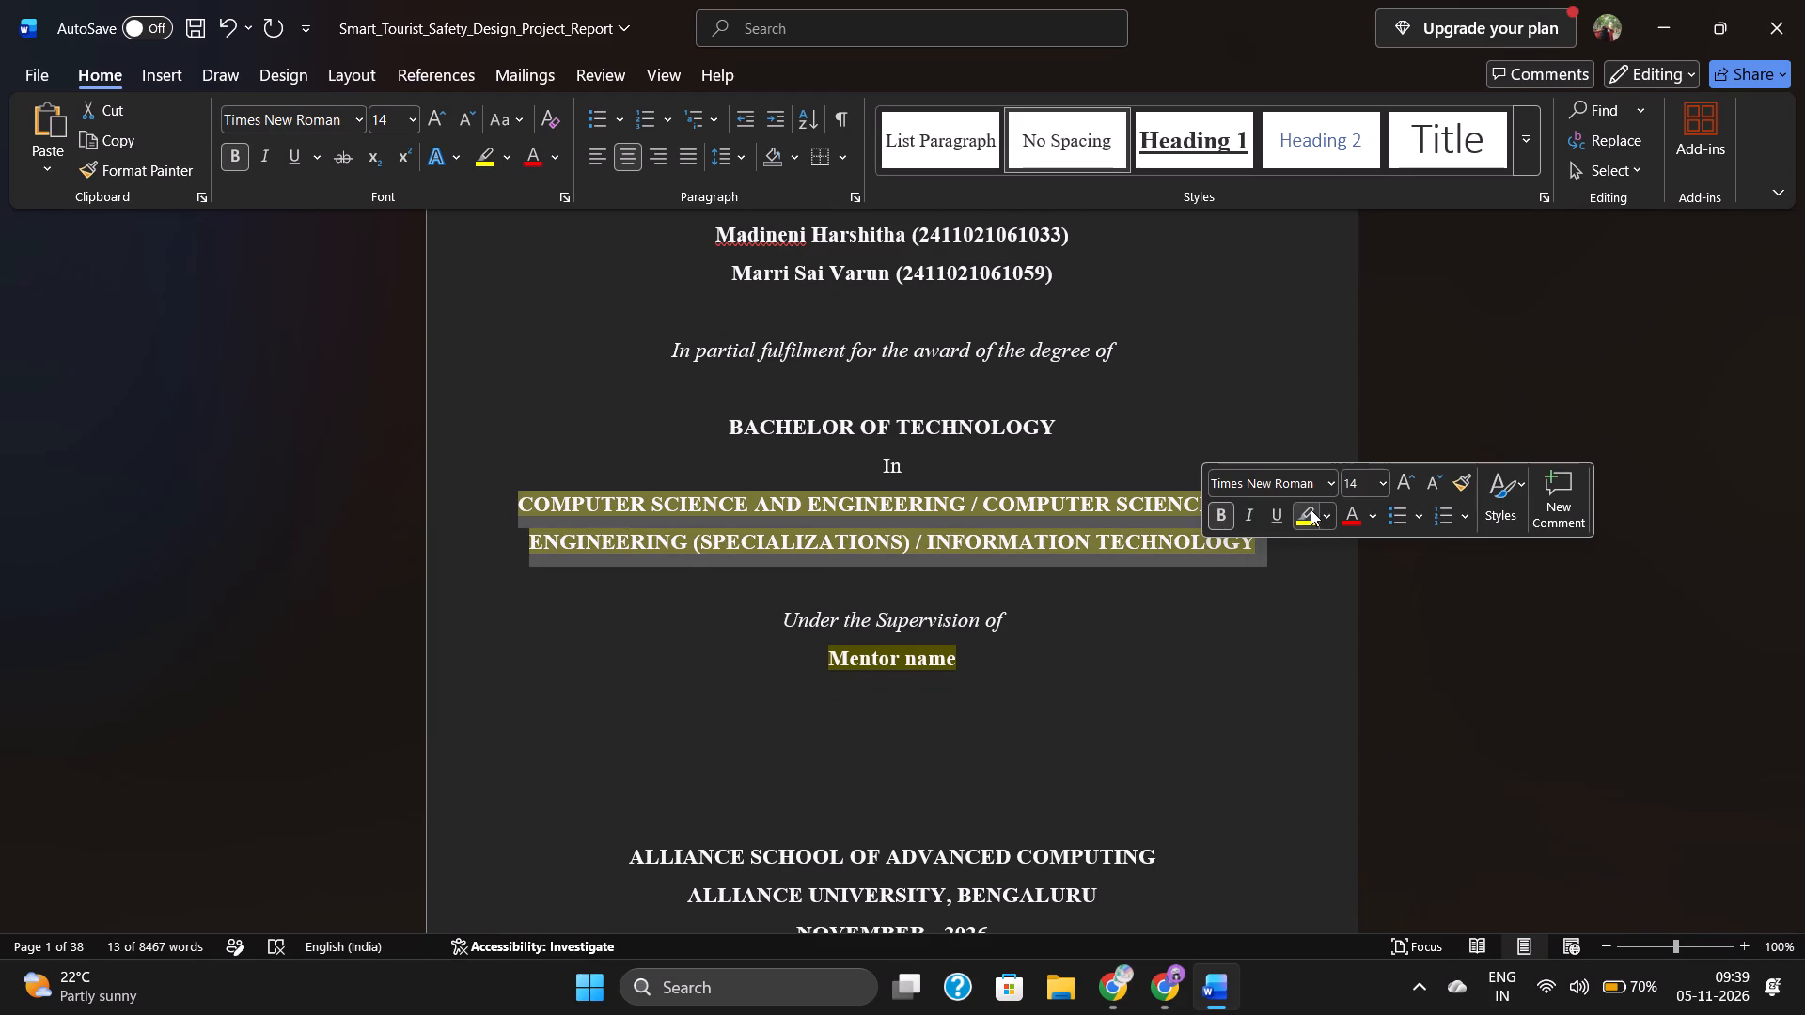
{"action": "left_click", "coordinate": [1311, 509]}
{"action": "left_click", "coordinate": [1179, 638]}
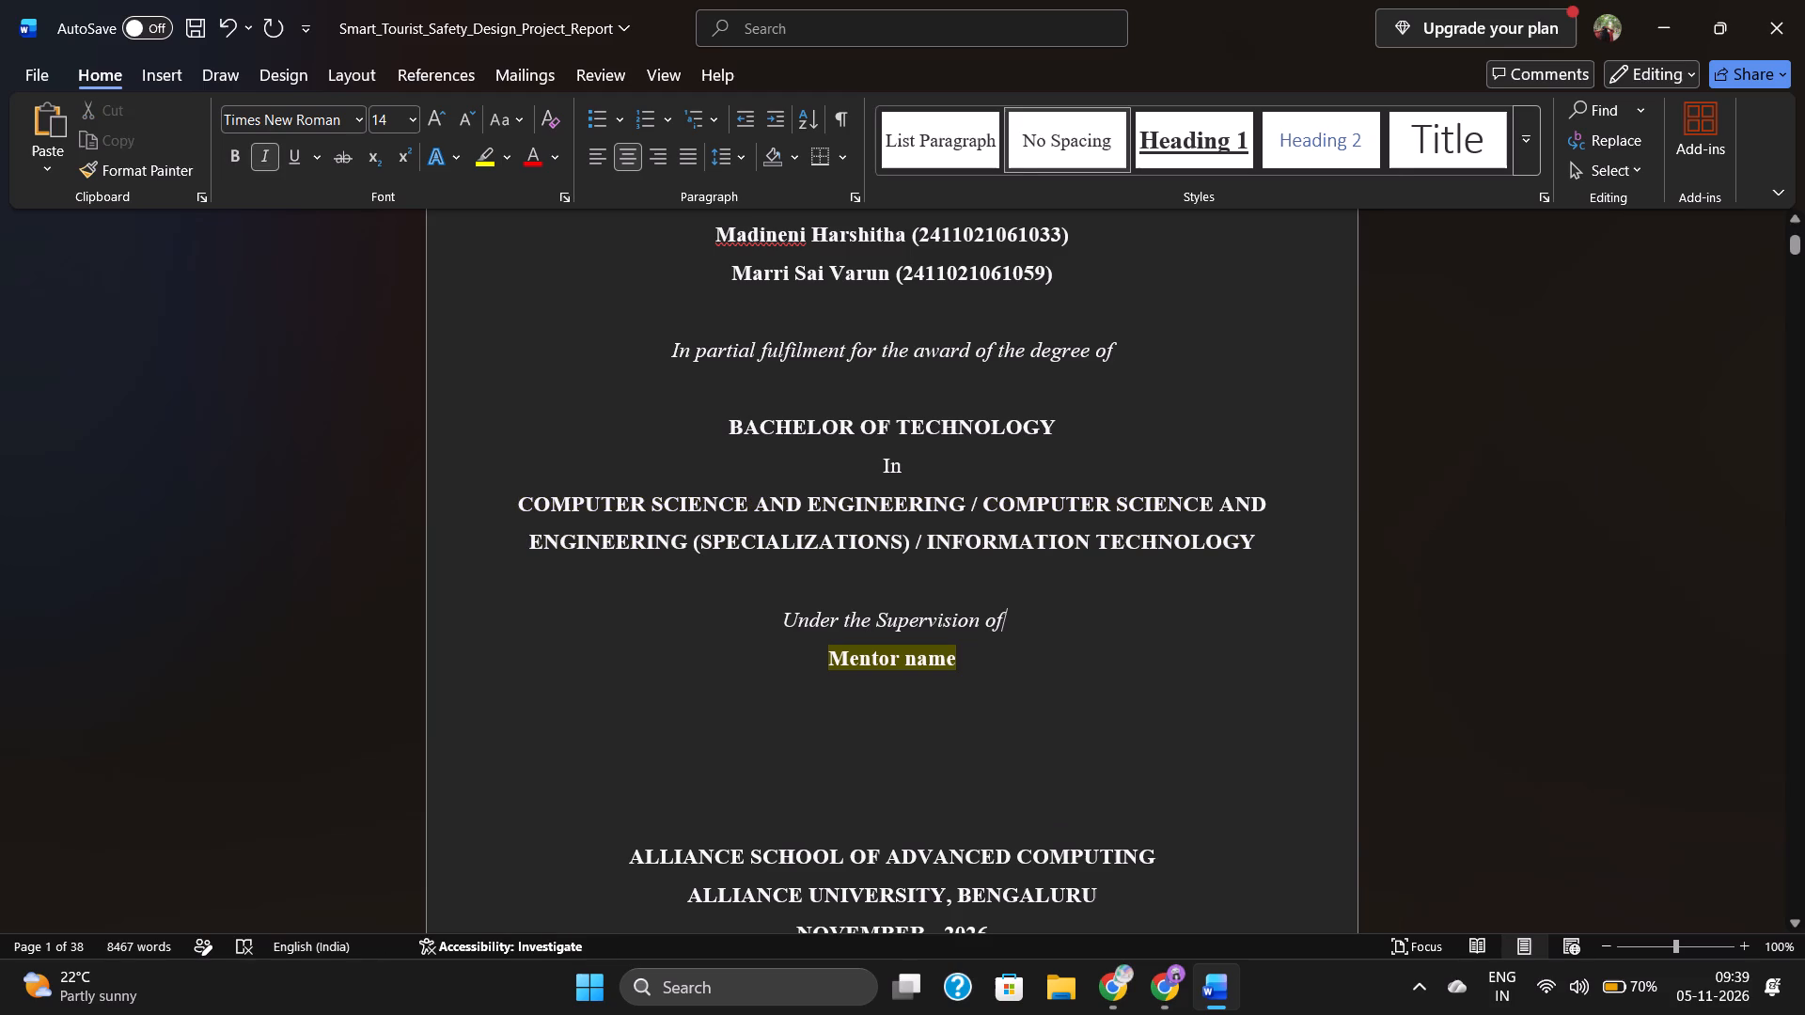
Delete the alternative departments from the slash onward, leaving only COMPUTER SCIENCE AND ENGINEERING.
{"action": "left_click_drag", "start_coordinate": [972, 501], "coordinate": [1217, 537]}
{"action": "key", "text": "BackSpace"}
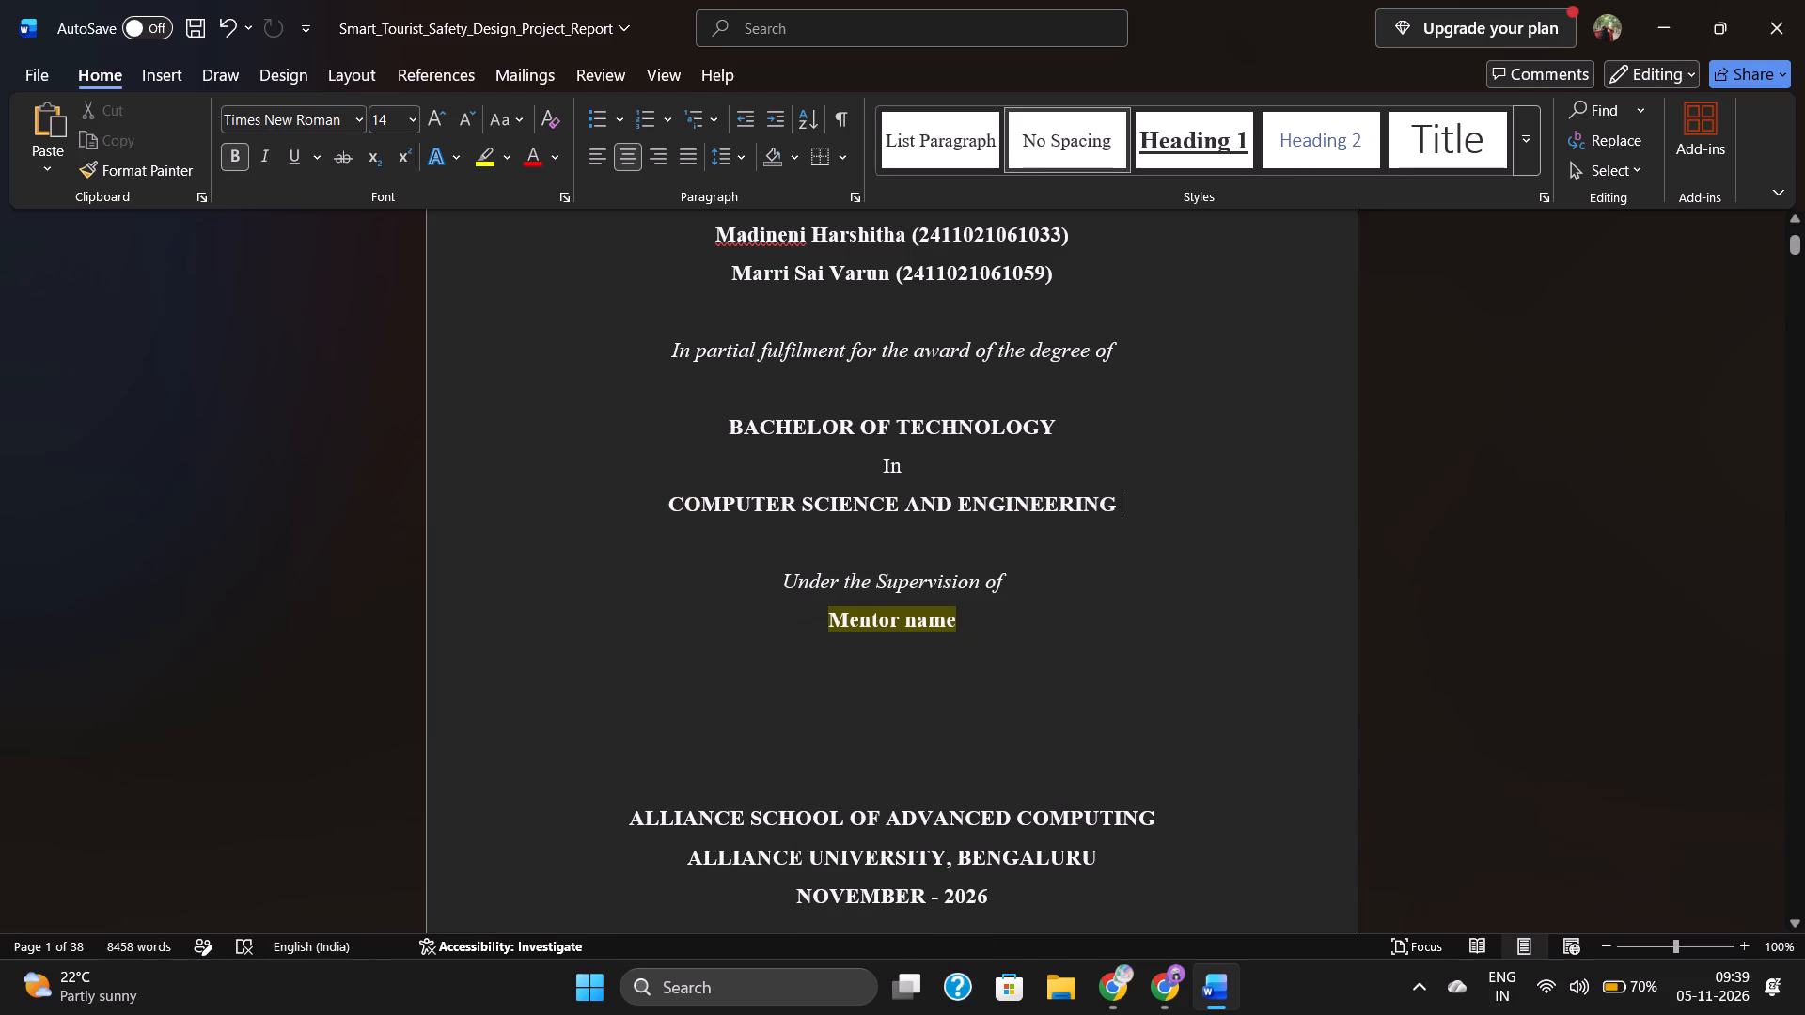
Replace the highlighted Mentor name placeholder under "Under the Supervision of" with the supervisor's name, including the title Dr.
{"action": "left_click", "coordinate": [965, 627]}
{"action": "left_click_drag", "start_coordinate": [965, 627], "coordinate": [831, 634]}
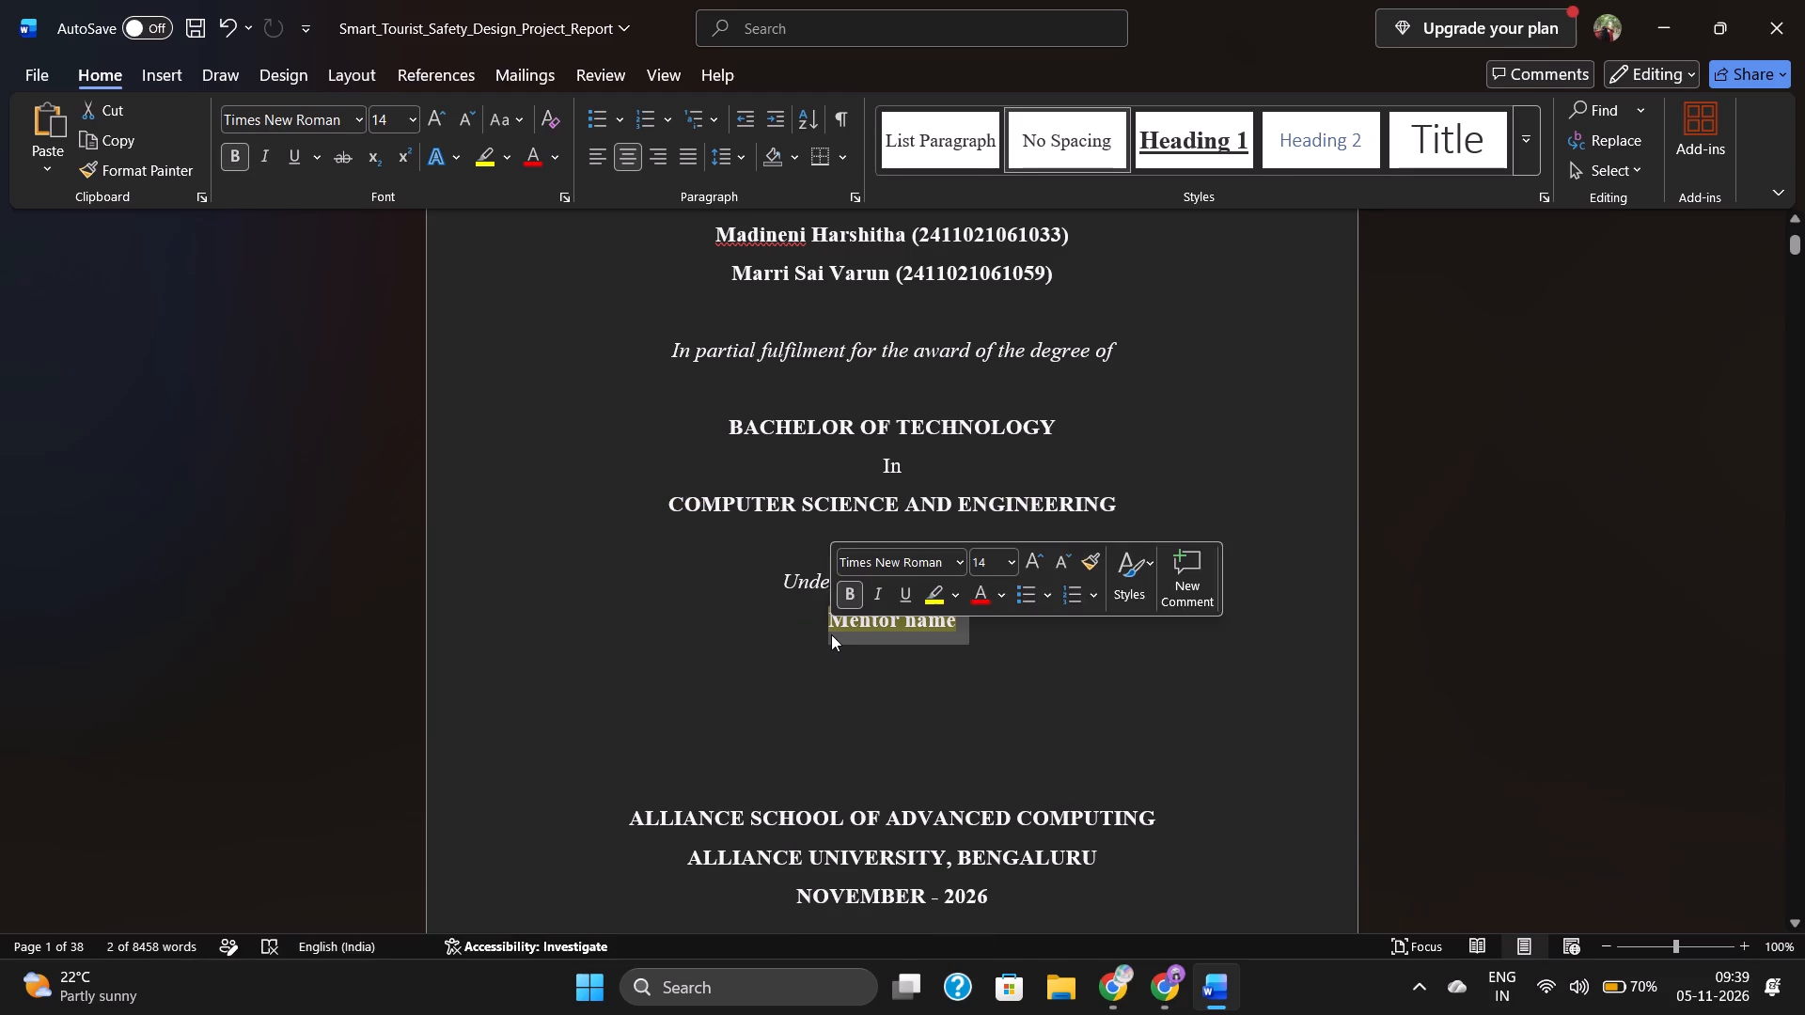
{"action": "key", "text": "BackSpace"}
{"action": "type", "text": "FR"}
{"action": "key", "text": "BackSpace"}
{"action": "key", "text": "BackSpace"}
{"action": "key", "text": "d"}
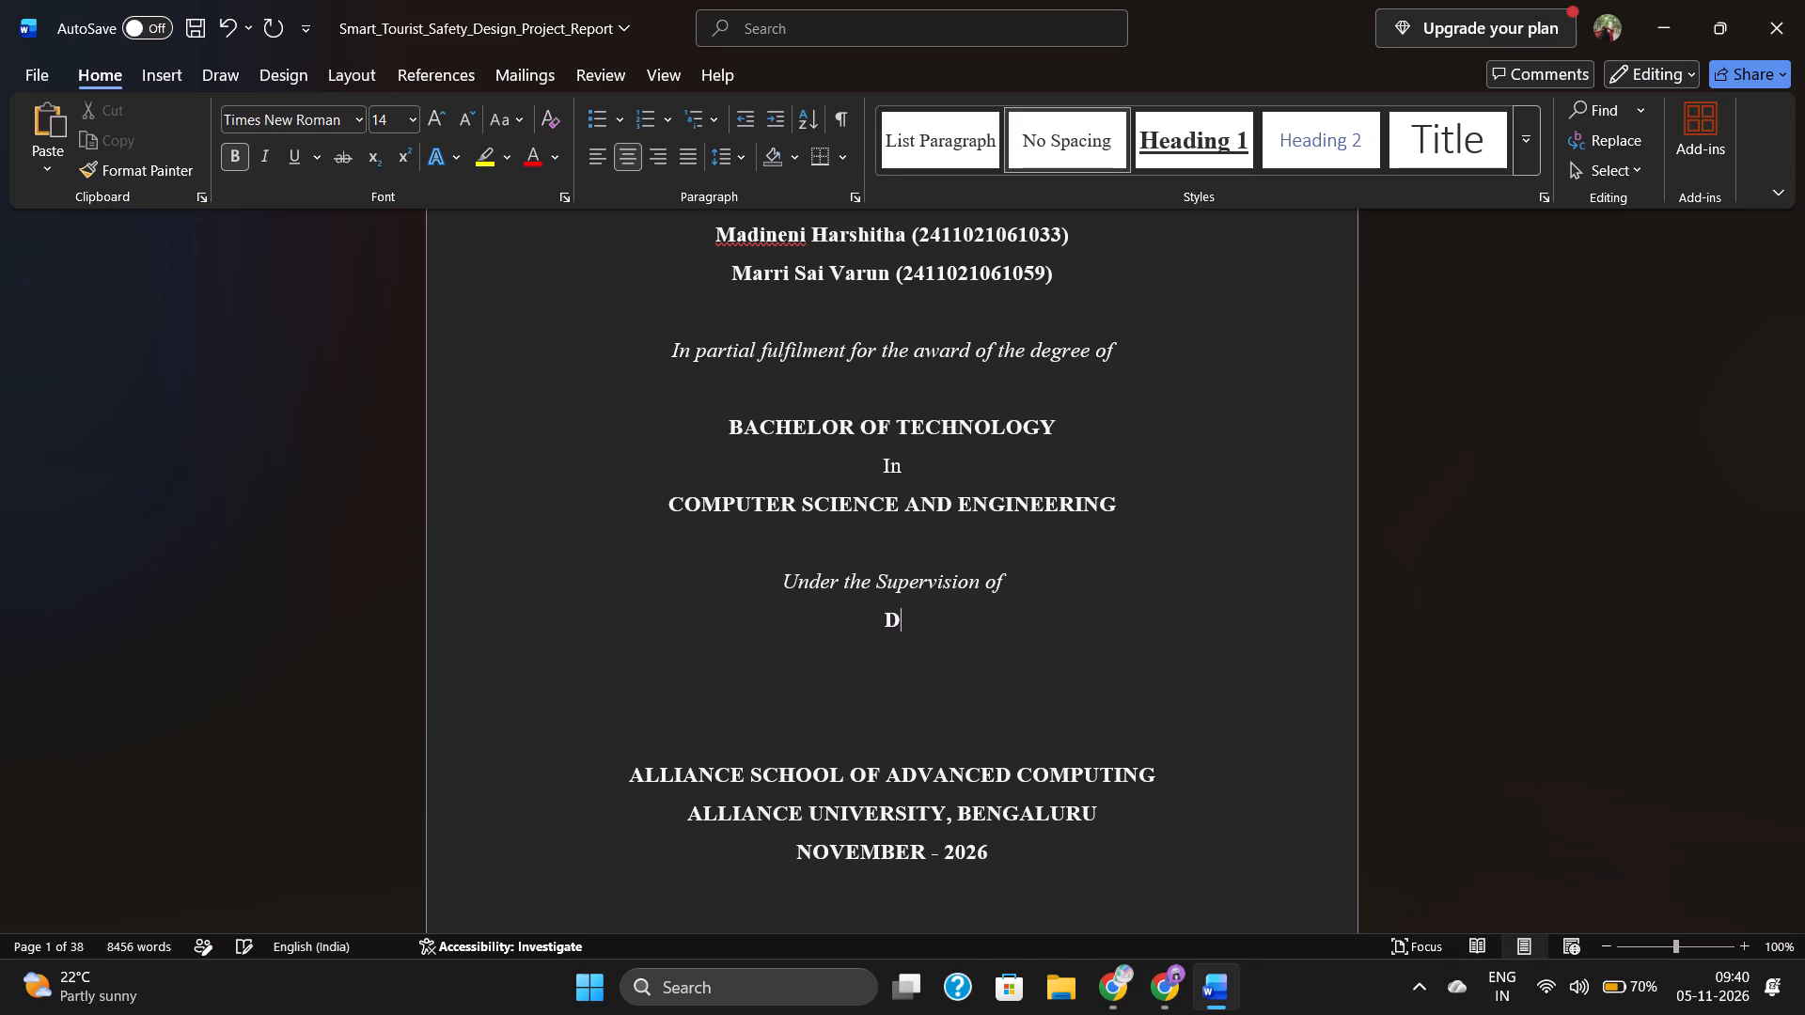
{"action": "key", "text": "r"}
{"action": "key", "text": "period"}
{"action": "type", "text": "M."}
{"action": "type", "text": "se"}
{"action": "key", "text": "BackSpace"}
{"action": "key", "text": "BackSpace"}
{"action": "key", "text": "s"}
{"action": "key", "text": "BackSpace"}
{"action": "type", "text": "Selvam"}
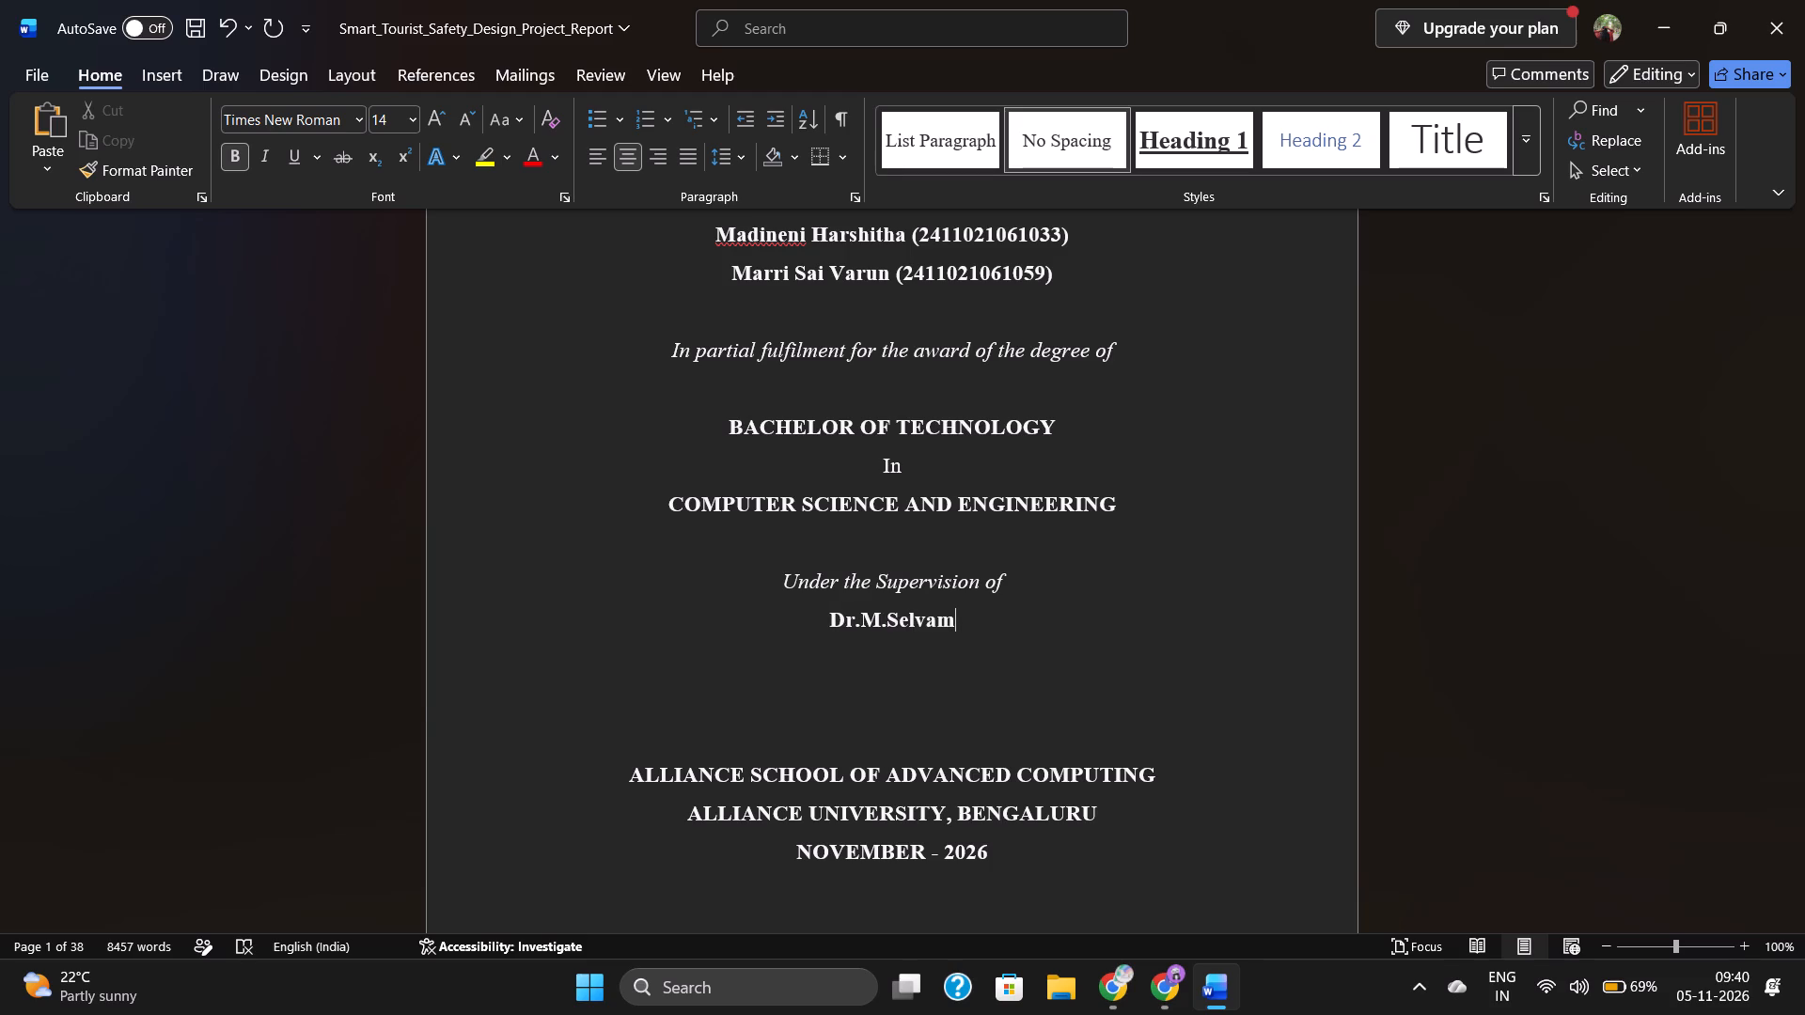
{"action": "scroll", "coordinate": [831, 634], "scroll_direction": "down", "scroll_amount": 2}
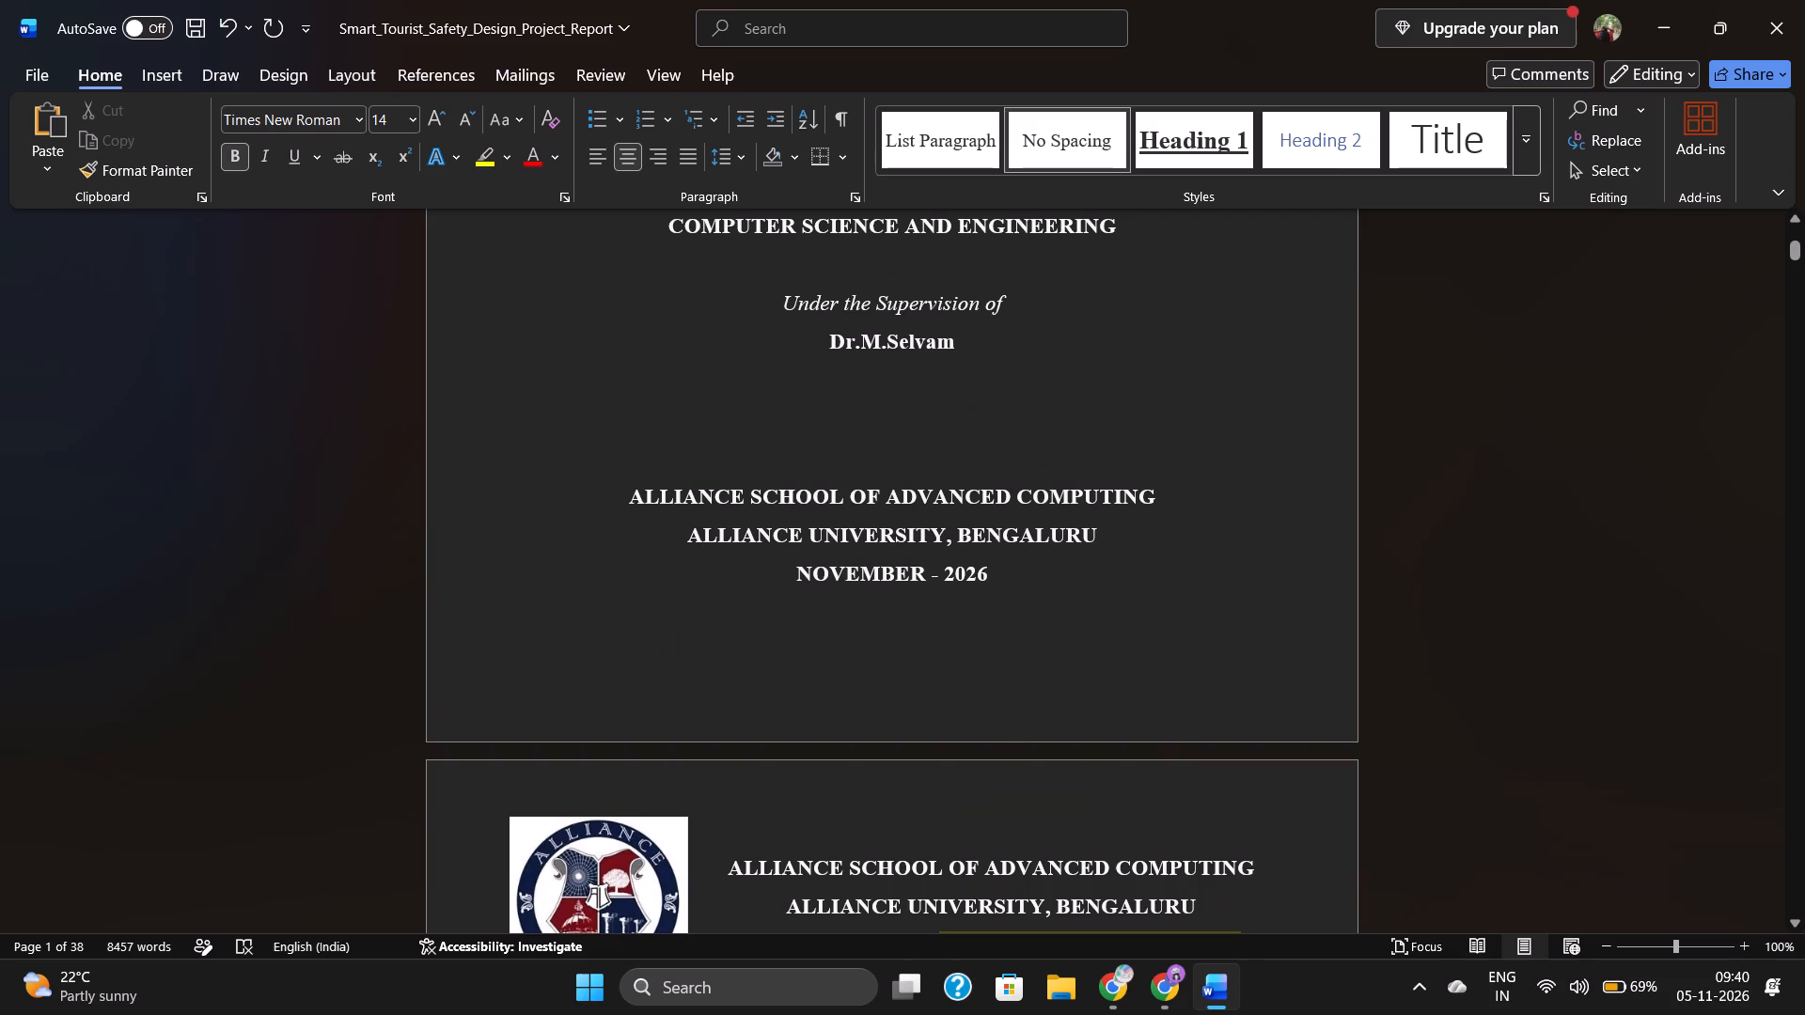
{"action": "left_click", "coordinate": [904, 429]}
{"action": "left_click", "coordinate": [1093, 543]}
Remove the yellow highlight from the department options after DEPARTMENT OF in the certificate page header.
{"action": "scroll", "coordinate": [997, 644], "scroll_direction": "down", "scroll_amount": 3}
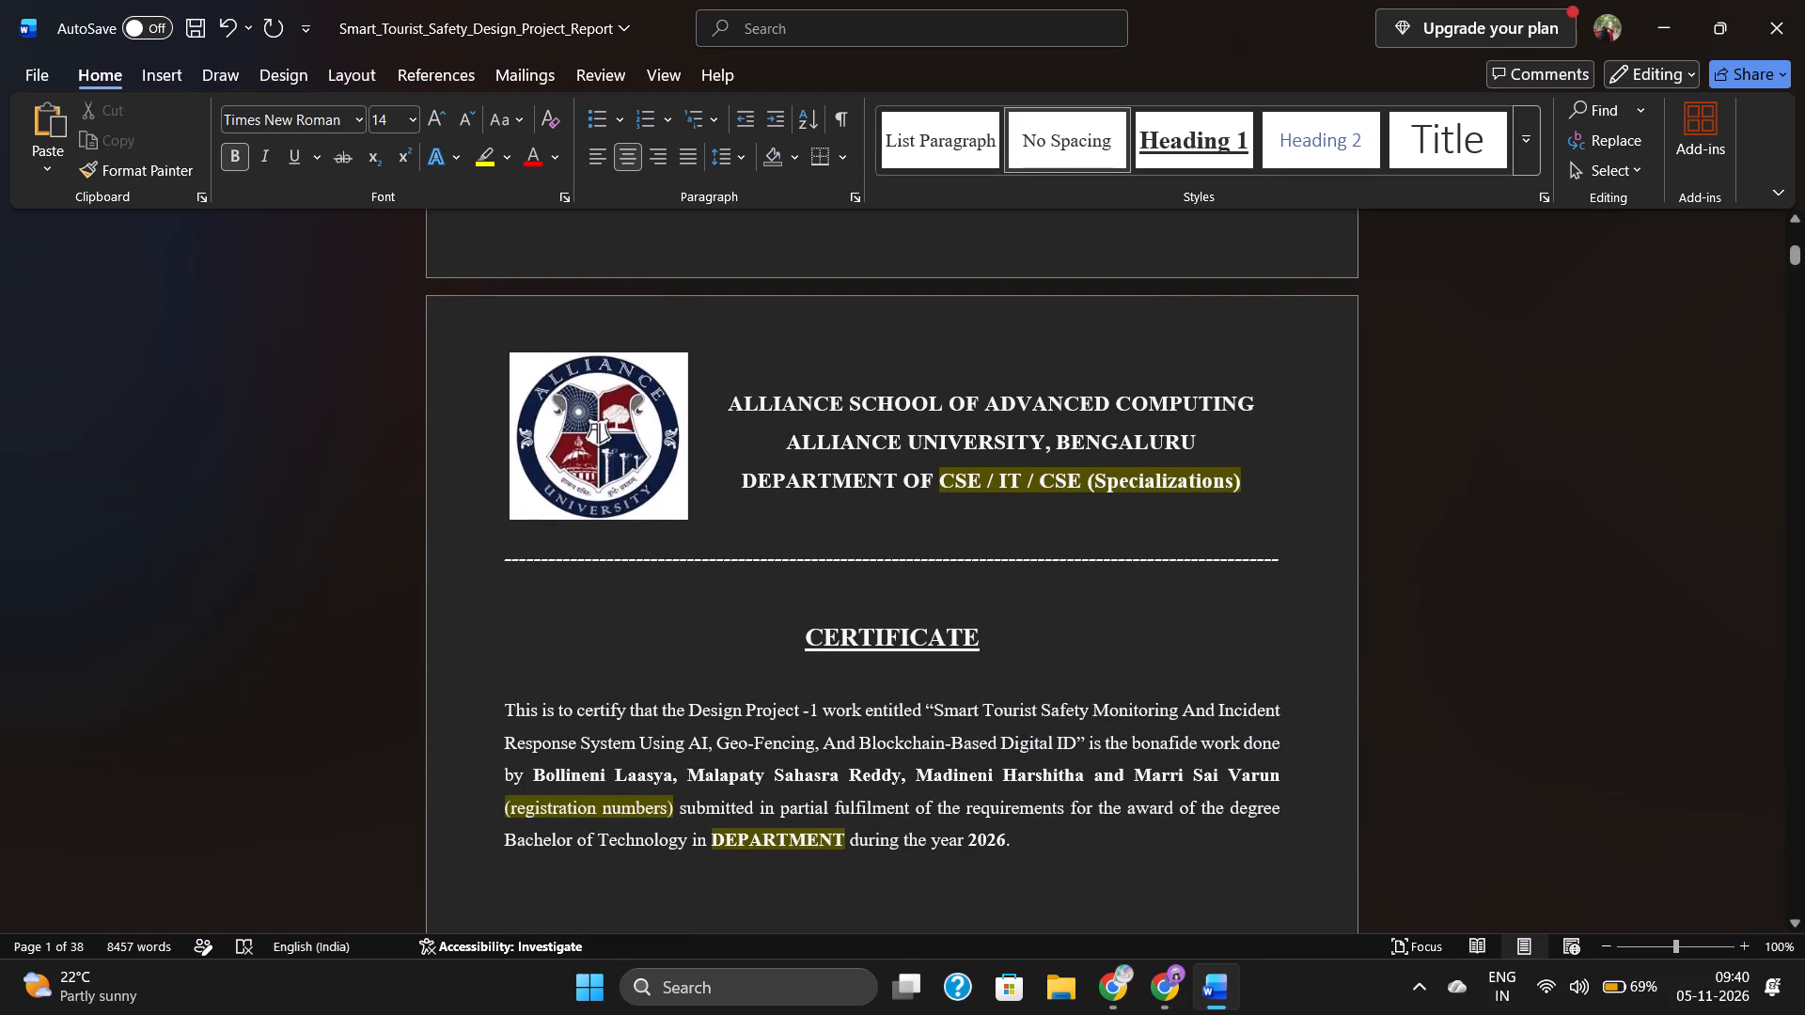
{"action": "left_click_drag", "start_coordinate": [1241, 478], "coordinate": [945, 467]}
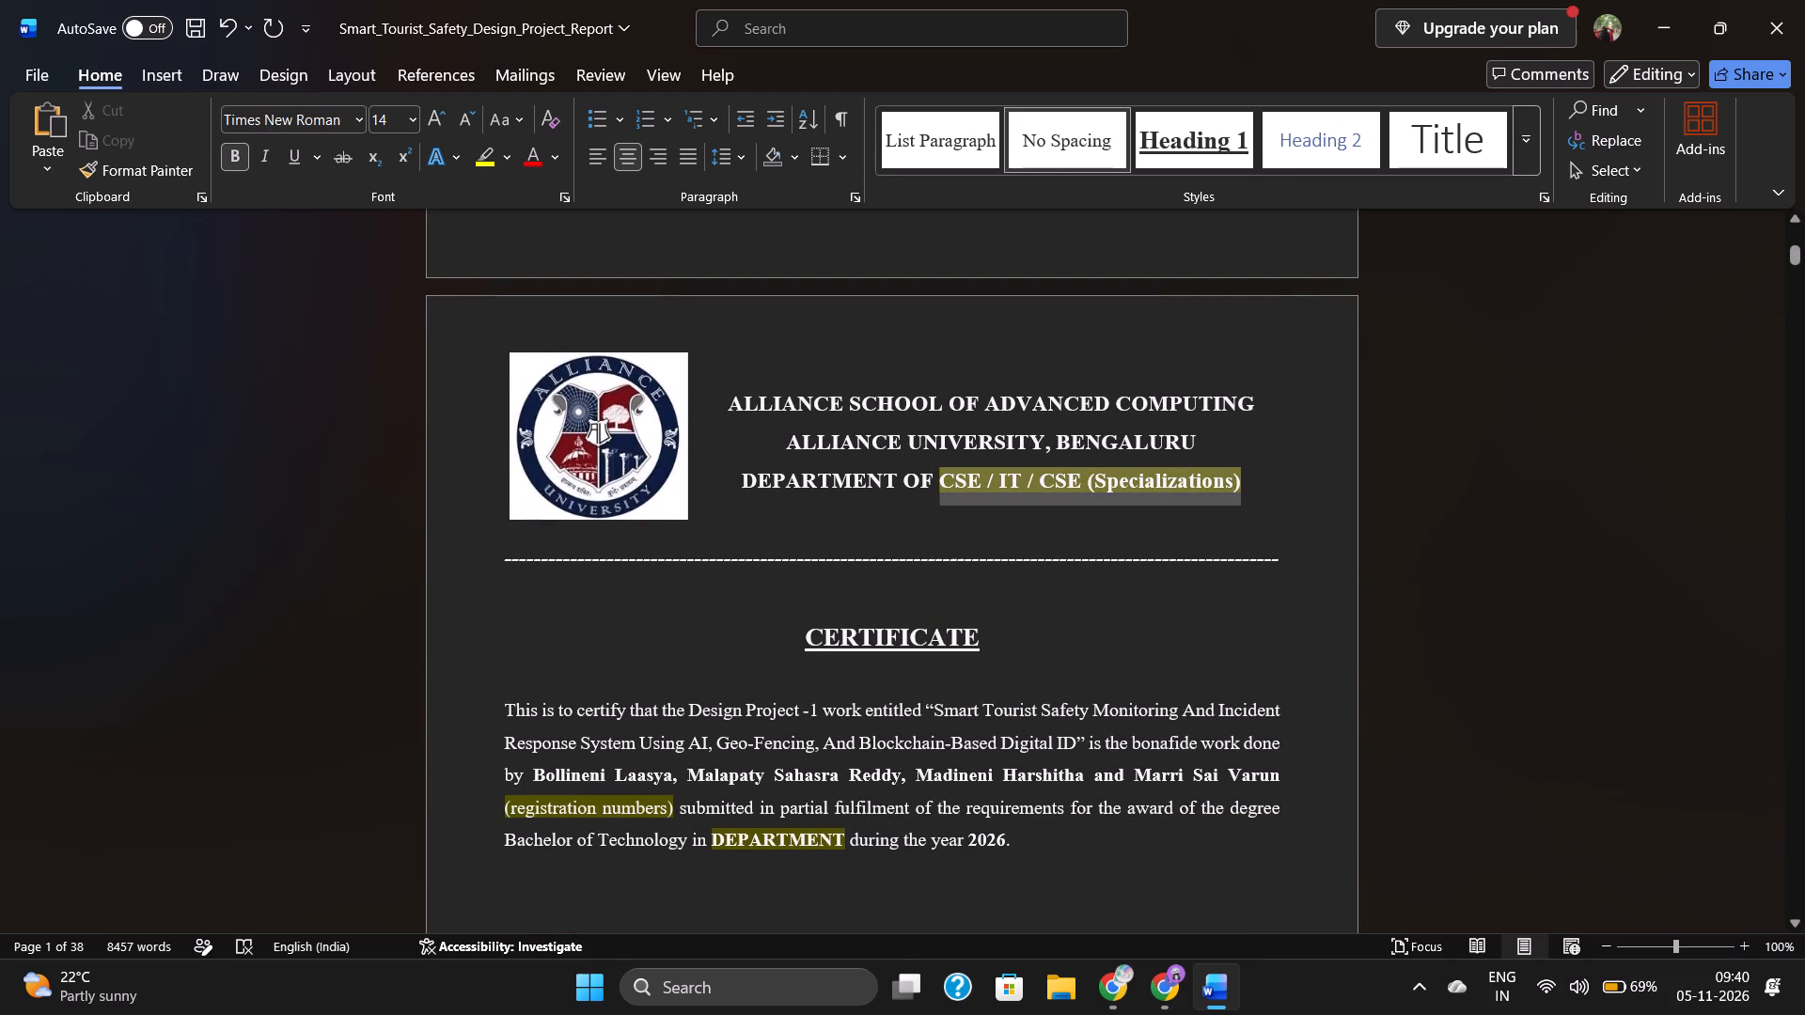
{"action": "left_click_drag", "start_coordinate": [945, 467], "coordinate": [939, 464]}
{"action": "left_click", "coordinate": [947, 471]}
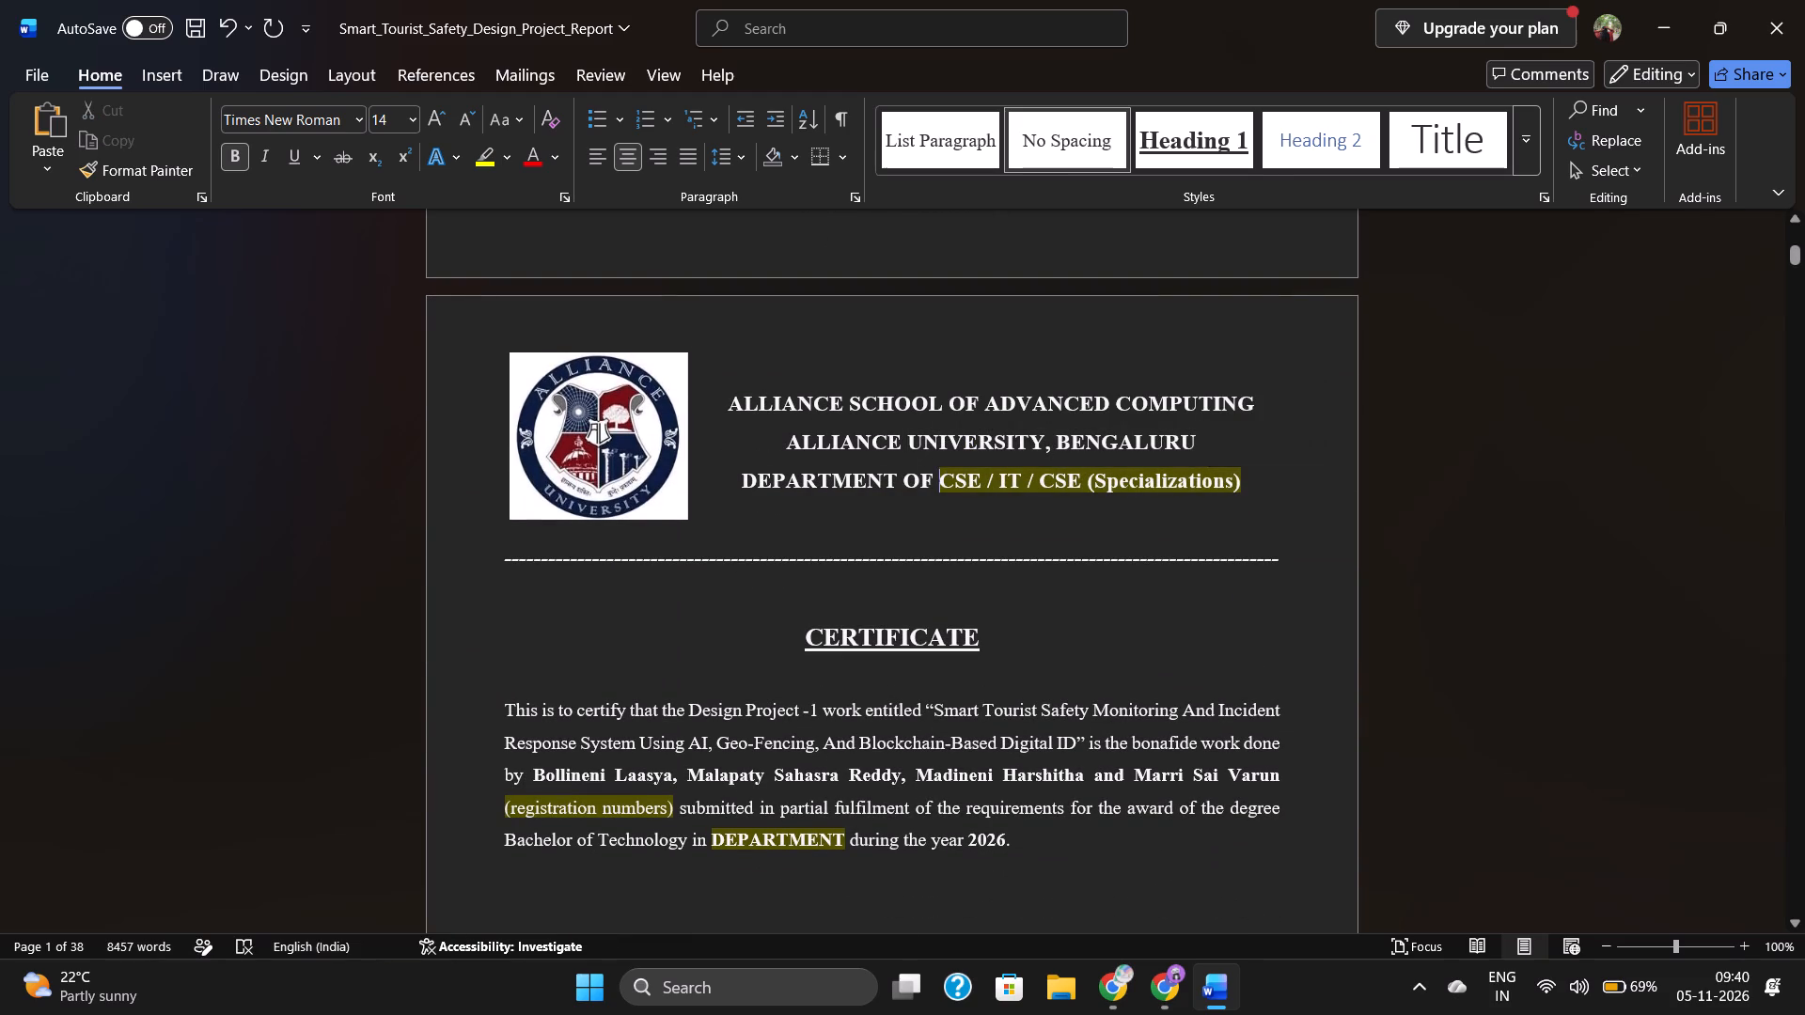
{"action": "left_click_drag", "start_coordinate": [936, 476], "coordinate": [1229, 480]}
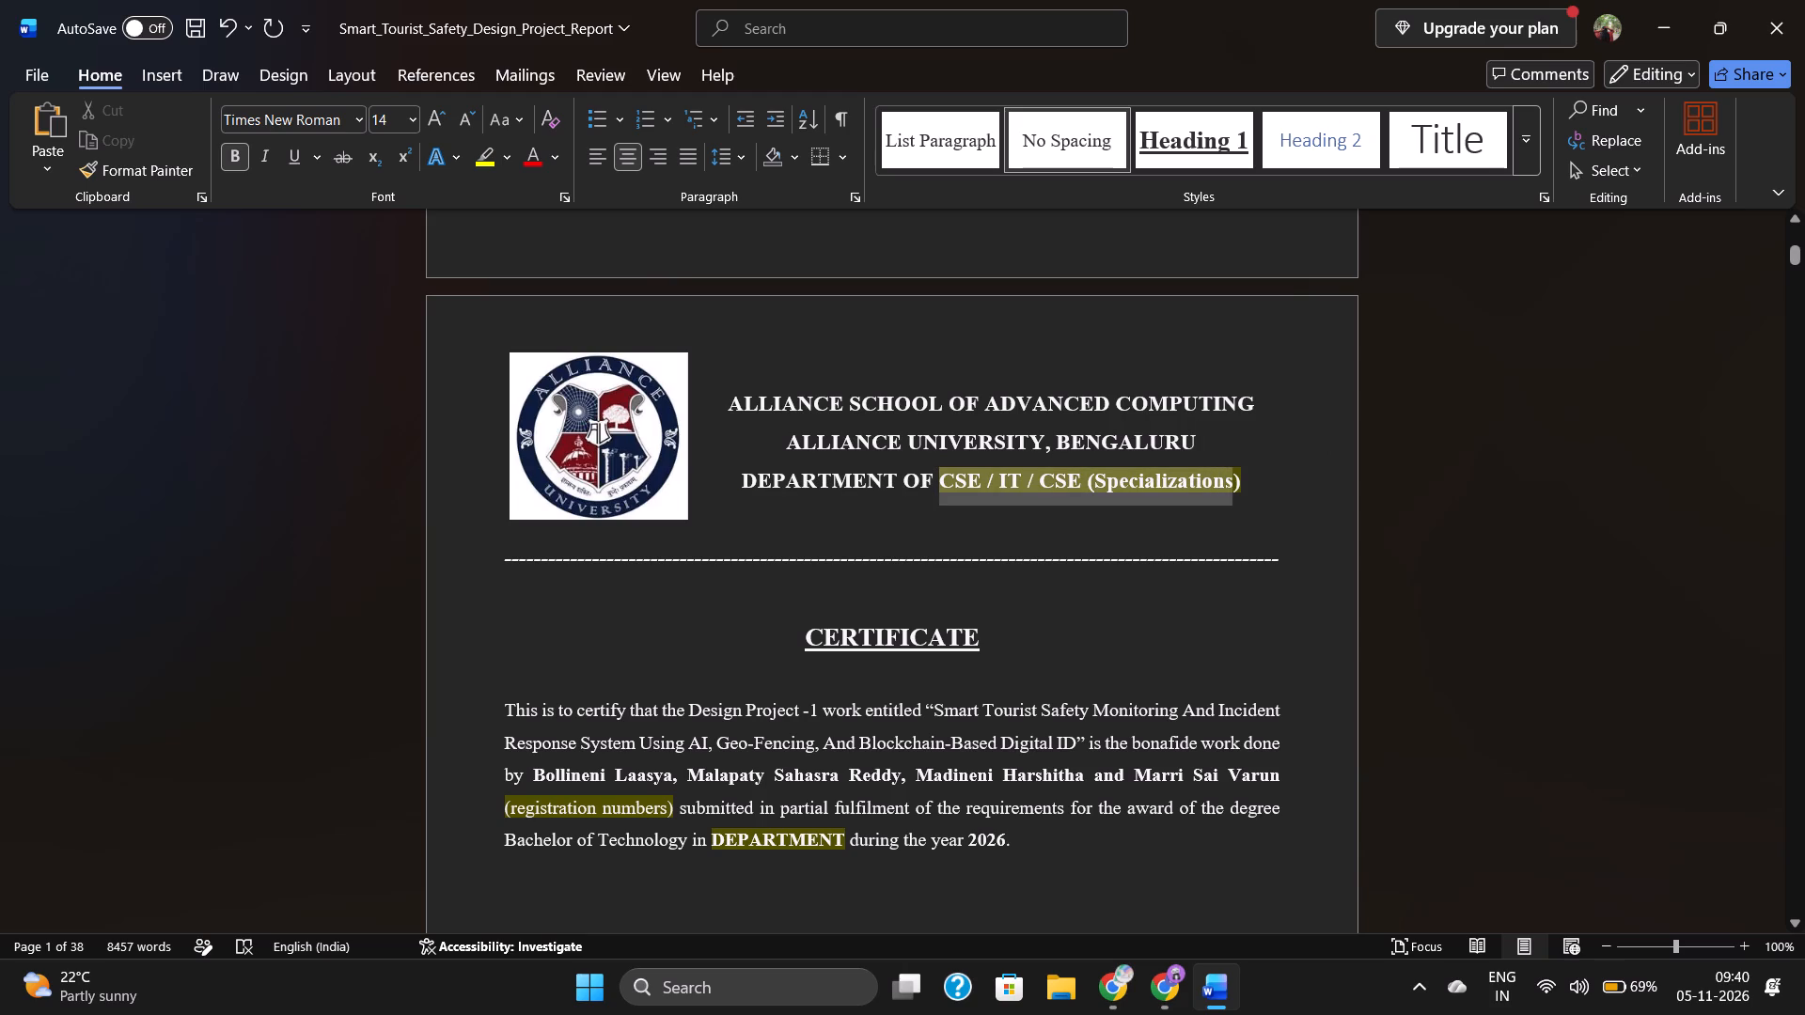
{"action": "left_click_drag", "start_coordinate": [1229, 480], "coordinate": [1239, 480]}
{"action": "left_click", "coordinate": [1335, 445]}
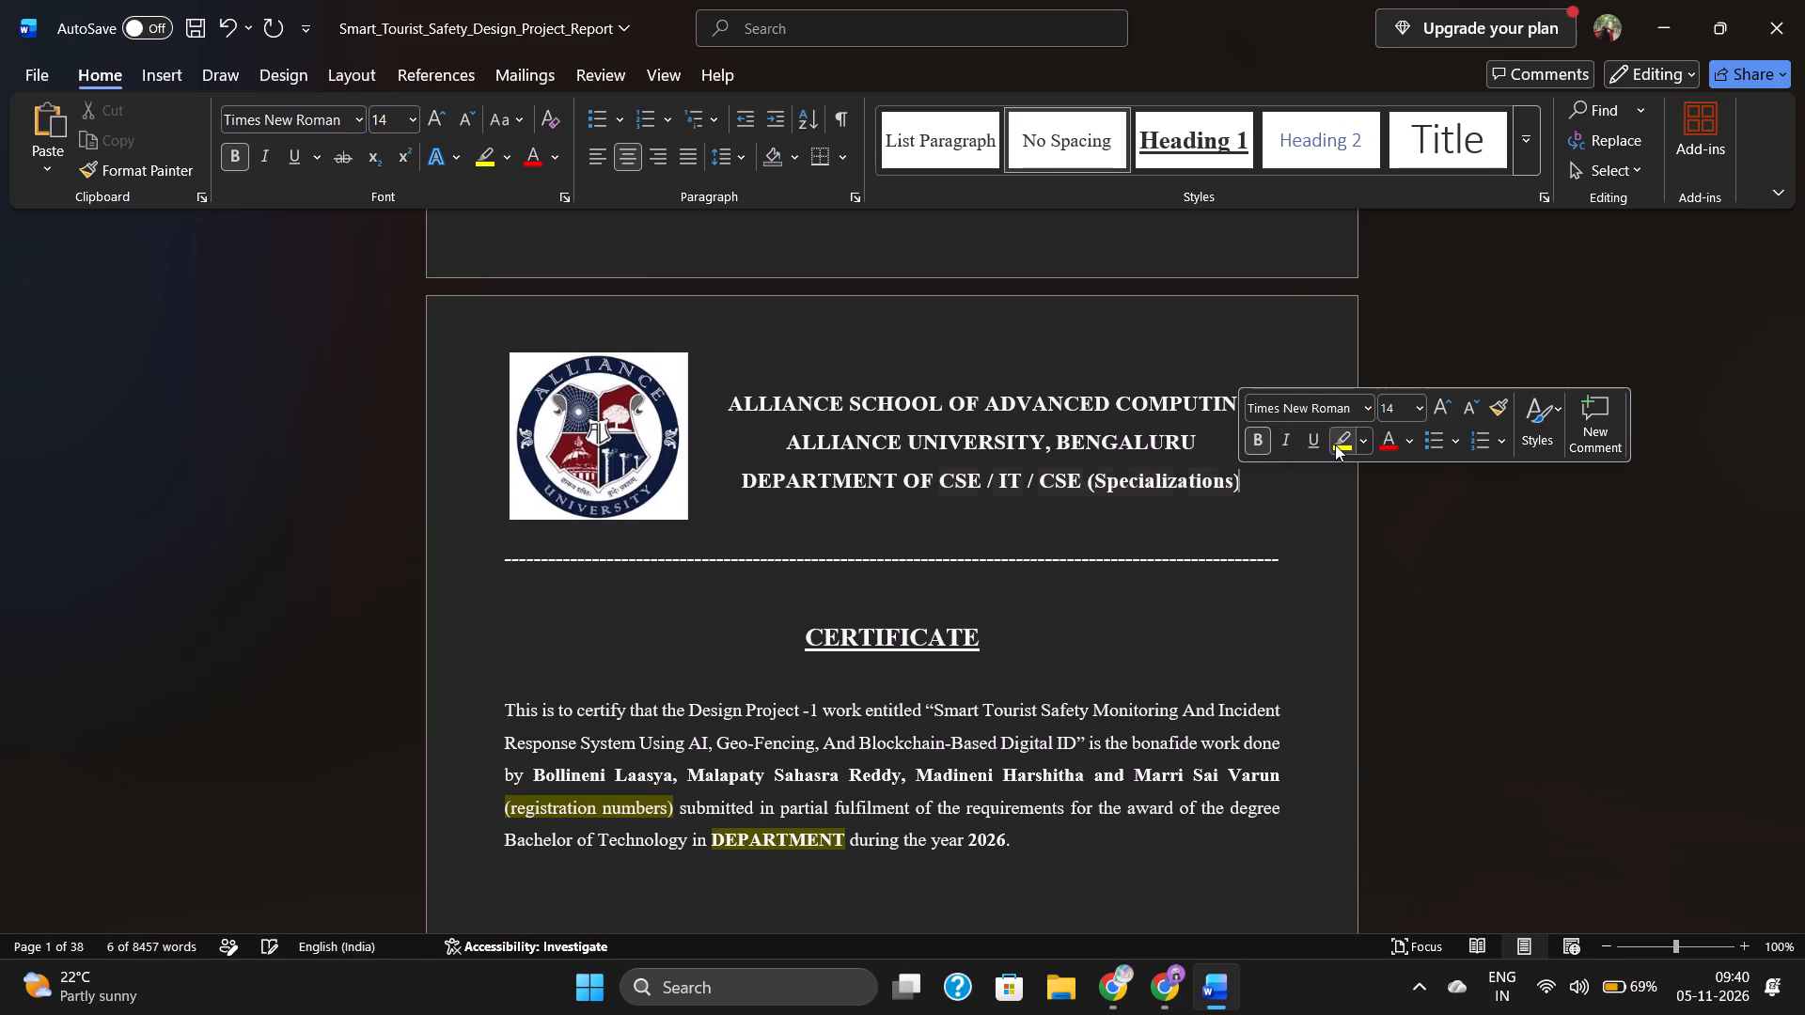
Delete the alternative departments after CSE in the certificate header, leaving the line as DEPARTMENT OF CSE.
{"action": "left_click", "coordinate": [1241, 490]}
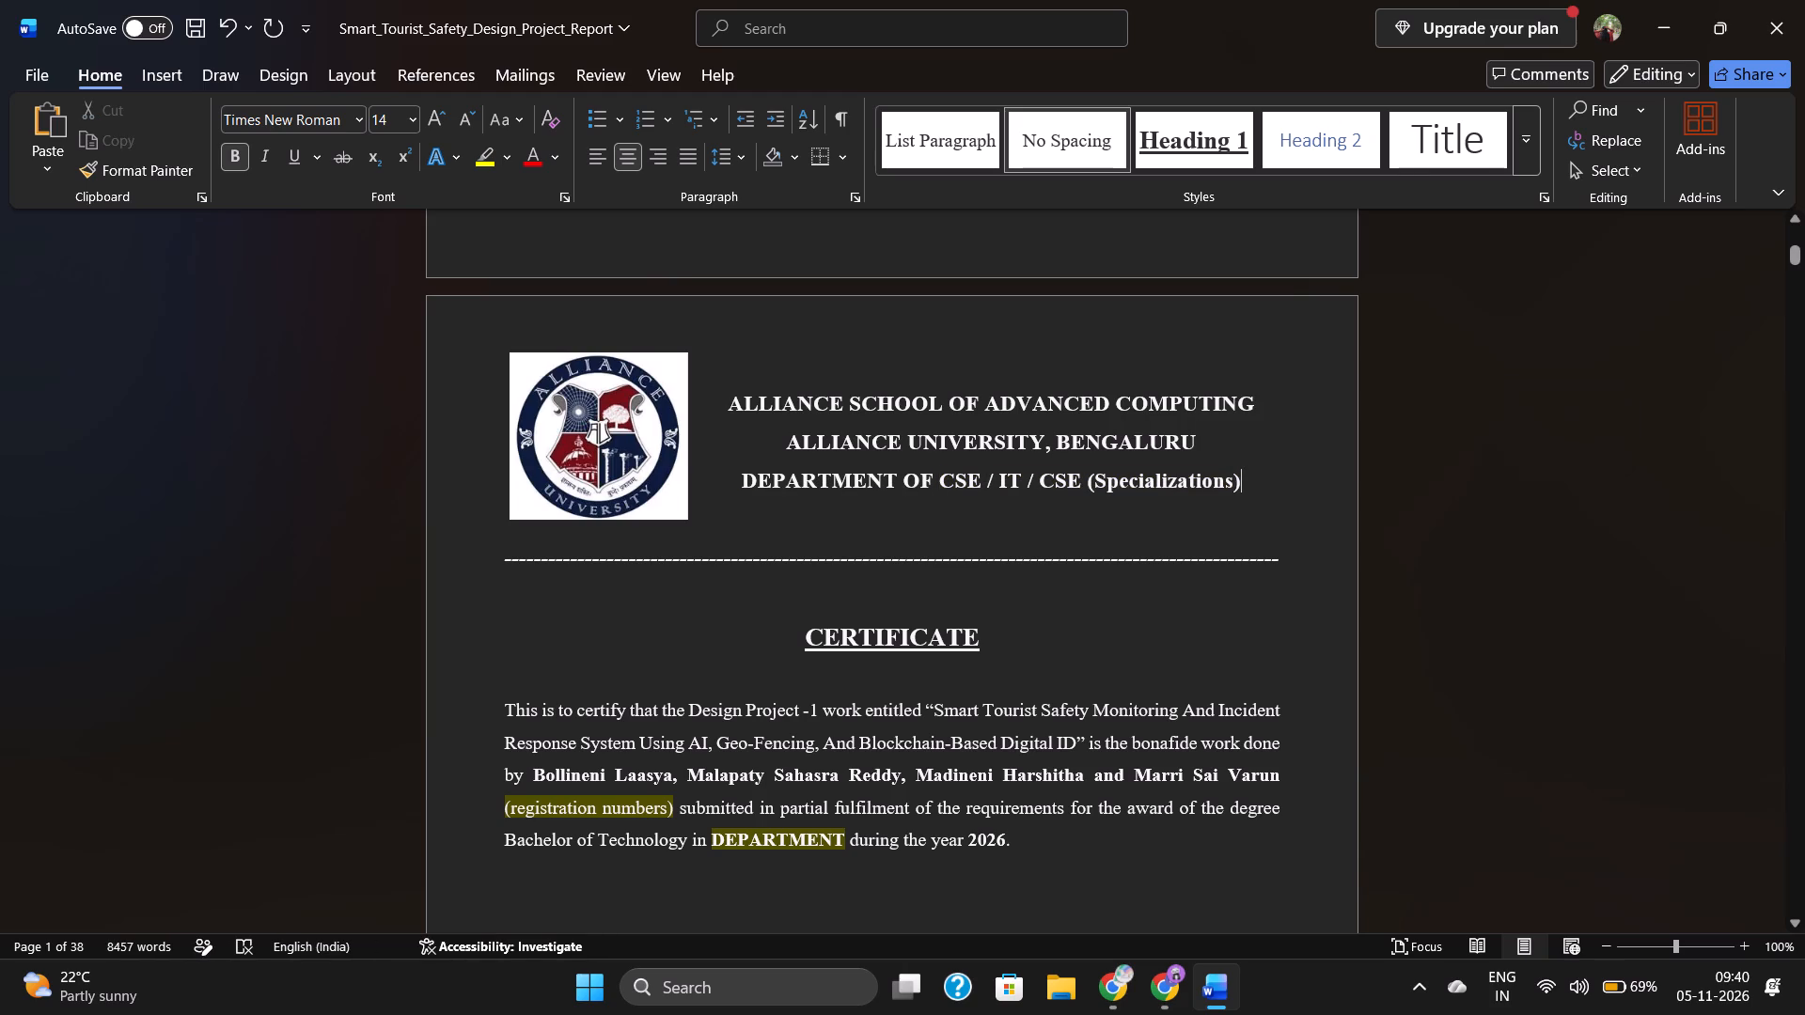
{"action": "key", "text": "BackSpace"}
{"action": "key", "text": "BackSpace"}
{"action": "key", "text": "BackSpace"}
{"action": "key", "text": "BackSpace"}
{"action": "key", "text": "BackSpace"}
{"action": "key", "text": "BackSpace"}
{"action": "key", "text": "BackSpace"}
{"action": "key", "text": "BackSpace"}
{"action": "key", "text": "BackSpace"}
{"action": "key", "text": "BackSpace"}
{"action": "key", "text": "BackSpace"}
{"action": "key", "text": "BackSpace"}
{"action": "key", "text": "BackSpace"}
{"action": "key", "text": "BackSpace"}
{"action": "key", "text": "BackSpace"}
{"action": "key", "text": "BackSpace"}
{"action": "key", "text": "BackSpace"}
{"action": "key", "text": "BackSpace"}
{"action": "key", "text": "BackSpace"}
{"action": "key", "text": "BackSpace"}
{"action": "key", "text": "BackSpace"}
{"action": "key", "text": "BackSpace"}
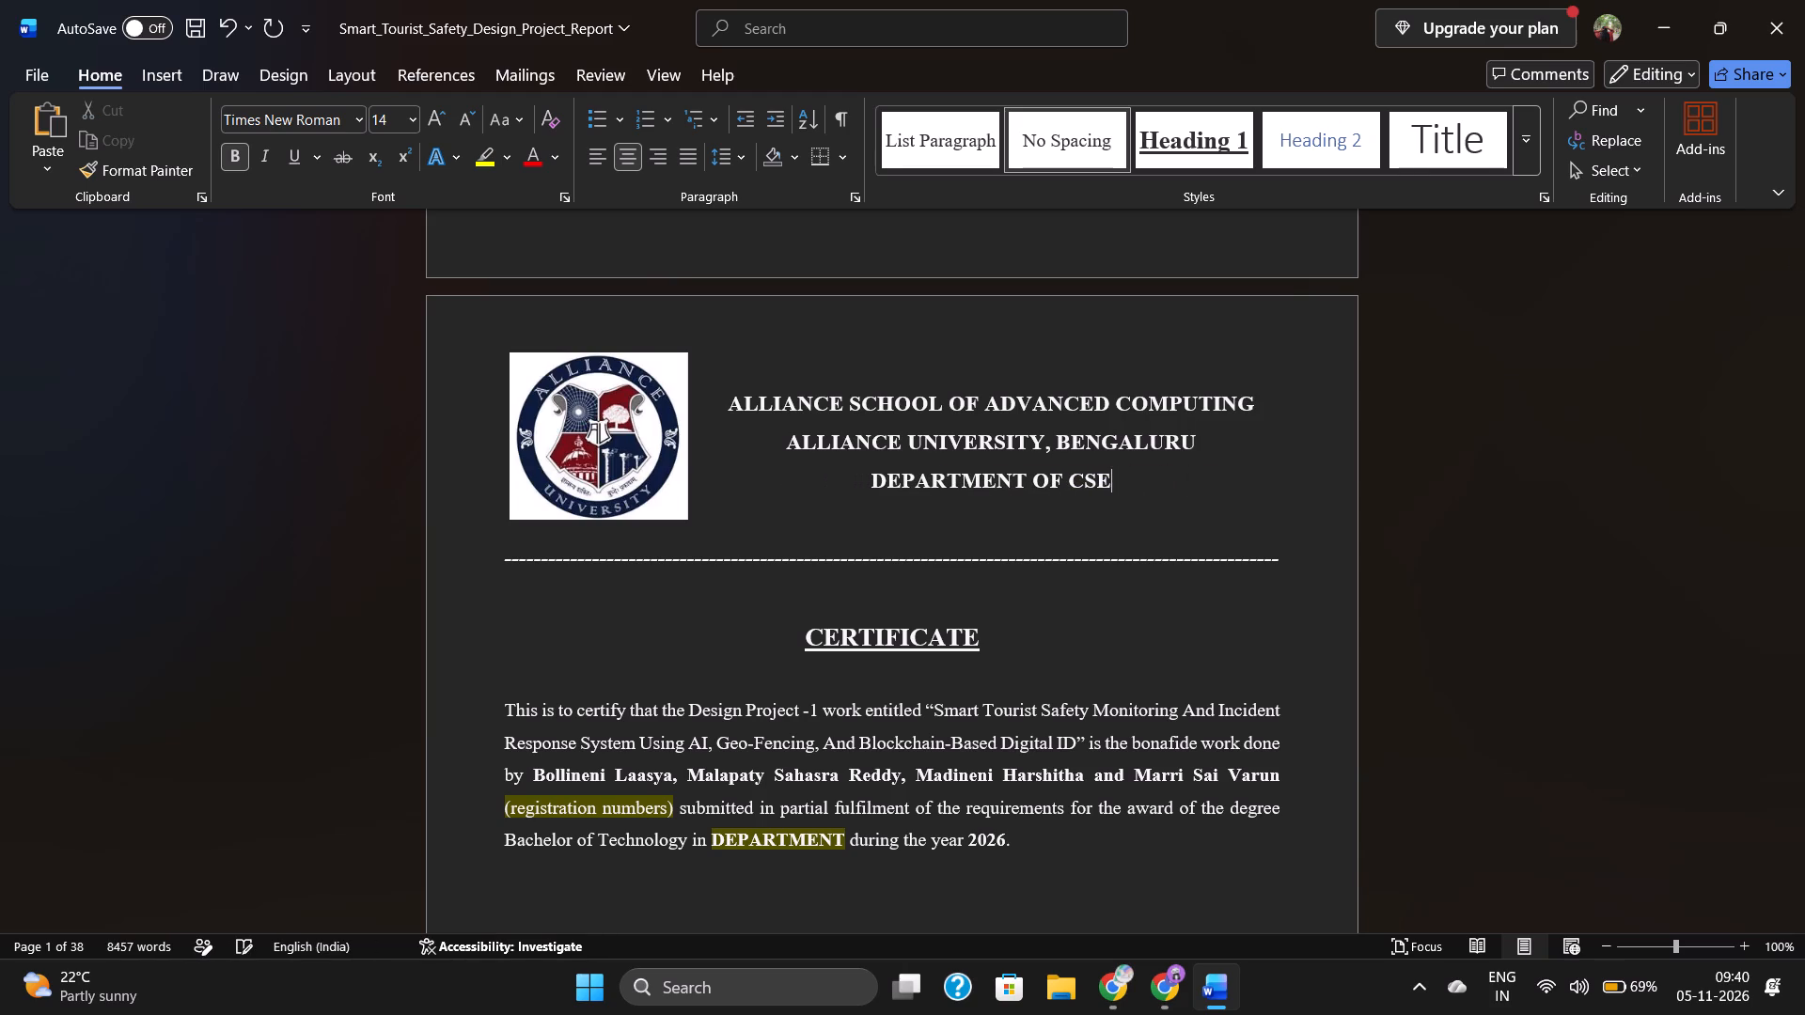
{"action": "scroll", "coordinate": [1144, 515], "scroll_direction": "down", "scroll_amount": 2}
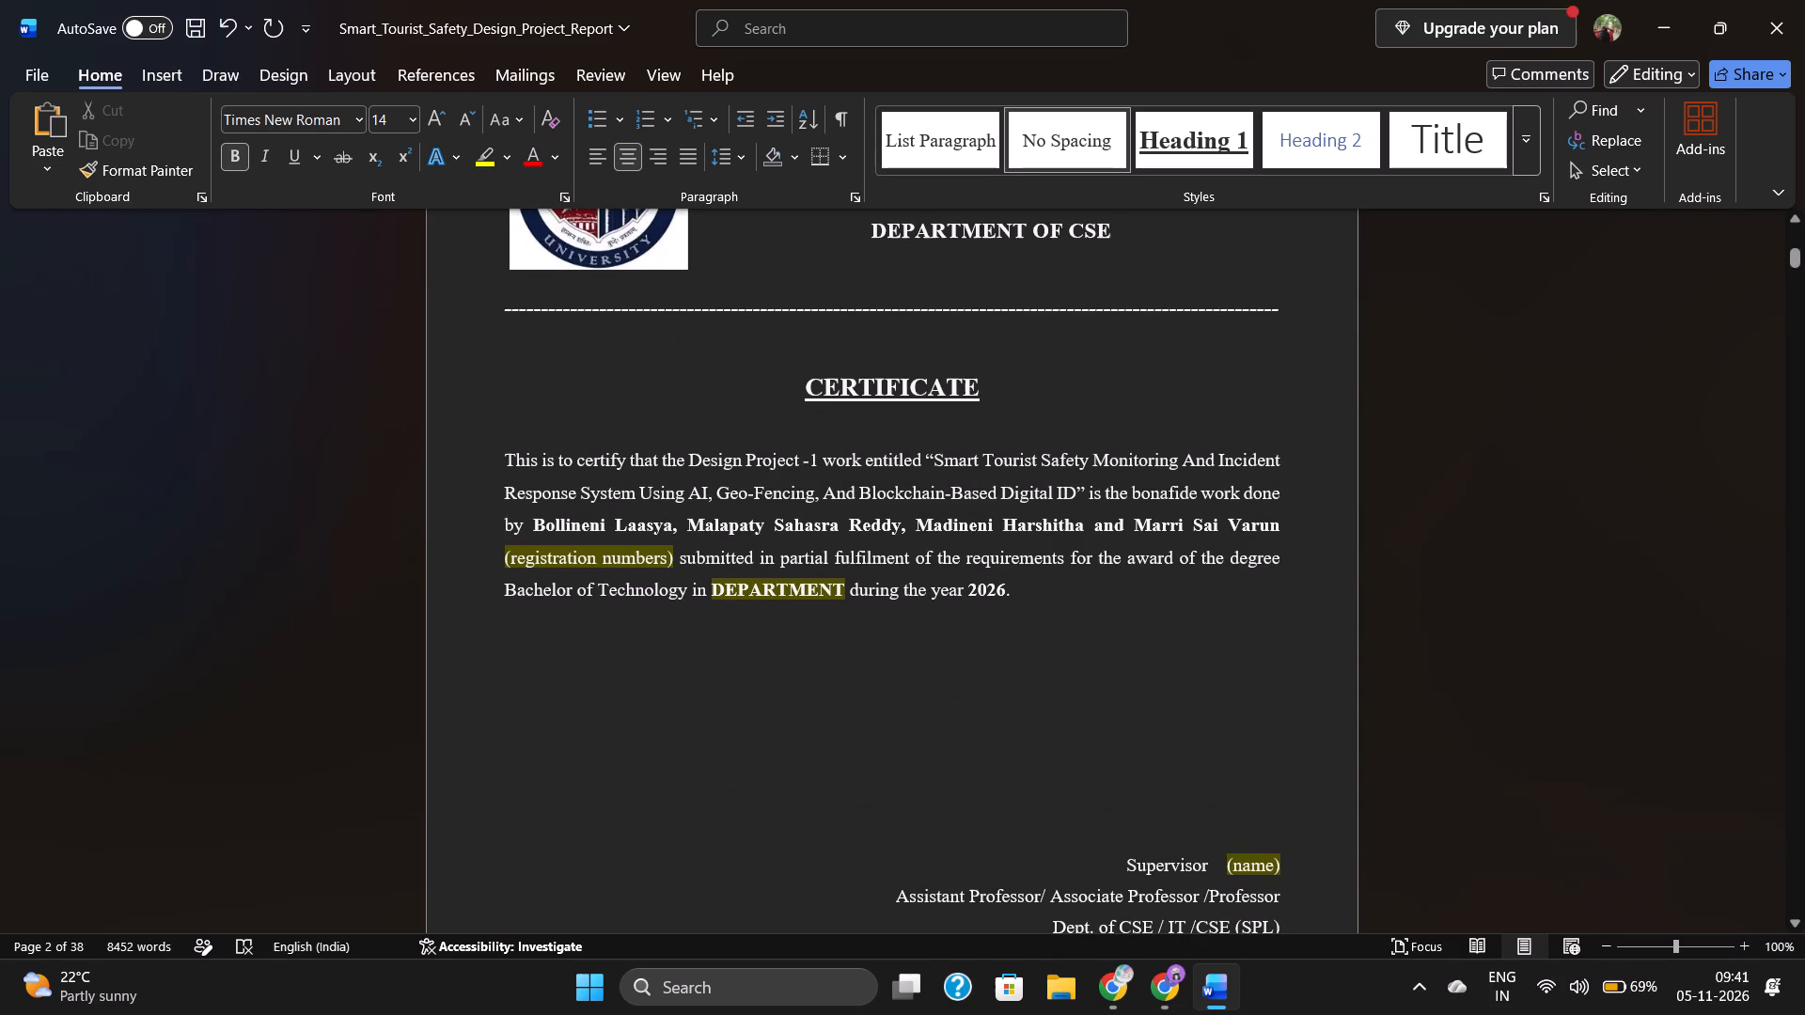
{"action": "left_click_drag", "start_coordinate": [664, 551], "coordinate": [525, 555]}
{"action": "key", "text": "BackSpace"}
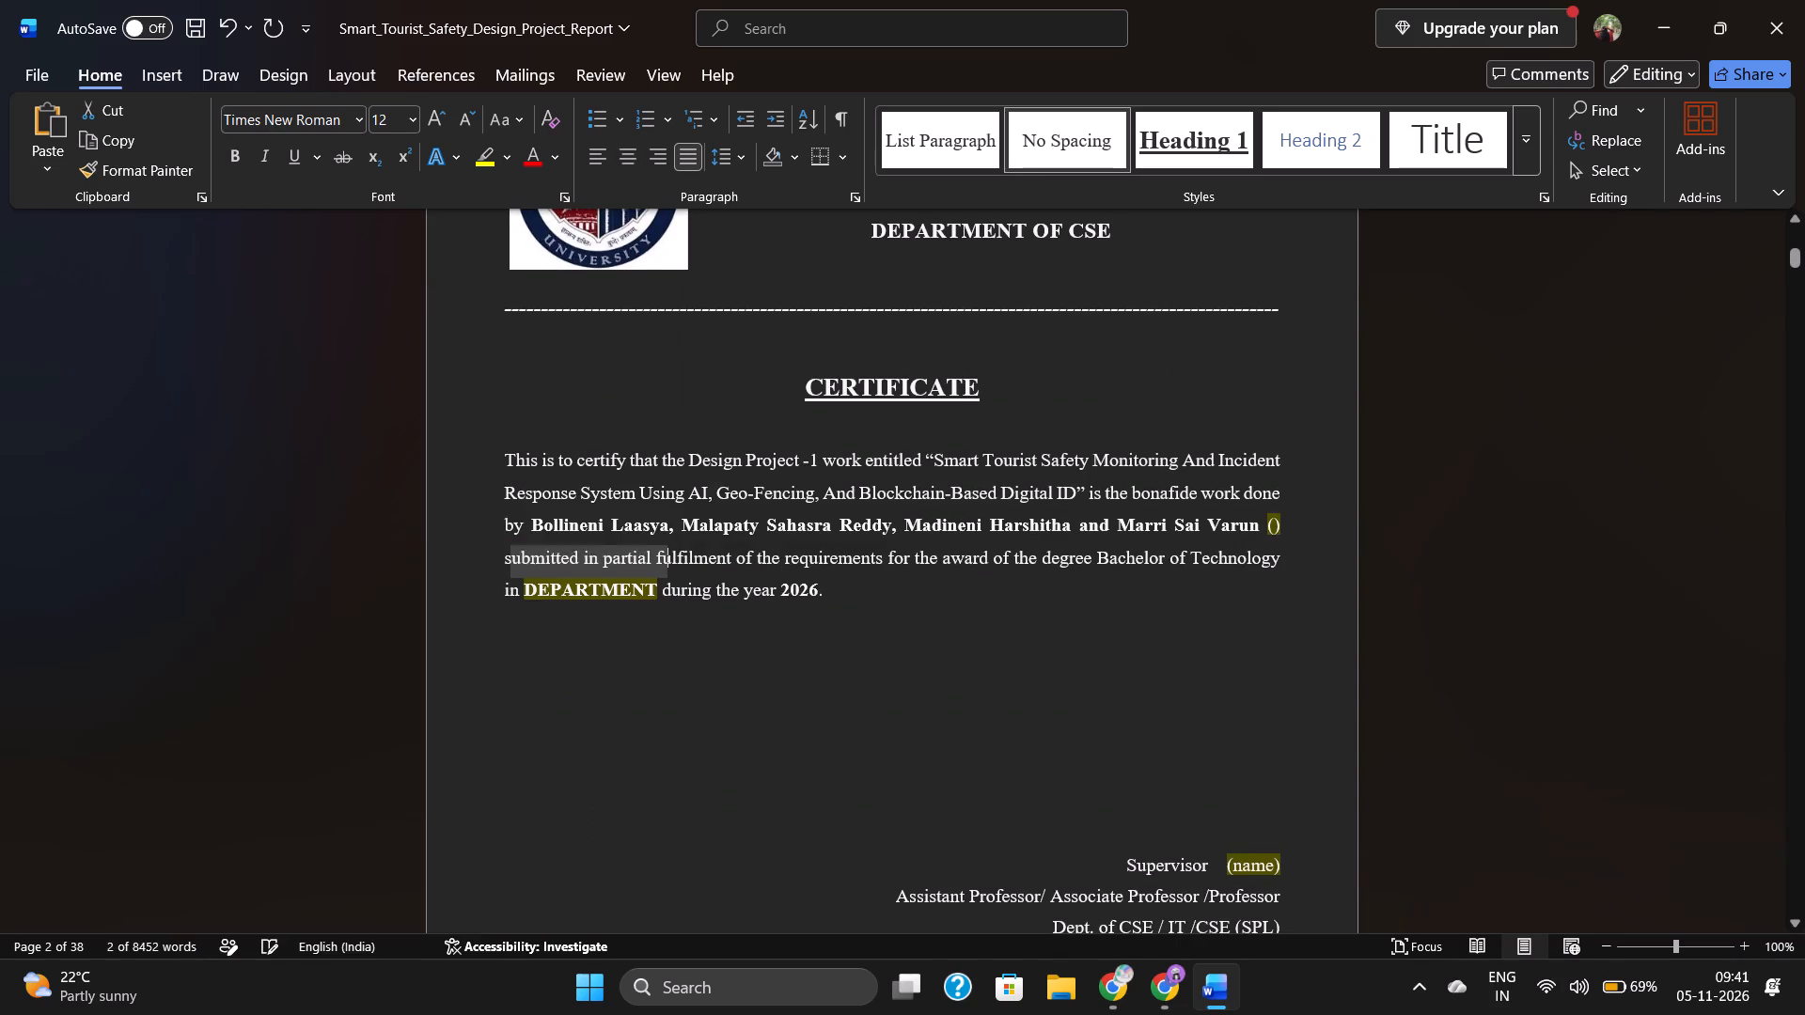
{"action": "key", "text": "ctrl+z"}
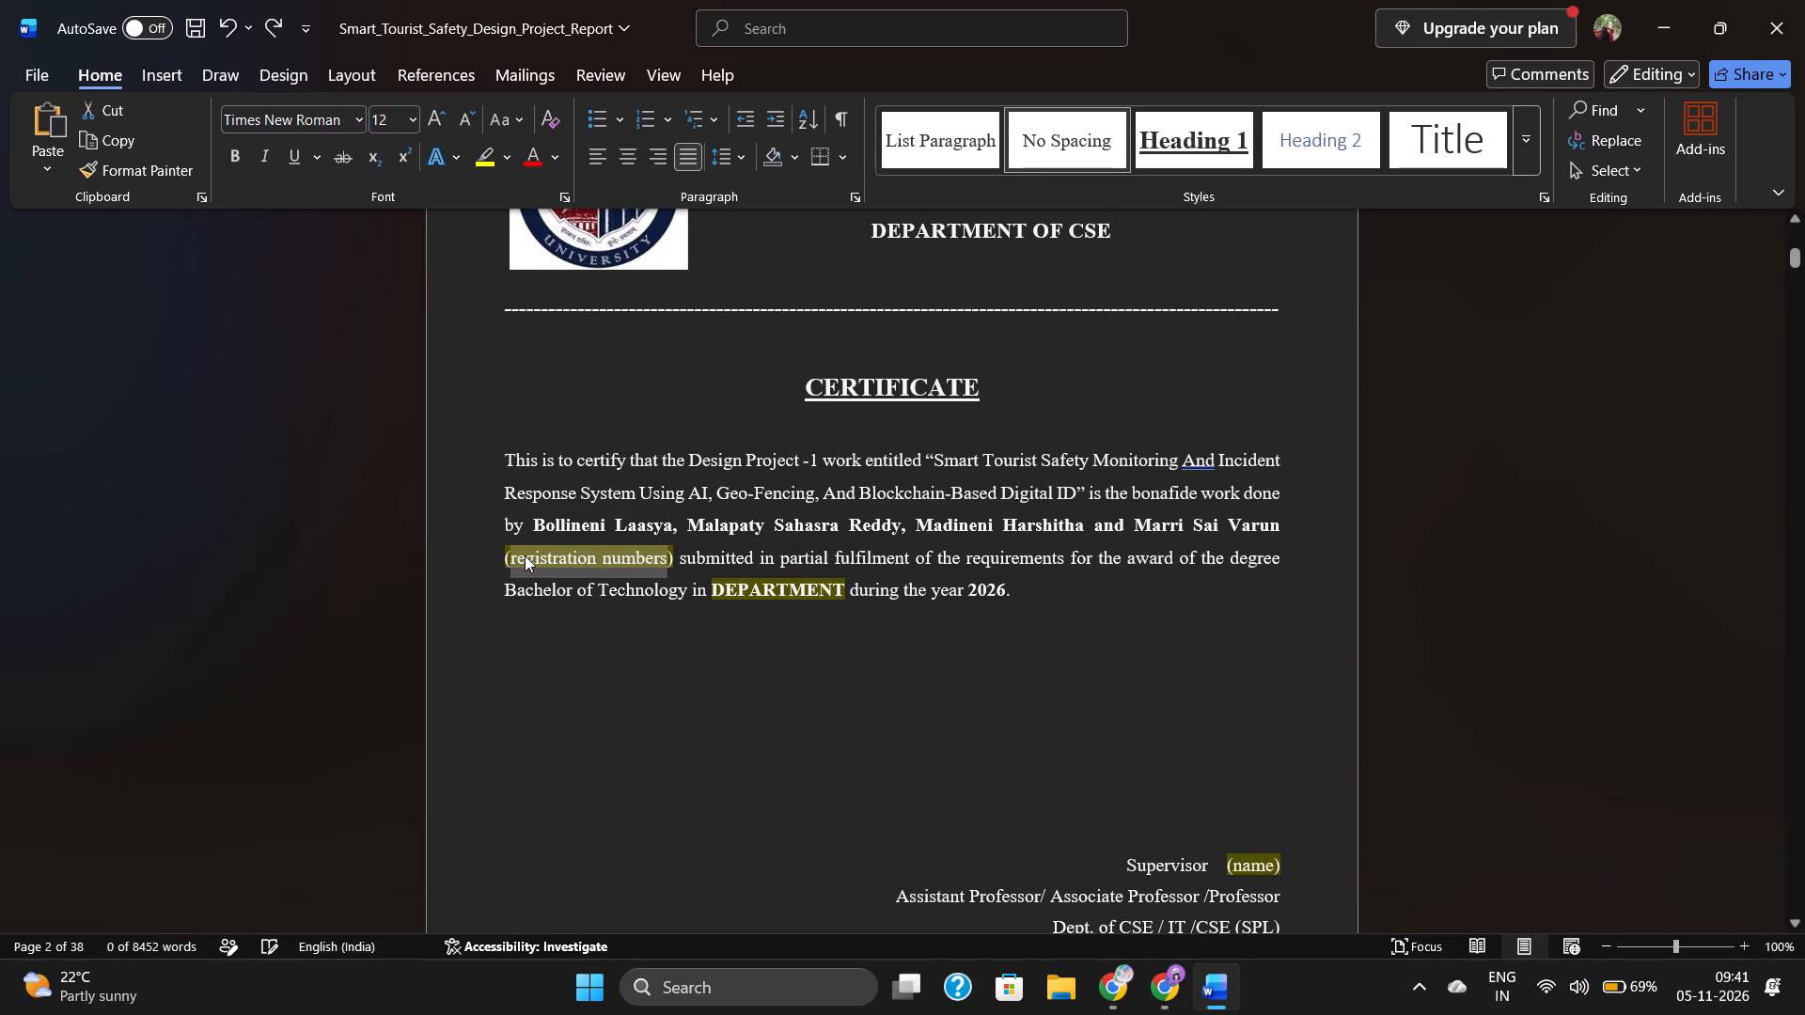
Remove the highlighted "(registration numbers)" placeholder, including its parentheses, from after the student names in the certificate paragraph.
{"action": "left_click", "coordinate": [479, 155]}
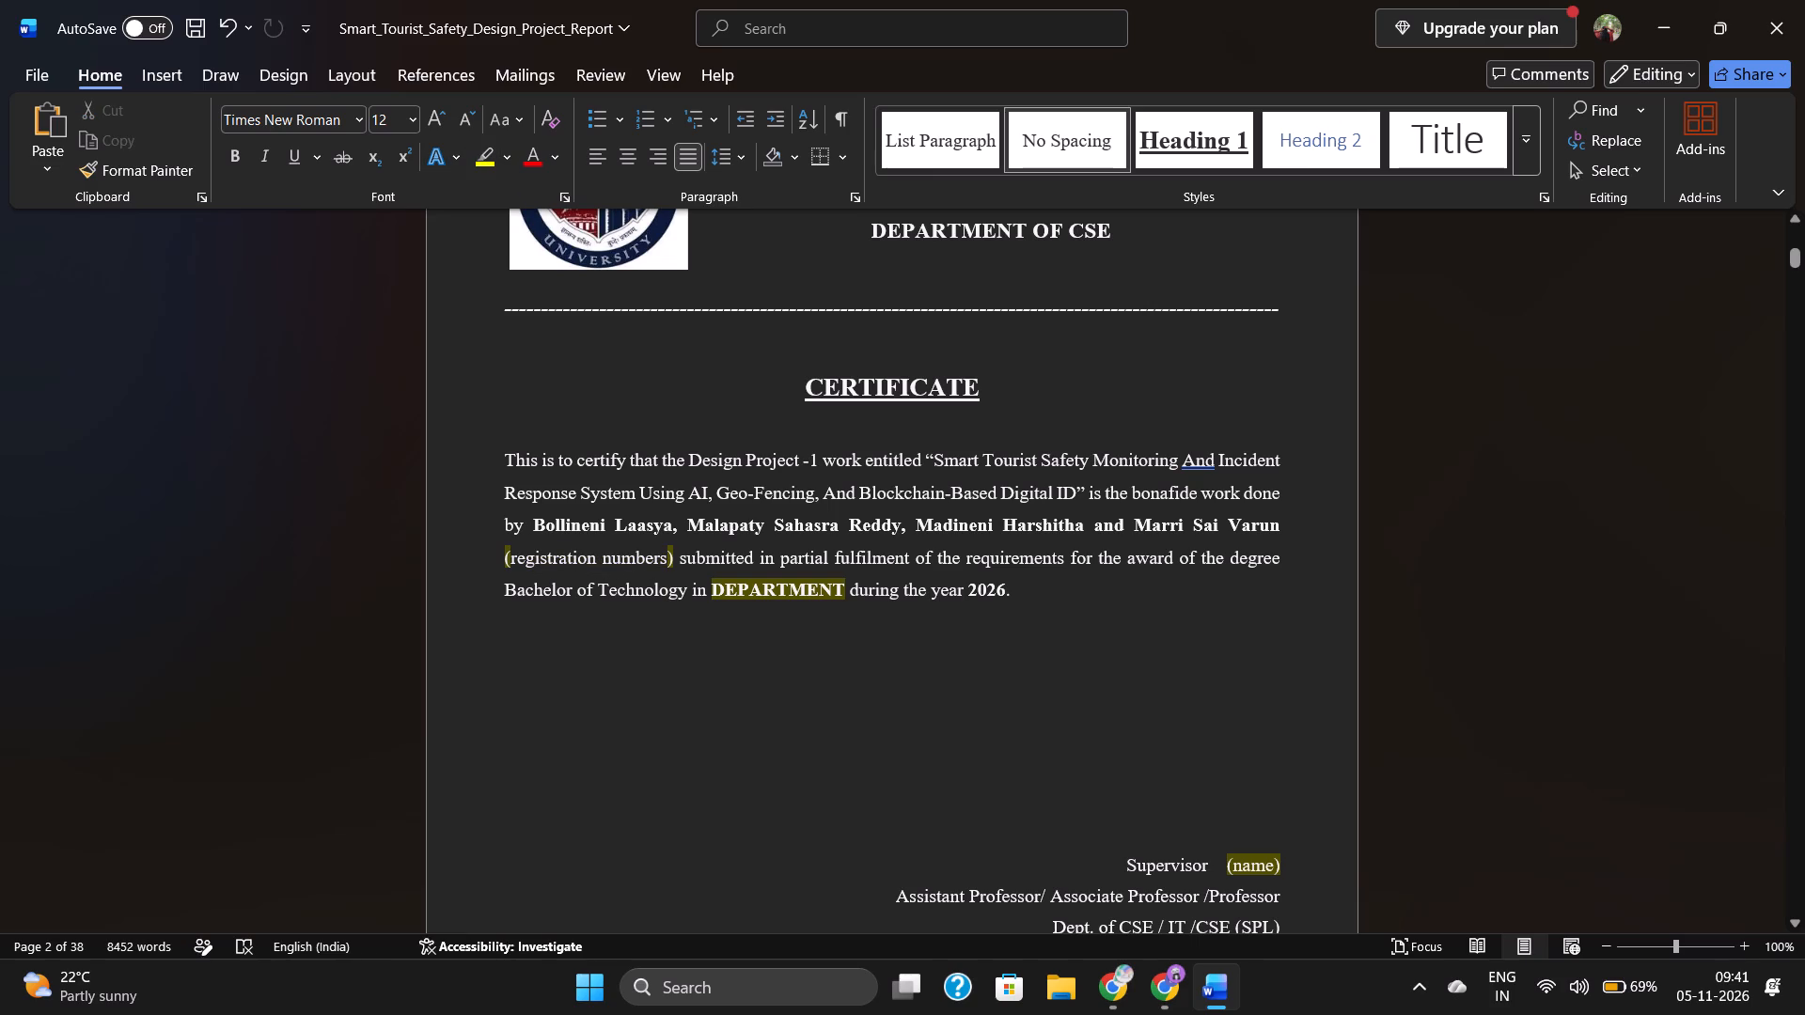
{"action": "left_click", "coordinate": [680, 561]}
{"action": "key", "text": "BackSpace"}
{"action": "key", "text": "BackSpace"}
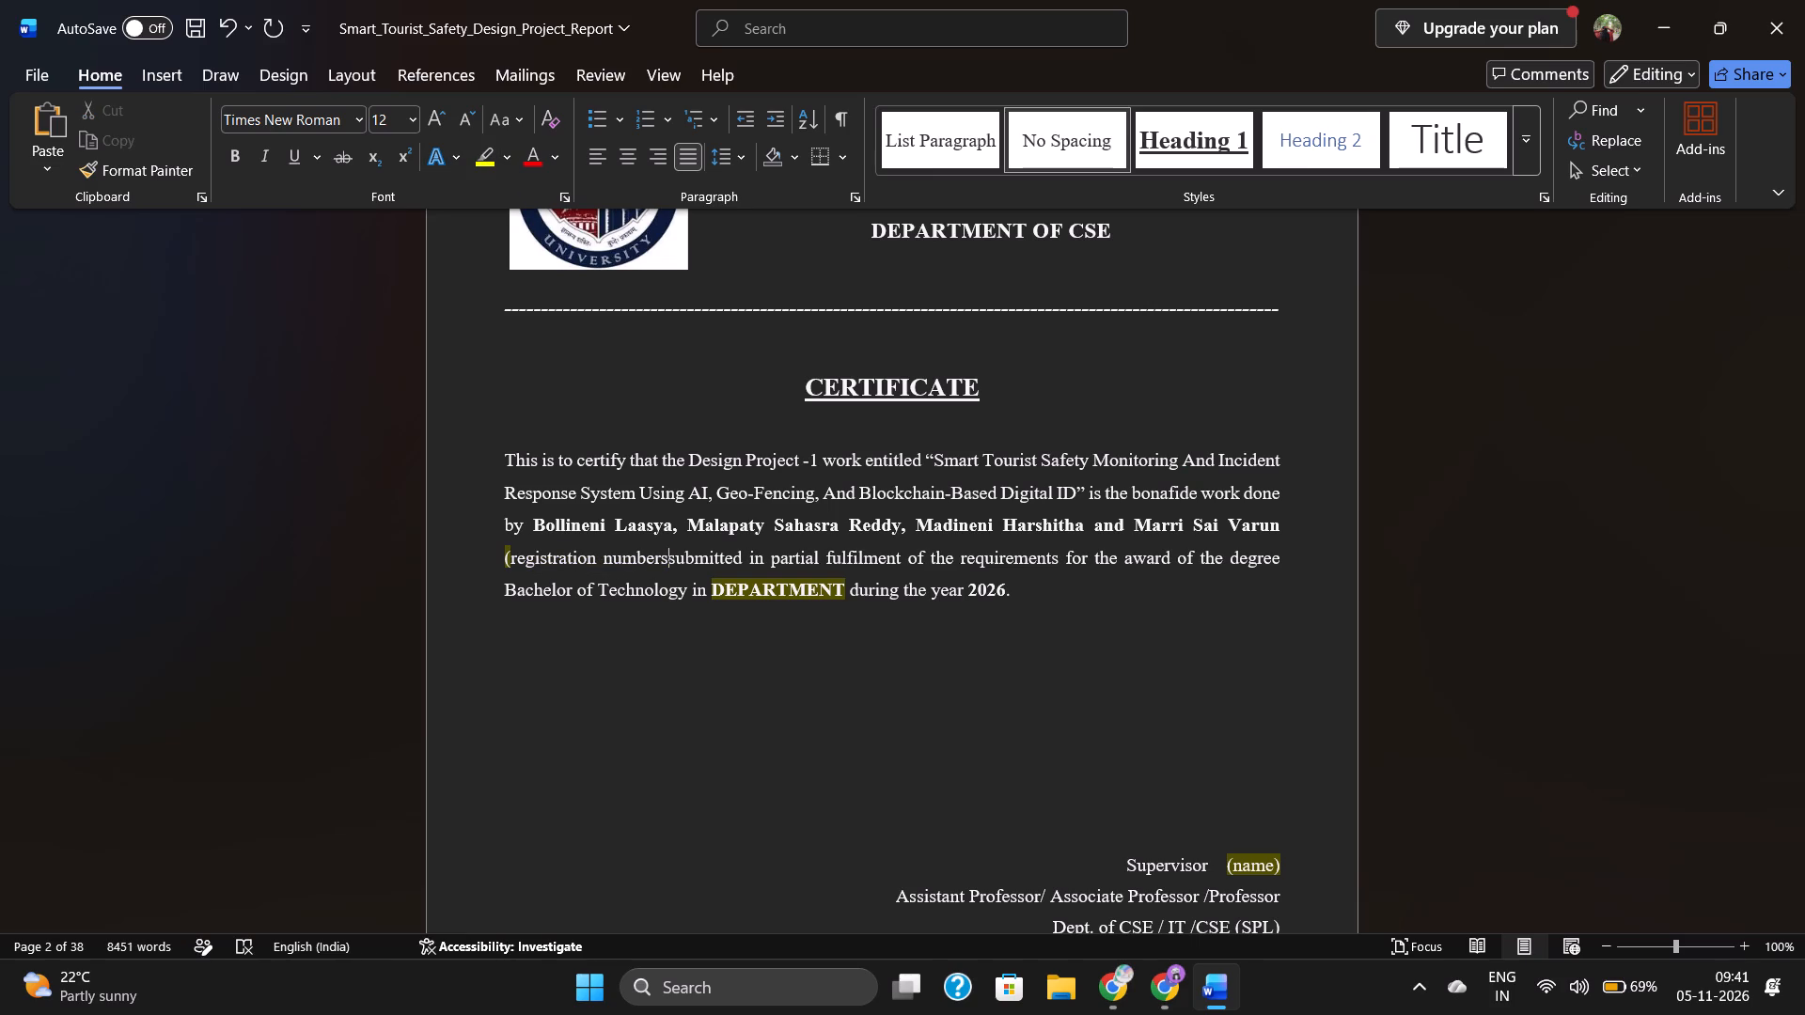
{"action": "key", "text": "BackSpace"}
{"action": "key", "text": "BackSpace"}
{"action": "key", "text": "BackSpace"}
{"action": "key", "text": "BackSpace"}
{"action": "key", "text": "BackSpace"}
{"action": "key", "text": "BackSpace"}
{"action": "key", "text": "BackSpace"}
{"action": "key", "text": "BackSpace"}
{"action": "key", "text": "BackSpace"}
{"action": "key", "text": "BackSpace"}
{"action": "key", "text": "BackSpace"}
{"action": "key", "text": "BackSpace"}
{"action": "key", "text": "BackSpace"}
{"action": "key", "text": "BackSpace"}
{"action": "key", "text": "BackSpace"}
{"action": "key", "text": "BackSpace"}
{"action": "key", "text": "BackSpace"}
{"action": "key", "text": "BackSpace"}
{"action": "key", "text": "BackSpace"}
{"action": "key", "text": "BackSpace"}
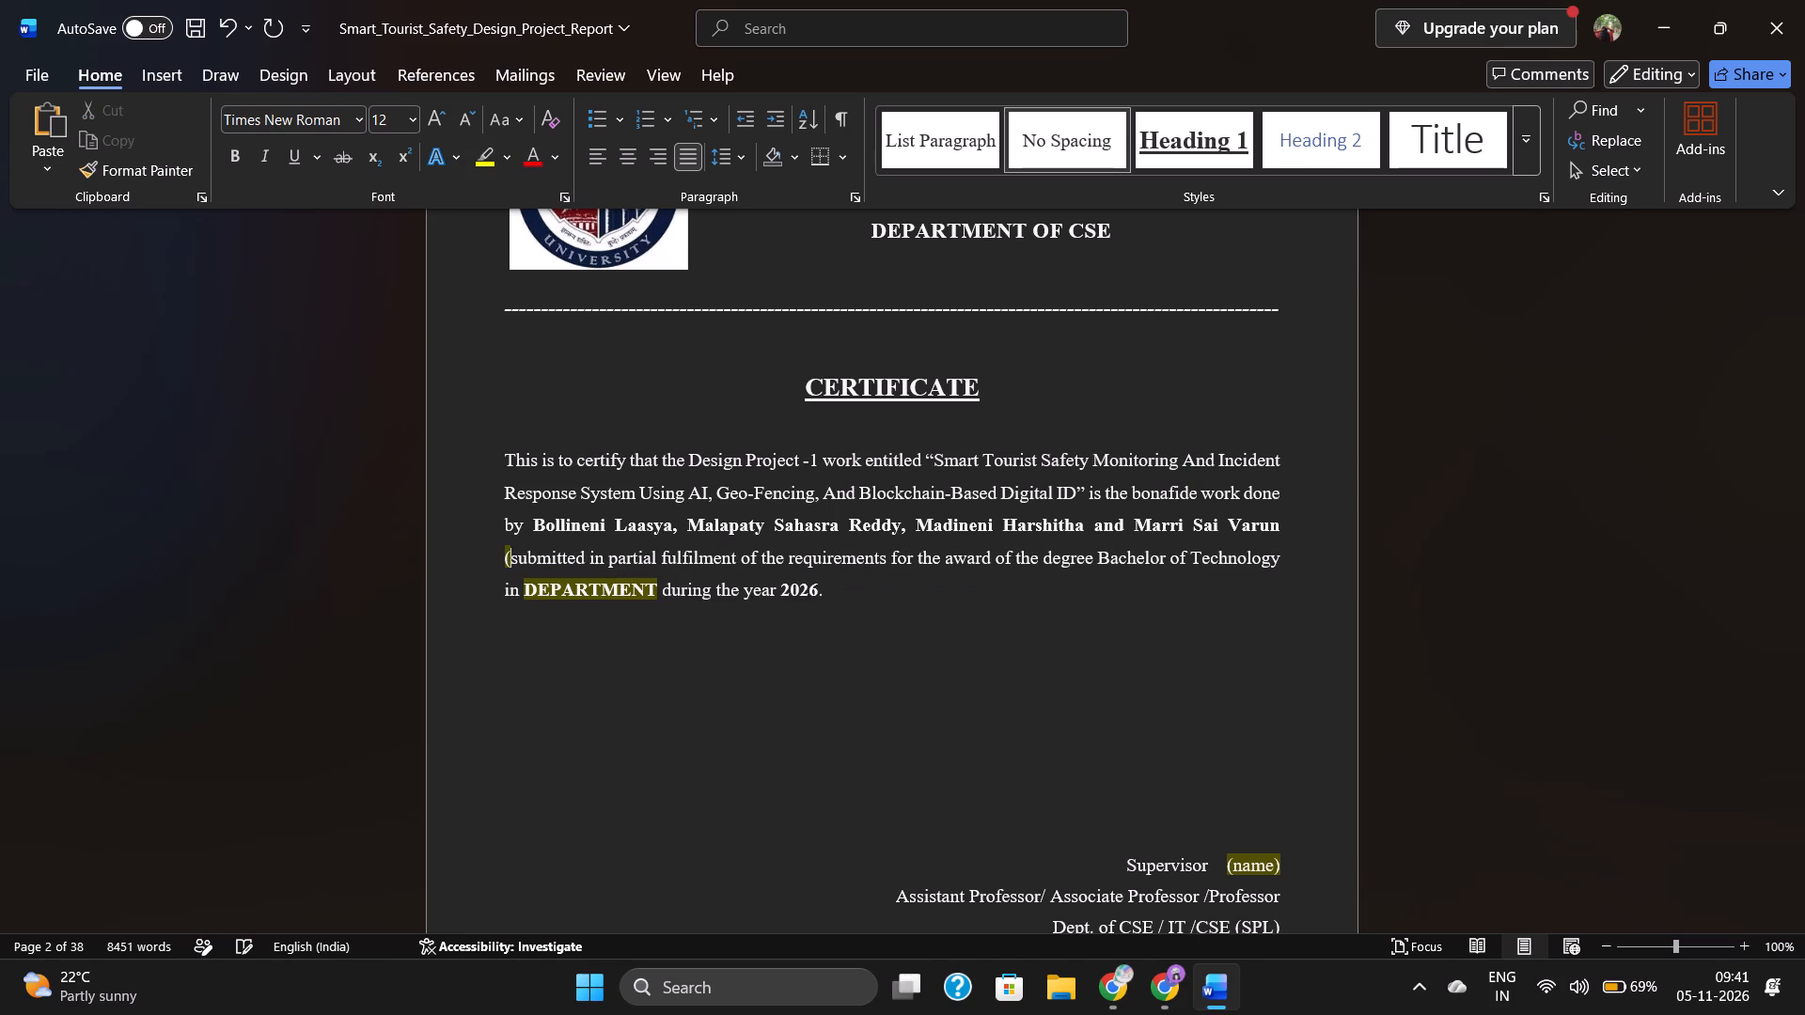
{"action": "key", "text": "BackSpace"}
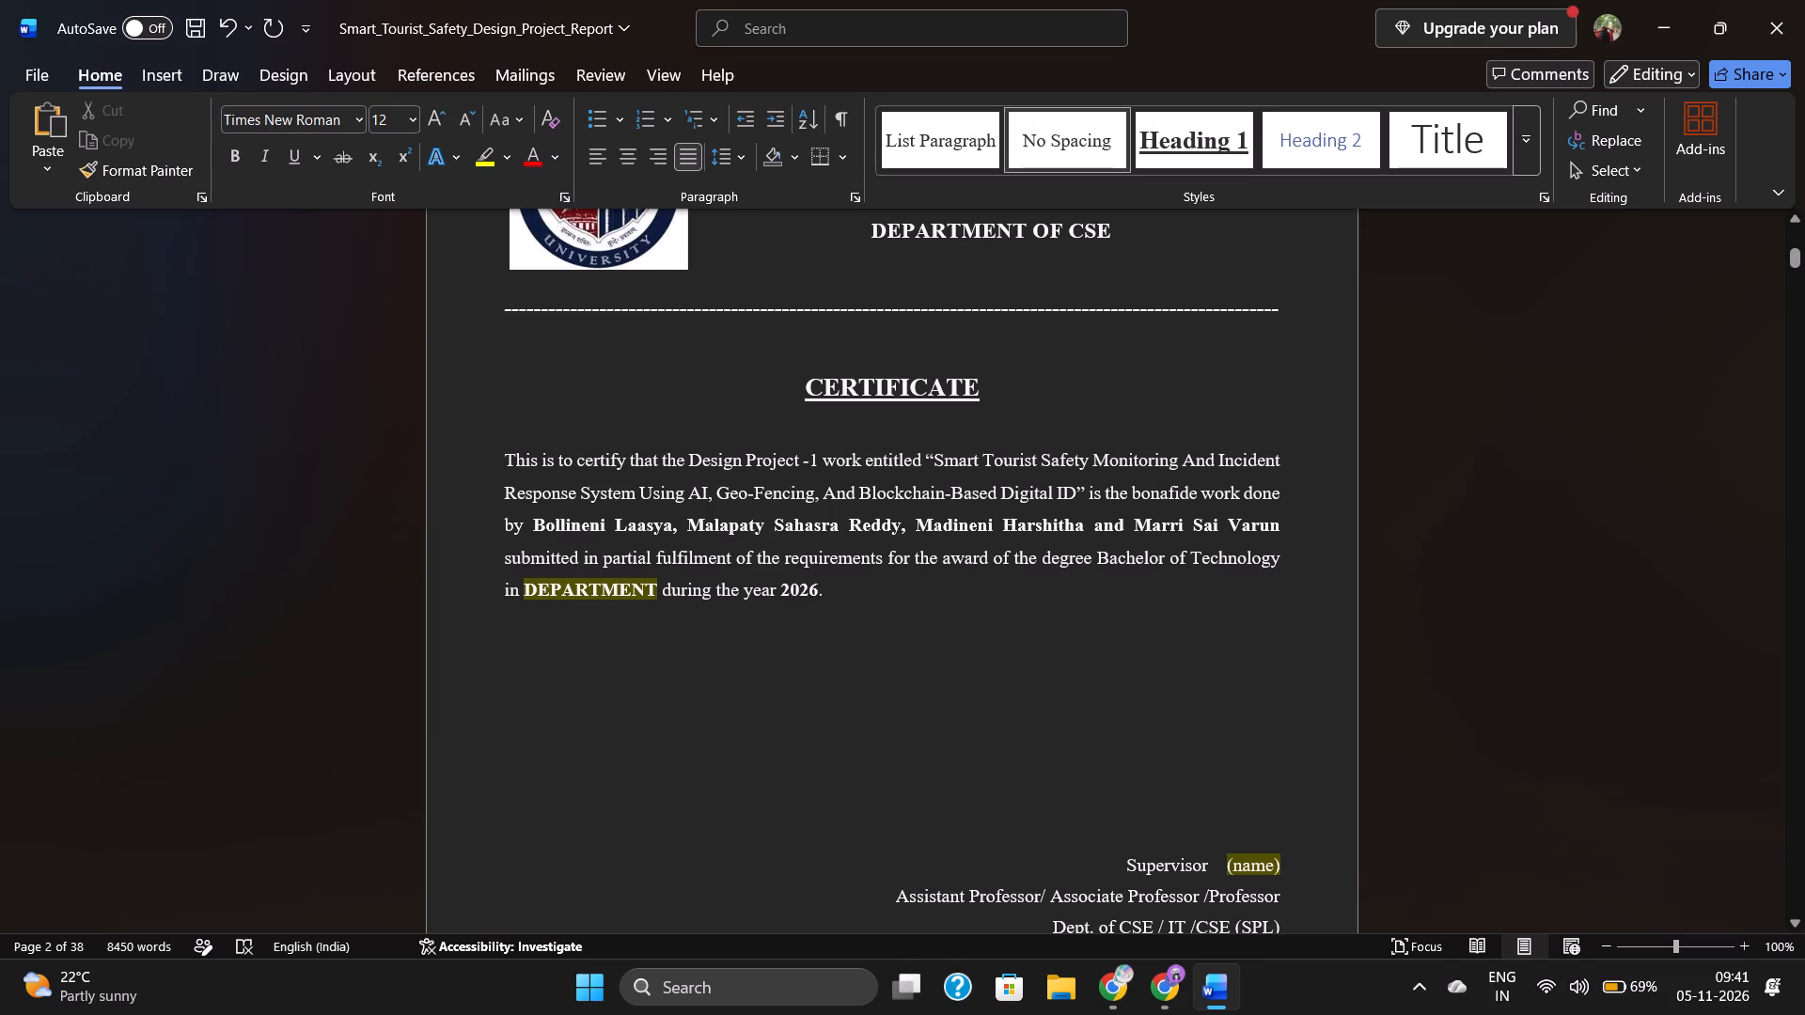
Insert the first student's registration number in parentheses after that student's name in the certificate paragraph.
{"action": "left_click", "coordinate": [670, 523]}
{"action": "key", "text": "shift+parenleft"}
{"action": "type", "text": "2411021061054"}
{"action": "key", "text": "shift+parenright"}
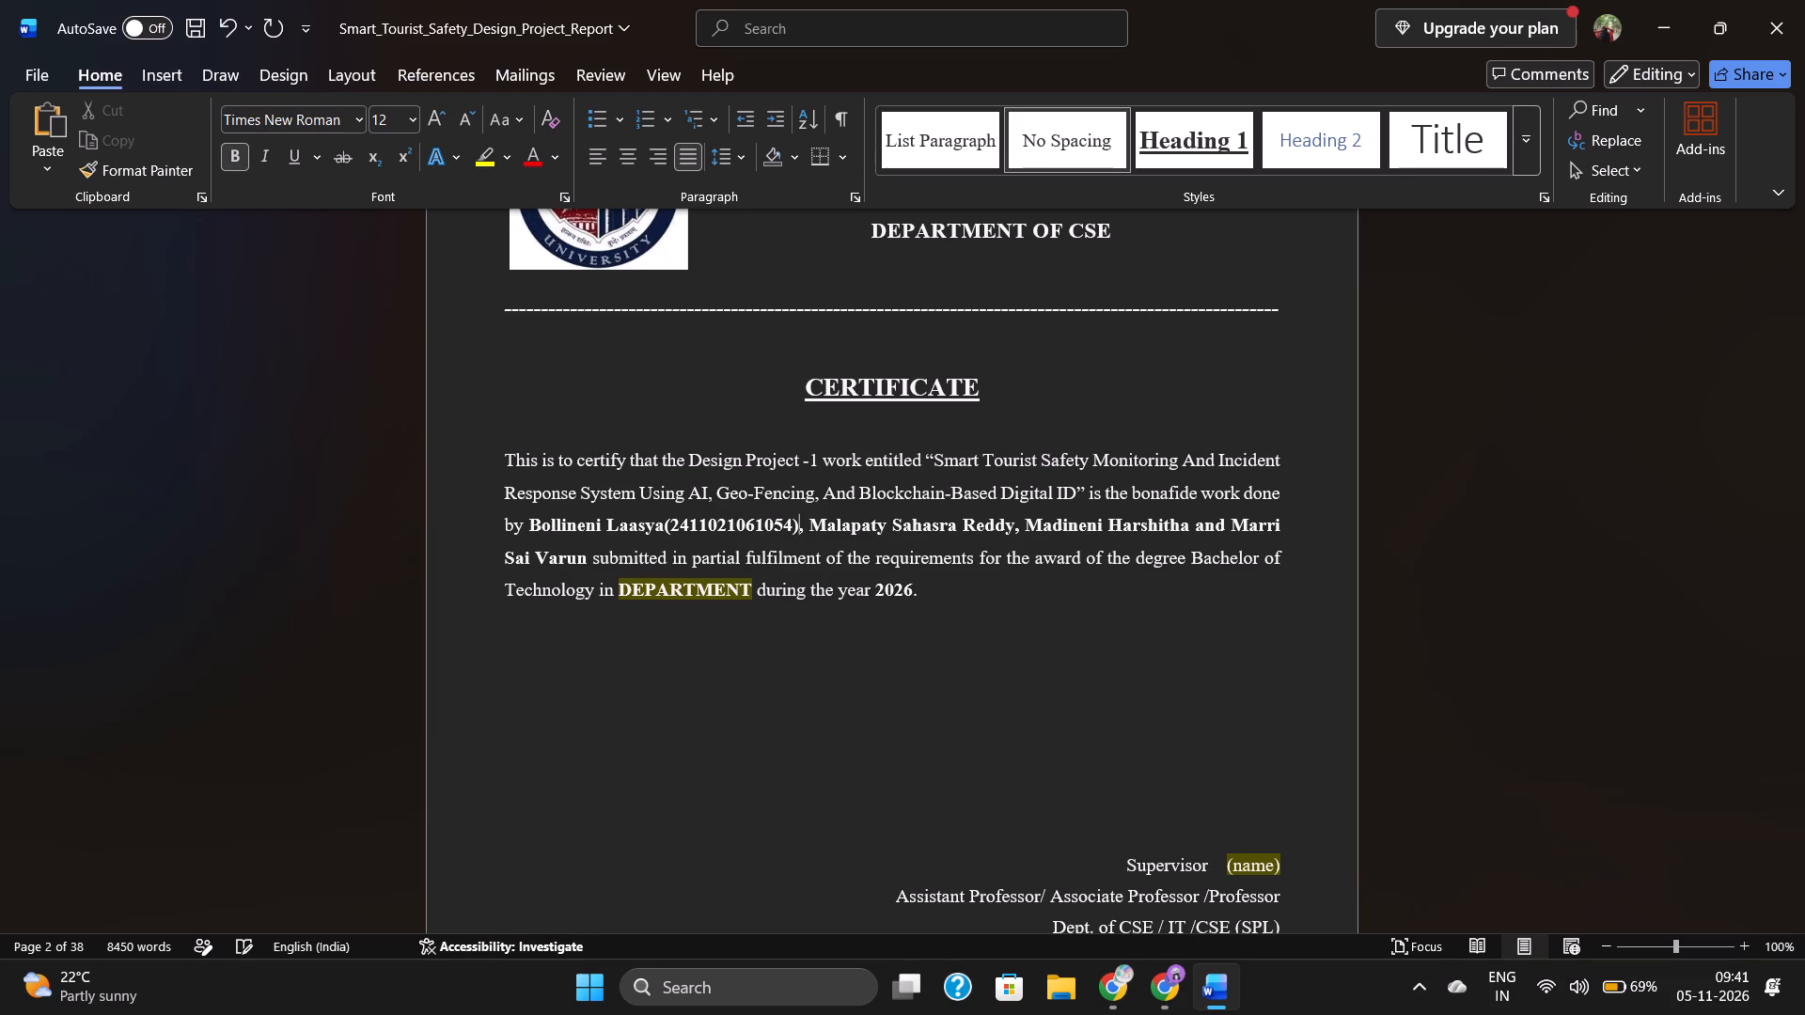
Insert the second student's registration number in parentheses after that student's name in the certificate paragraph.
{"action": "left_click", "coordinate": [1016, 525]}
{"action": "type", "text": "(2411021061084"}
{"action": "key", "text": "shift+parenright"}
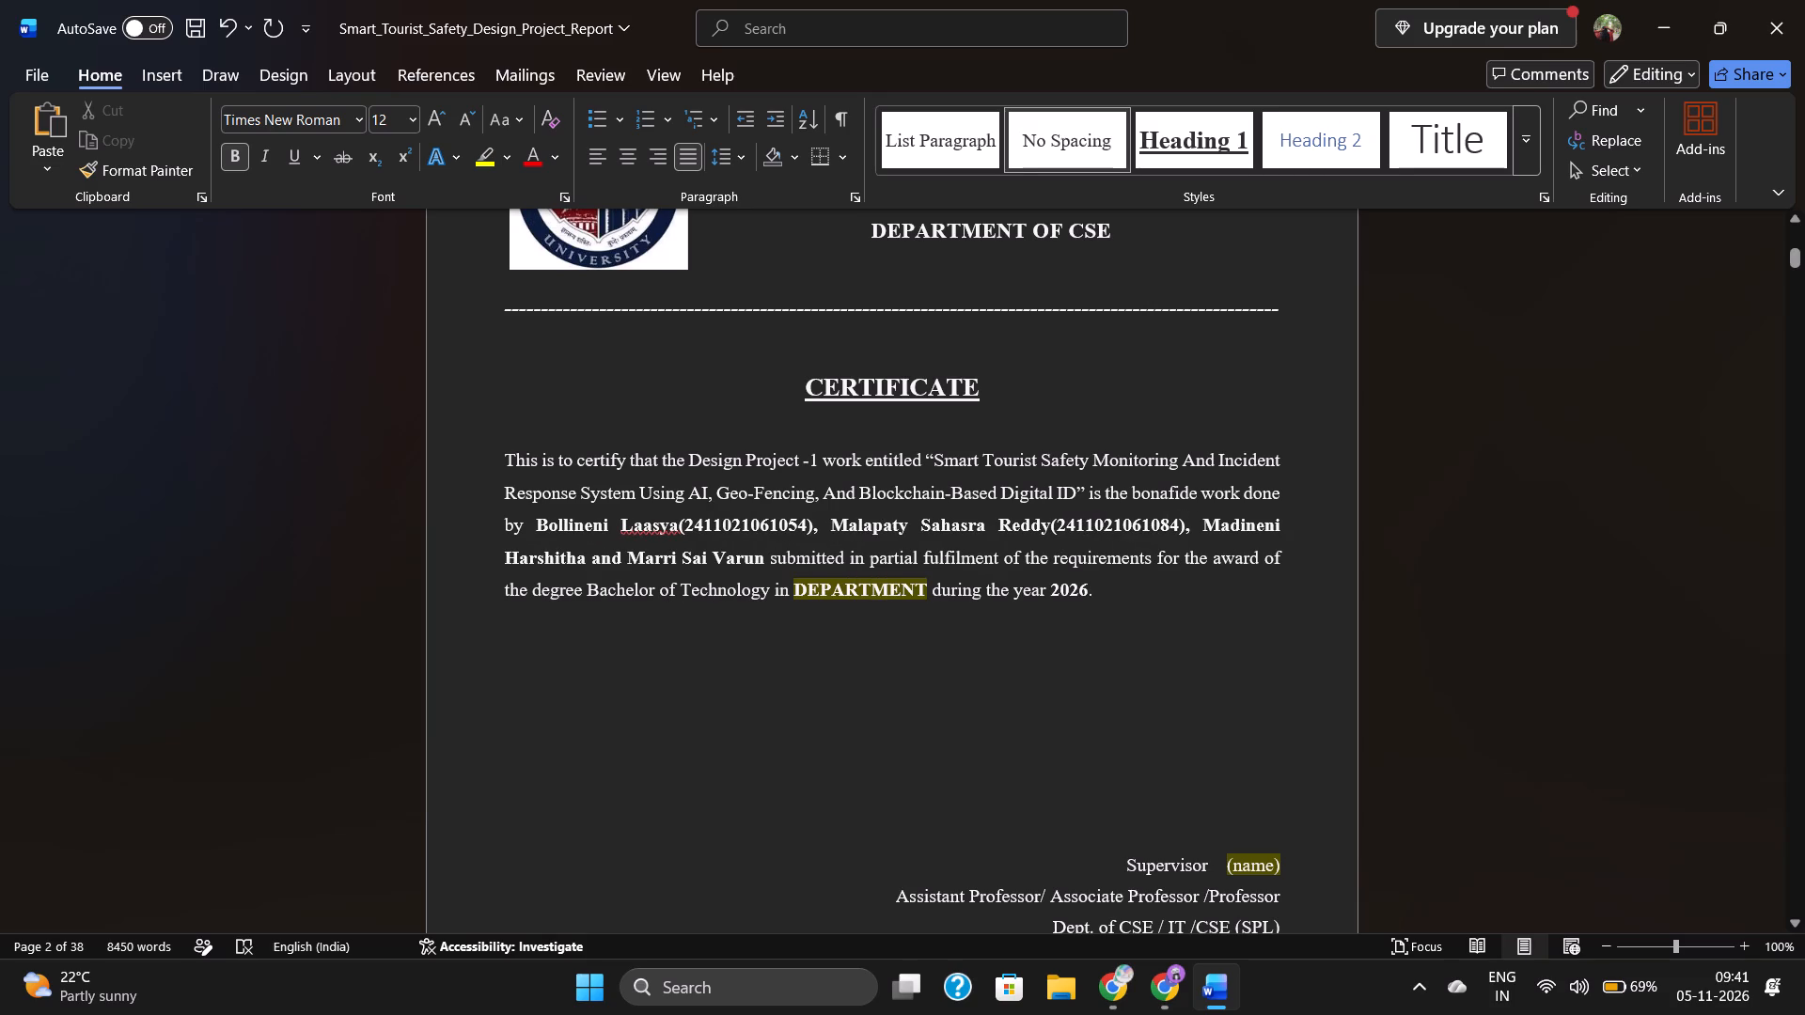
Insert the third student's registration number in parentheses after that student's name in the certificate paragraph.
{"action": "left_click", "coordinate": [591, 555]}
{"action": "key", "text": "shift+parenleft"}
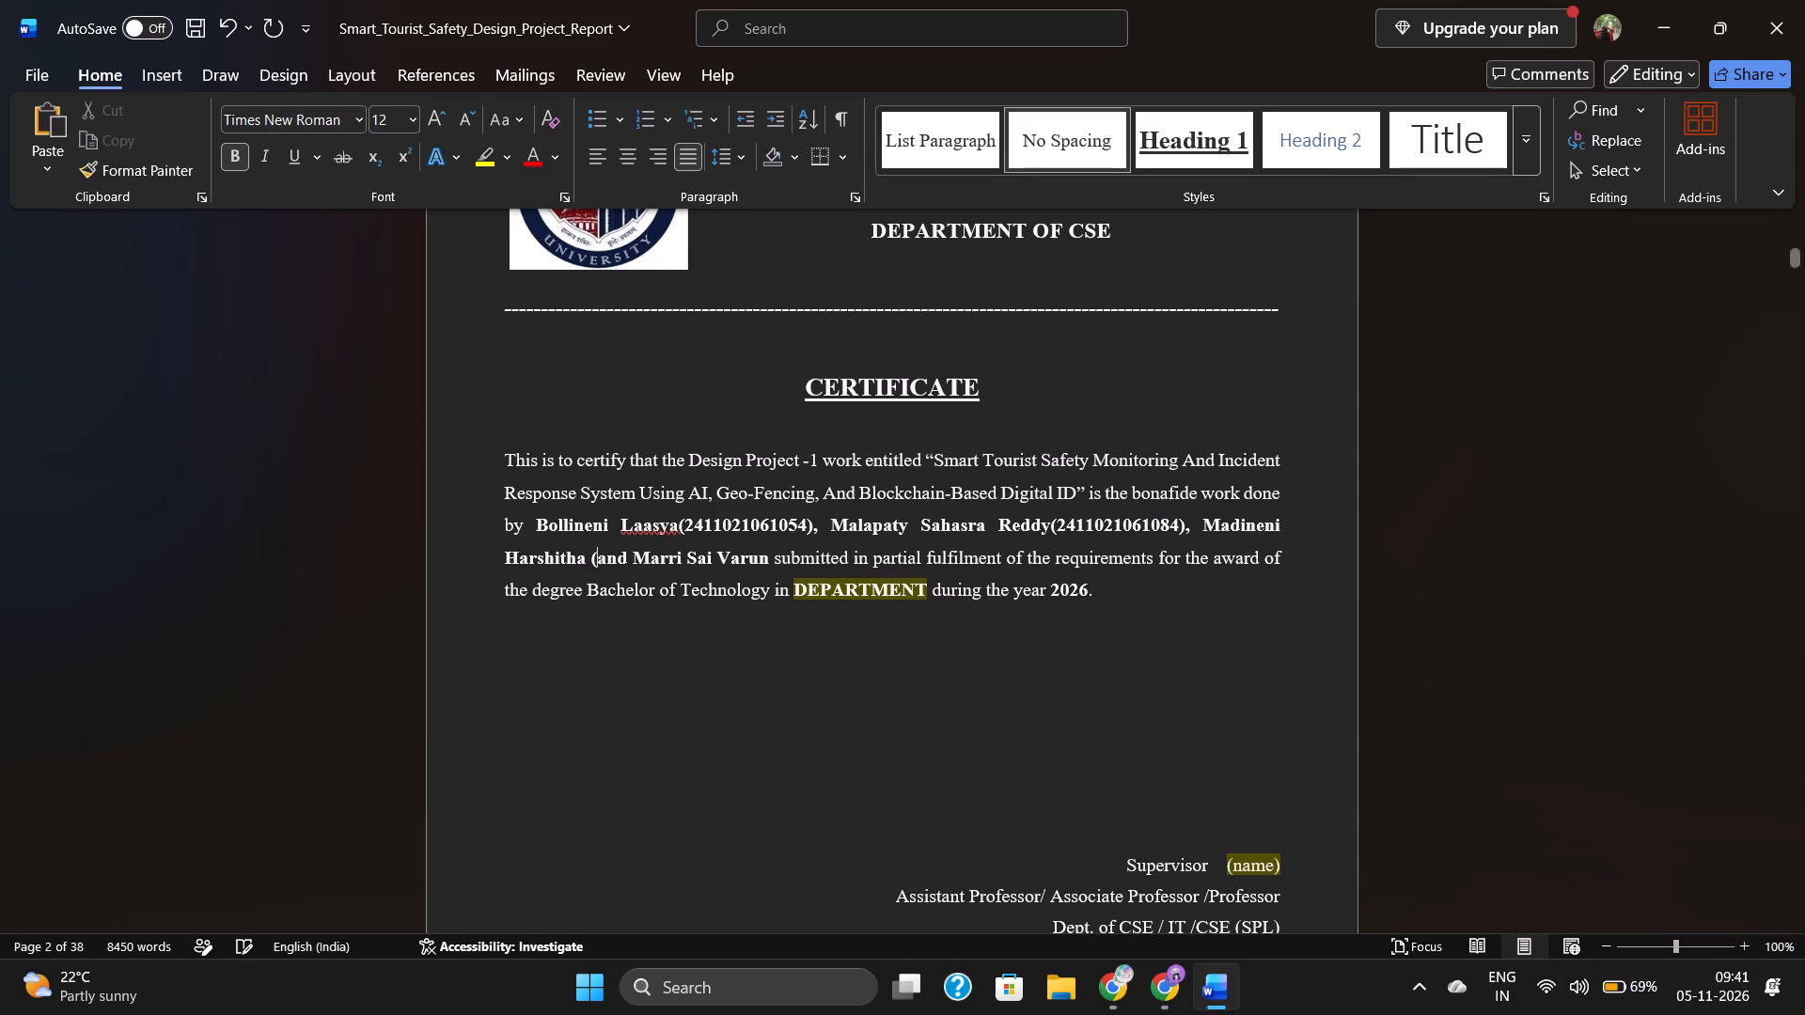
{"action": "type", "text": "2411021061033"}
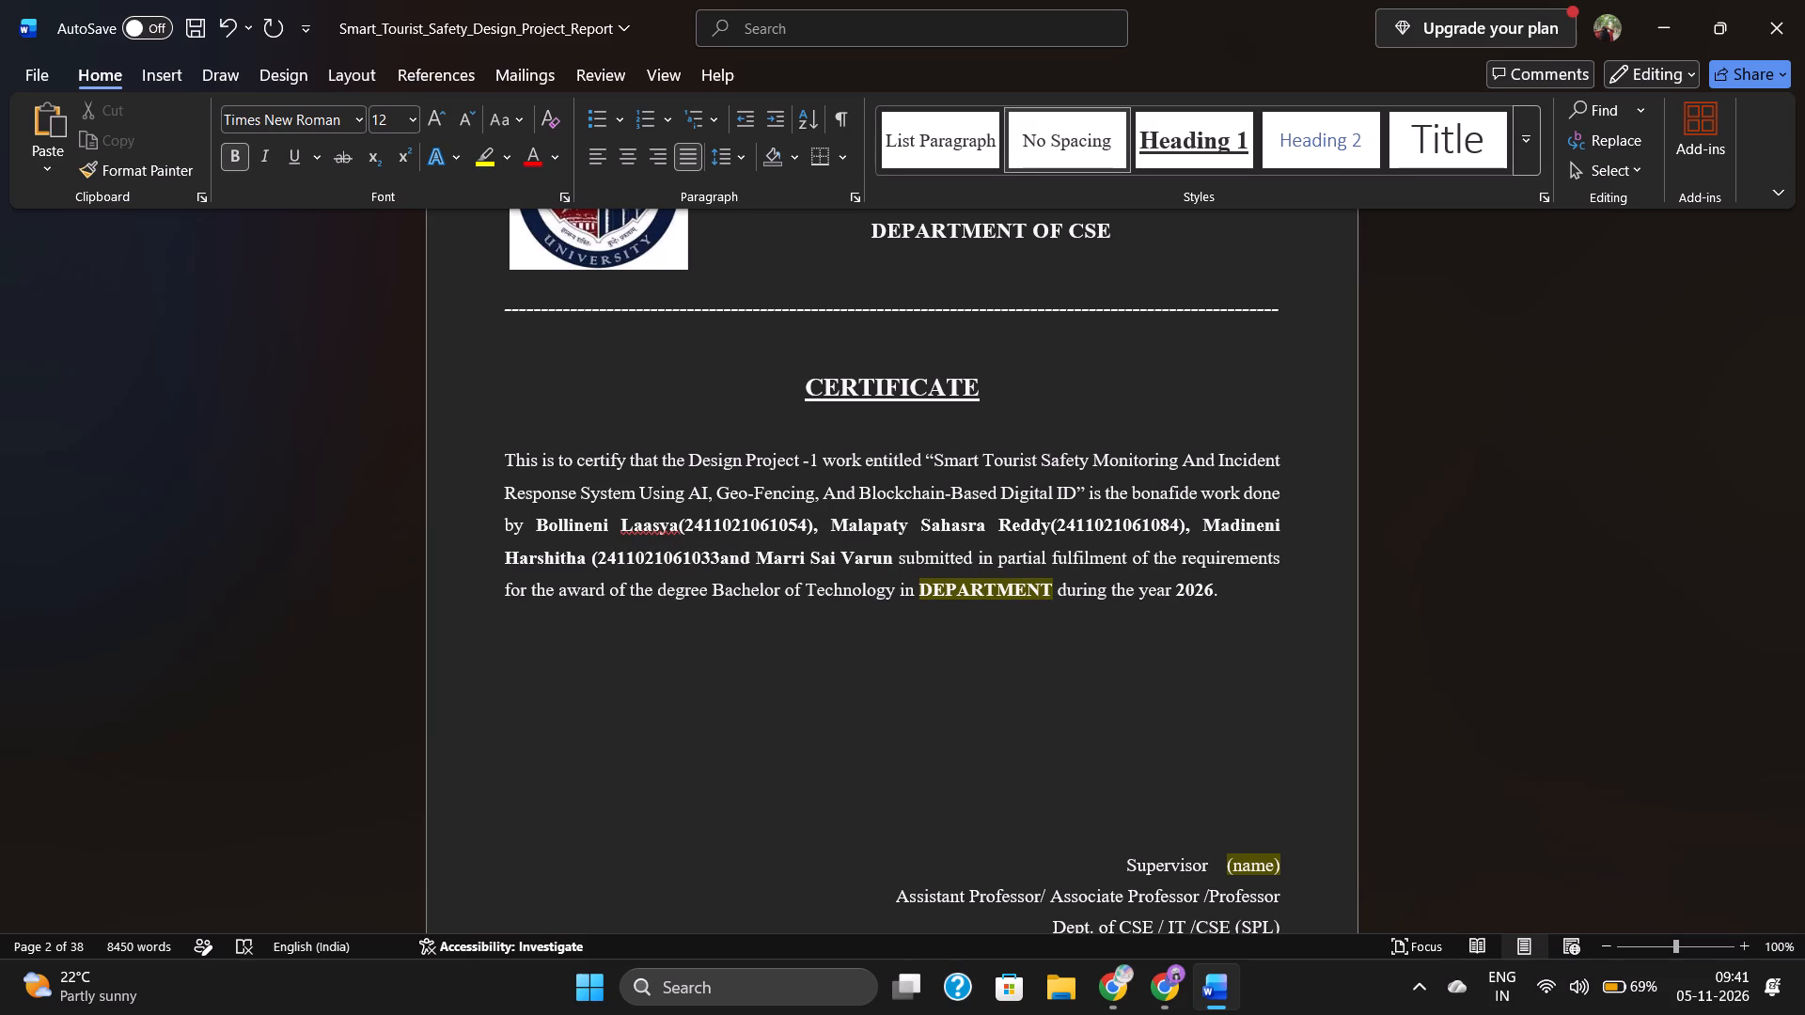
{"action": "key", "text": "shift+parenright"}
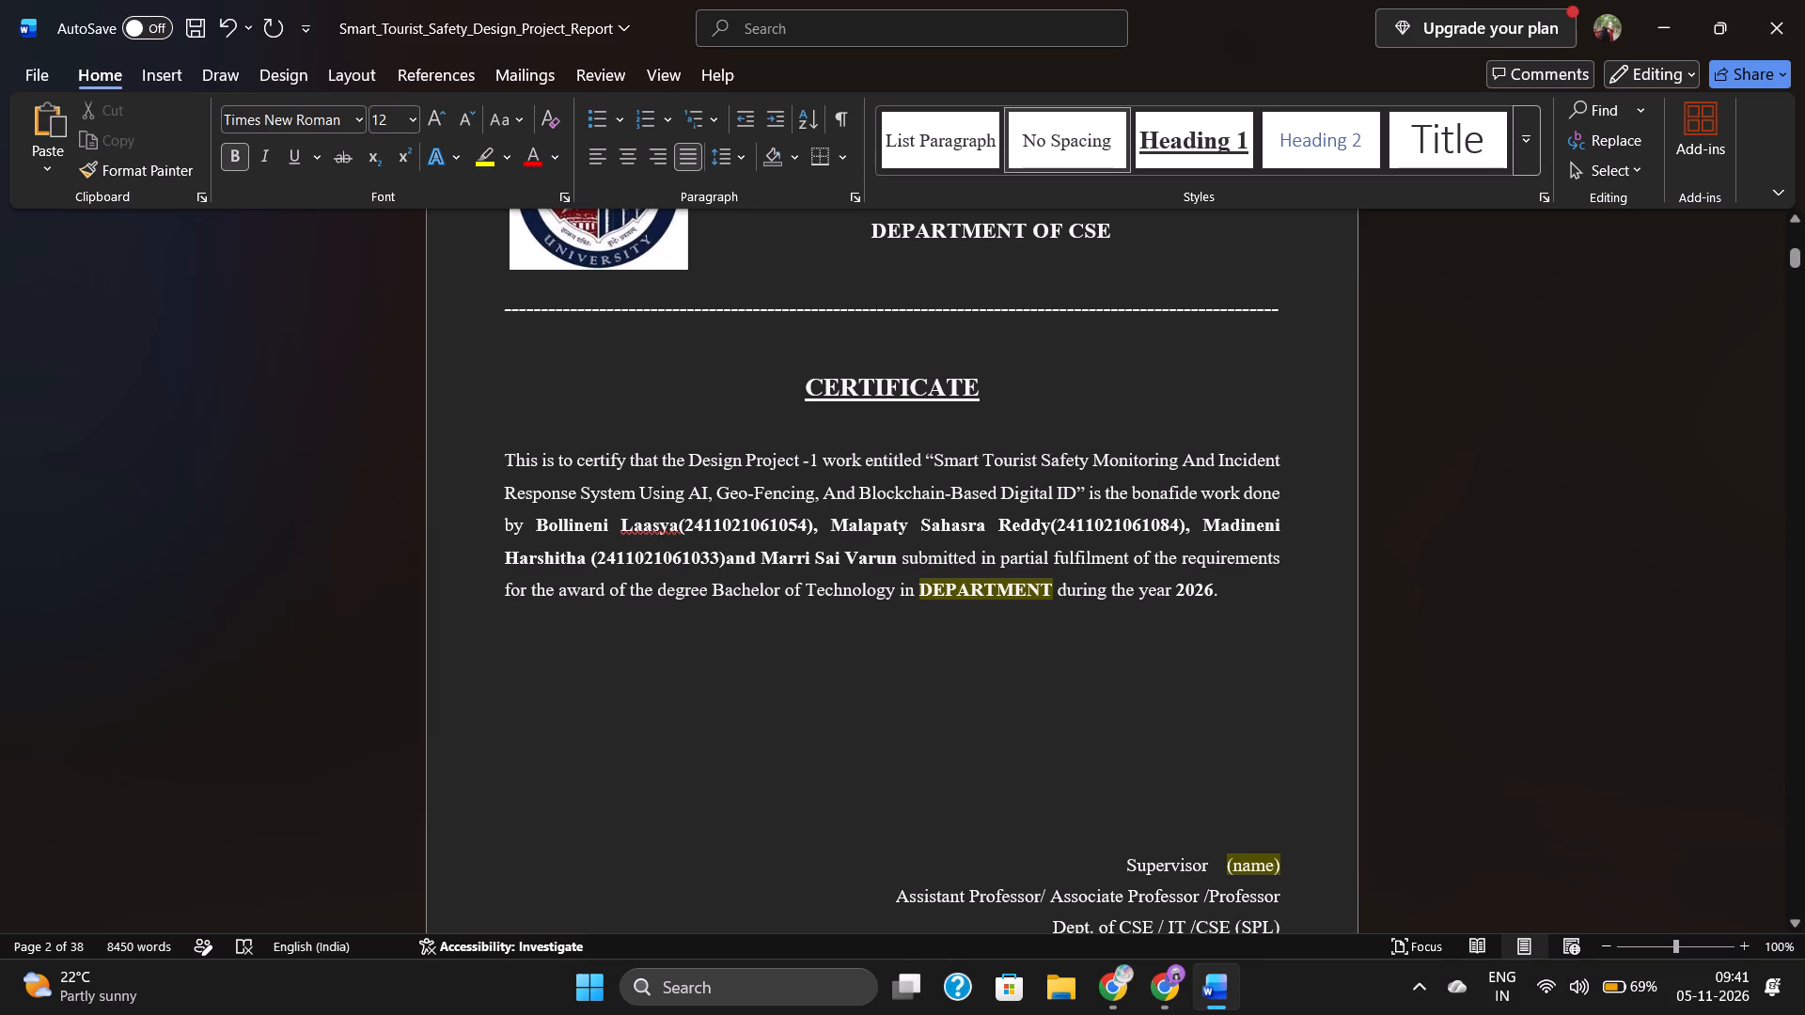
Insert the fourth student's registration number in parentheses after that student's name, followed by a space.
{"action": "left_click", "coordinate": [898, 557]}
{"action": "key", "text": "shift+parenleft"}
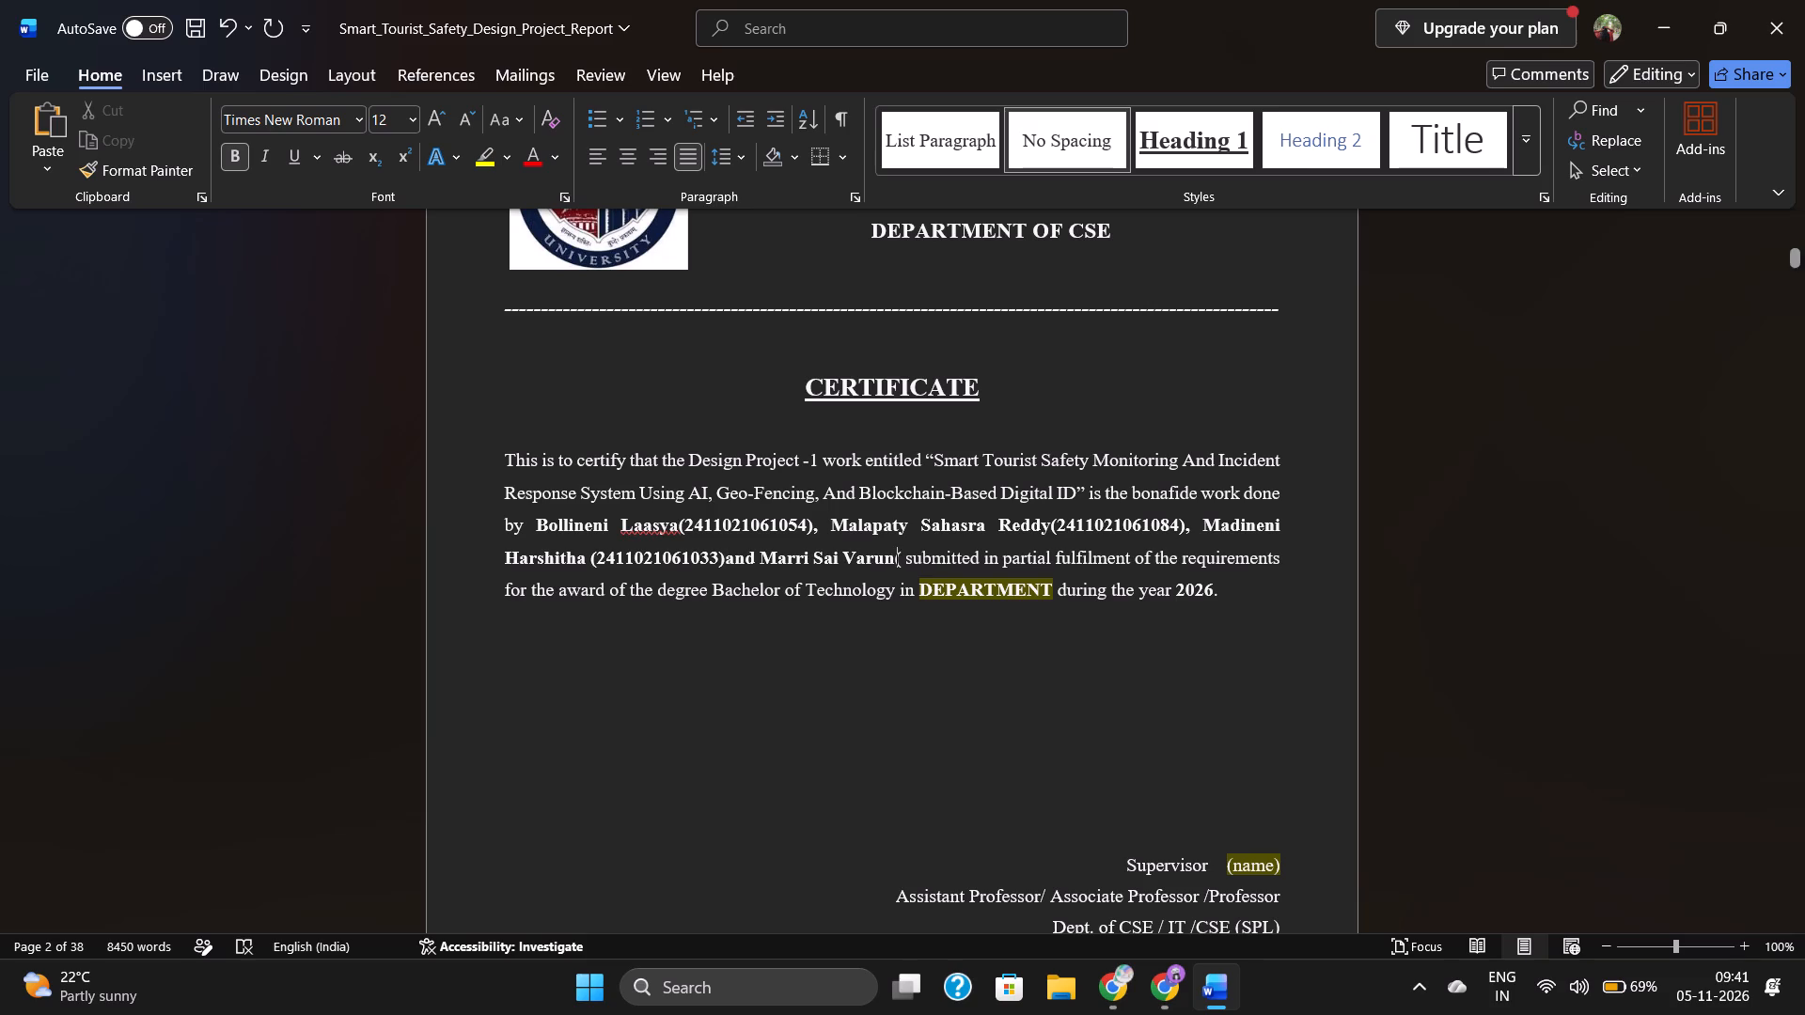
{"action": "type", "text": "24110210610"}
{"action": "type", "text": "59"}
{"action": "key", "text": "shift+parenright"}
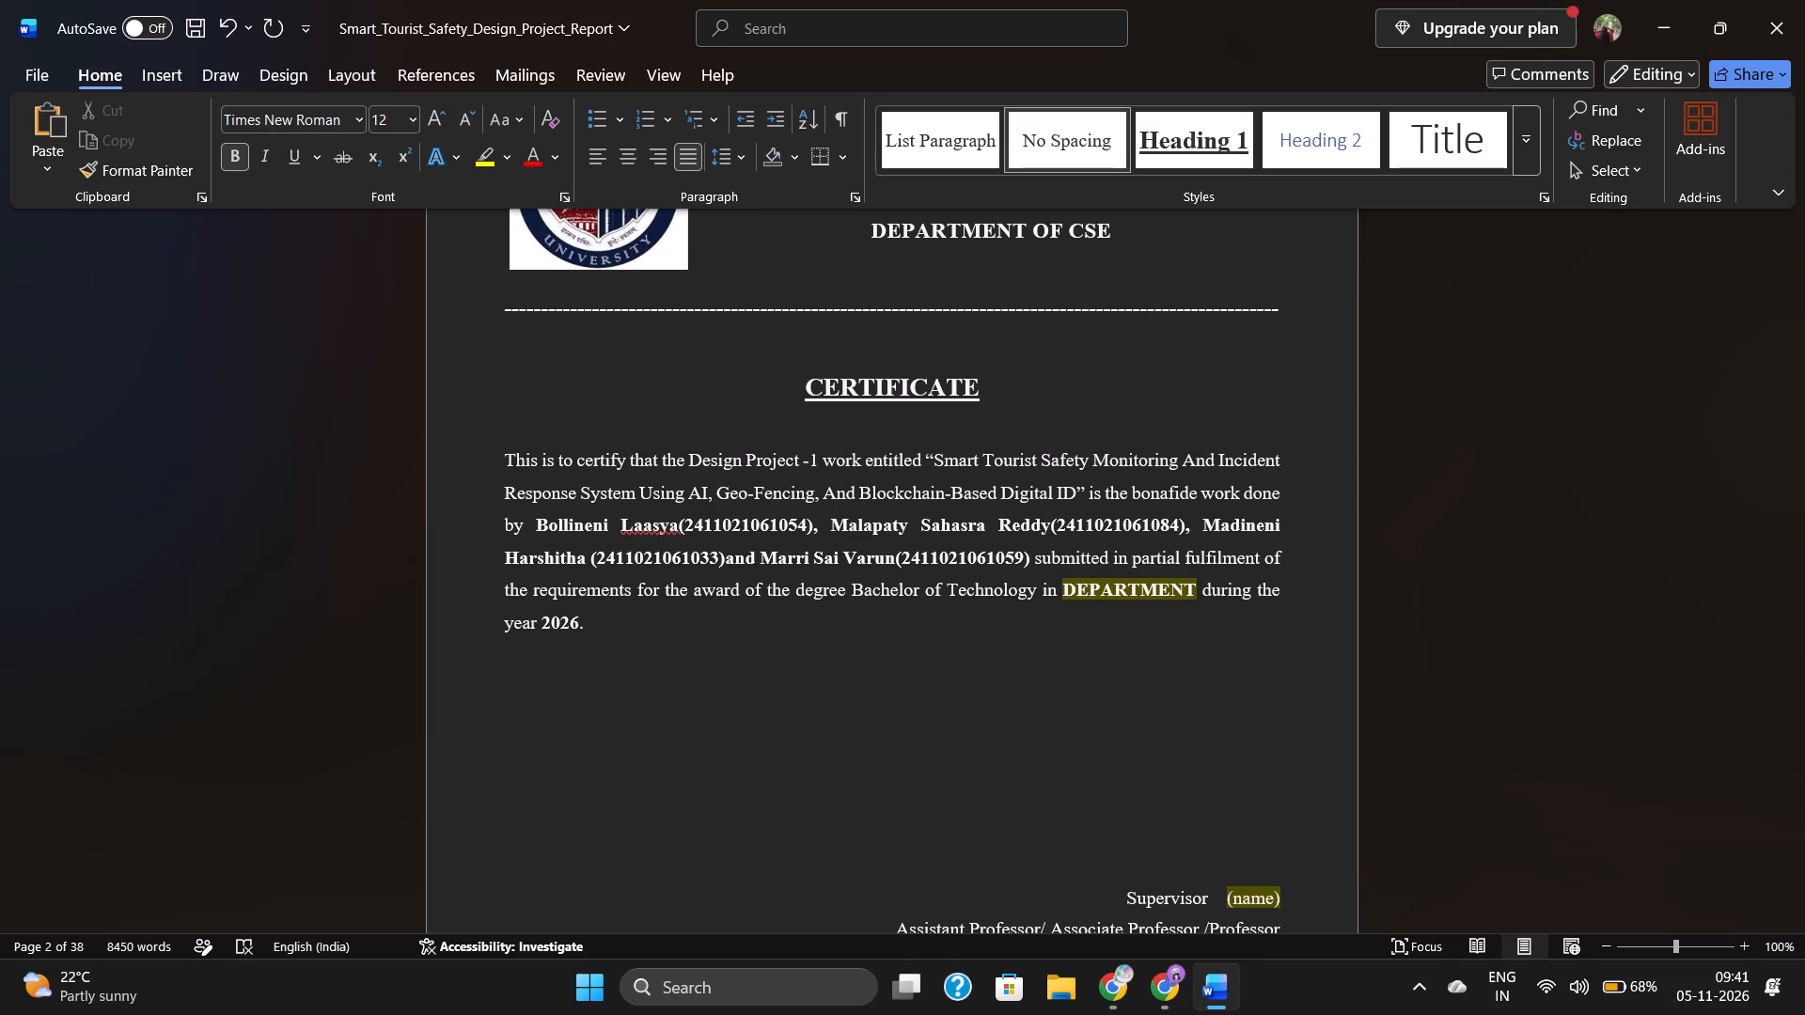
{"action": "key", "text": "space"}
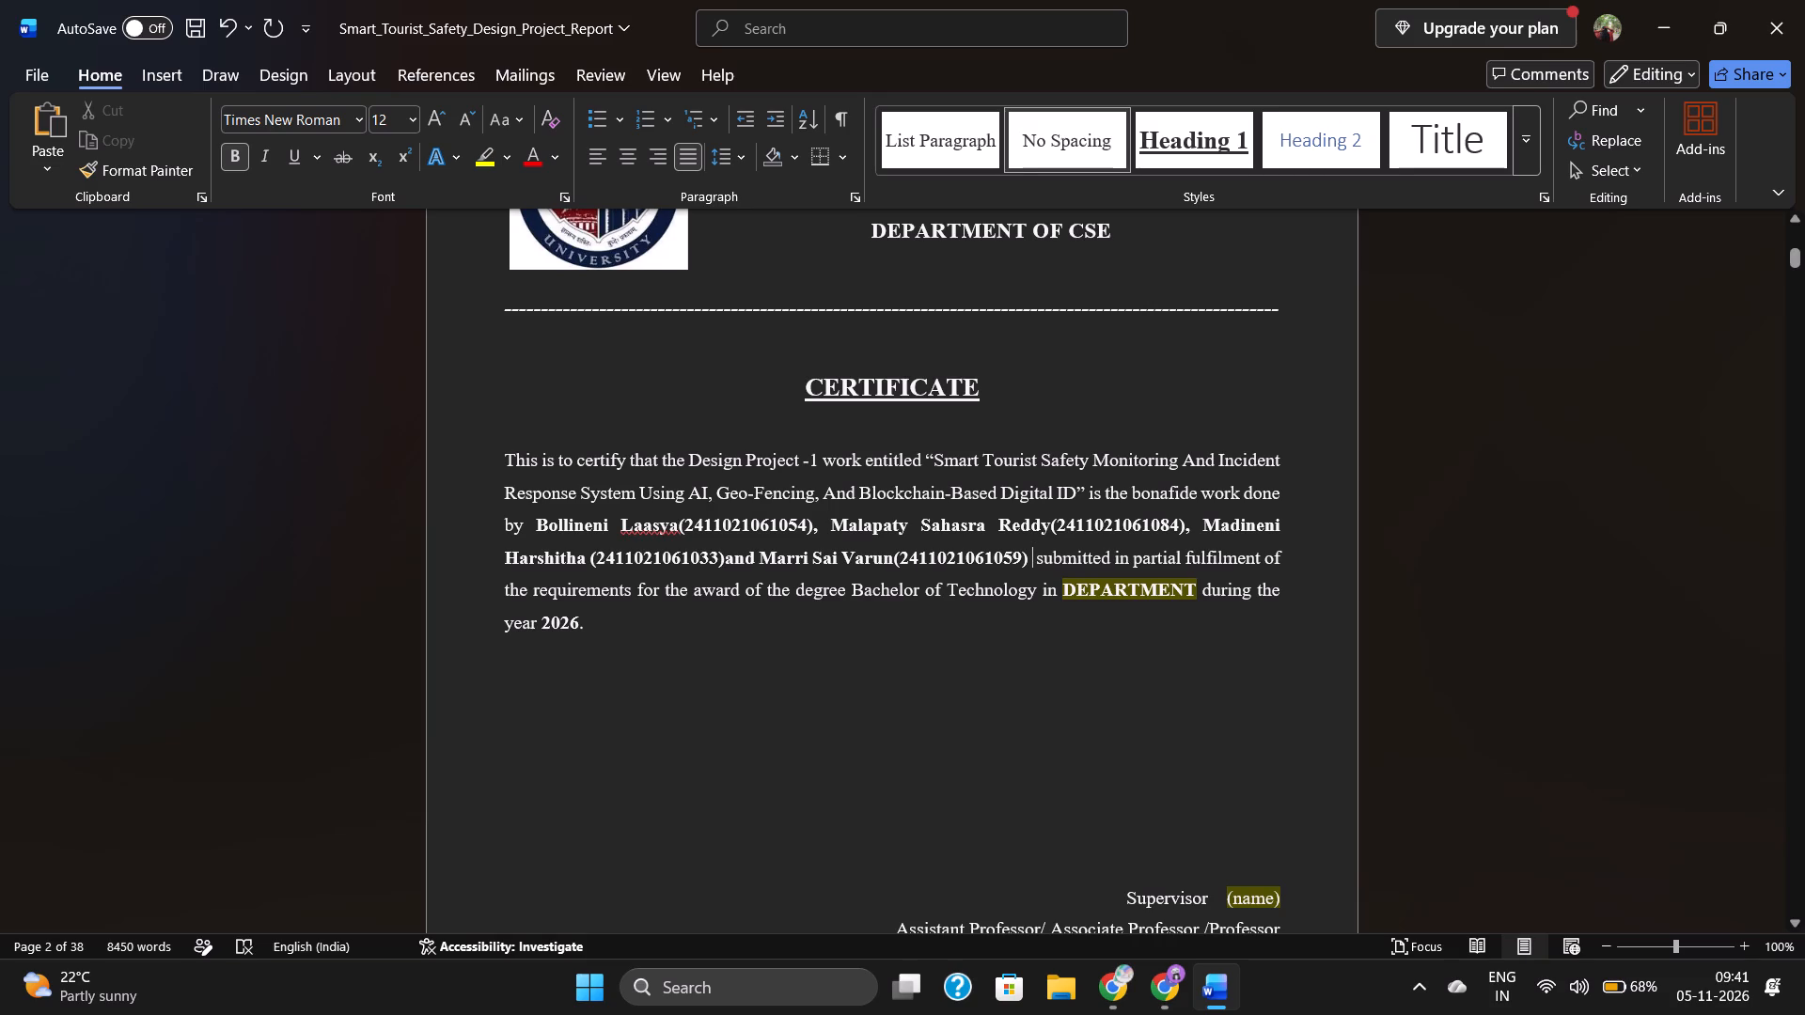
Replace the word "and" between the third and fourth students' entries in the certificate paragraph with a comma.
{"action": "left_click", "coordinate": [756, 557]}
{"action": "key", "text": "BackSpace"}
{"action": "key", "text": "BackSpace"}
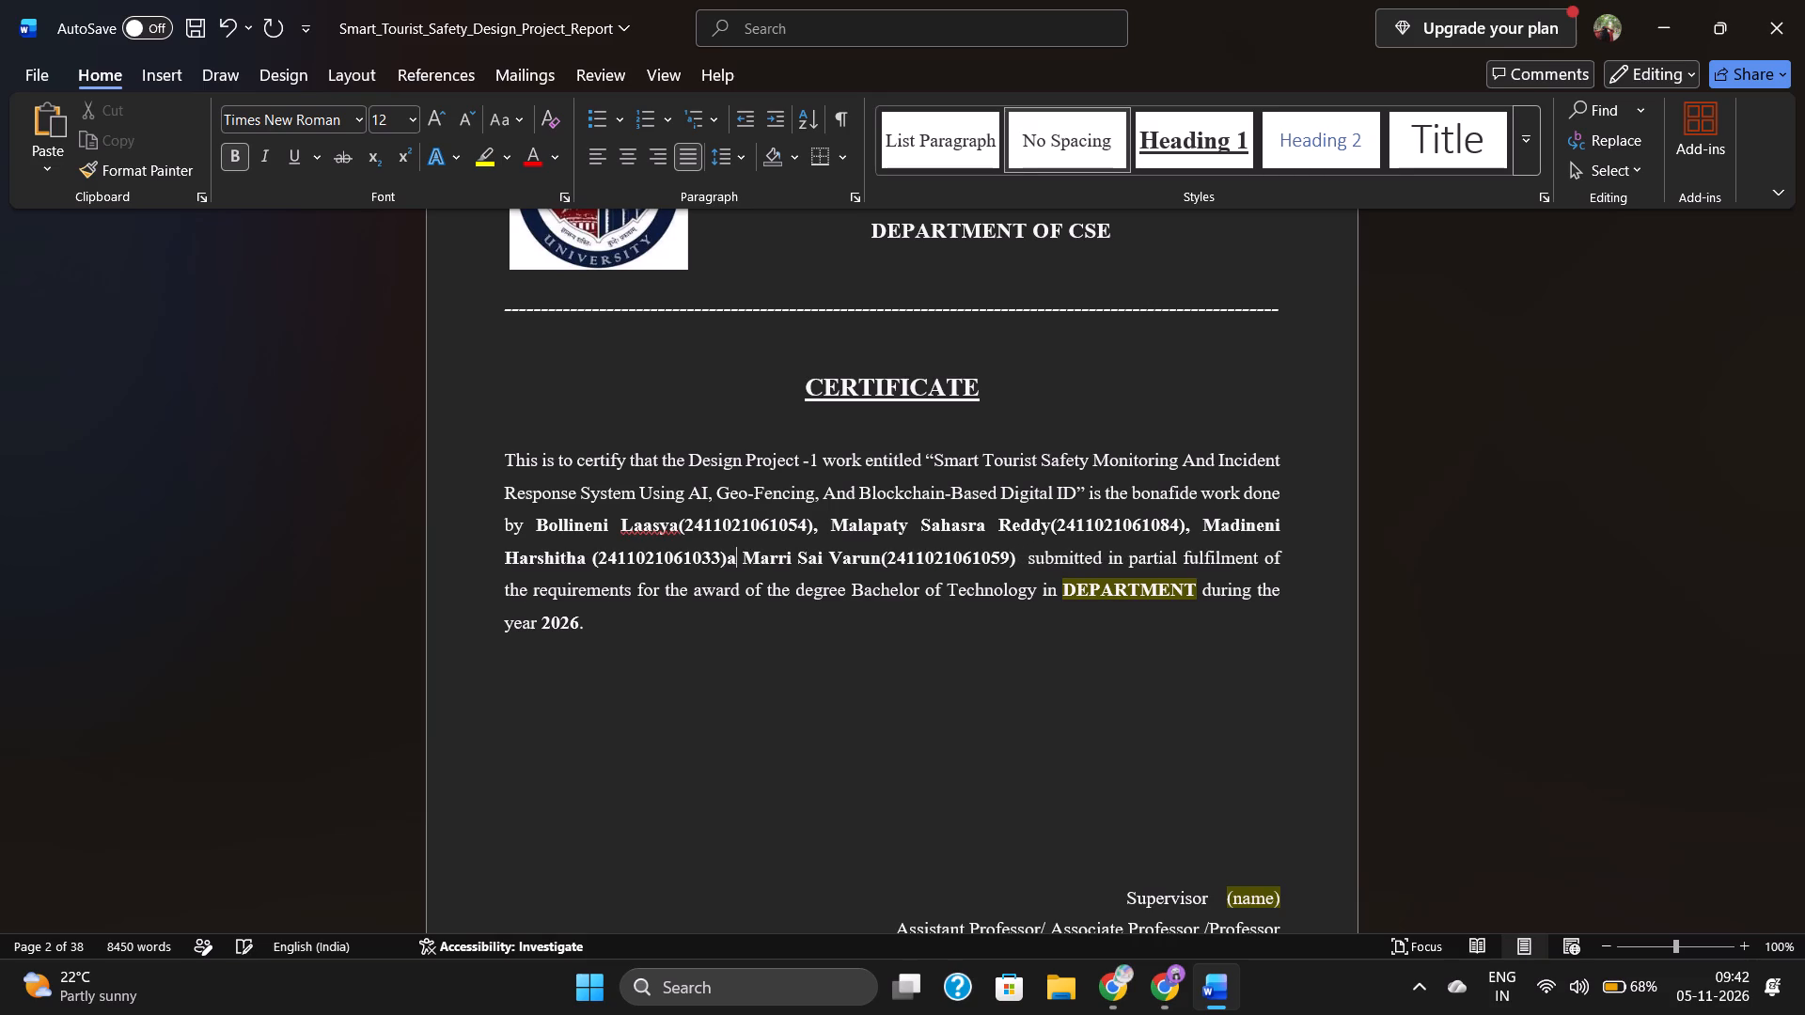
{"action": "key", "text": "BackSpace"}
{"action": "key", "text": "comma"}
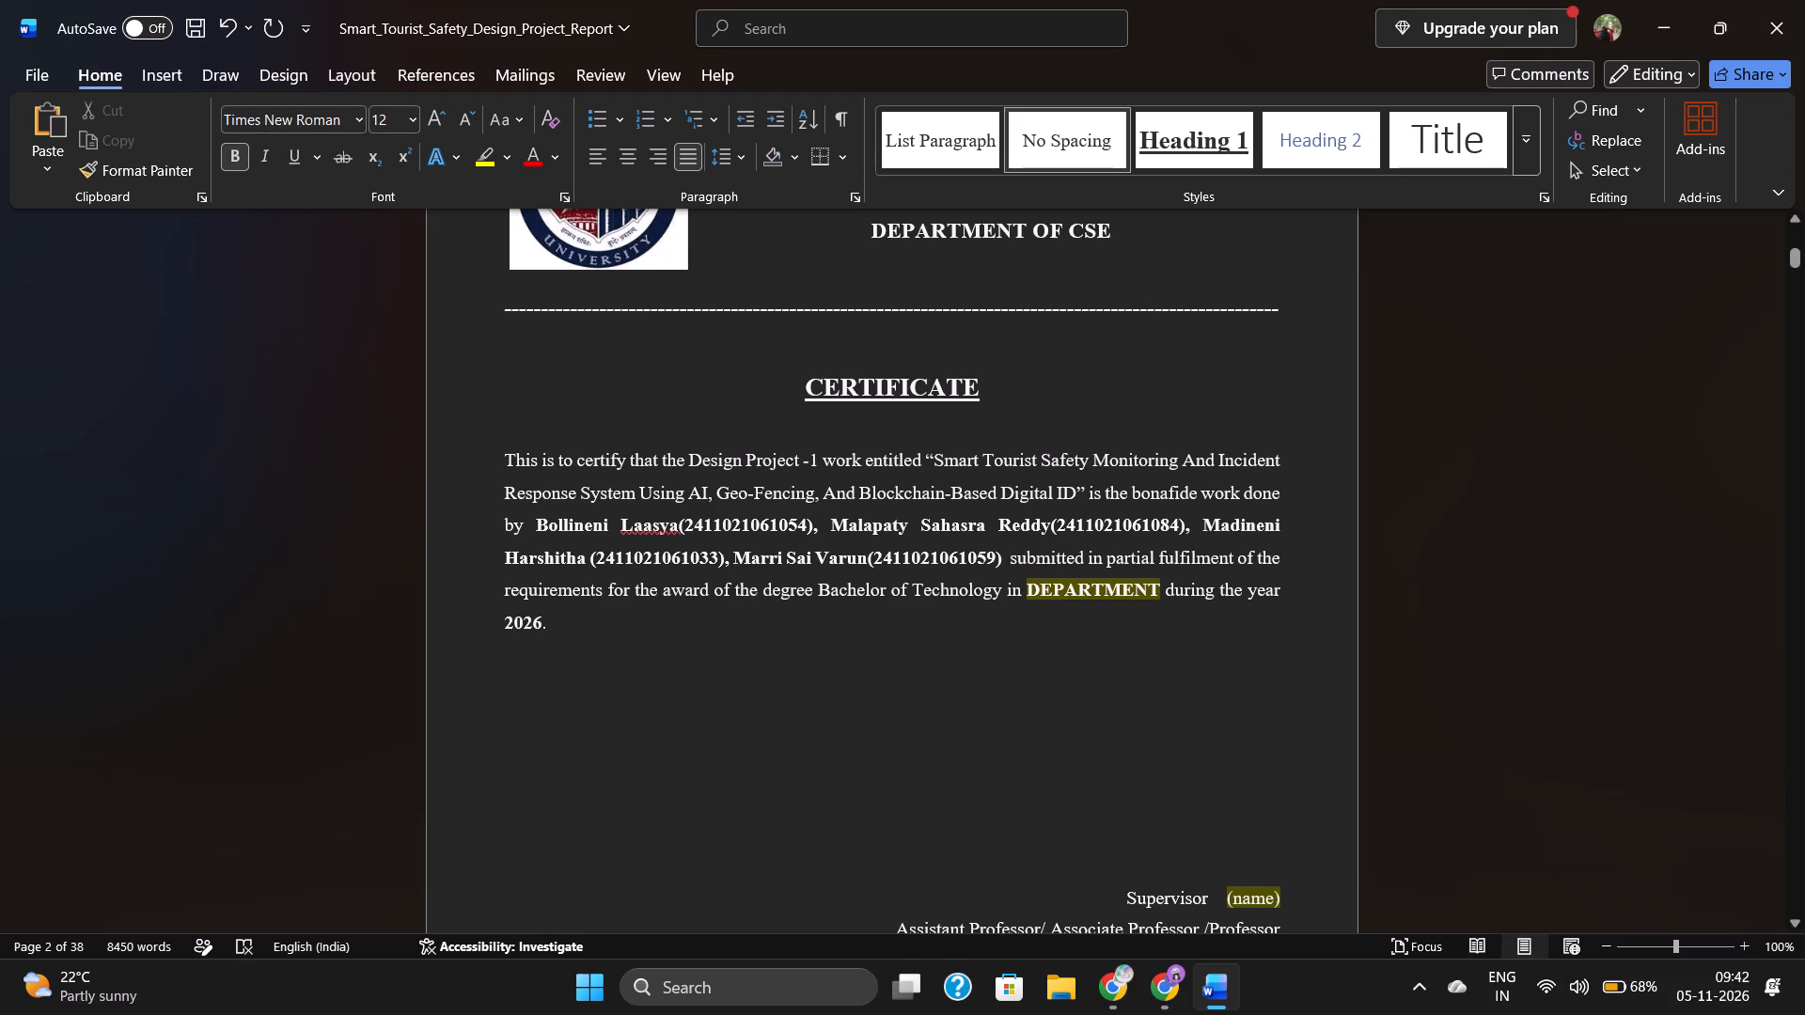
Replace the highlighted DEPARTMENT placeholder in the certificate paragraph with "Computer Science and Engineering", followed by a space.
{"action": "left_click_drag", "start_coordinate": [1025, 591], "coordinate": [1048, 590]}
{"action": "left_click_drag", "start_coordinate": [1048, 590], "coordinate": [1161, 581]}
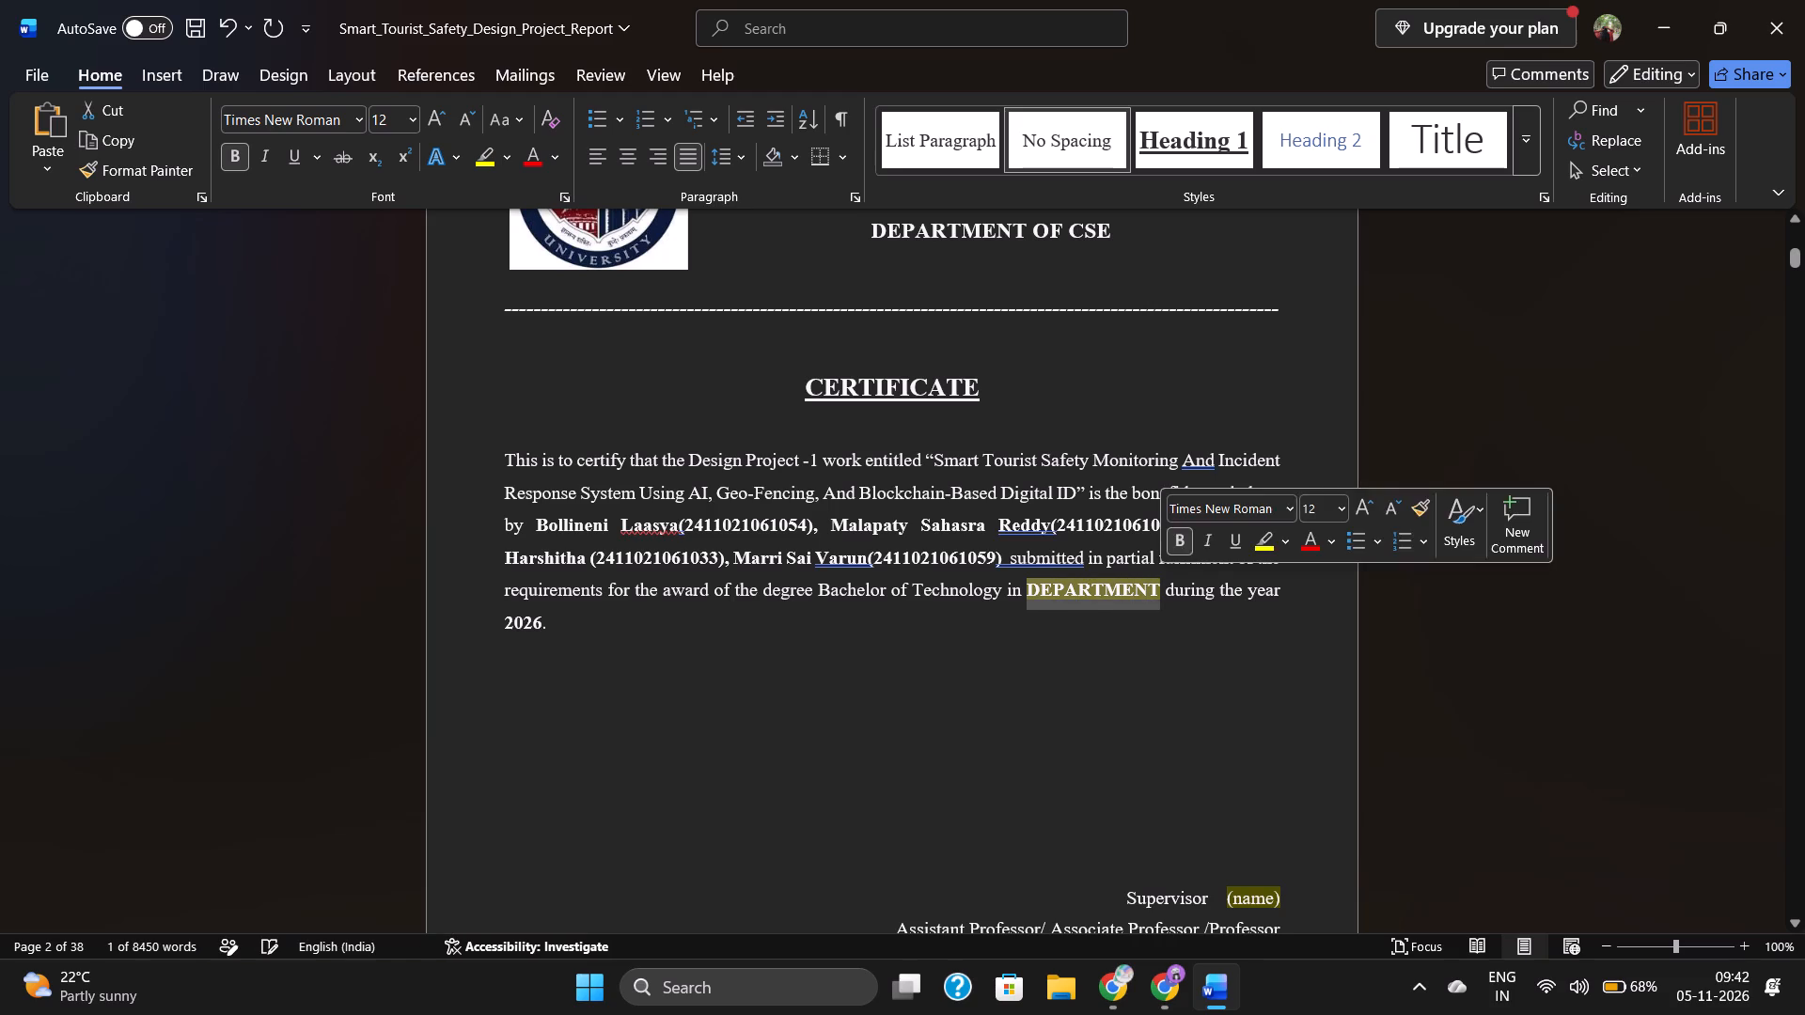
{"action": "key", "text": "BackSpace"}
{"action": "scroll", "coordinate": [1161, 581], "scroll_direction": "up", "scroll_amount": 4}
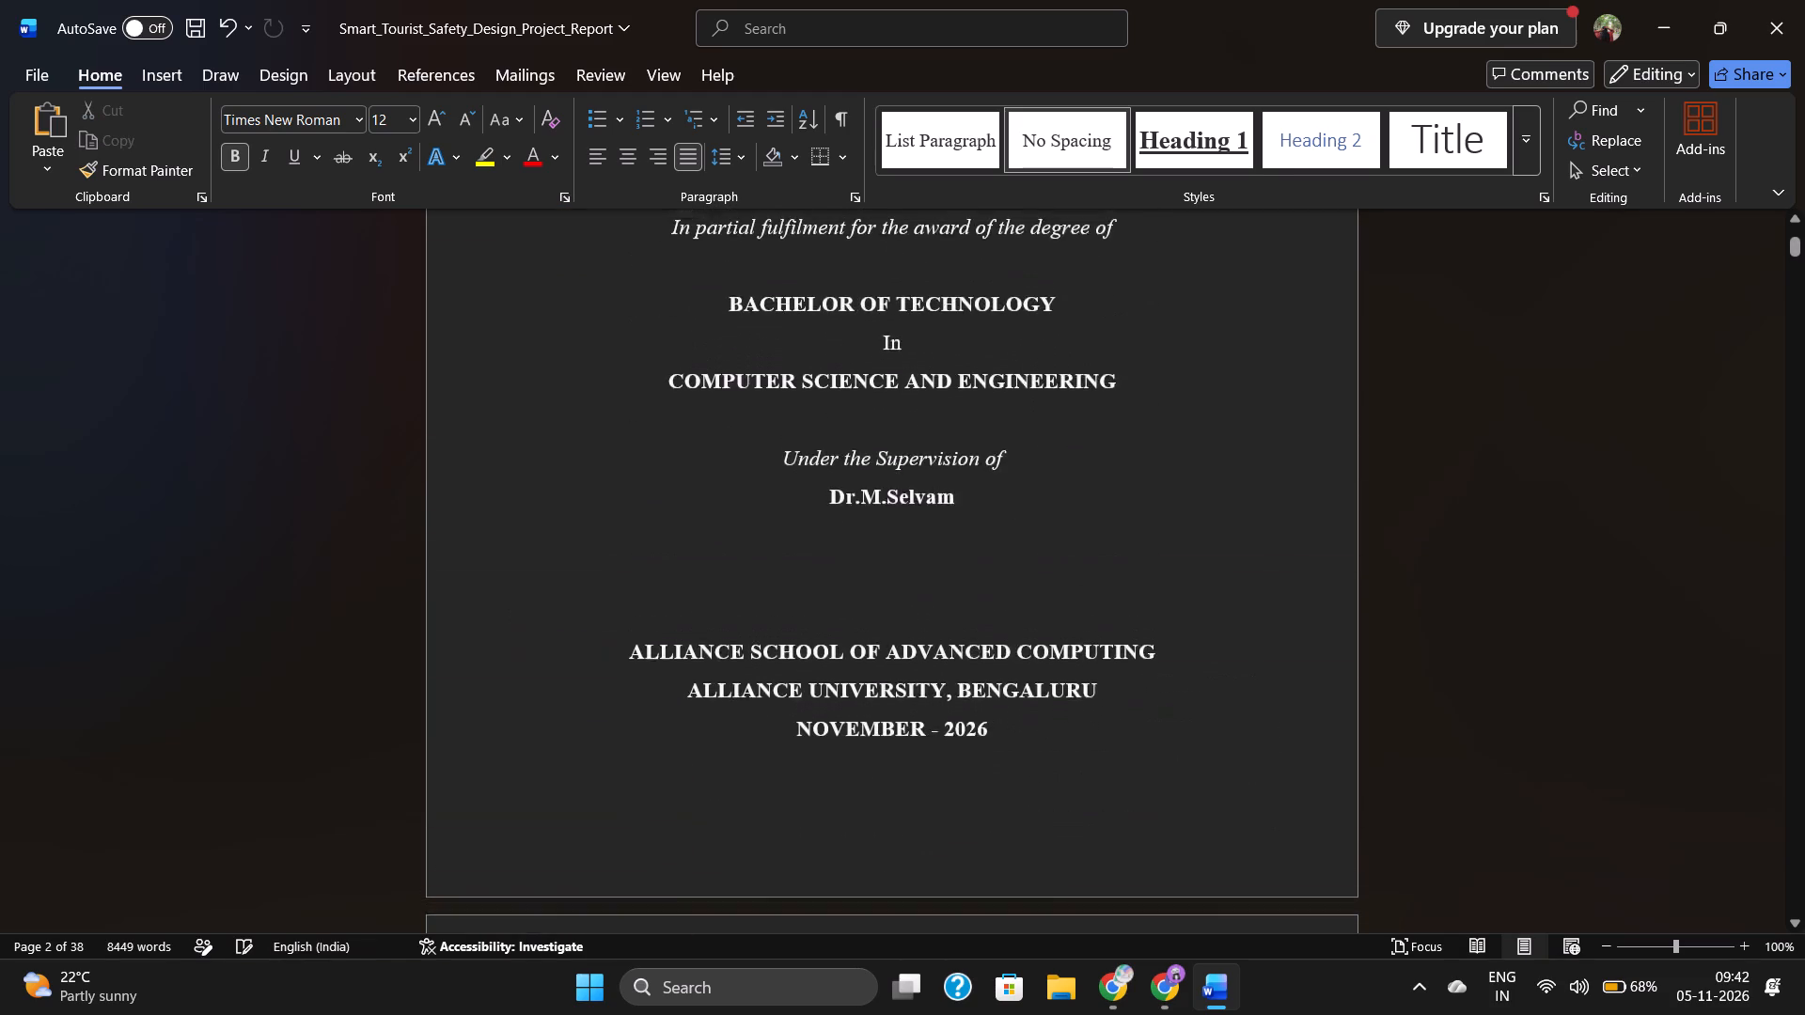
{"action": "scroll", "coordinate": [1161, 581], "scroll_direction": "up", "scroll_amount": 2}
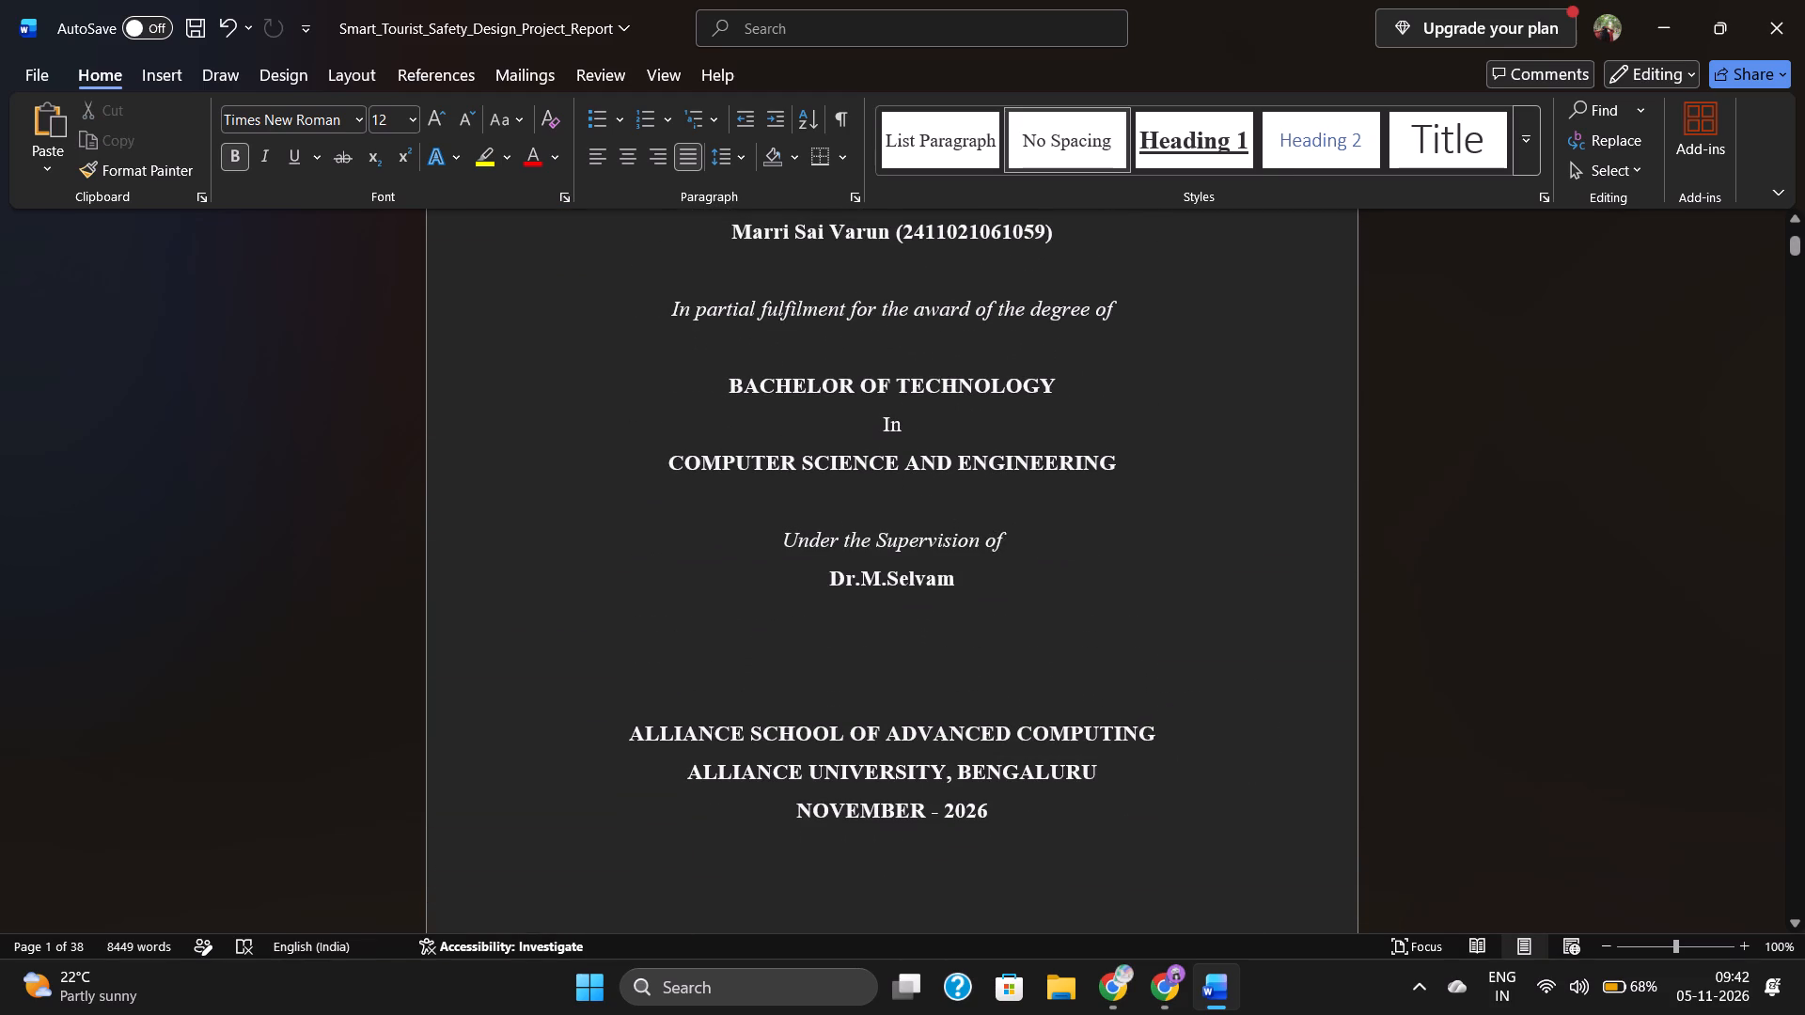
{"action": "scroll", "coordinate": [999, 582], "scroll_direction": "down", "scroll_amount": 7}
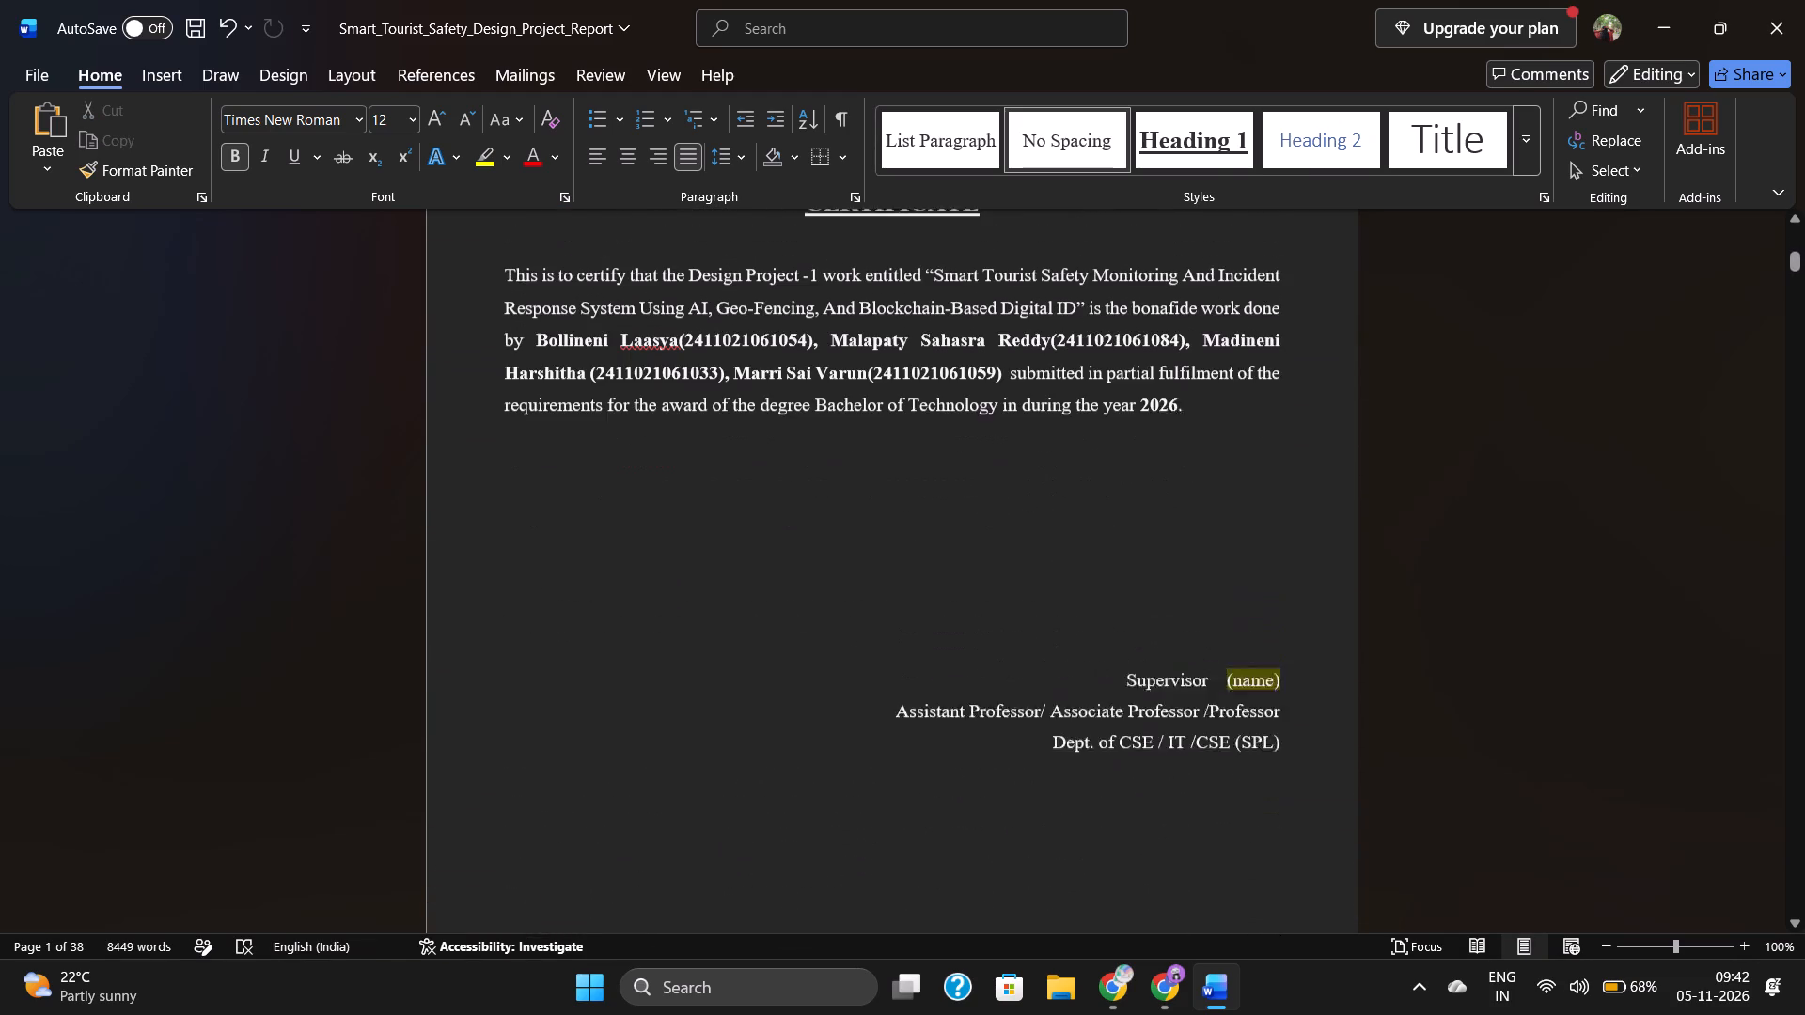
{"action": "scroll", "coordinate": [999, 582], "scroll_direction": "down", "scroll_amount": 1}
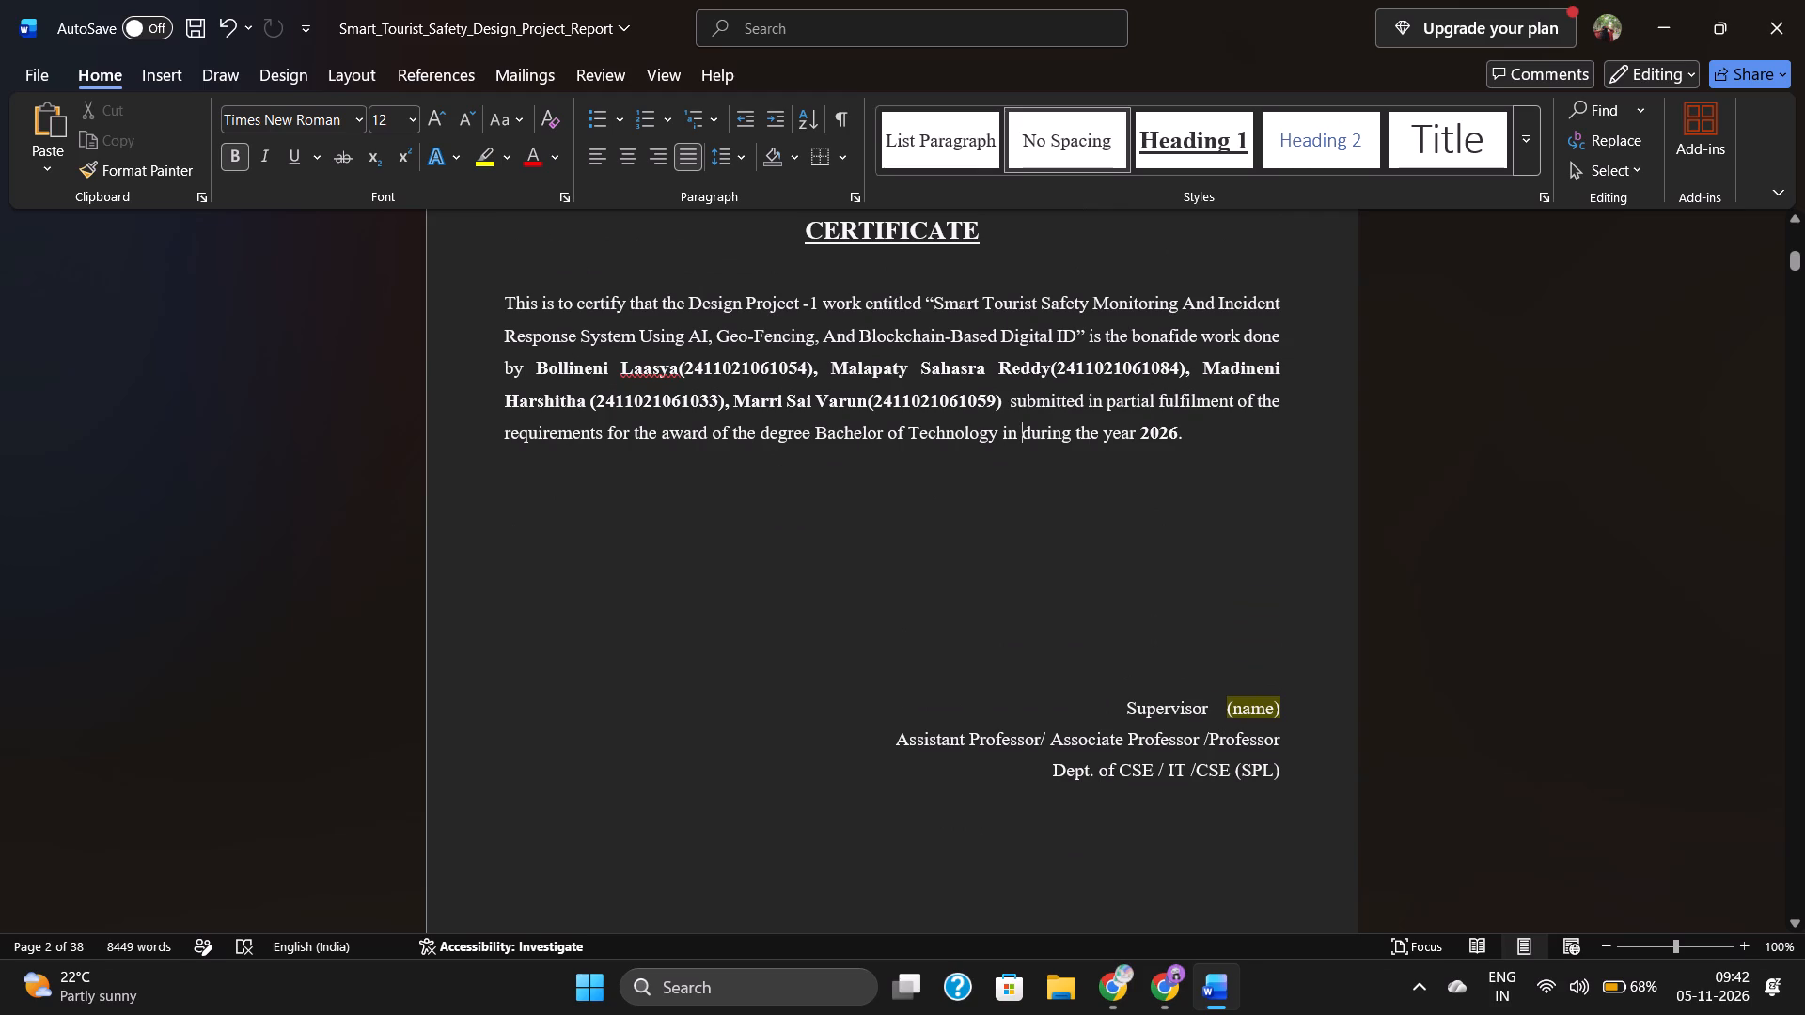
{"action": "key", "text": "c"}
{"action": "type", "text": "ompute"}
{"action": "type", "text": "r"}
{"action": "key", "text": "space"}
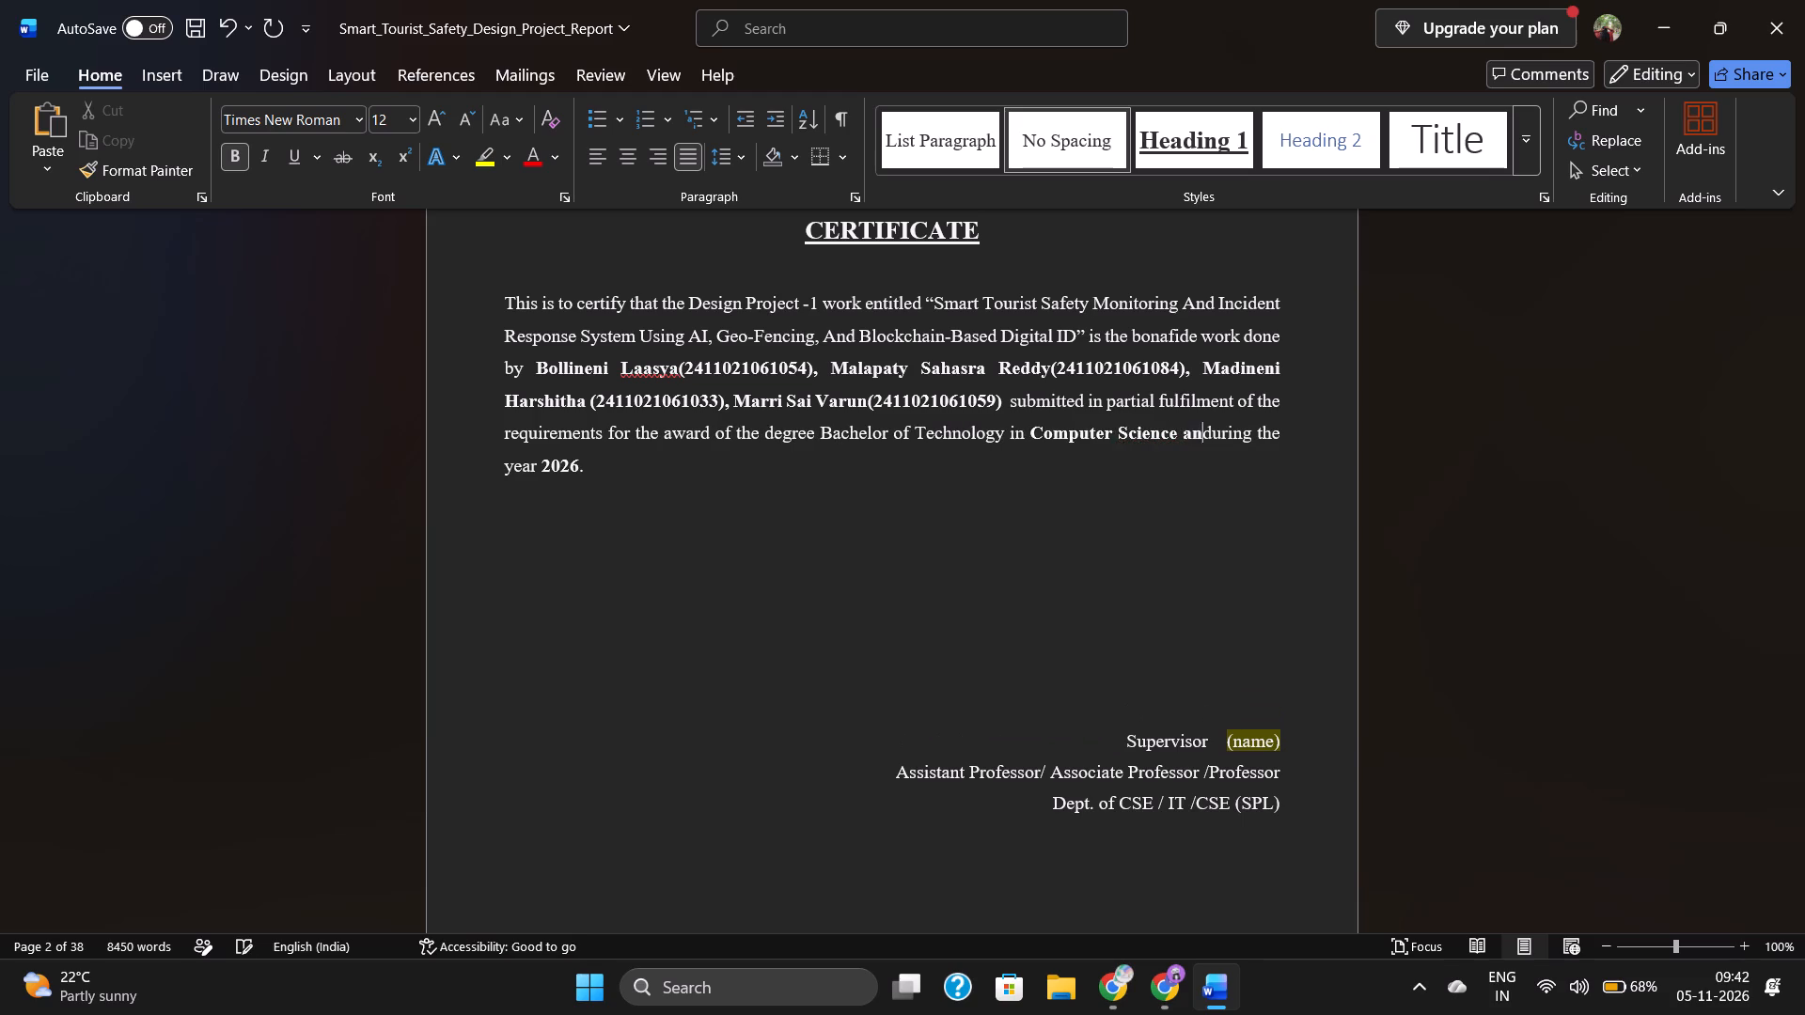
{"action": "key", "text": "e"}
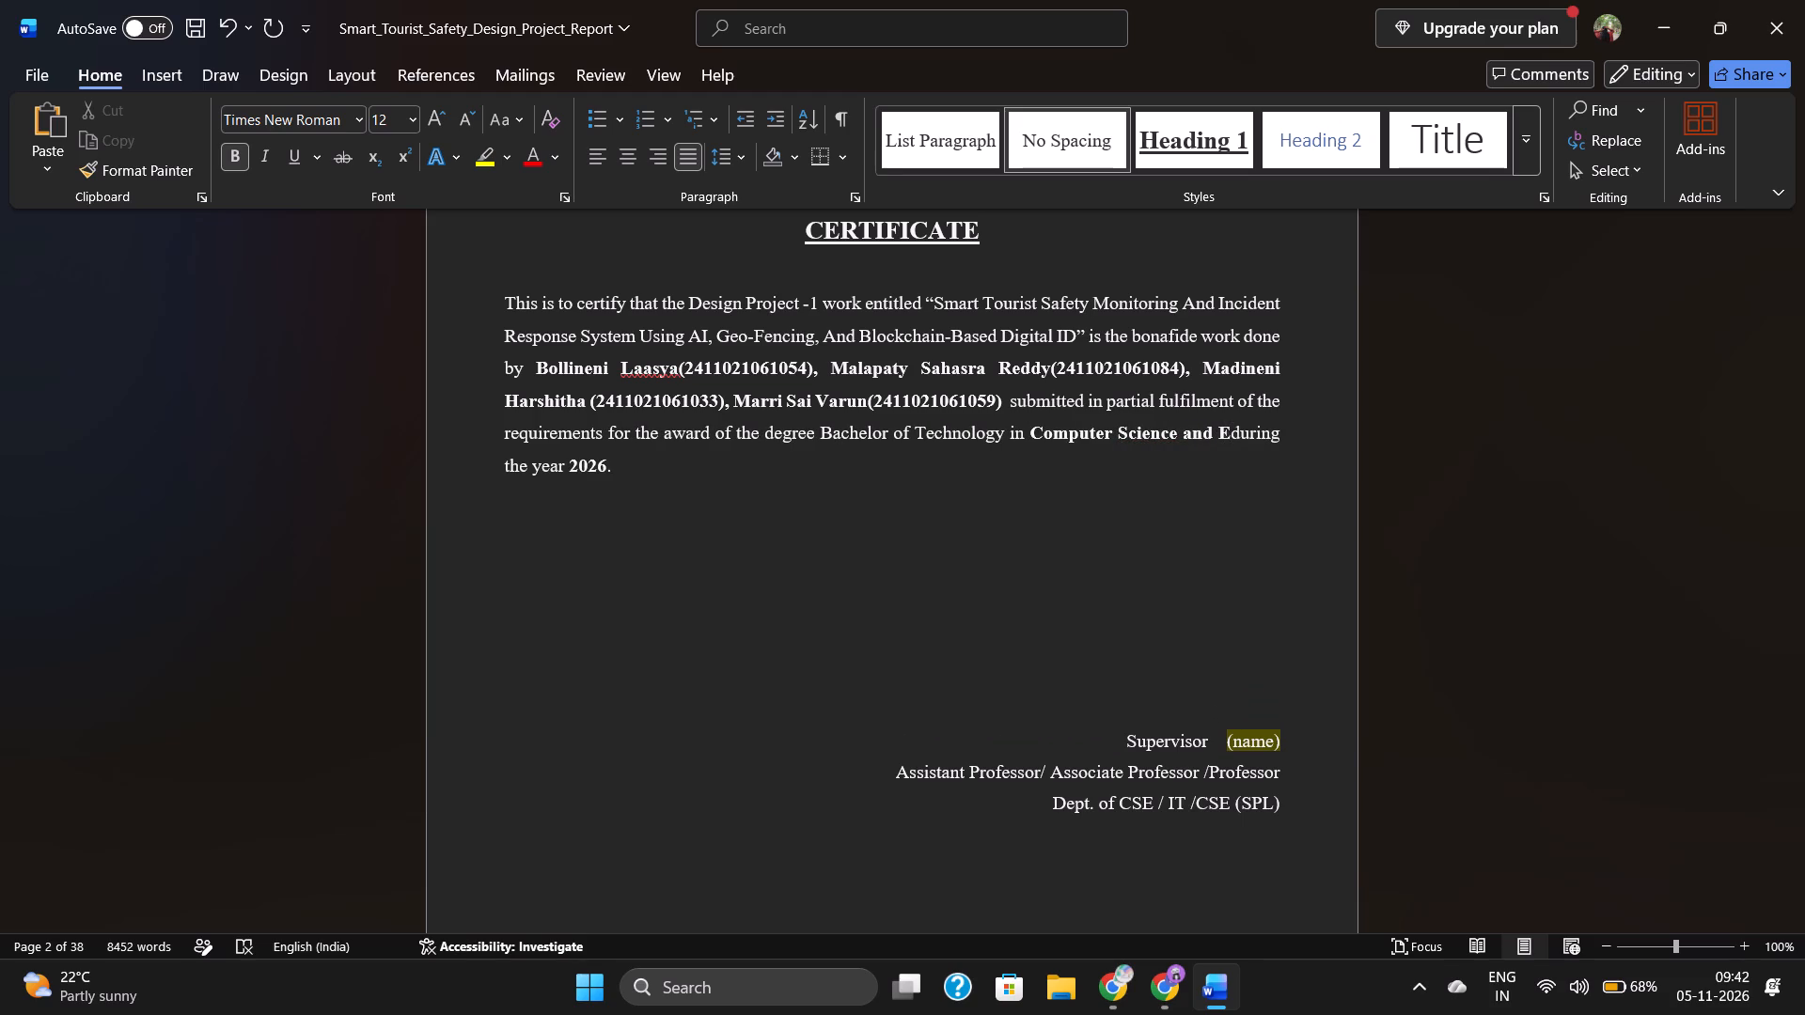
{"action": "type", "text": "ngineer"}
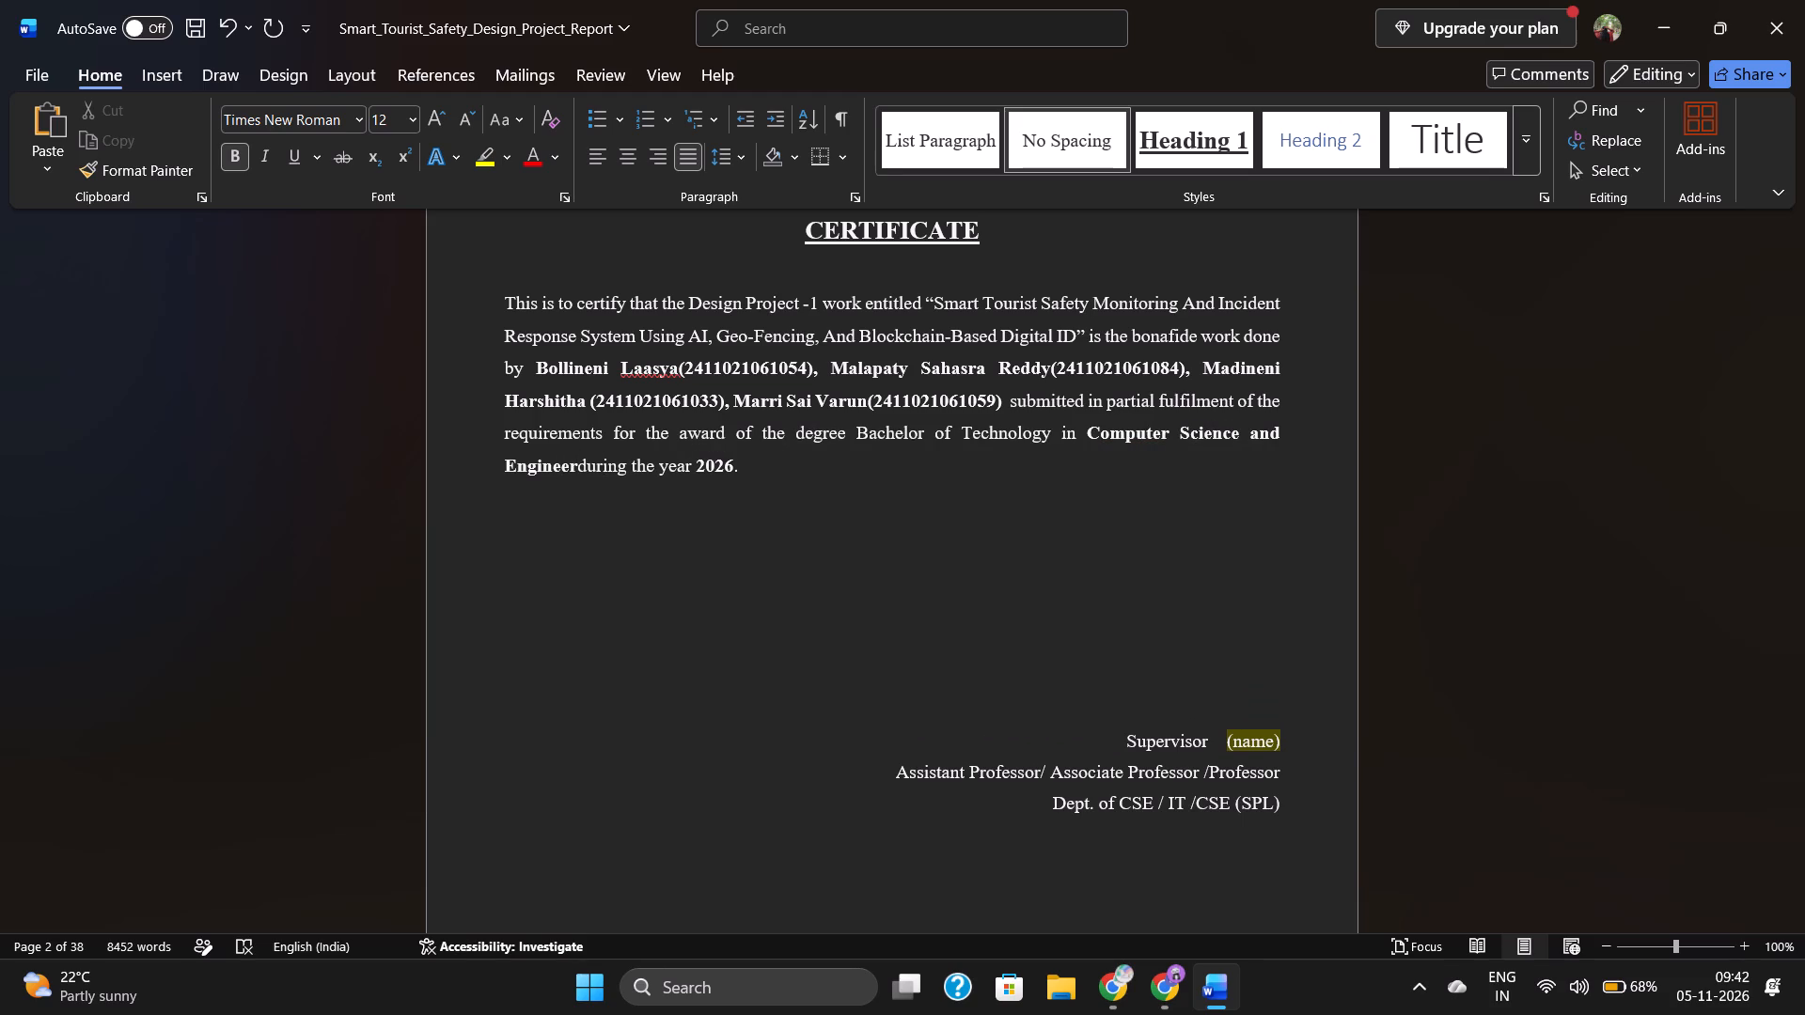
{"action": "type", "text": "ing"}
{"action": "scroll", "coordinate": [1026, 432], "scroll_direction": "up", "scroll_amount": 3}
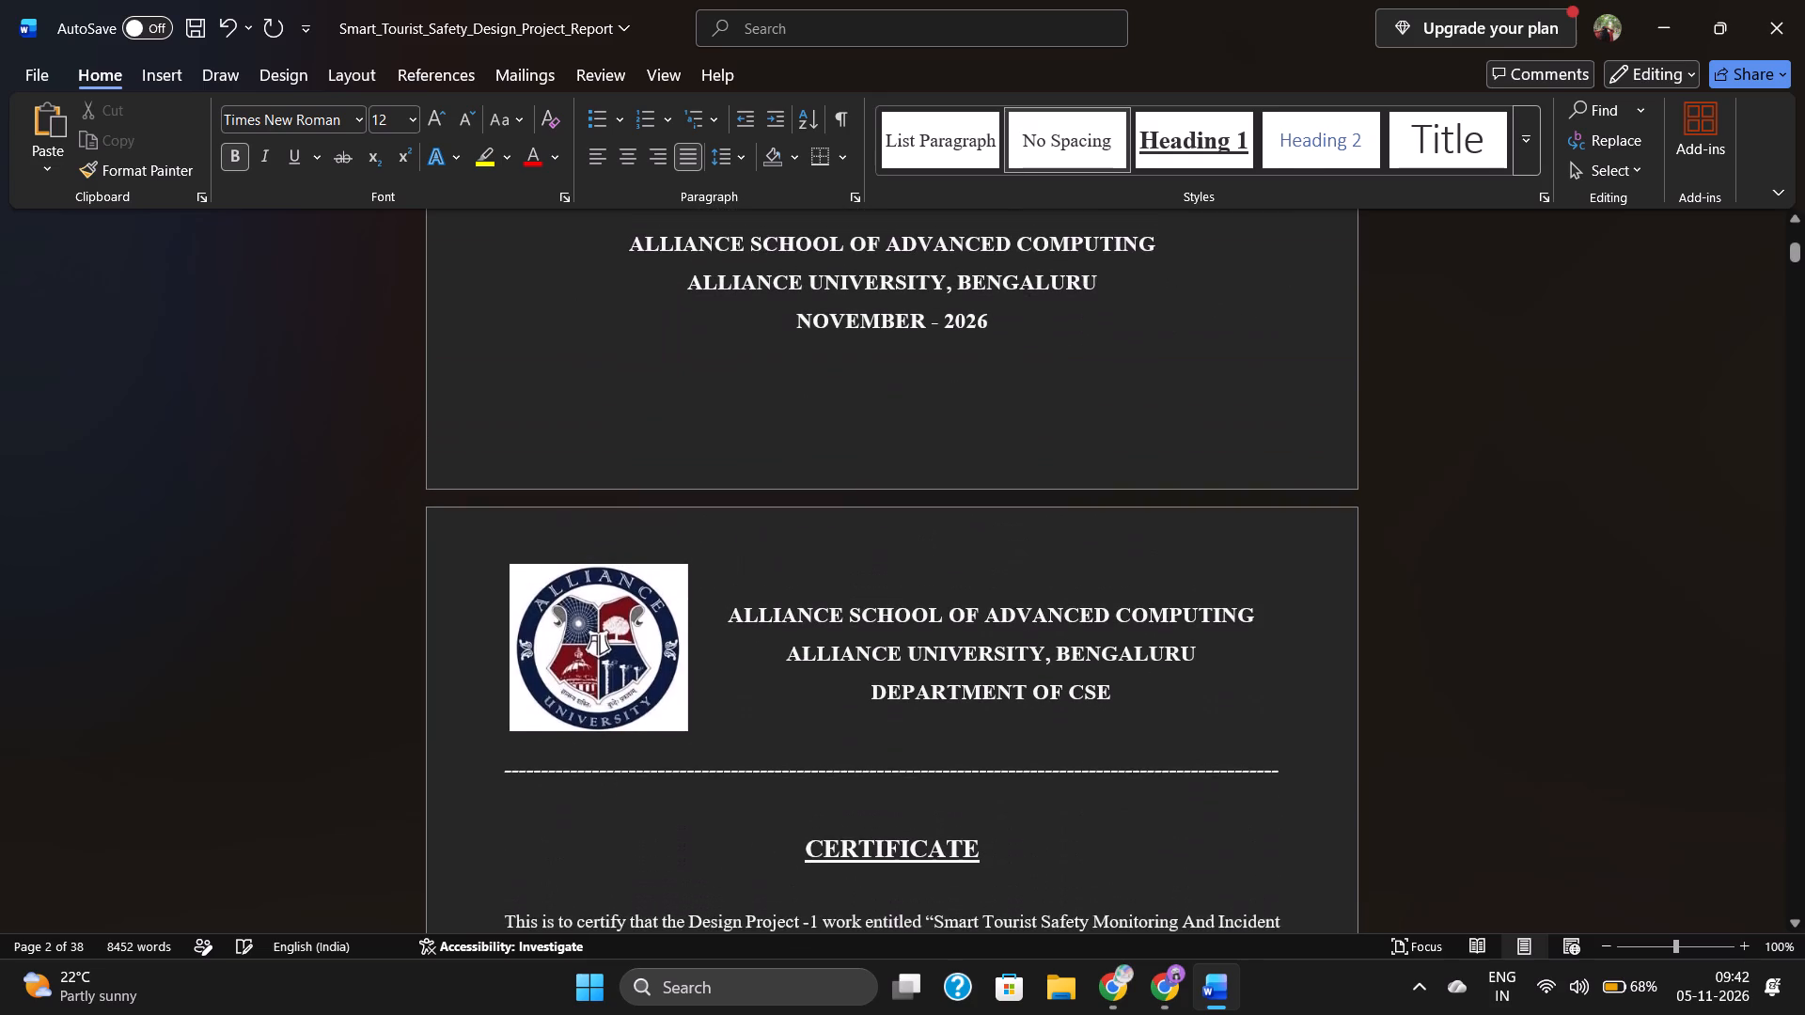
{"action": "scroll", "coordinate": [1026, 432], "scroll_direction": "up", "scroll_amount": 2}
{"action": "scroll", "coordinate": [1026, 432], "scroll_direction": "down", "scroll_amount": 1}
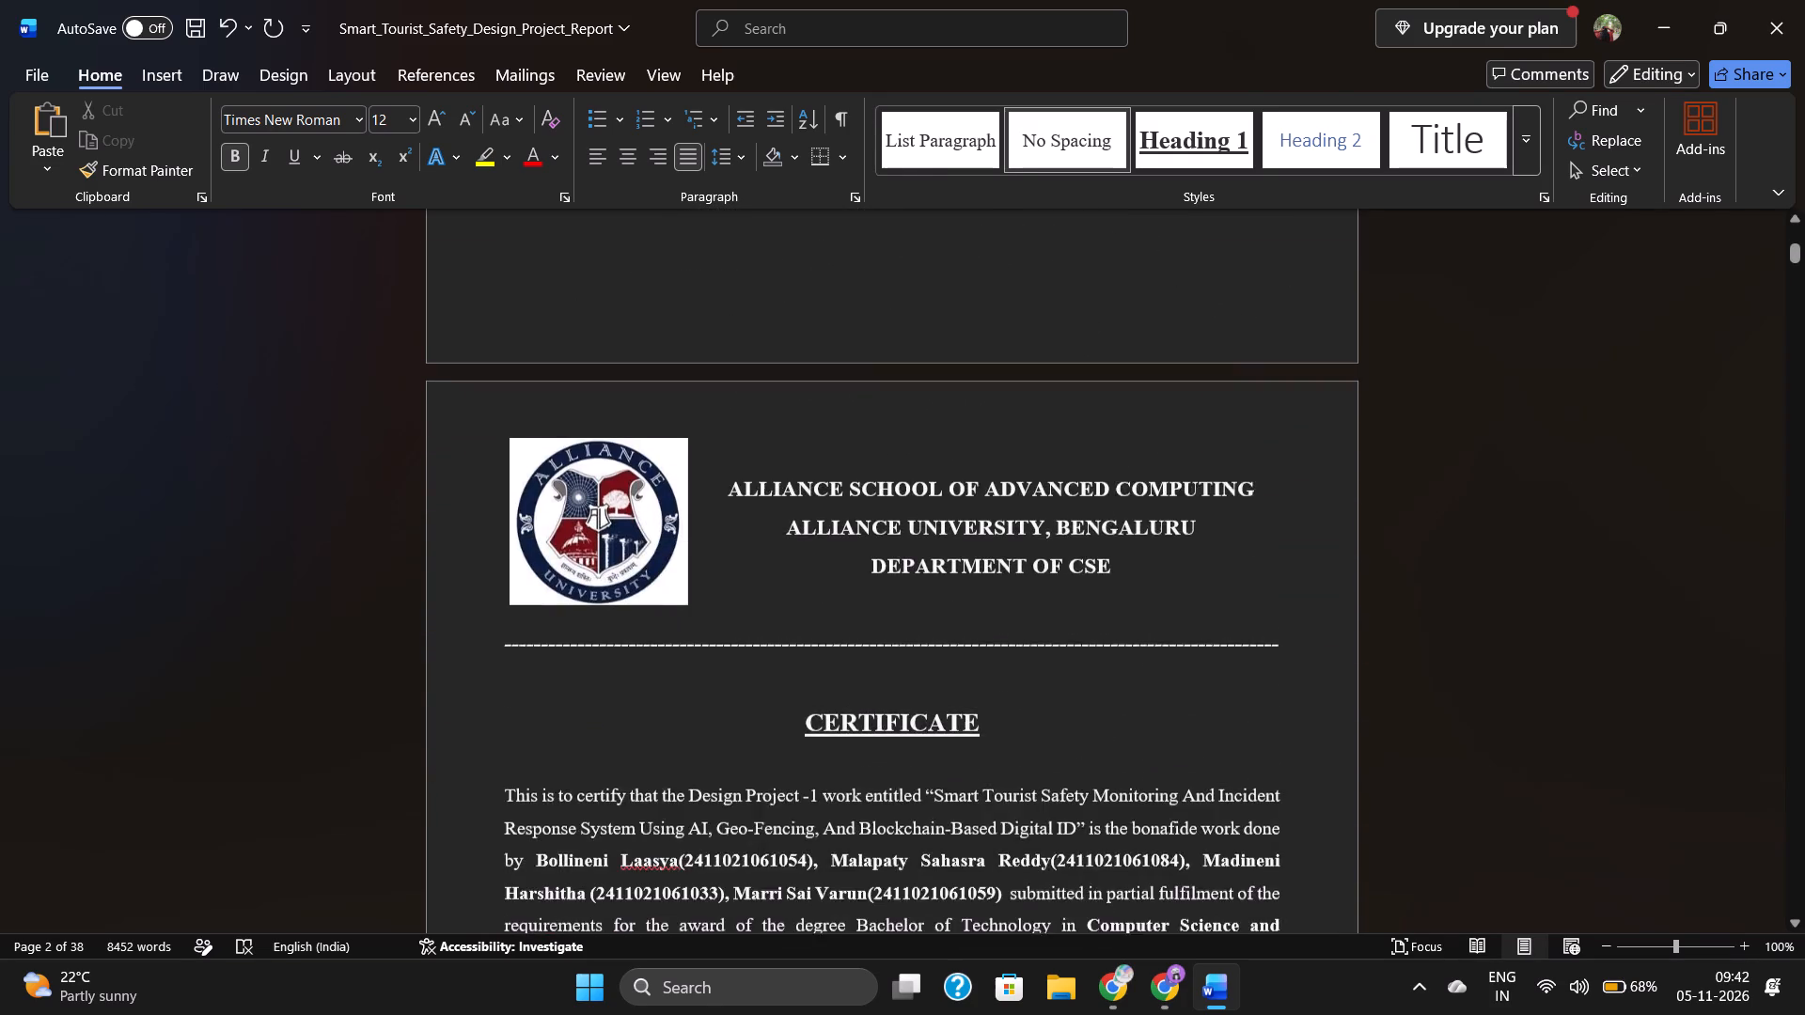
{"action": "scroll", "coordinate": [1026, 432], "scroll_direction": "down", "scroll_amount": 1}
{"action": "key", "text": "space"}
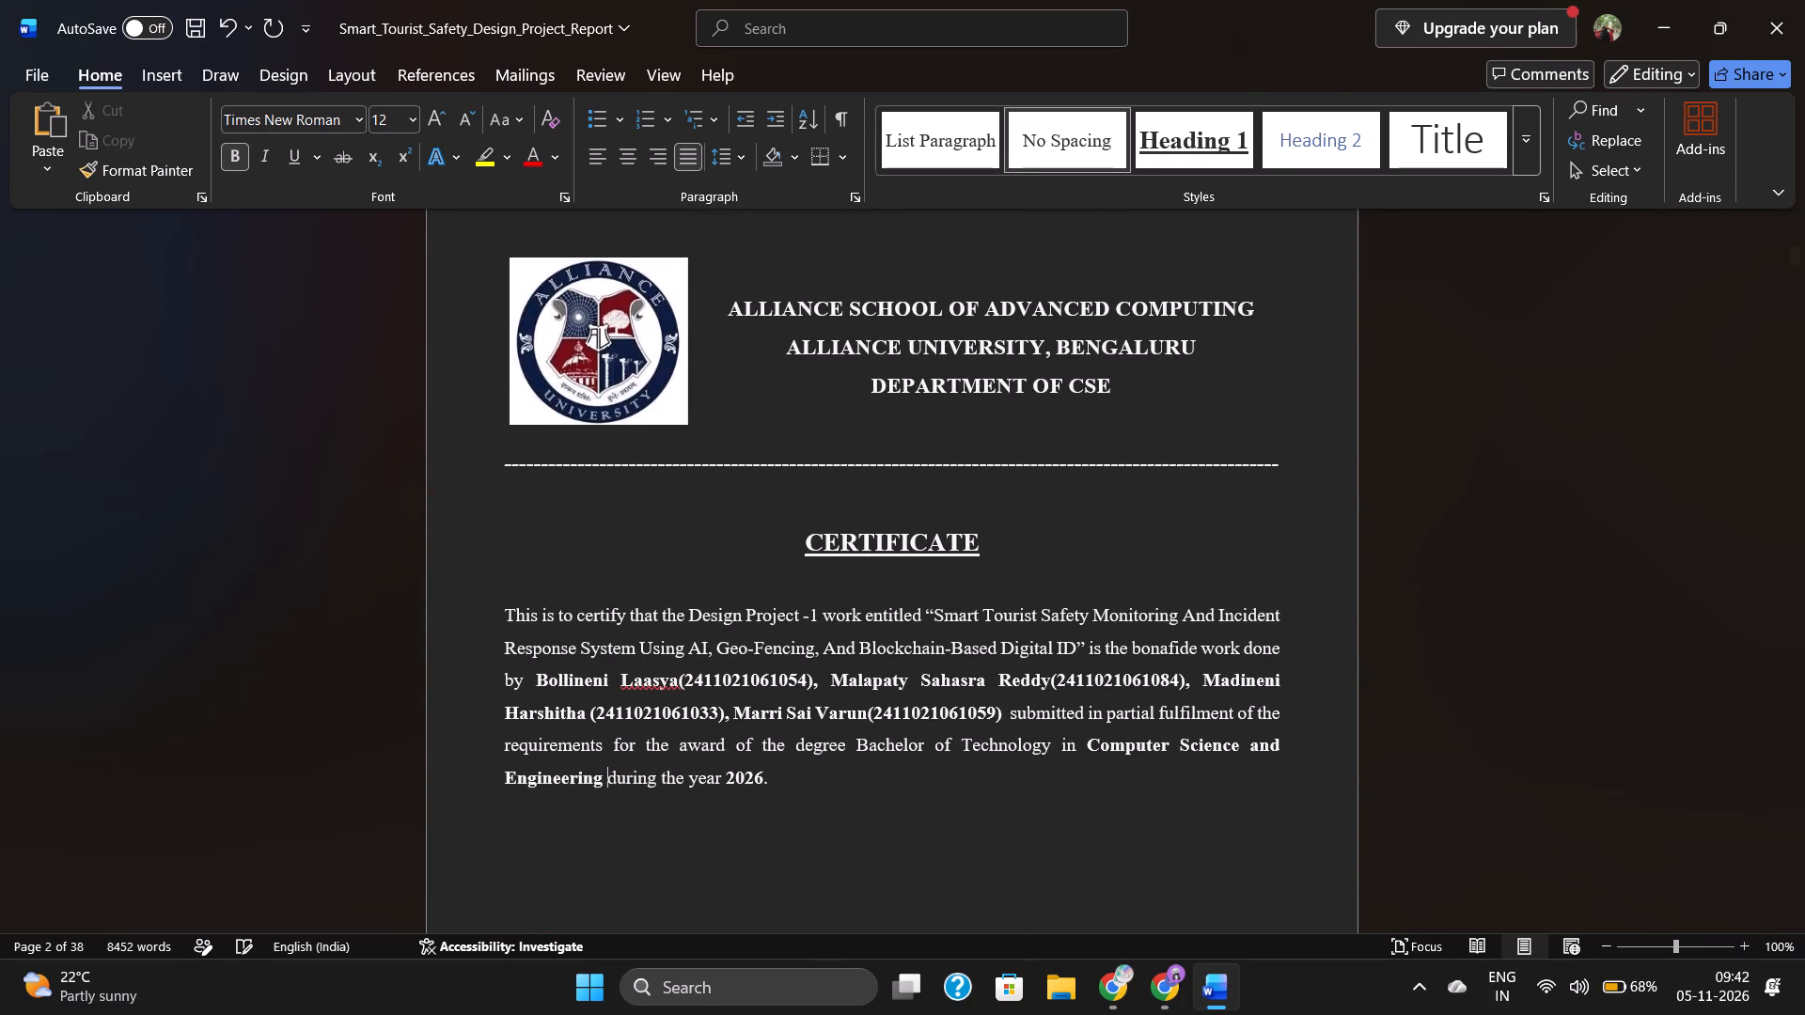
Format the whole certificate paragraph as justified text with 1.5 line spacing and no bold.
{"action": "left_click_drag", "start_coordinate": [497, 609], "coordinate": [761, 780]}
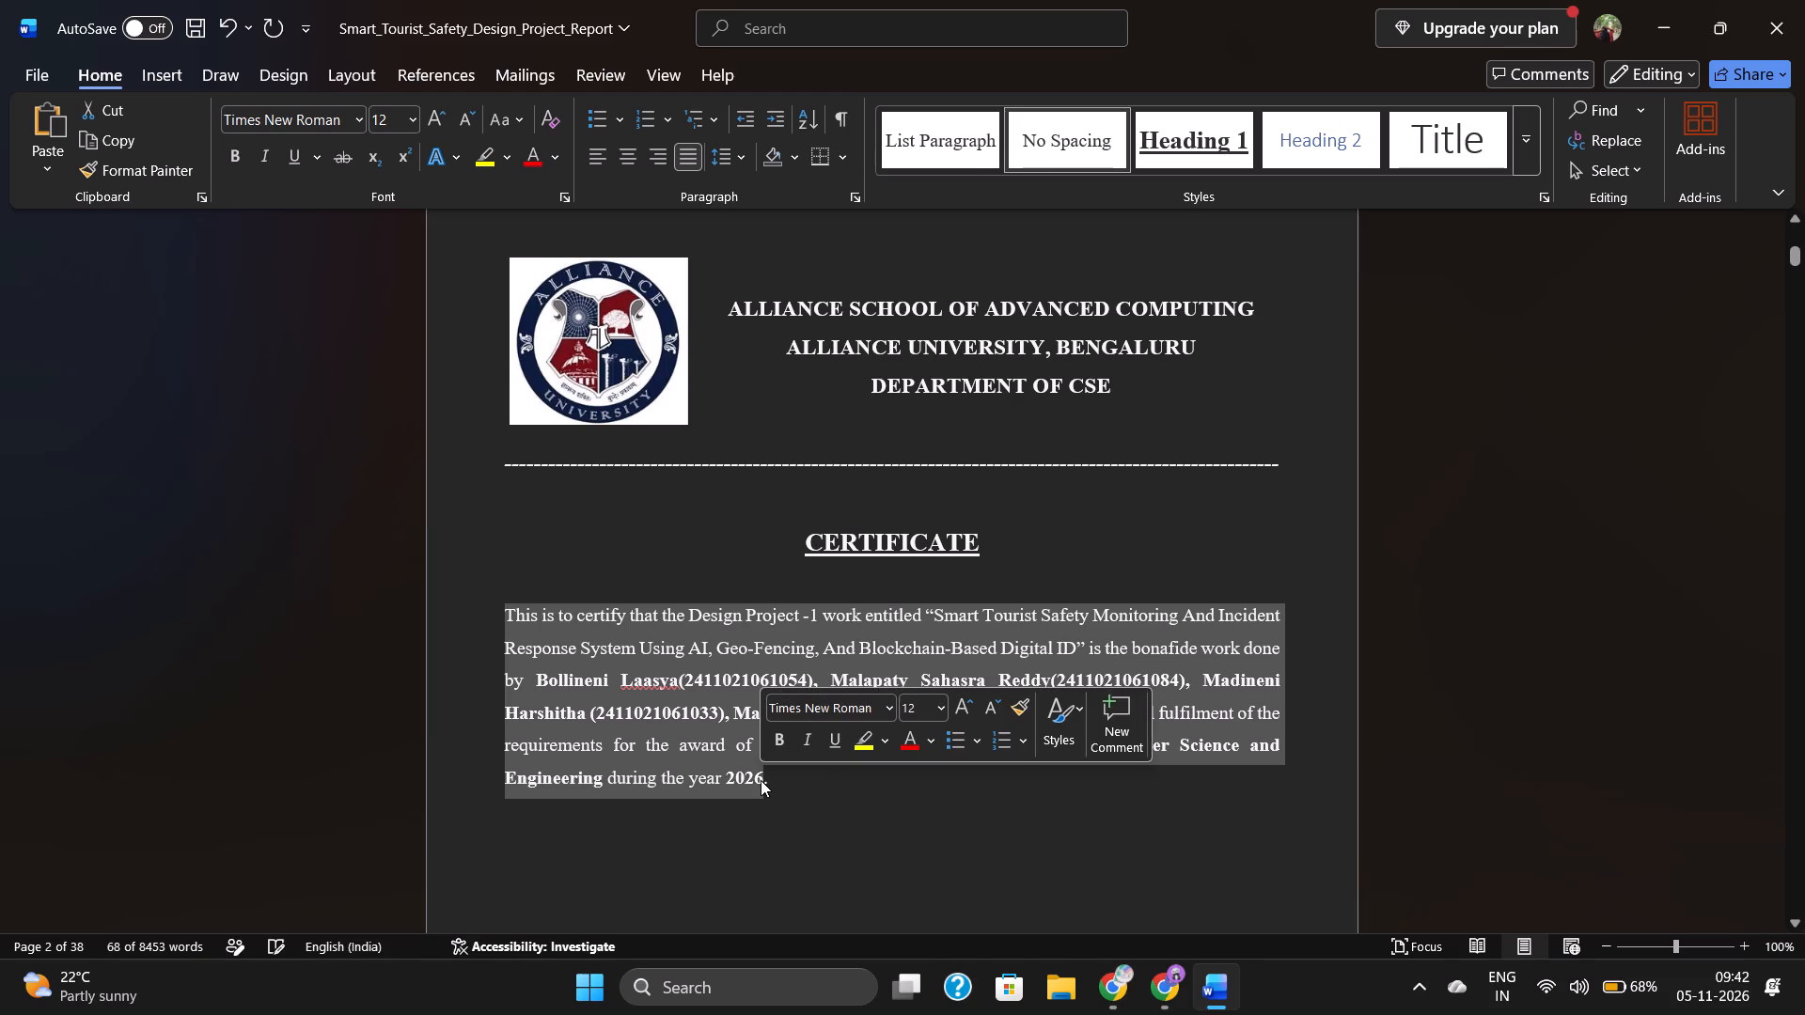
{"action": "left_click", "coordinate": [603, 161]}
{"action": "left_click", "coordinate": [681, 161]}
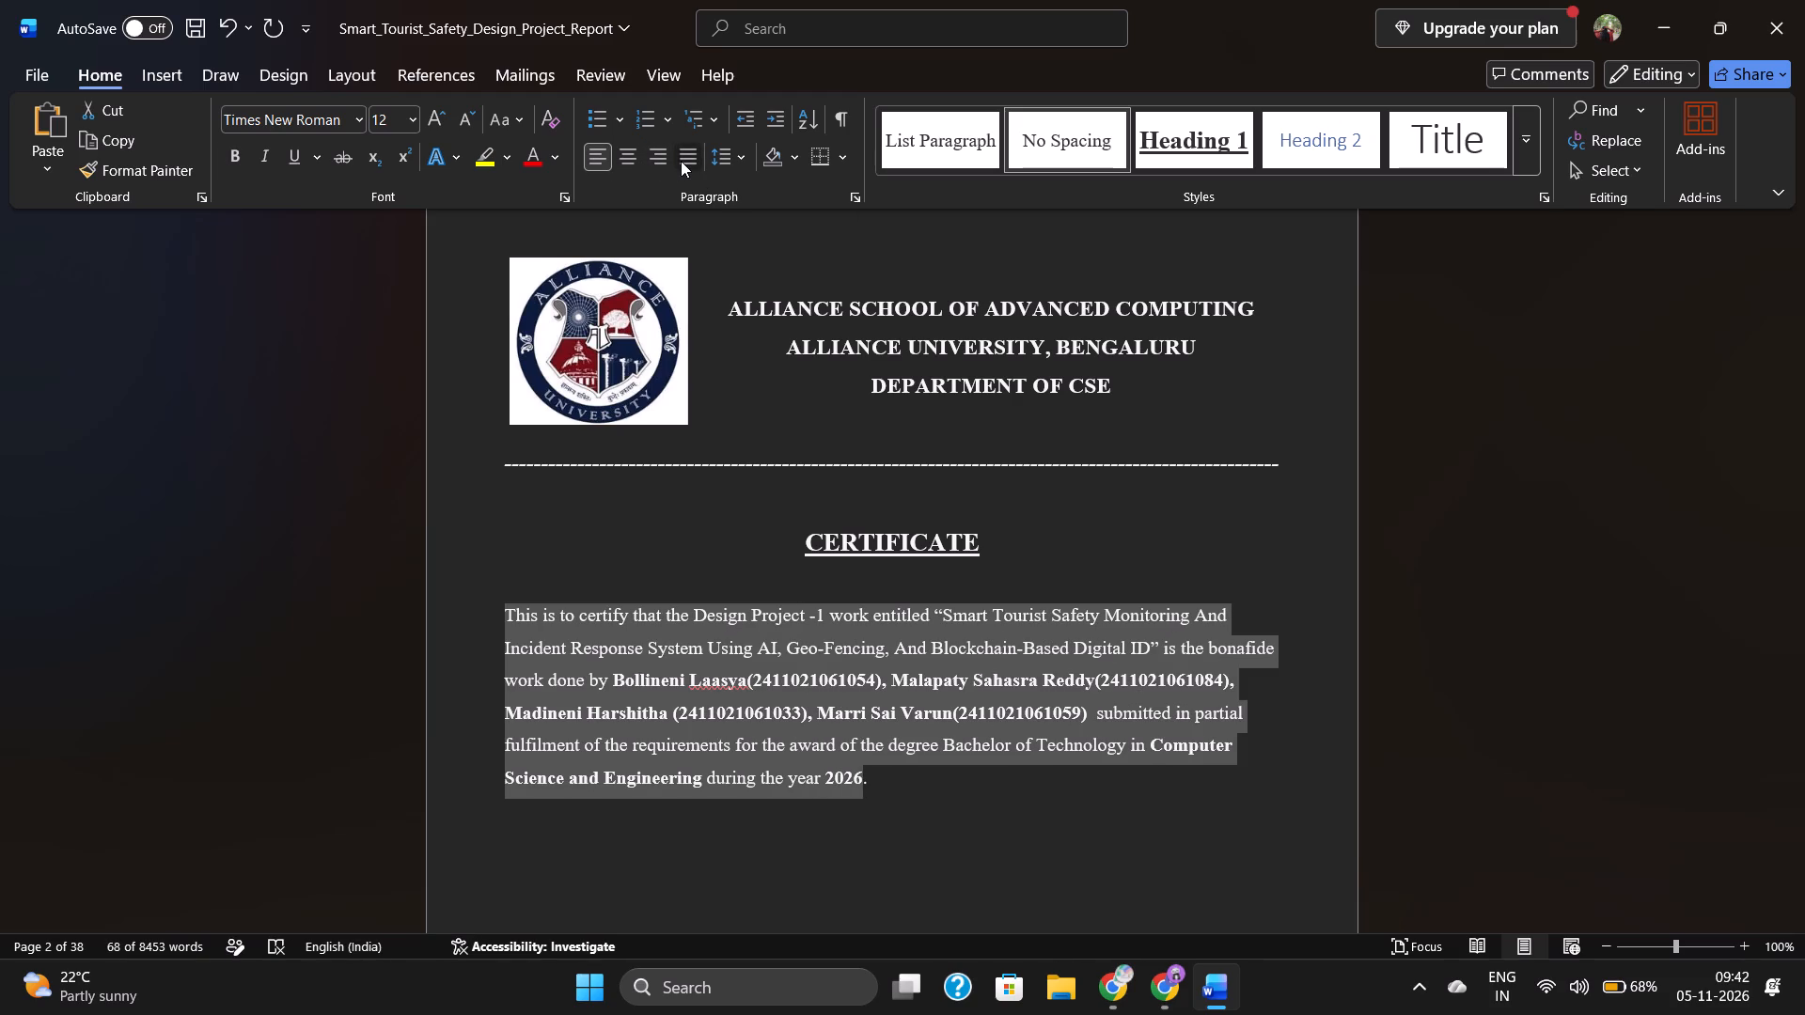
{"action": "left_click", "coordinate": [733, 158]}
{"action": "left_click", "coordinate": [767, 247]}
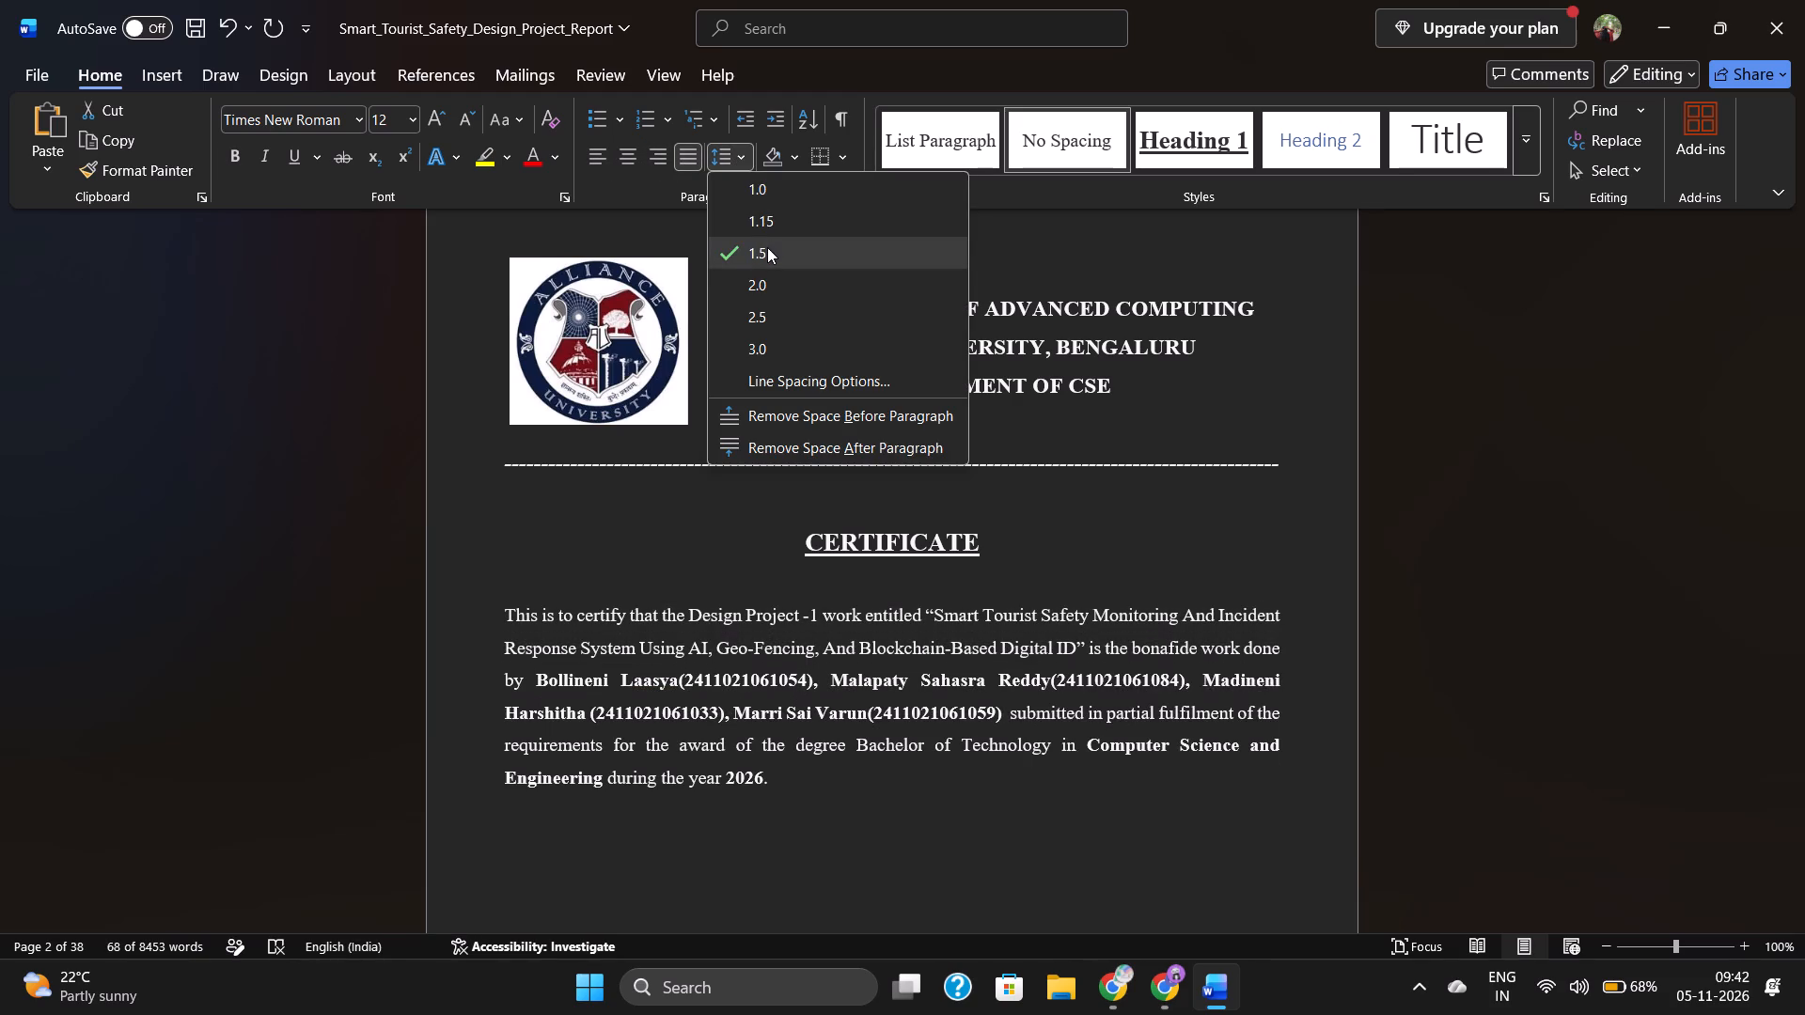
{"action": "left_click", "coordinate": [241, 150]}
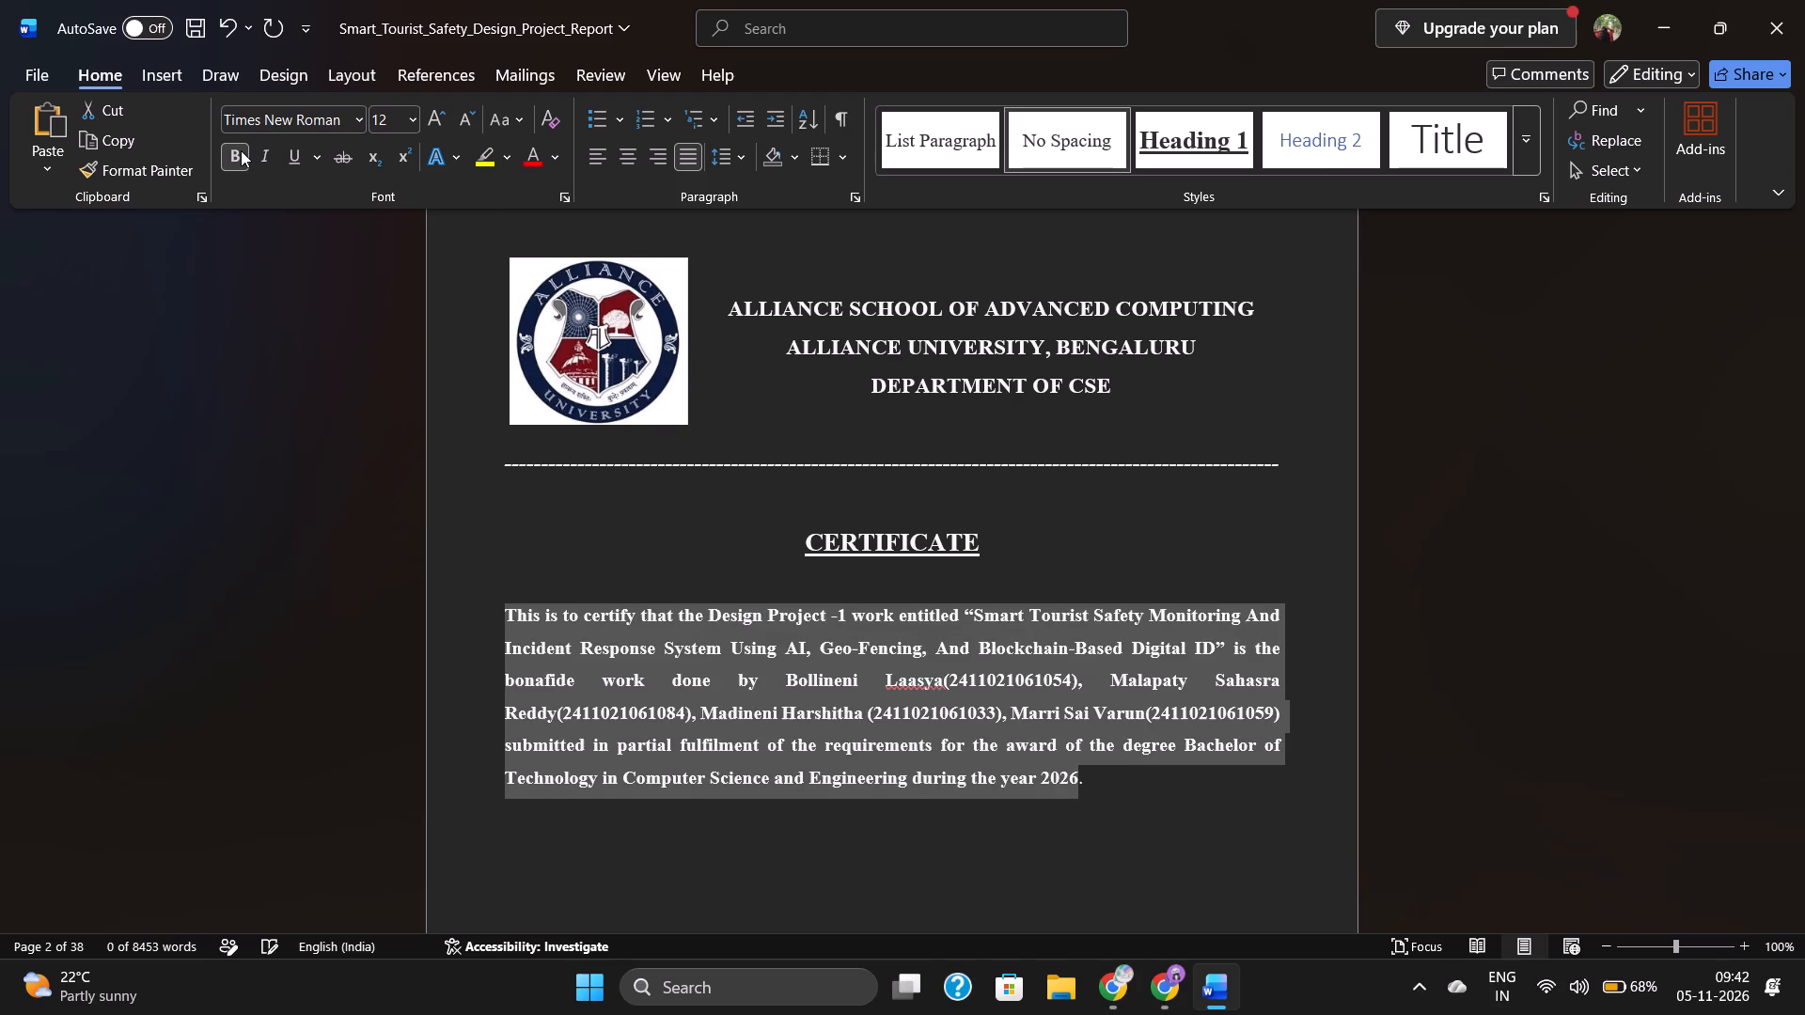
{"action": "left_click", "coordinate": [241, 150]}
{"action": "left_click", "coordinate": [746, 782]}
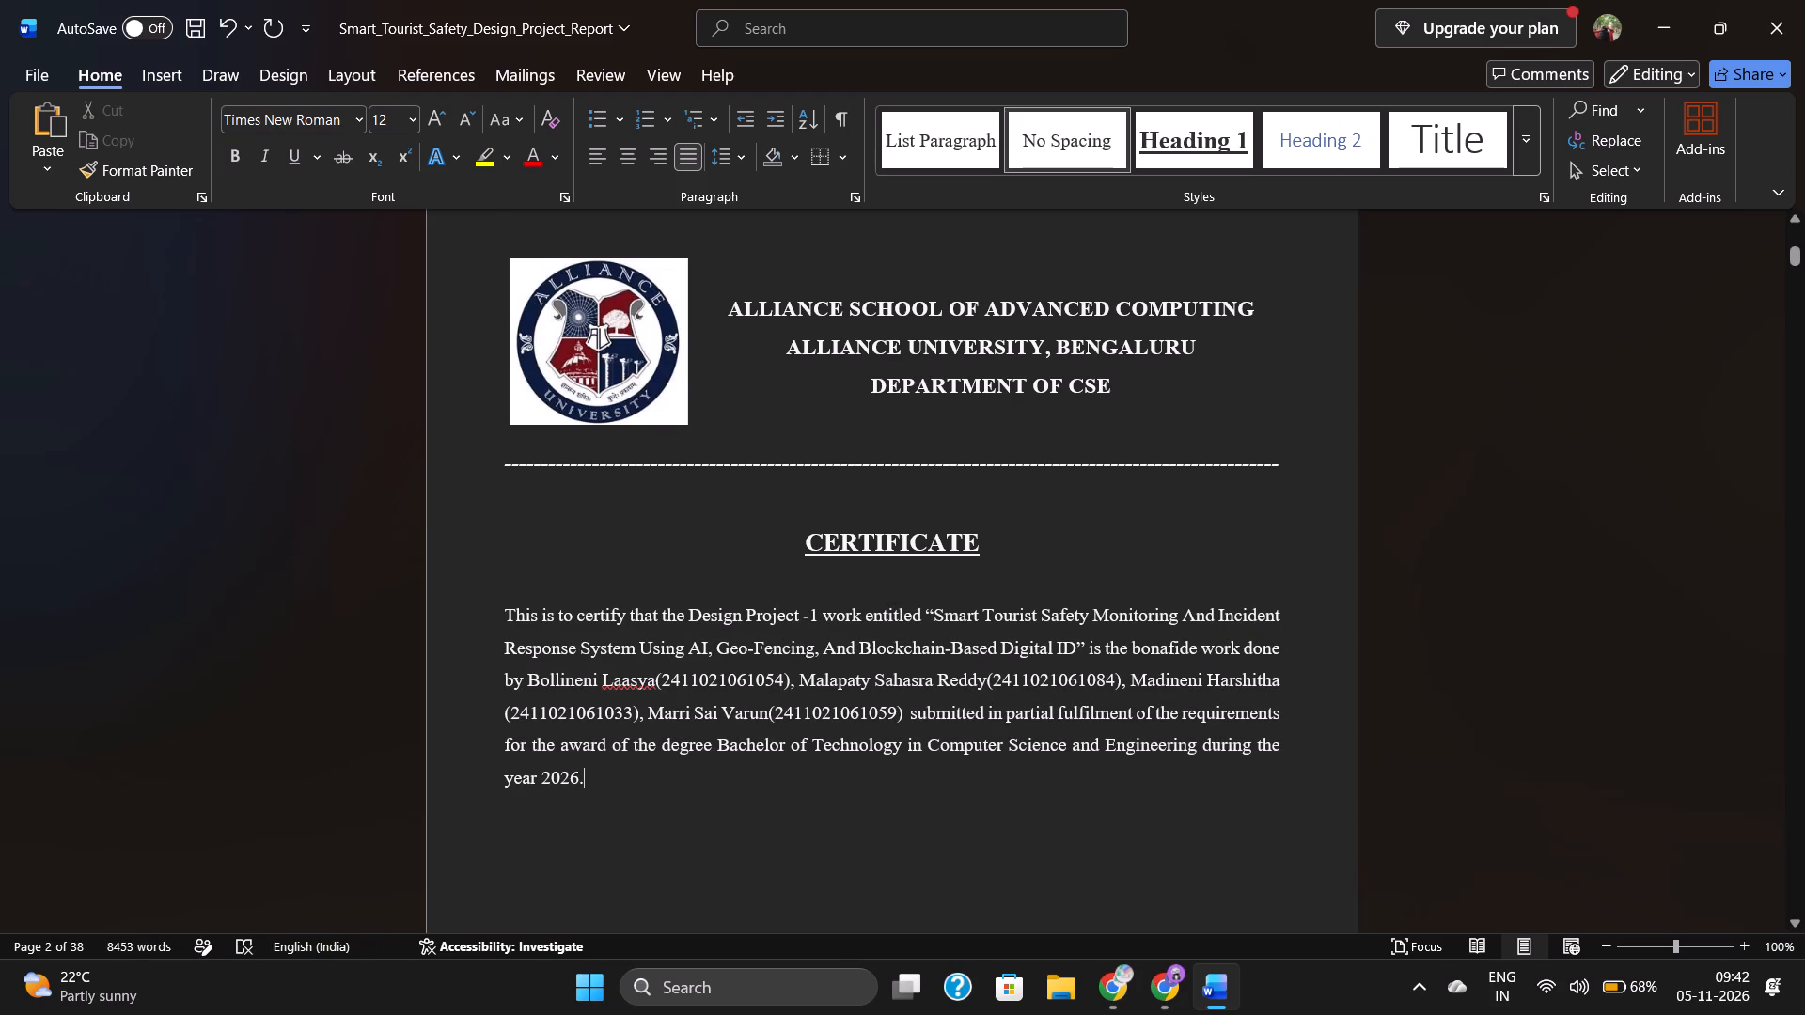
Make the quoted project title in the certificate paragraph bold, including its quotation marks.
{"action": "left_click_drag", "start_coordinate": [923, 609], "coordinate": [1045, 645]}
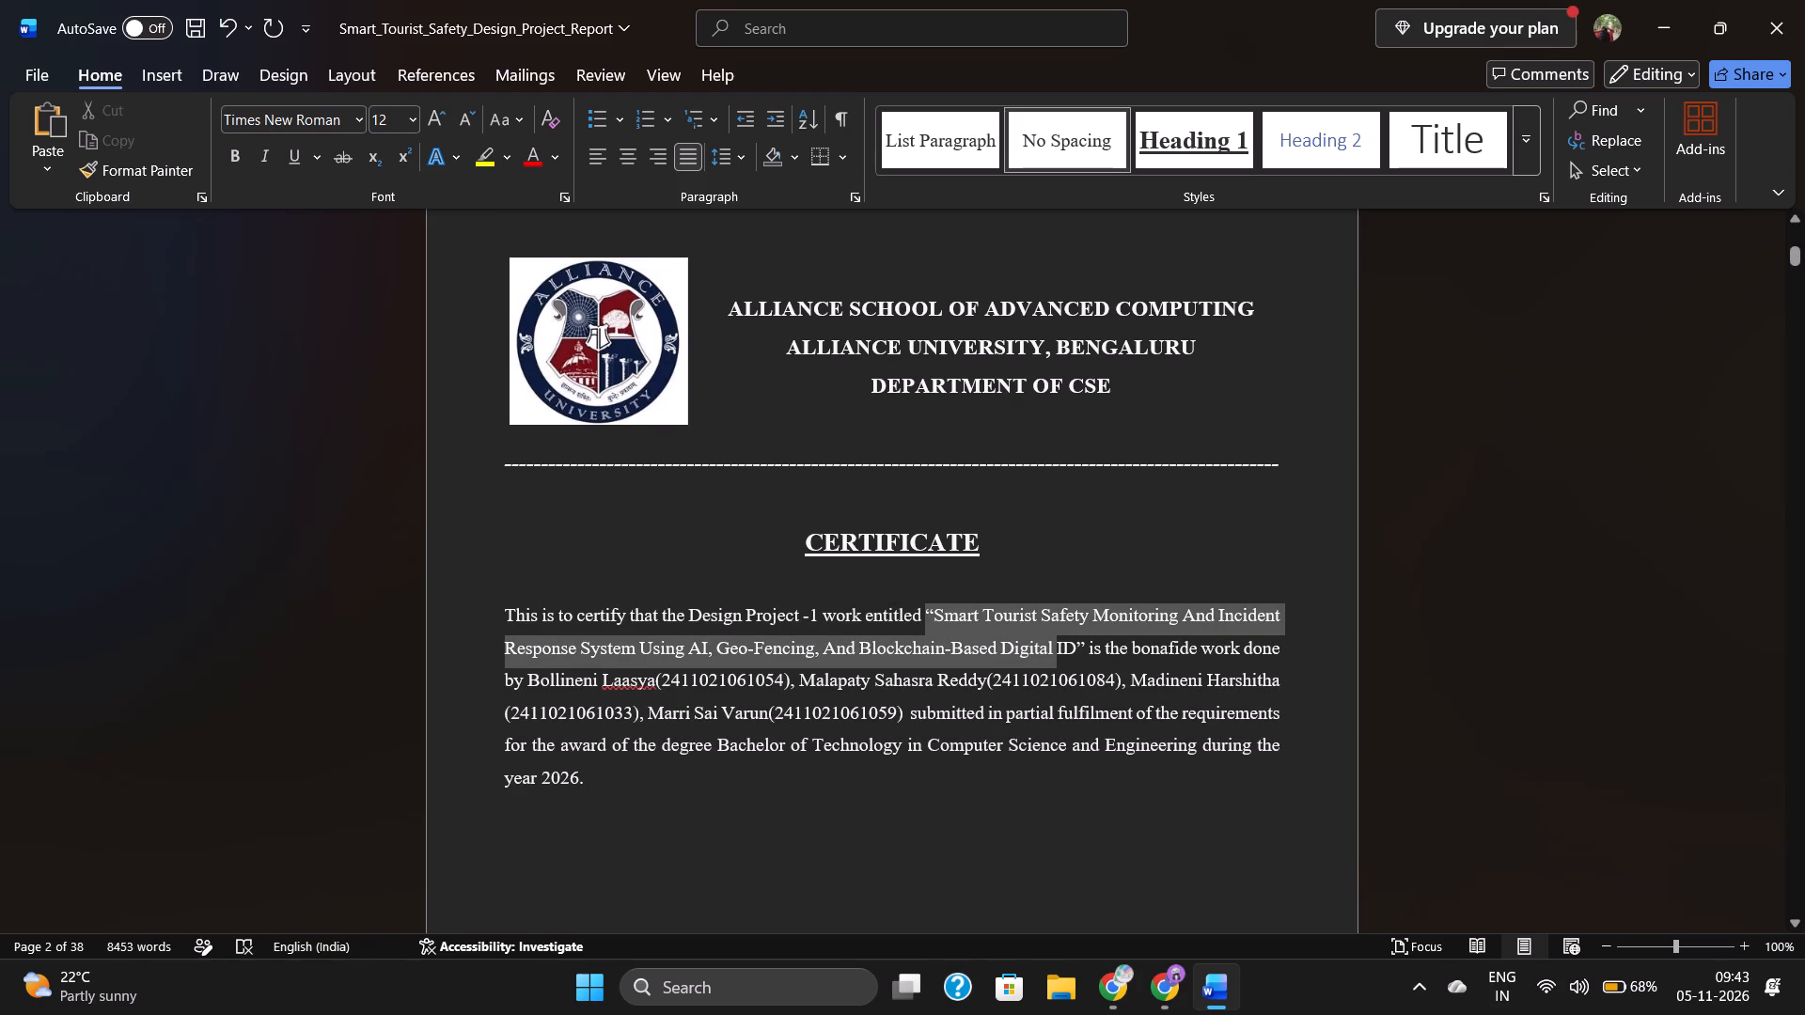
{"action": "left_click_drag", "start_coordinate": [1045, 645], "coordinate": [1083, 648]}
{"action": "left_click", "coordinate": [1100, 596]}
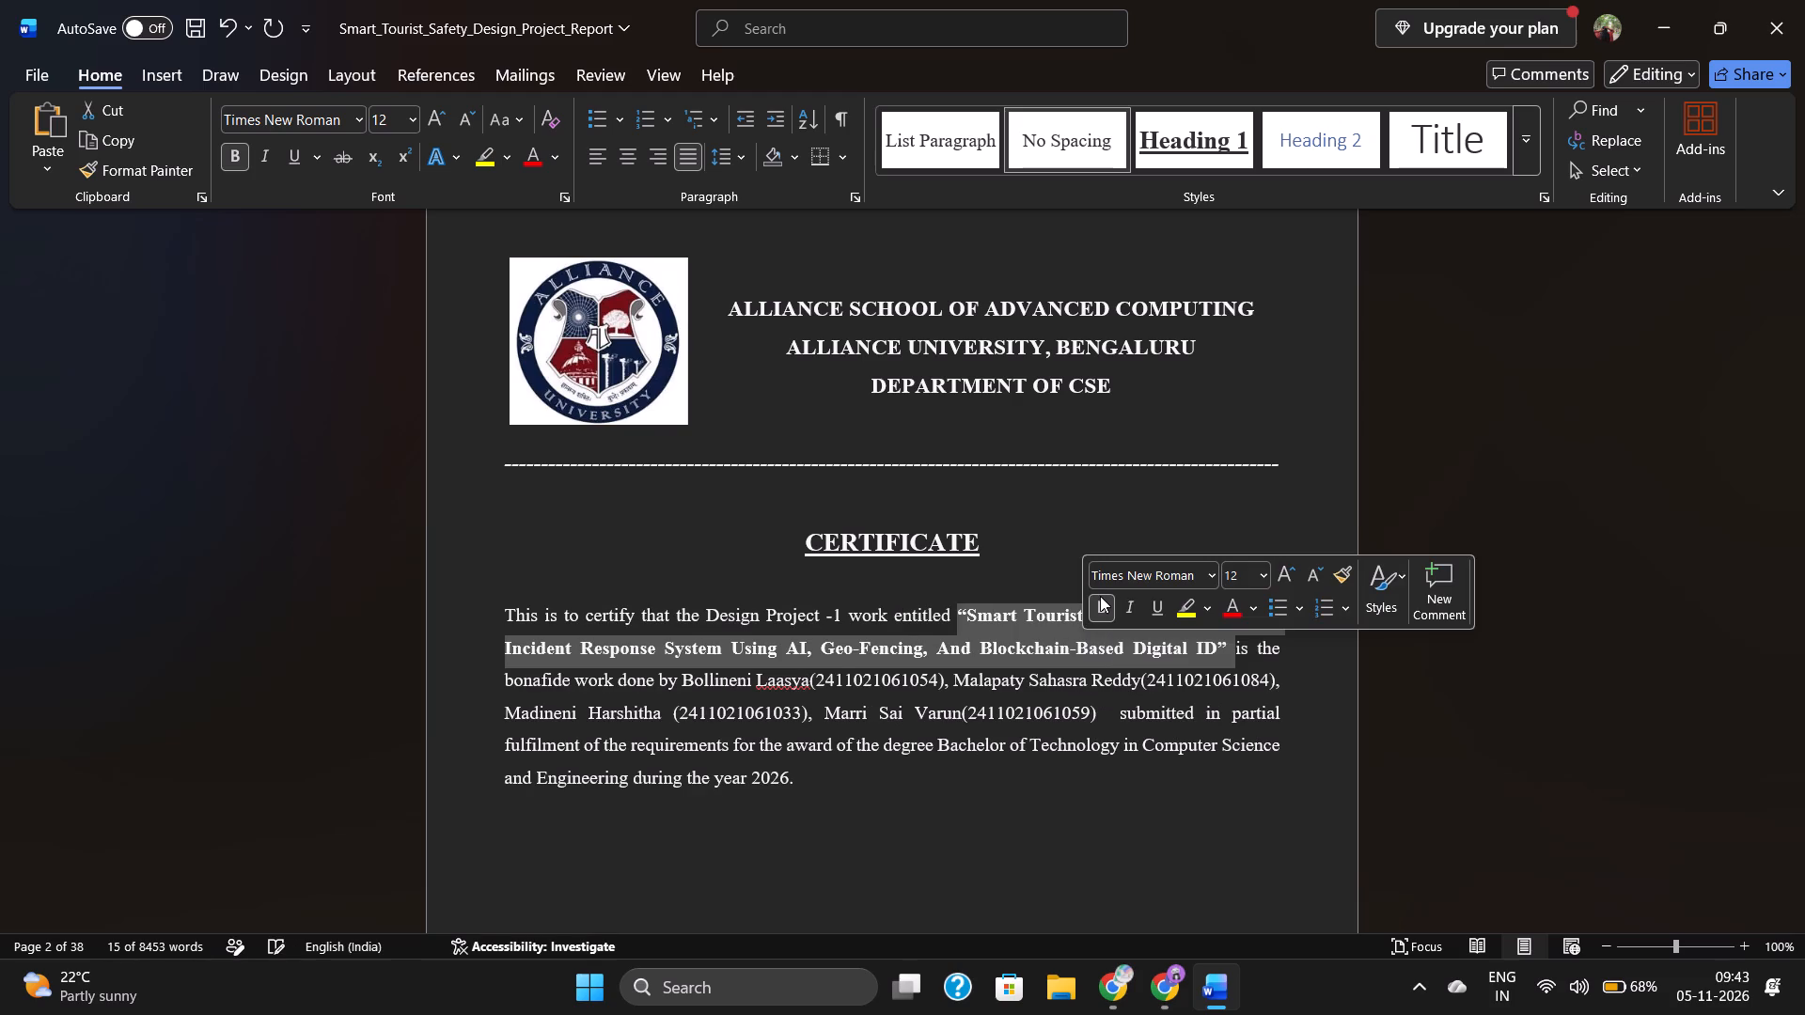
{"action": "left_click", "coordinate": [945, 890]}
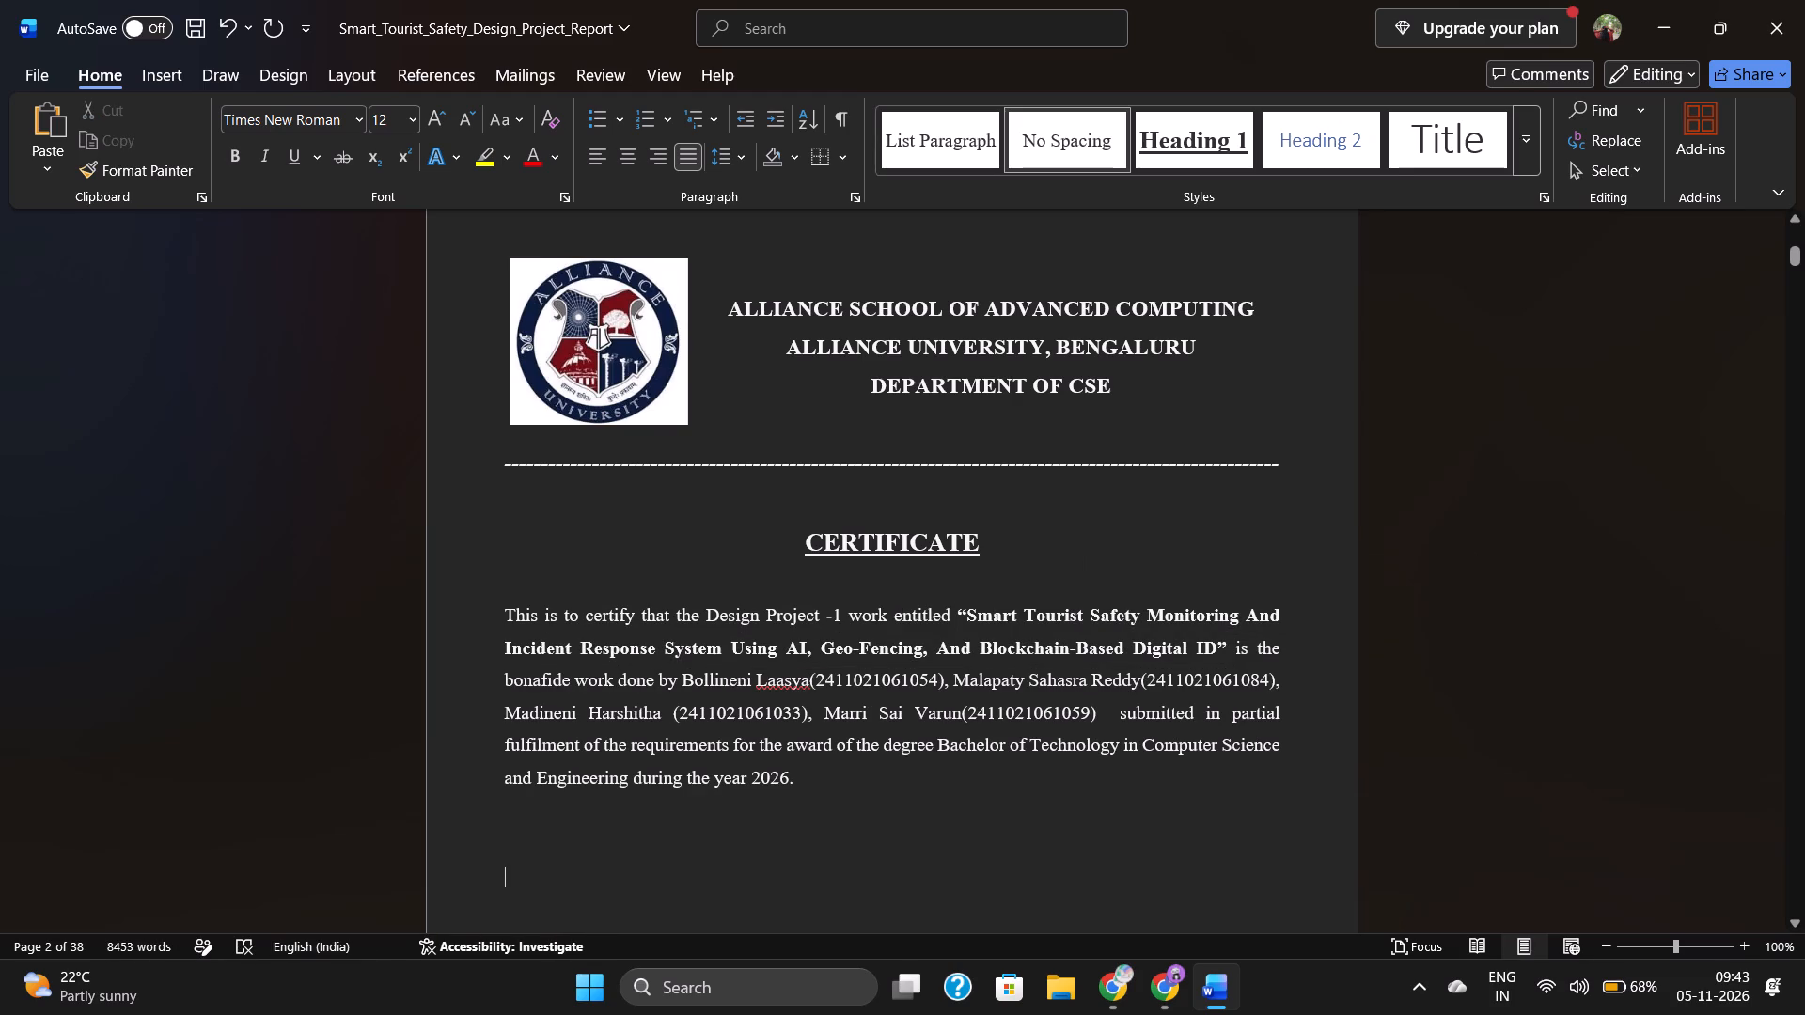
Insert an extra space before the first student's name in the certificate paragraph.
{"action": "left_click", "coordinate": [675, 681]}
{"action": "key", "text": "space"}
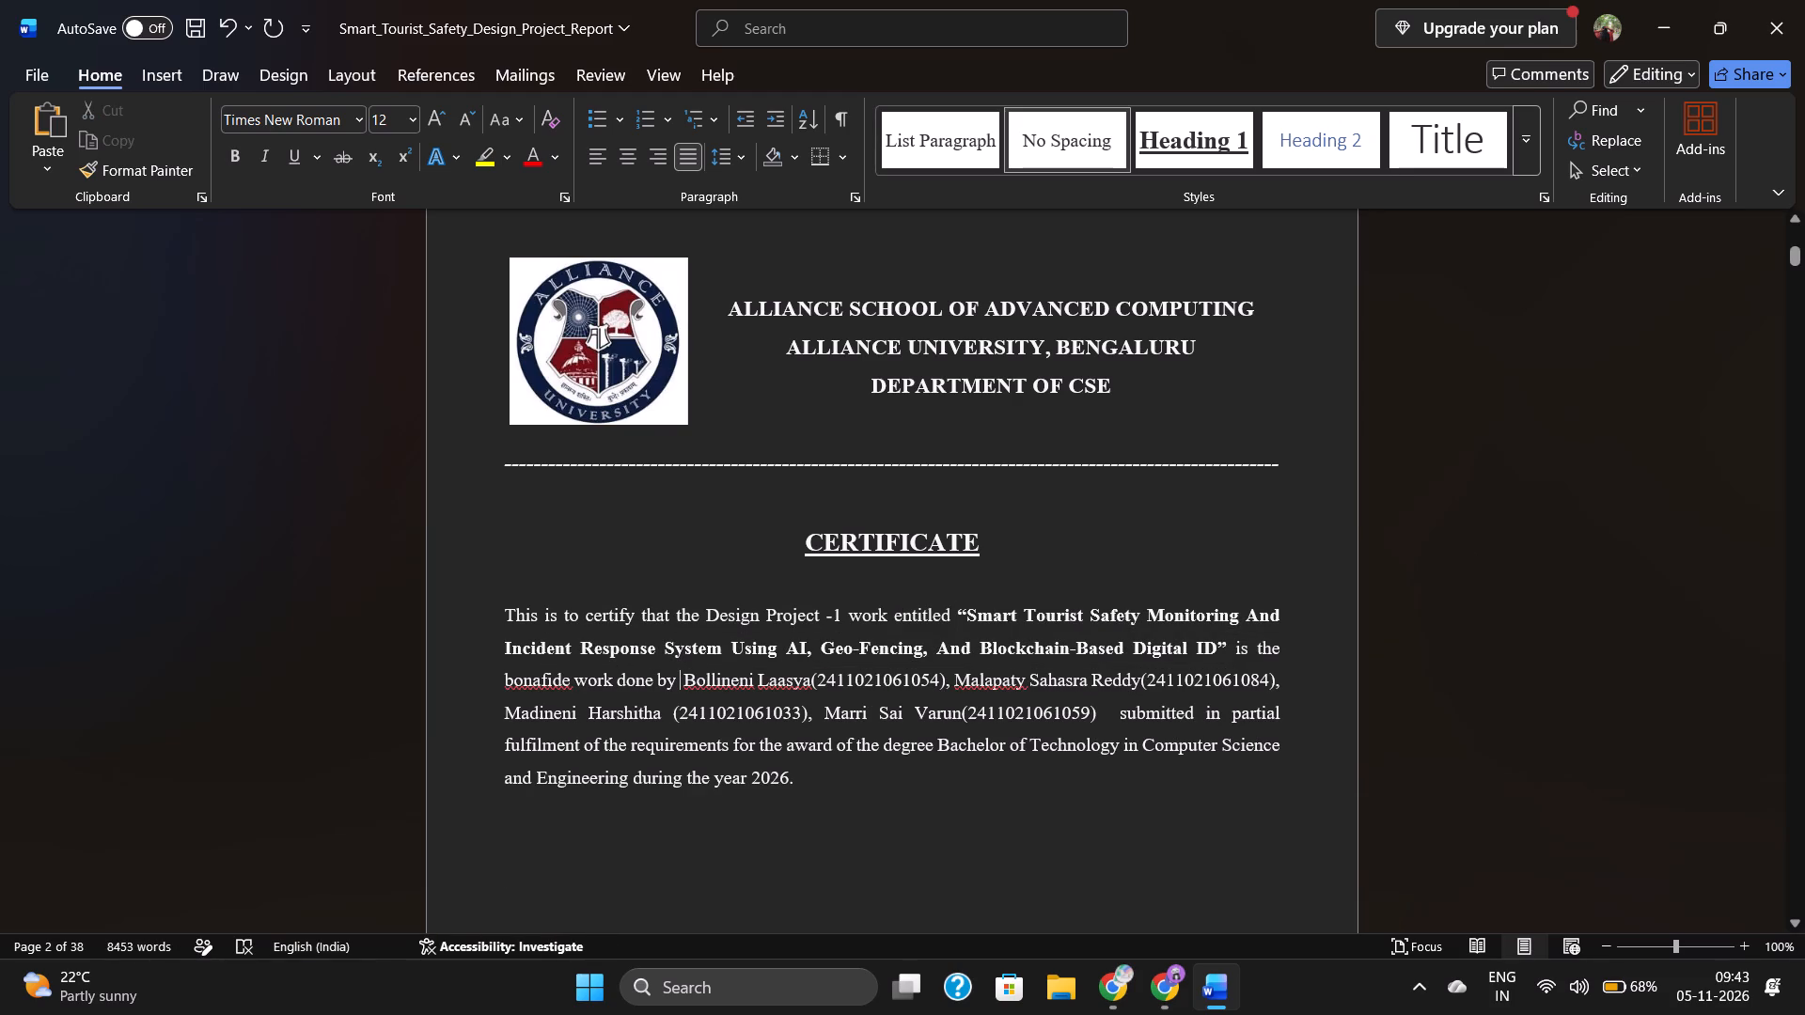
{"action": "left_click", "coordinate": [944, 883]}
Shorten the department line in the certificate's supervisor block to "Dept. of CSE" by deleting the other department options.
{"action": "scroll", "coordinate": [944, 883], "scroll_direction": "down", "scroll_amount": 2}
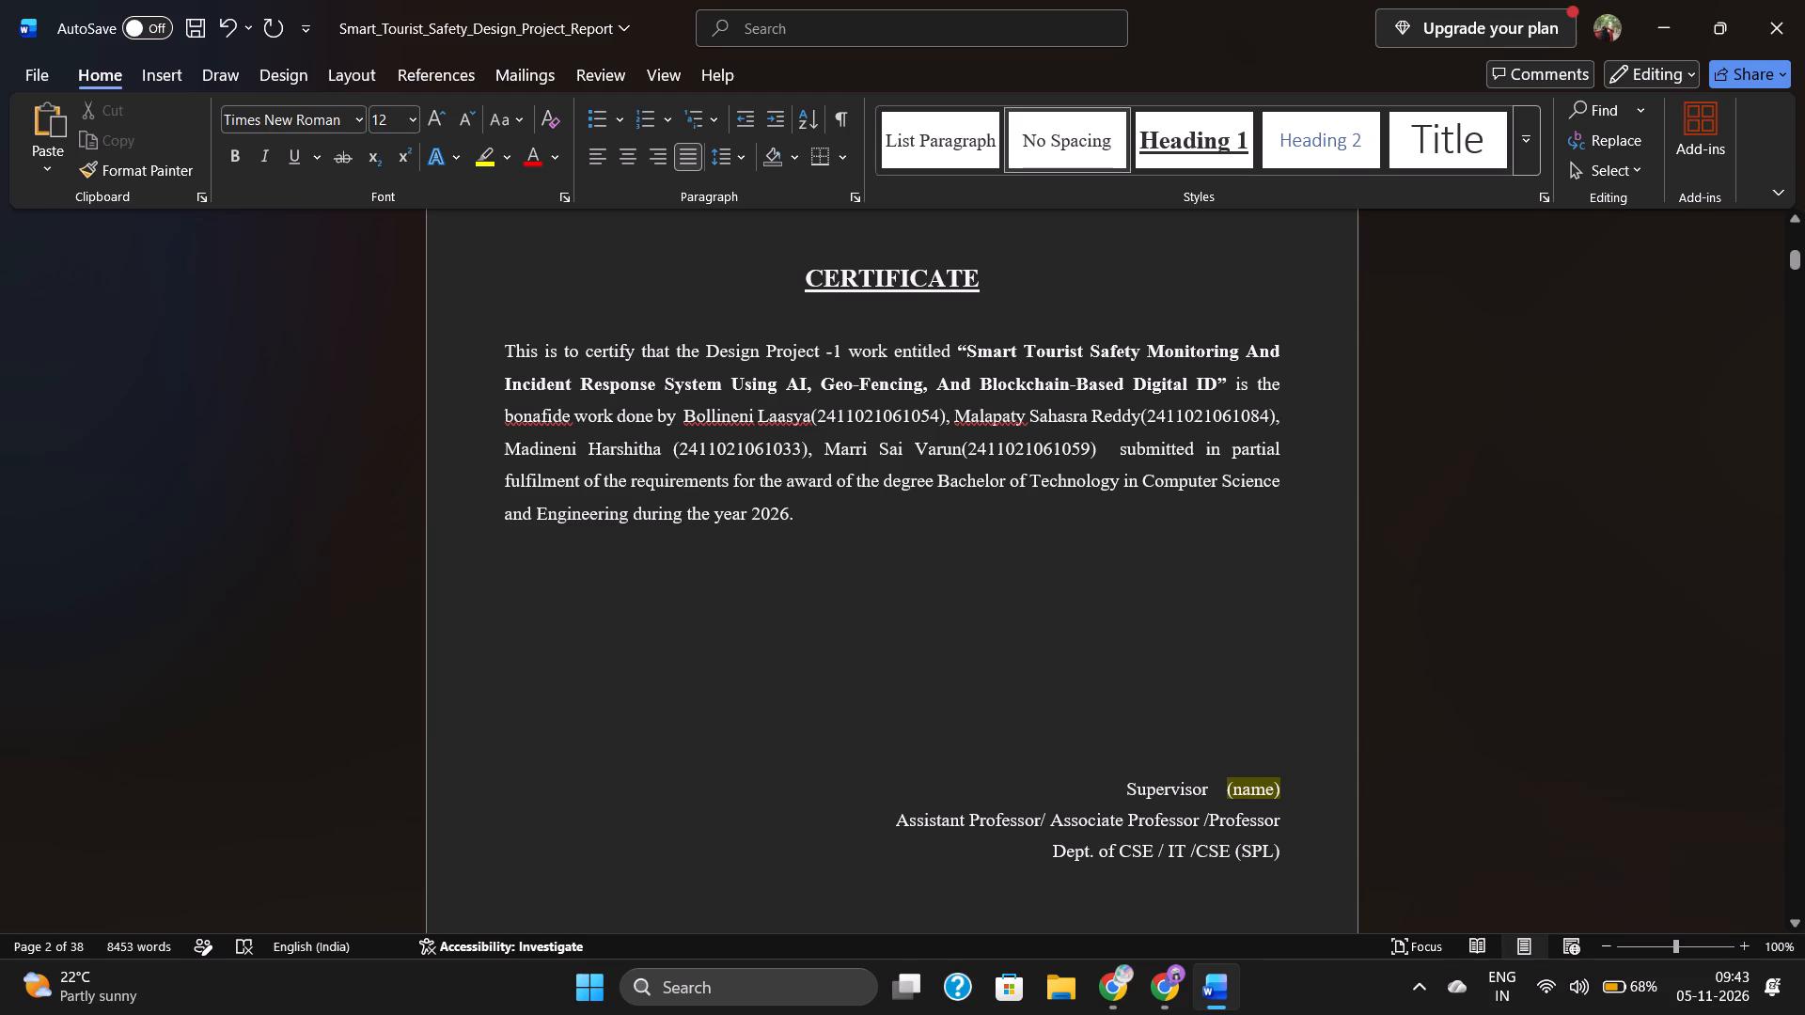
{"action": "scroll", "coordinate": [837, 504], "scroll_direction": "down", "scroll_amount": 3}
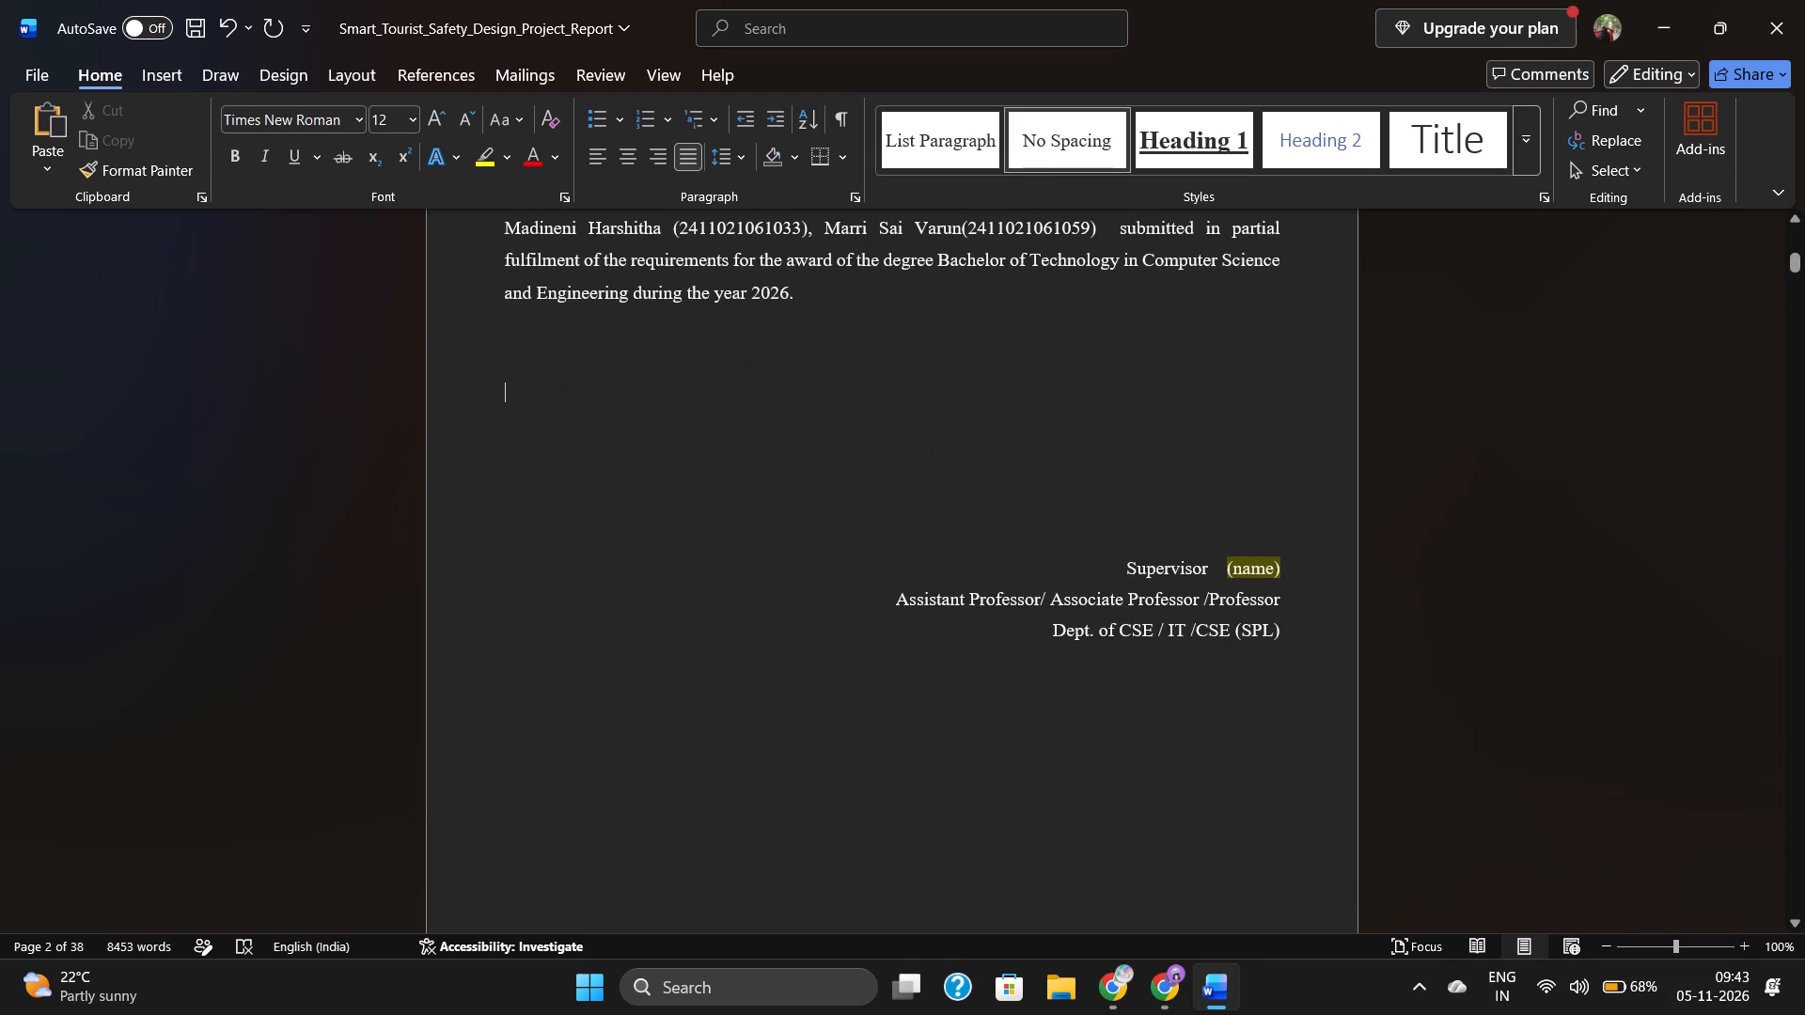
{"action": "scroll", "coordinate": [837, 504], "scroll_direction": "down", "scroll_amount": 1}
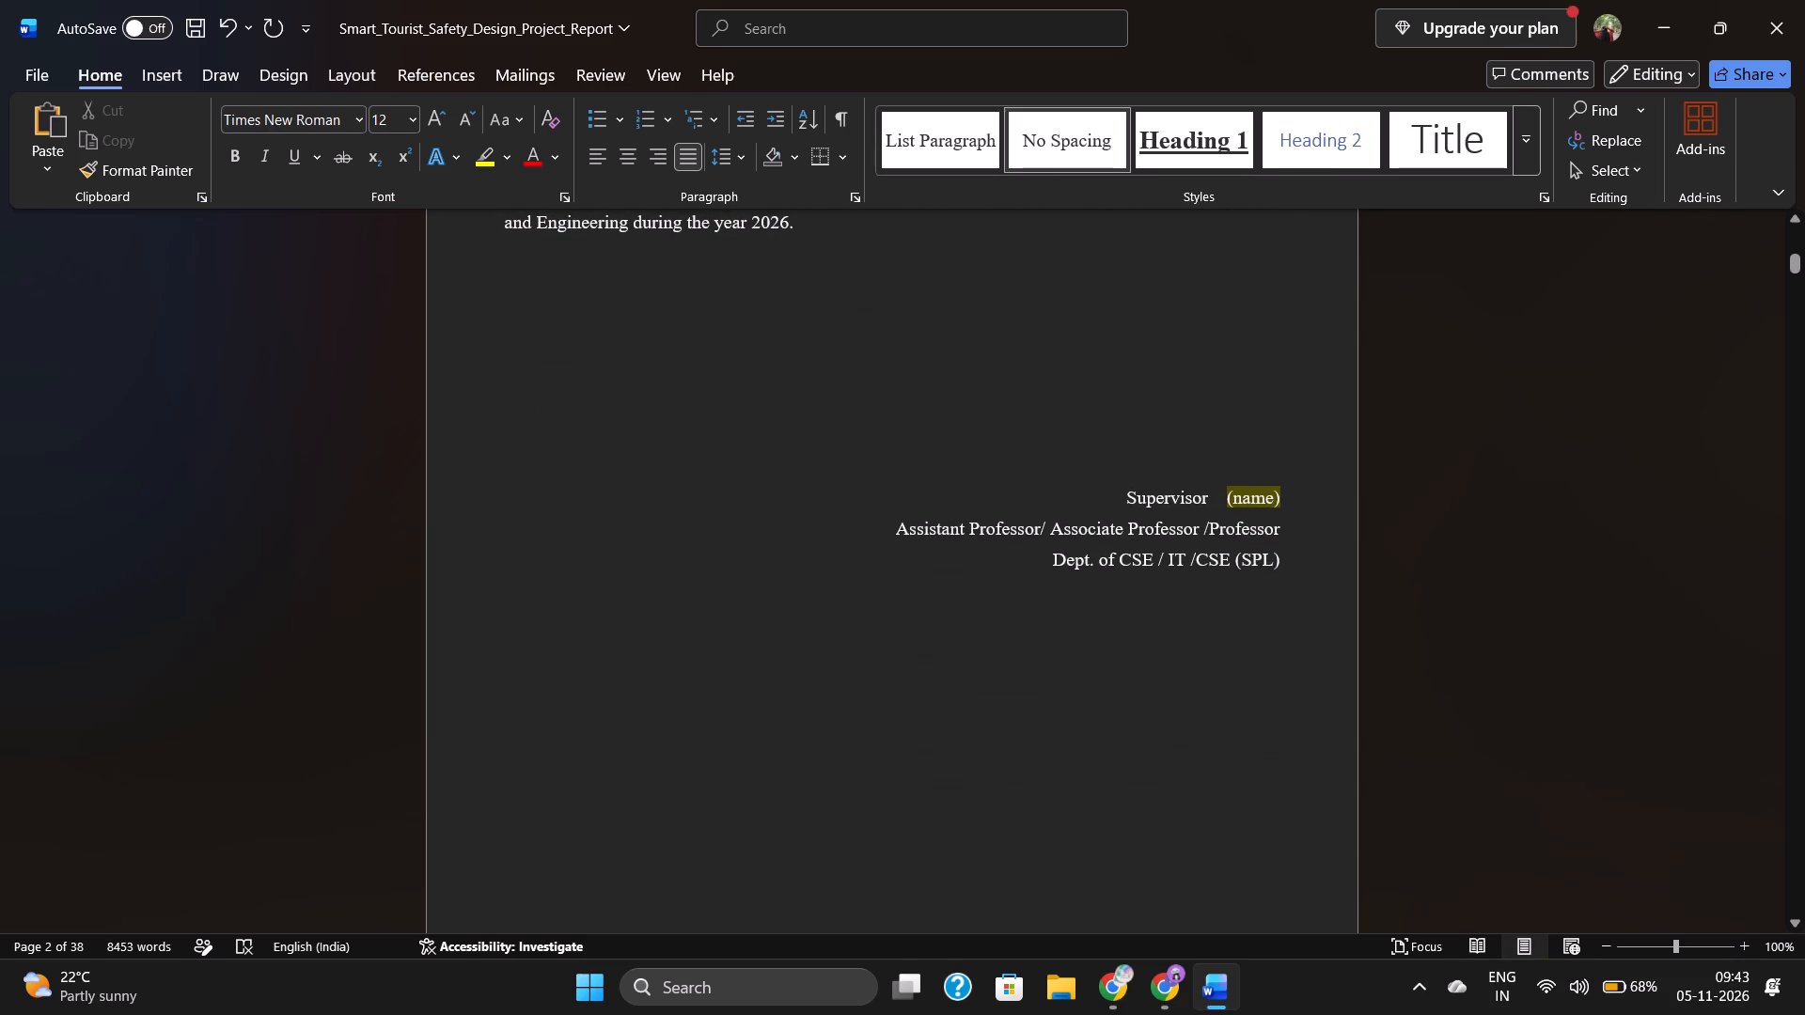
{"action": "scroll", "coordinate": [1171, 607], "scroll_direction": "down", "scroll_amount": 3}
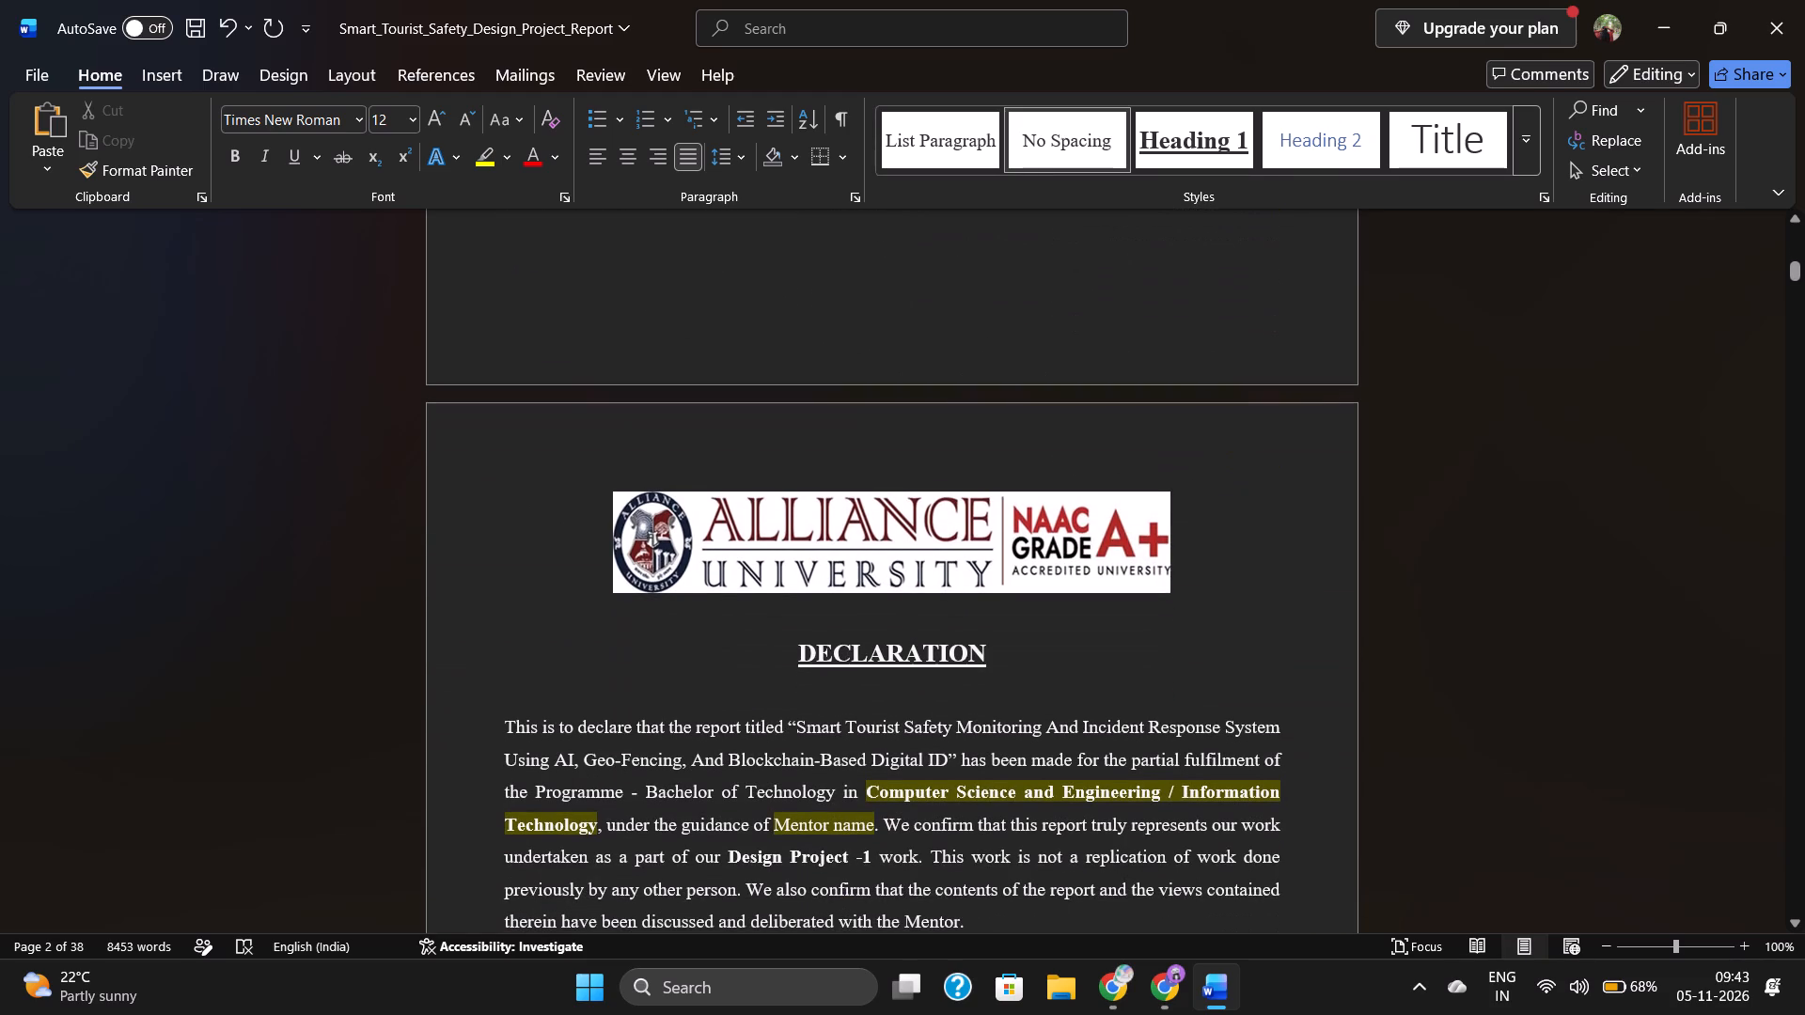
{"action": "scroll", "coordinate": [1171, 607], "scroll_direction": "down", "scroll_amount": 2}
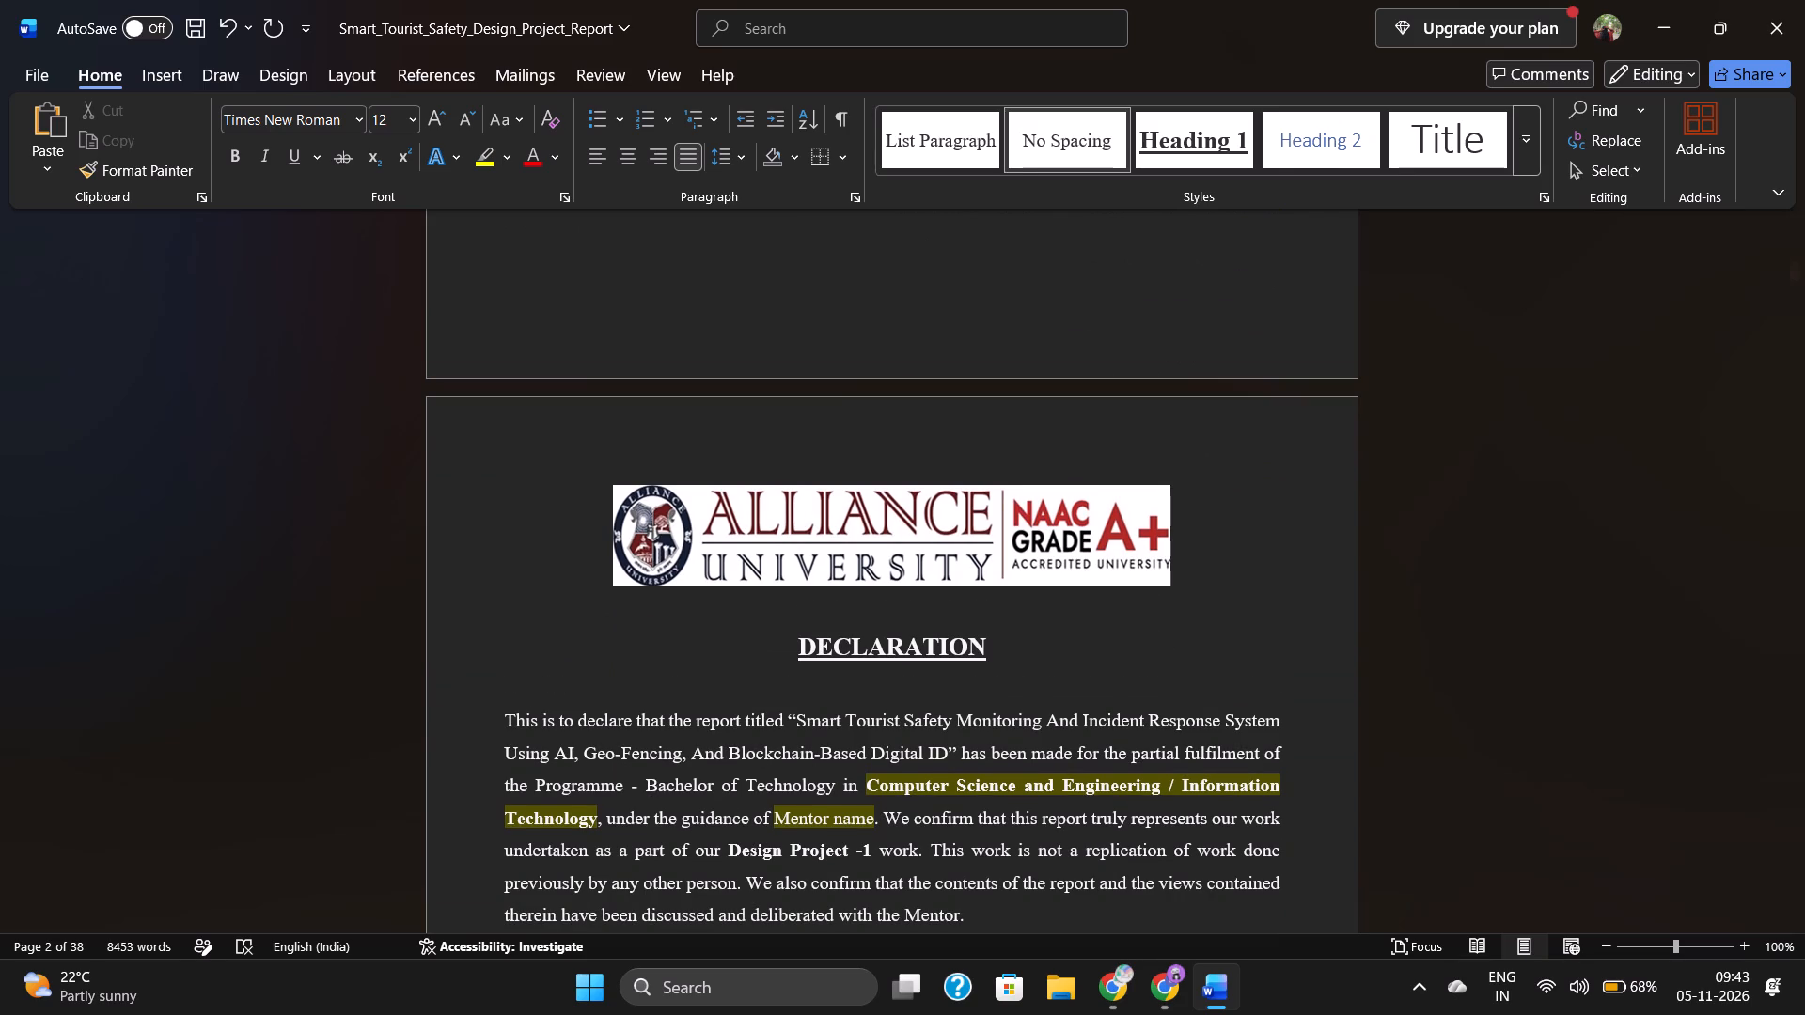
{"action": "scroll", "coordinate": [1171, 607], "scroll_direction": "up", "scroll_amount": 3}
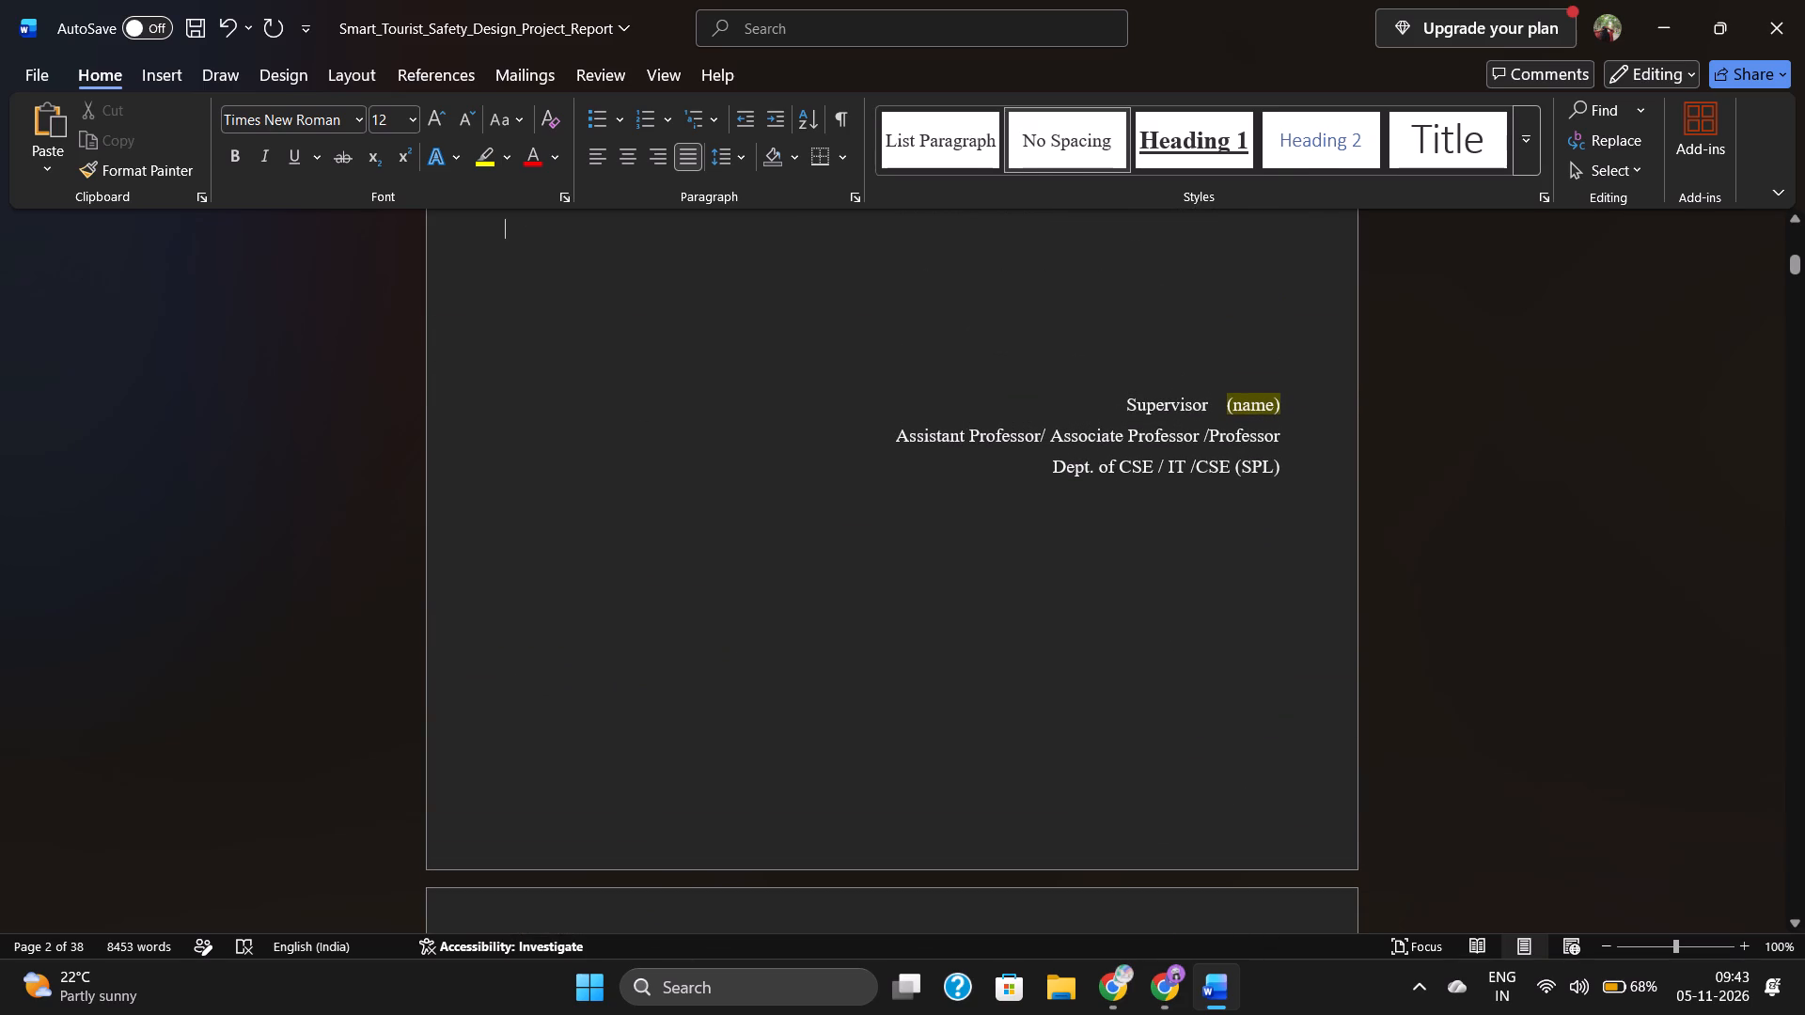
{"action": "left_click", "coordinate": [1280, 474]}
{"action": "key", "text": "BackSpace"}
{"action": "key", "text": "BackSpace"}
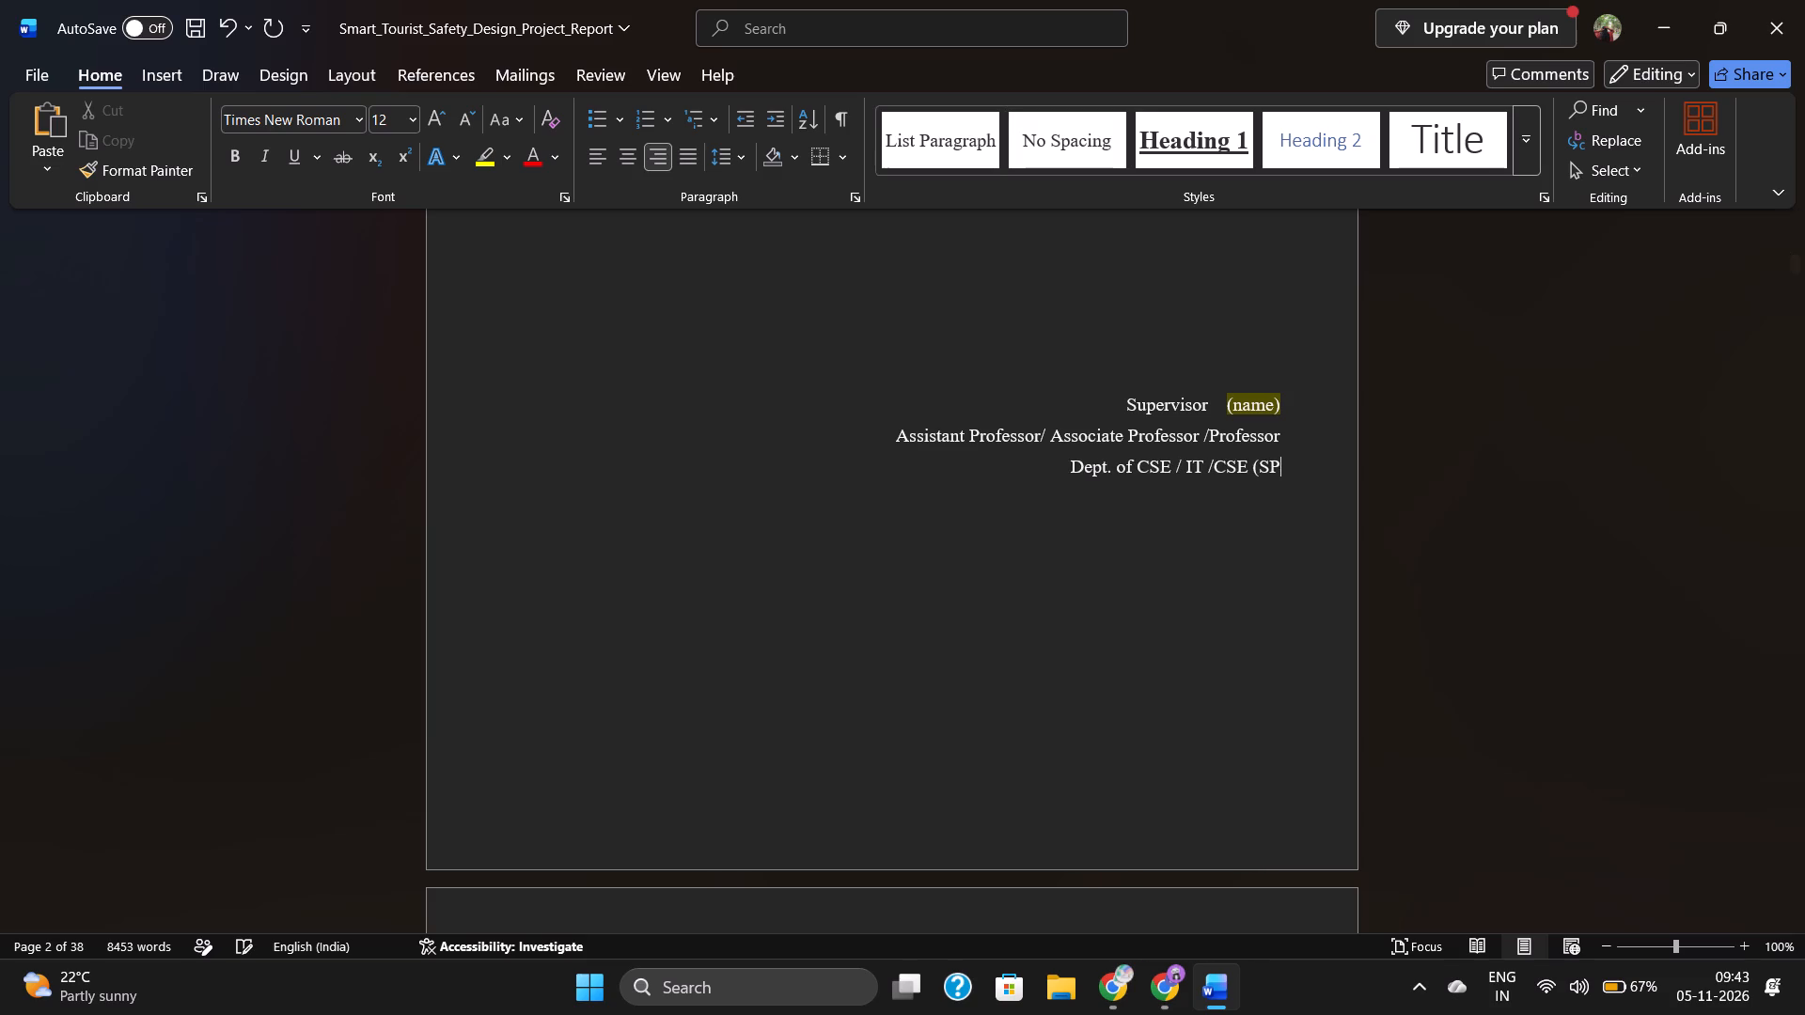
{"action": "key", "text": "BackSpace"}
{"action": "key", "text": "BackSpace"}
{"action": "key", "text": "BackSpace"}
{"action": "key", "text": "BackSpace"}
{"action": "key", "text": "BackSpace"}
{"action": "key", "text": "BackSpace"}
{"action": "key", "text": "BackSpace"}
{"action": "key", "text": "BackSpace"}
{"action": "key", "text": "BackSpace"}
{"action": "key", "text": "BackSpace"}
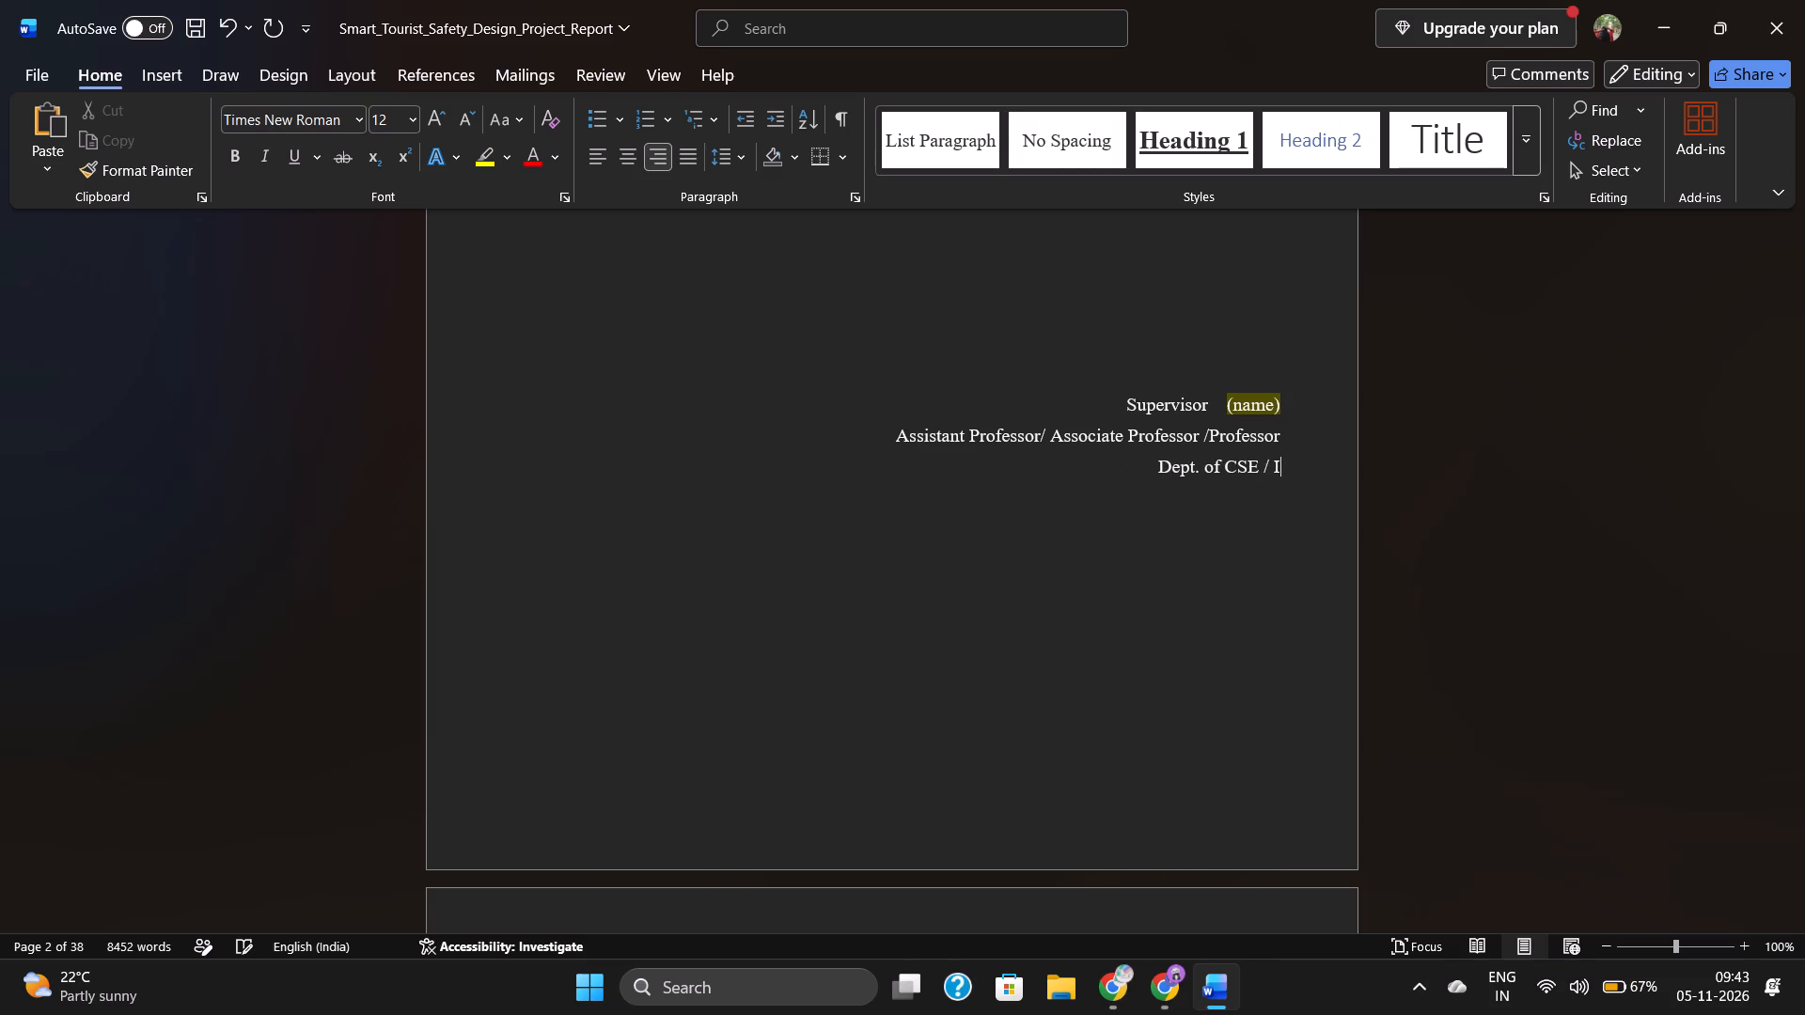
{"action": "key", "text": "BackSpace"}
{"action": "key", "text": "BackSpace"}
{"action": "key", "text": "BackSpace"}
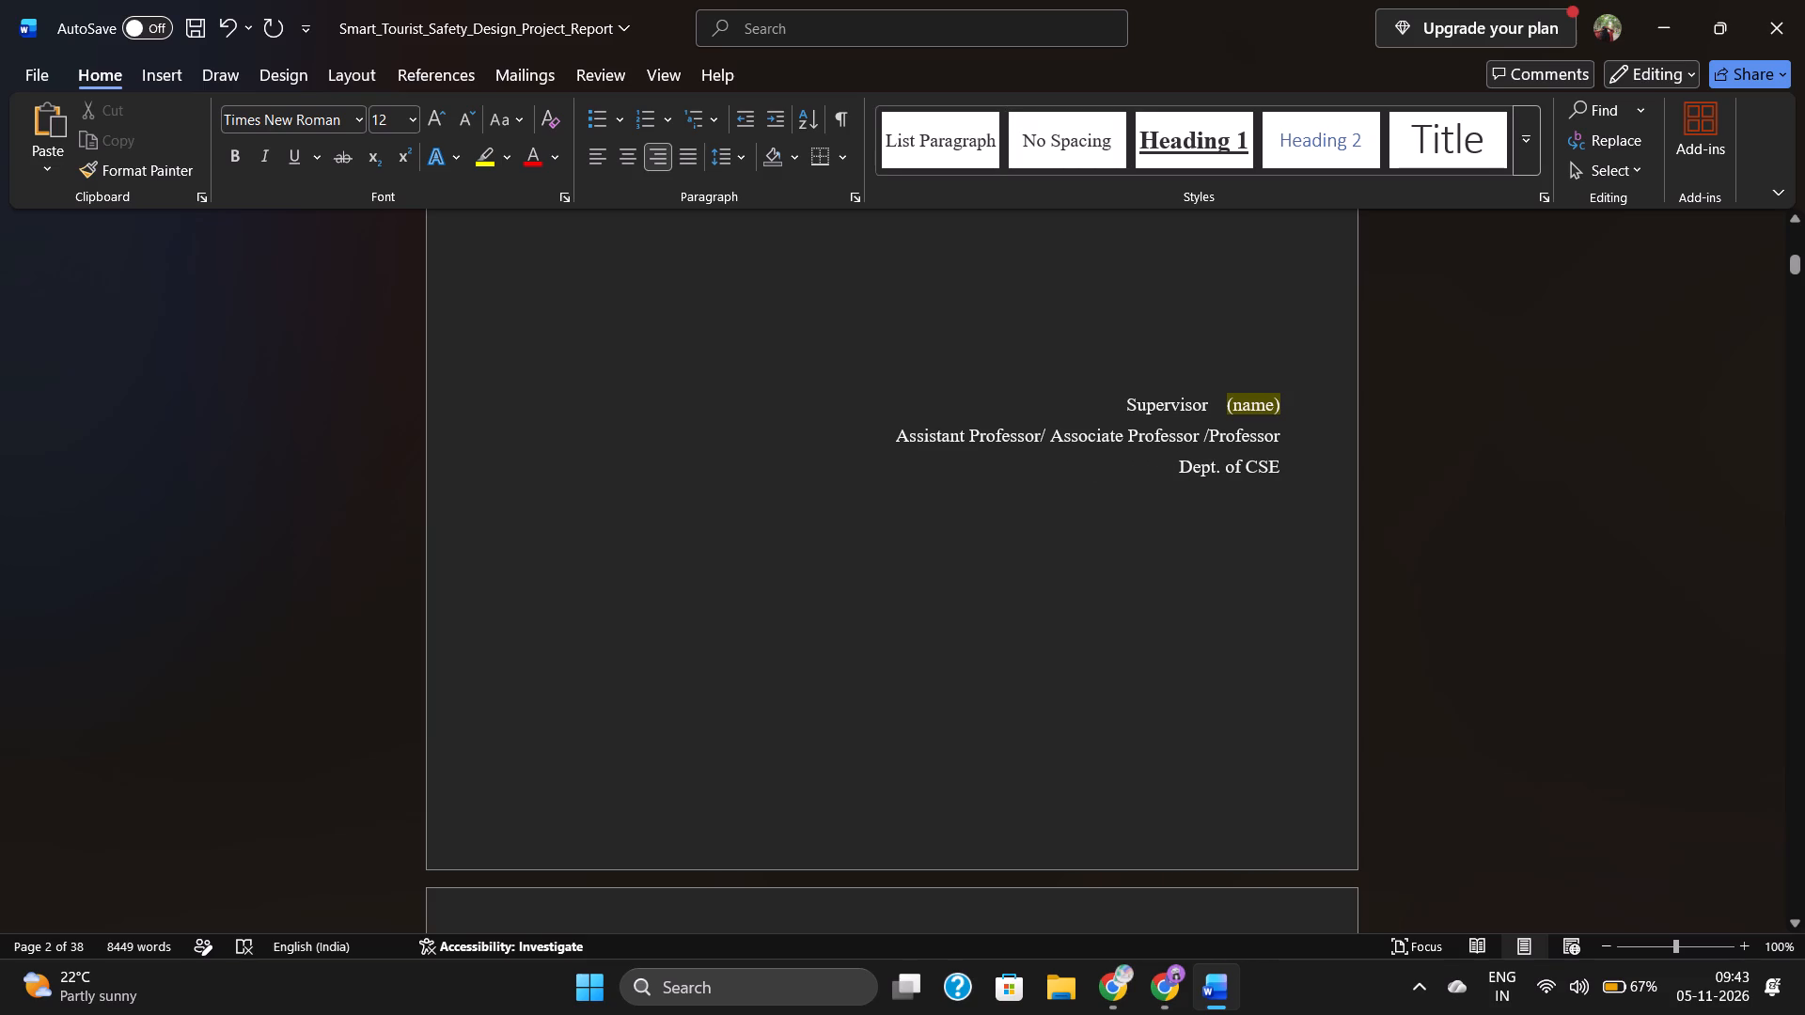
Switch to Chrome and search the web for the supervisor's name in a new tab to check their academic designation.
{"action": "left_click", "coordinate": [1115, 990]}
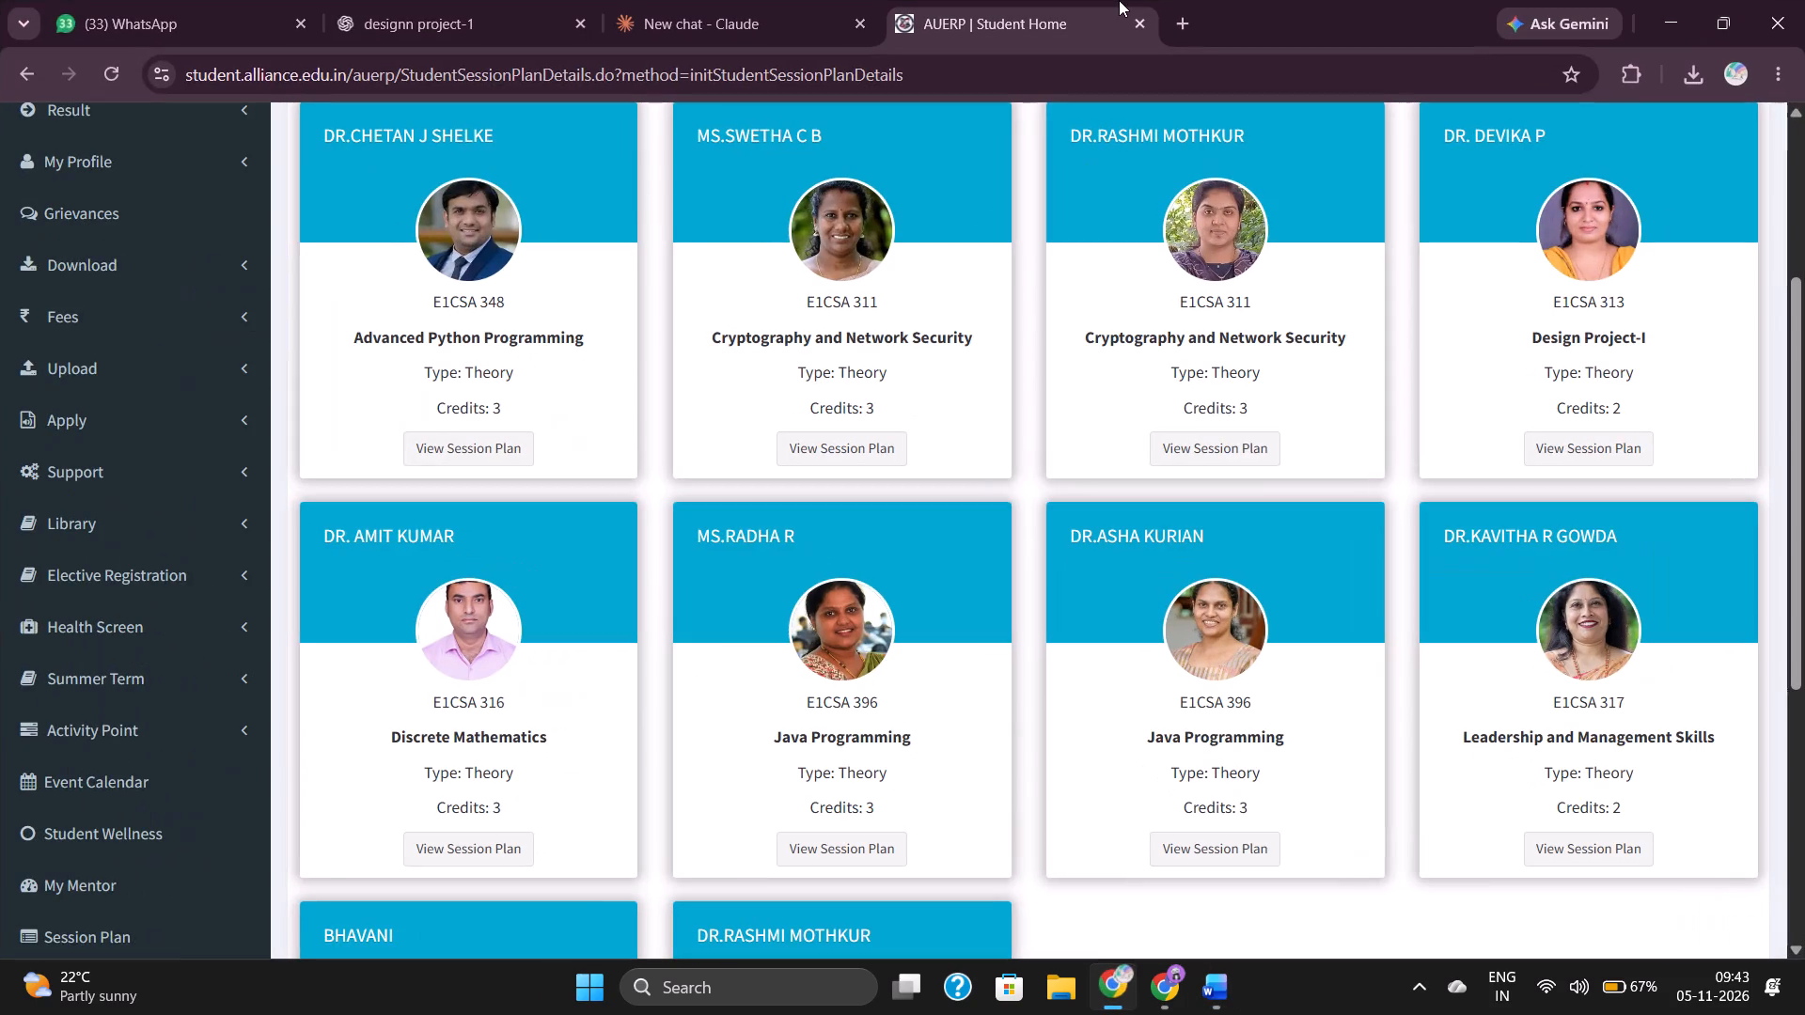
{"action": "left_click", "coordinate": [1181, 30]}
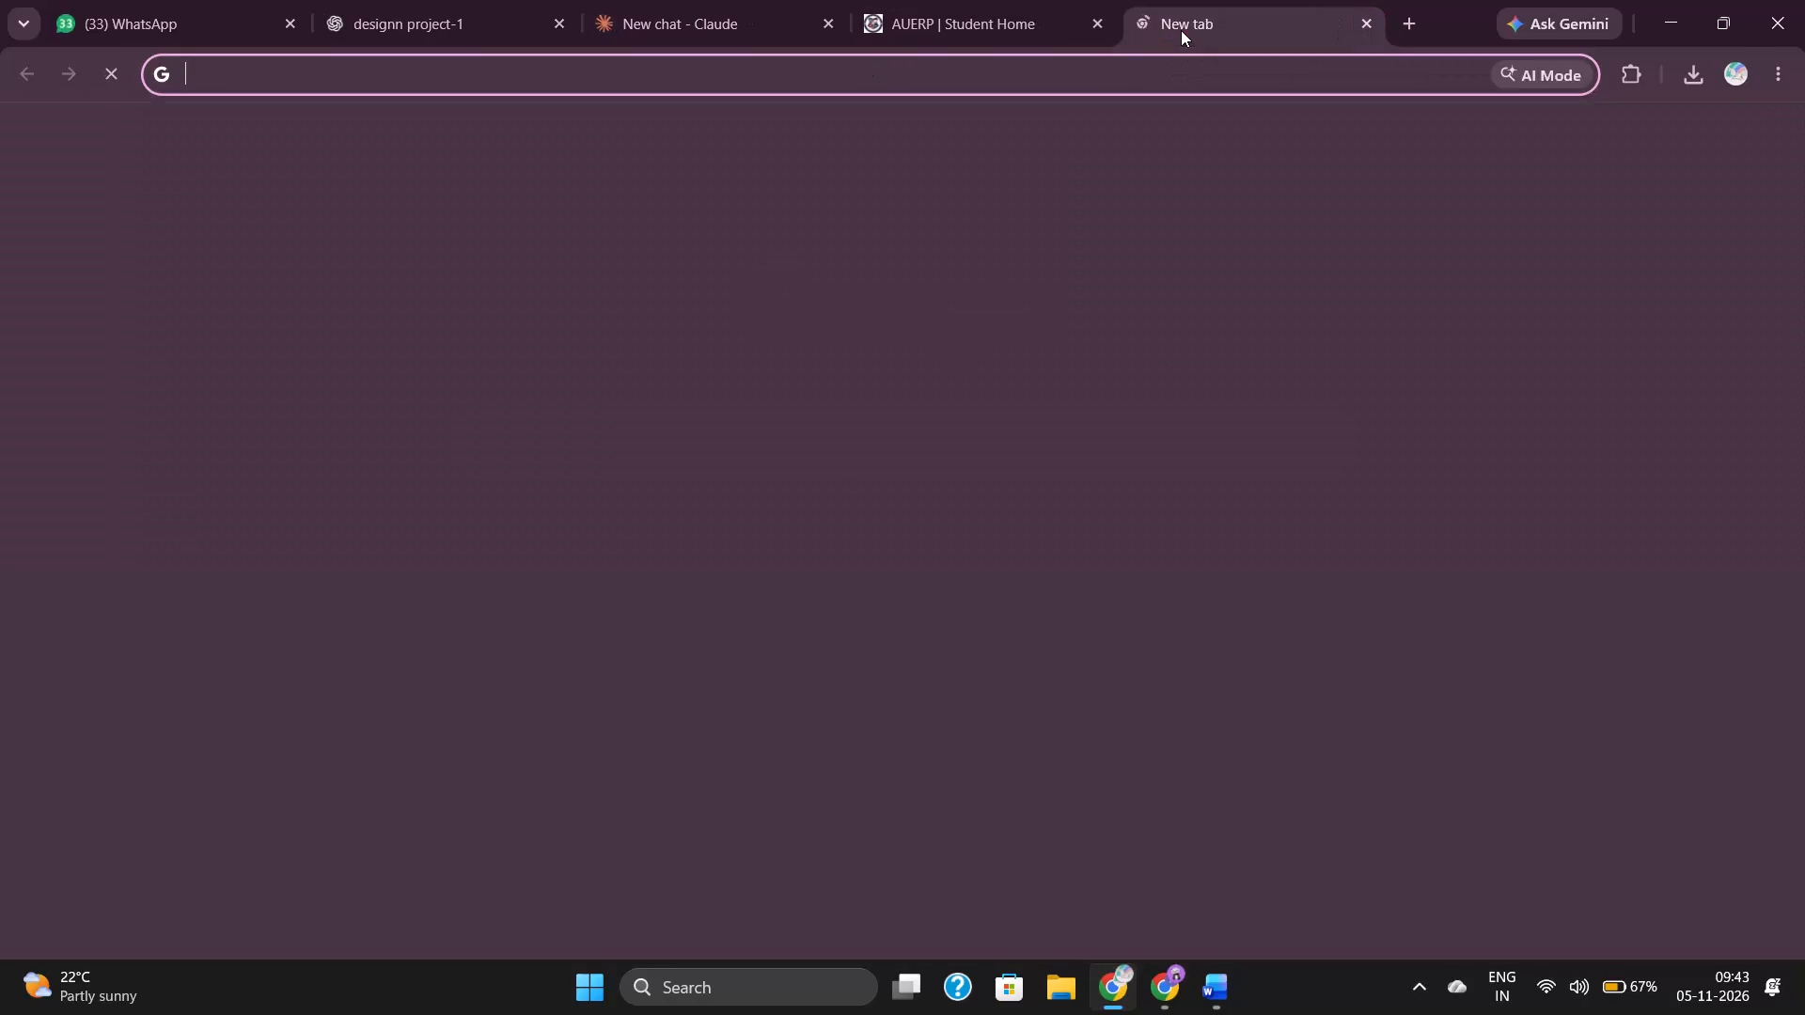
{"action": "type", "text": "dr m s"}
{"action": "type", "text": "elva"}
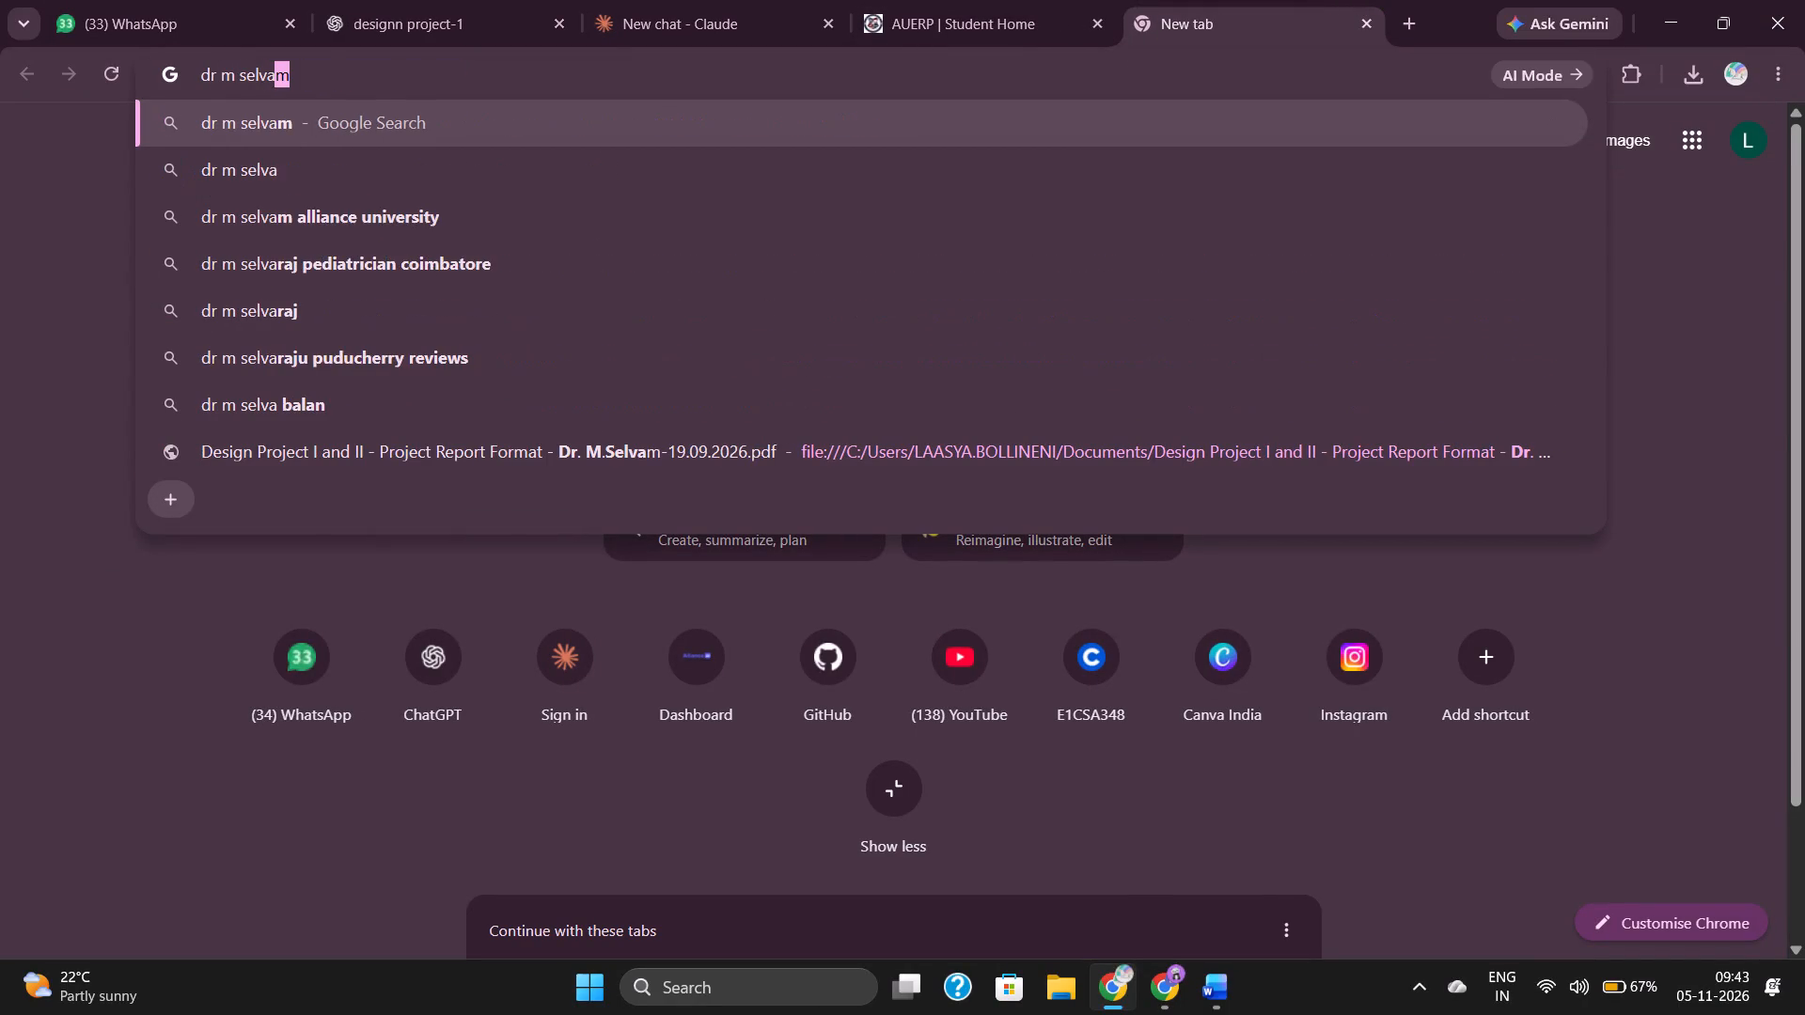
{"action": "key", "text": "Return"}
{"action": "scroll", "coordinate": [901, 636], "scroll_direction": "down", "scroll_amount": 1}
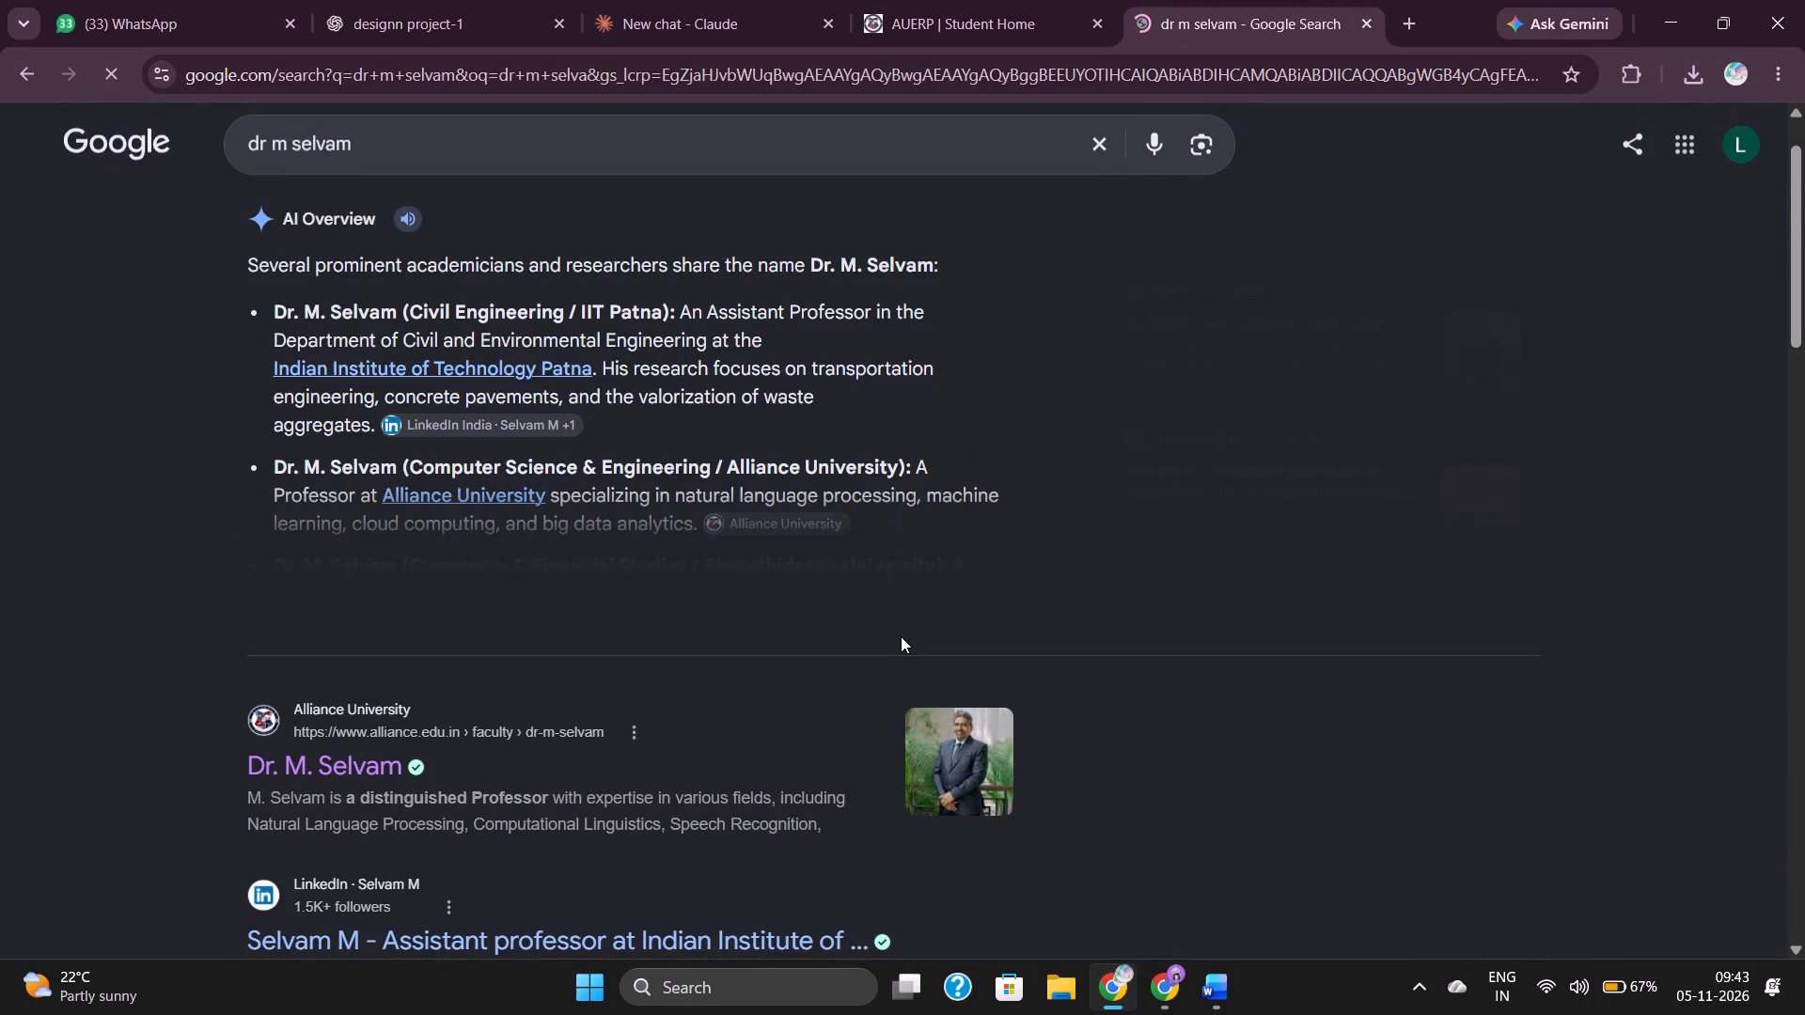
{"action": "scroll", "coordinate": [901, 636], "scroll_direction": "down", "scroll_amount": 1}
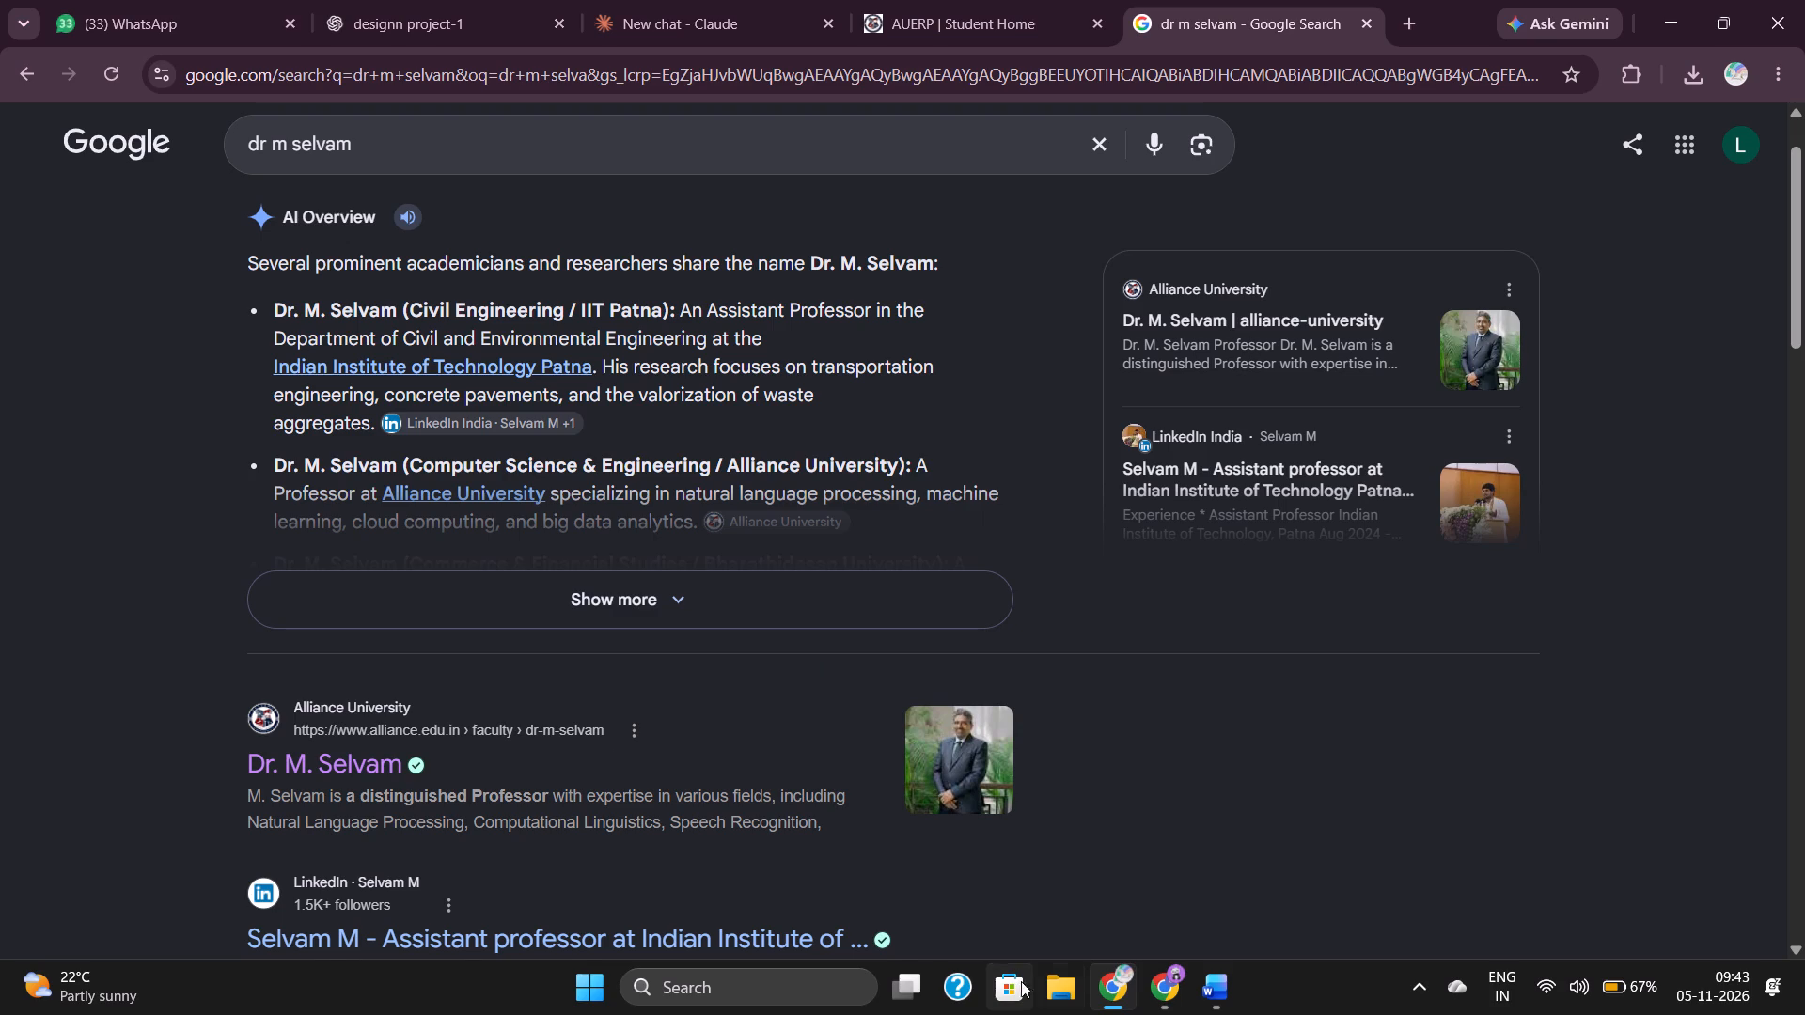
Switch back to Word and shorten the designation line in the certificate's supervisor block to "Professor" by deleting the other designation options.
{"action": "left_click", "coordinate": [1206, 983]}
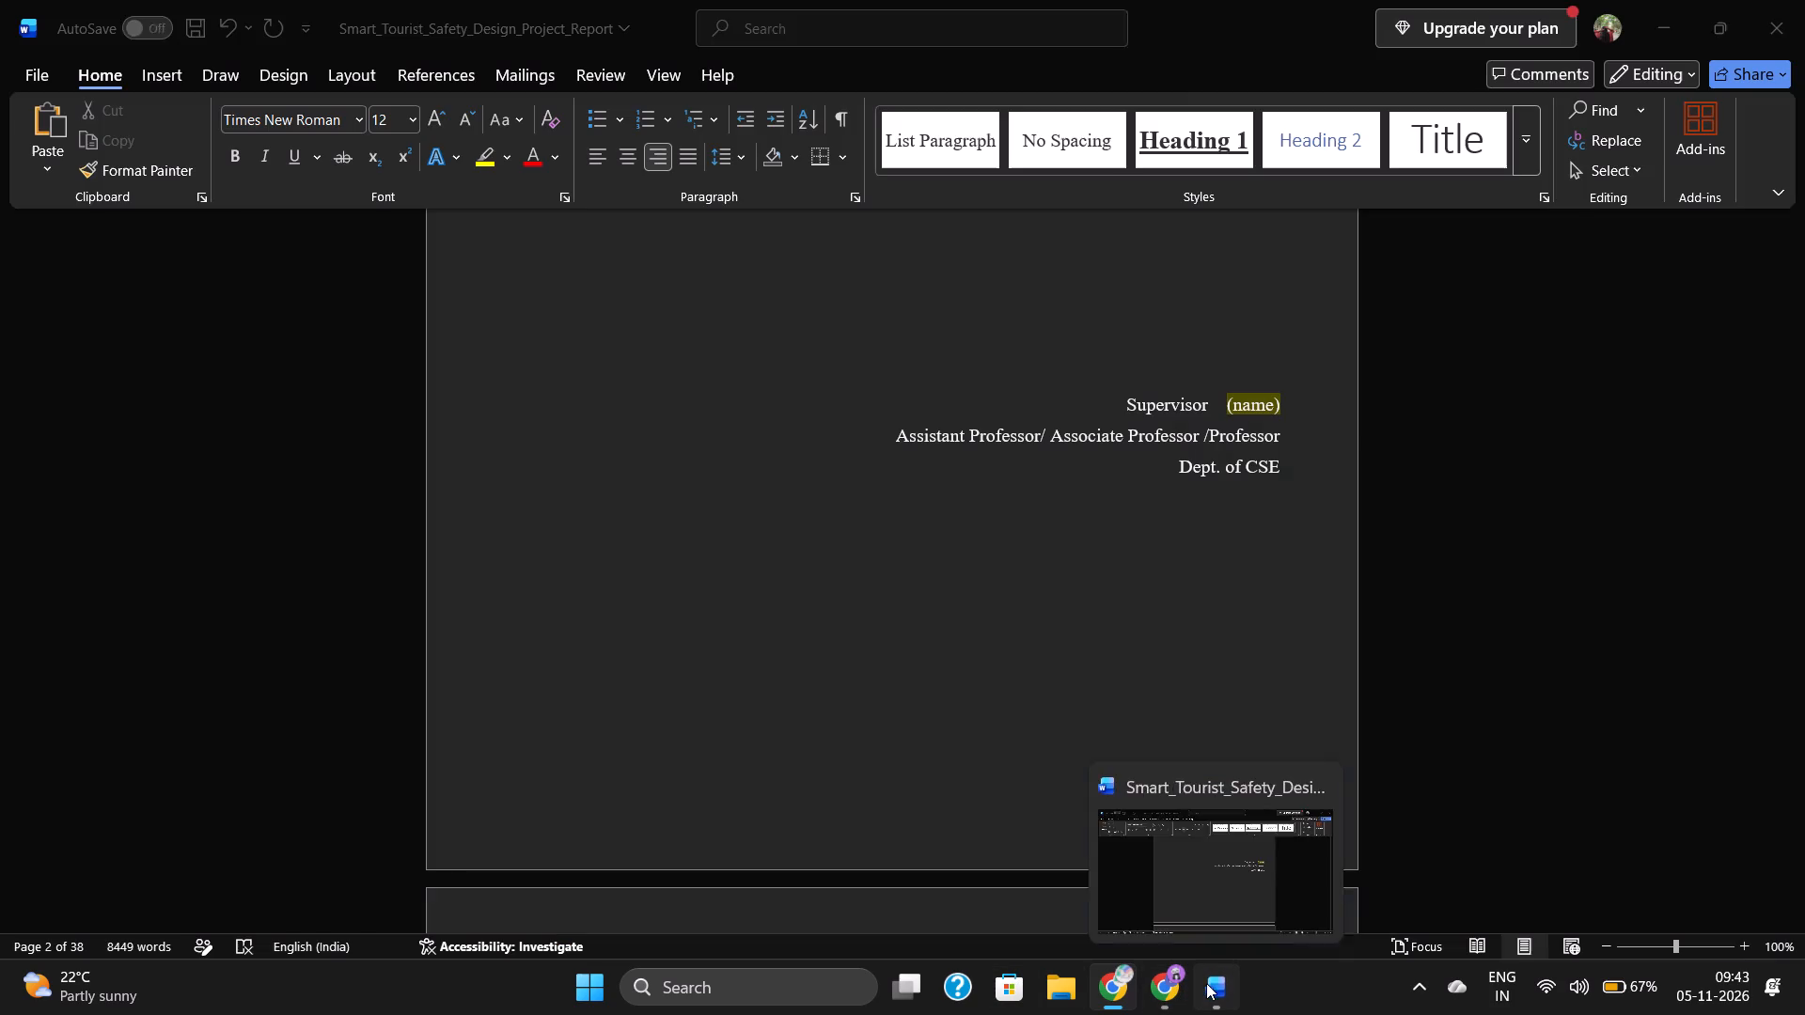
{"action": "left_click", "coordinate": [1211, 432]}
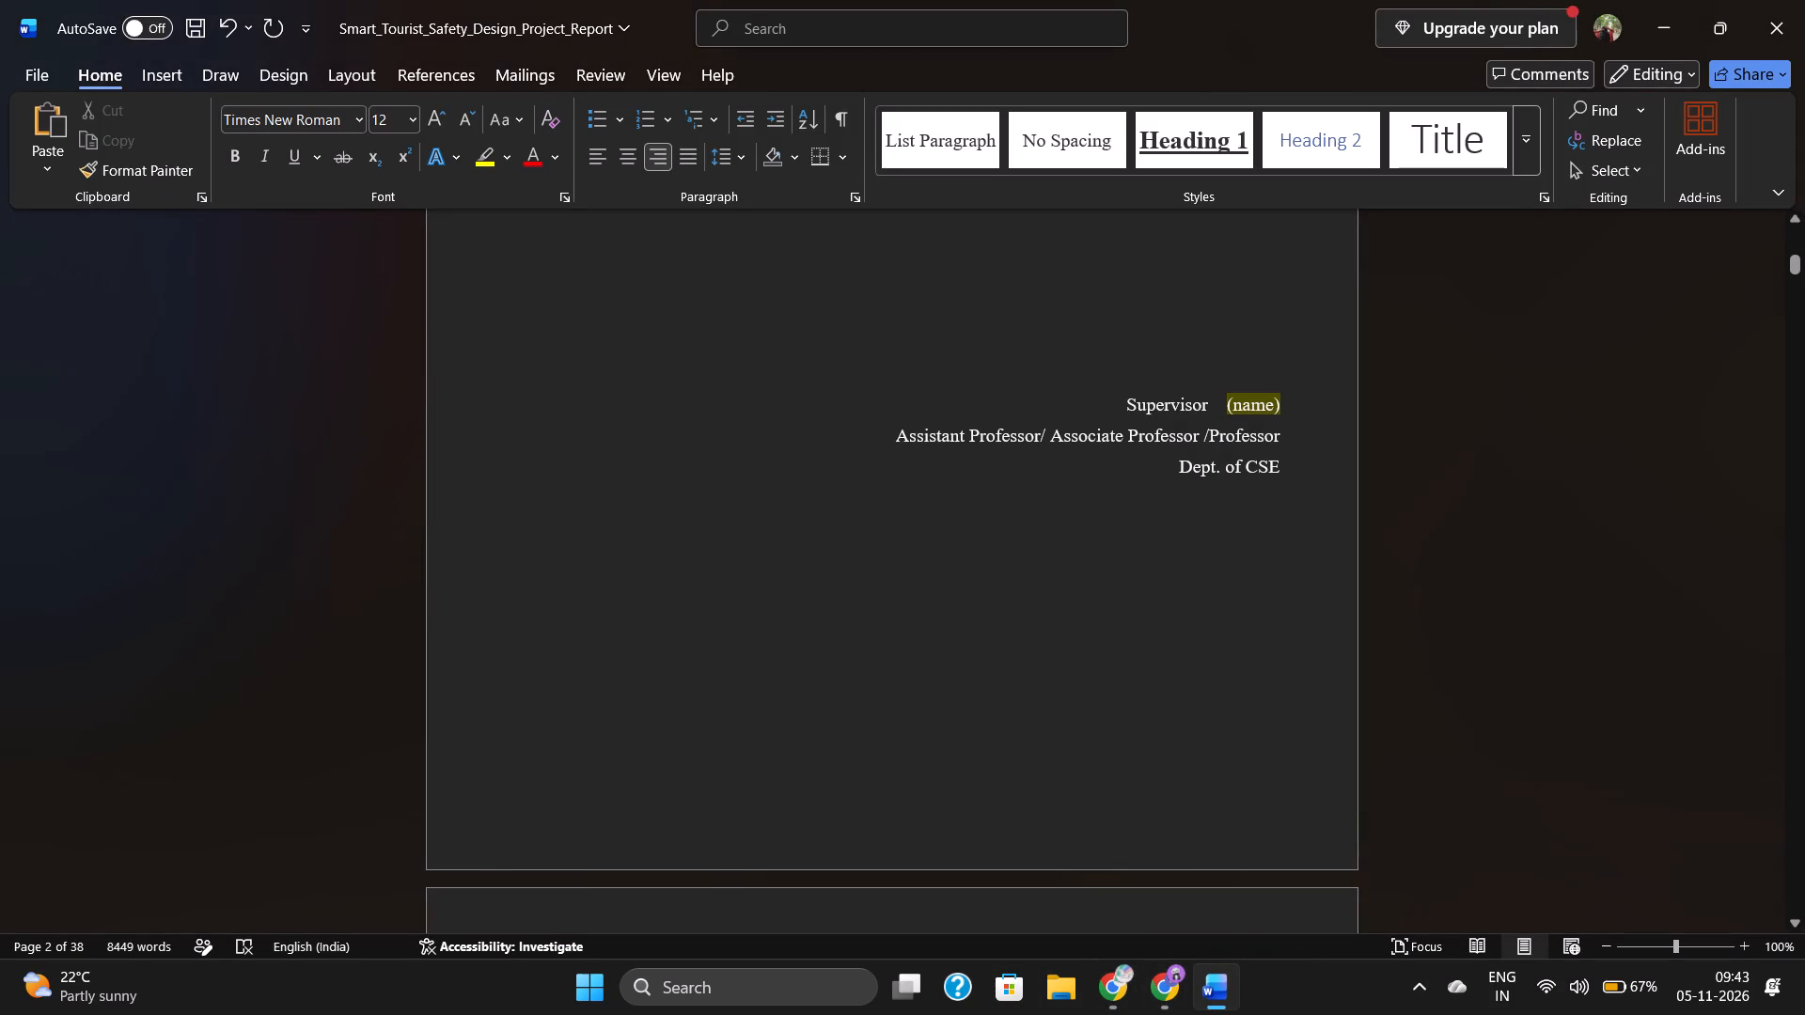
{"action": "key", "text": "BackSpace"}
{"action": "key", "text": "BackSpace"}
{"action": "key", "text": "BackSpace"}
{"action": "key", "text": "BackSpace"}
{"action": "key", "text": "BackSpace"}
{"action": "key", "text": "BackSpace"}
{"action": "key", "text": "BackSpace"}
{"action": "key", "text": "BackSpace"}
{"action": "key", "text": "BackSpace"}
{"action": "key", "text": "BackSpace"}
{"action": "key", "text": "BackSpace"}
{"action": "key", "text": "BackSpace"}
{"action": "key", "text": "BackSpace"}
{"action": "key", "text": "BackSpace"}
{"action": "key", "text": "BackSpace"}
{"action": "key", "text": "BackSpace"}
{"action": "key", "text": "BackSpace"}
{"action": "key", "text": "BackSpace"}
{"action": "key", "text": "BackSpace"}
{"action": "key", "text": "BackSpace"}
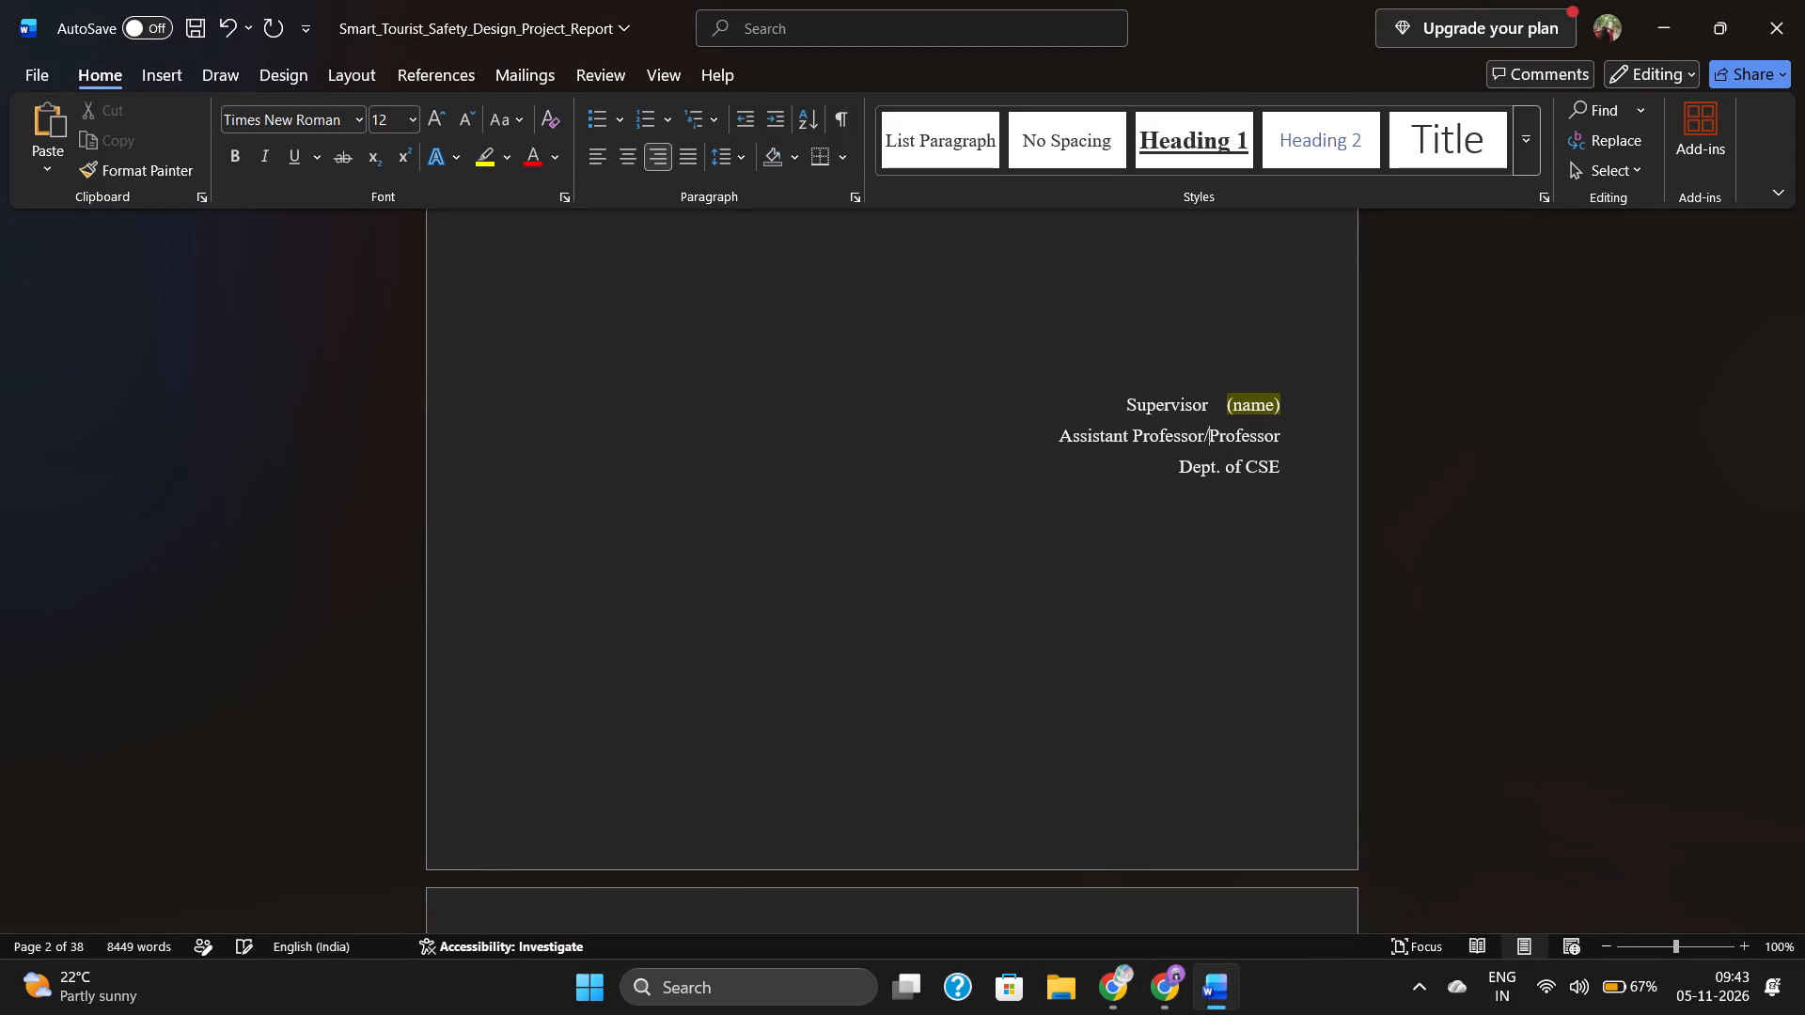
{"action": "key", "text": "BackSpace"}
{"action": "key", "text": "BackSpace"}
{"action": "key", "text": "BackSpace"}
{"action": "key", "text": "BackSpace"}
{"action": "key", "text": "BackSpace"}
{"action": "key", "text": "BackSpace"}
{"action": "key", "text": "BackSpace"}
{"action": "key", "text": "BackSpace"}
{"action": "key", "text": "BackSpace"}
{"action": "key", "text": "BackSpace"}
{"action": "key", "text": "BackSpace"}
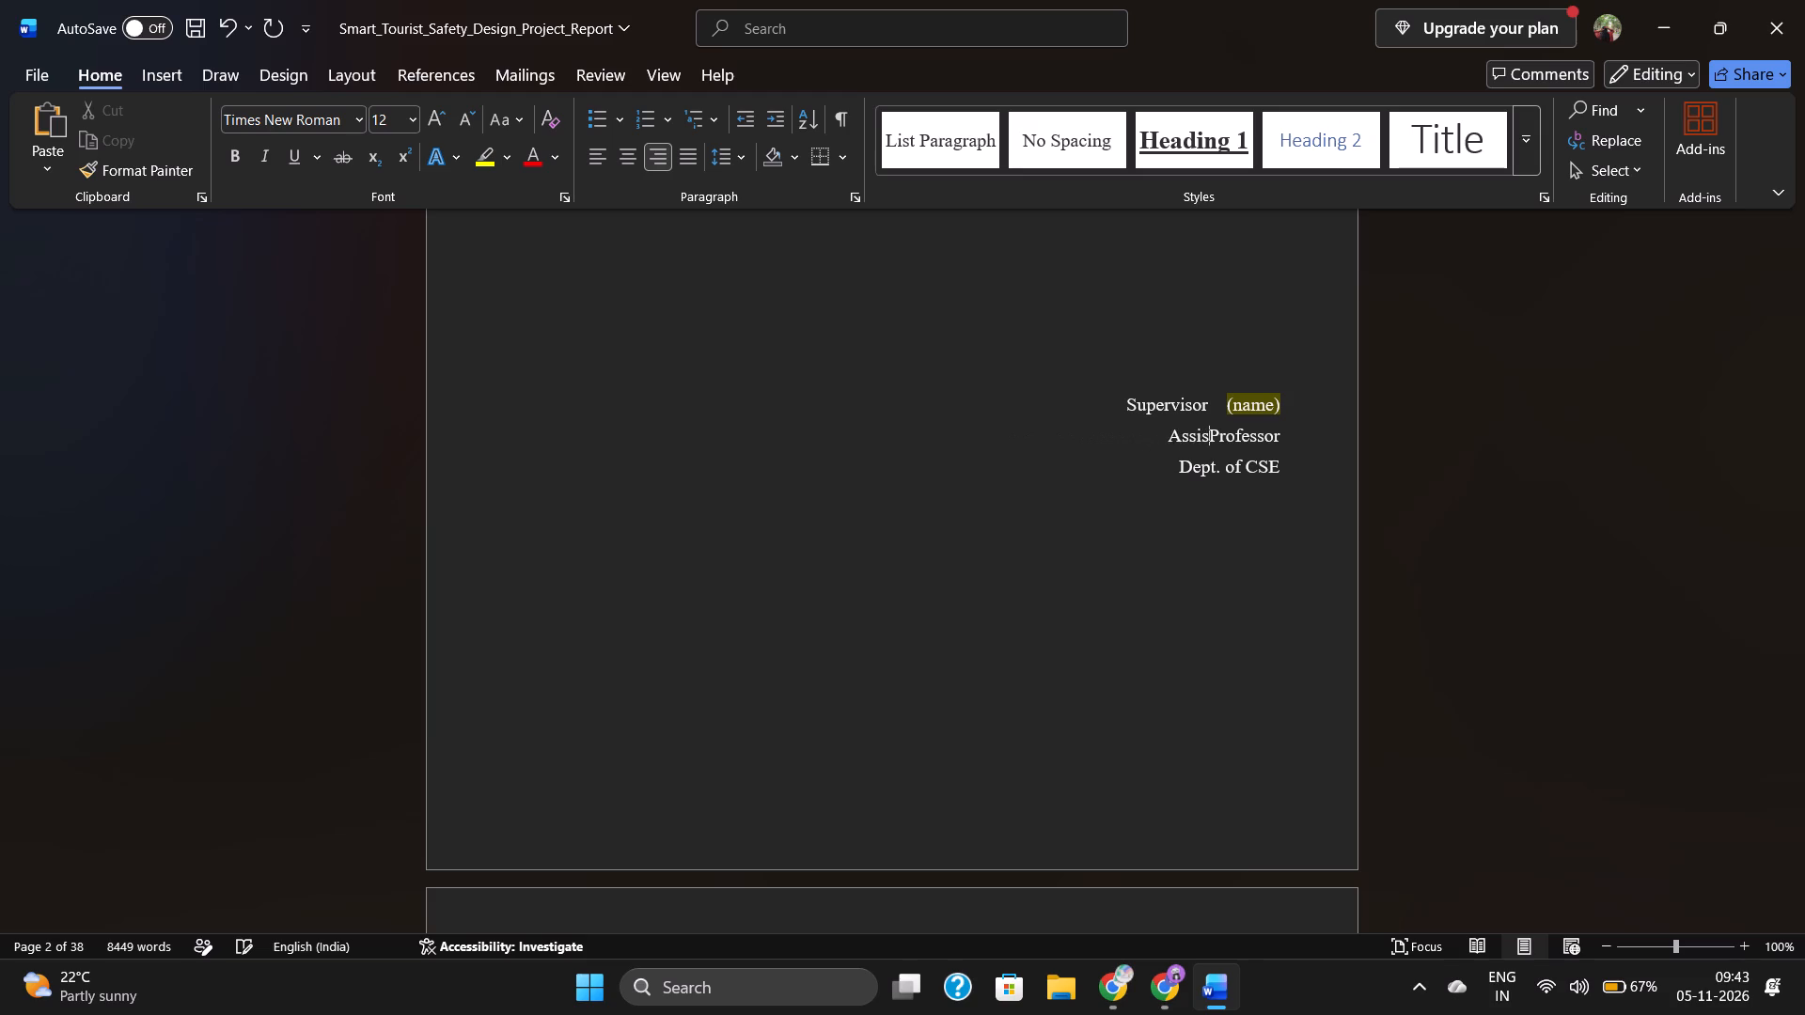
{"action": "key", "text": "BackSpace"}
{"action": "key", "text": "BackSpace"}
{"action": "key", "text": "BackSpace"}
{"action": "key", "text": "BackSpace"}
{"action": "key", "text": "BackSpace"}
{"action": "key", "text": "BackSpace"}
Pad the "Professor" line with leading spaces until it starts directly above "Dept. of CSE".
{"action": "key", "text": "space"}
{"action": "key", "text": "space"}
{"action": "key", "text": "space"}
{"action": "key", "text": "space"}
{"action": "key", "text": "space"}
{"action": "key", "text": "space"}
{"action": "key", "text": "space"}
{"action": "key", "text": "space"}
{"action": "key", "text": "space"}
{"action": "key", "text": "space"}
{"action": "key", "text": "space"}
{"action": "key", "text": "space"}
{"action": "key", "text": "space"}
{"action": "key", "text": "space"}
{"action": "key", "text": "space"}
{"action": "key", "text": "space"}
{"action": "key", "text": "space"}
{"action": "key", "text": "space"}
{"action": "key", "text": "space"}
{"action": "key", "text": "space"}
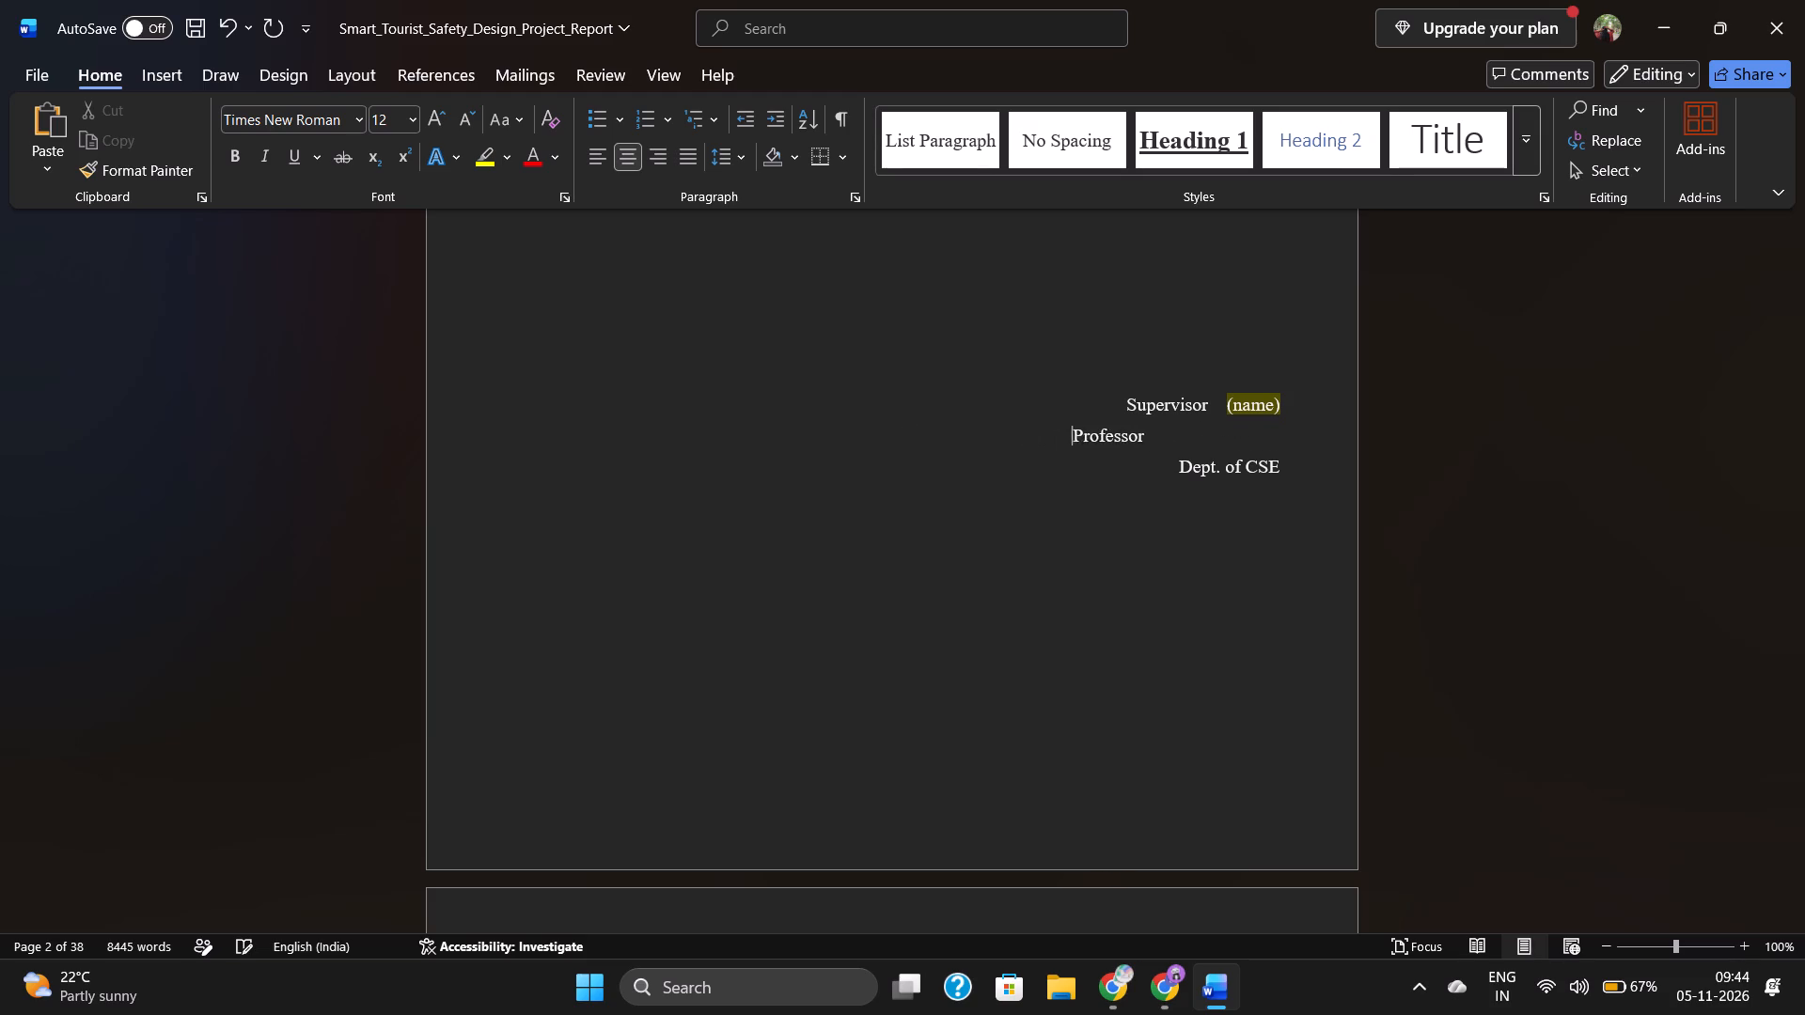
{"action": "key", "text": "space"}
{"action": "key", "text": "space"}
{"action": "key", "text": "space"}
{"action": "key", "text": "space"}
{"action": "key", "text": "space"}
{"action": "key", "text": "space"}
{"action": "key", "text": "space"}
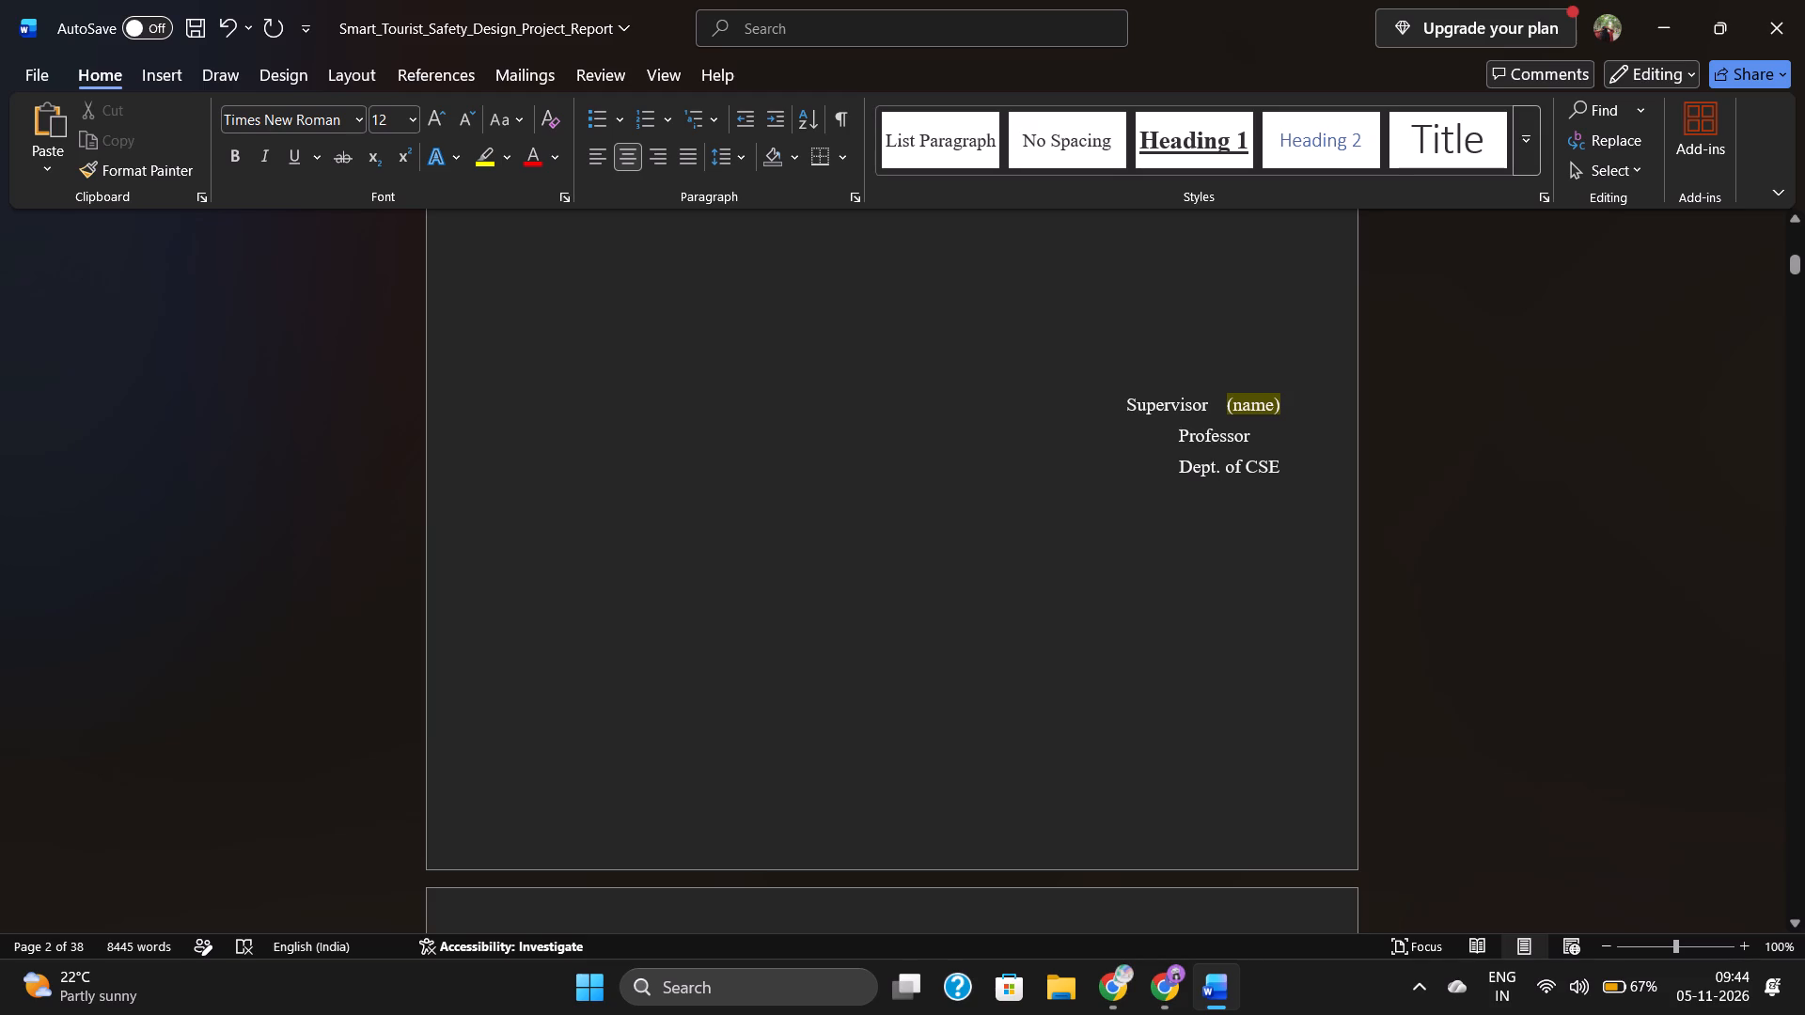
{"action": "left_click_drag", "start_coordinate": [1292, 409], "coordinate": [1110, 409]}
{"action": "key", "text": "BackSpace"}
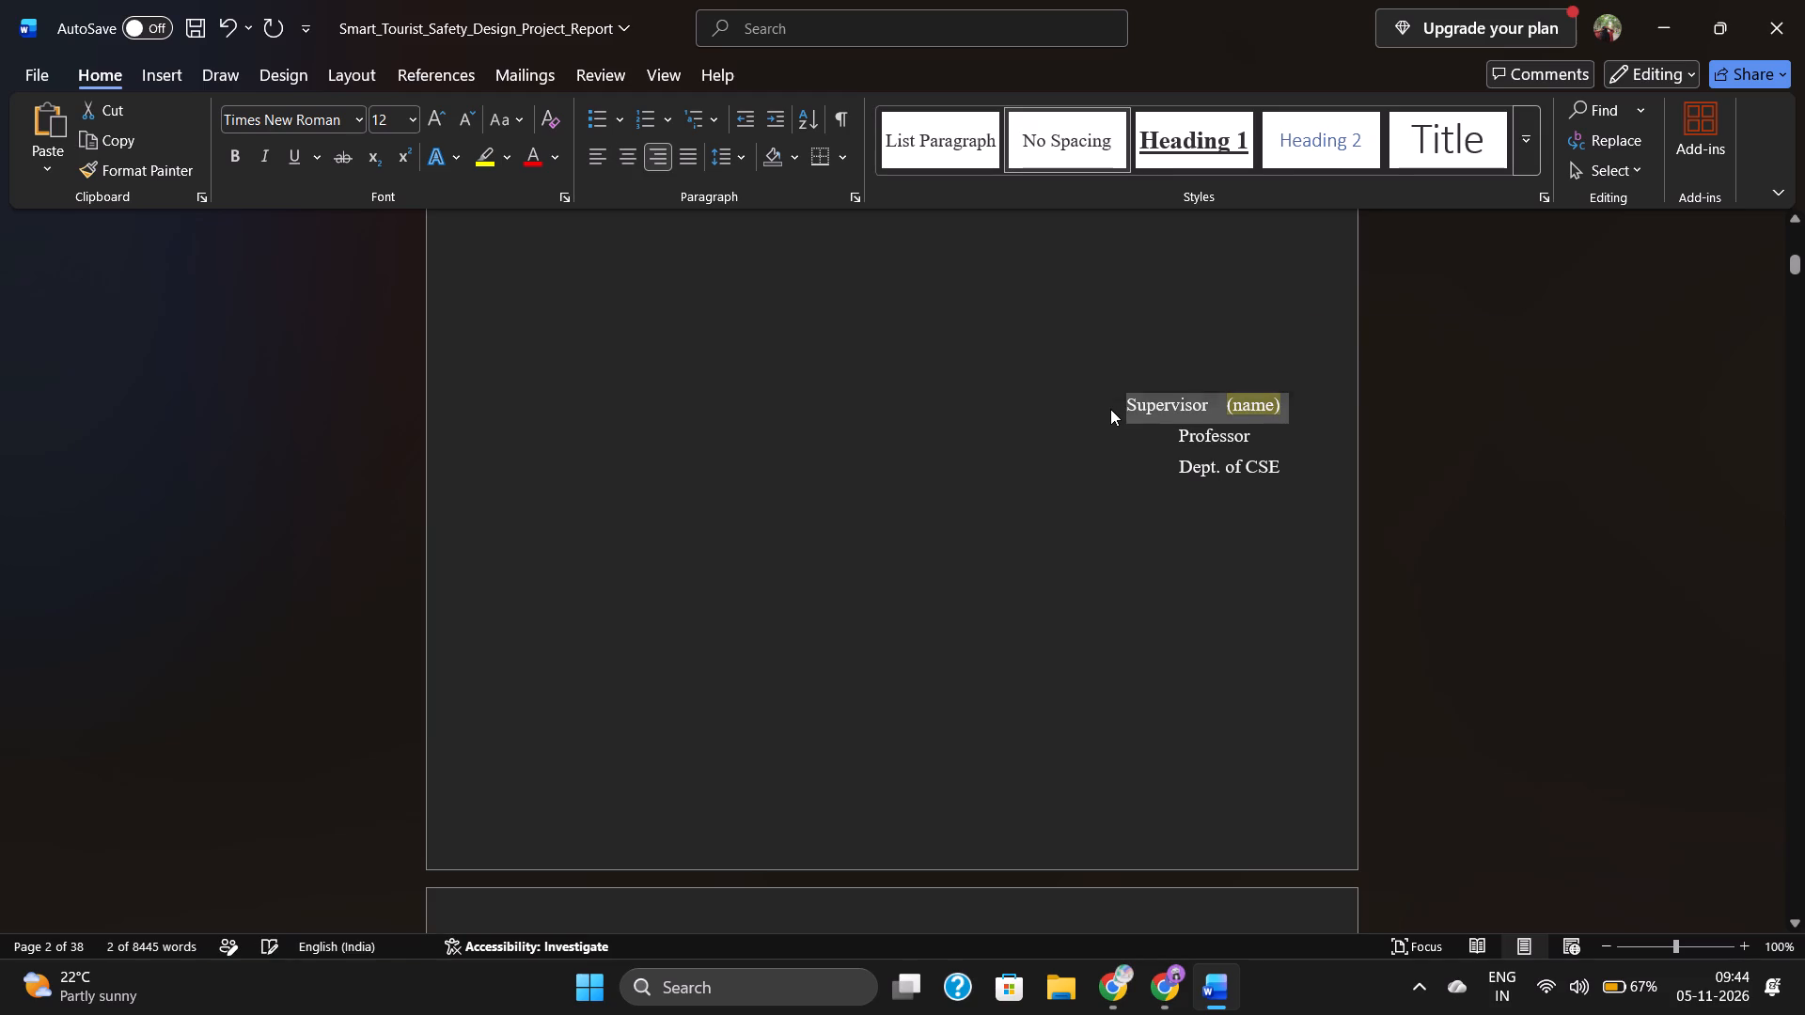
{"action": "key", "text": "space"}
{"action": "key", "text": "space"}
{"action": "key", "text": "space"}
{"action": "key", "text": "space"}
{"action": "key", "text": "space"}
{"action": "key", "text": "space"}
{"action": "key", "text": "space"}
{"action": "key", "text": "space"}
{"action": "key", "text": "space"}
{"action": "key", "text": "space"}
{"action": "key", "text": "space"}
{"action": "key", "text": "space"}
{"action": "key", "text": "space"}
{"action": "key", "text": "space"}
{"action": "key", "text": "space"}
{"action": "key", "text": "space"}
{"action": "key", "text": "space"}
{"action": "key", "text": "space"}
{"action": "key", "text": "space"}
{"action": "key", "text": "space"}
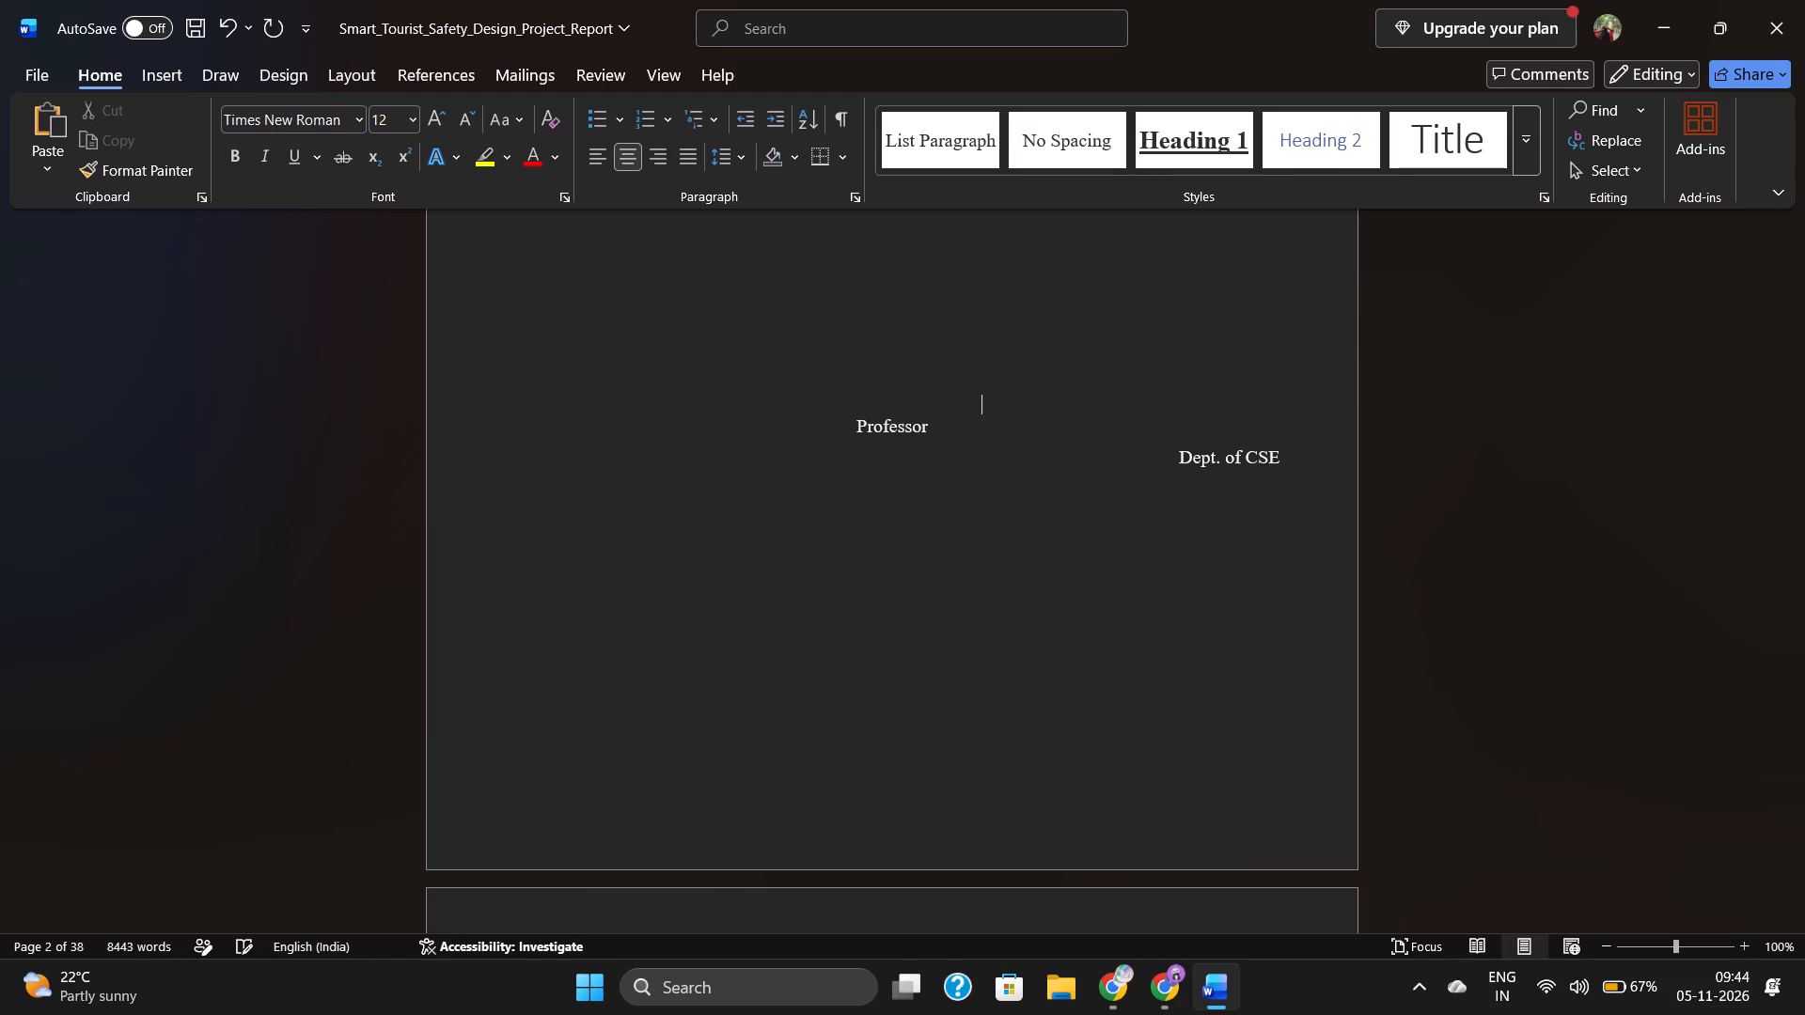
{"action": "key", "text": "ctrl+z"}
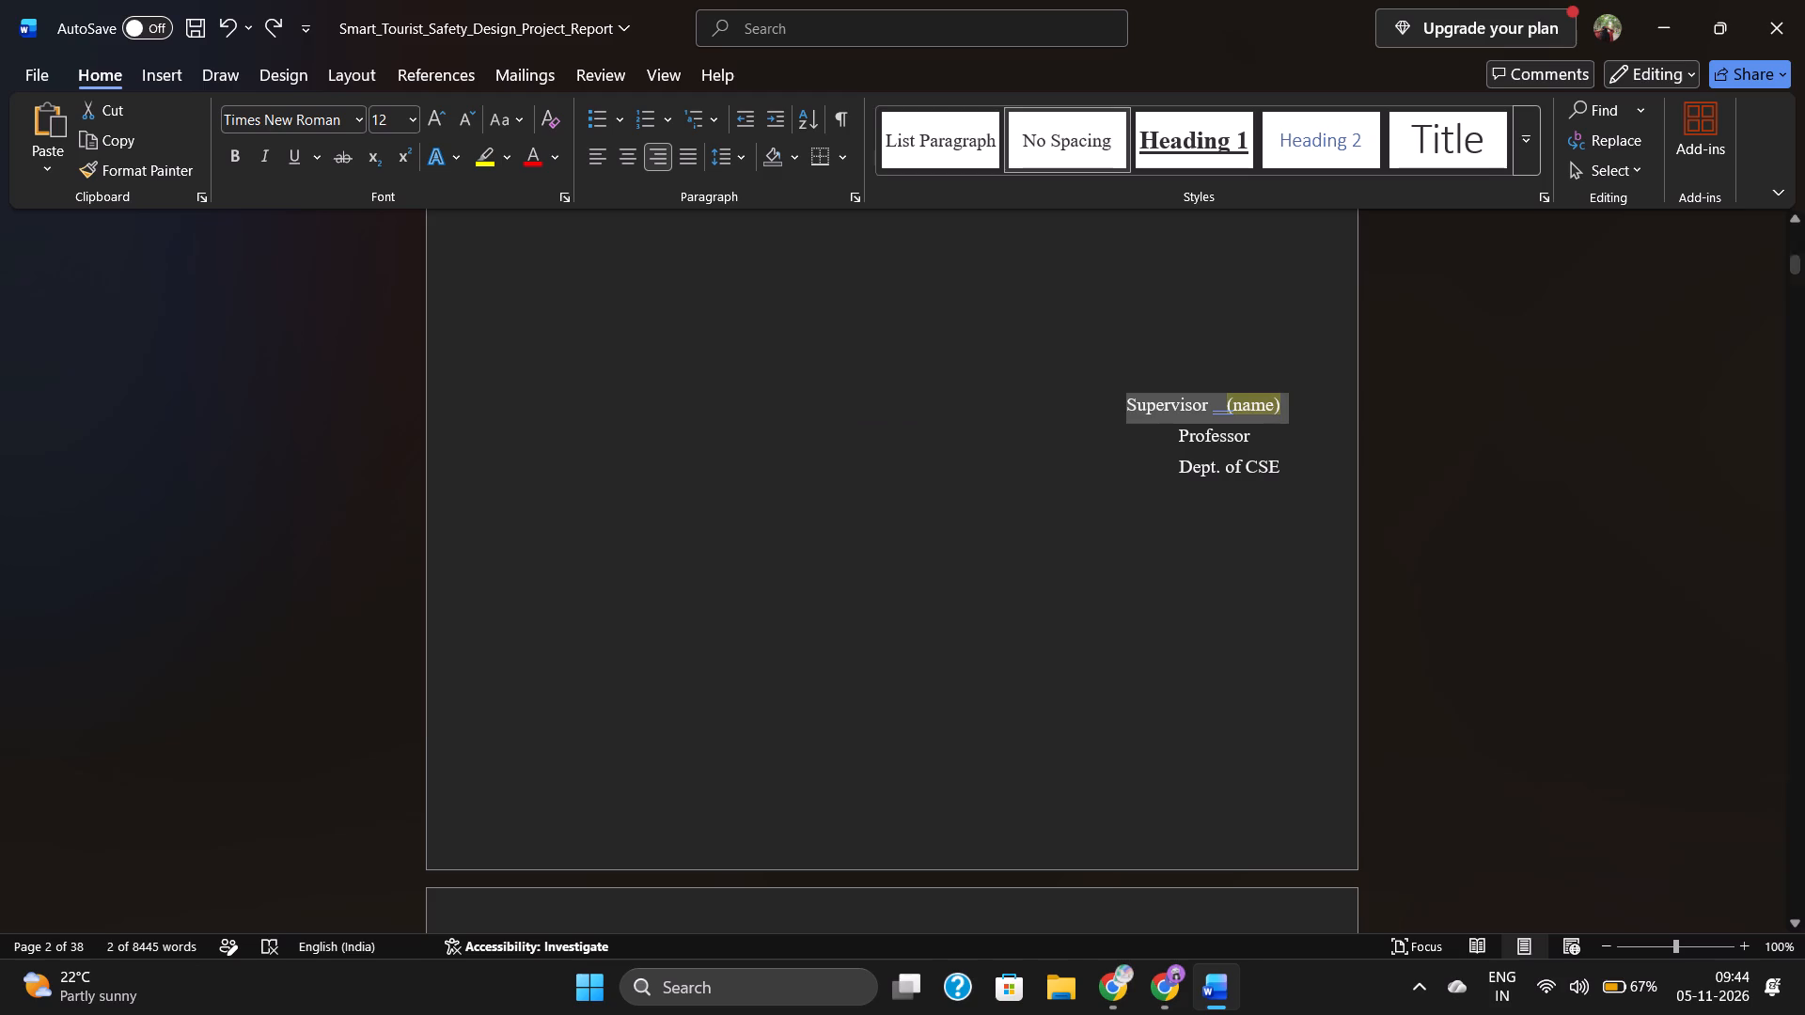
Delete the highlighted "(name)" placeholder after "Supervisor" in the certificate's supervisor block, together with the spaces before it.
{"action": "left_click", "coordinate": [1223, 402]}
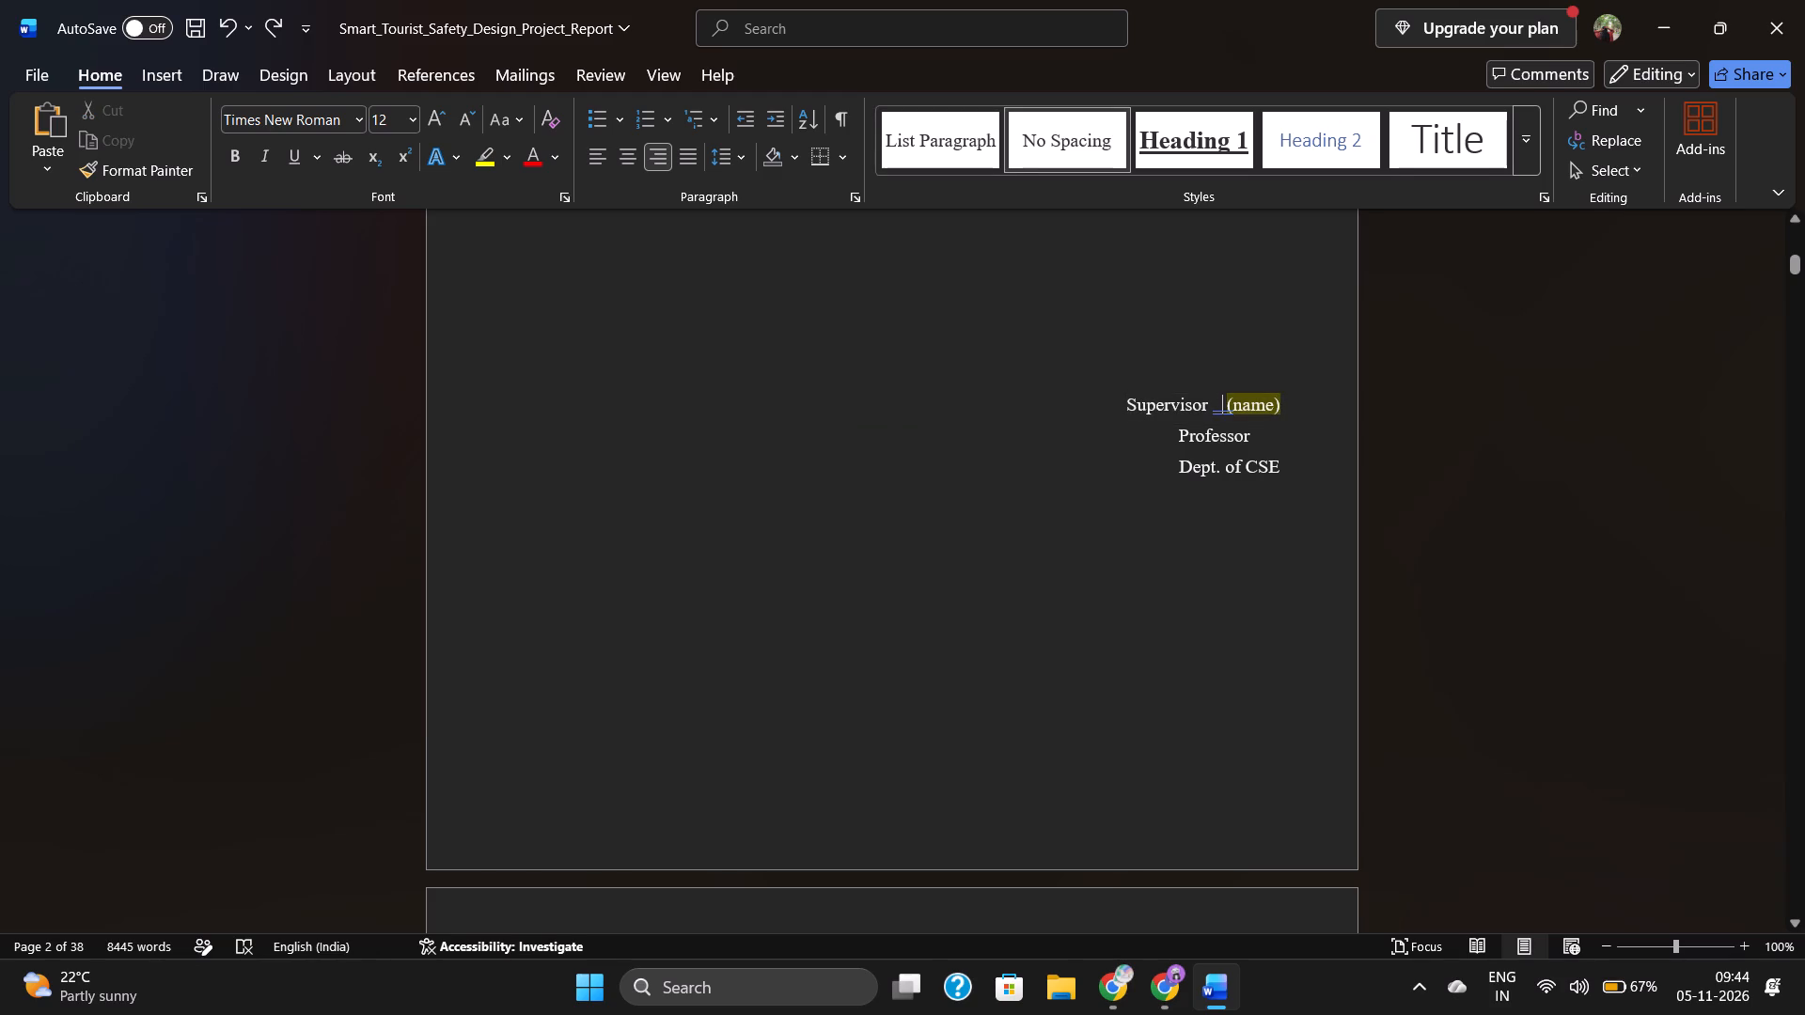
{"action": "left_click", "coordinate": [1285, 400]}
{"action": "key", "text": "BackSpace"}
{"action": "key", "text": "BackSpace"}
{"action": "key", "text": "BackSpace"}
{"action": "key", "text": "BackSpace"}
{"action": "key", "text": "BackSpace"}
{"action": "key", "text": "BackSpace"}
{"action": "key", "text": "BackSpace"}
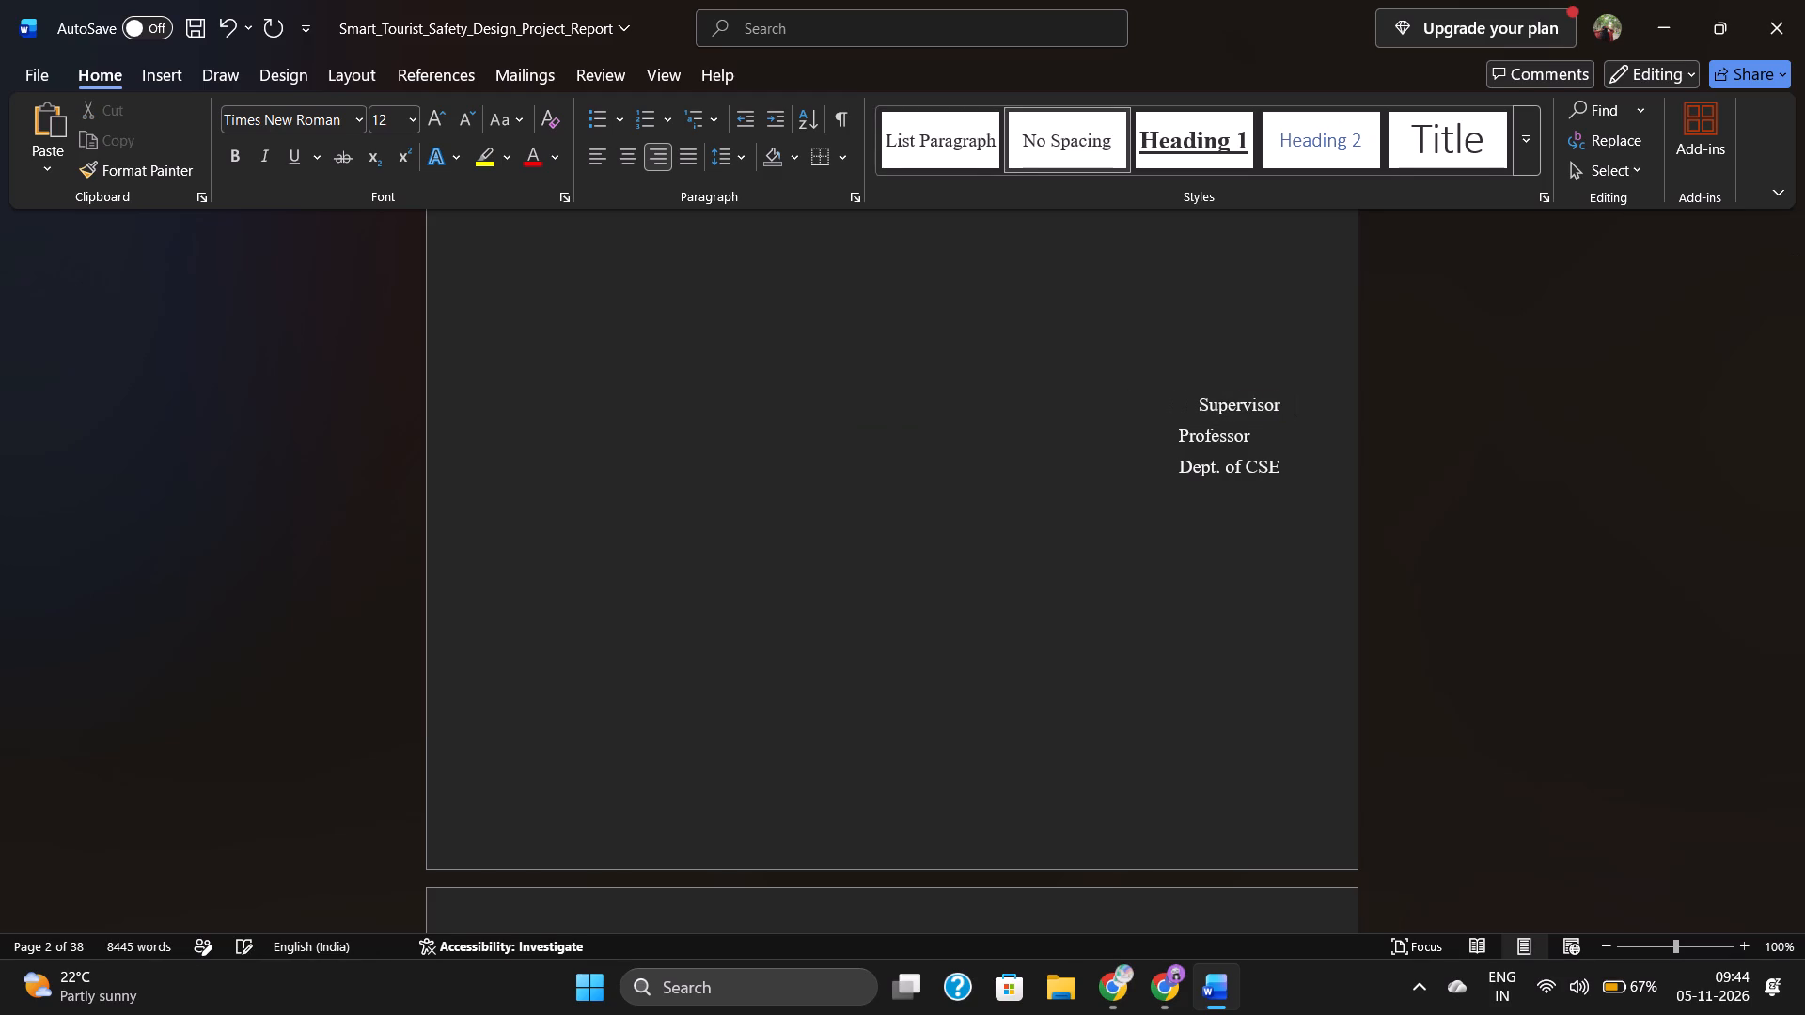
{"action": "key", "text": "BackSpace"}
{"action": "key", "text": "BackSpace"}
{"action": "key", "text": "BackSpace"}
{"action": "left_click", "coordinate": [1175, 1003]}
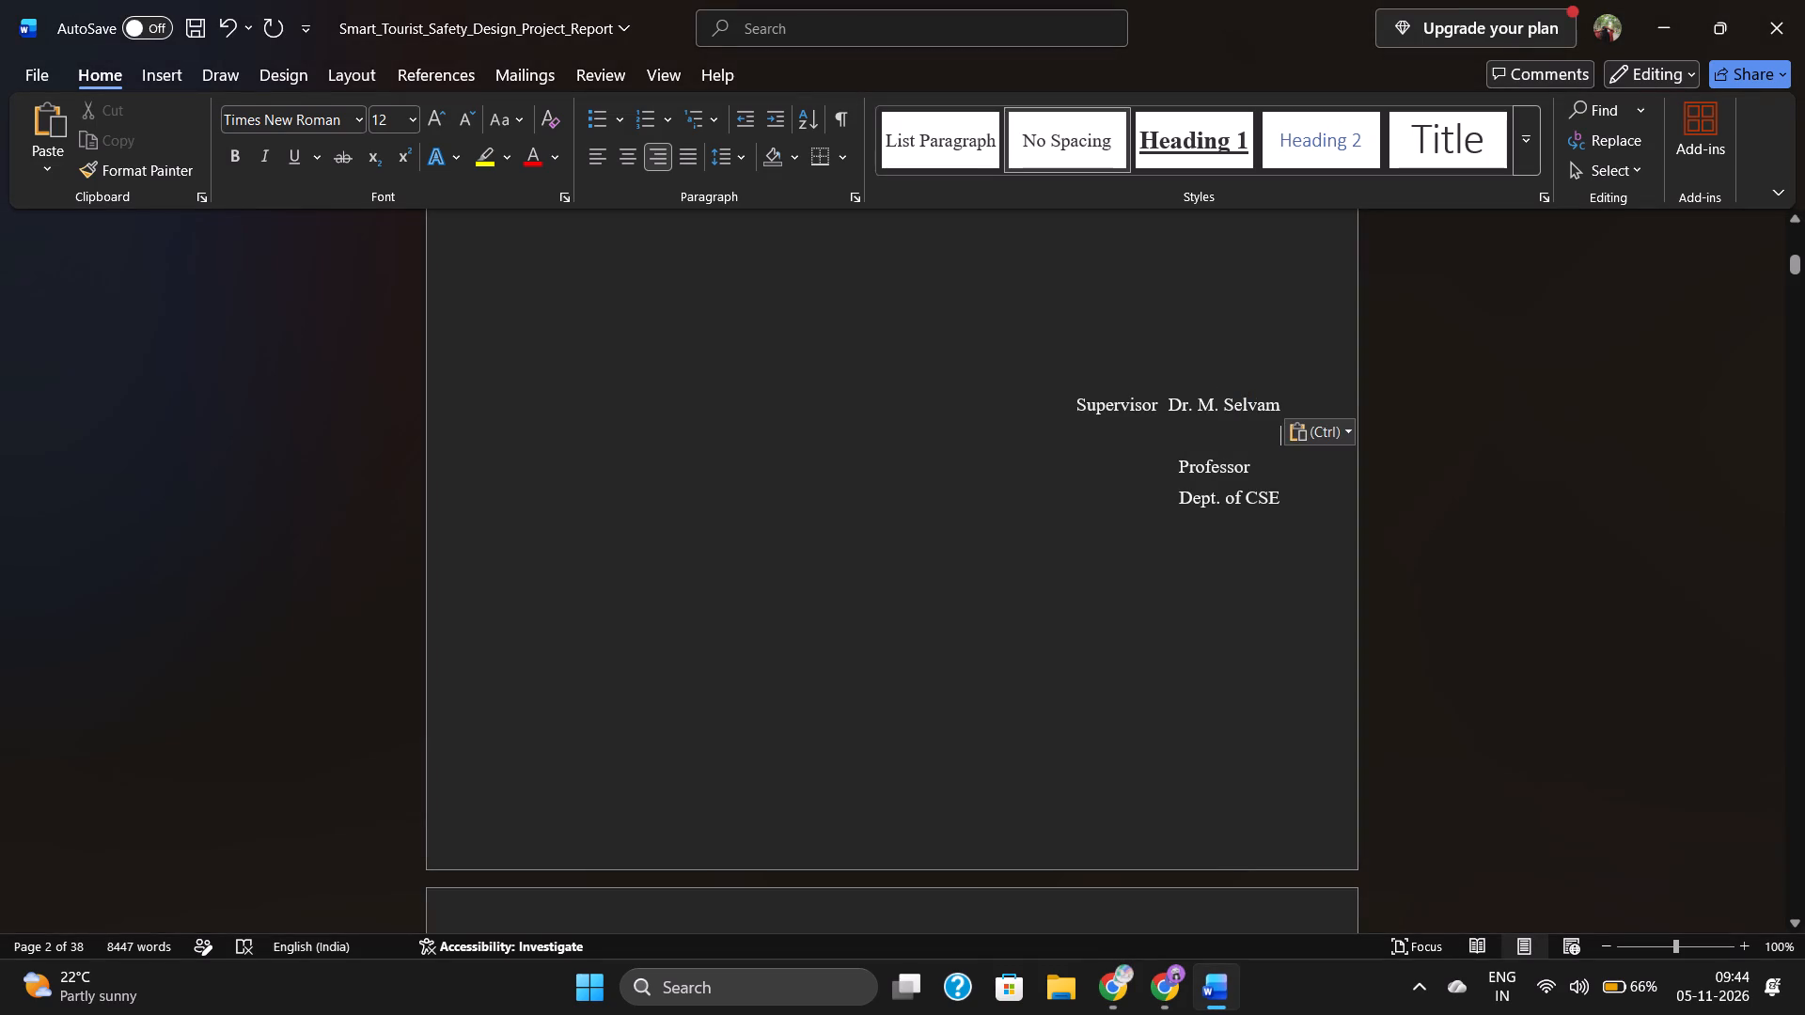
{"action": "left_click_drag", "start_coordinate": [1158, 398], "coordinate": [1074, 397]}
{"action": "key", "text": "BackSpace"}
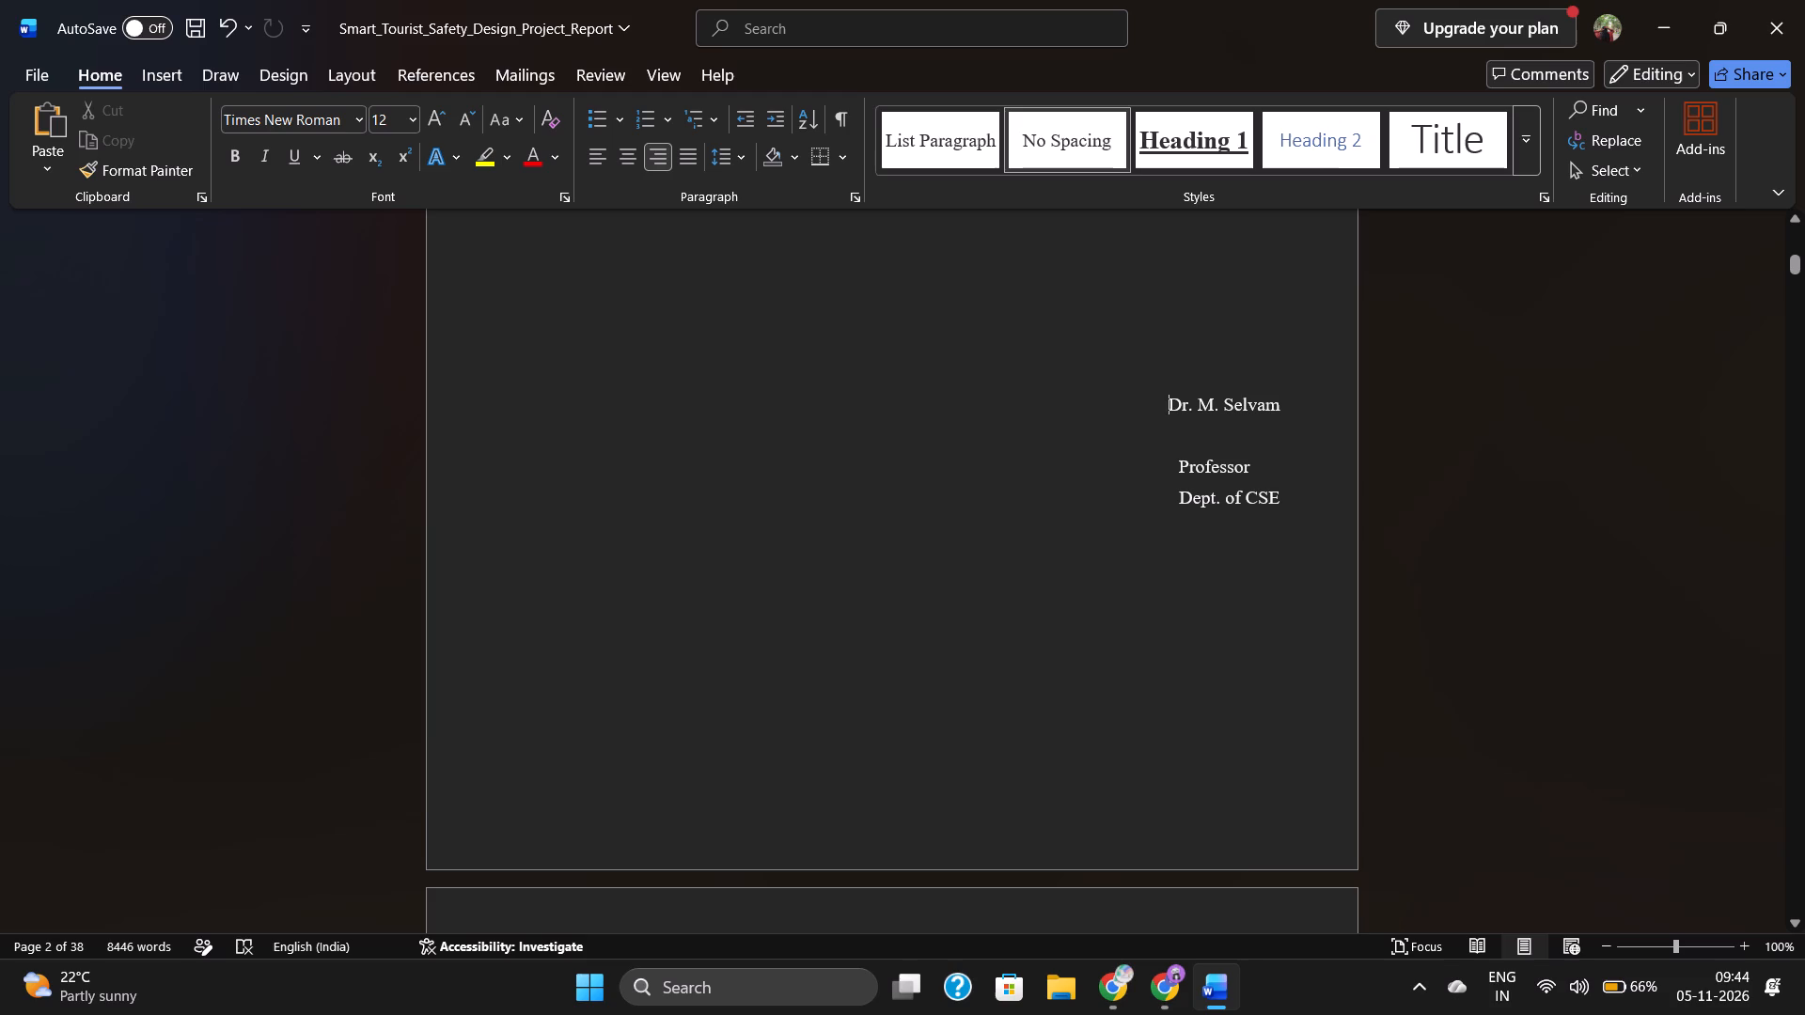
{"action": "left_click", "coordinate": [1185, 433]}
{"action": "key", "text": "BackSpace"}
{"action": "key", "text": "BackSpace"}
{"action": "key", "text": "BackSpace"}
{"action": "key", "text": "BackSpace"}
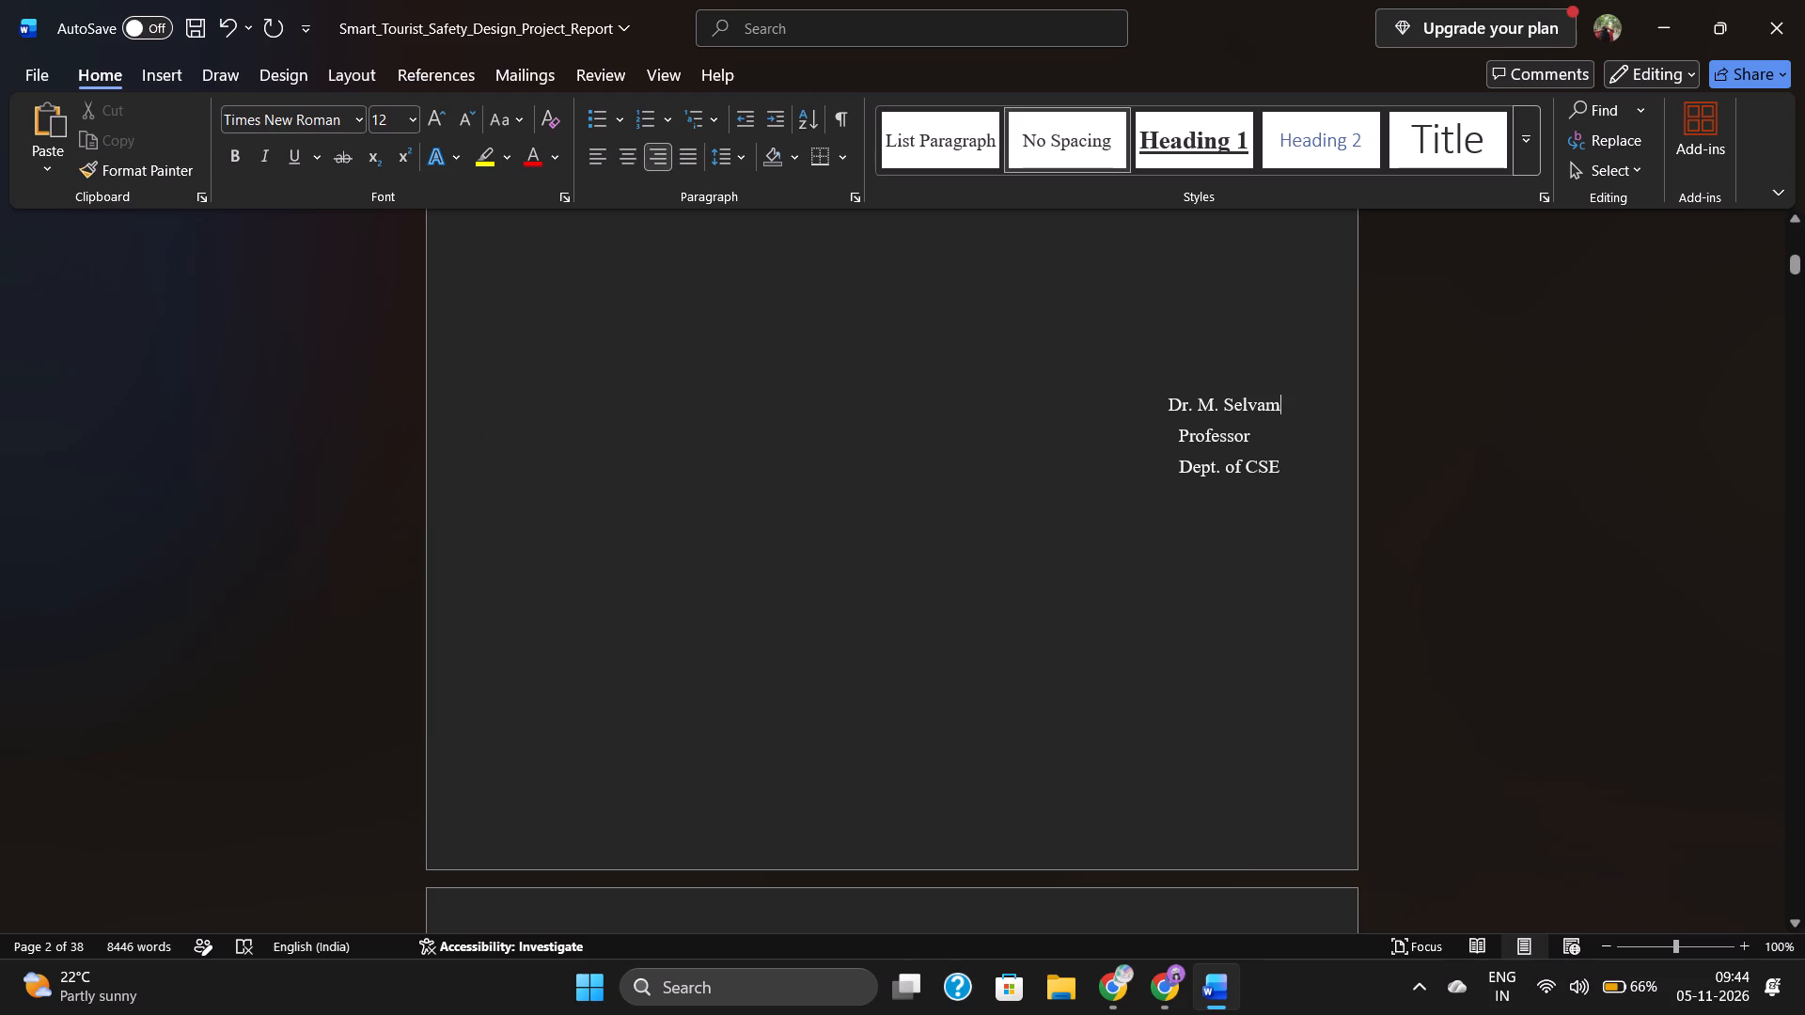
Right-align the supervisor's name, "Professor" and "Dept. of CSE" lines at the end of the certificate.
{"action": "left_click_drag", "start_coordinate": [1157, 401], "coordinate": [1268, 474]}
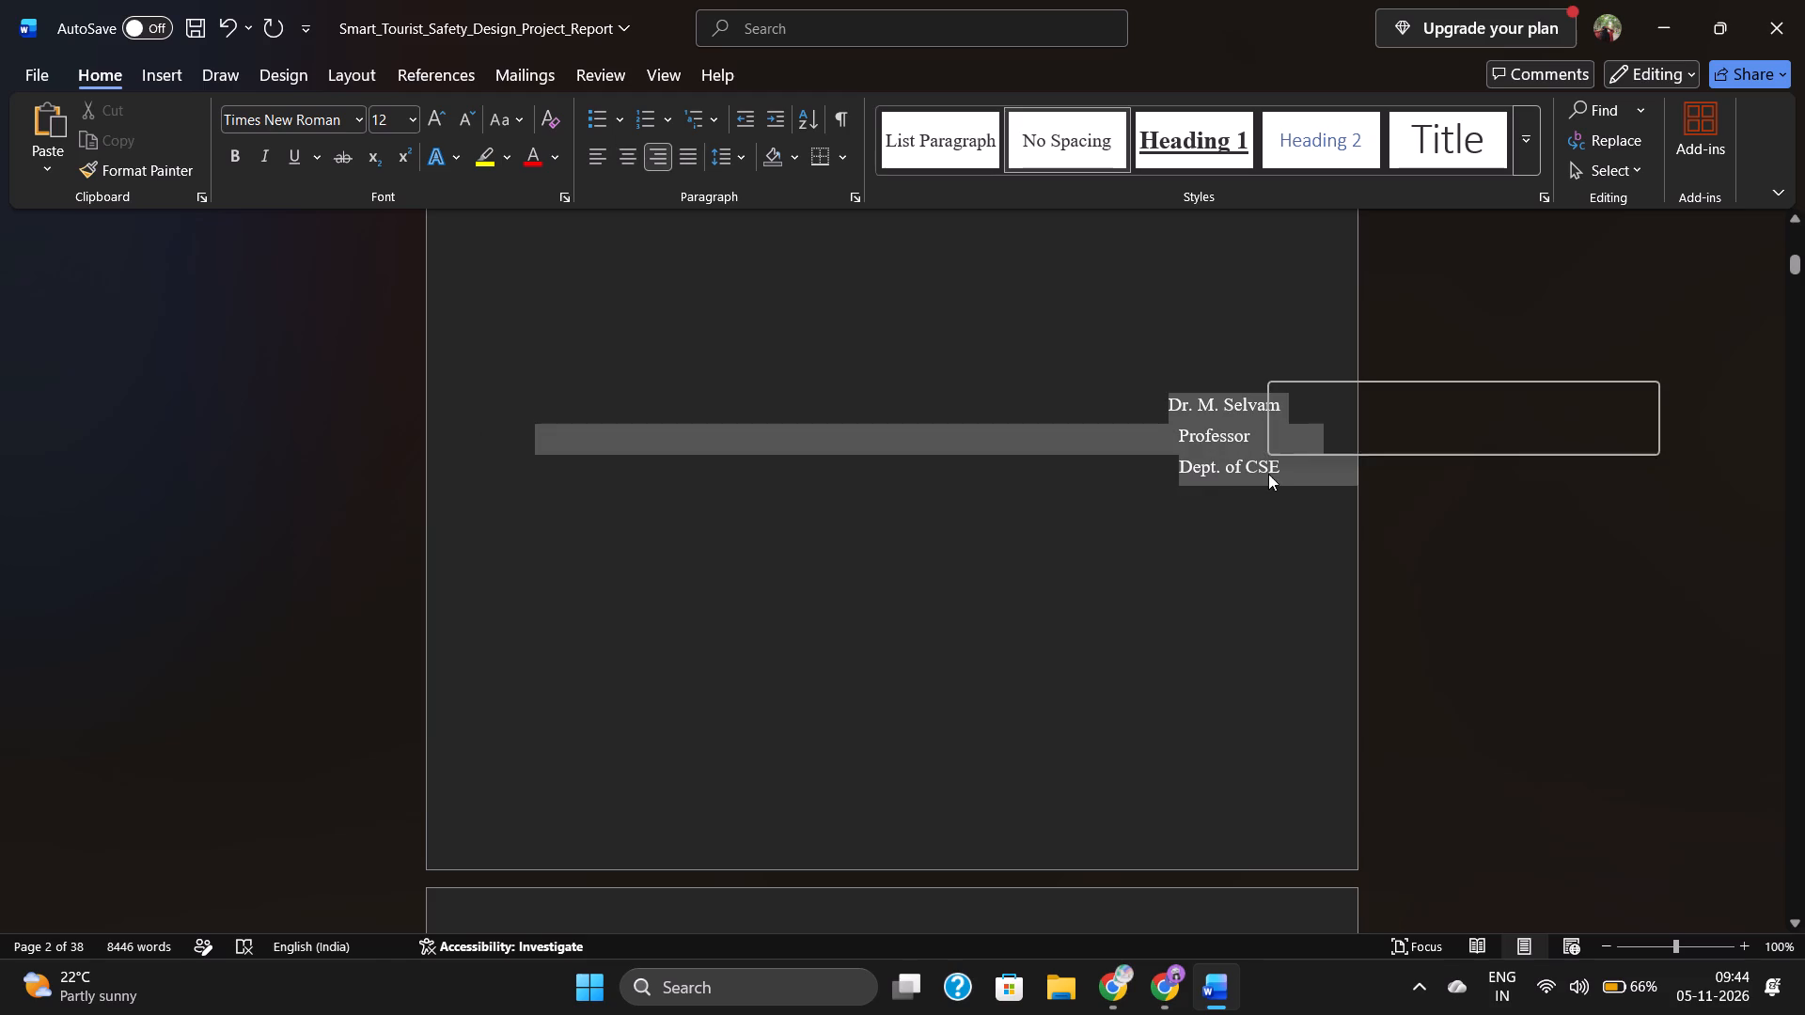
{"action": "left_click", "coordinate": [654, 145]}
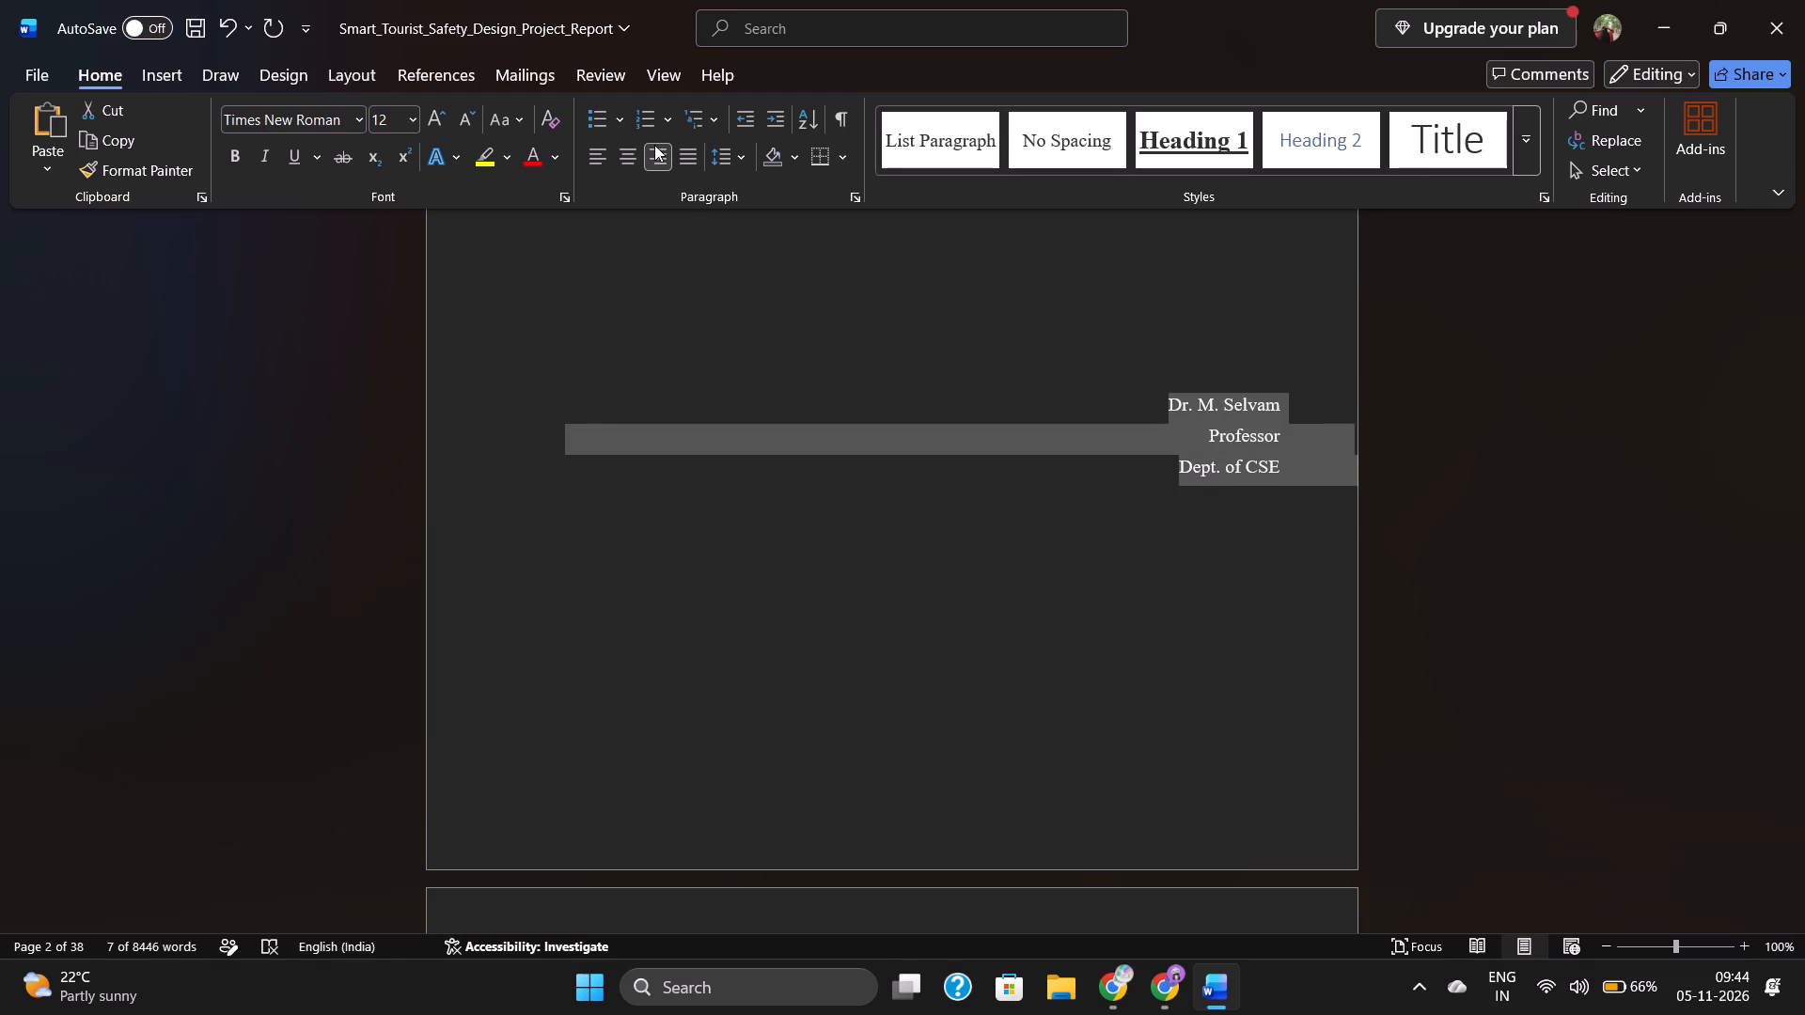
{"action": "left_click", "coordinate": [654, 149]}
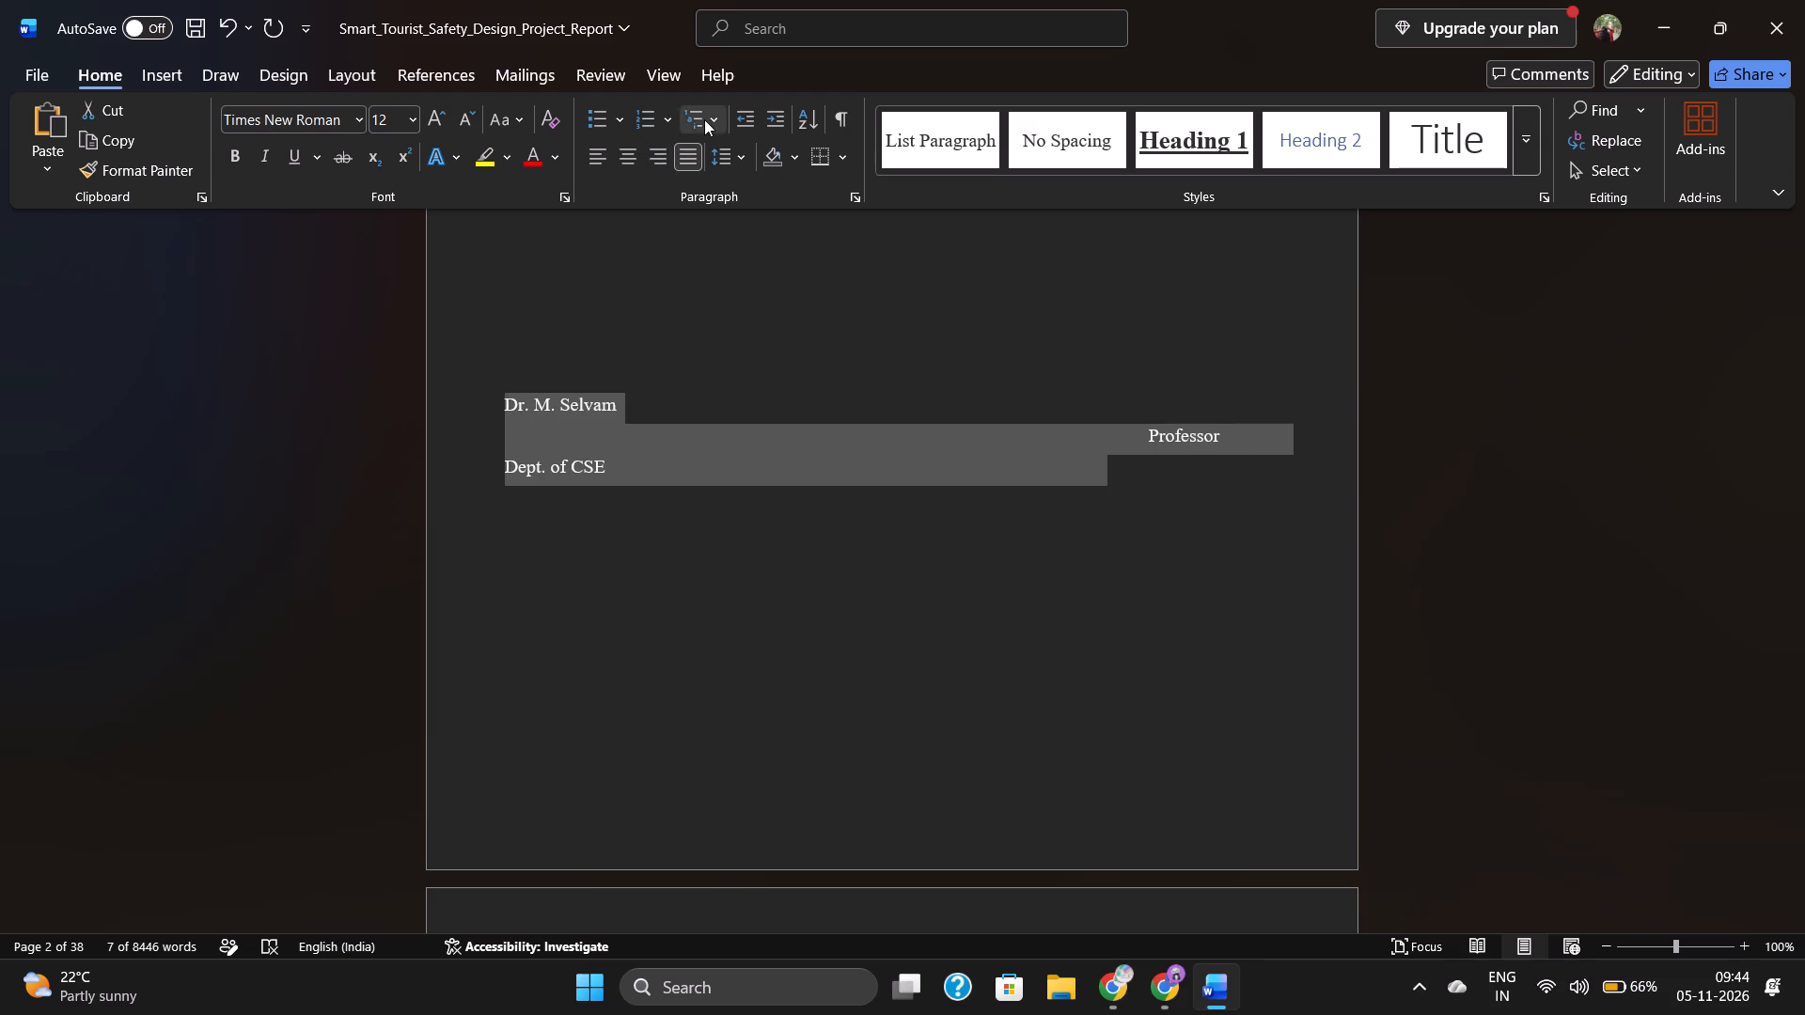
{"action": "left_click", "coordinate": [655, 154]}
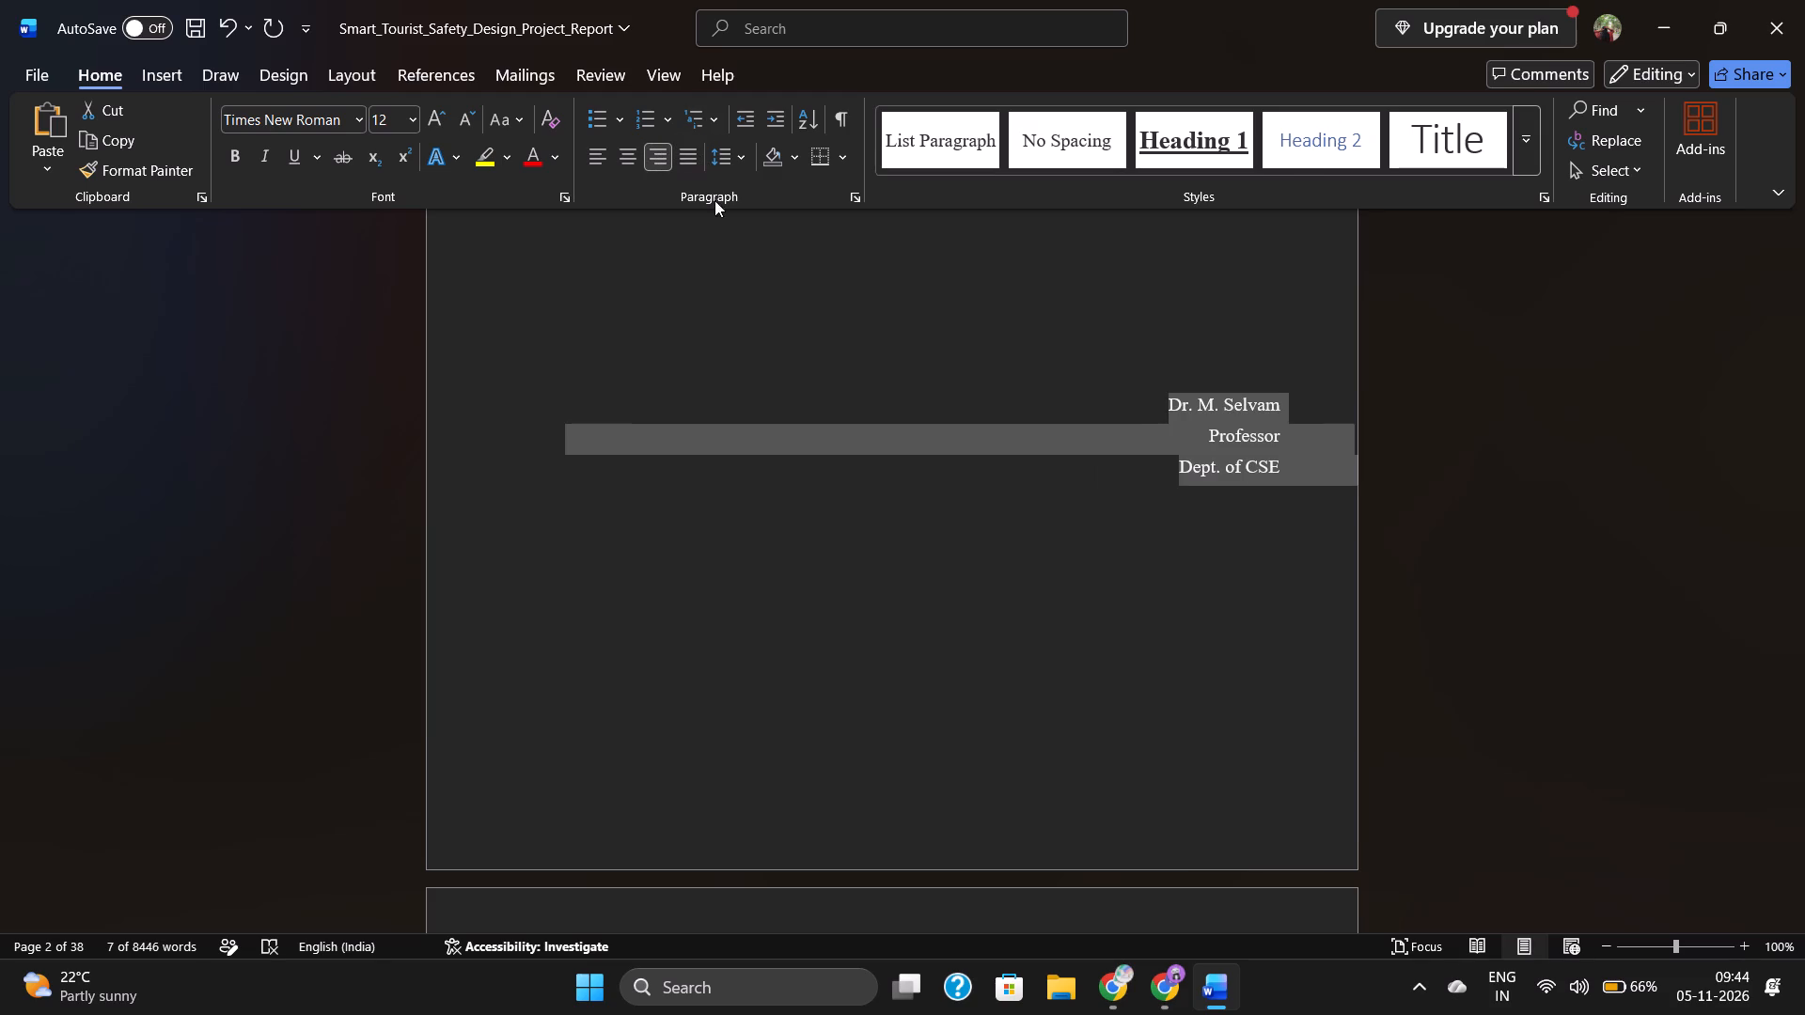
{"action": "left_click", "coordinate": [1058, 721]}
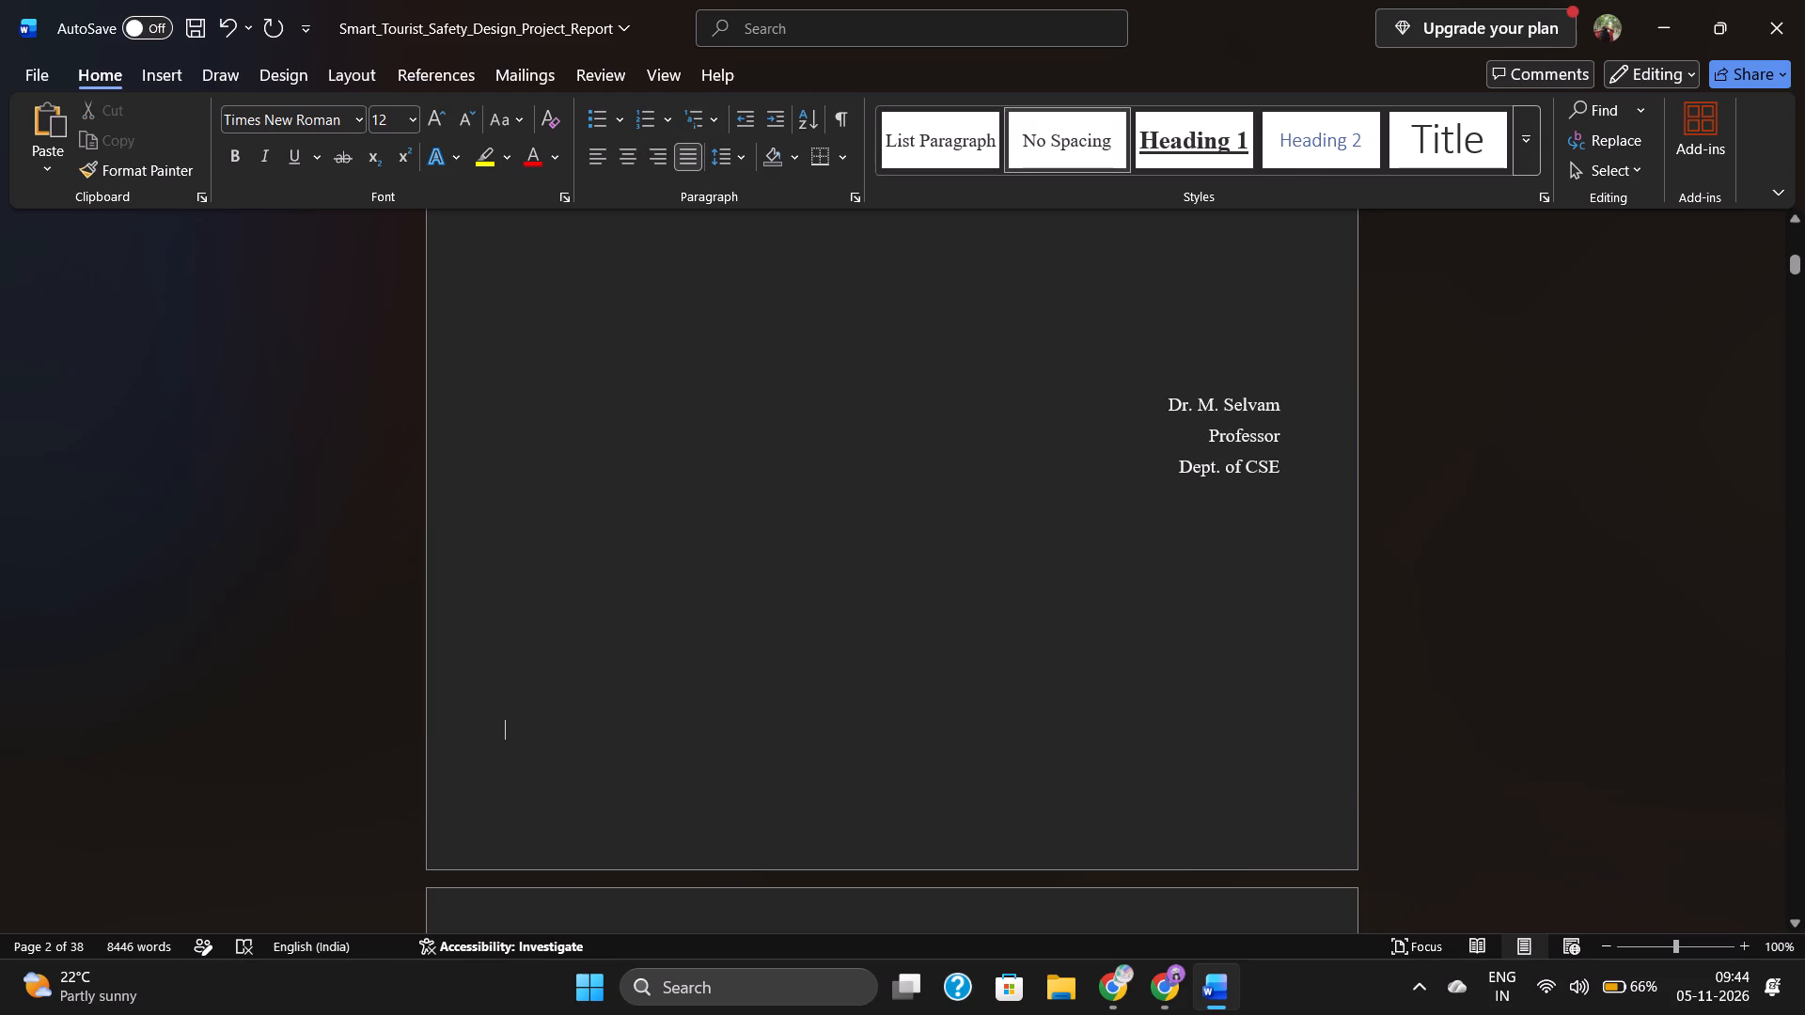
Review the certificate page and the declaration page's paragraph and student table for placeholders still needing details.
{"action": "scroll", "coordinate": [1034, 509], "scroll_direction": "up", "scroll_amount": 1}
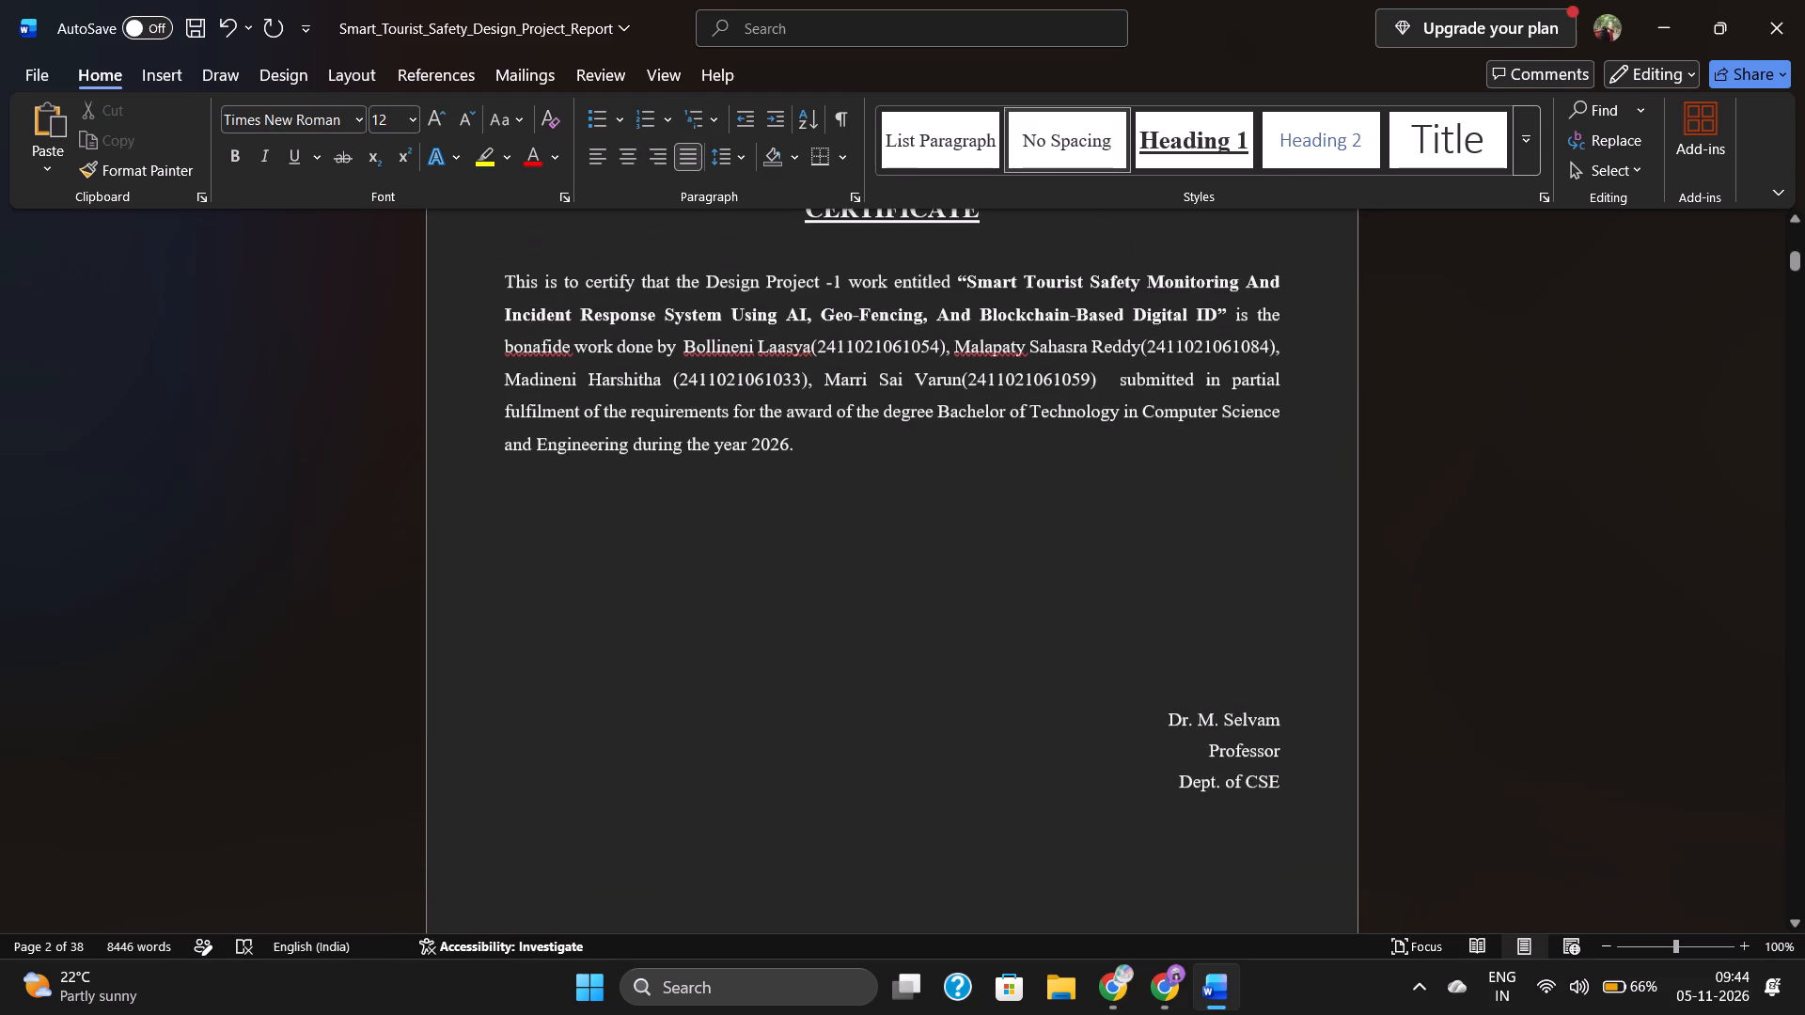
{"action": "scroll", "coordinate": [1034, 509], "scroll_direction": "up", "scroll_amount": 1}
{"action": "scroll", "coordinate": [1034, 509], "scroll_direction": "down", "scroll_amount": 7}
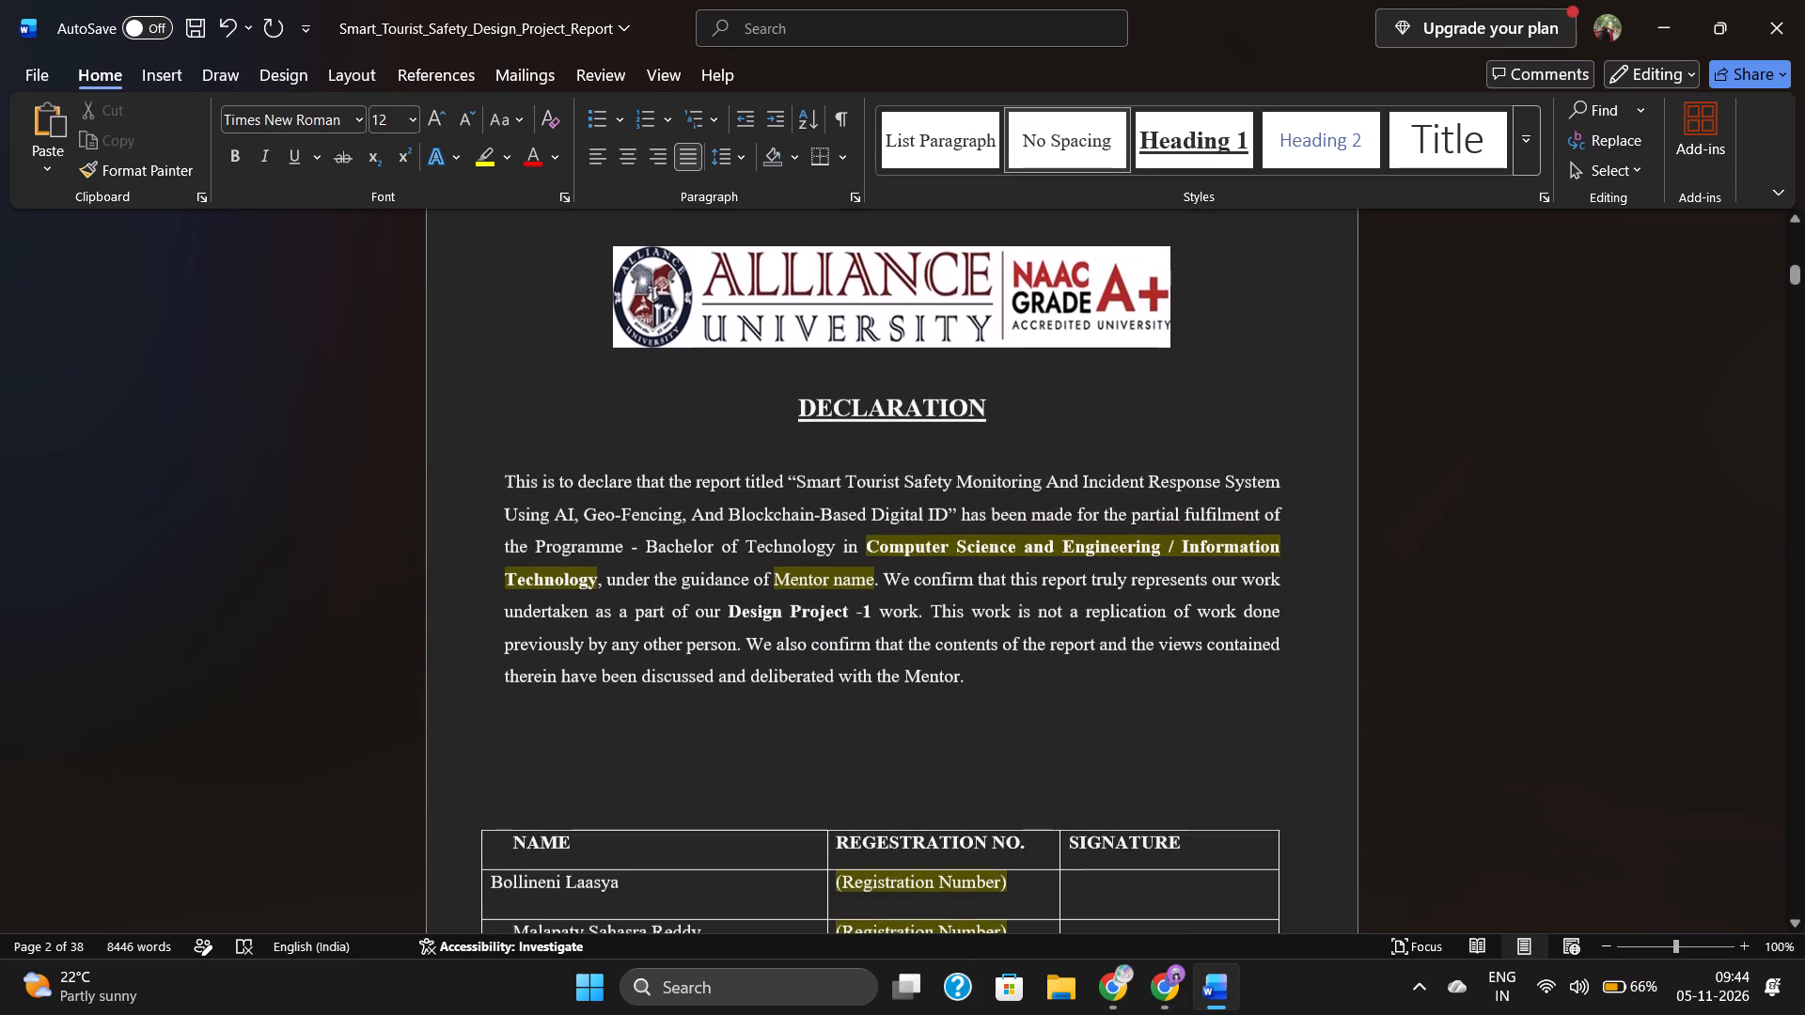
{"action": "scroll", "coordinate": [1034, 509], "scroll_direction": "down", "scroll_amount": 2}
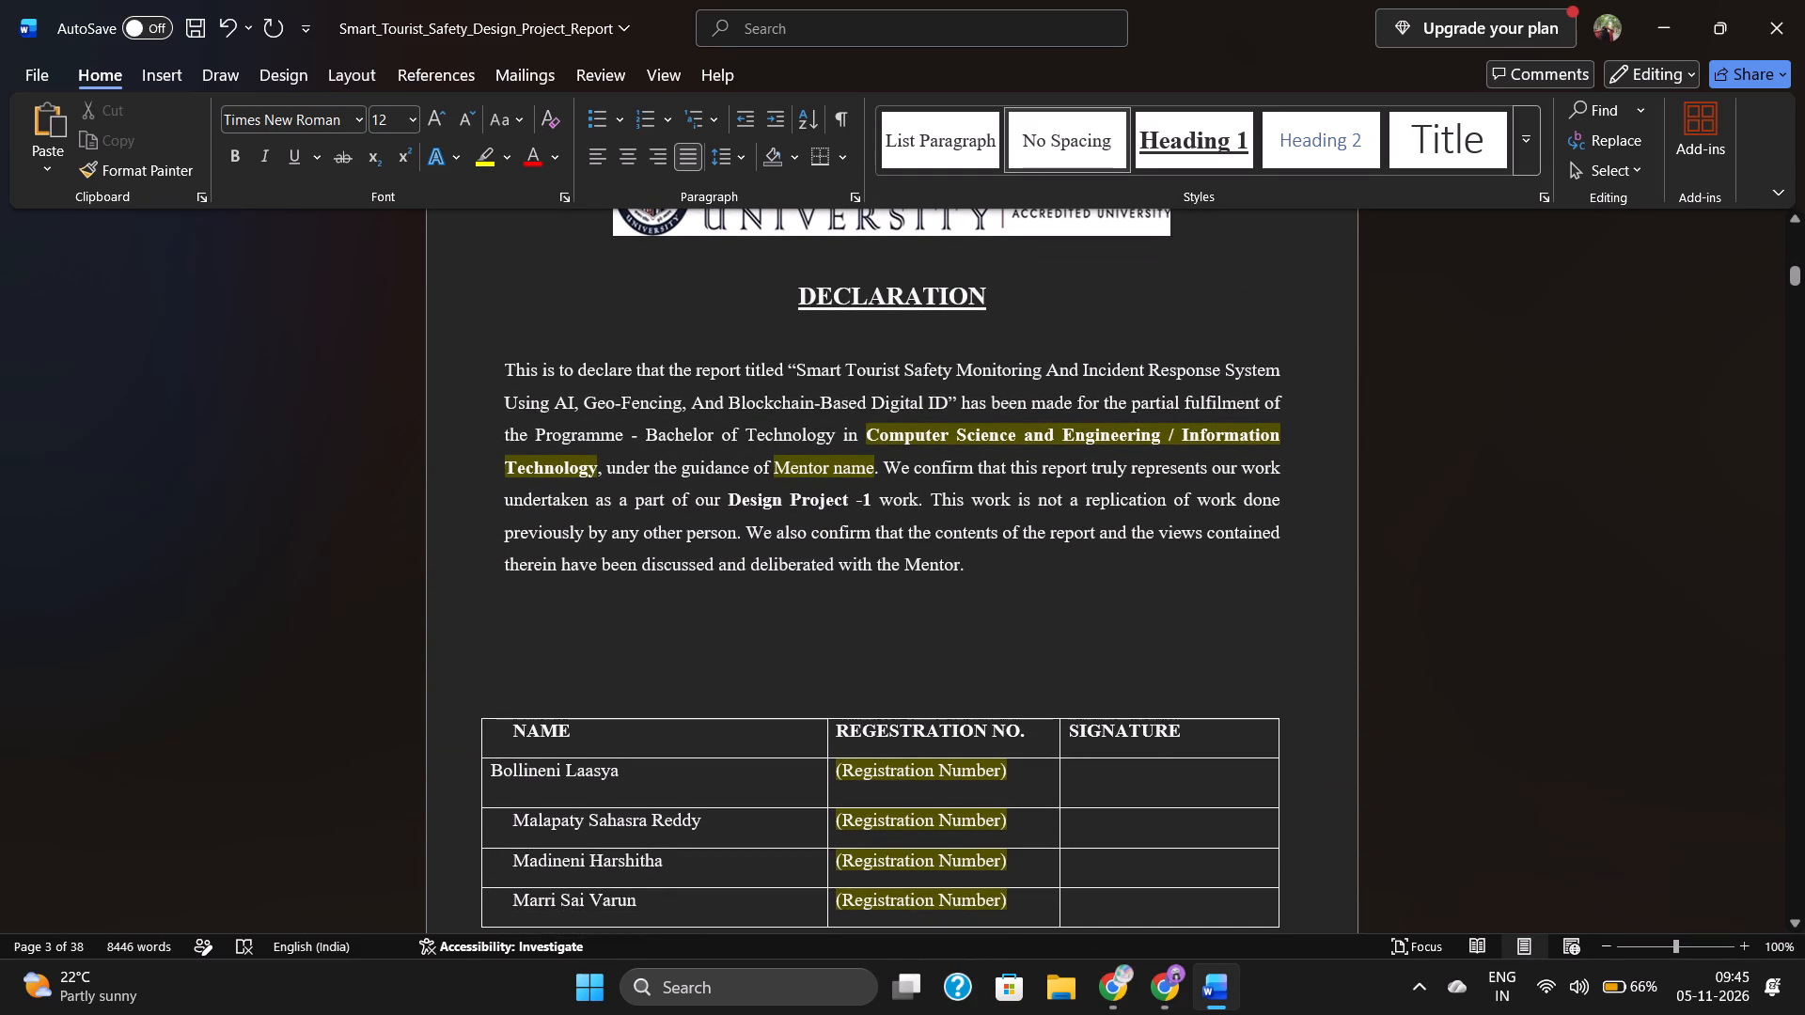
{"action": "scroll", "coordinate": [932, 508], "scroll_direction": "down", "scroll_amount": 1}
{"action": "scroll", "coordinate": [932, 508], "scroll_direction": "up", "scroll_amount": 3}
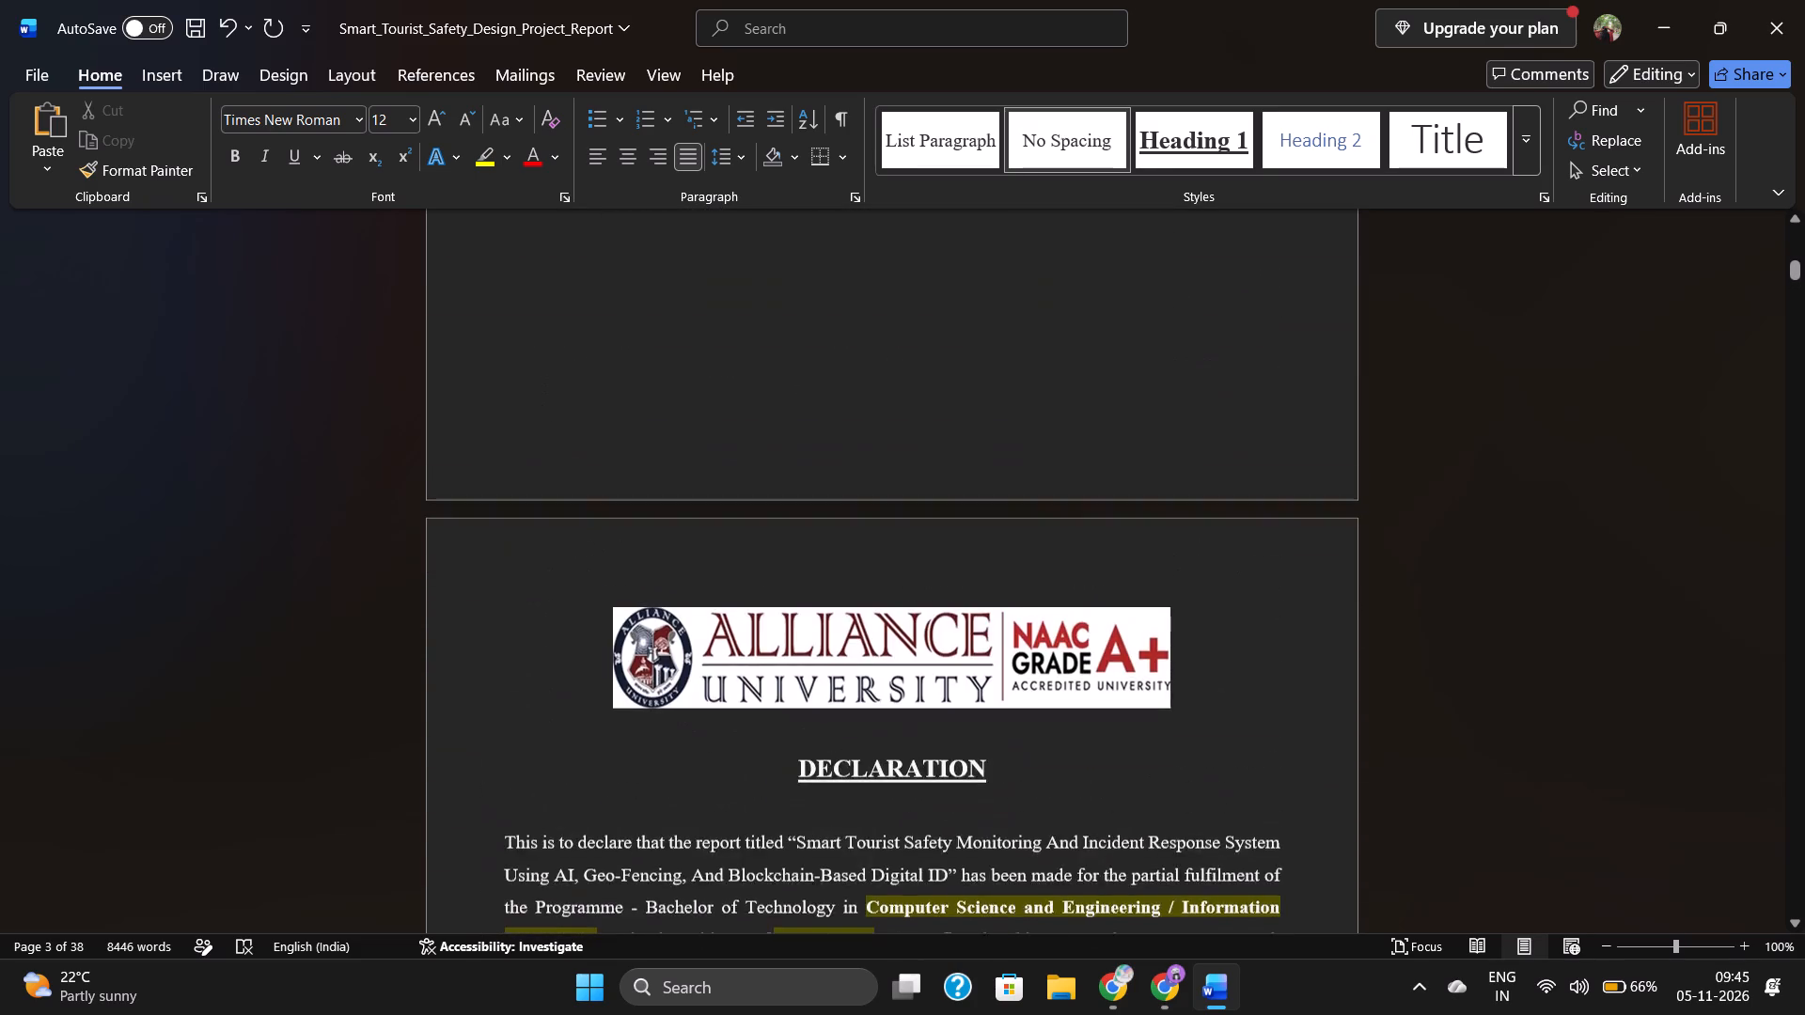
{"action": "scroll", "coordinate": [932, 508], "scroll_direction": "up", "scroll_amount": 3}
{"action": "scroll", "coordinate": [932, 508], "scroll_direction": "right", "scroll_amount": 1}
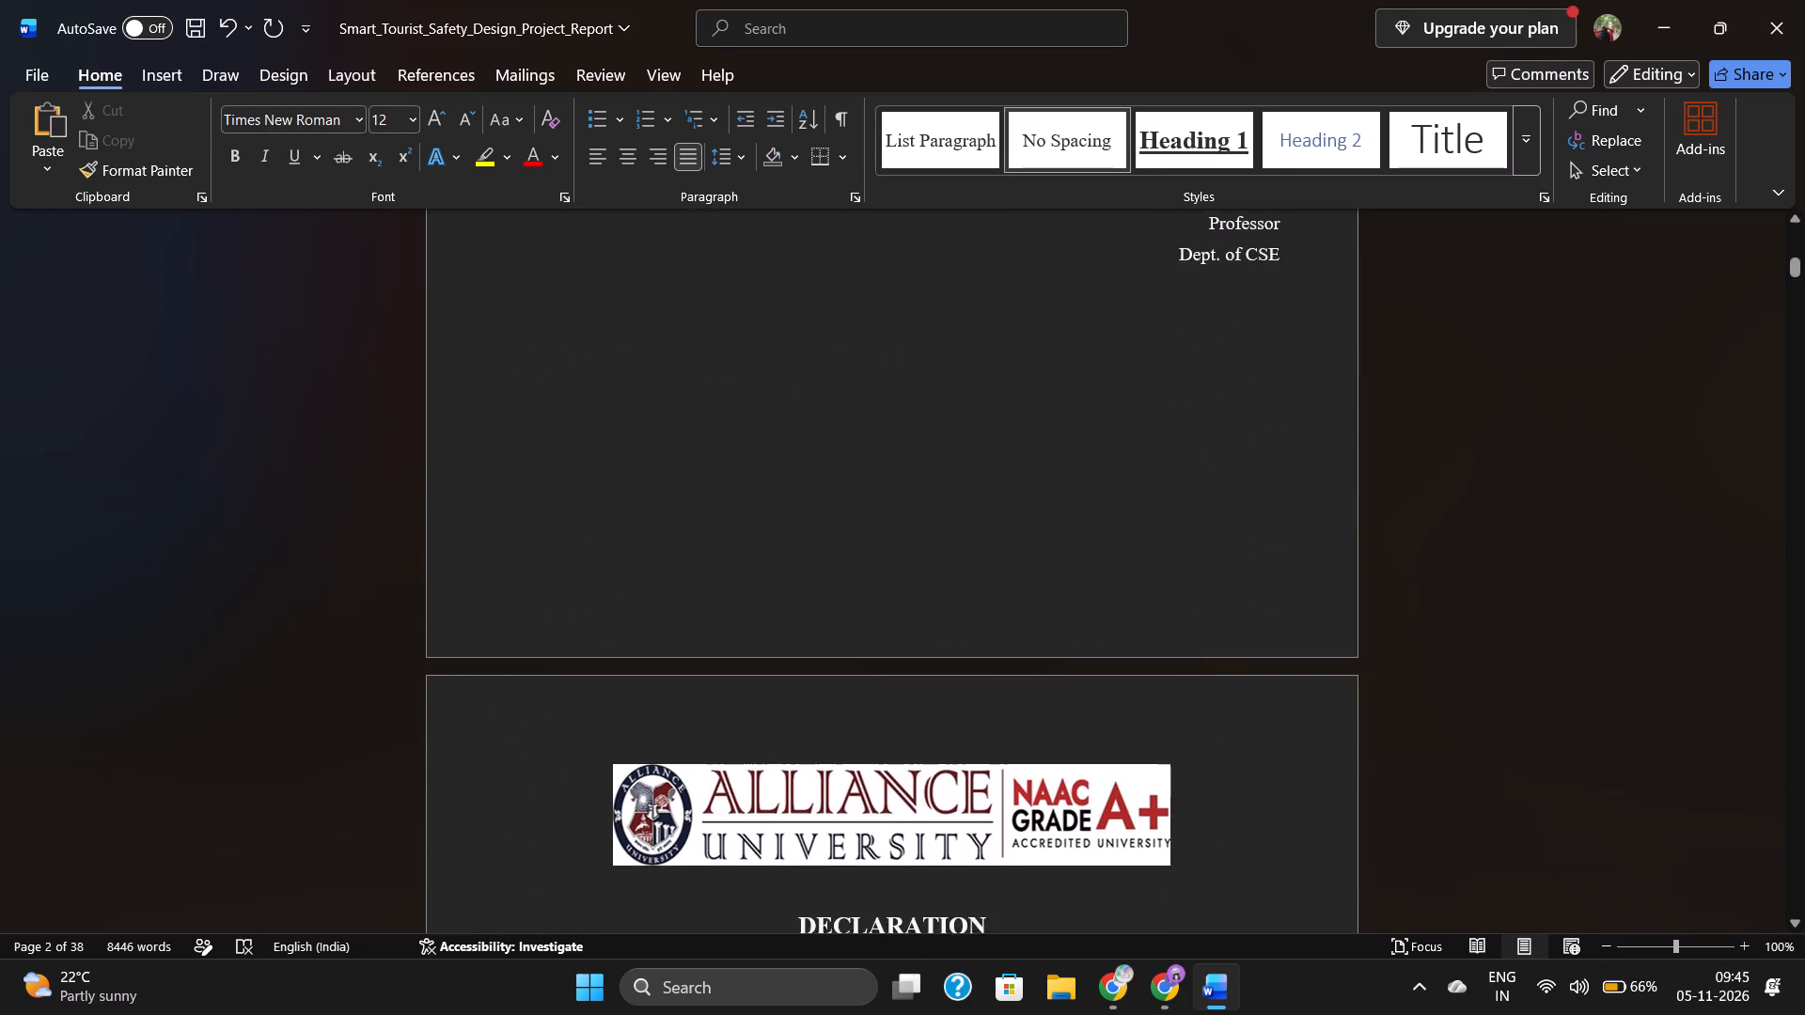
{"action": "scroll", "coordinate": [932, 508], "scroll_direction": "right", "scroll_amount": 1}
{"action": "scroll", "coordinate": [932, 508], "scroll_direction": "up", "scroll_amount": 2}
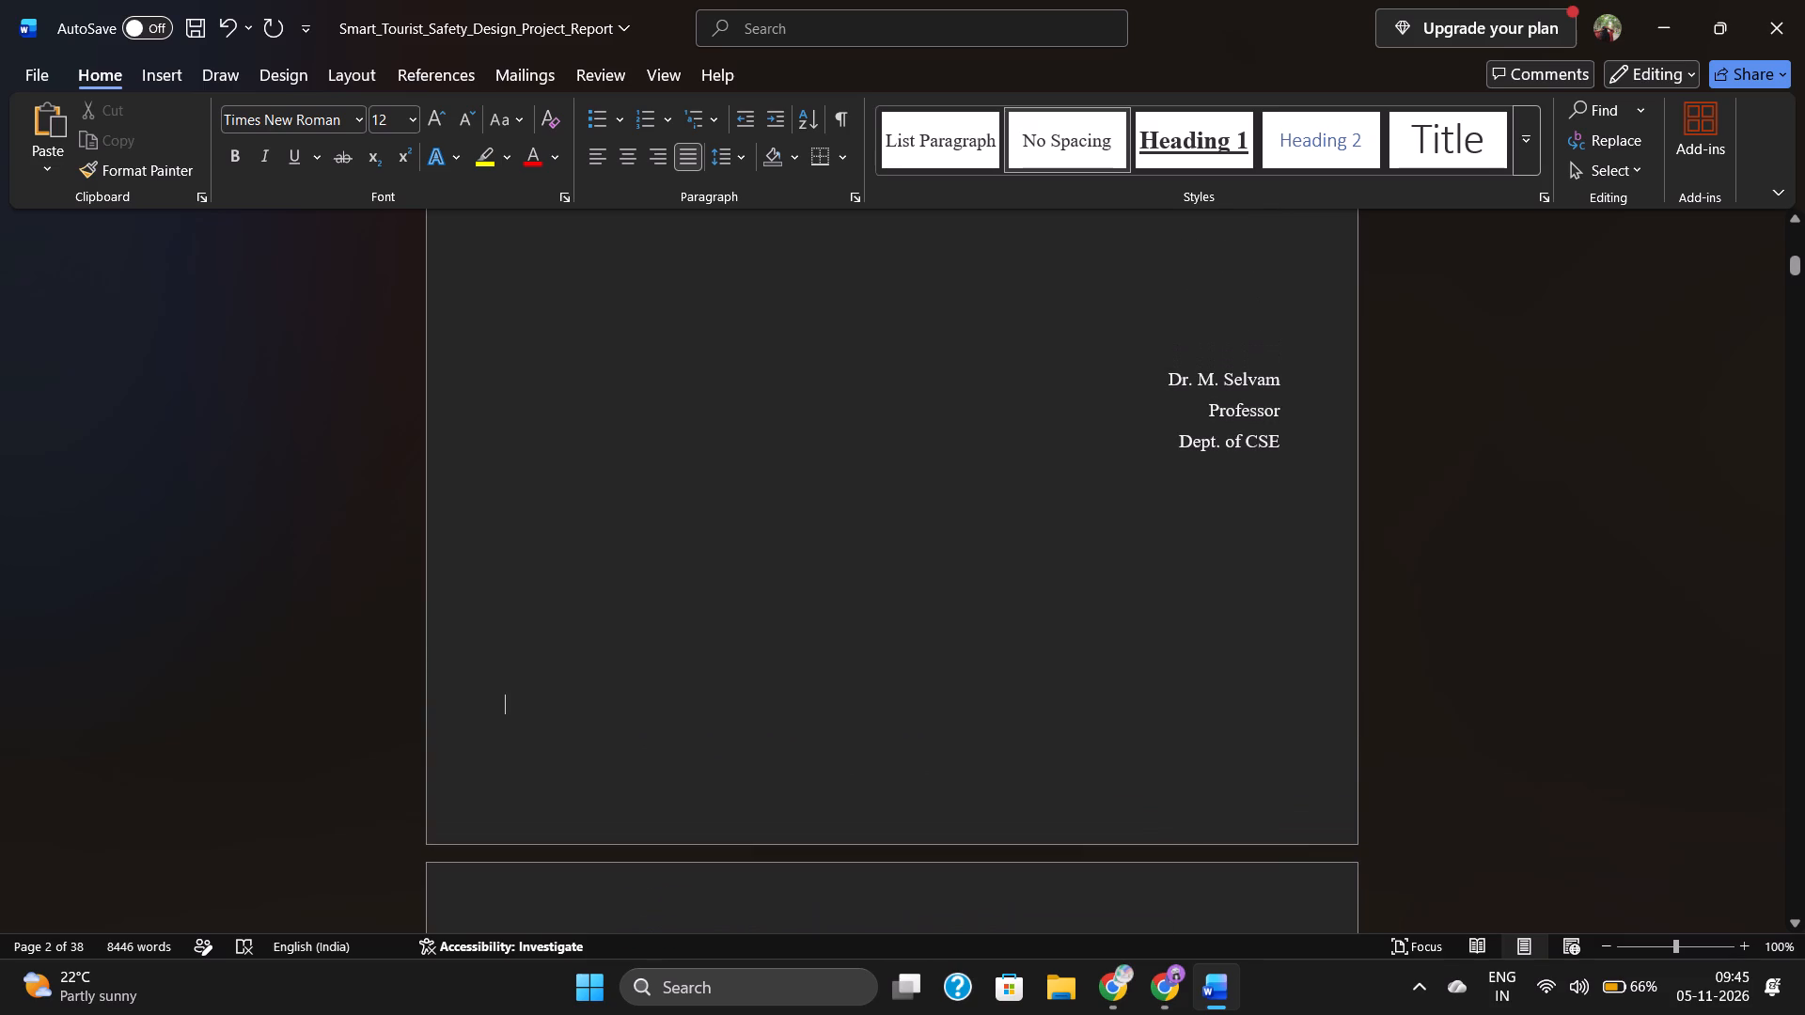
Remove the yellow highlight from "Computer Science and Engineering / Information Technology" in the declaration paragraph.
{"action": "scroll", "coordinate": [1138, 518], "scroll_direction": "down", "scroll_amount": 2}
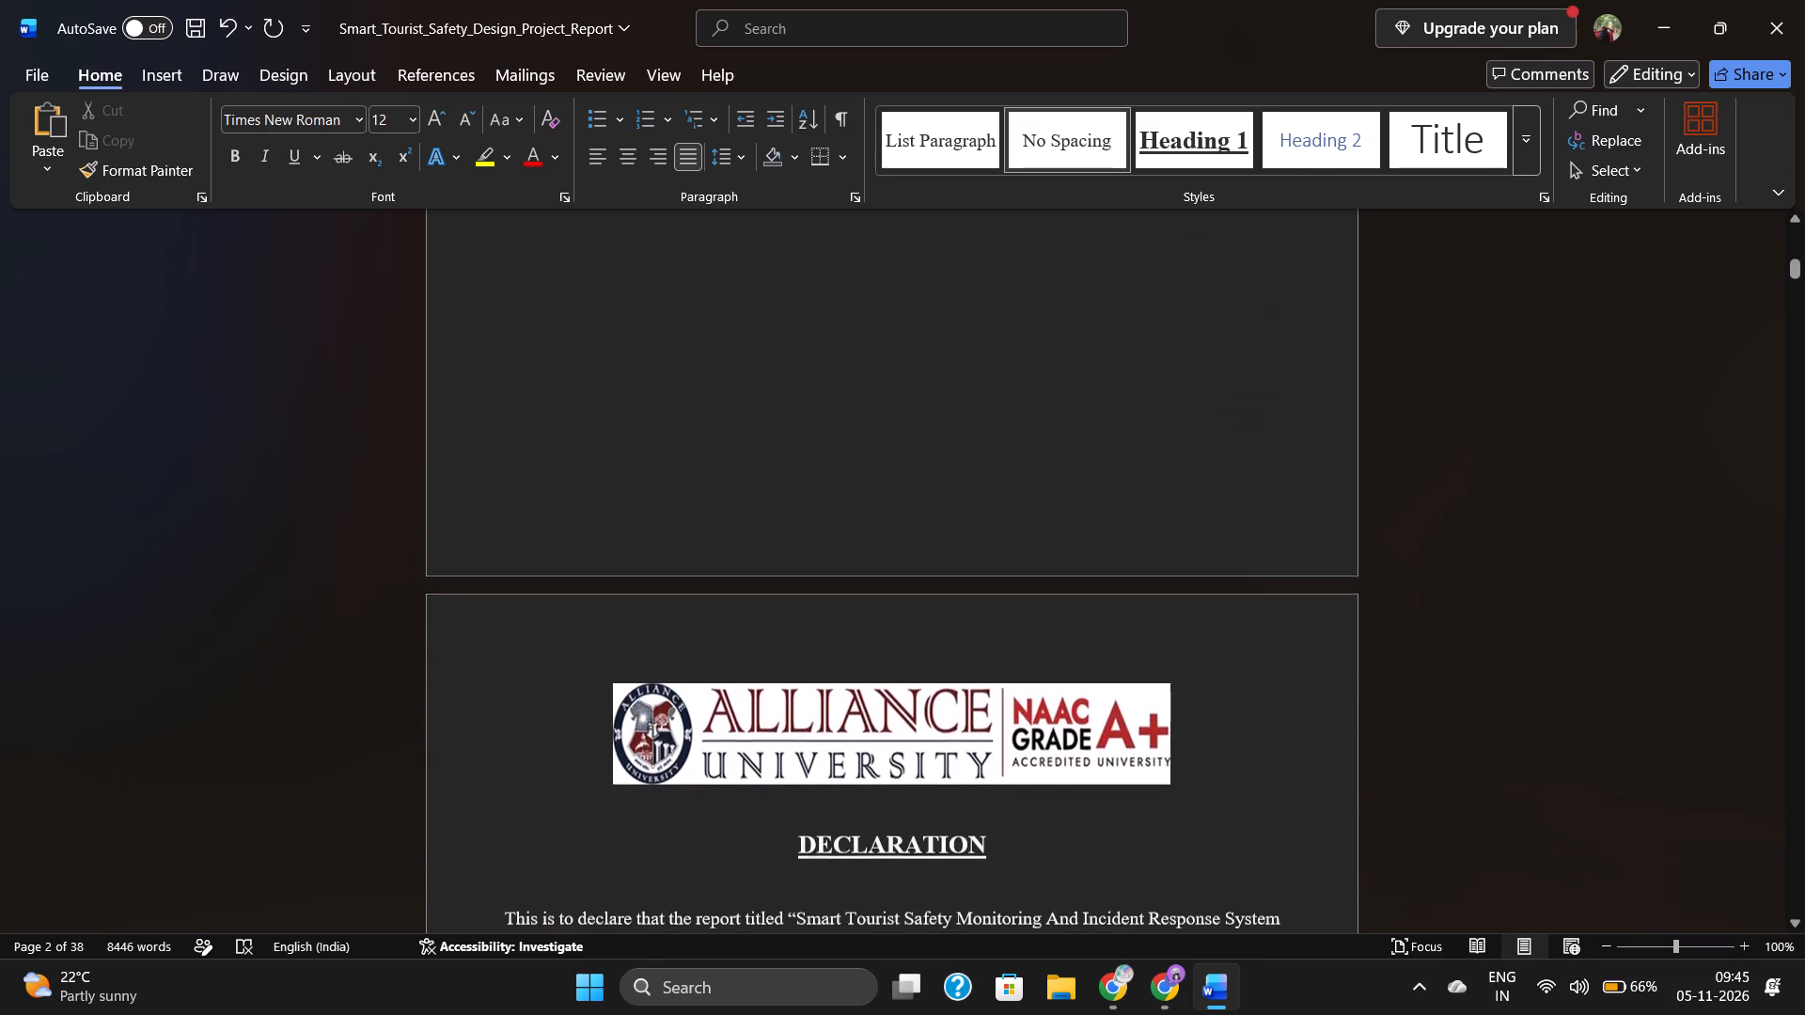
{"action": "scroll", "coordinate": [1138, 518], "scroll_direction": "down", "scroll_amount": 4}
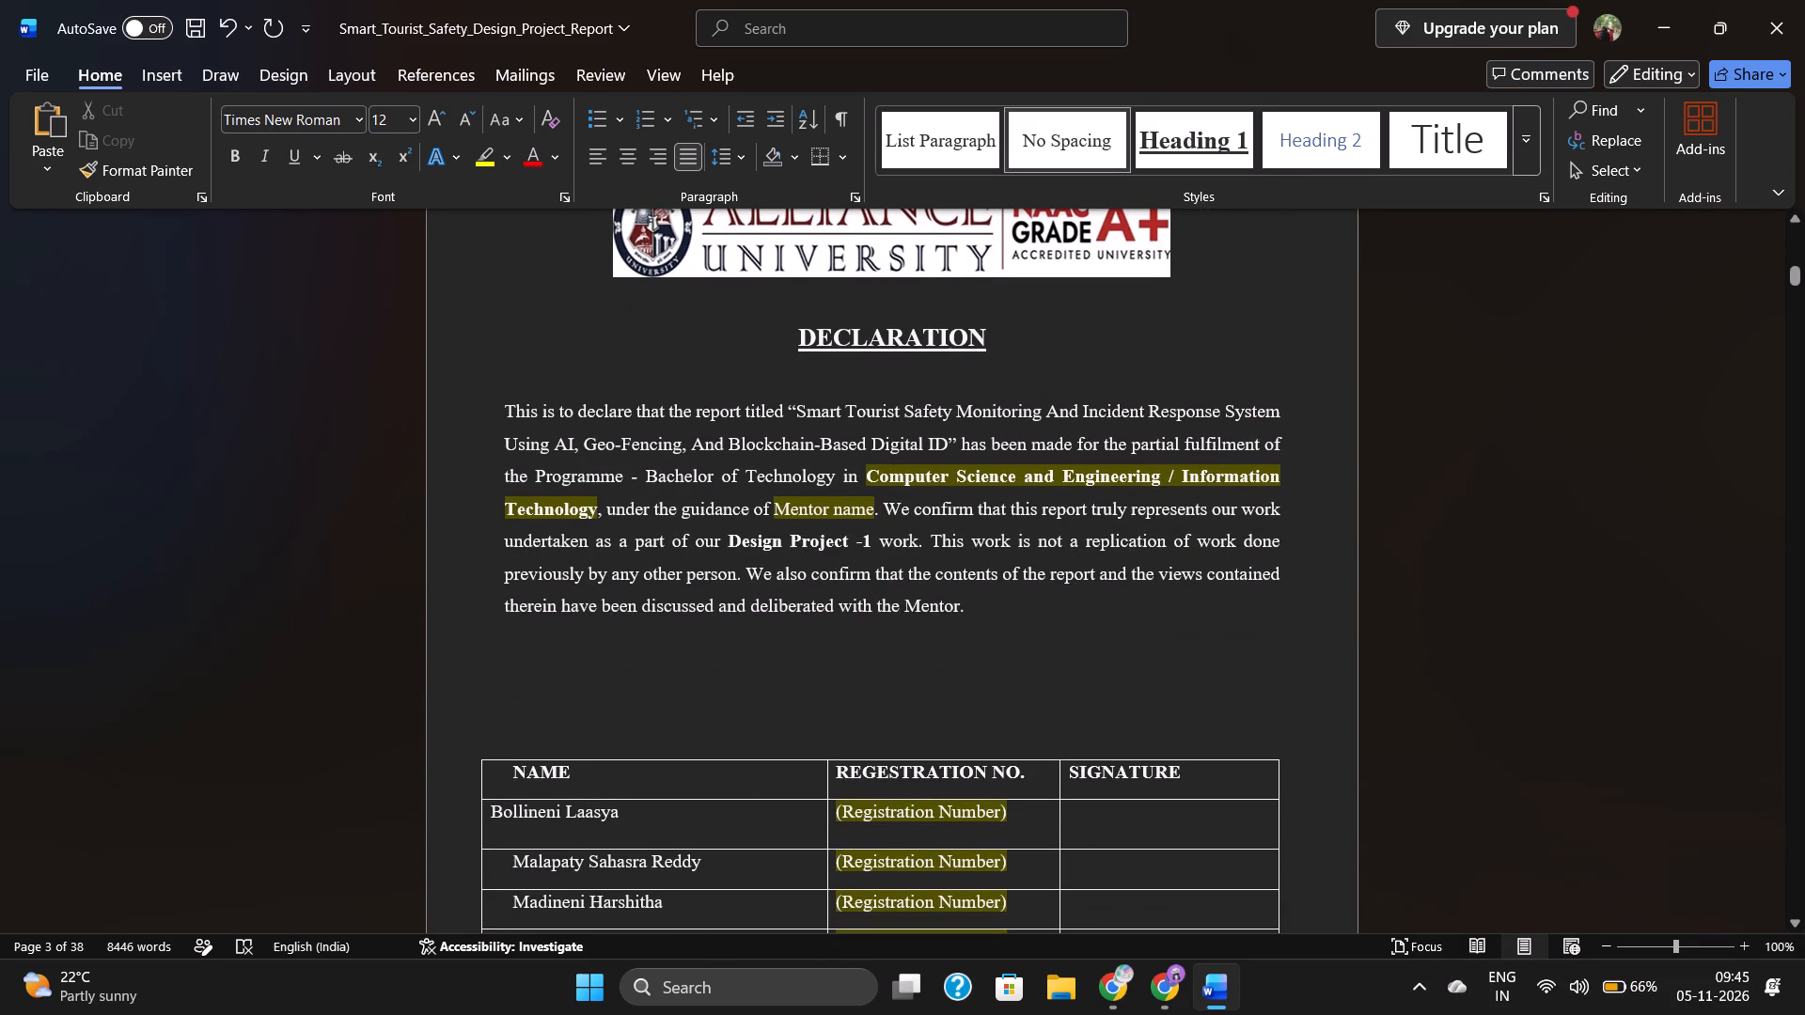
{"action": "left_click_drag", "start_coordinate": [864, 475], "coordinate": [873, 510]}
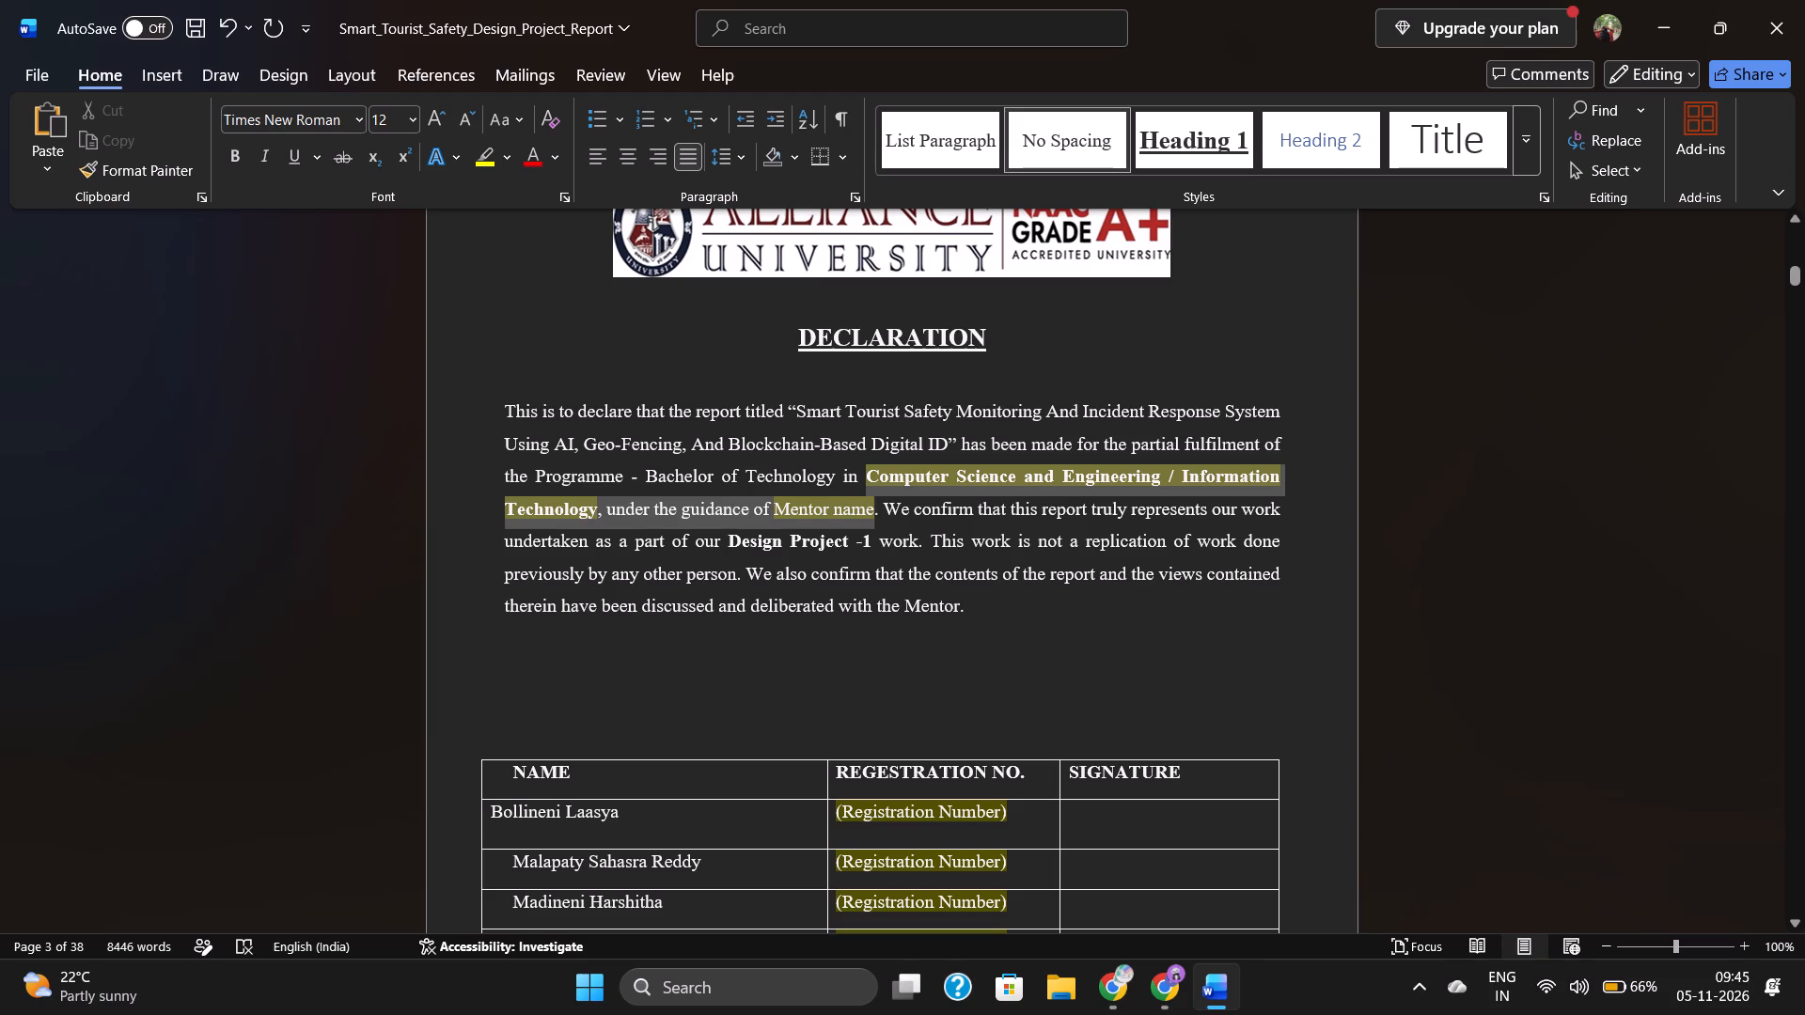
{"action": "left_click_drag", "start_coordinate": [873, 510], "coordinate": [1276, 476]}
{"action": "left_click", "coordinate": [1377, 429]}
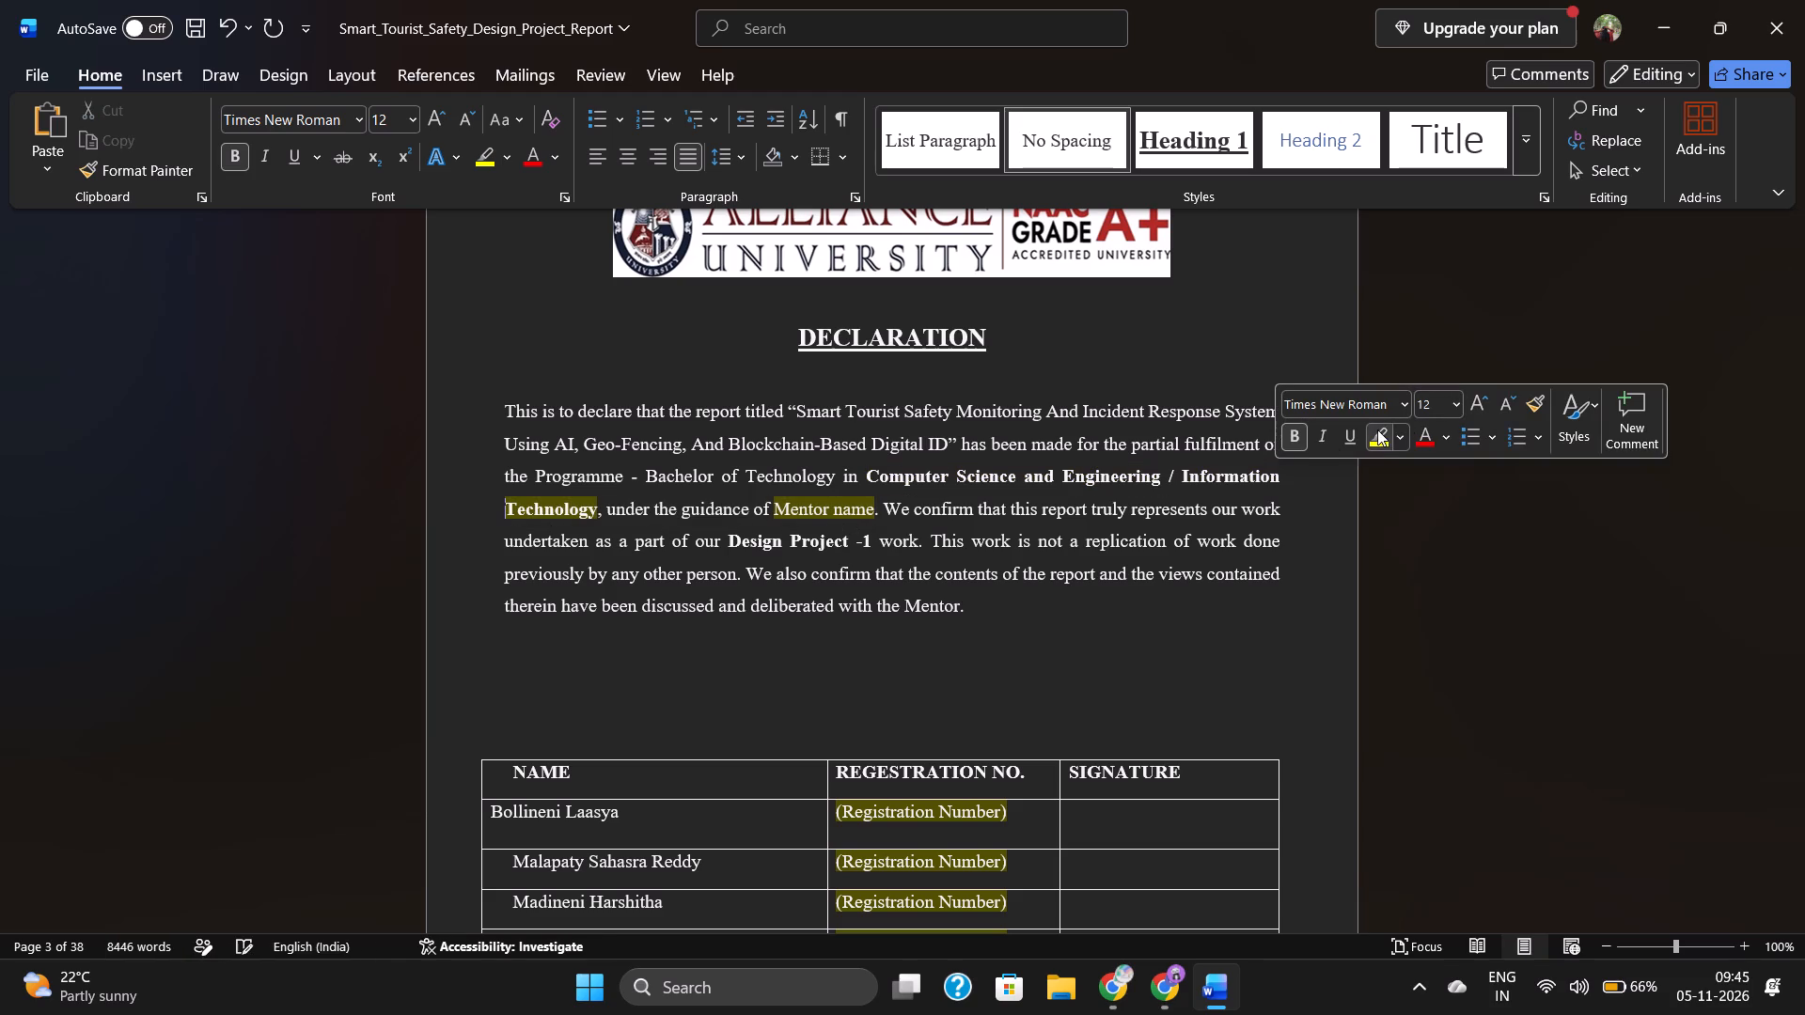
{"action": "left_click_drag", "start_coordinate": [497, 509], "coordinate": [532, 512]}
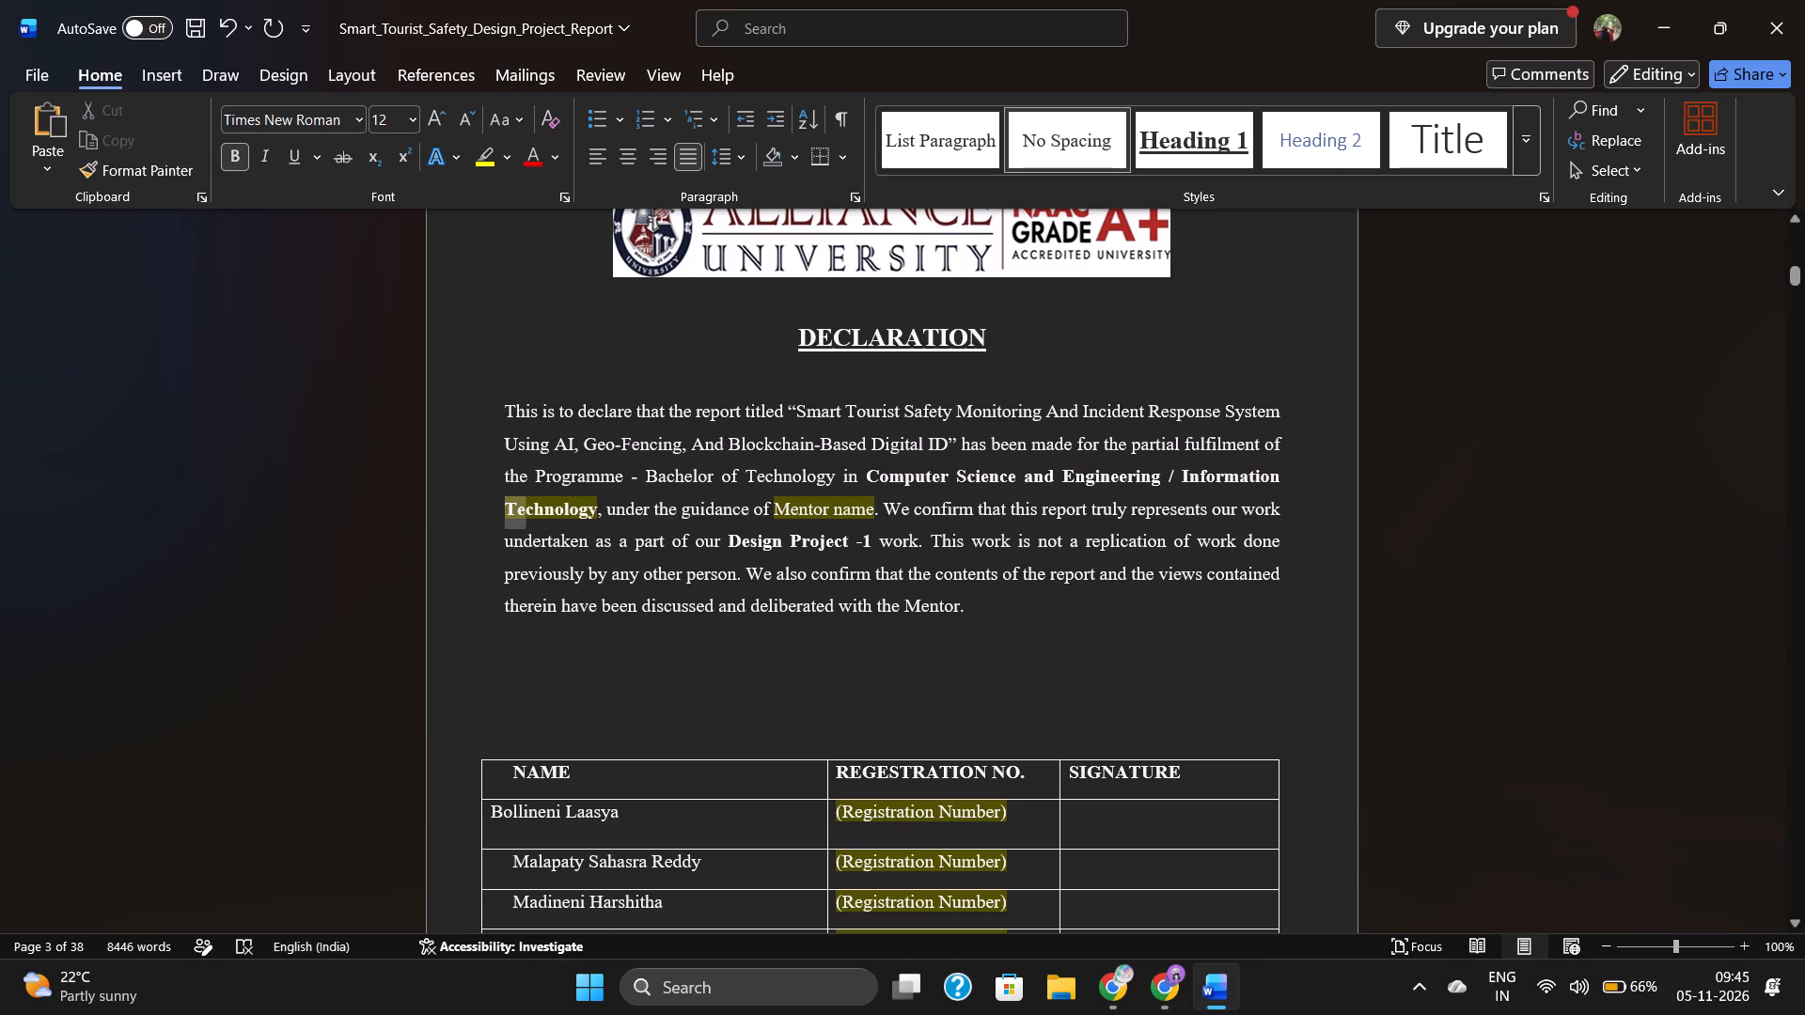
{"action": "left_click_drag", "start_coordinate": [532, 512], "coordinate": [595, 512]}
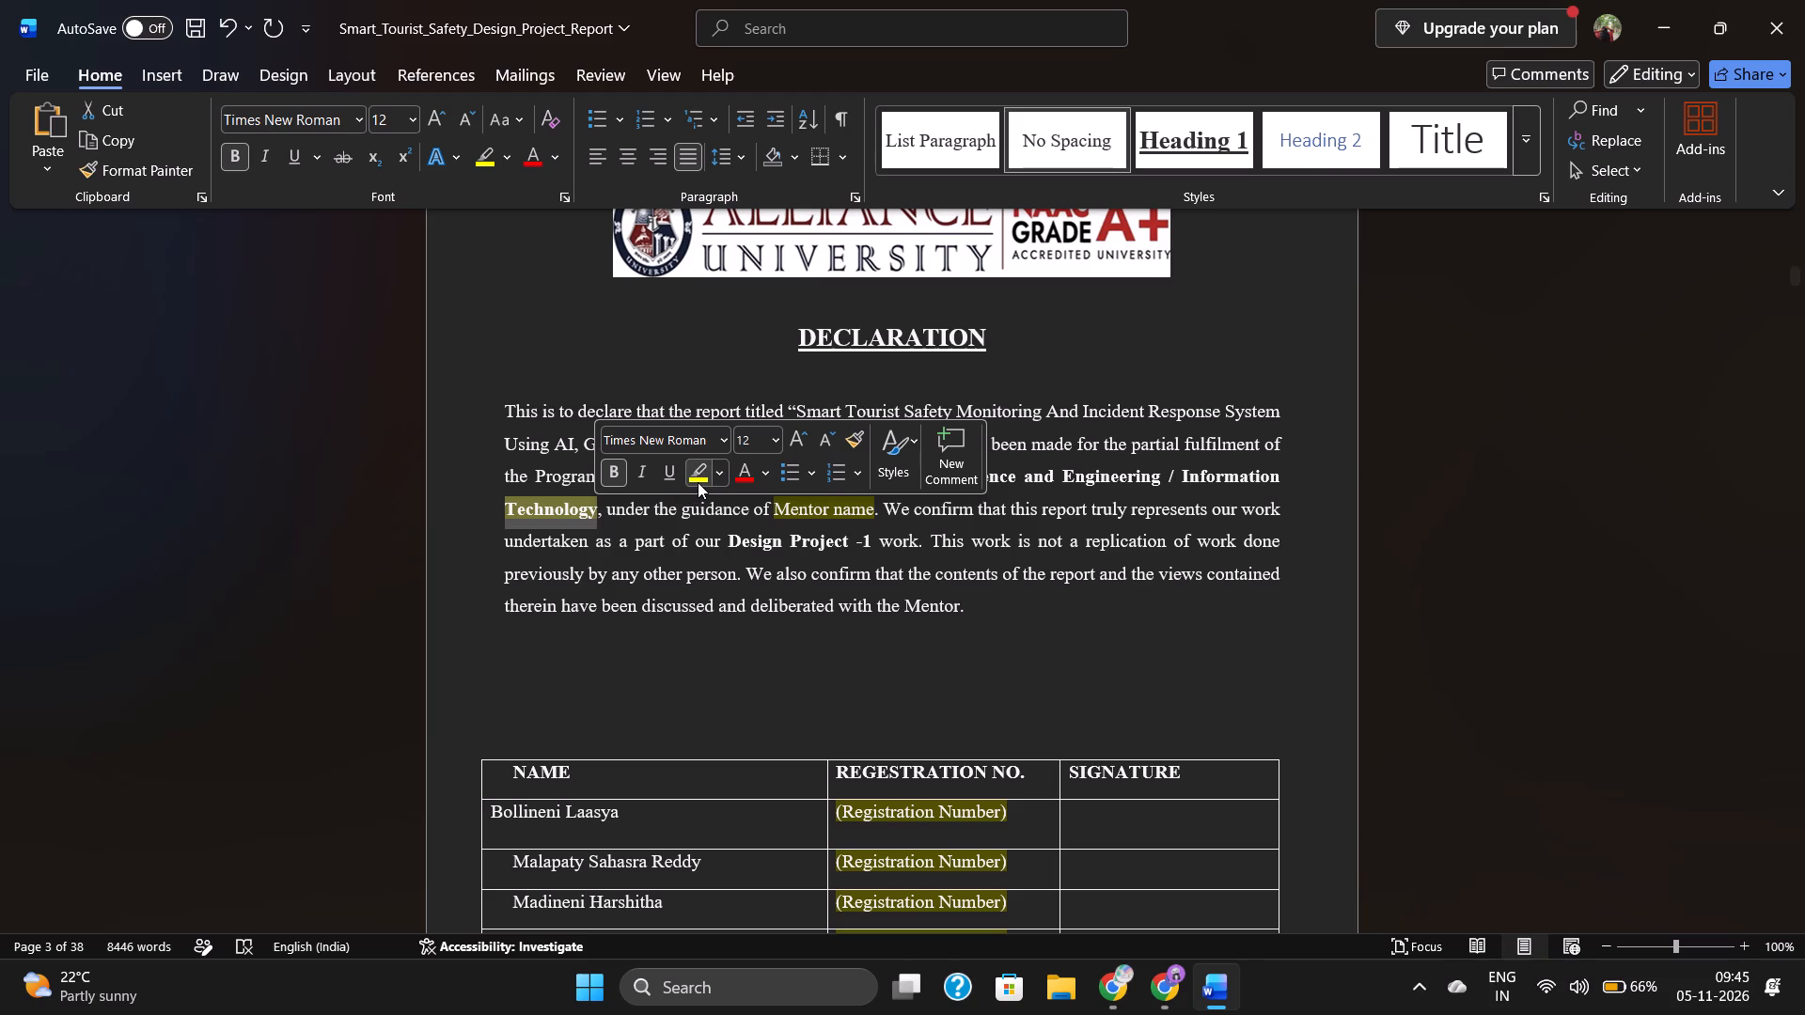
{"action": "left_click", "coordinate": [698, 482]}
{"action": "left_click", "coordinate": [774, 514]}
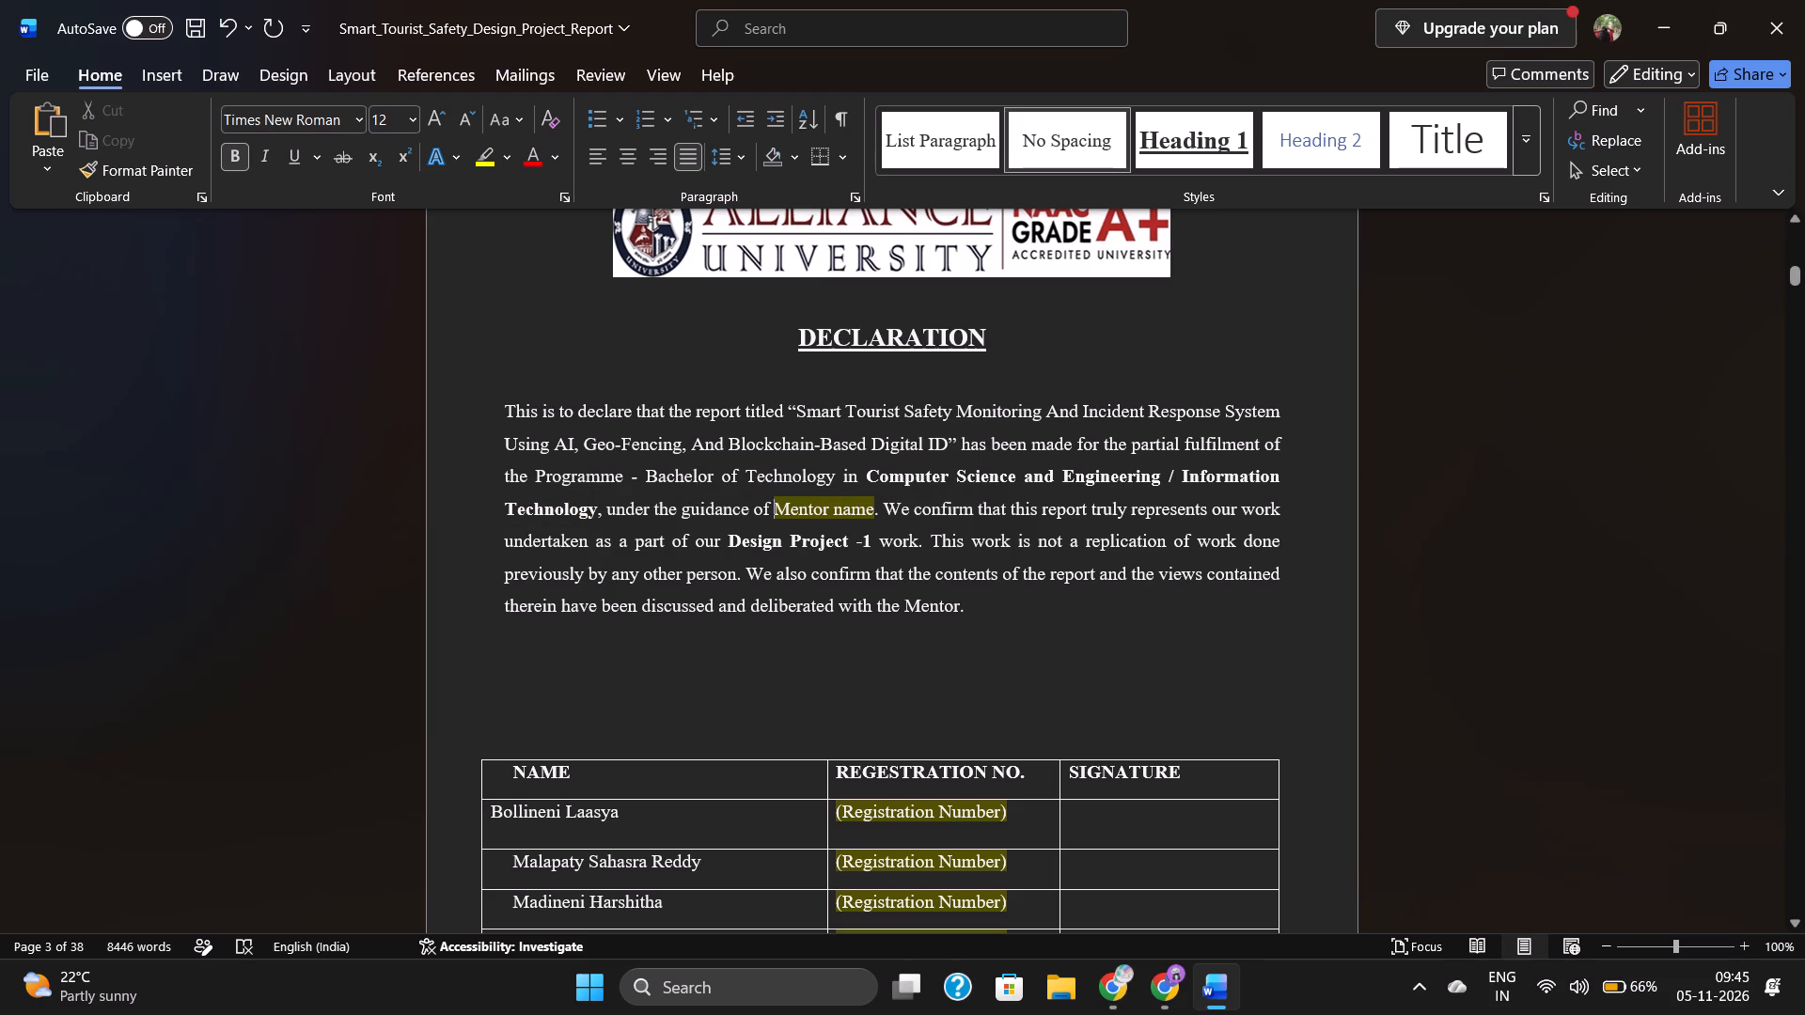
Delete "/ Information Technology," from the declaration so the programme reads only "Computer Science and Engineering".
{"action": "left_click", "coordinate": [601, 507]}
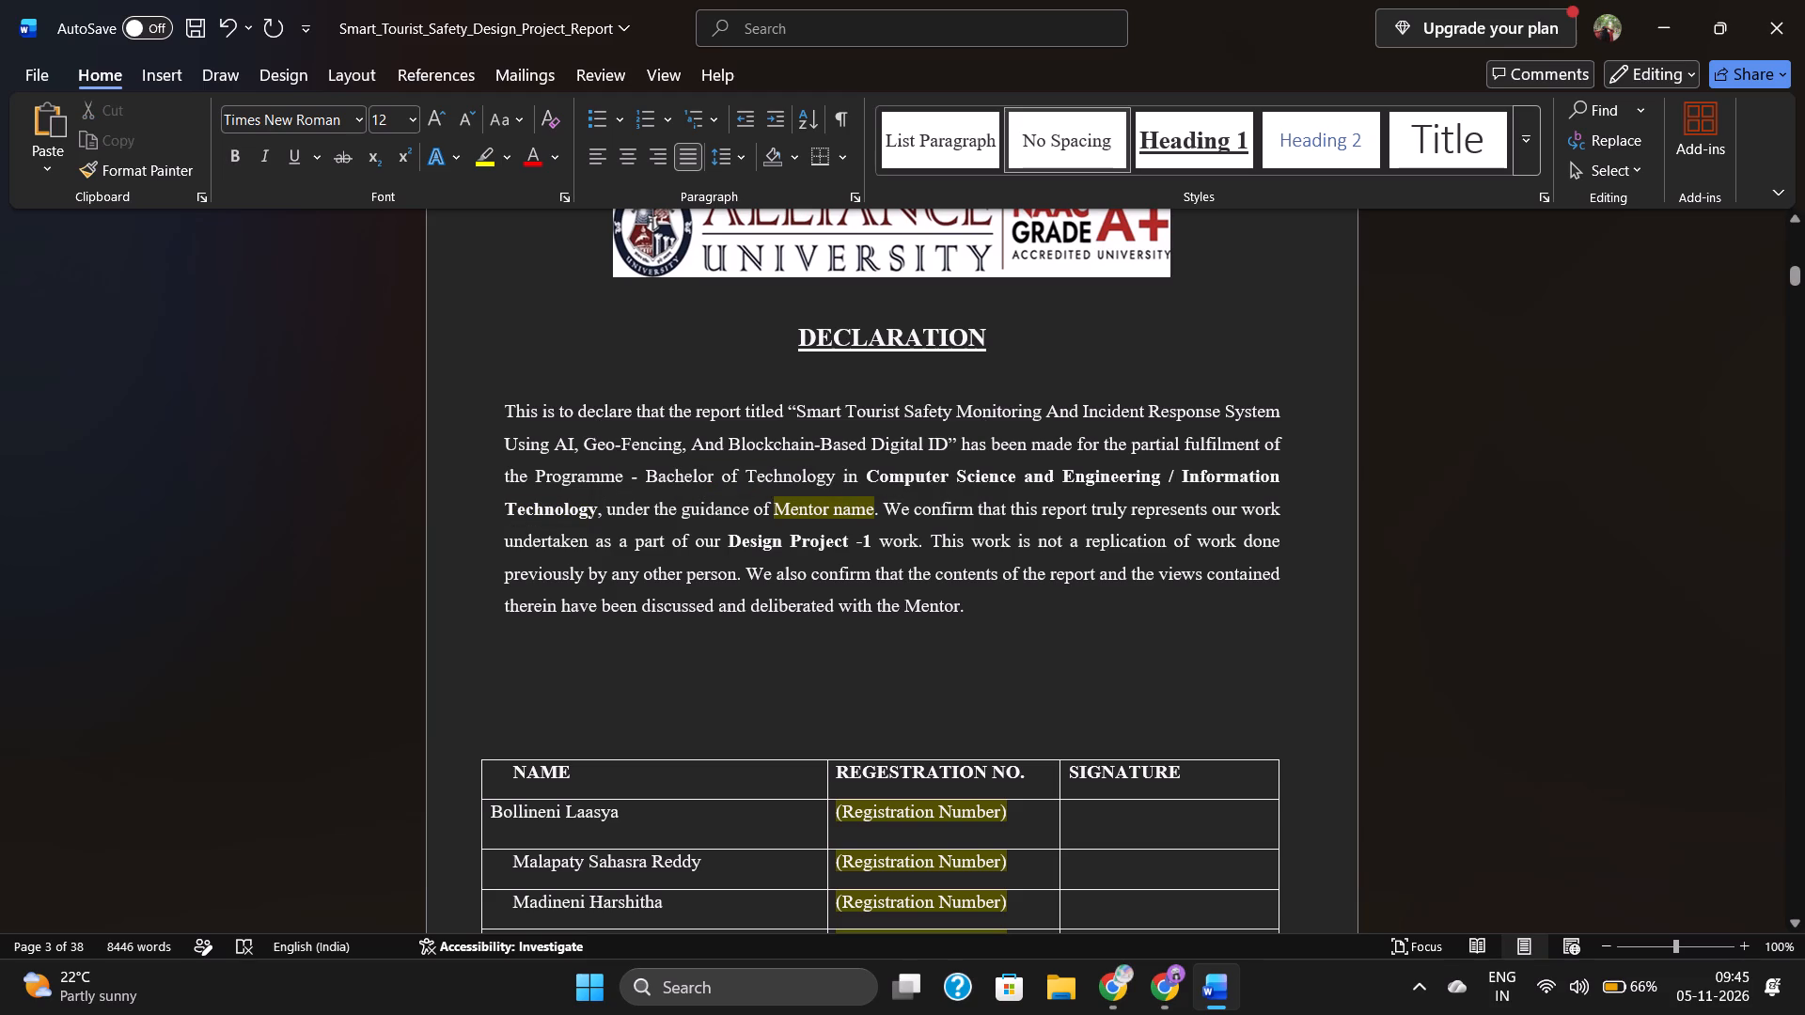
{"action": "left_click", "coordinate": [595, 508]}
{"action": "left_click_drag", "start_coordinate": [595, 508], "coordinate": [512, 508]}
{"action": "key", "text": "BackSpace"}
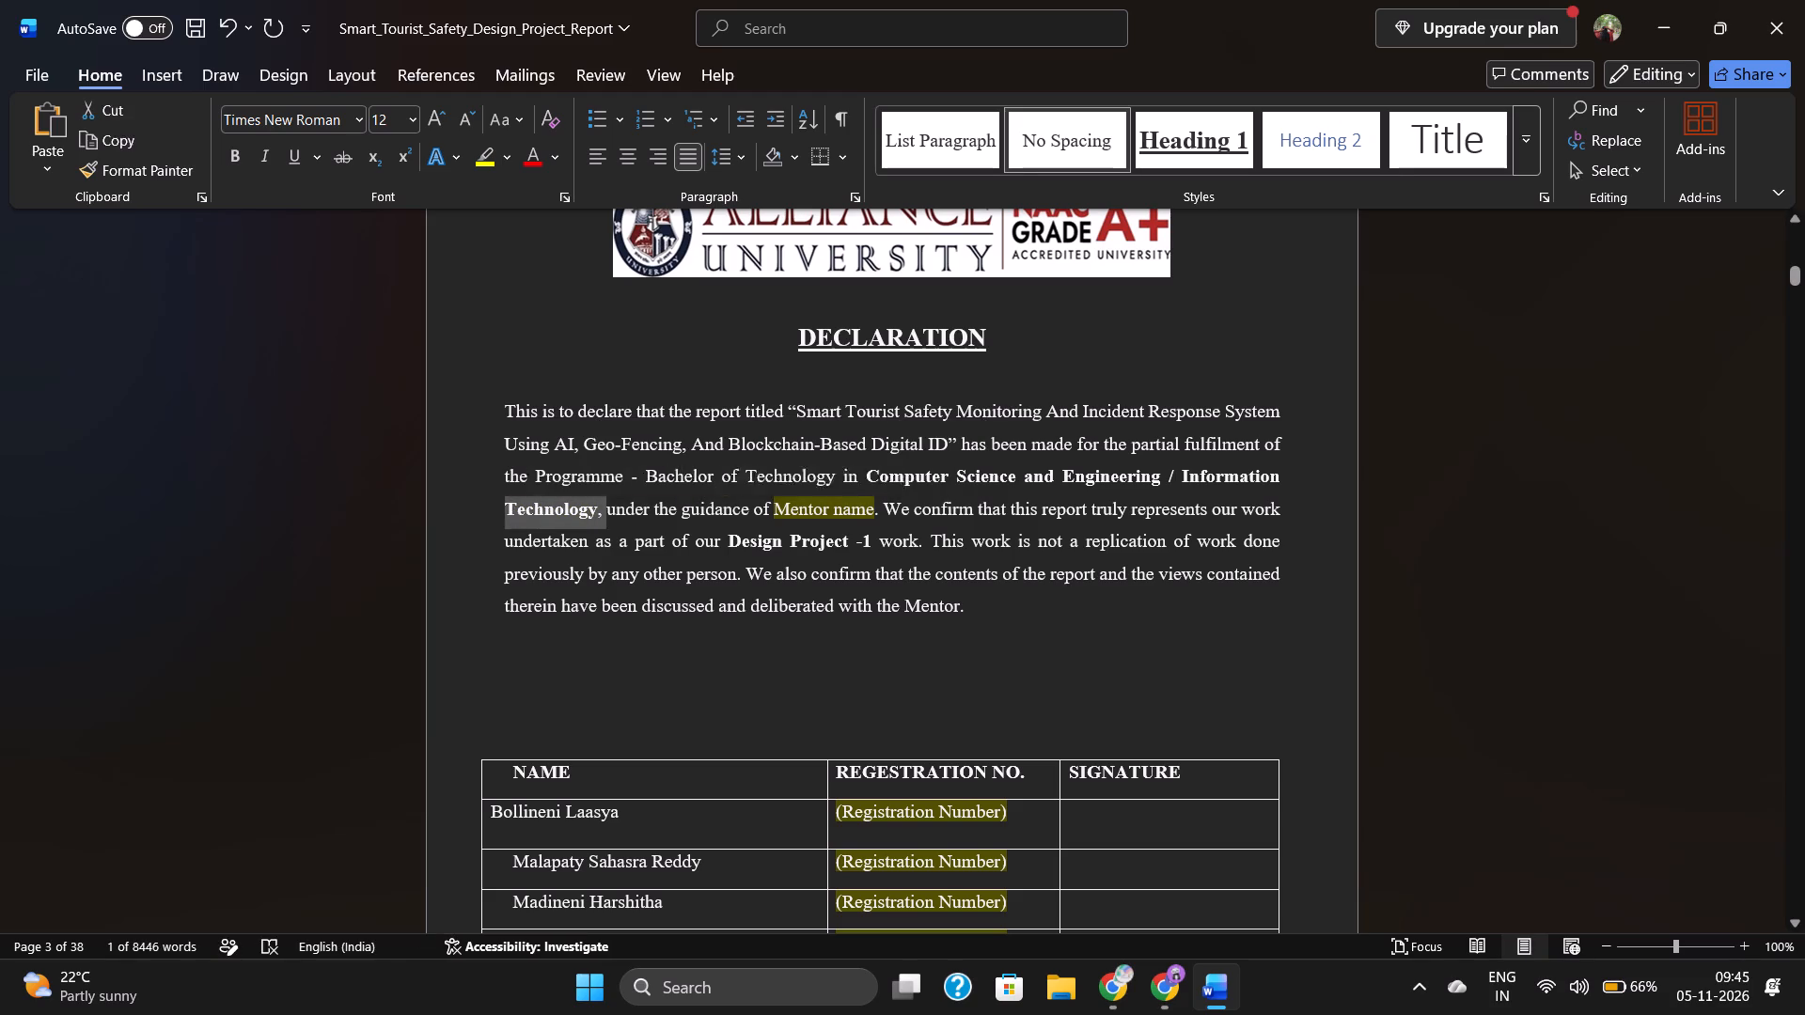
{"action": "left_click_drag", "start_coordinate": [1238, 471], "coordinate": [1124, 475]}
{"action": "key", "text": "BackSpace"}
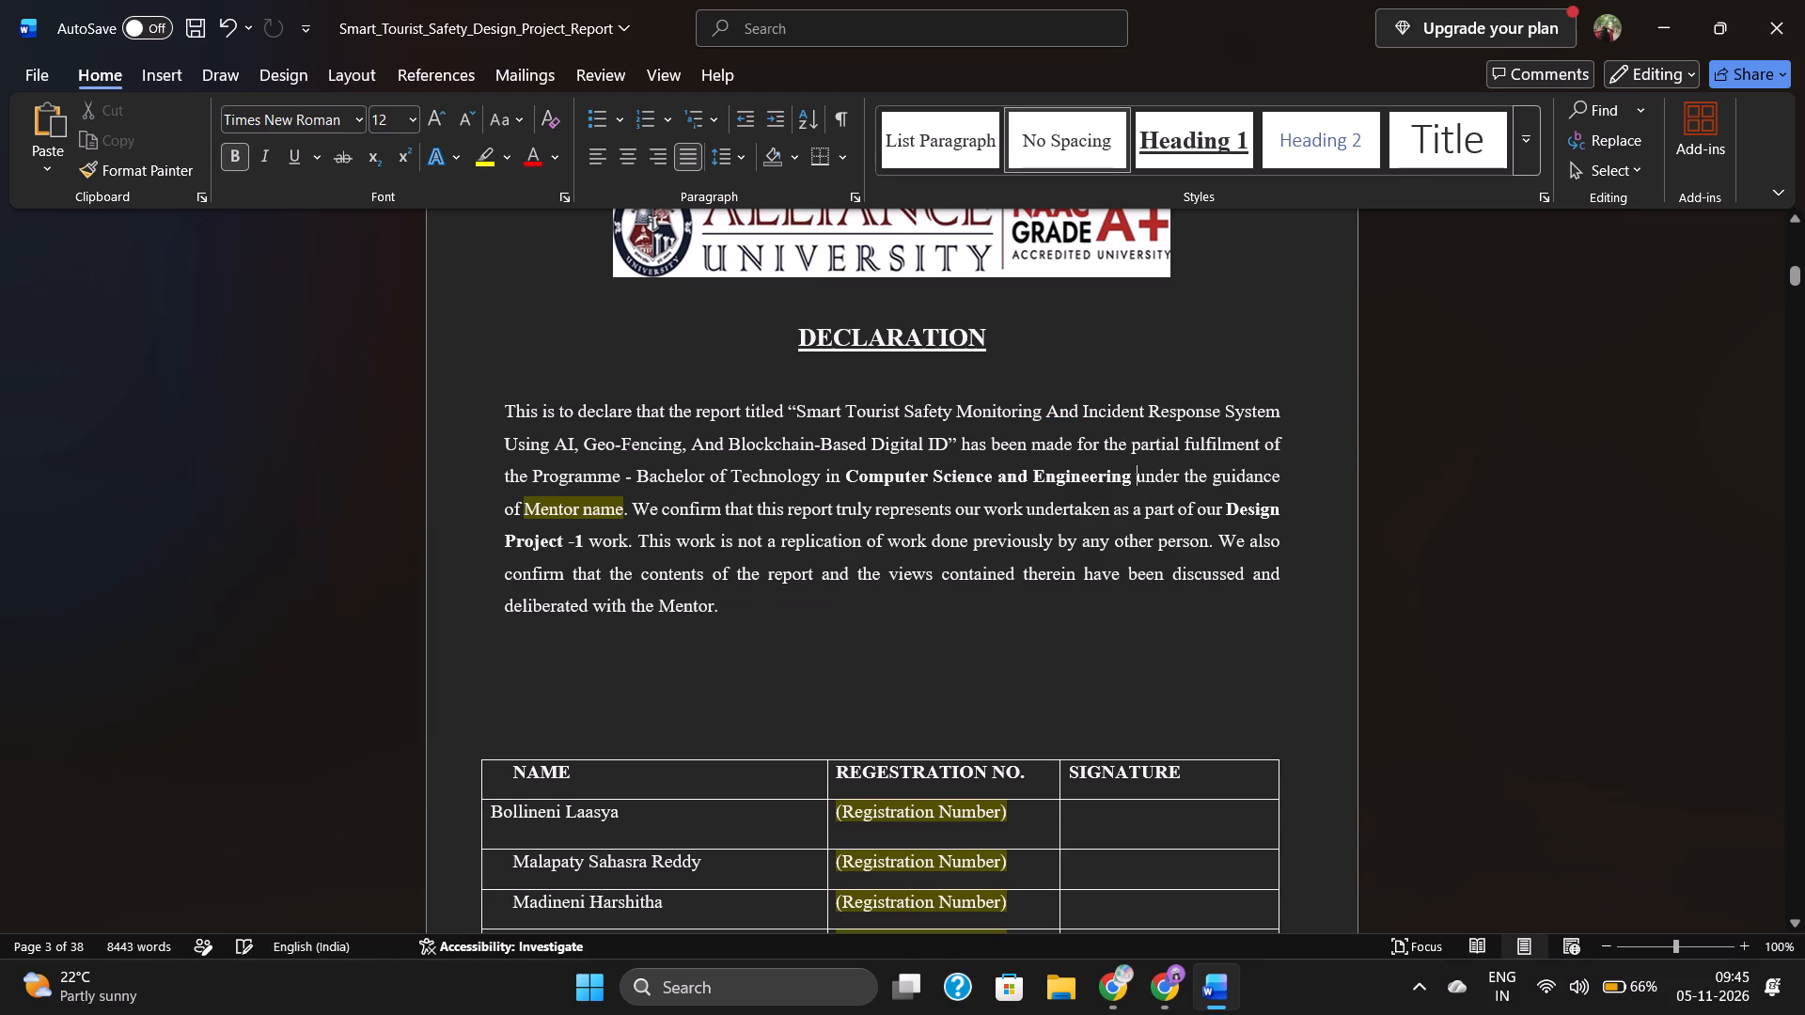
Replace the "Mentor name" placeholder in the declaration with the copied supervisor's name, keeping the sentence on one continuous line.
{"action": "left_click_drag", "start_coordinate": [620, 507], "coordinate": [537, 508]}
{"action": "key", "text": "BackSpace"}
{"action": "key", "text": "ctrl+v"}
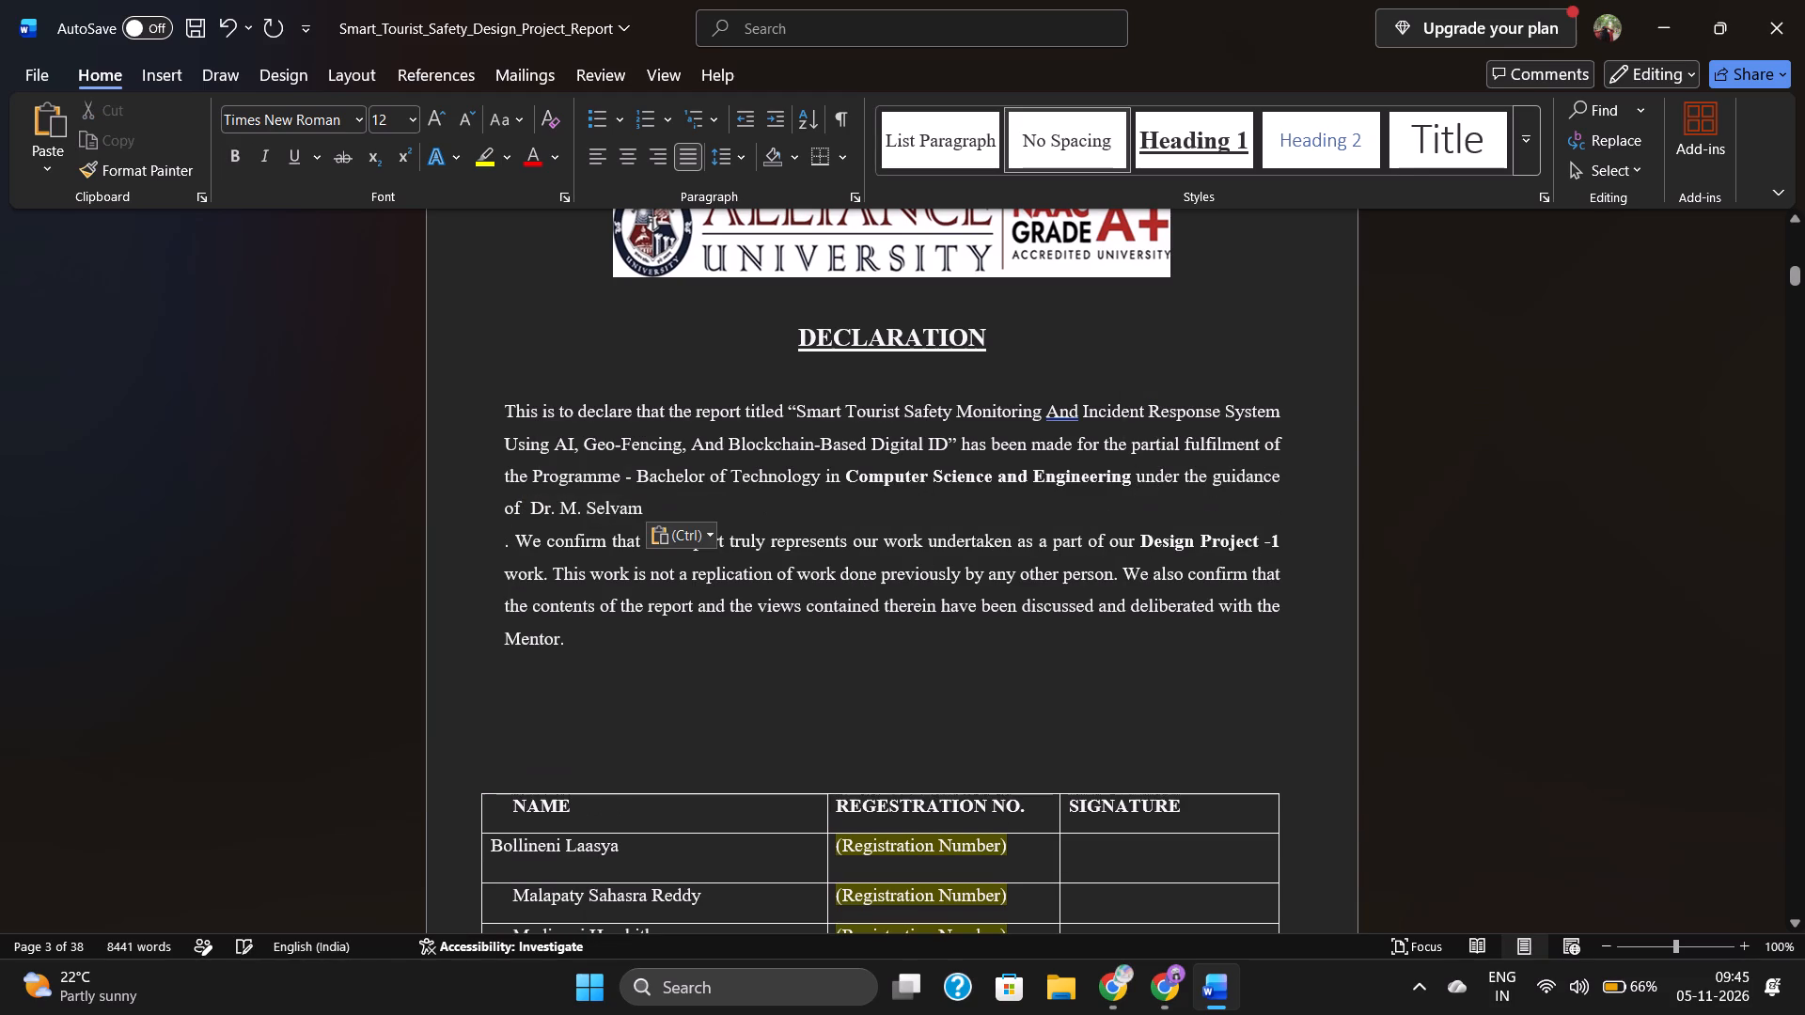
{"action": "key", "text": "BackSpace"}
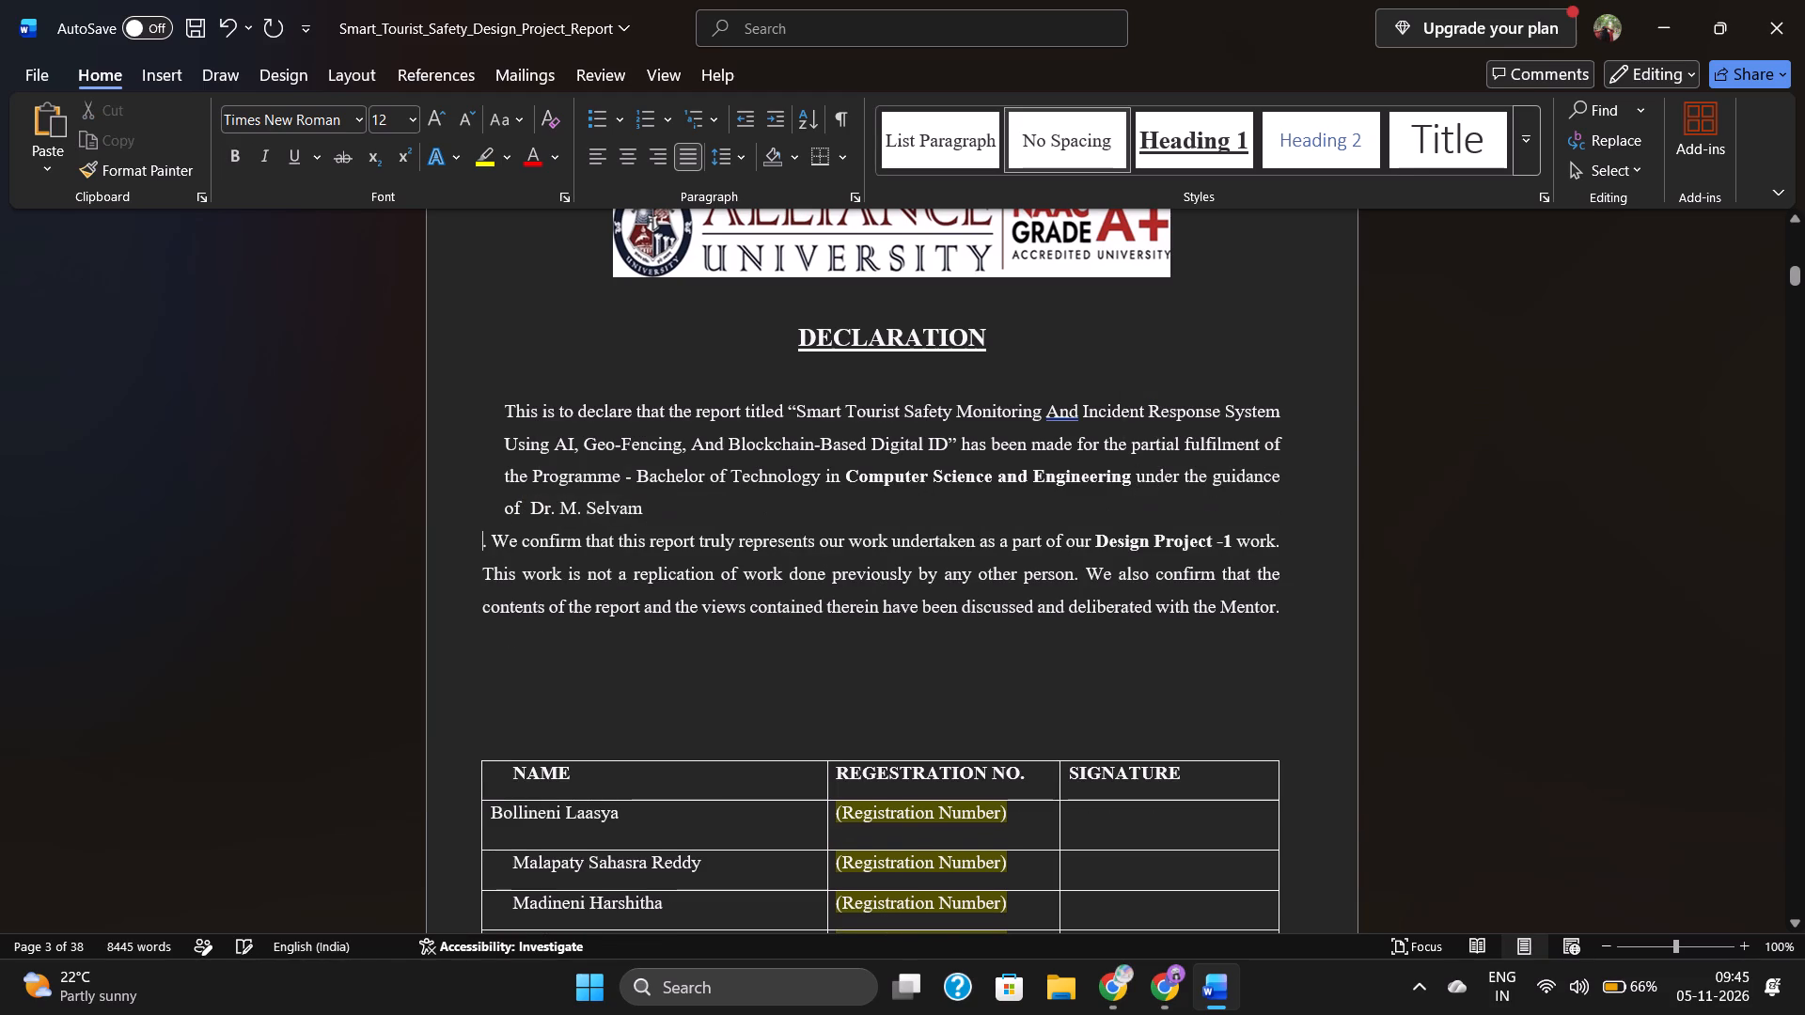
{"action": "key", "text": "BackSpace"}
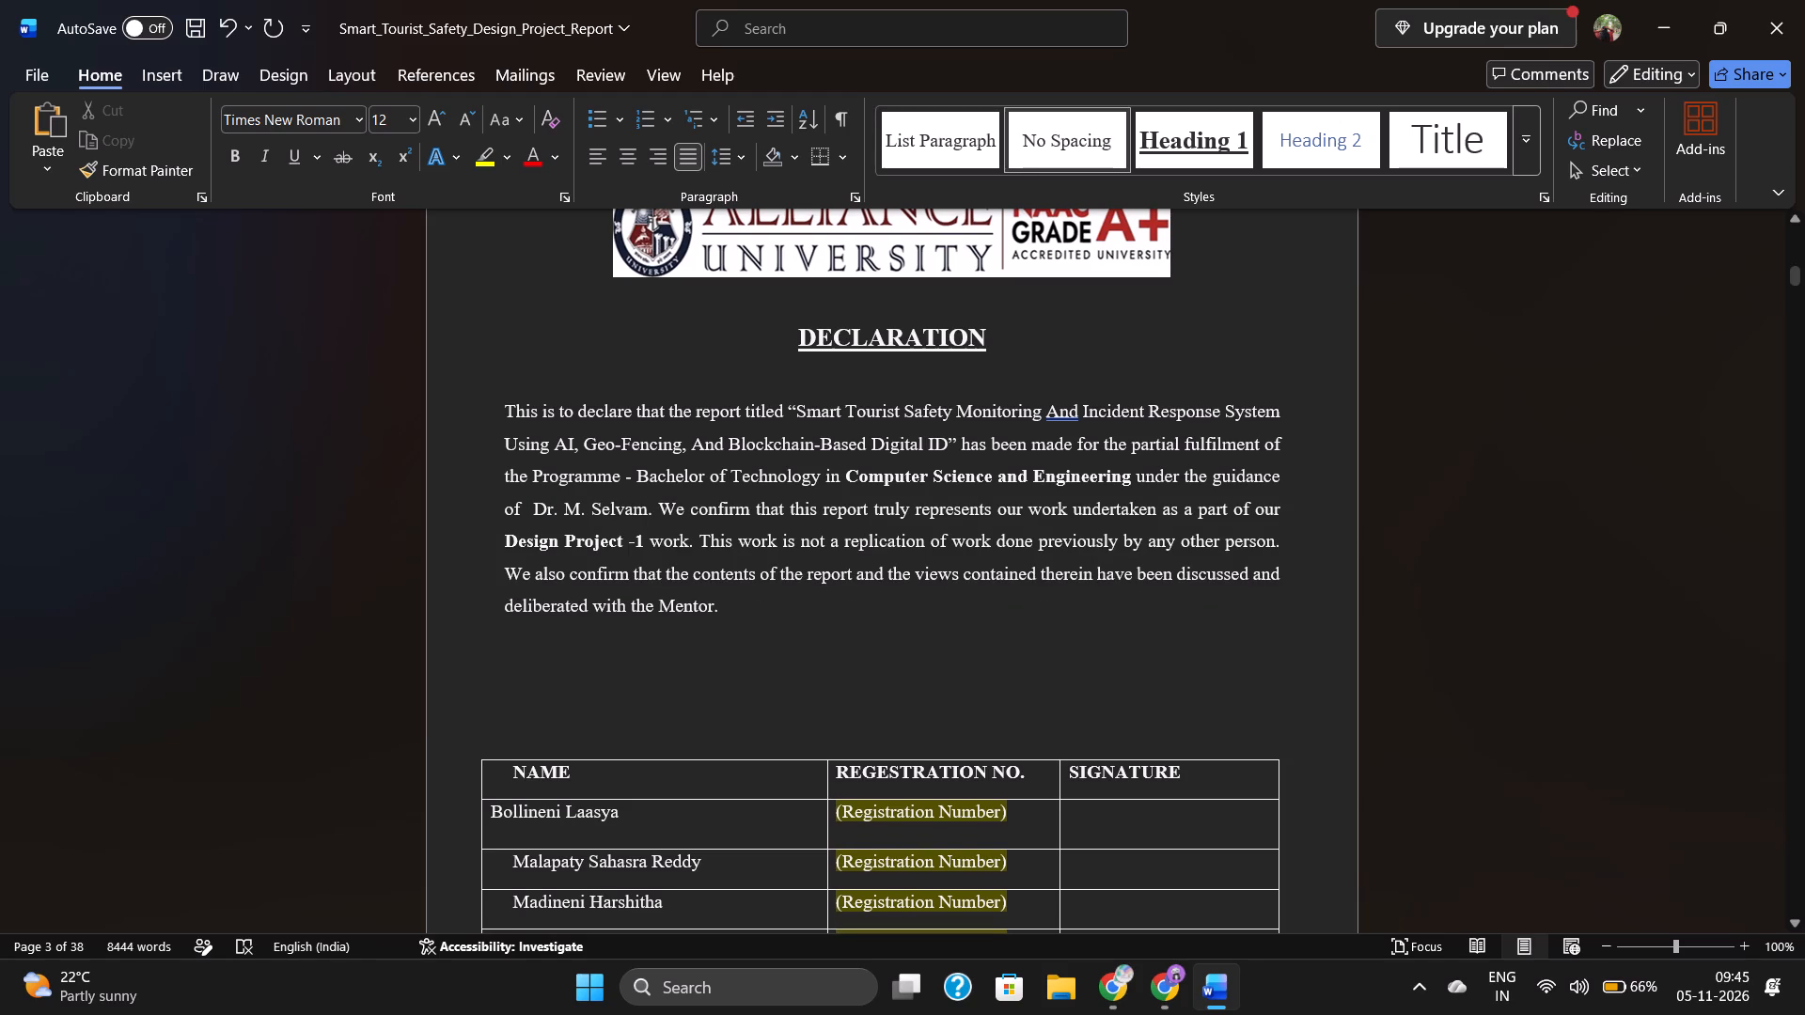
Clear the highlighted "(Registration Number)" placeholders from all four student rows of the declaration table.
{"action": "scroll", "coordinate": [752, 500], "scroll_direction": "down", "scroll_amount": 1}
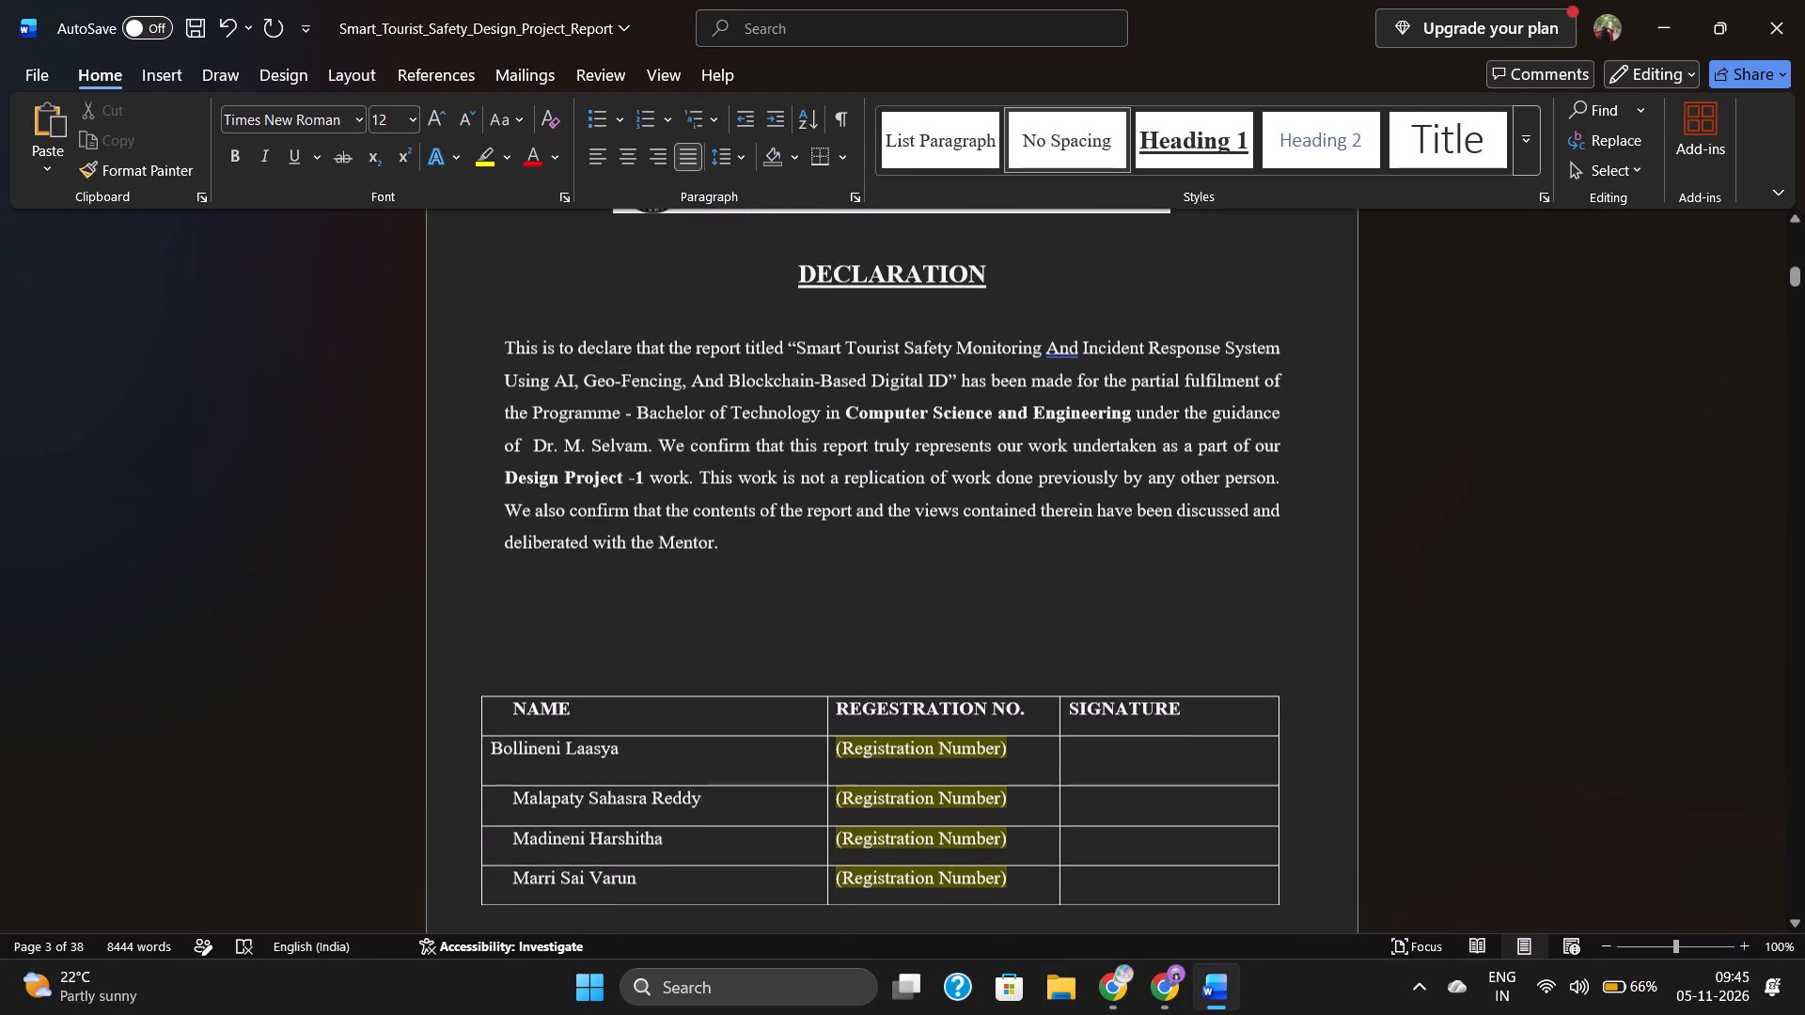
{"action": "scroll", "coordinate": [752, 500], "scroll_direction": "down", "scroll_amount": 2}
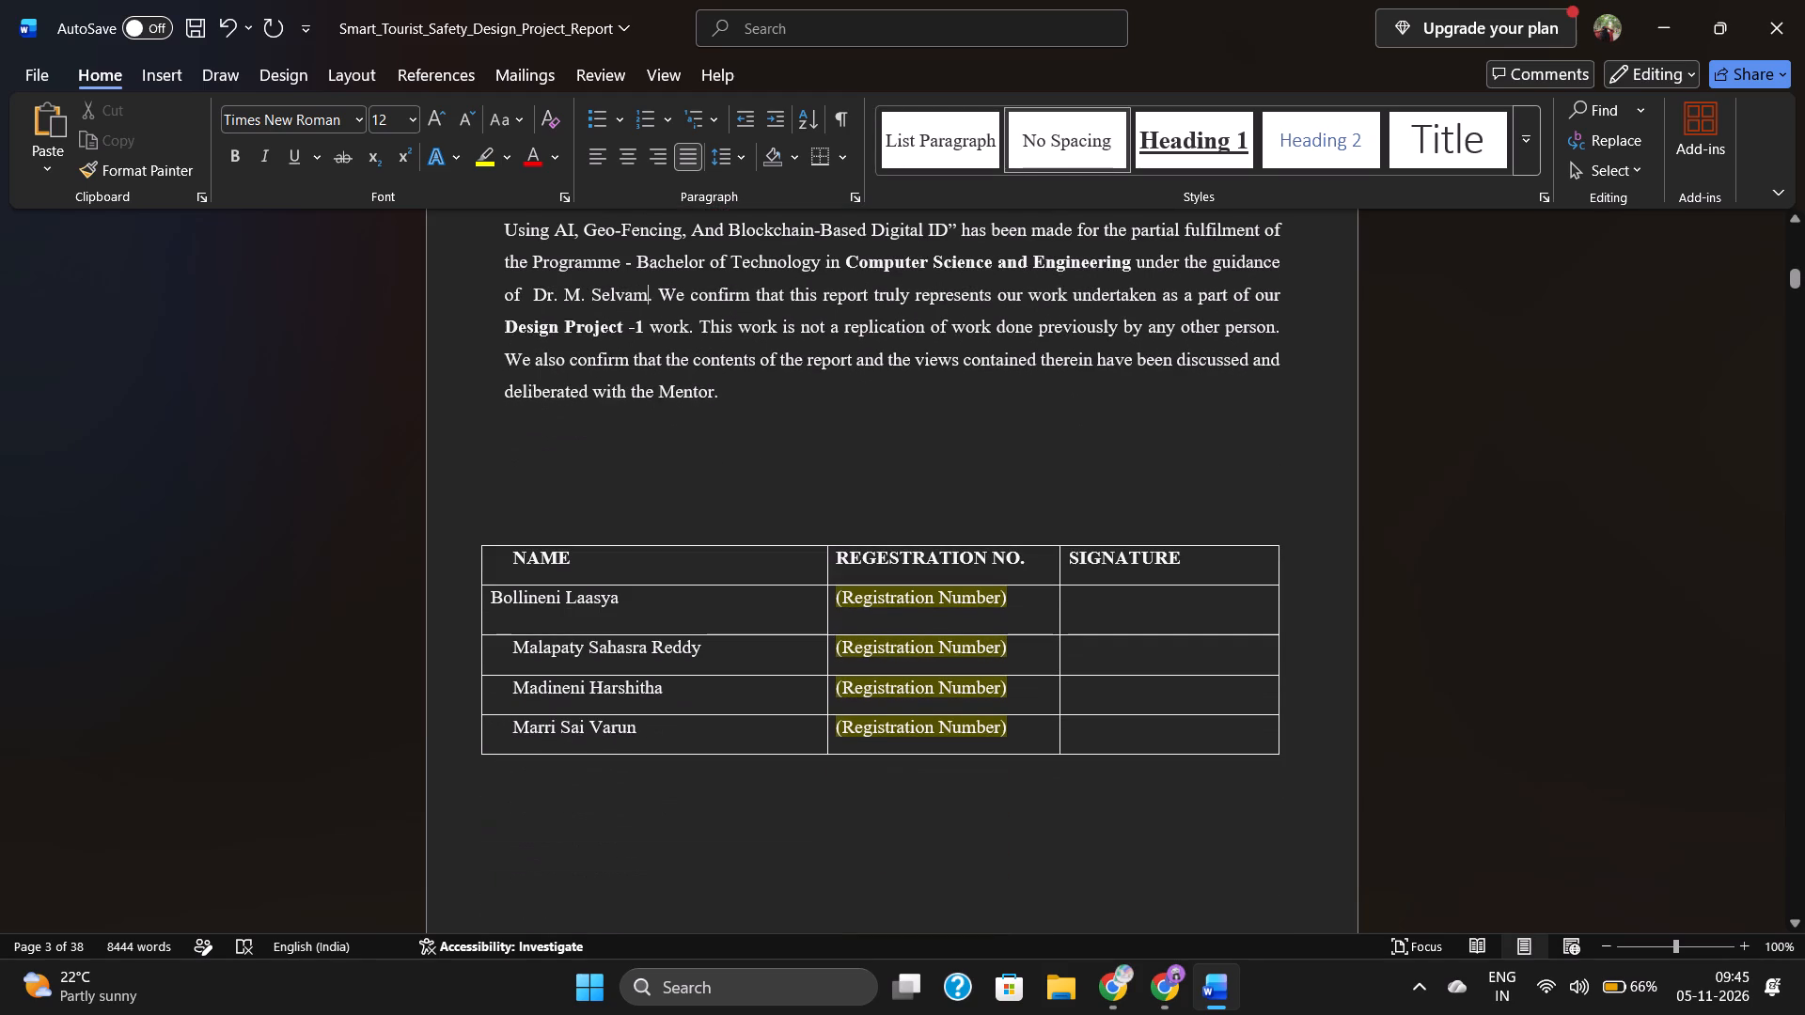
{"action": "left_click_drag", "start_coordinate": [1011, 602], "coordinate": [838, 606]}
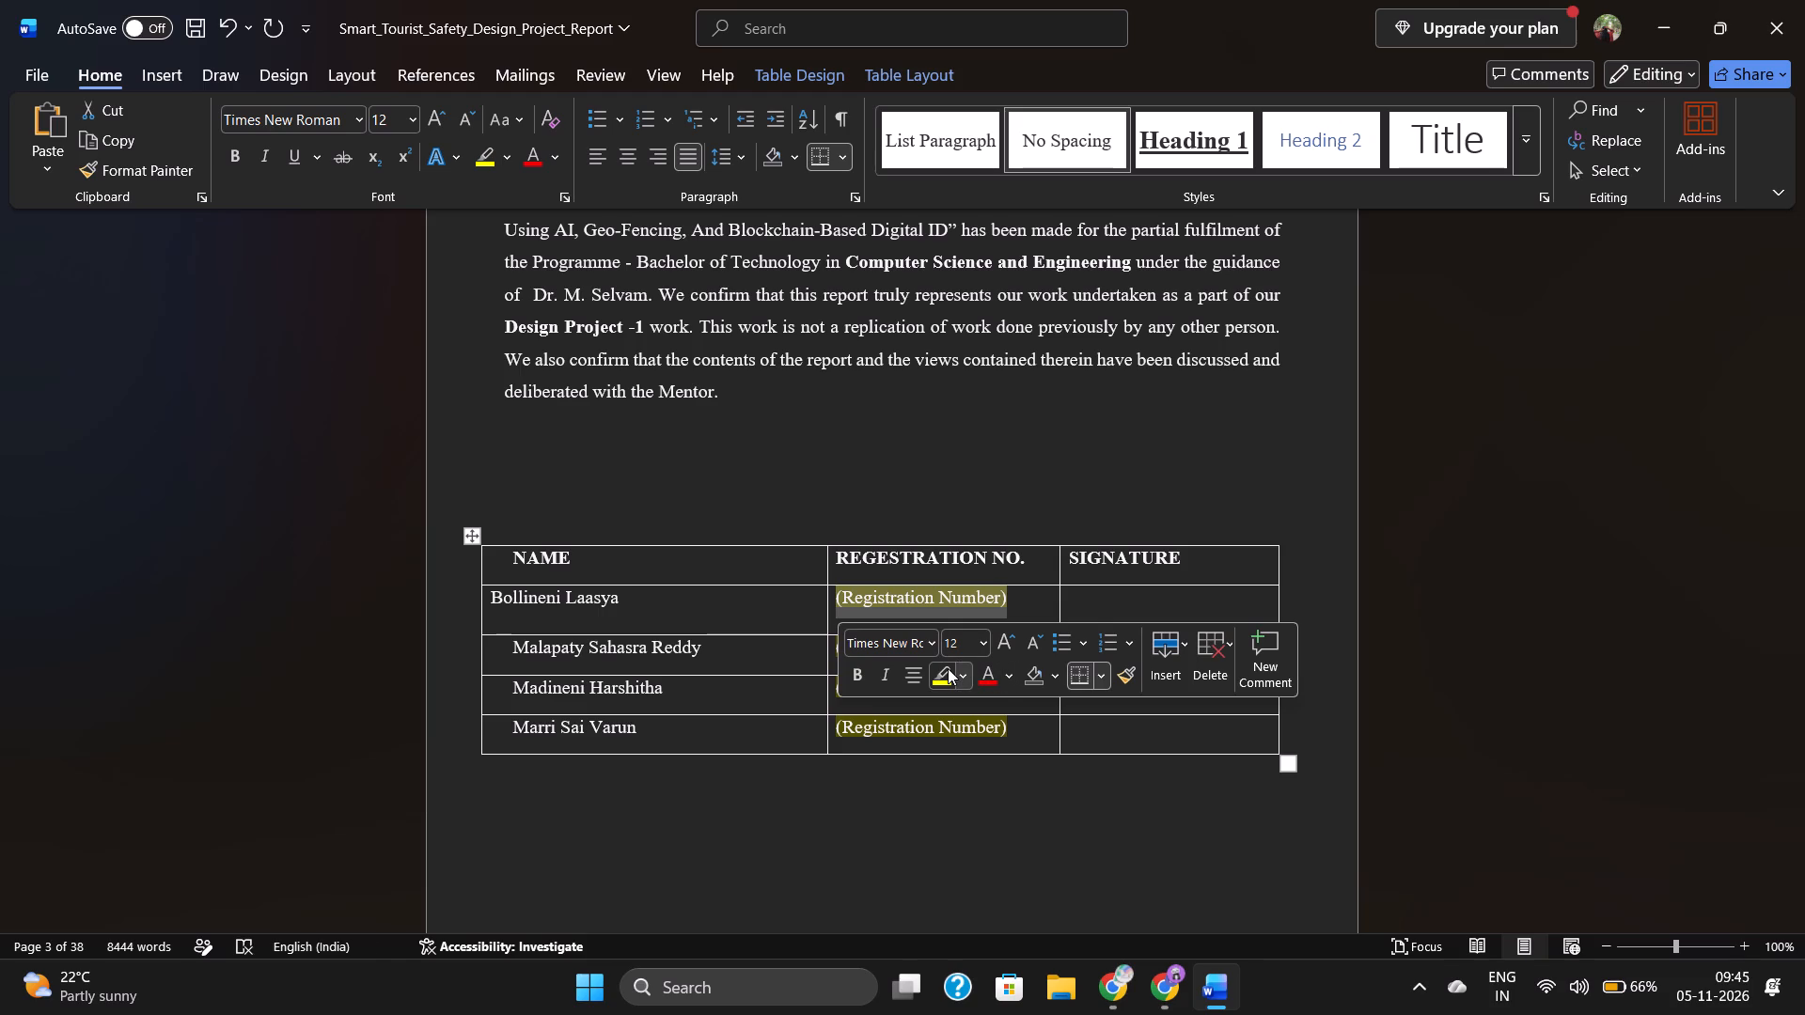
{"action": "key", "text": "BackSpace"}
{"action": "left_click_drag", "start_coordinate": [1018, 656], "coordinate": [872, 662]}
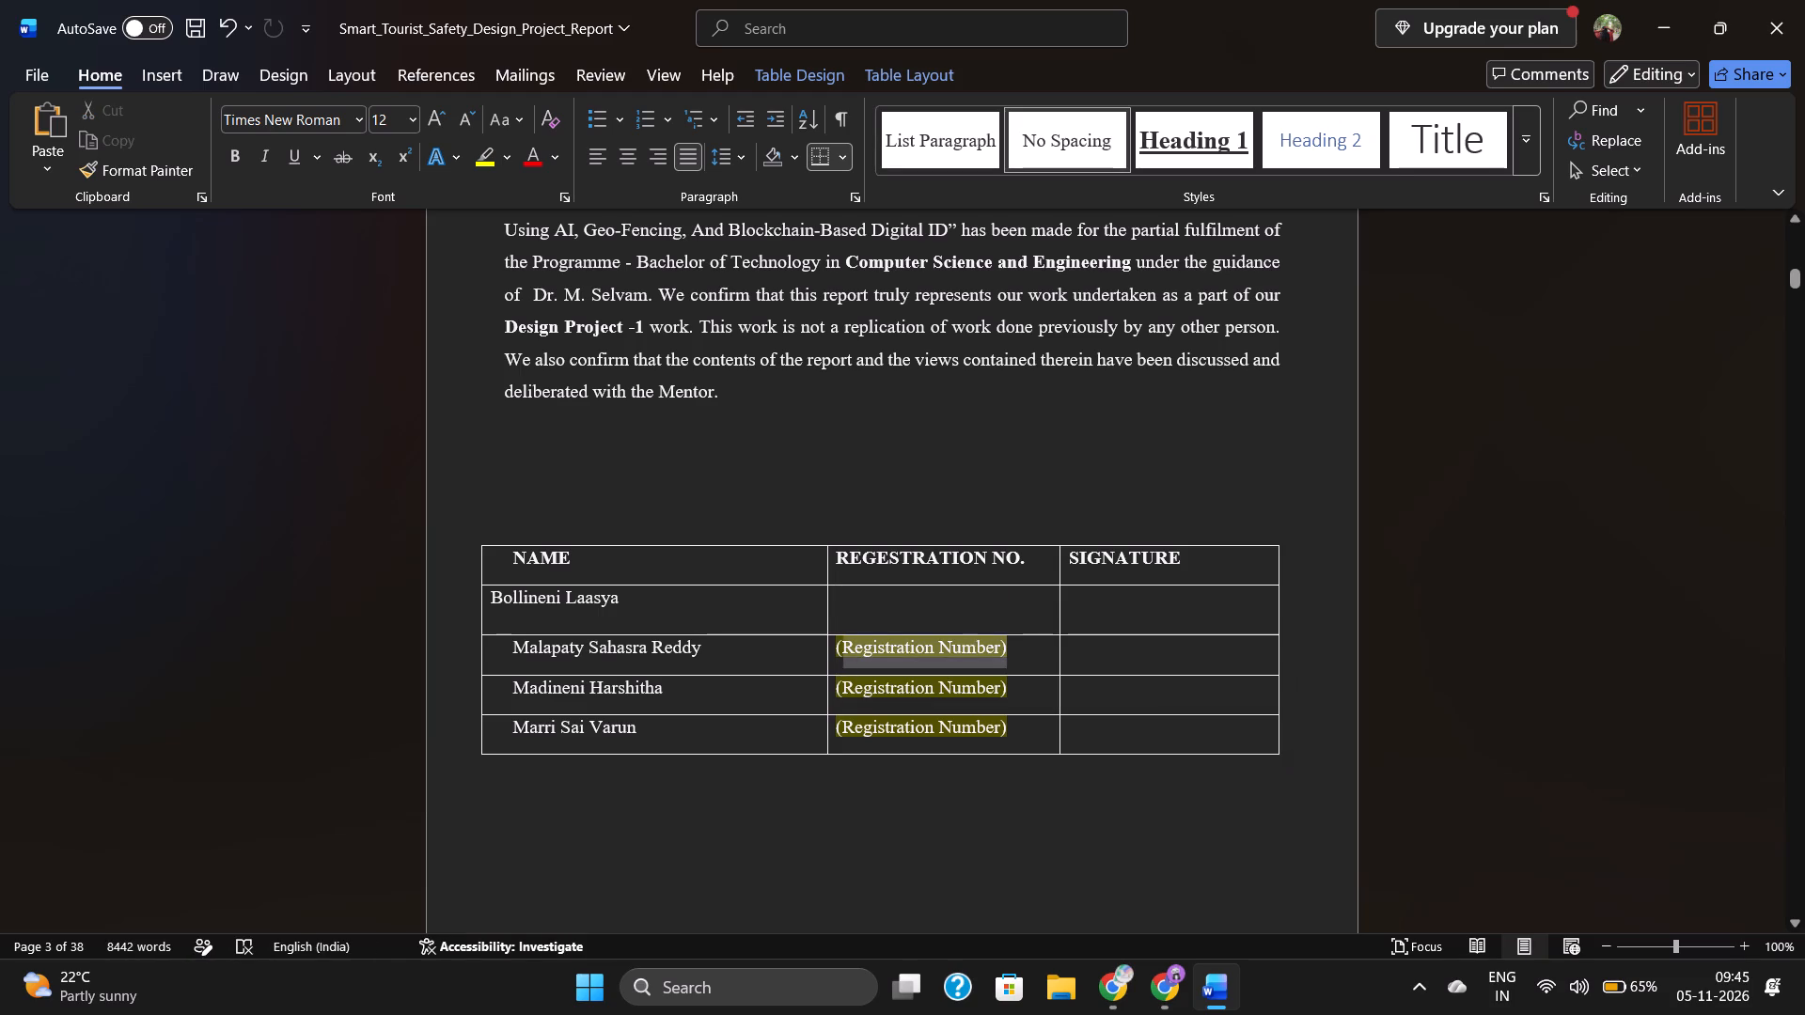
{"action": "left_click_drag", "start_coordinate": [872, 662], "coordinate": [860, 662]}
{"action": "key", "text": "BackSpace"}
{"action": "key", "text": "BackSpace"}
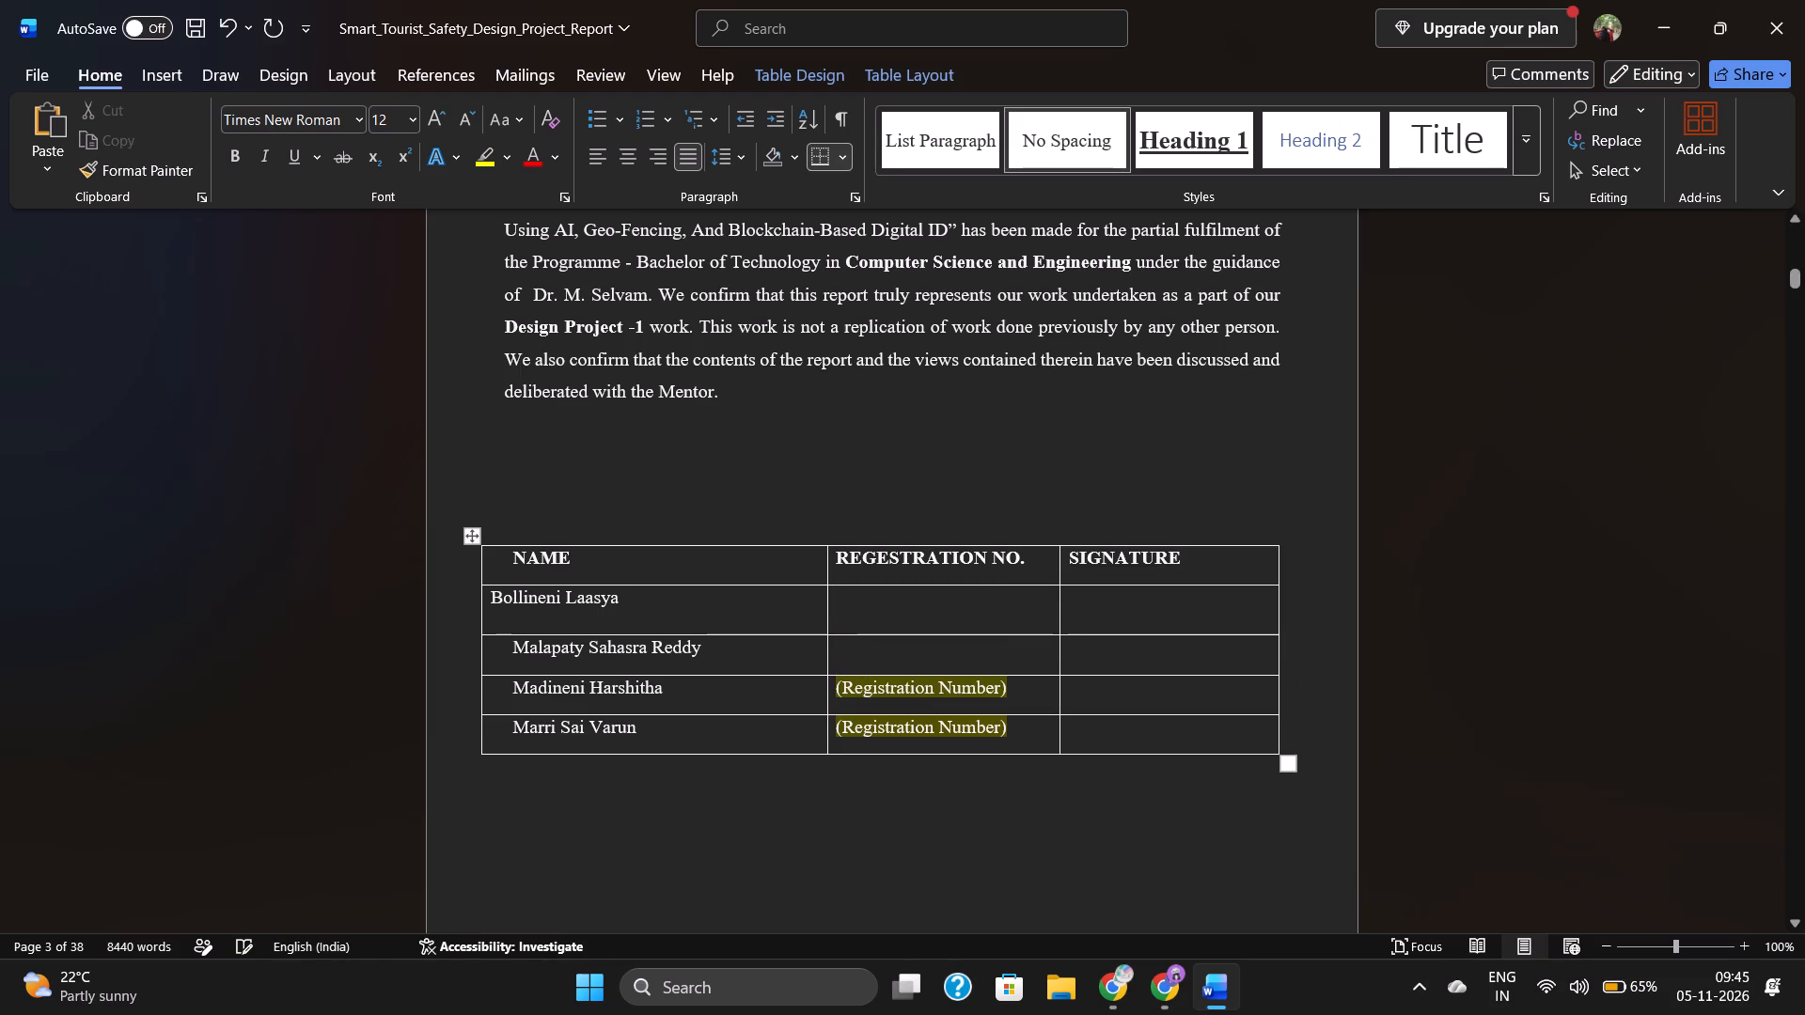
{"action": "left_click_drag", "start_coordinate": [1035, 695], "coordinate": [834, 694]}
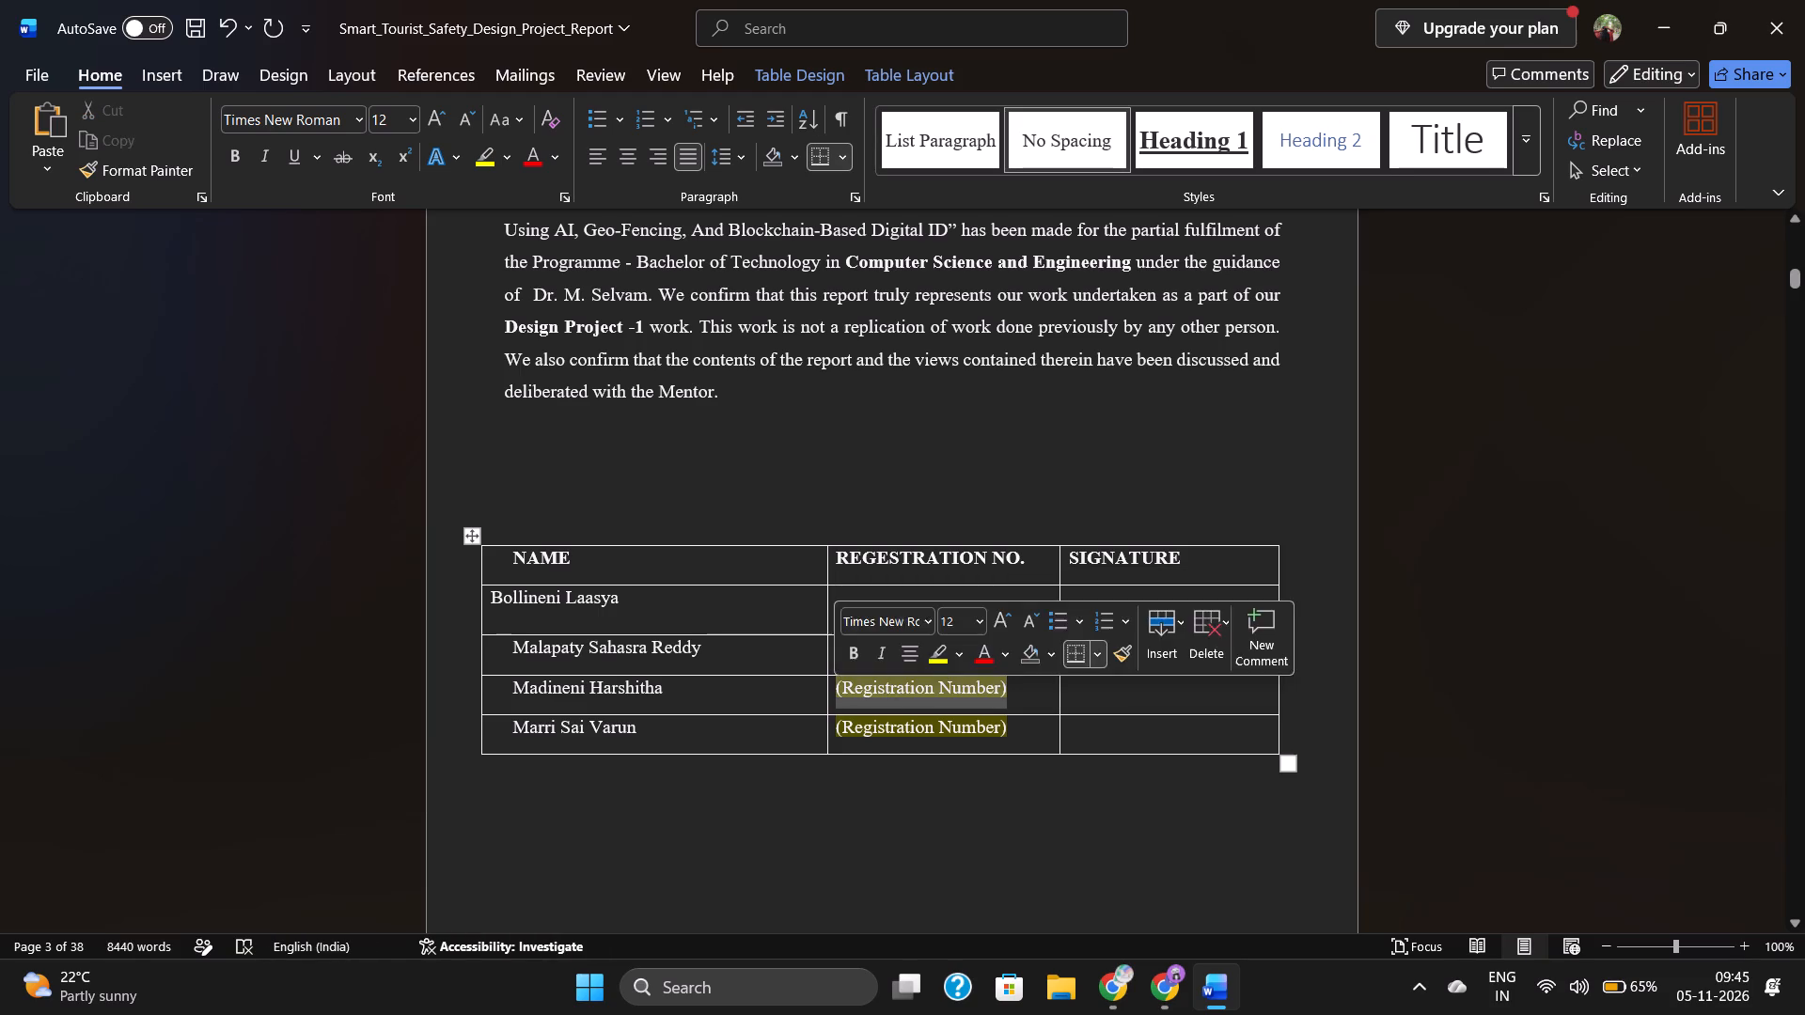
{"action": "key", "text": "BackSpace"}
{"action": "left_click_drag", "start_coordinate": [1026, 731], "coordinate": [1008, 734]}
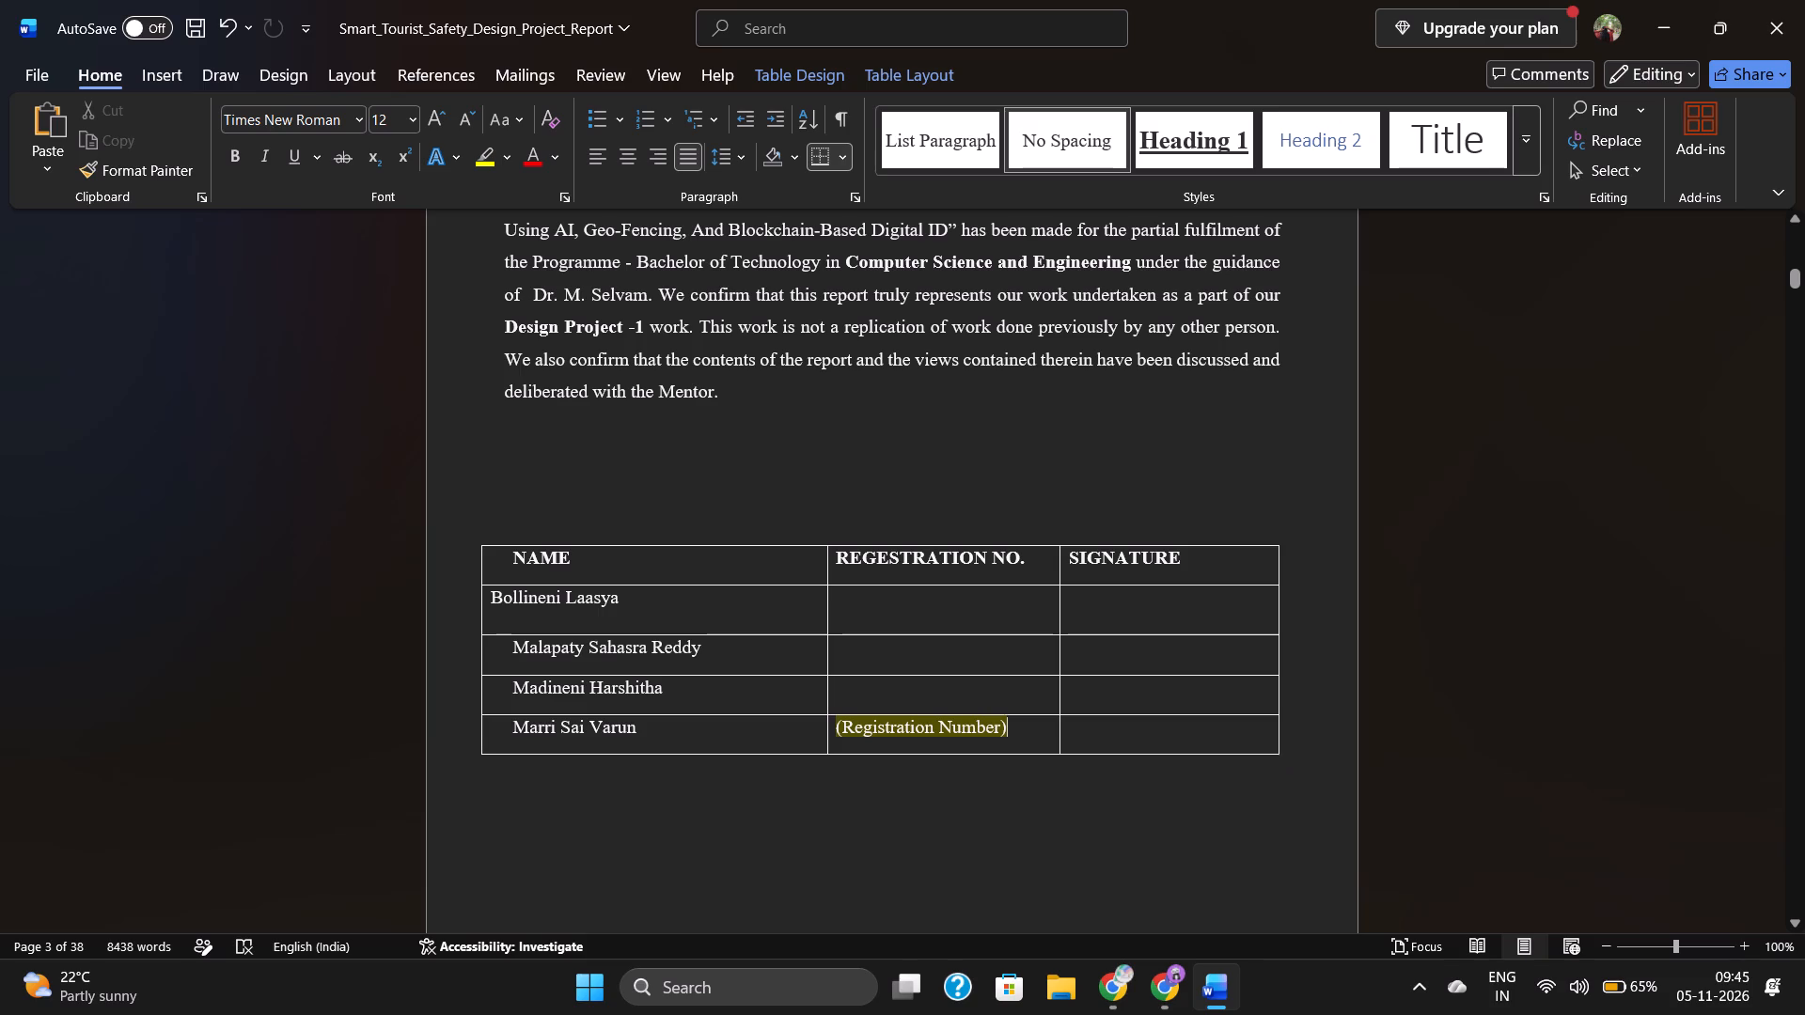
{"action": "left_click_drag", "start_coordinate": [1008, 734], "coordinate": [850, 741]}
{"action": "key", "text": "BackSpace"}
{"action": "key", "text": "BackSpace"}
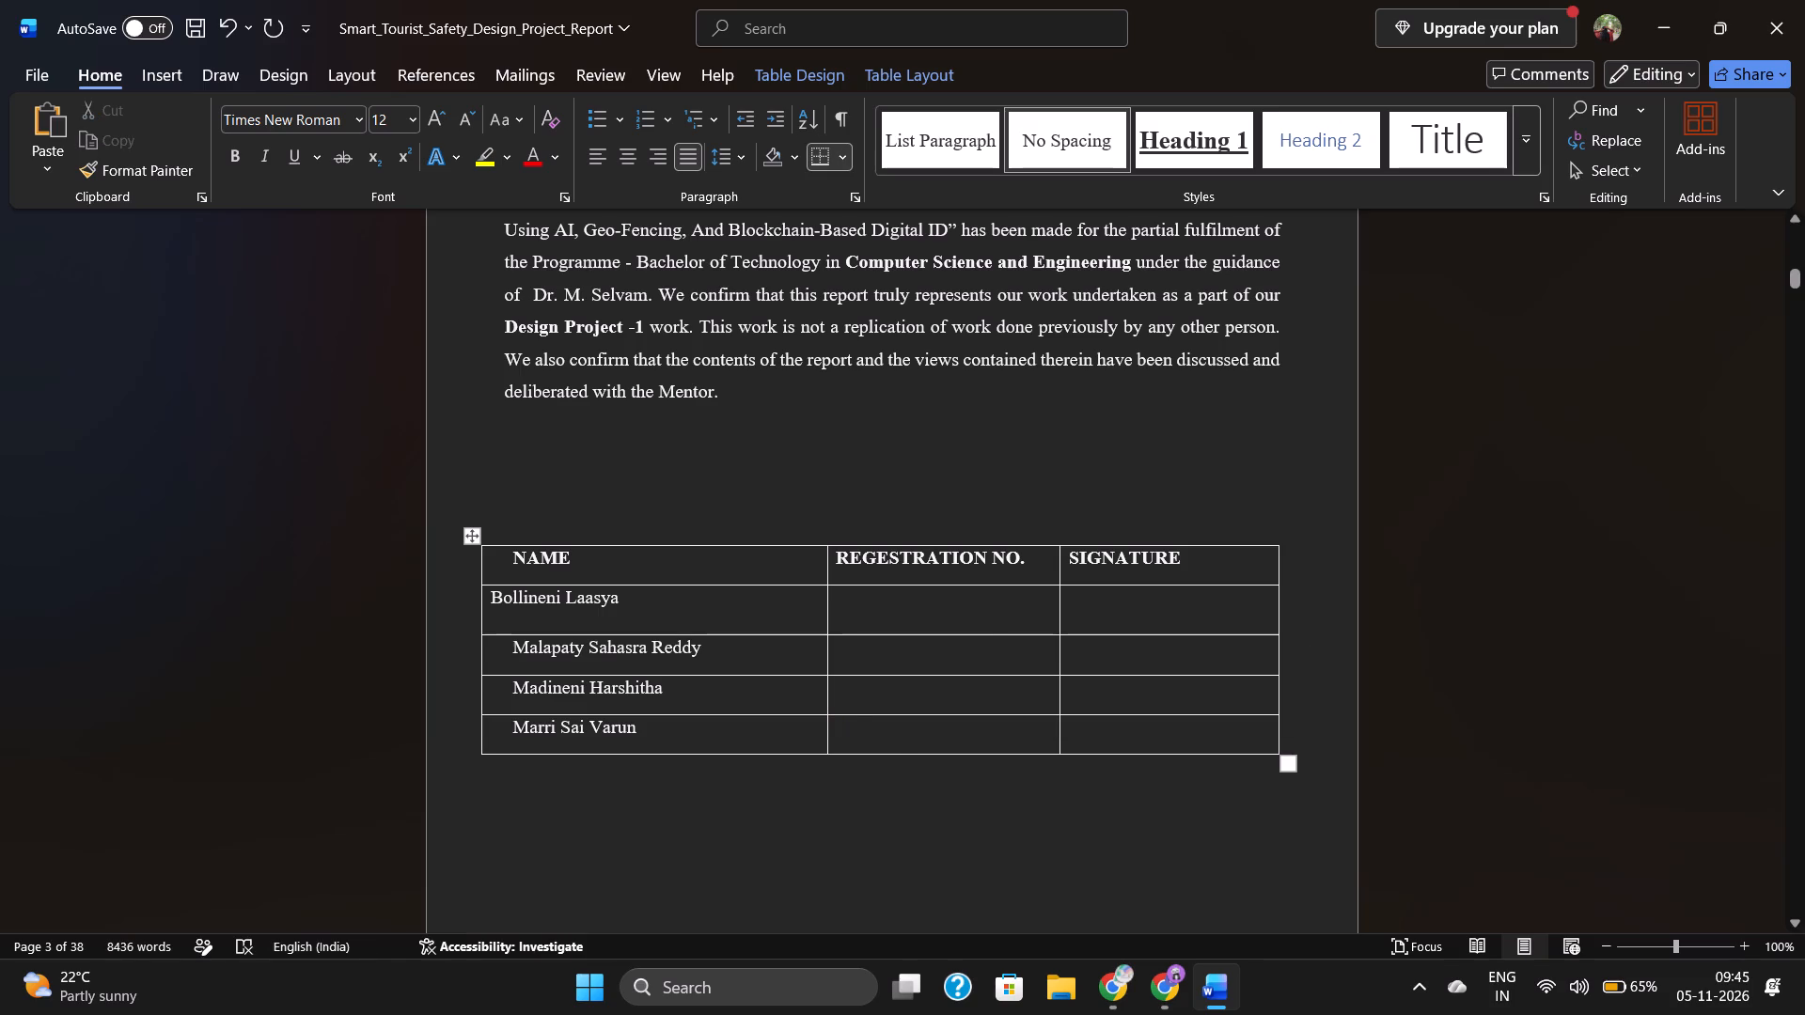
Remove the indent before the second, third and fourth student names in the declaration table to align them with the first.
{"action": "left_click", "coordinate": [509, 652]}
{"action": "key", "text": "BackSpace"}
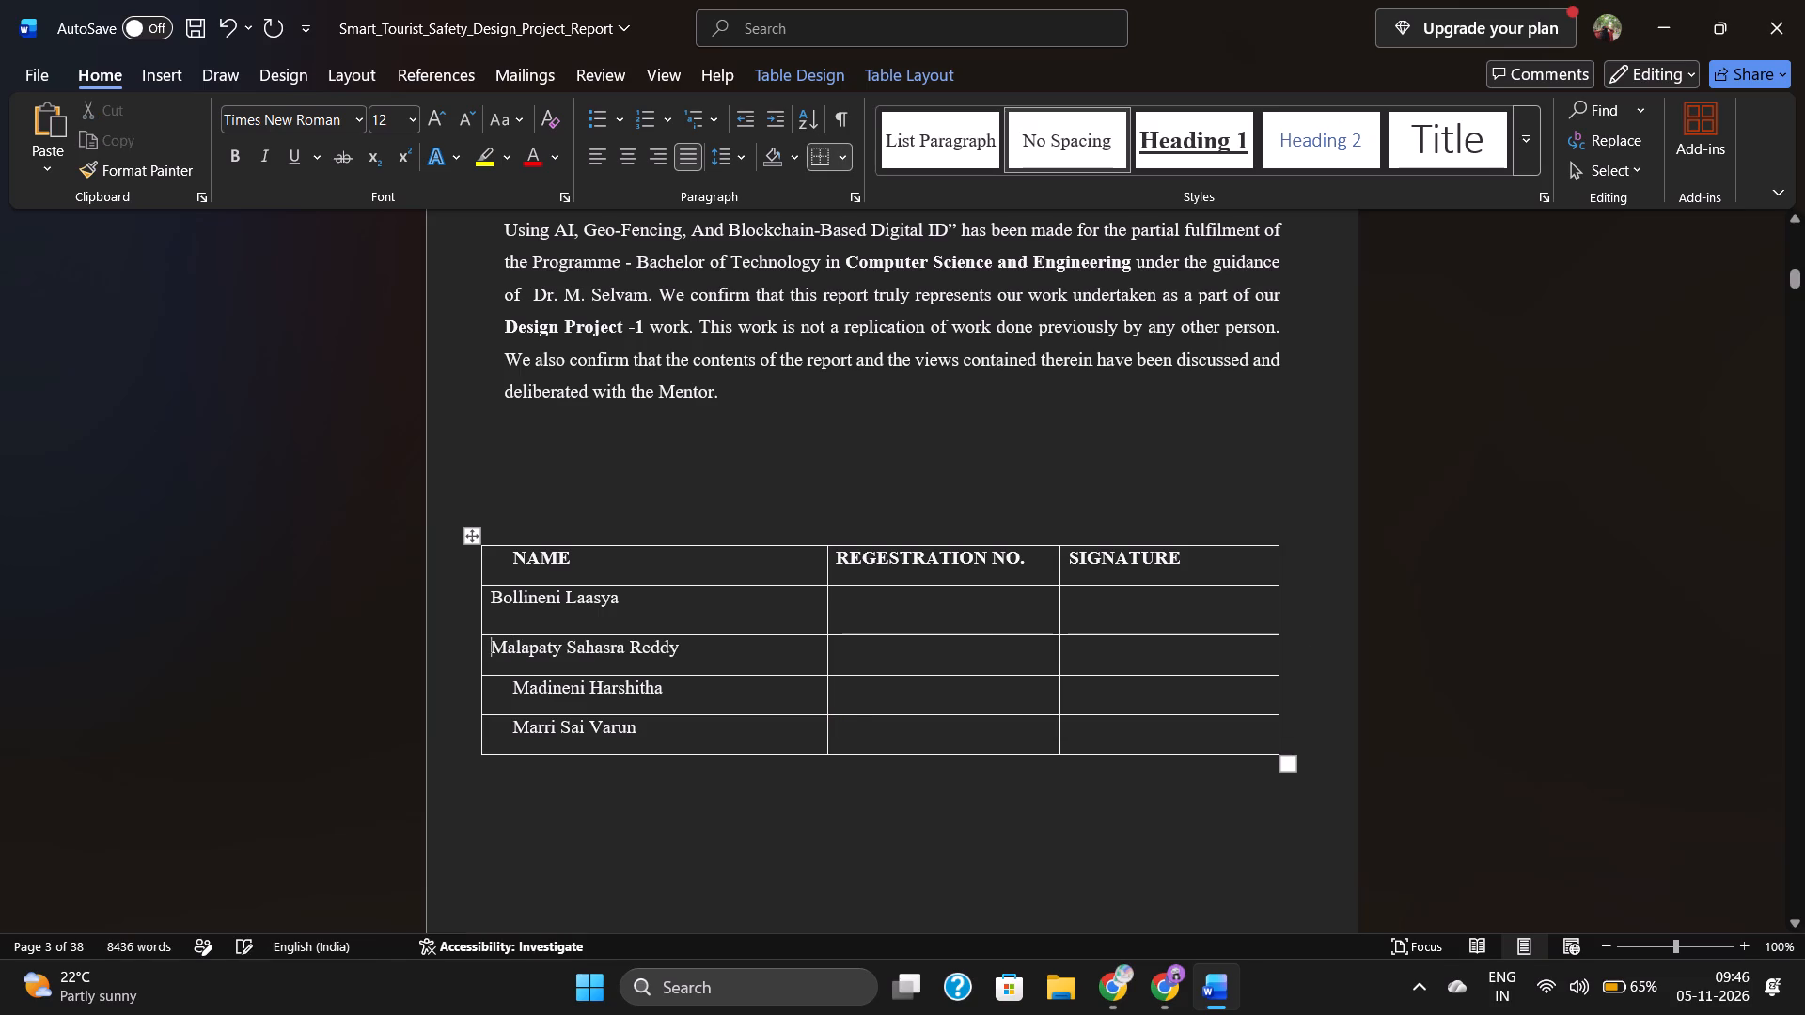
{"action": "left_click", "coordinate": [518, 692]}
{"action": "key", "text": "BackSpace"}
{"action": "left_click", "coordinate": [511, 725]}
{"action": "key", "text": "BackSpace"}
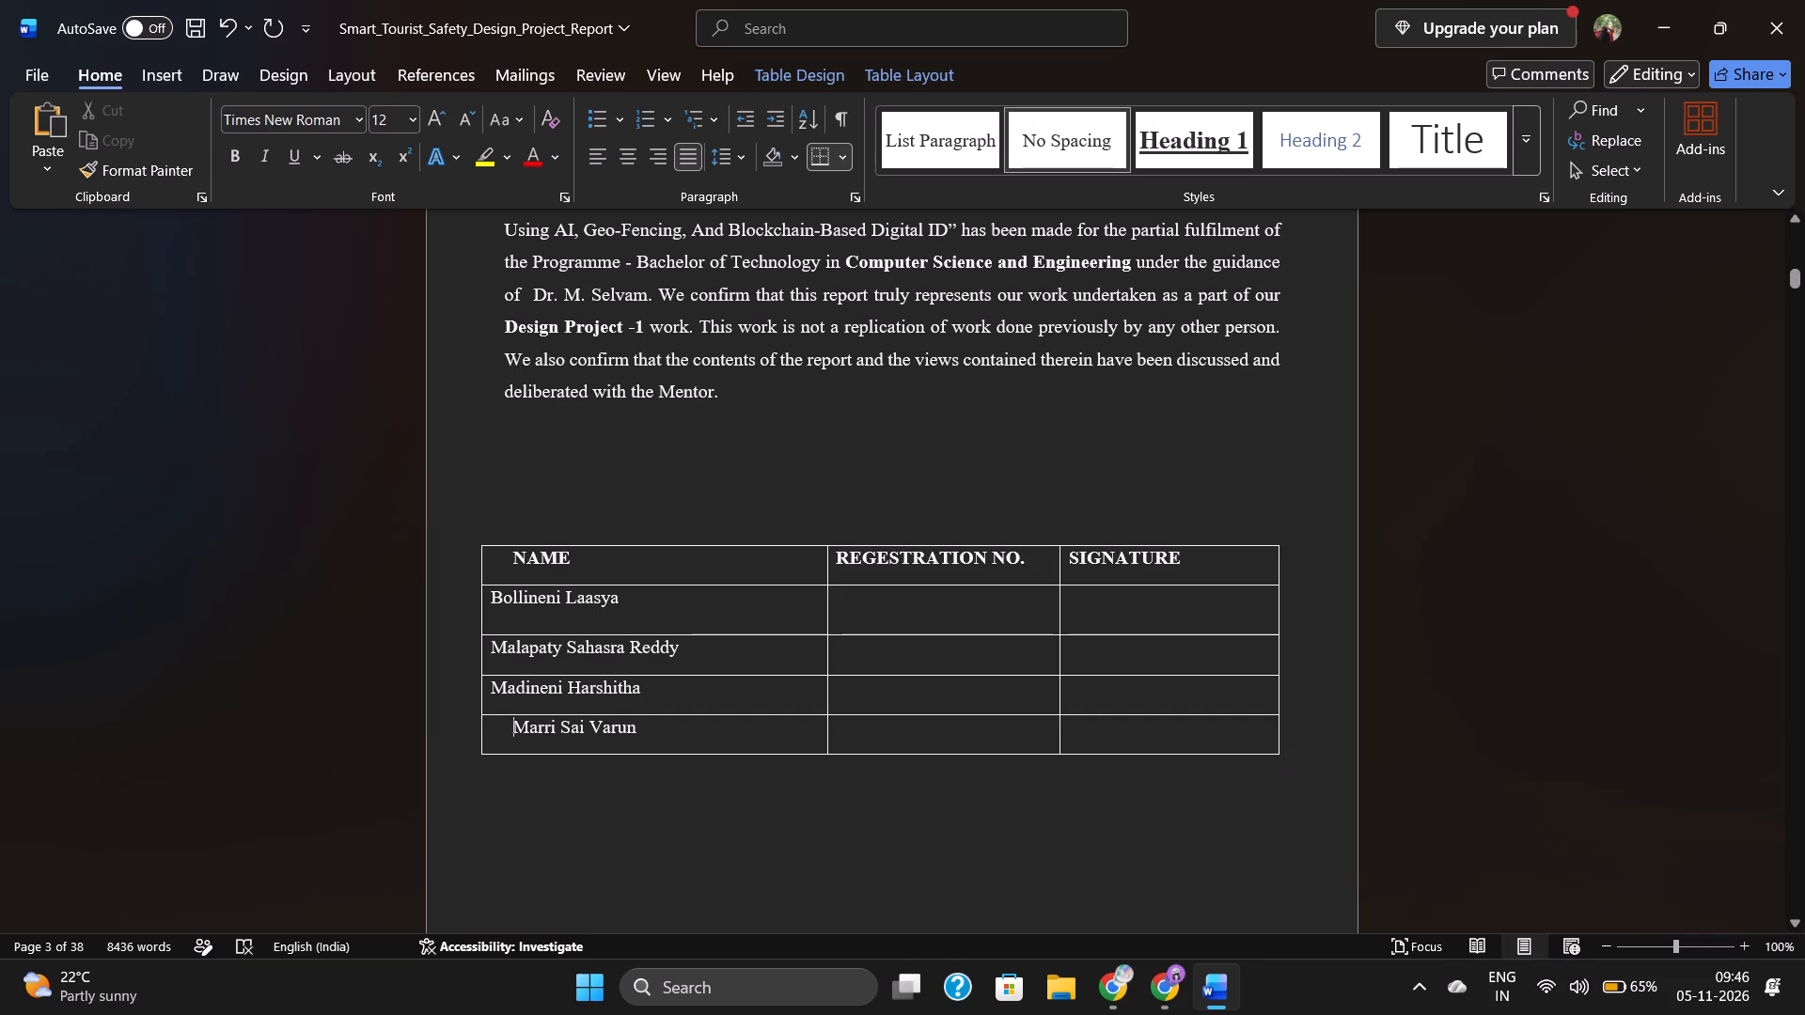
Enter each of the four students' registration numbers in the "REGESTRATION NO." column of the declaration table.
{"action": "left_click", "coordinate": [909, 600]}
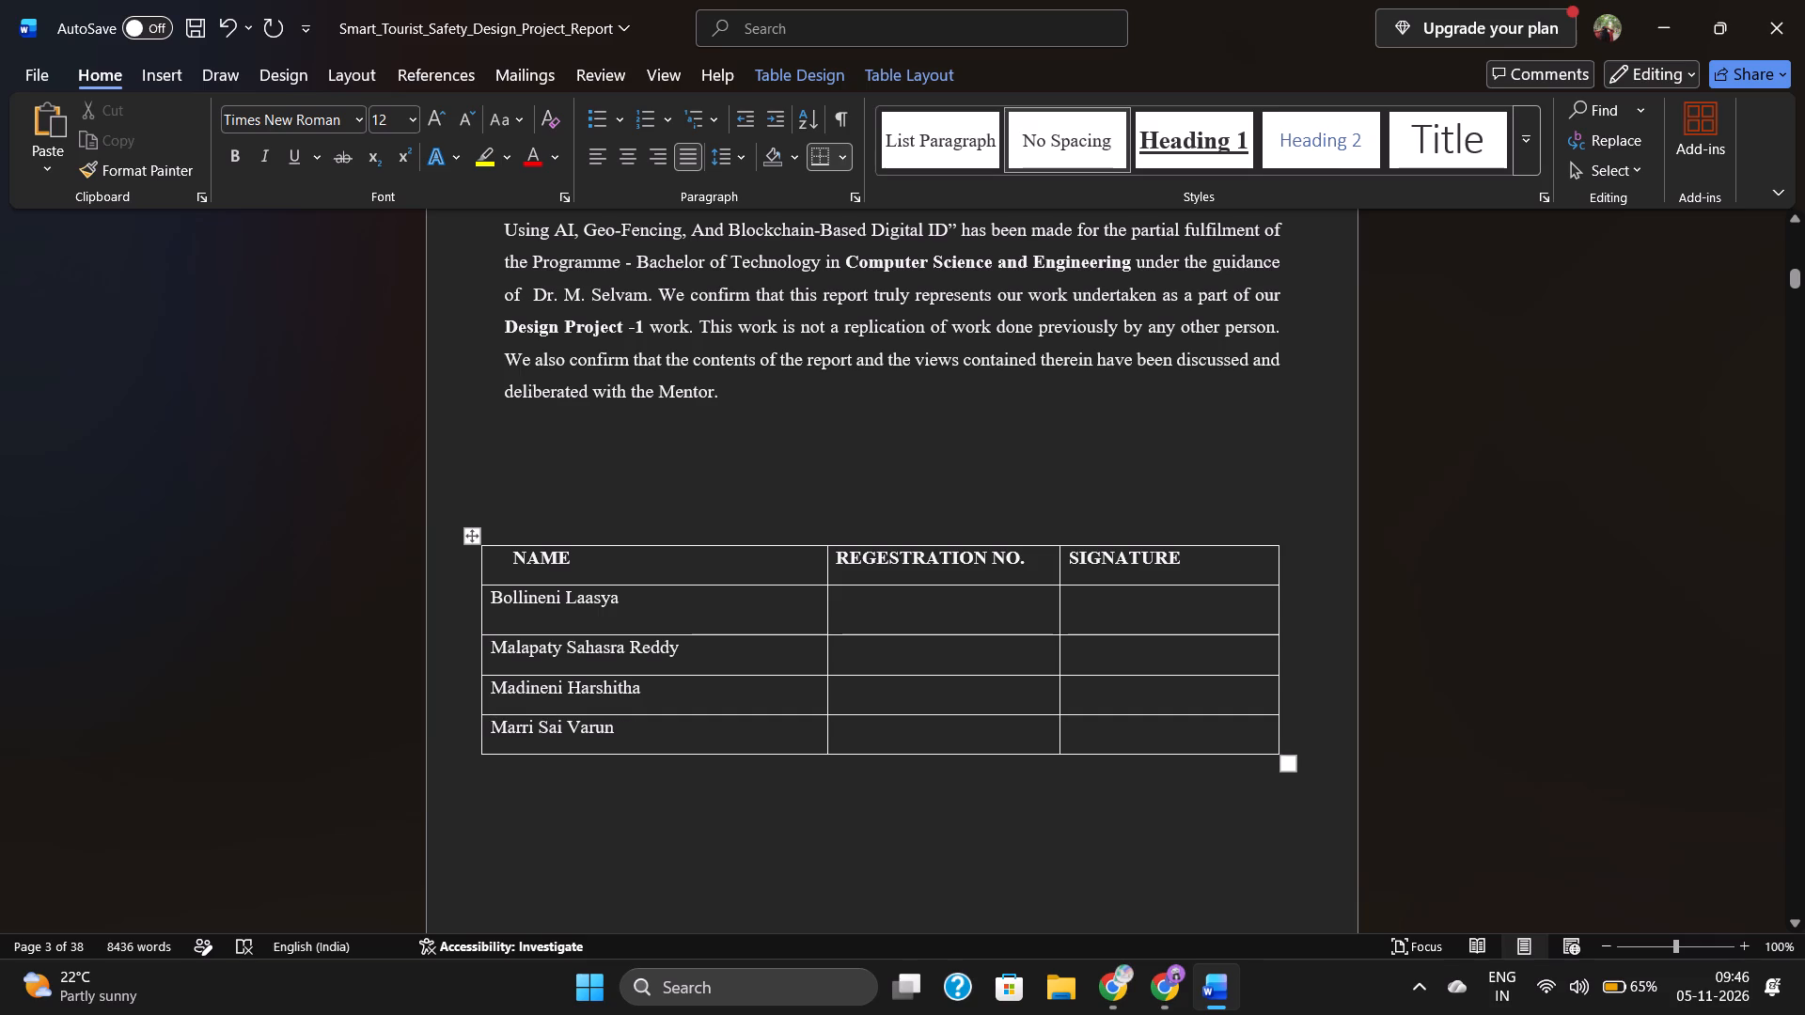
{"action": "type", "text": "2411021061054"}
{"action": "left_click", "coordinate": [941, 666]}
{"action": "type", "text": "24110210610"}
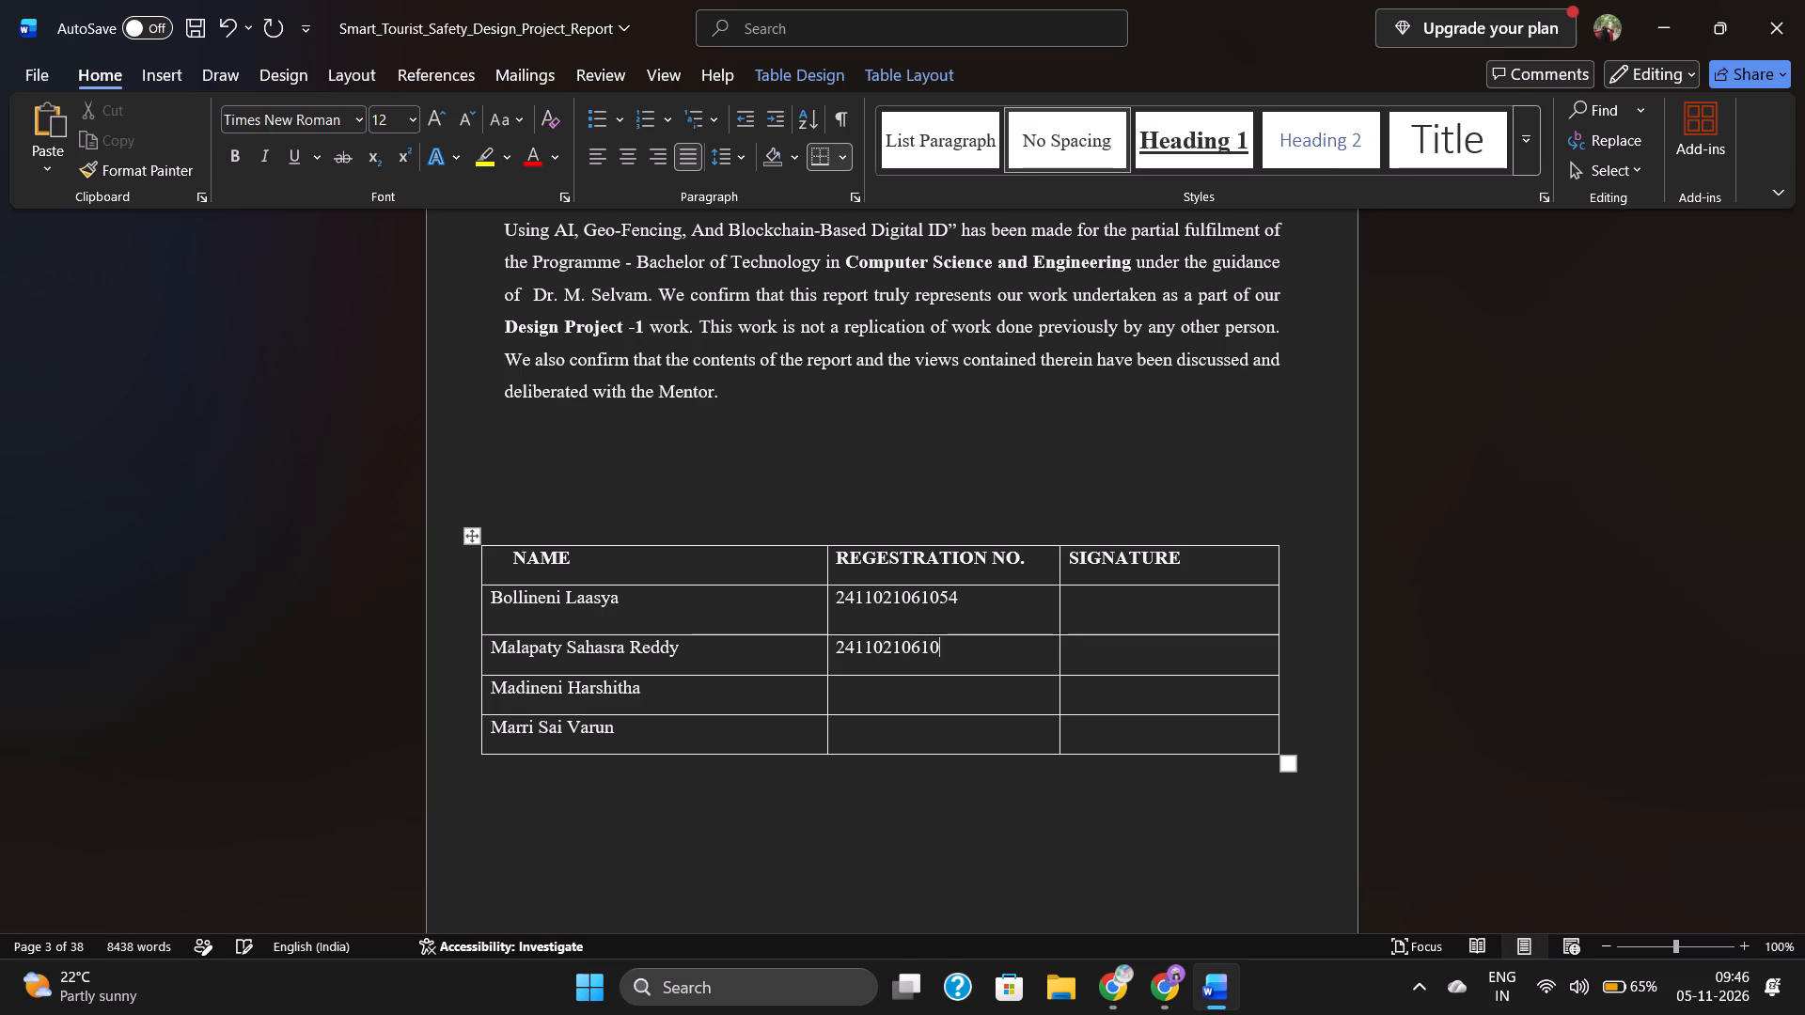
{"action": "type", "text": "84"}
{"action": "left_click", "coordinate": [930, 705]}
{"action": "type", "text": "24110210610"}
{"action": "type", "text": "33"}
{"action": "left_click", "coordinate": [943, 737]}
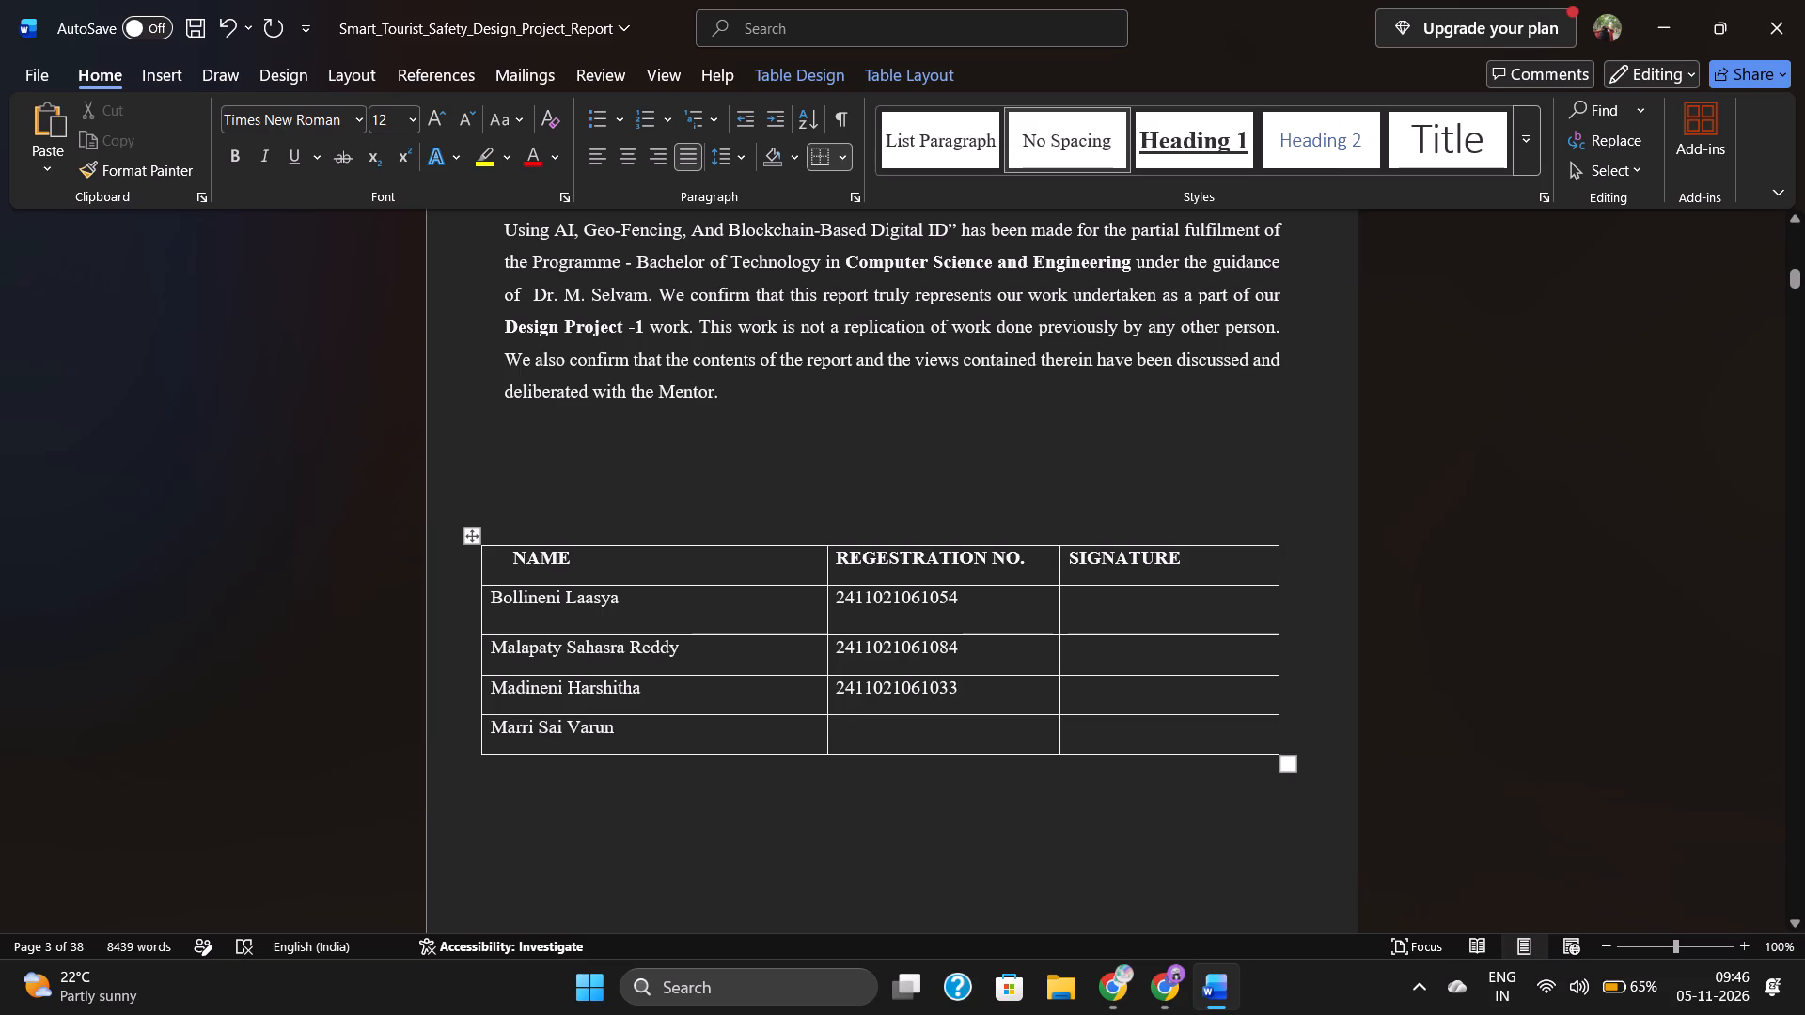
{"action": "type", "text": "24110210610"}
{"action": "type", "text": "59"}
Delete "/ her" from the supervisor thanks sentence in the Acknowledgement so that it reads "for his sustained inspiring guidance".
{"action": "scroll", "coordinate": [943, 737], "scroll_direction": "down", "scroll_amount": 3}
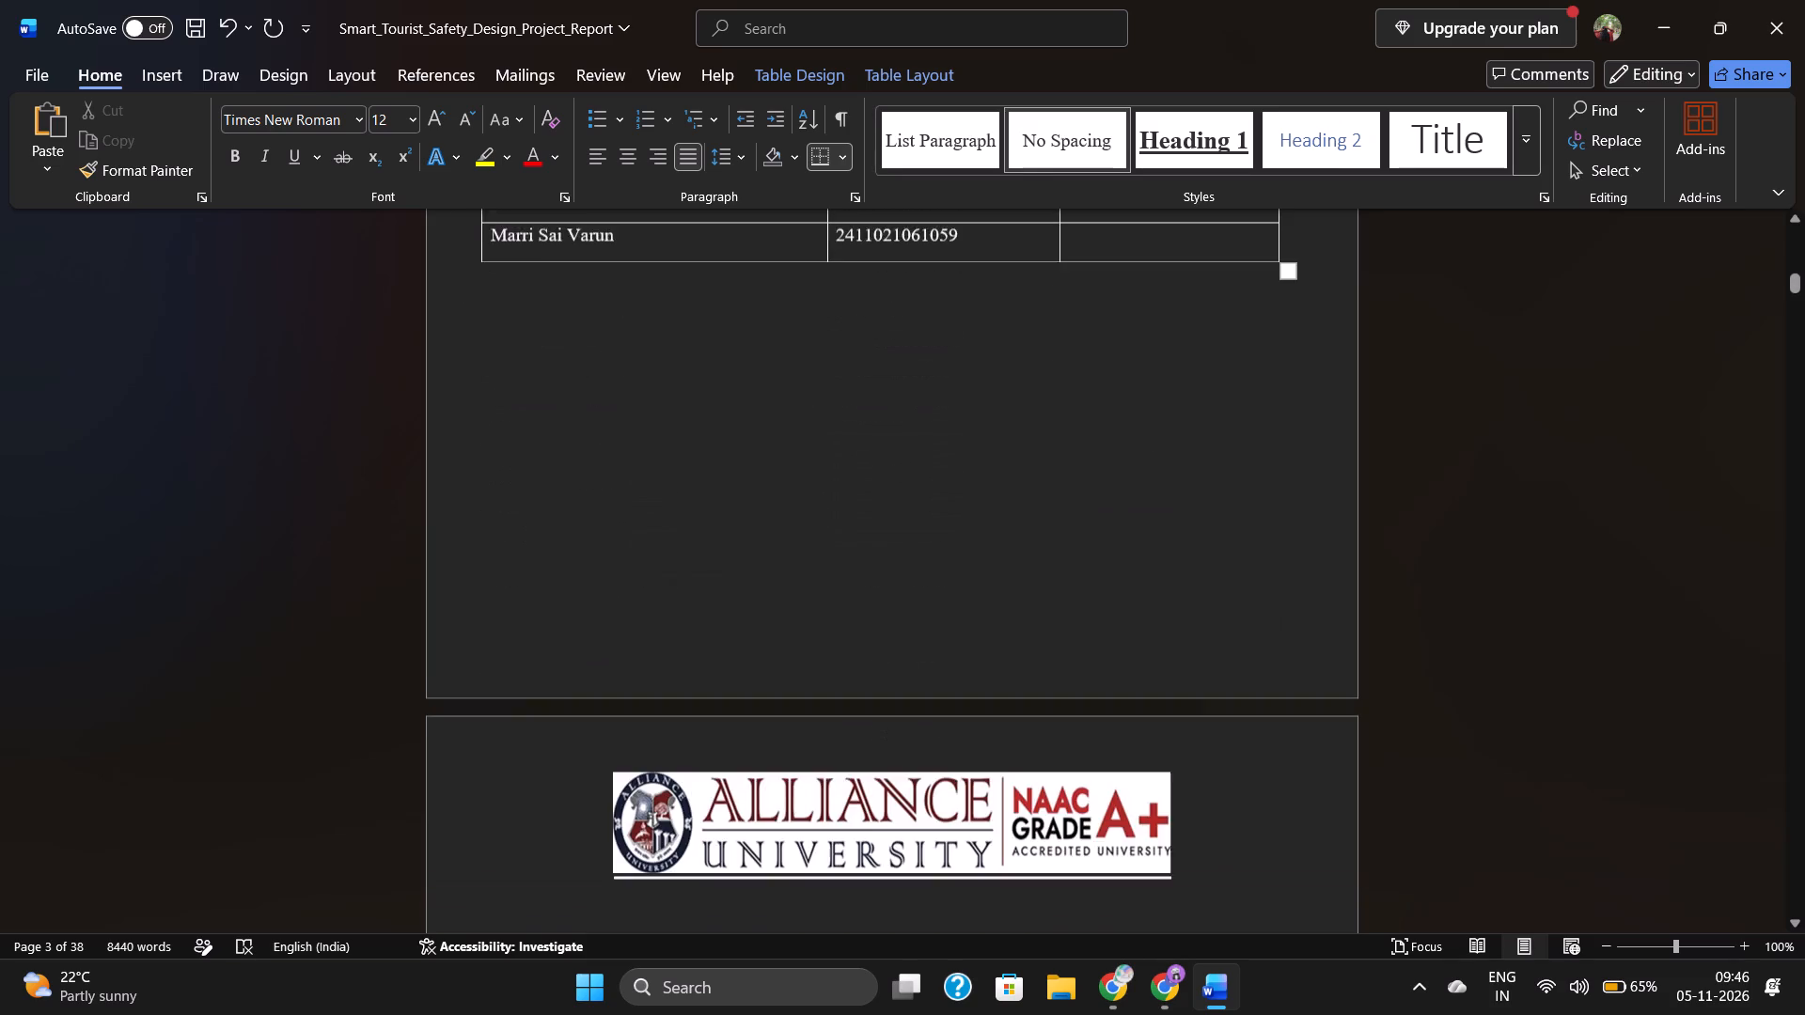
{"action": "scroll", "coordinate": [943, 737], "scroll_direction": "down", "scroll_amount": 1}
{"action": "scroll", "coordinate": [943, 739], "scroll_direction": "up", "scroll_amount": 3}
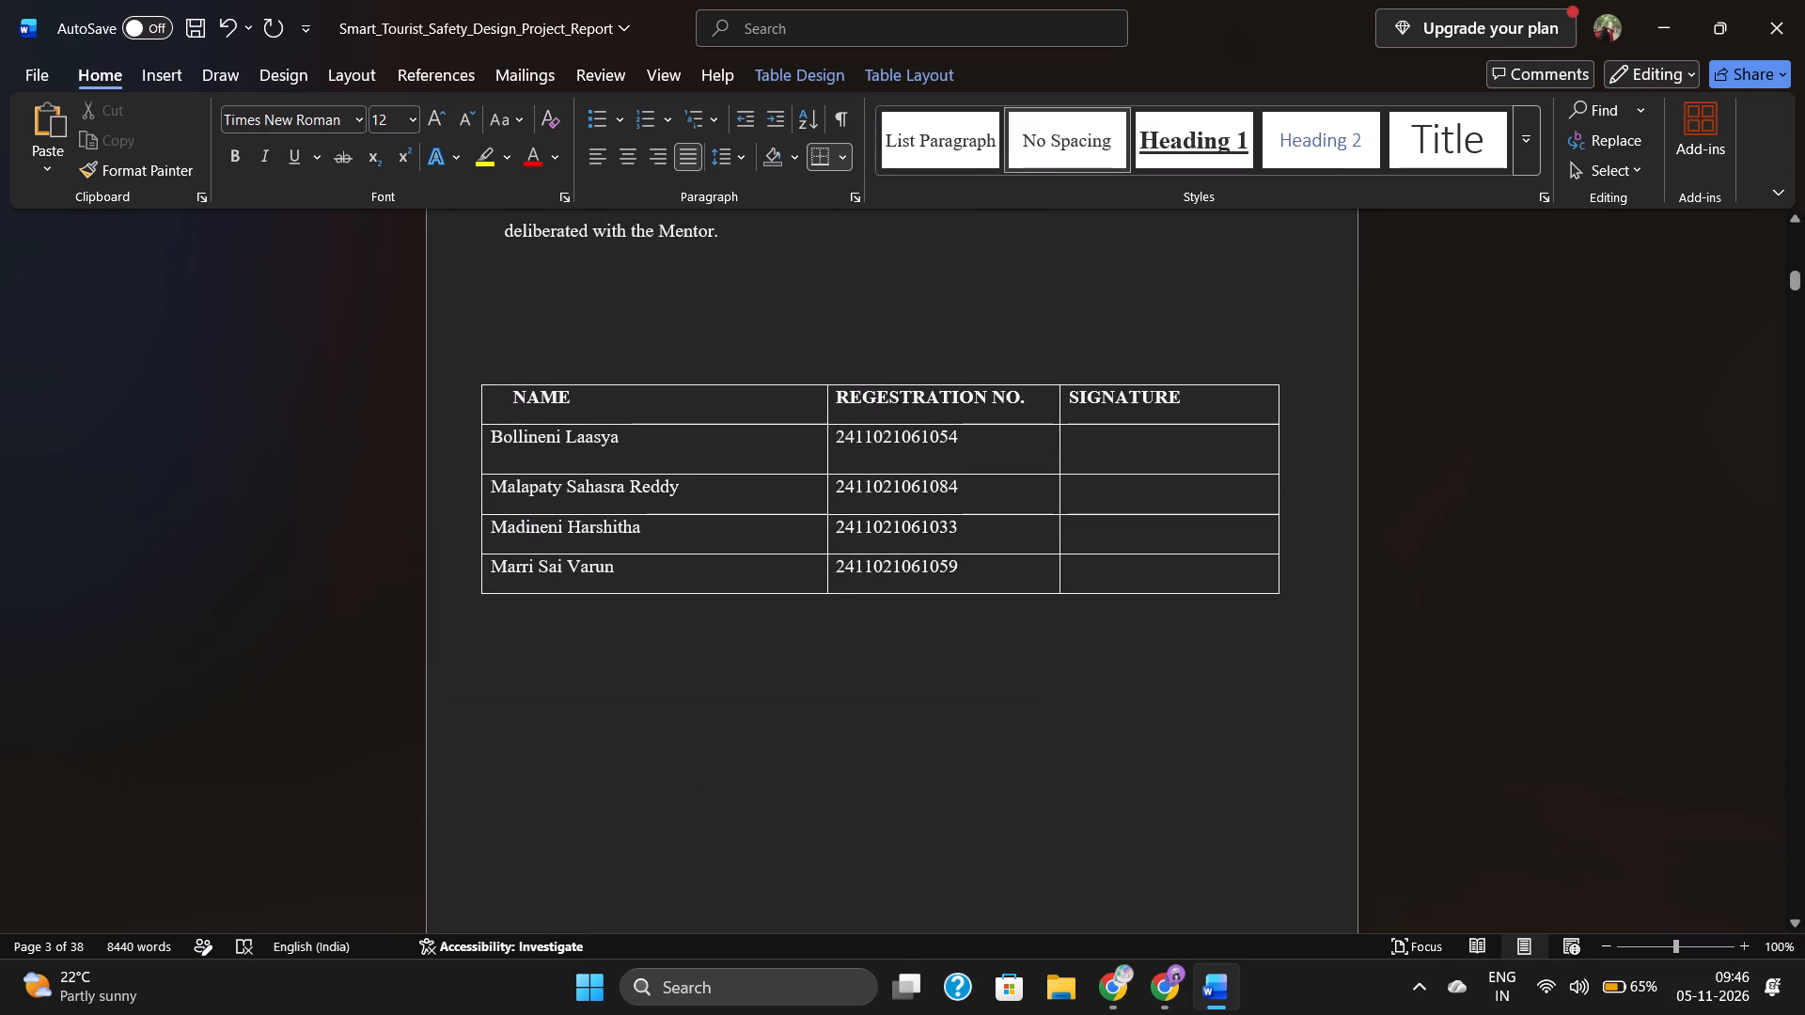
{"action": "scroll", "coordinate": [918, 742], "scroll_direction": "down", "scroll_amount": 7}
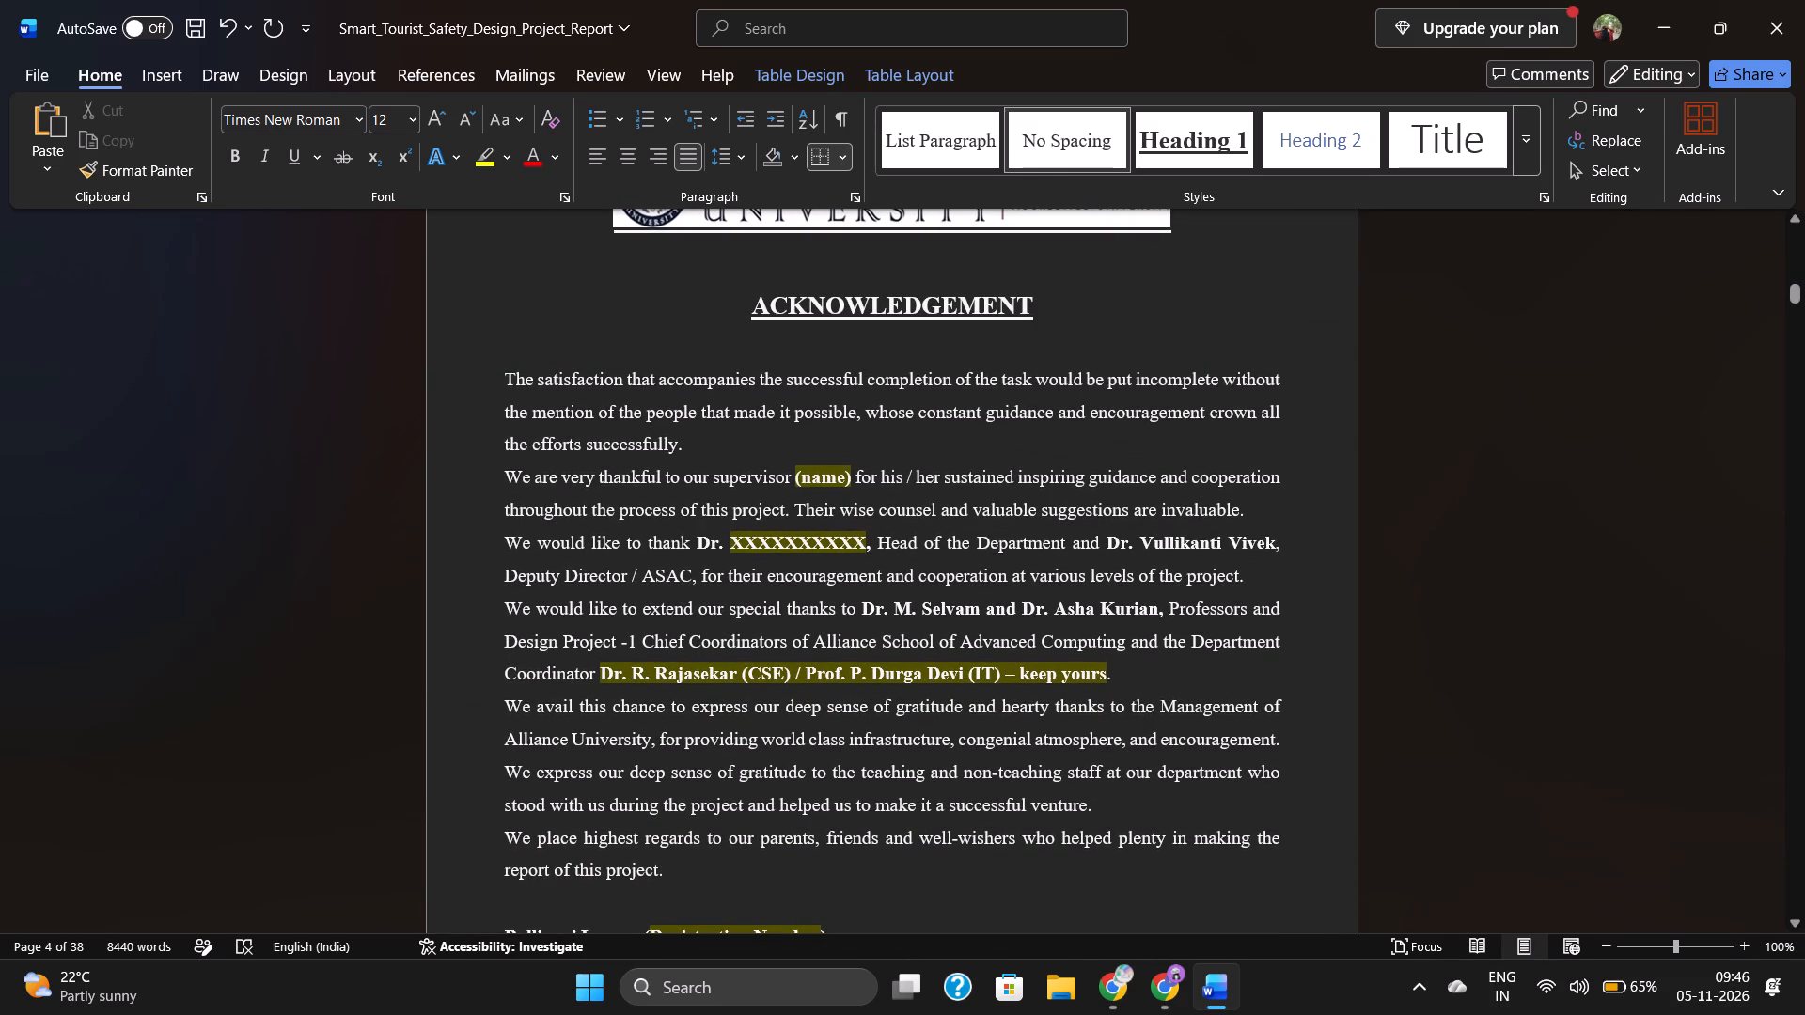
{"action": "left_click", "coordinate": [938, 478]}
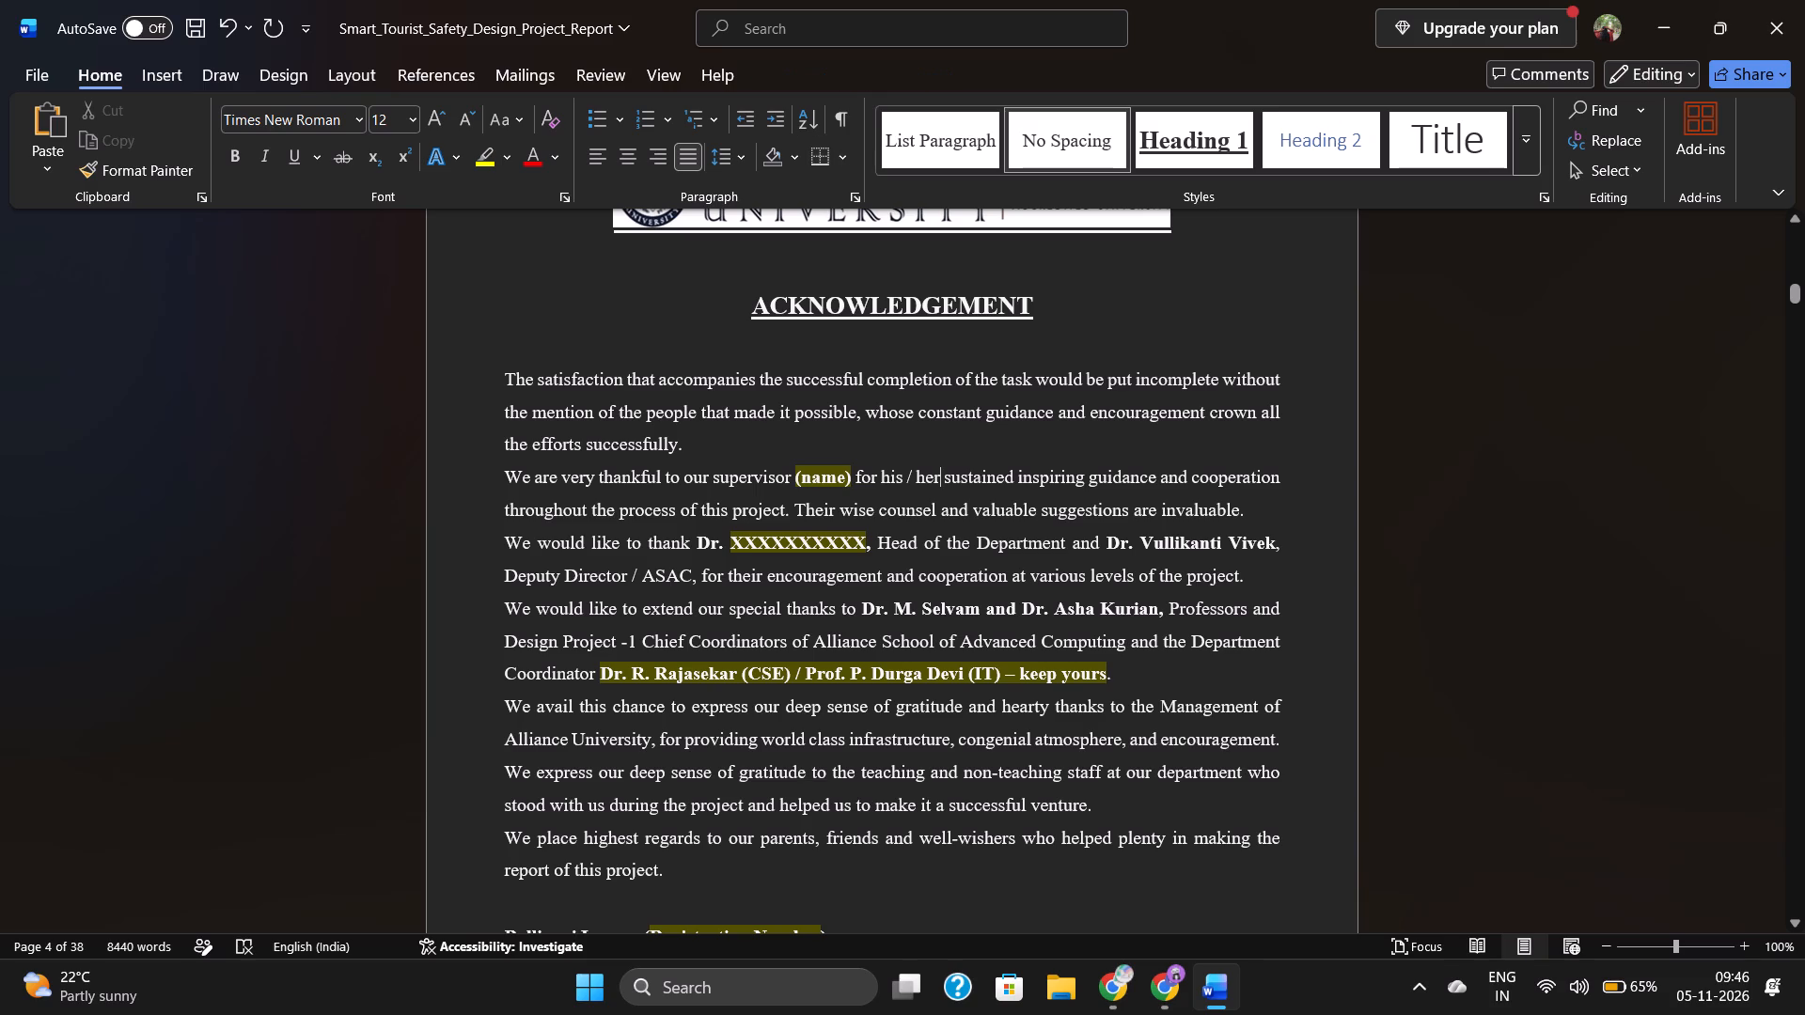
{"action": "key", "text": "BackSpace"}
{"action": "key", "text": "BackSpace"}
{"action": "key", "text": "BackSpace"}
{"action": "key", "text": "BackSpace"}
{"action": "key", "text": "BackSpace"}
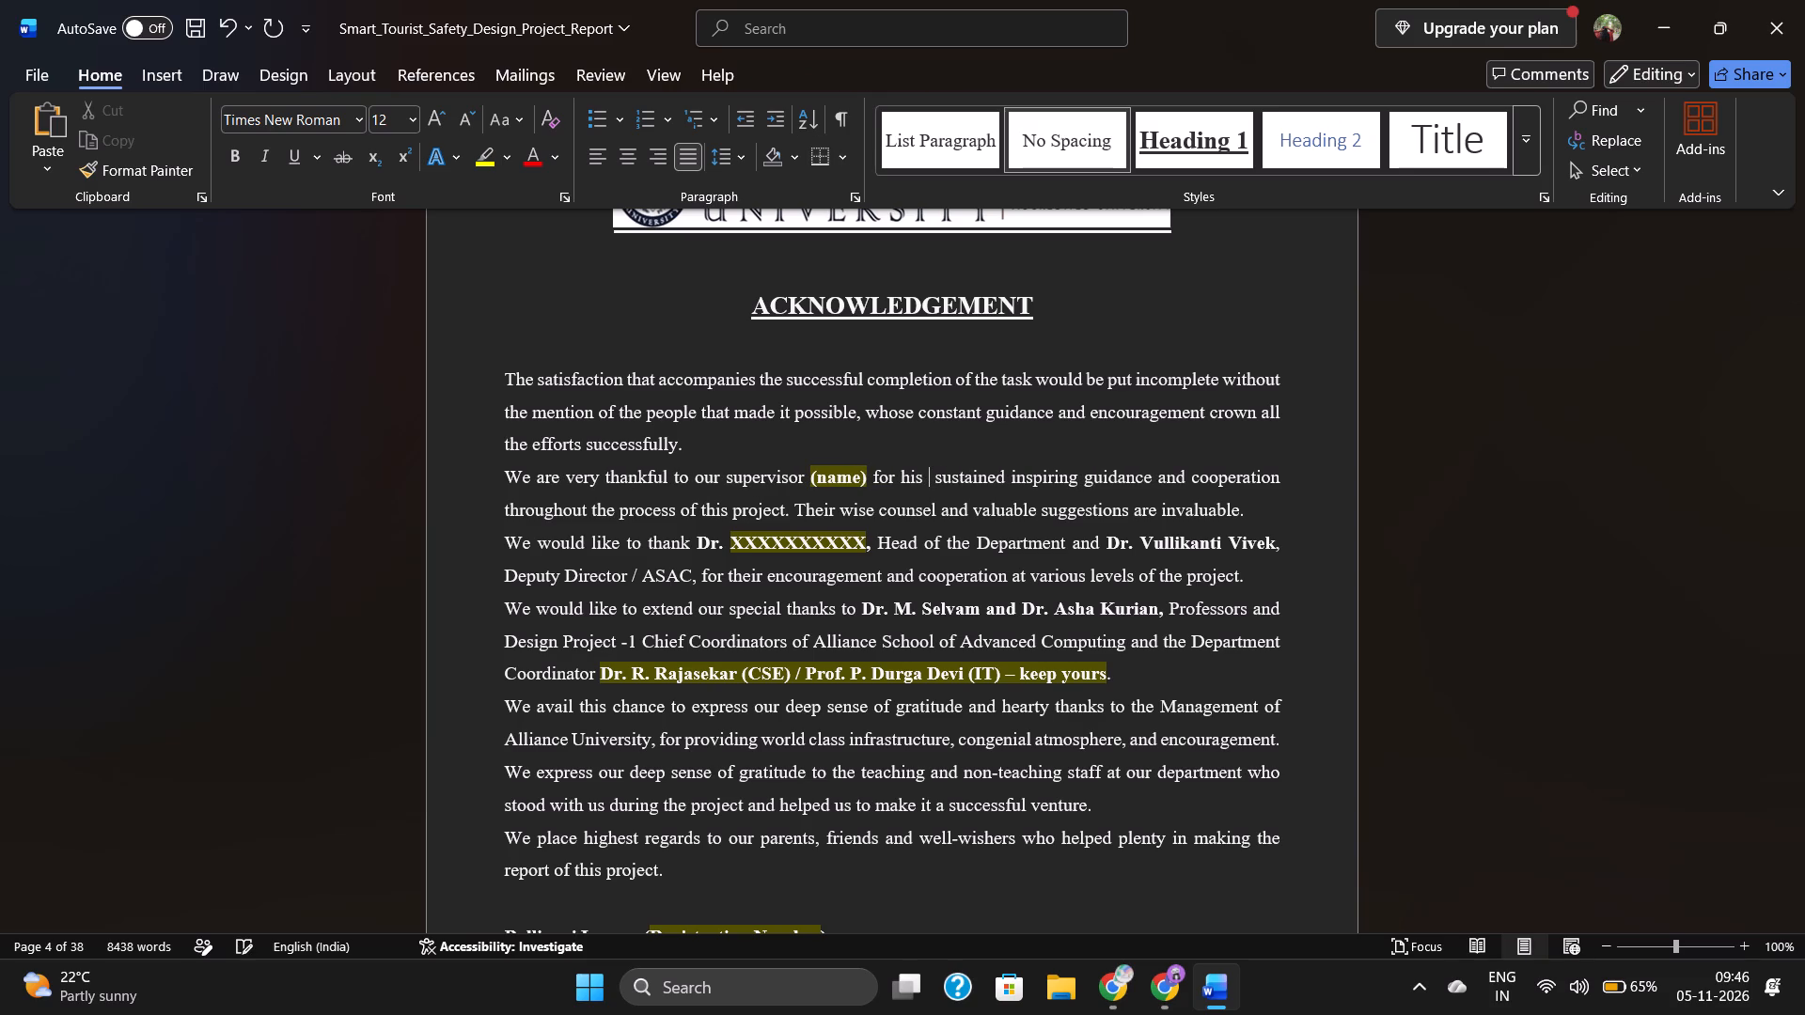
Replace the highlighted "(name)" placeholder in the Acknowledgement's supervisor thanks sentence with the supervisor's titled name copied from the Declaration paragraph.
{"action": "scroll", "coordinate": [937, 477], "scroll_direction": "up", "scroll_amount": 5}
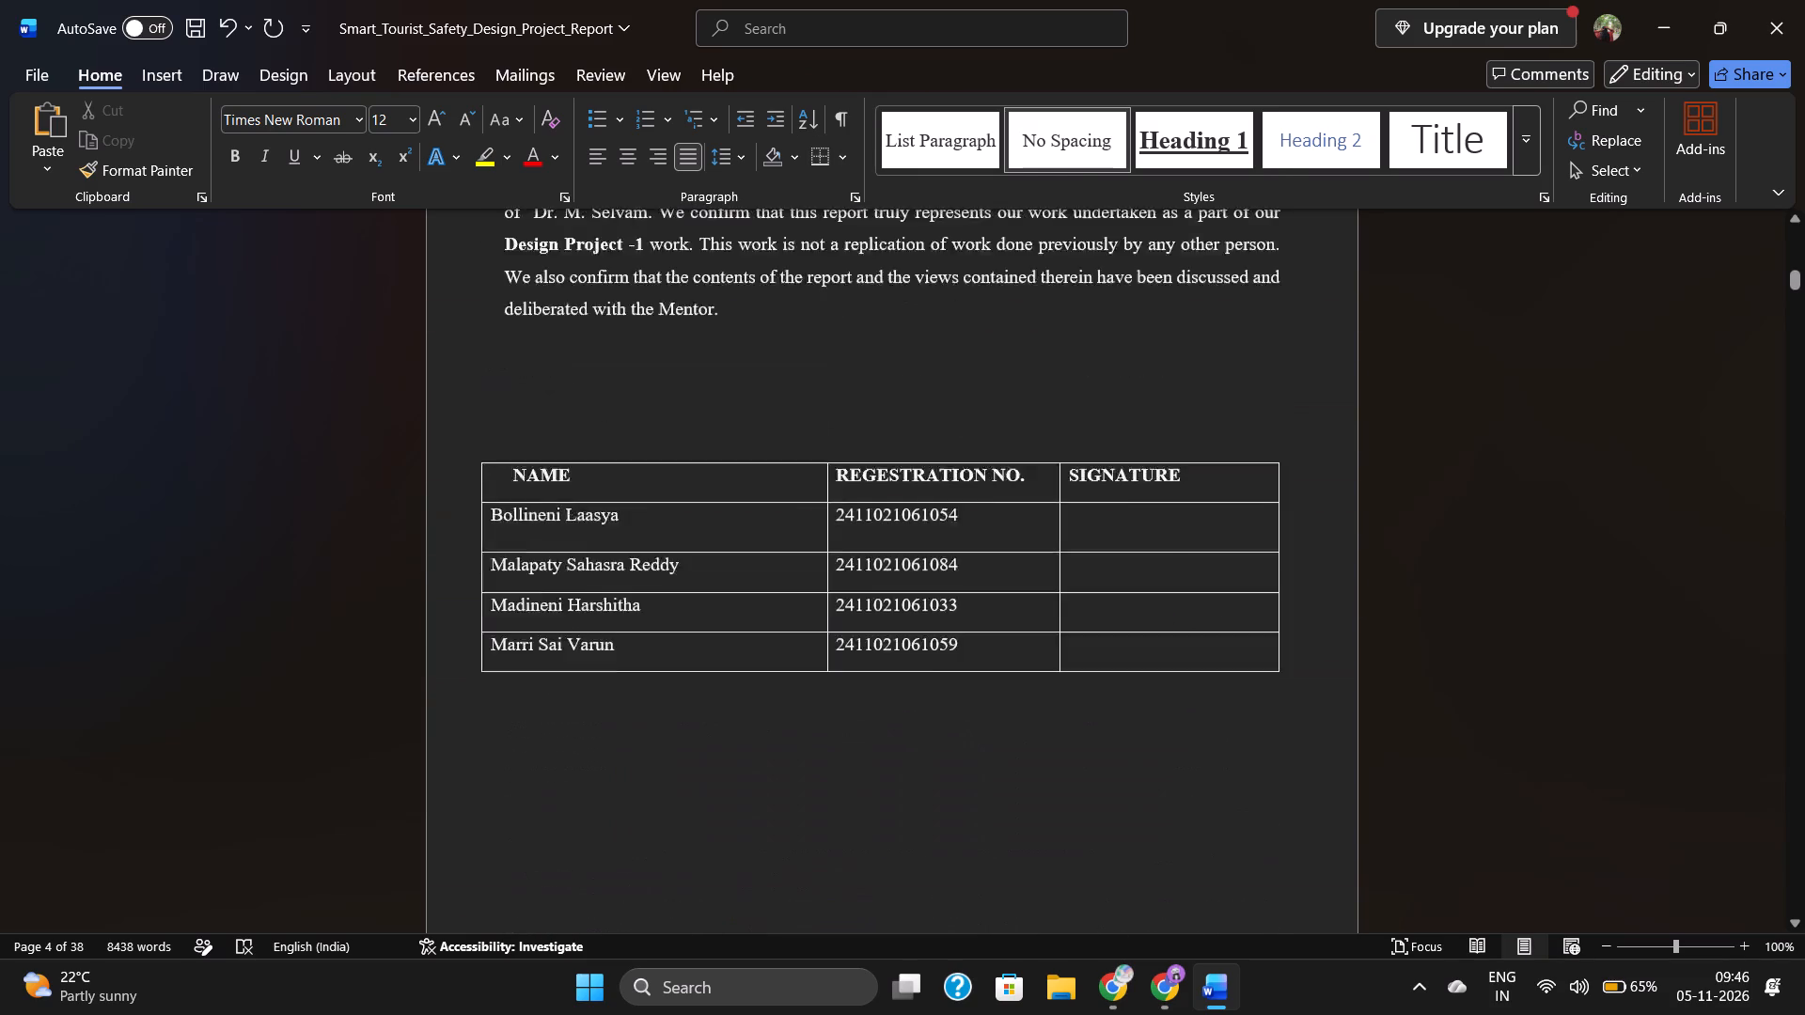
{"action": "scroll", "coordinate": [937, 477], "scroll_direction": "up", "scroll_amount": 4}
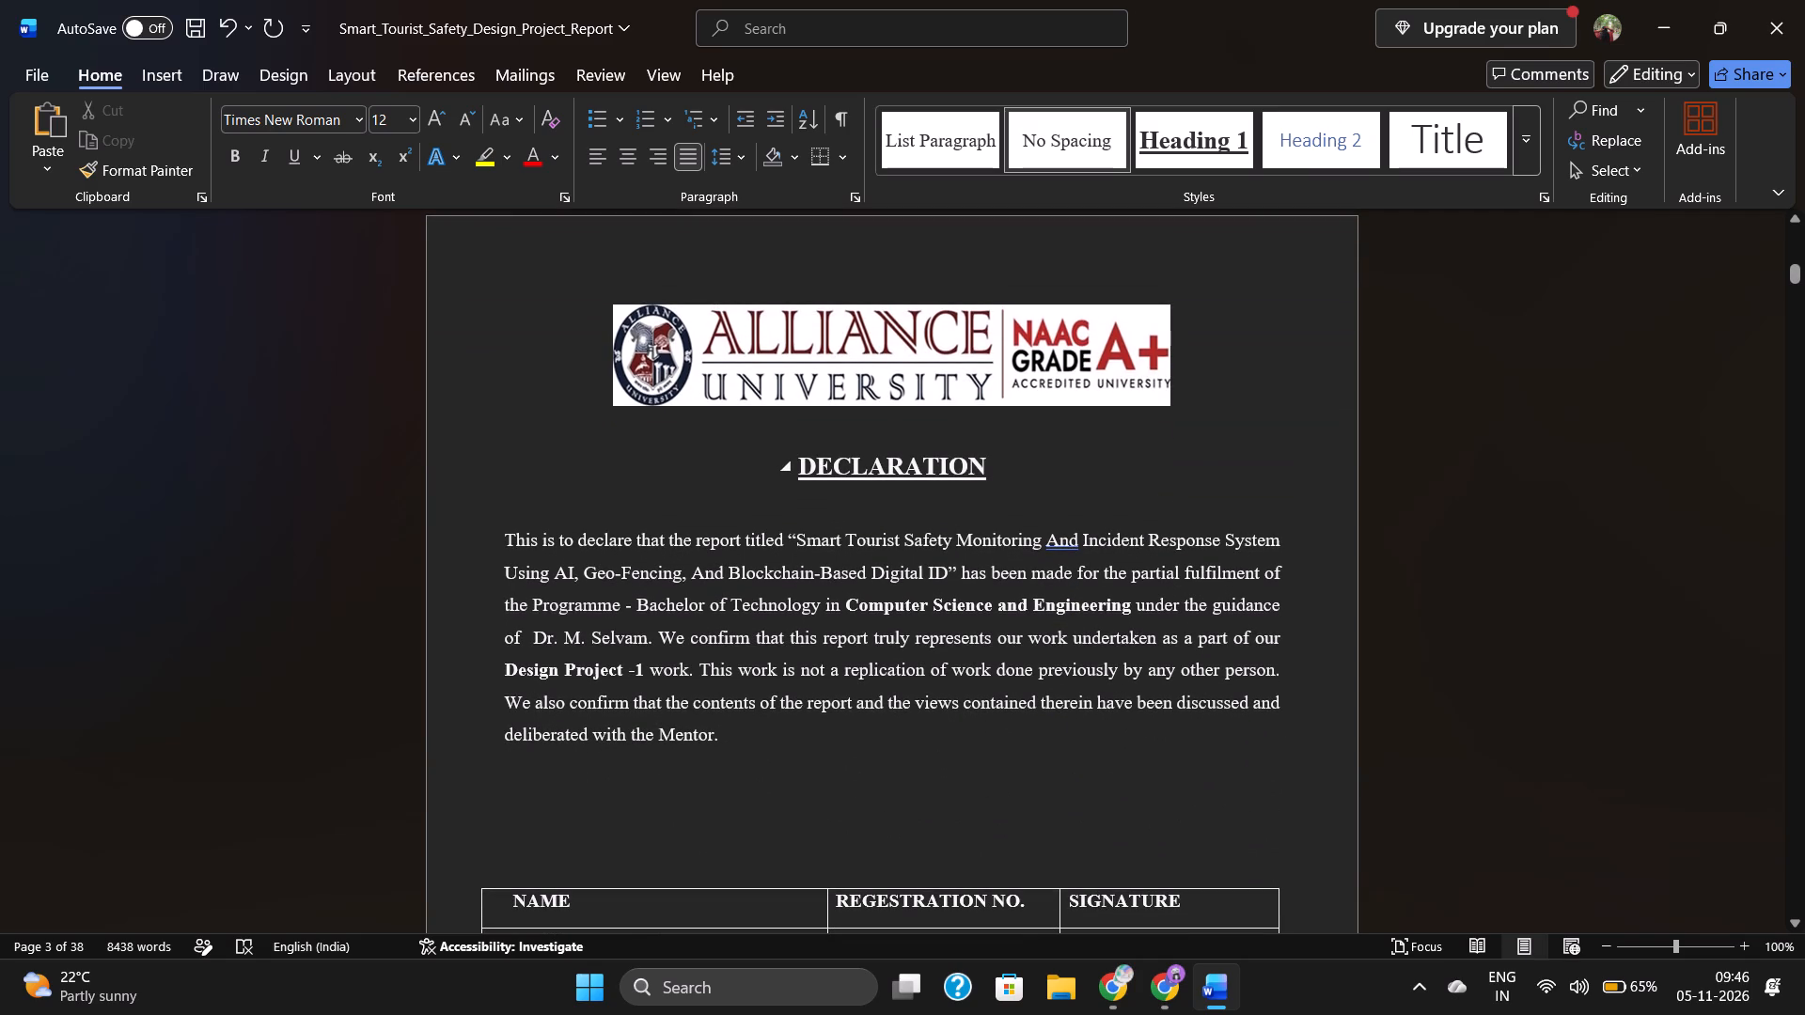
{"action": "left_click", "coordinate": [537, 628]}
{"action": "left_click_drag", "start_coordinate": [537, 632], "coordinate": [625, 637]}
{"action": "left_click_drag", "start_coordinate": [625, 637], "coordinate": [646, 638]}
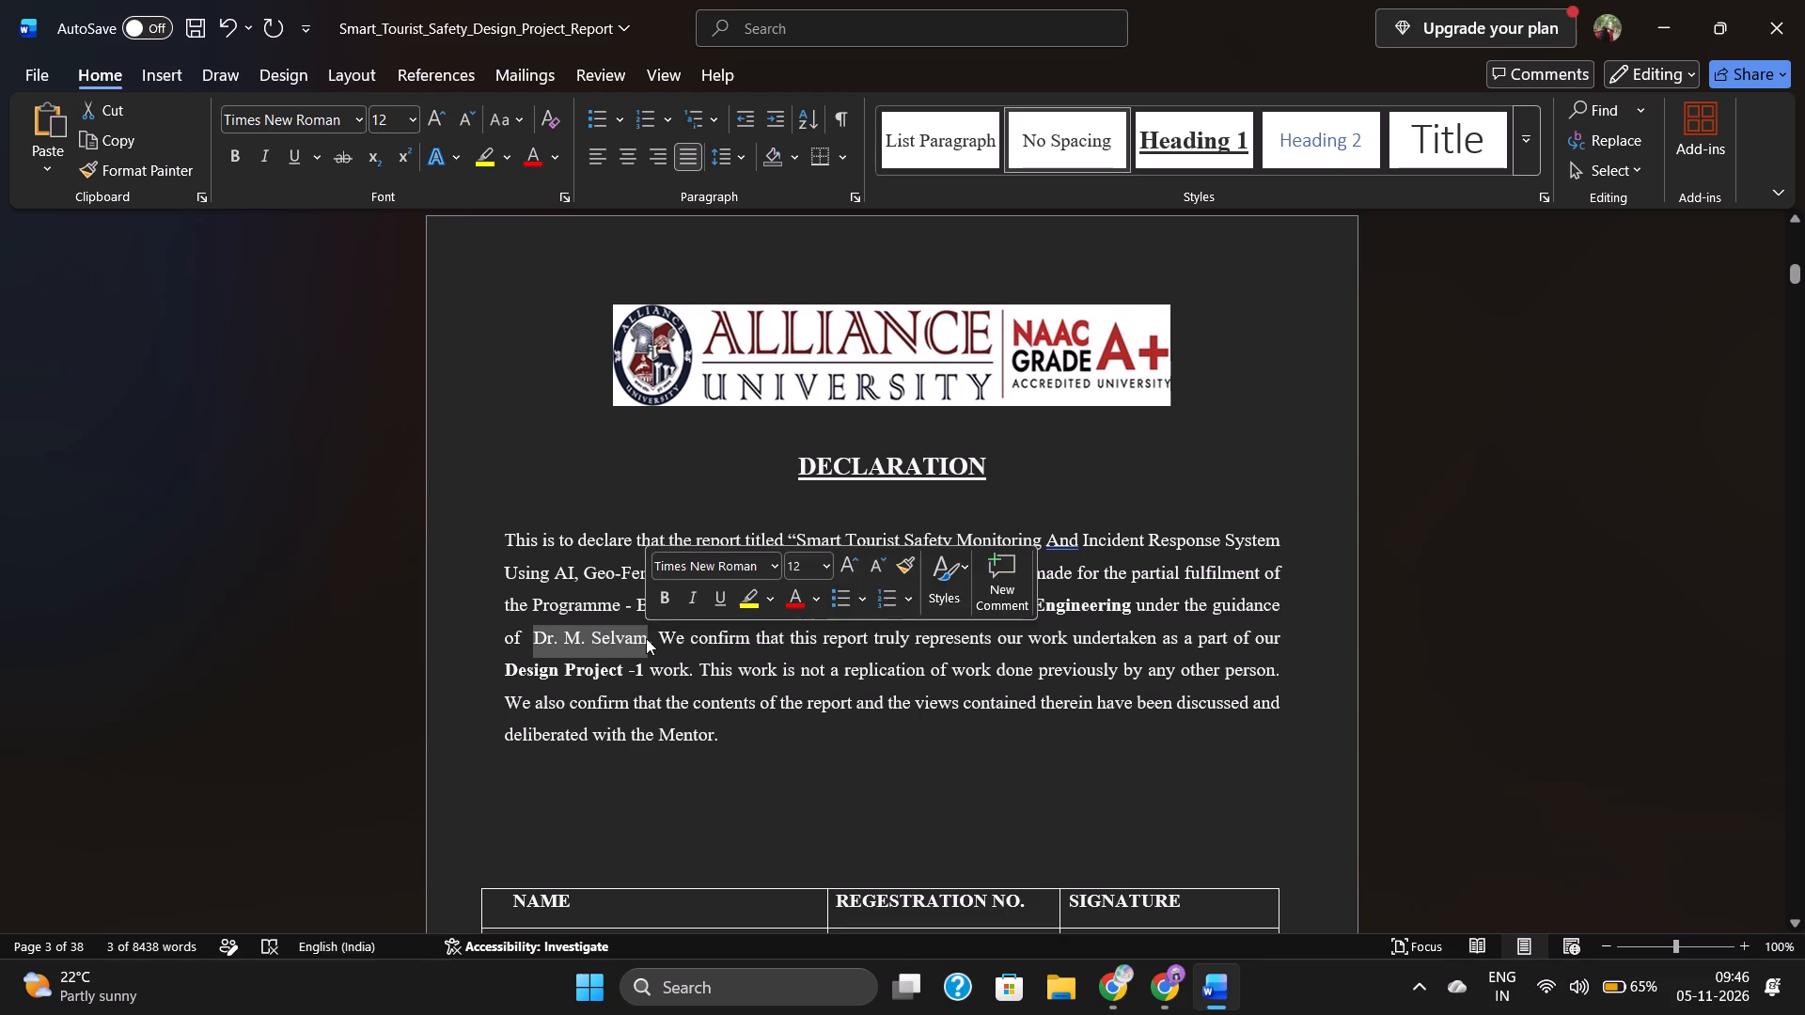
{"action": "key", "text": "ctrl+c"}
{"action": "left_click", "coordinate": [646, 638]}
{"action": "scroll", "coordinate": [646, 638], "scroll_direction": "down", "scroll_amount": 3}
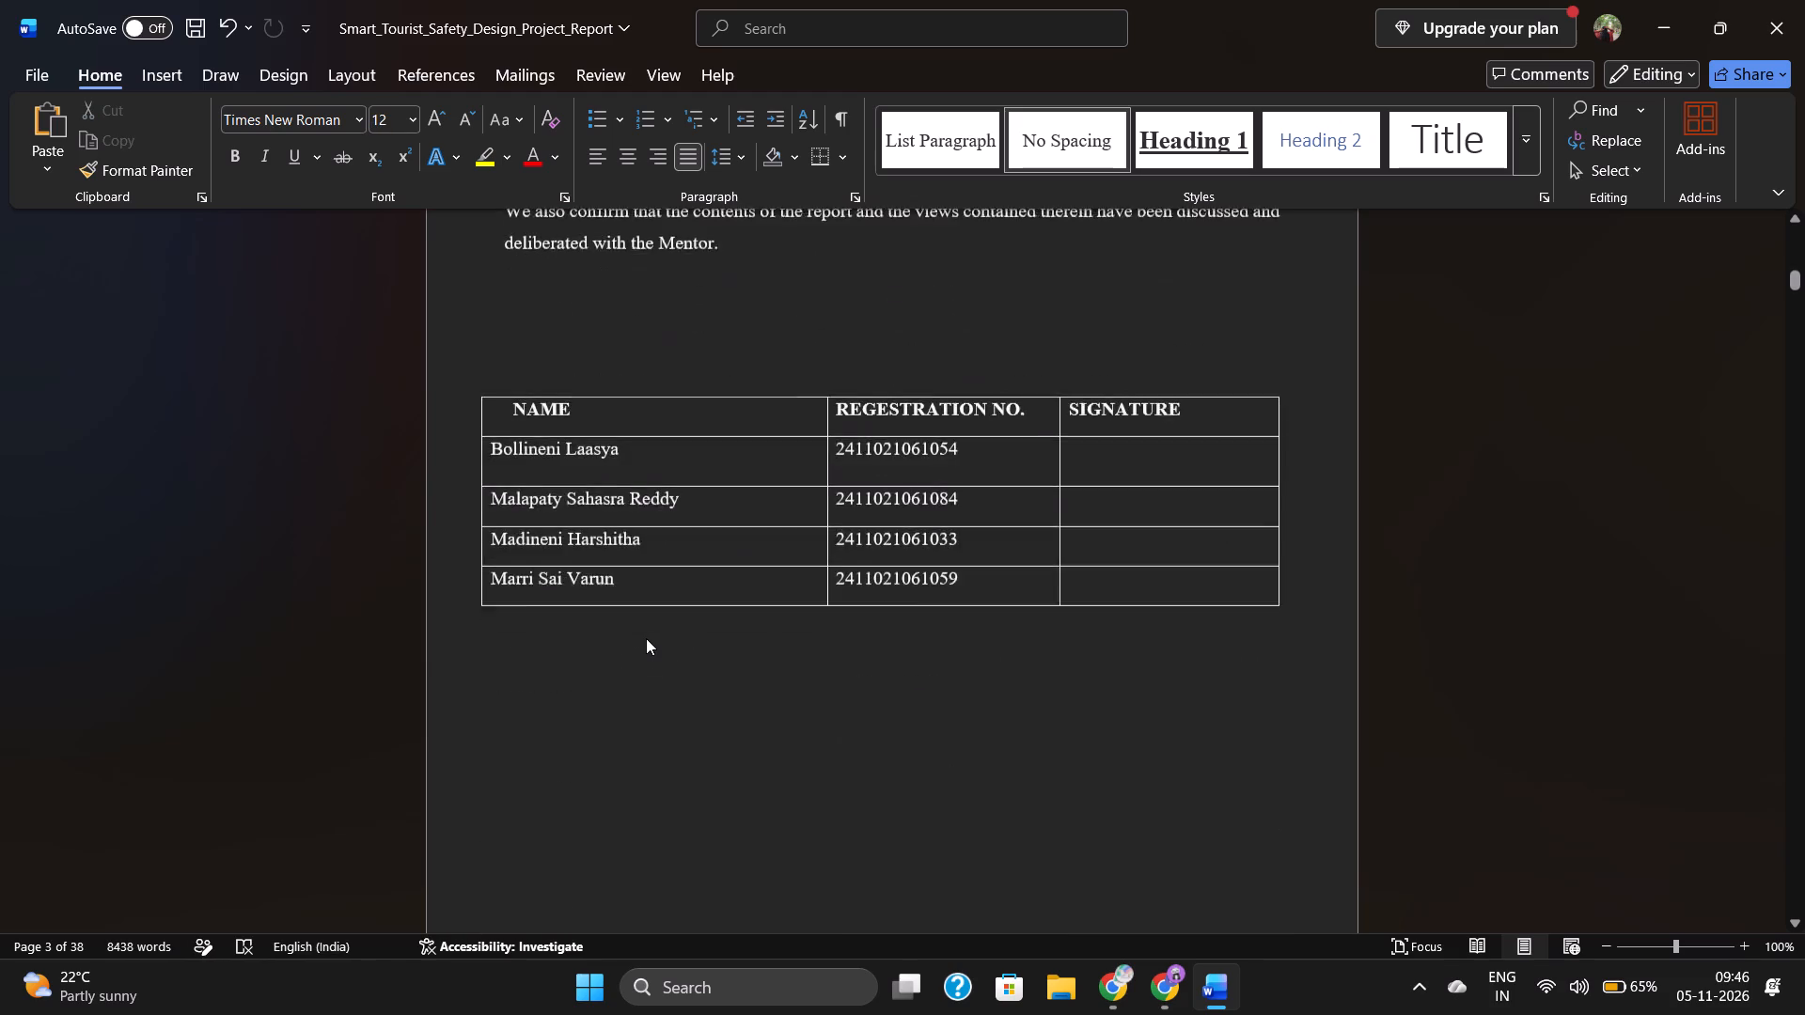
{"action": "scroll", "coordinate": [646, 638], "scroll_direction": "down", "scroll_amount": 4}
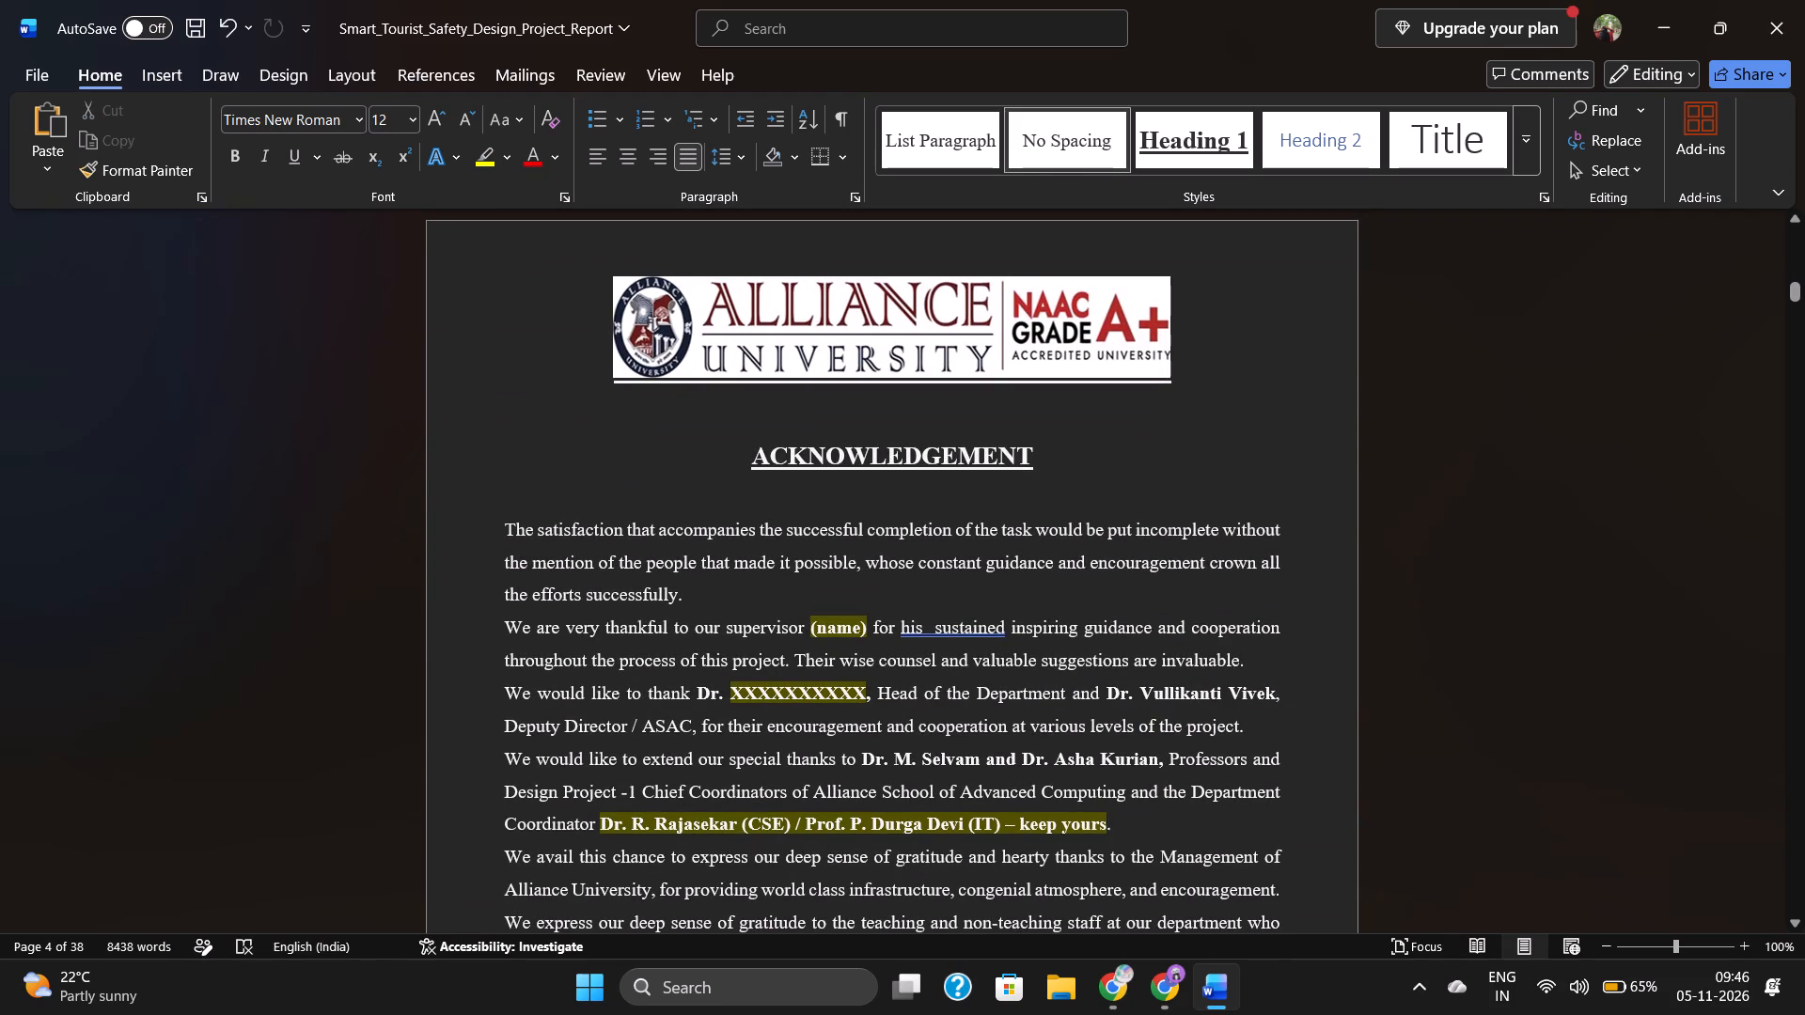
{"action": "left_click_drag", "start_coordinate": [870, 631], "coordinate": [811, 627]}
{"action": "key", "text": "BackSpace"}
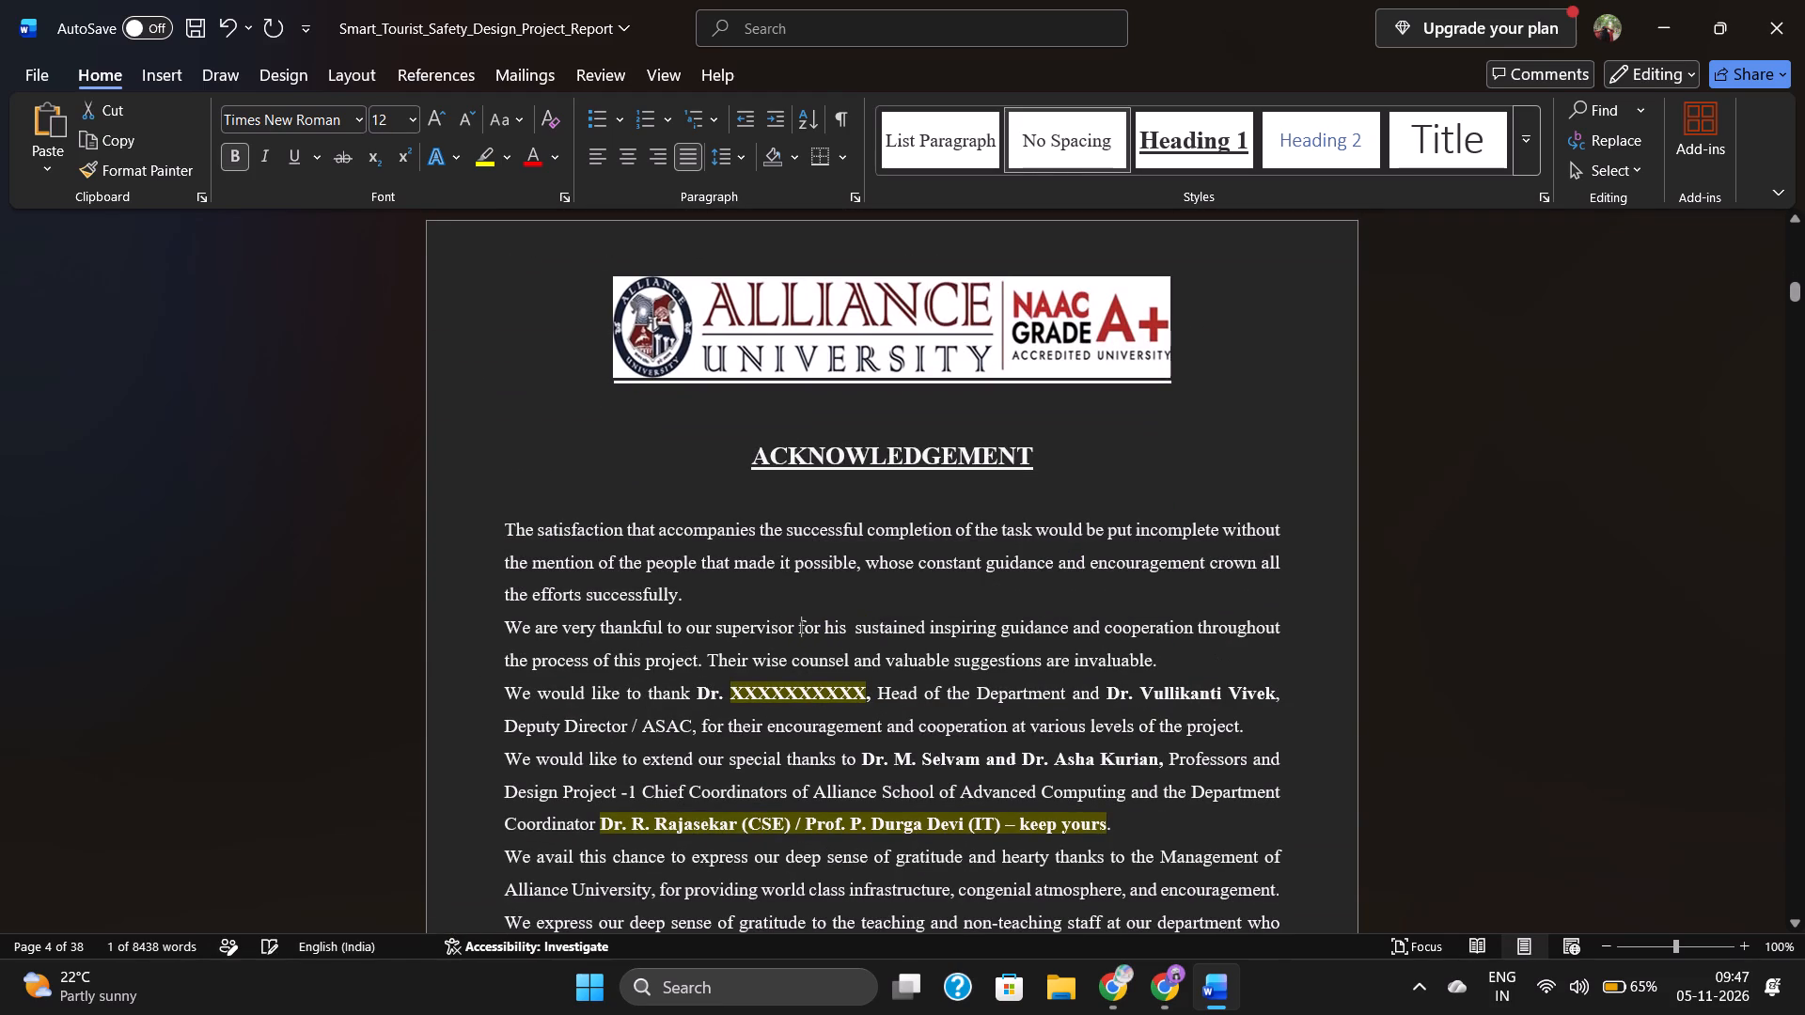
{"action": "key", "text": "ctrl+v"}
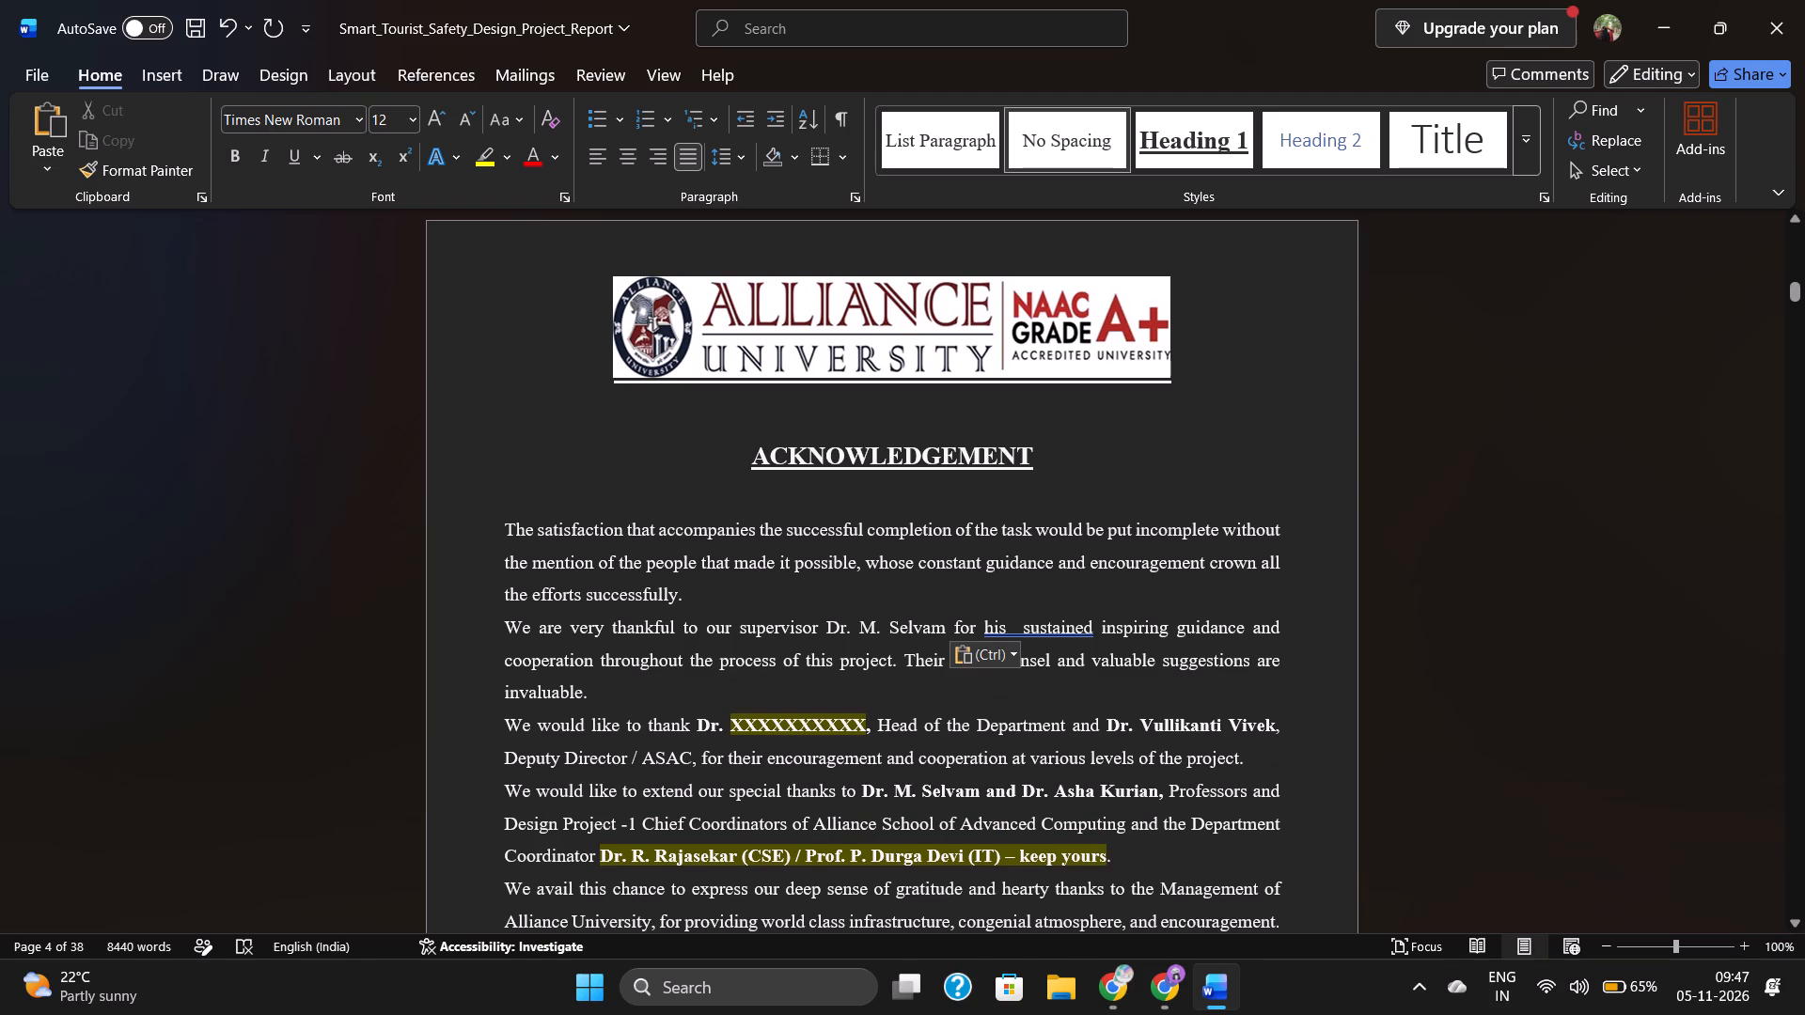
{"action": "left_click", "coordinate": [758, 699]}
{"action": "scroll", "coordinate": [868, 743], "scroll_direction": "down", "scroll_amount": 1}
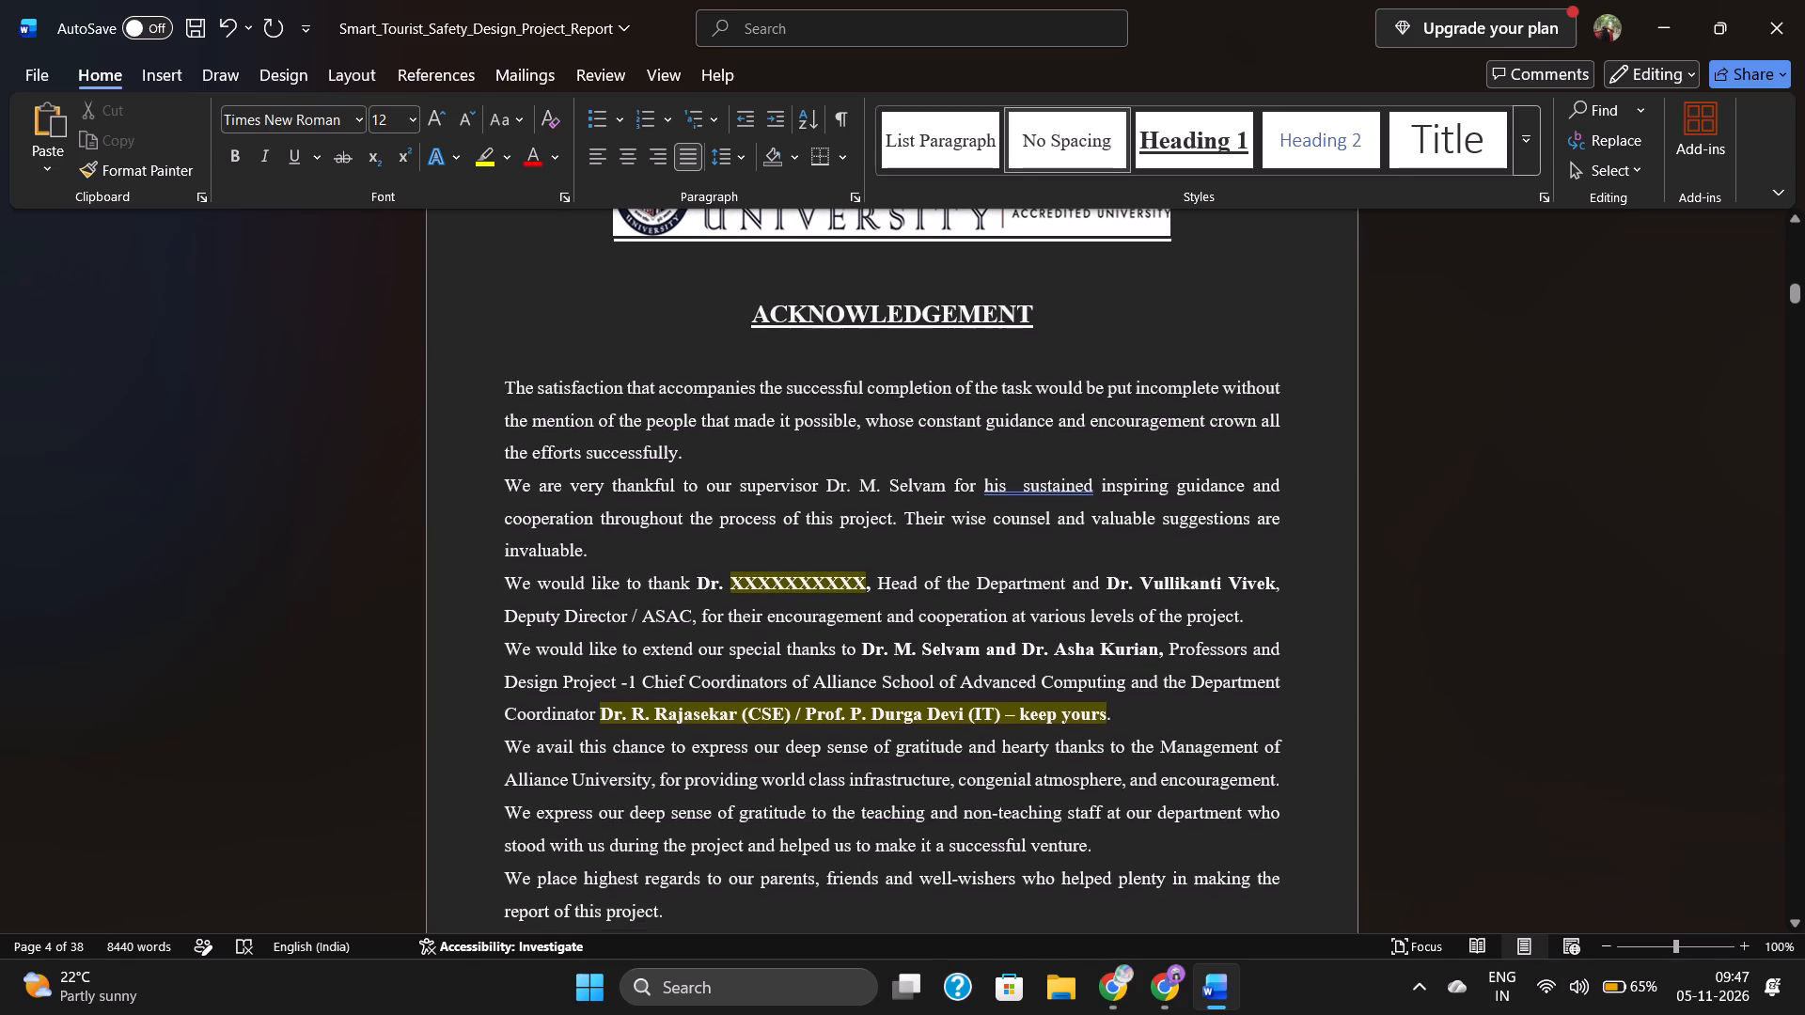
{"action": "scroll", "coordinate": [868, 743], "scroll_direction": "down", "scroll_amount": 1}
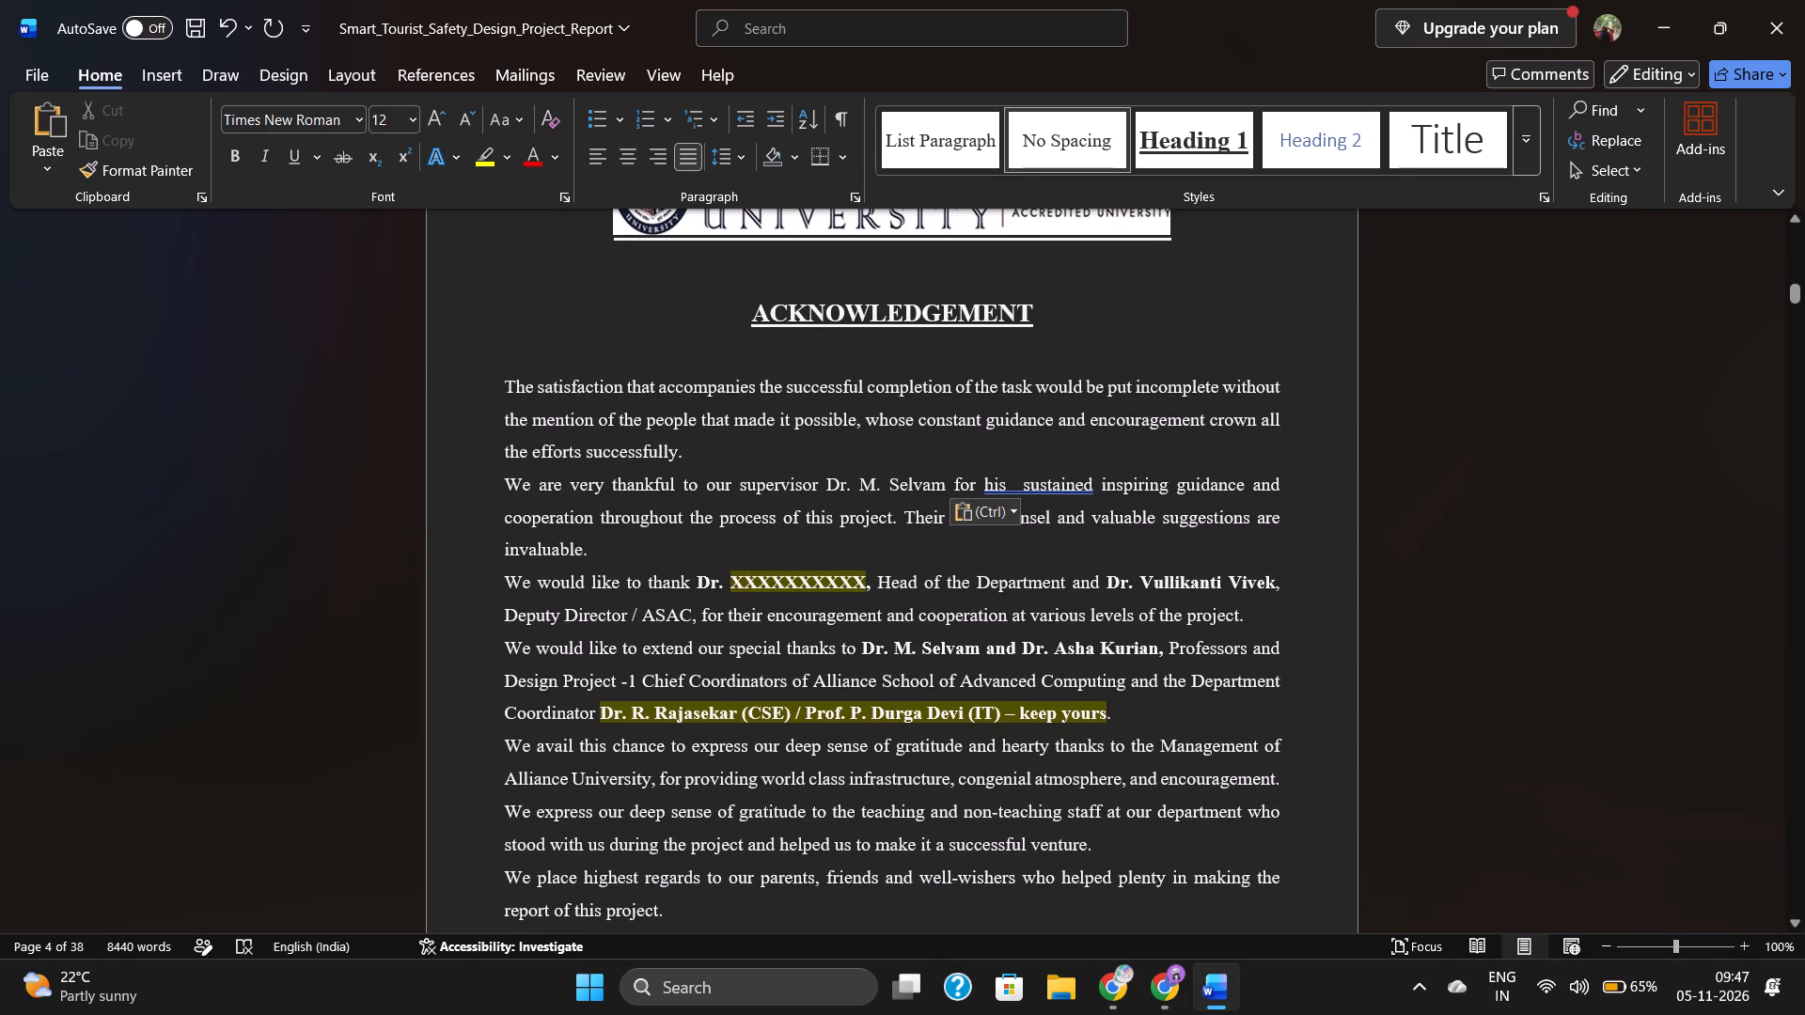
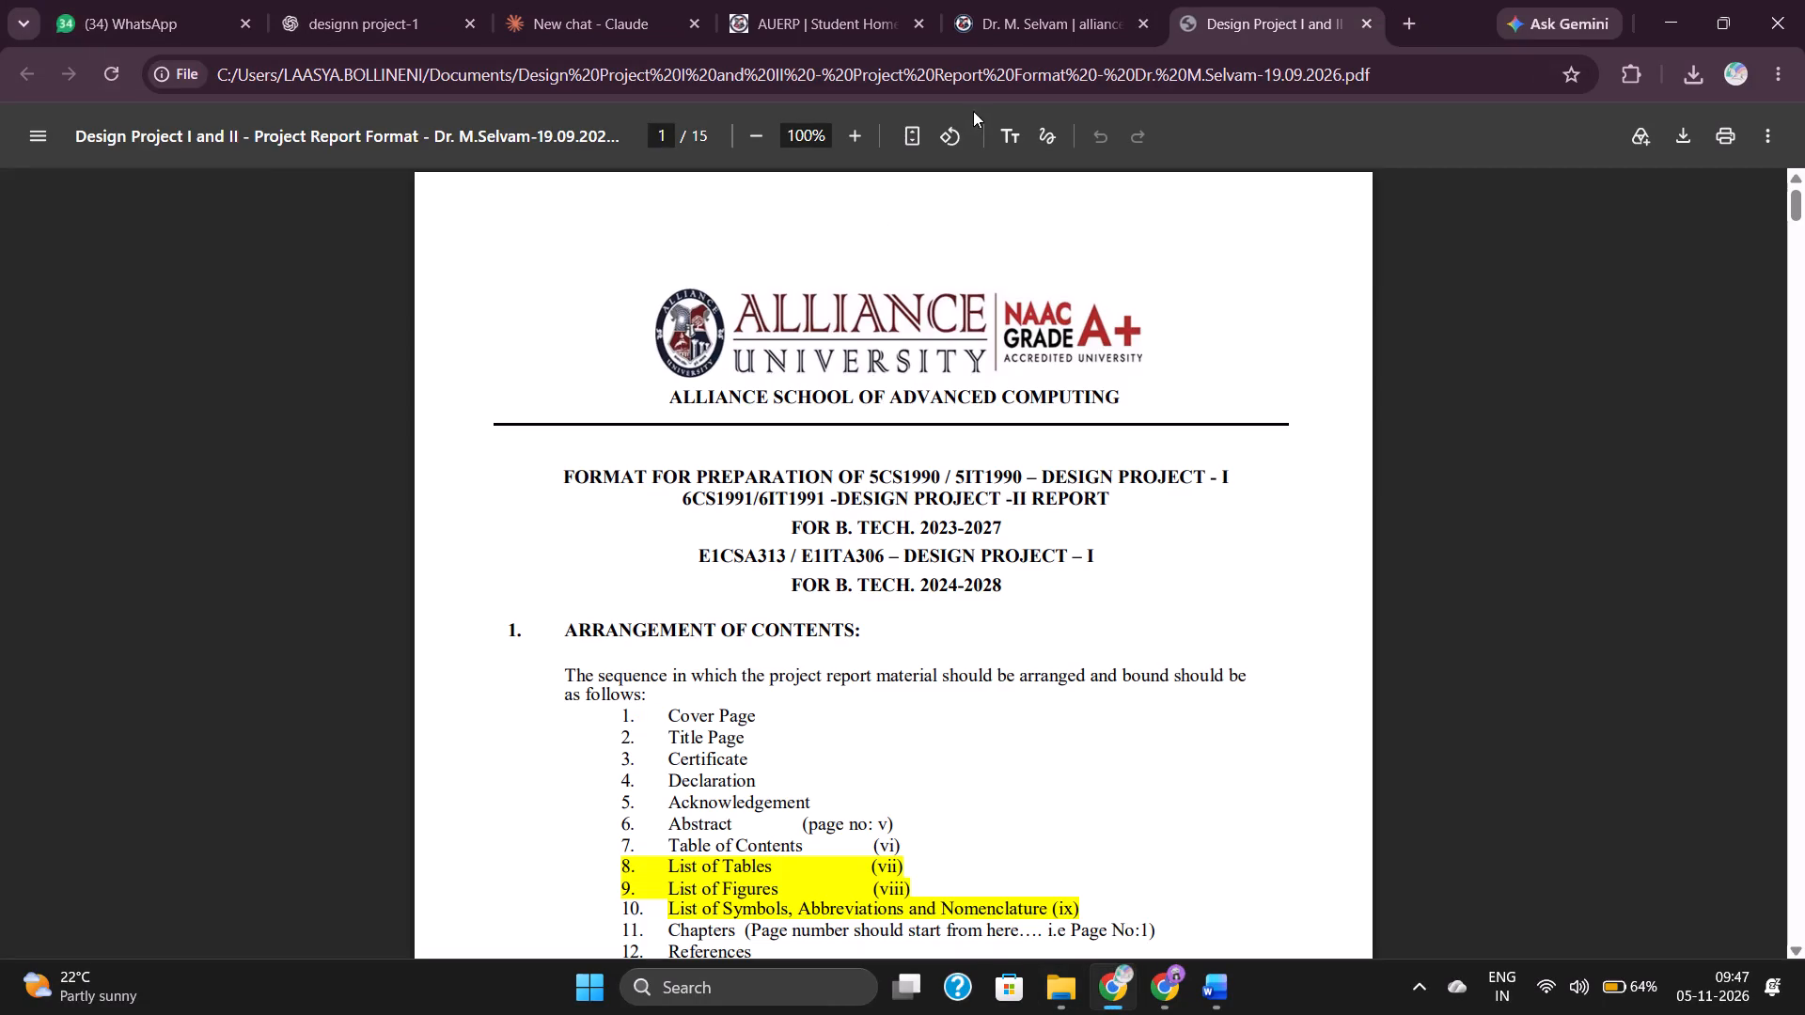
Look through the Design Project report format PDF, from the arrangement of contents to the specimen title page.
{"action": "scroll", "coordinate": [984, 497], "scroll_direction": "down", "scroll_amount": 9}
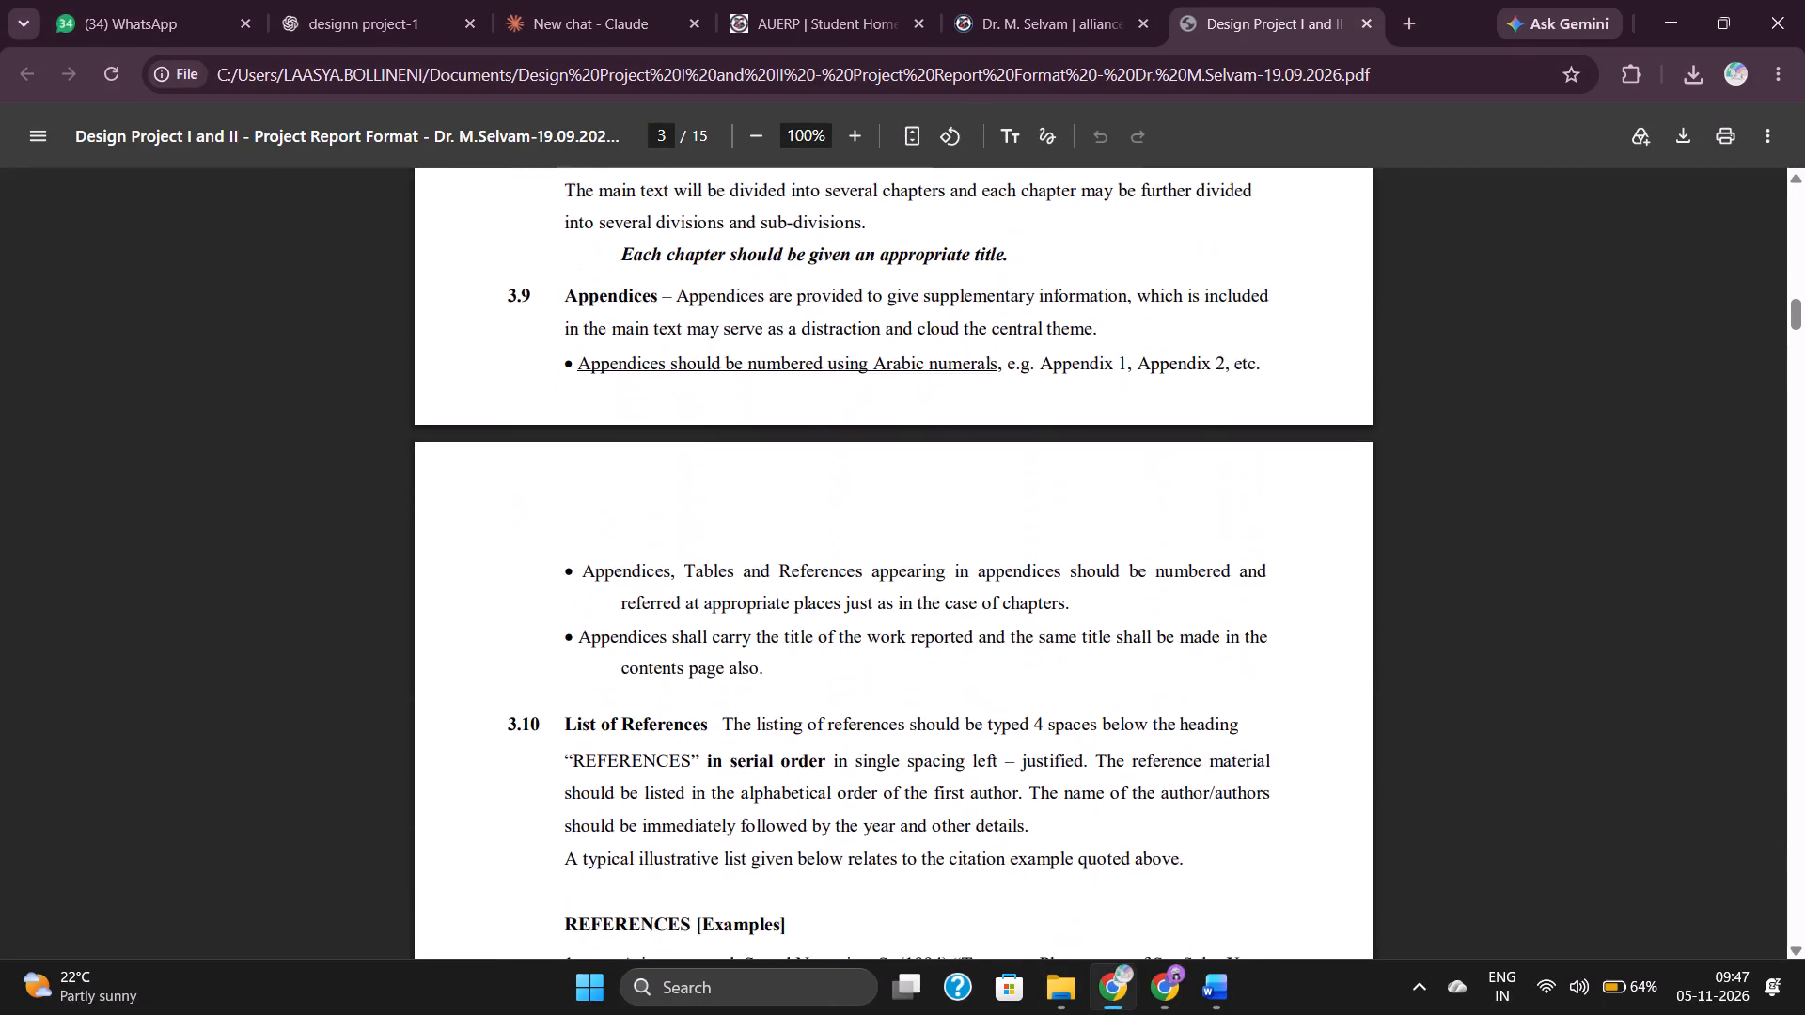
{"action": "scroll", "coordinate": [984, 497], "scroll_direction": "down", "scroll_amount": 13}
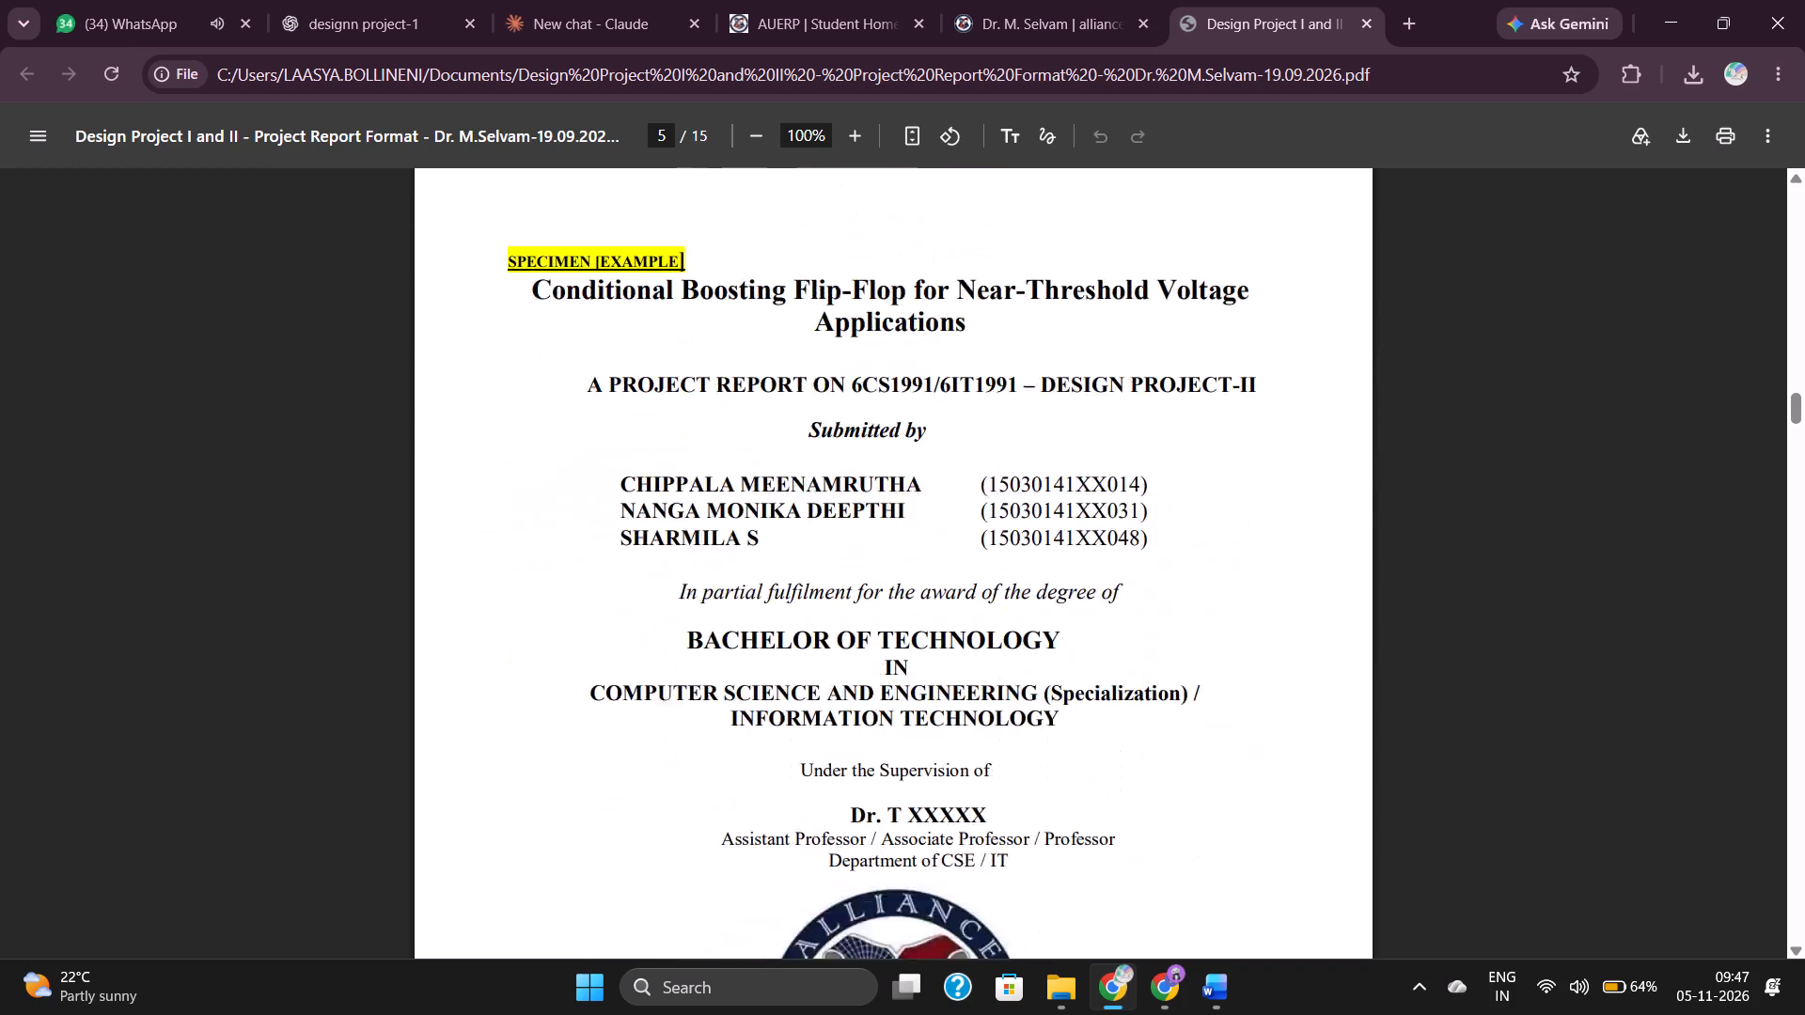
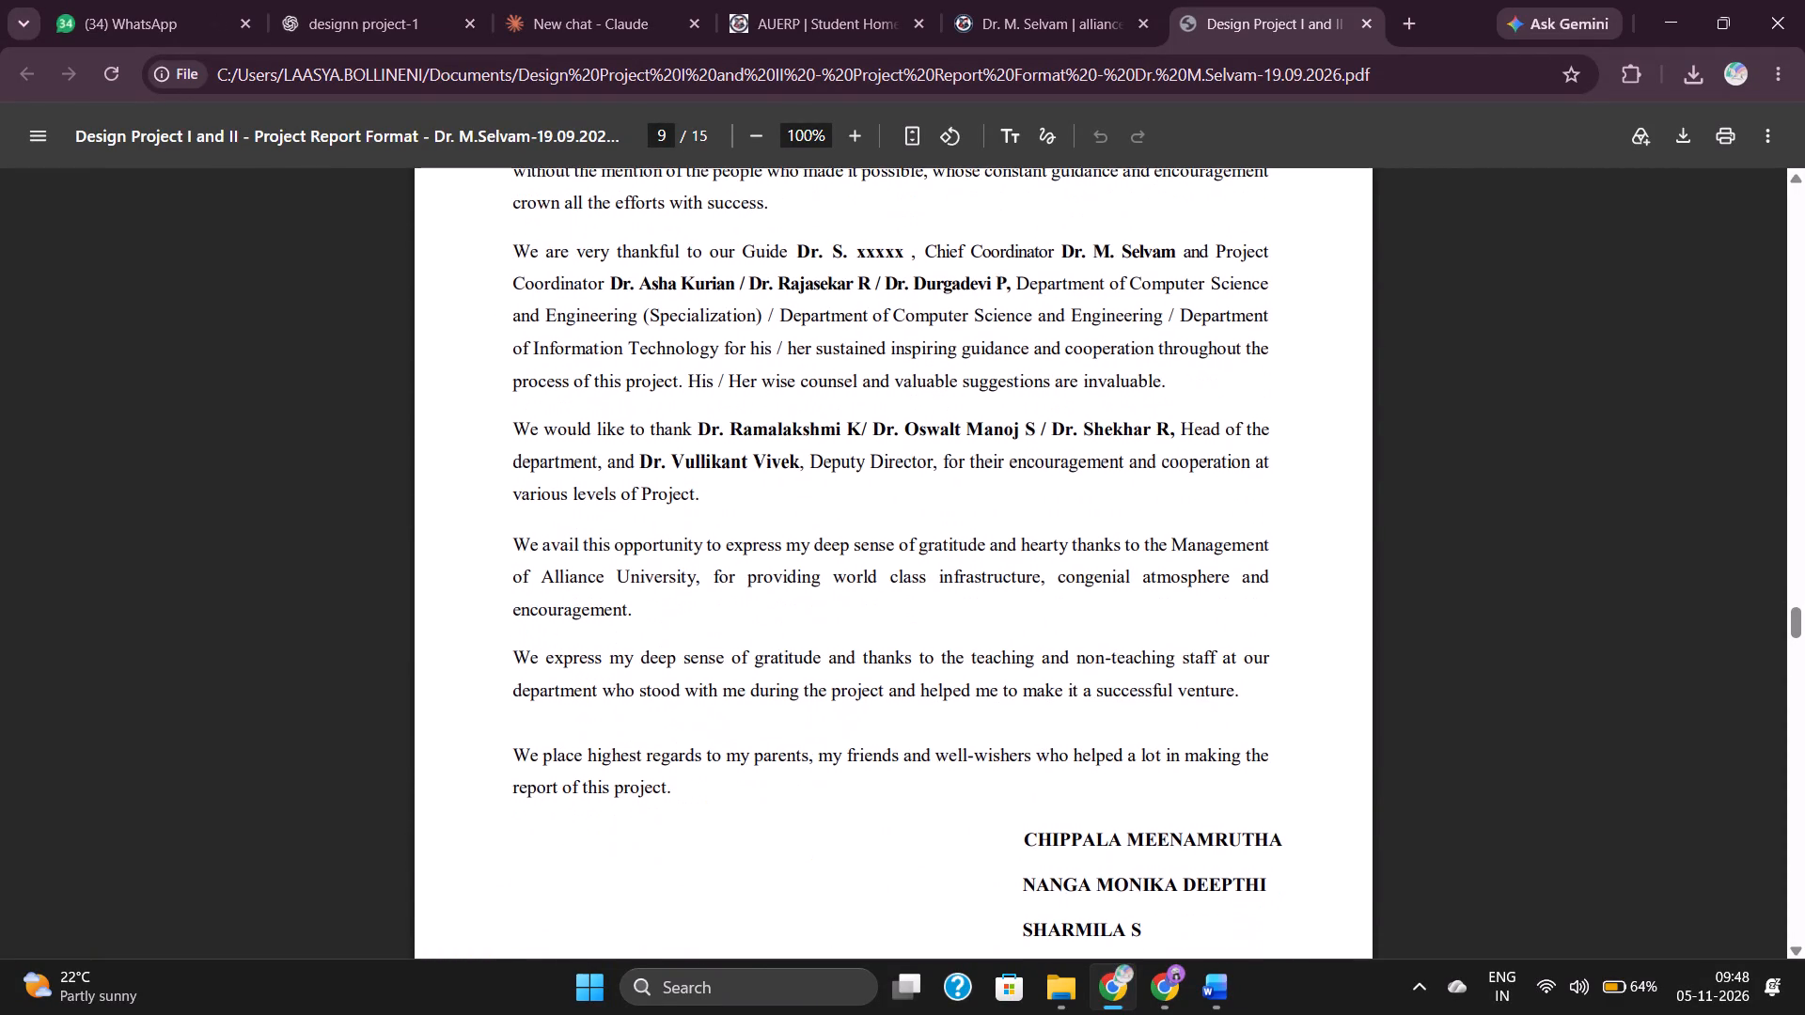
Review the guide, coordinator and department head thanks paragraphs on the format PDF's Acknowledgement page, and return to the report in Word.
{"action": "scroll", "coordinate": [959, 442], "scroll_direction": "down", "scroll_amount": 1}
{"action": "scroll", "coordinate": [959, 442], "scroll_direction": "up", "scroll_amount": 1}
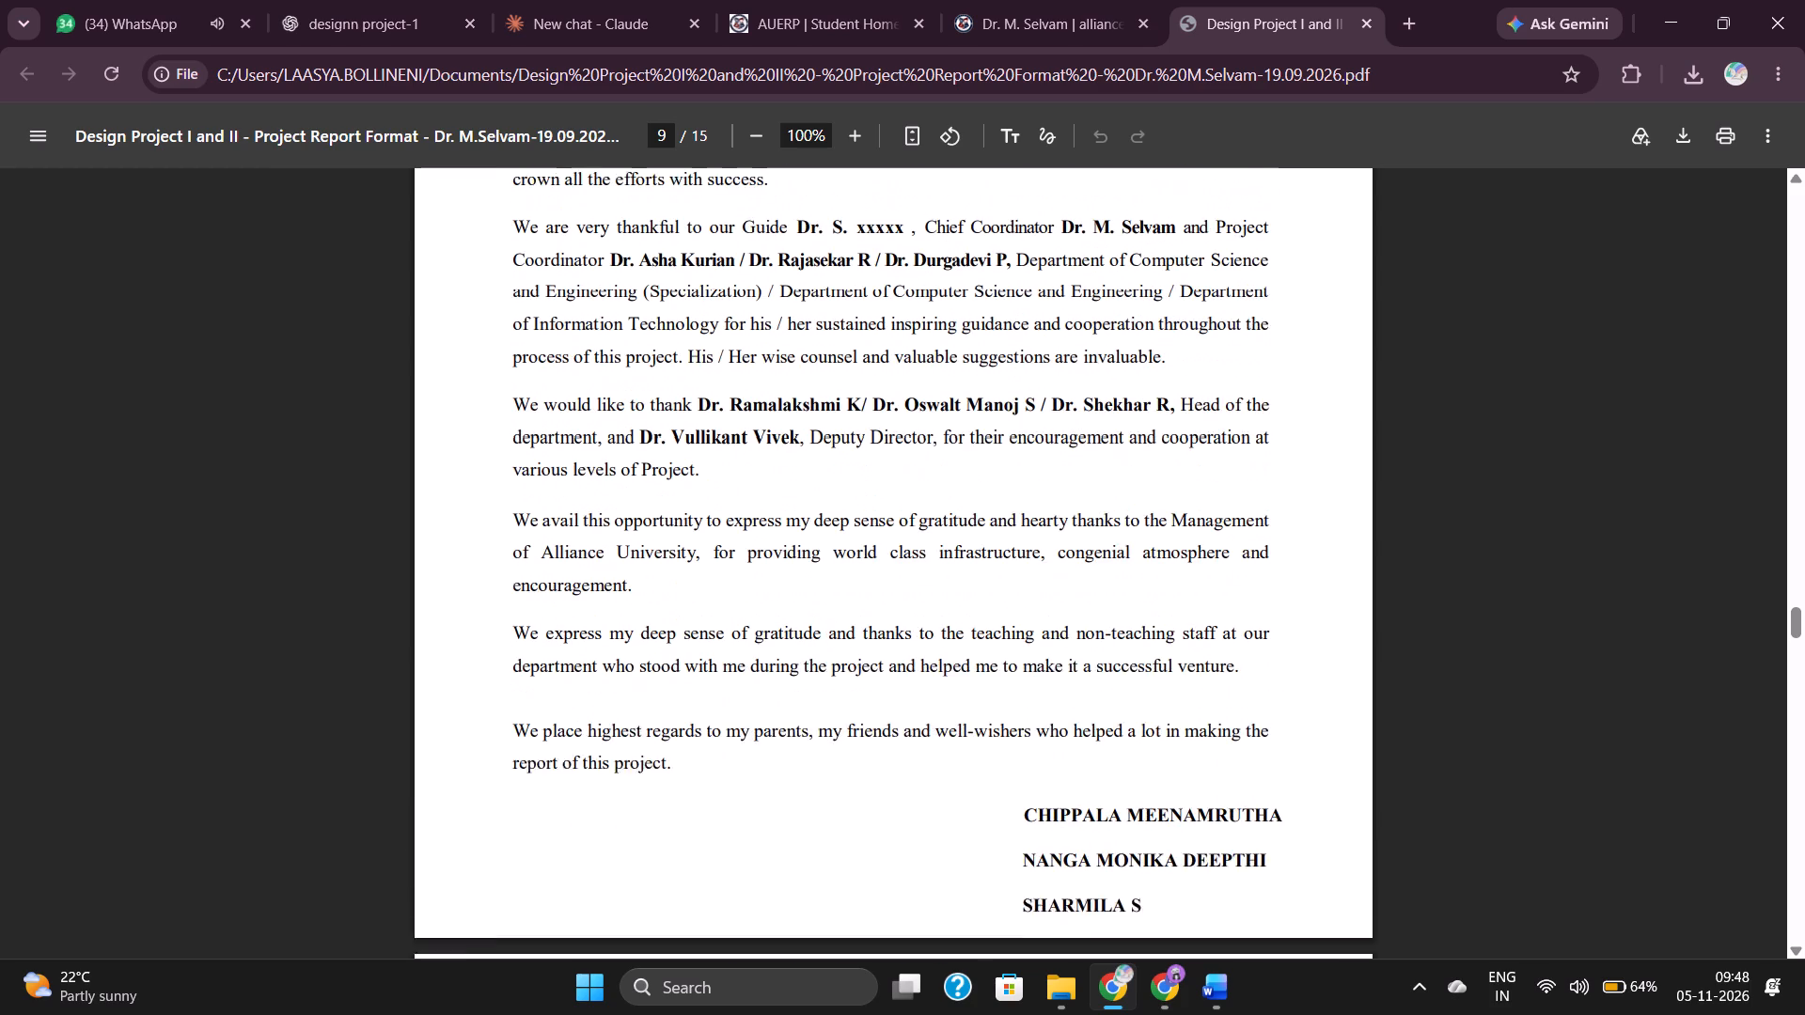
{"action": "scroll", "coordinate": [959, 442], "scroll_direction": "up", "scroll_amount": 1}
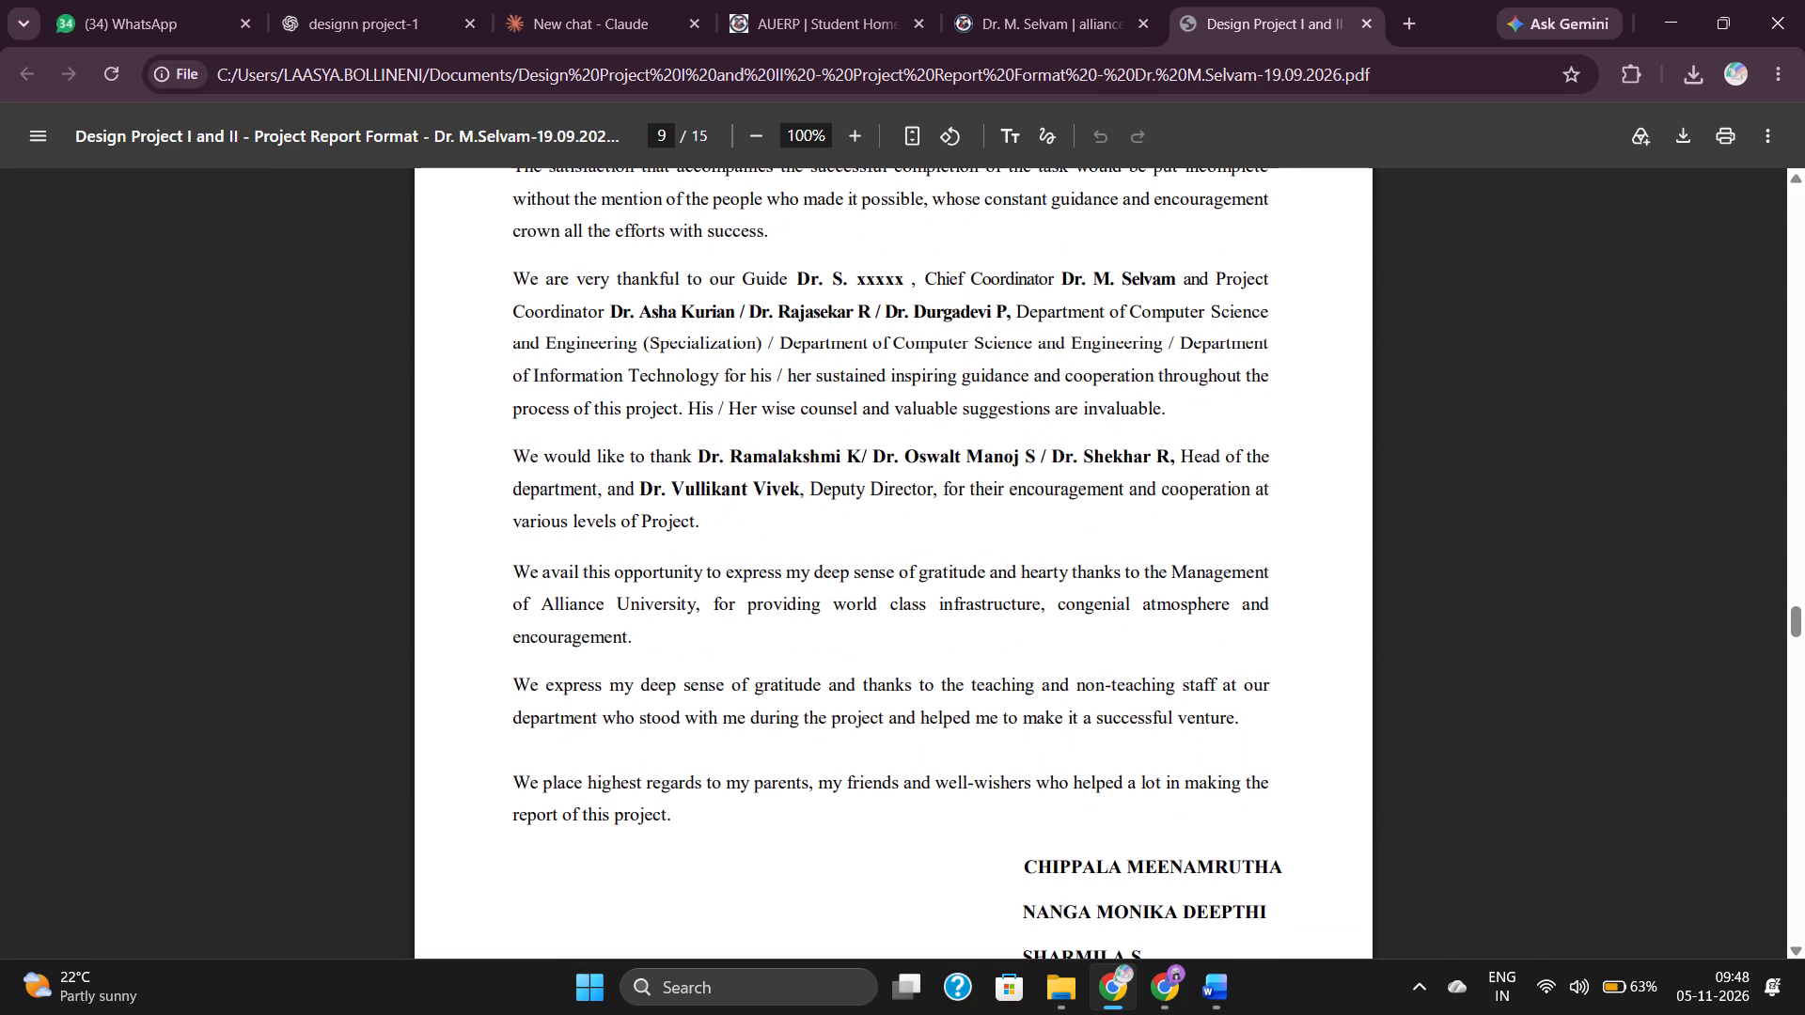
{"action": "scroll", "coordinate": [1026, 307], "scroll_direction": "up", "scroll_amount": 1}
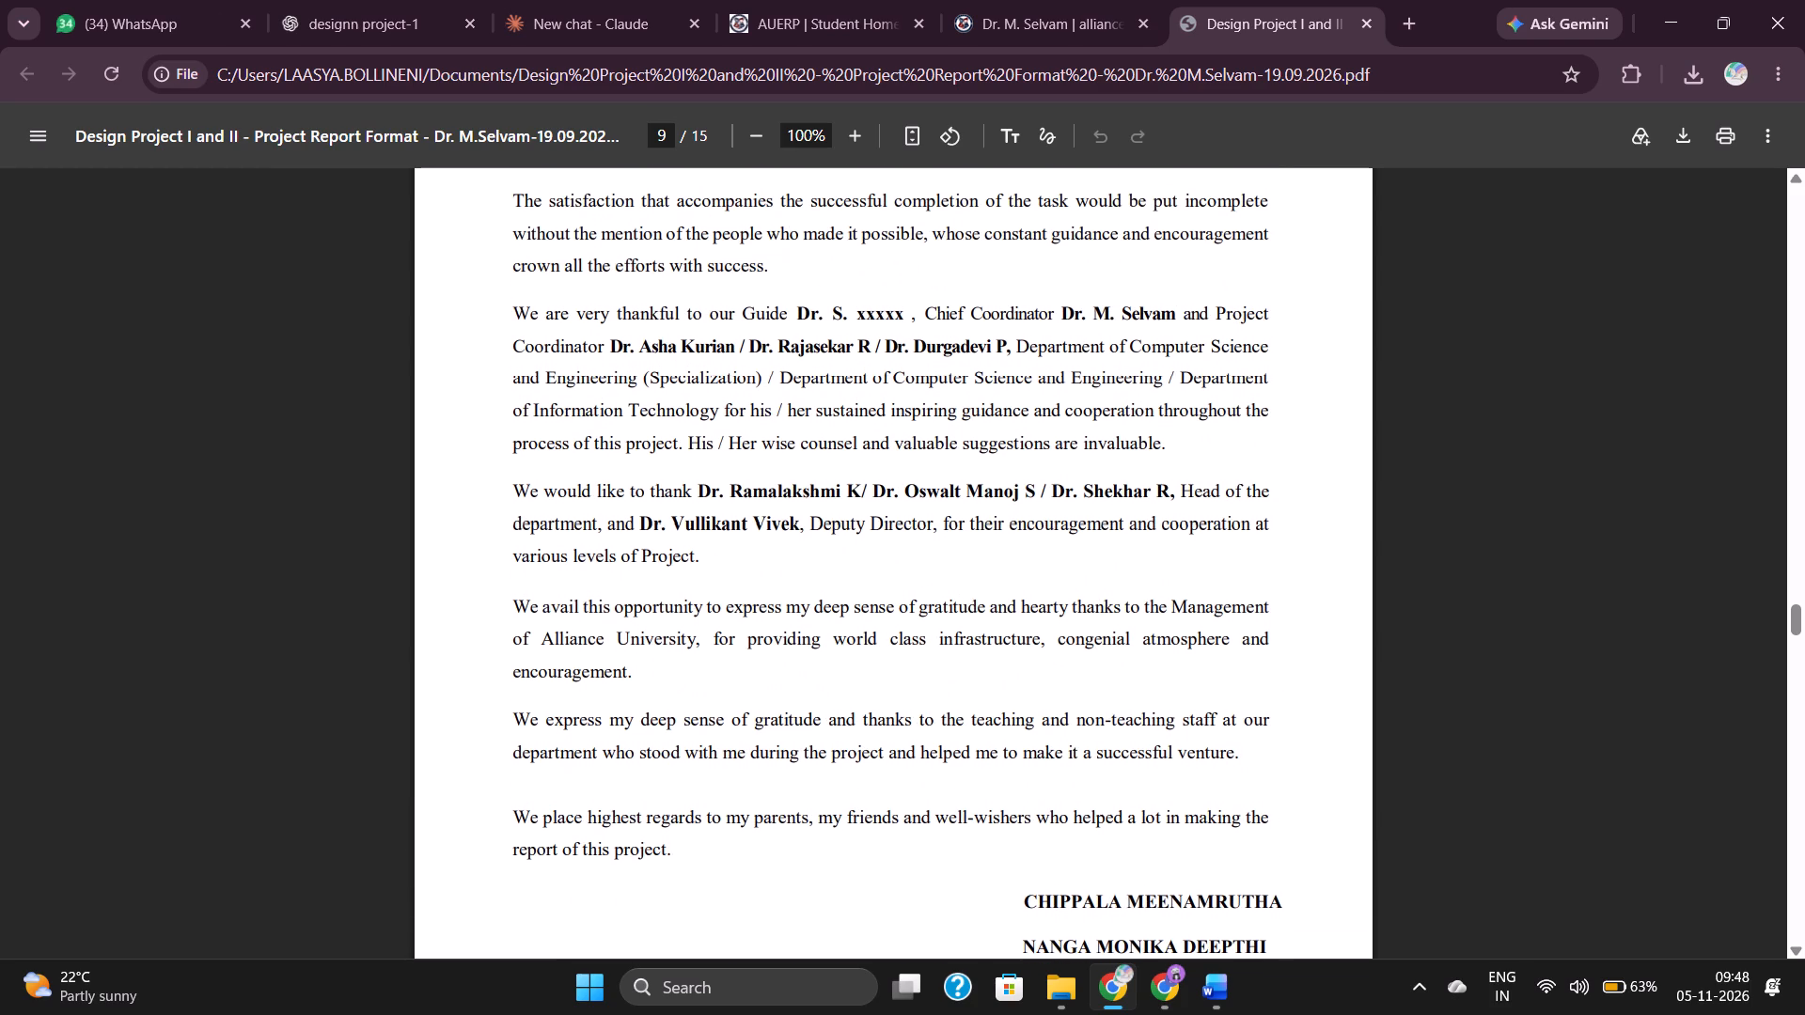
{"action": "left_click", "coordinate": [1210, 984]}
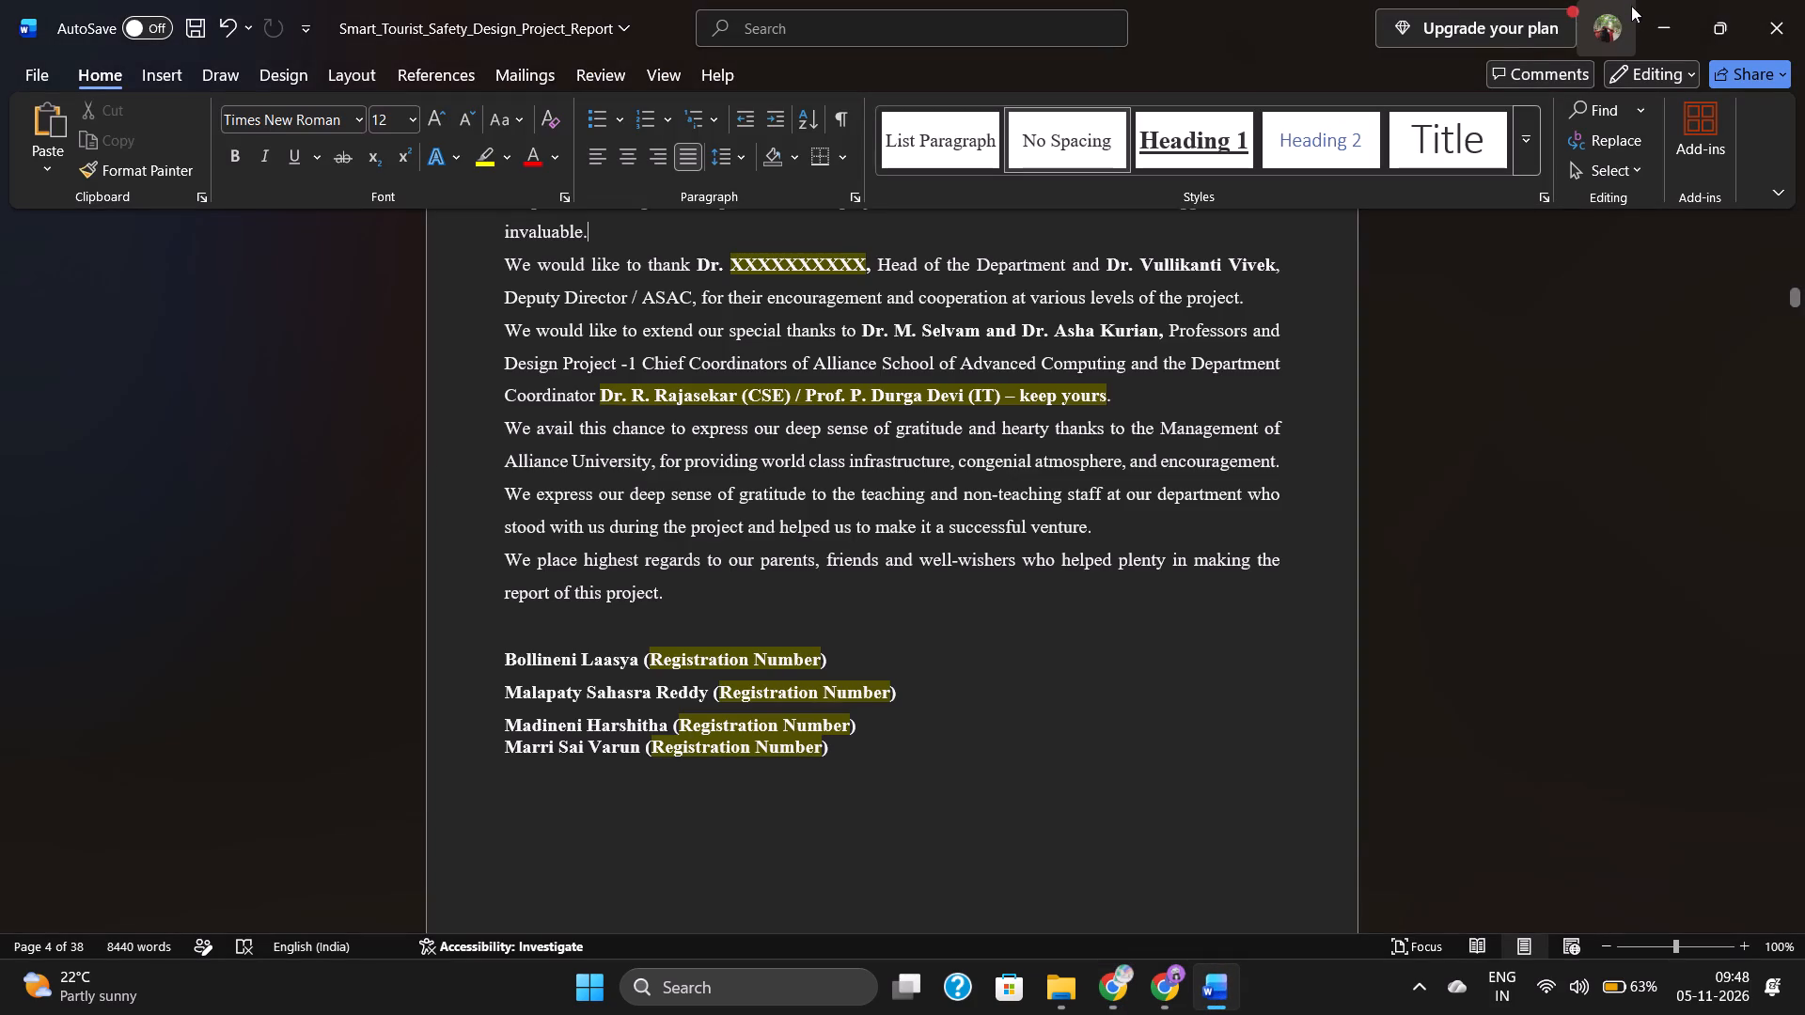
Switch to the project report format PDF in Chrome and examine the Acknowledgement specimen and the Appendix 3 table of contents specimen.
{"action": "left_click", "coordinate": [1651, 16]}
{"action": "scroll", "coordinate": [1035, 672], "scroll_direction": "up", "scroll_amount": 6}
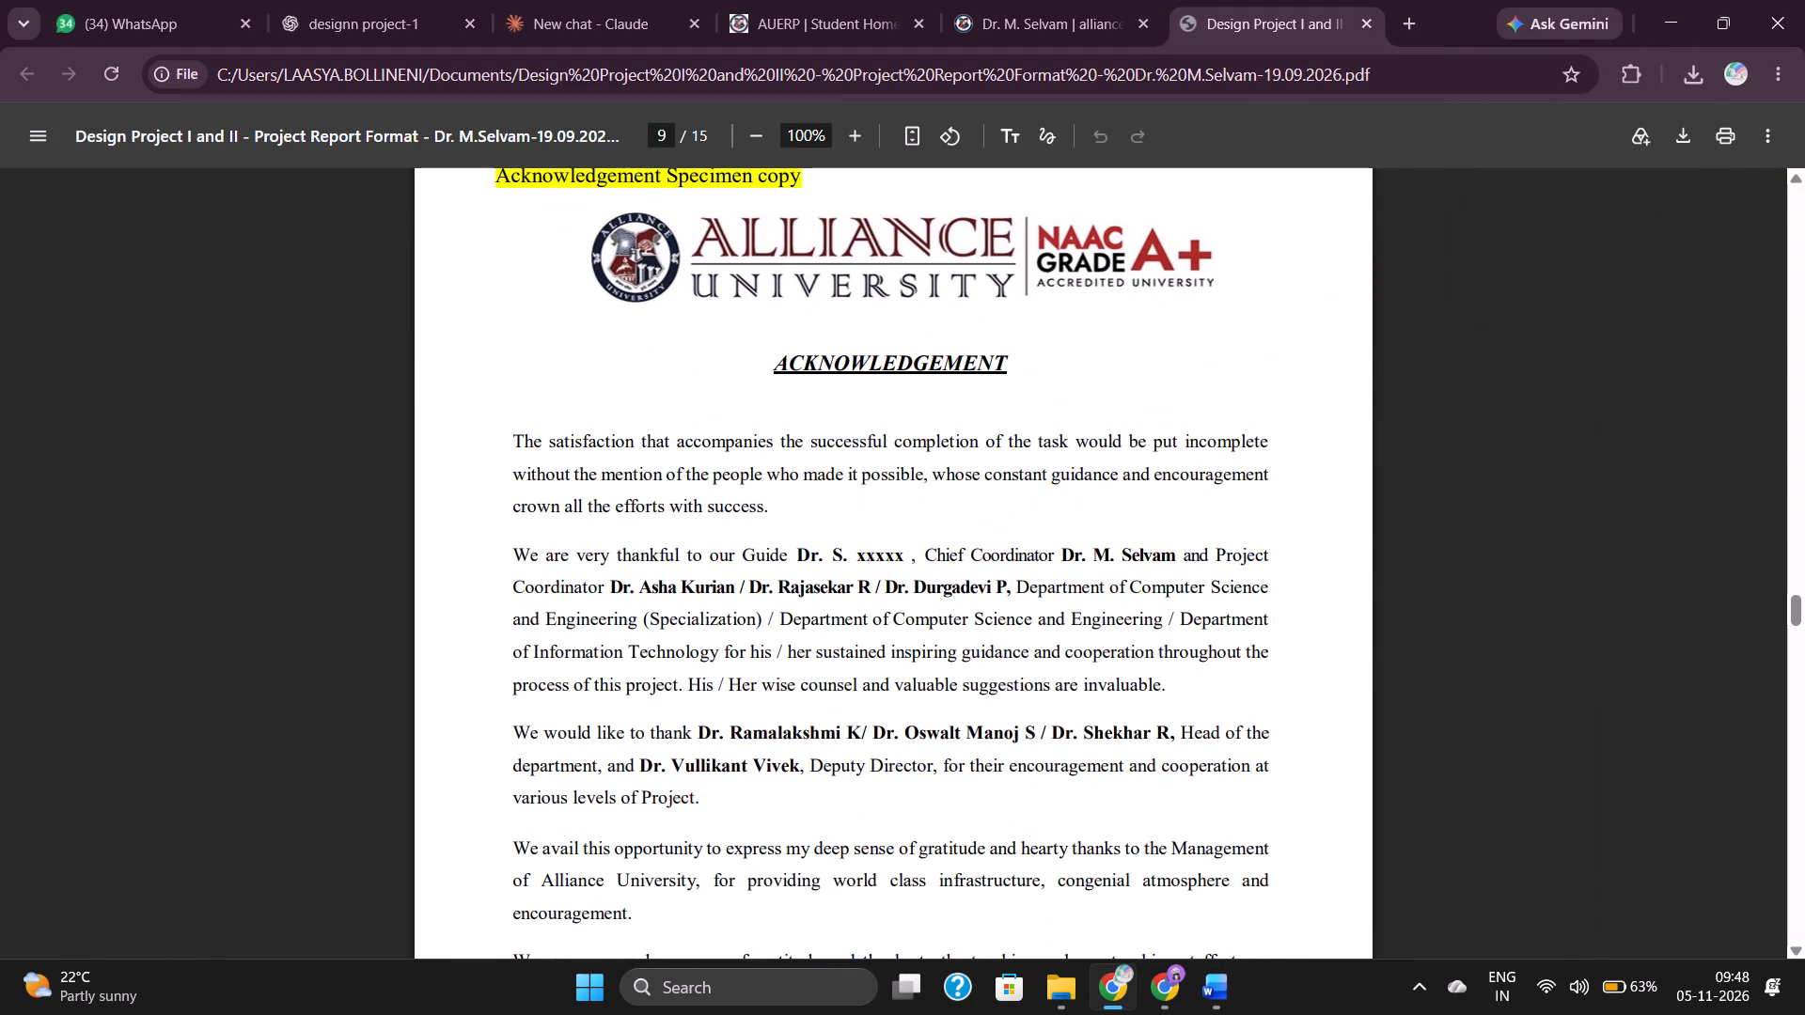
{"action": "scroll", "coordinate": [981, 620], "scroll_direction": "down", "scroll_amount": 2}
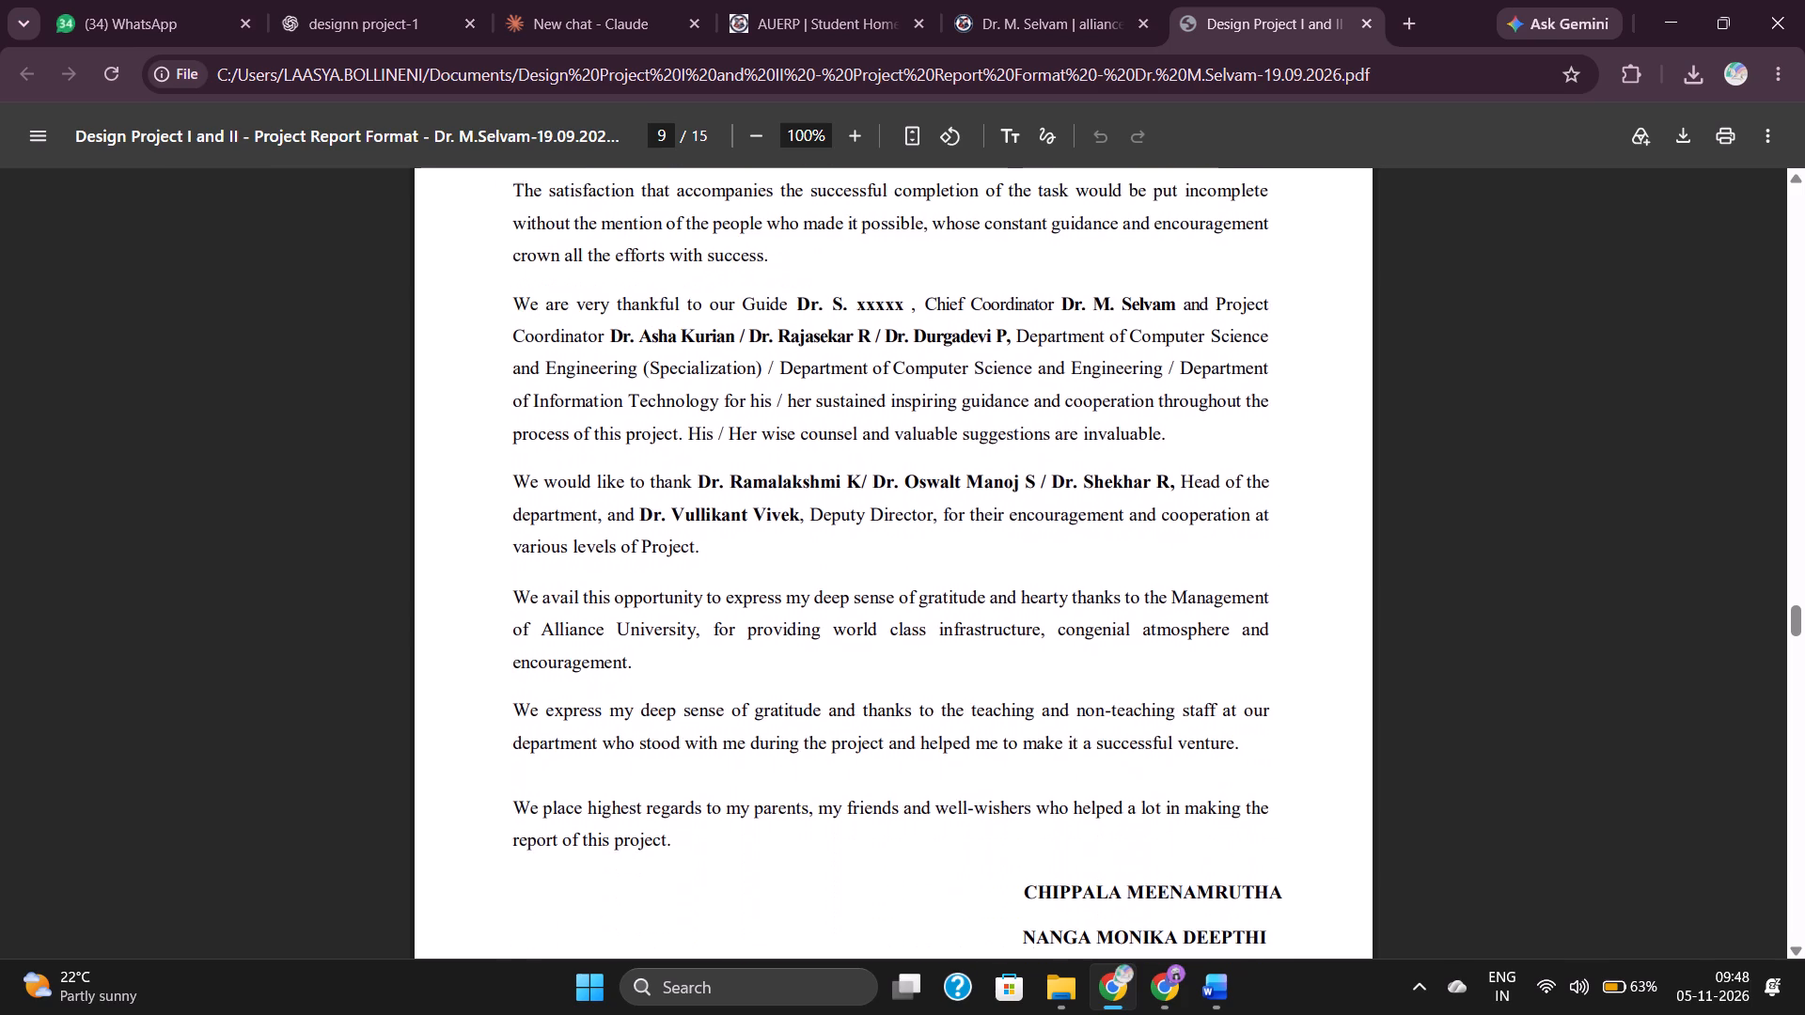
{"action": "scroll", "coordinate": [981, 620], "scroll_direction": "down", "scroll_amount": 2}
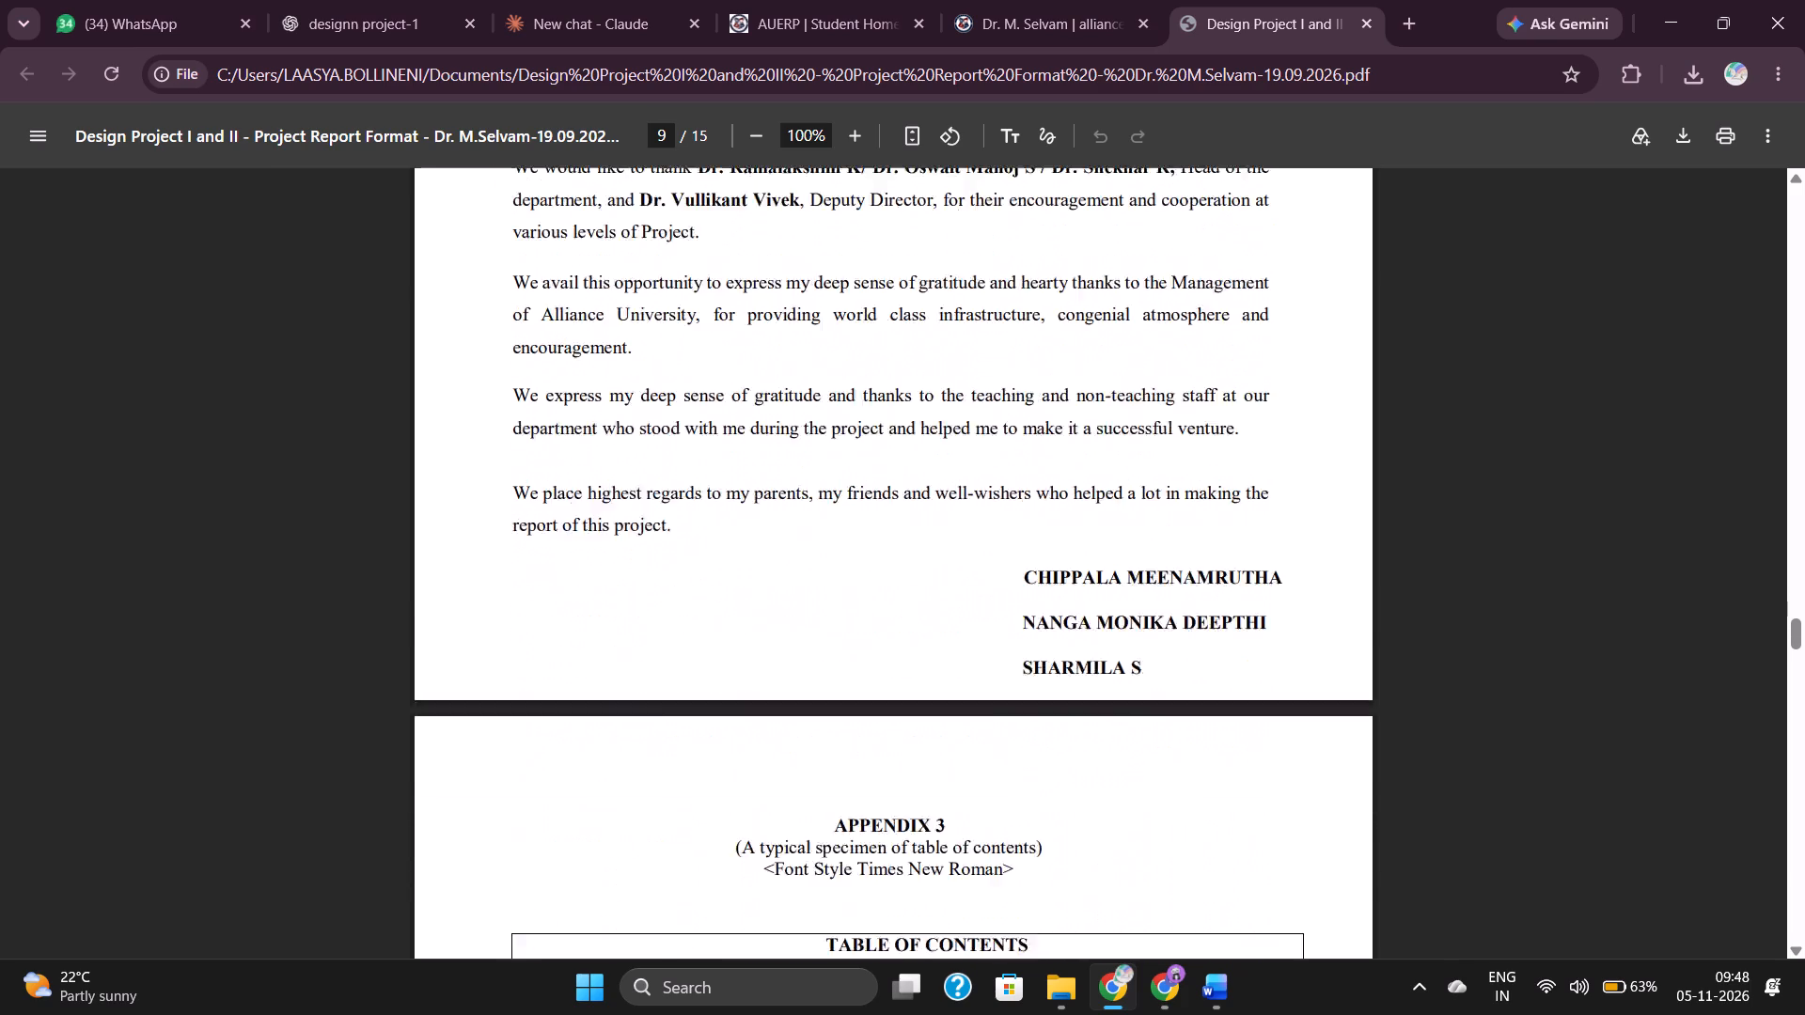
{"action": "scroll", "coordinate": [981, 620], "scroll_direction": "down", "scroll_amount": 1}
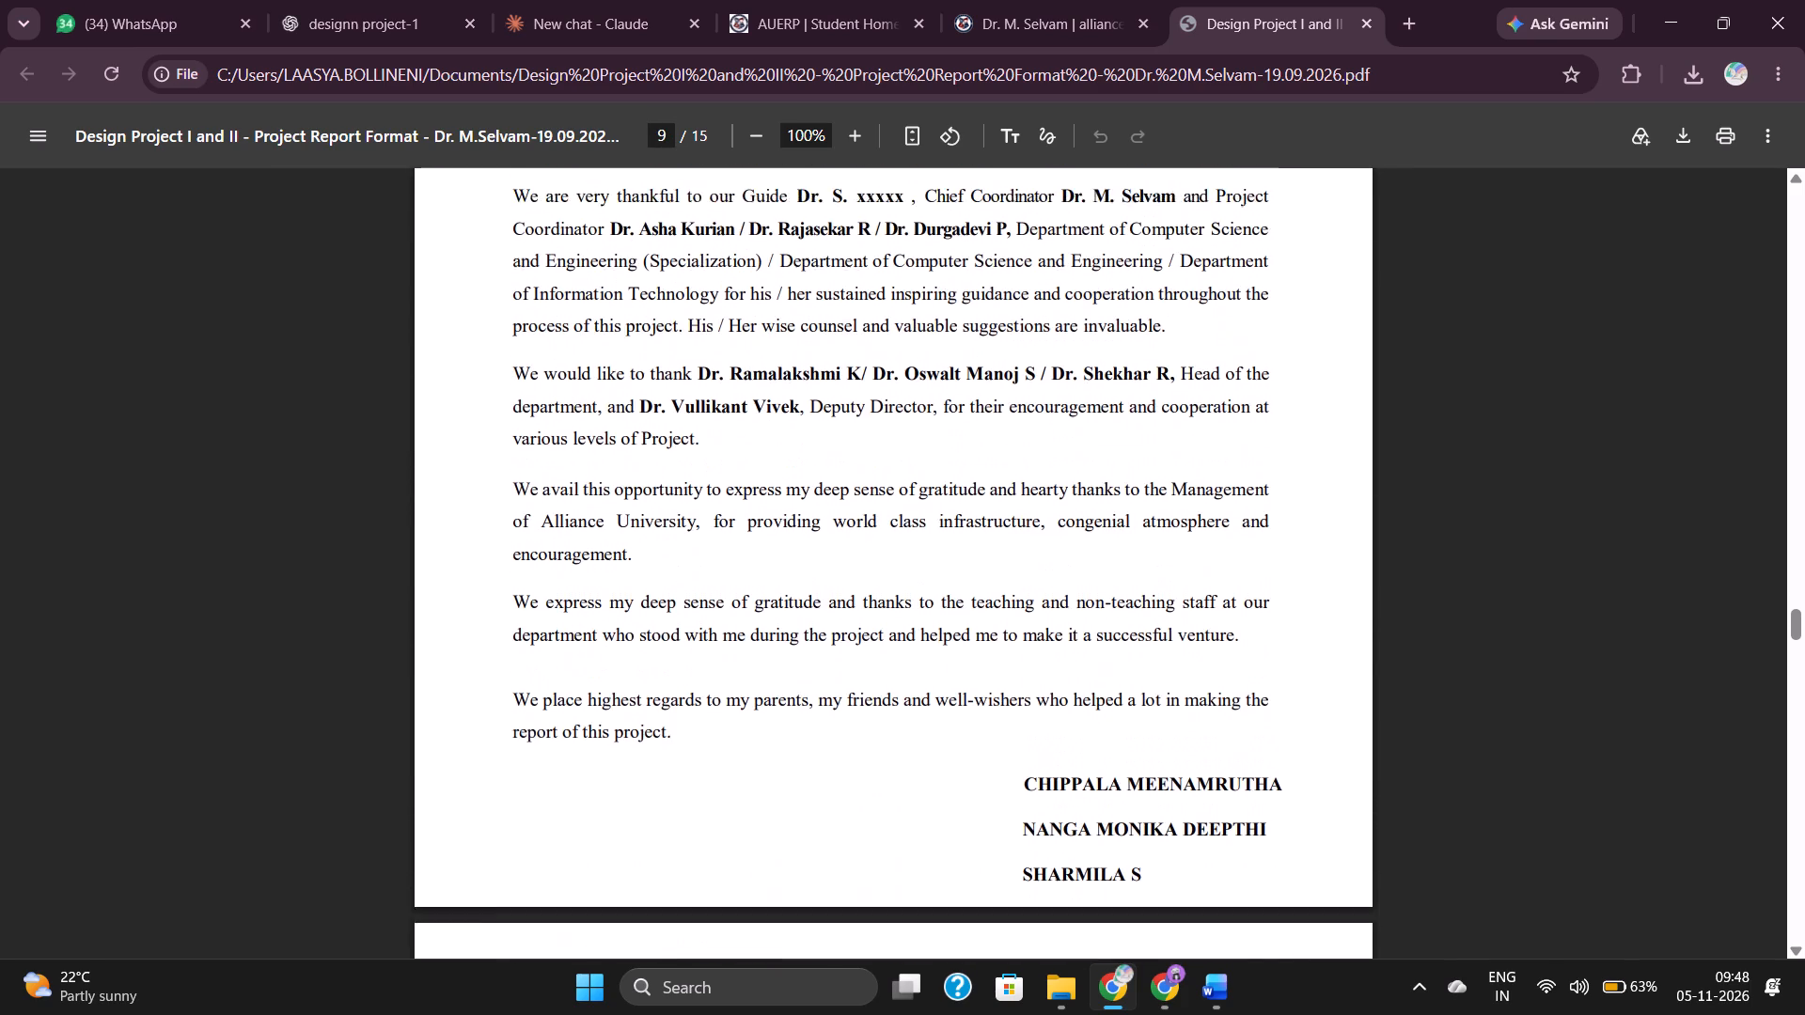
{"action": "scroll", "coordinate": [981, 620], "scroll_direction": "down", "scroll_amount": 9}
{"action": "scroll", "coordinate": [981, 620], "scroll_direction": "up", "scroll_amount": 4}
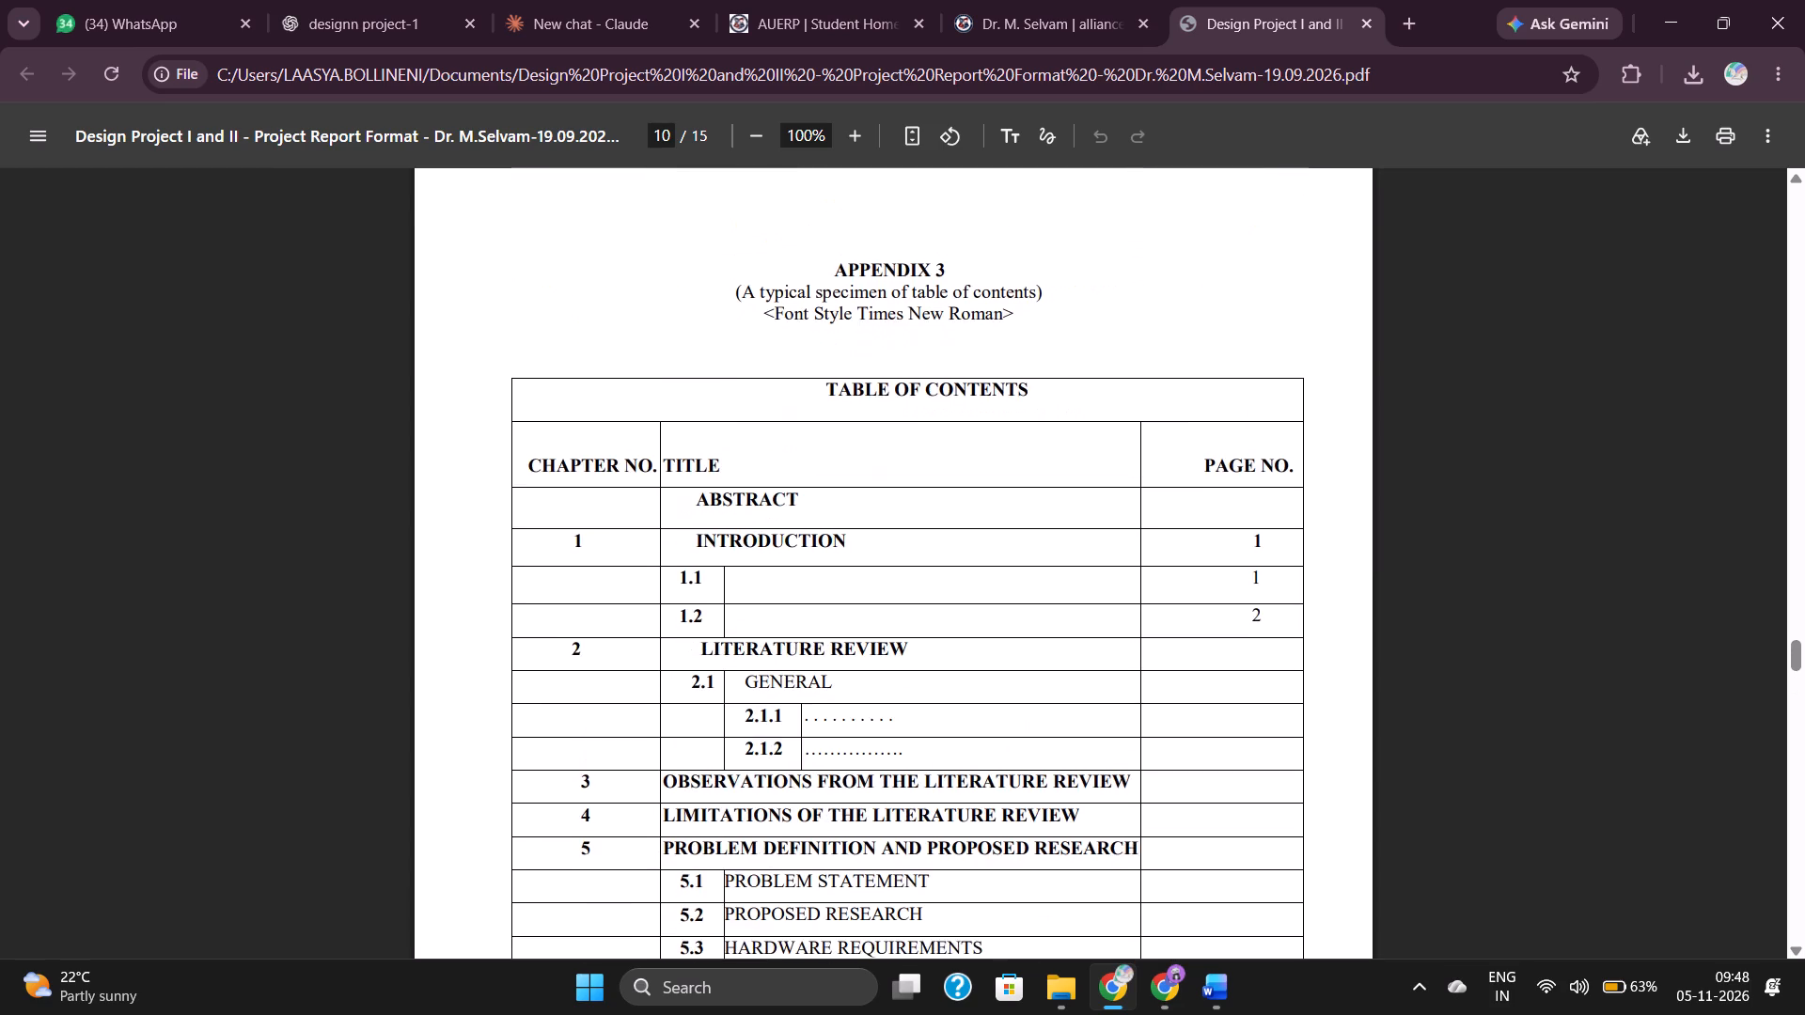
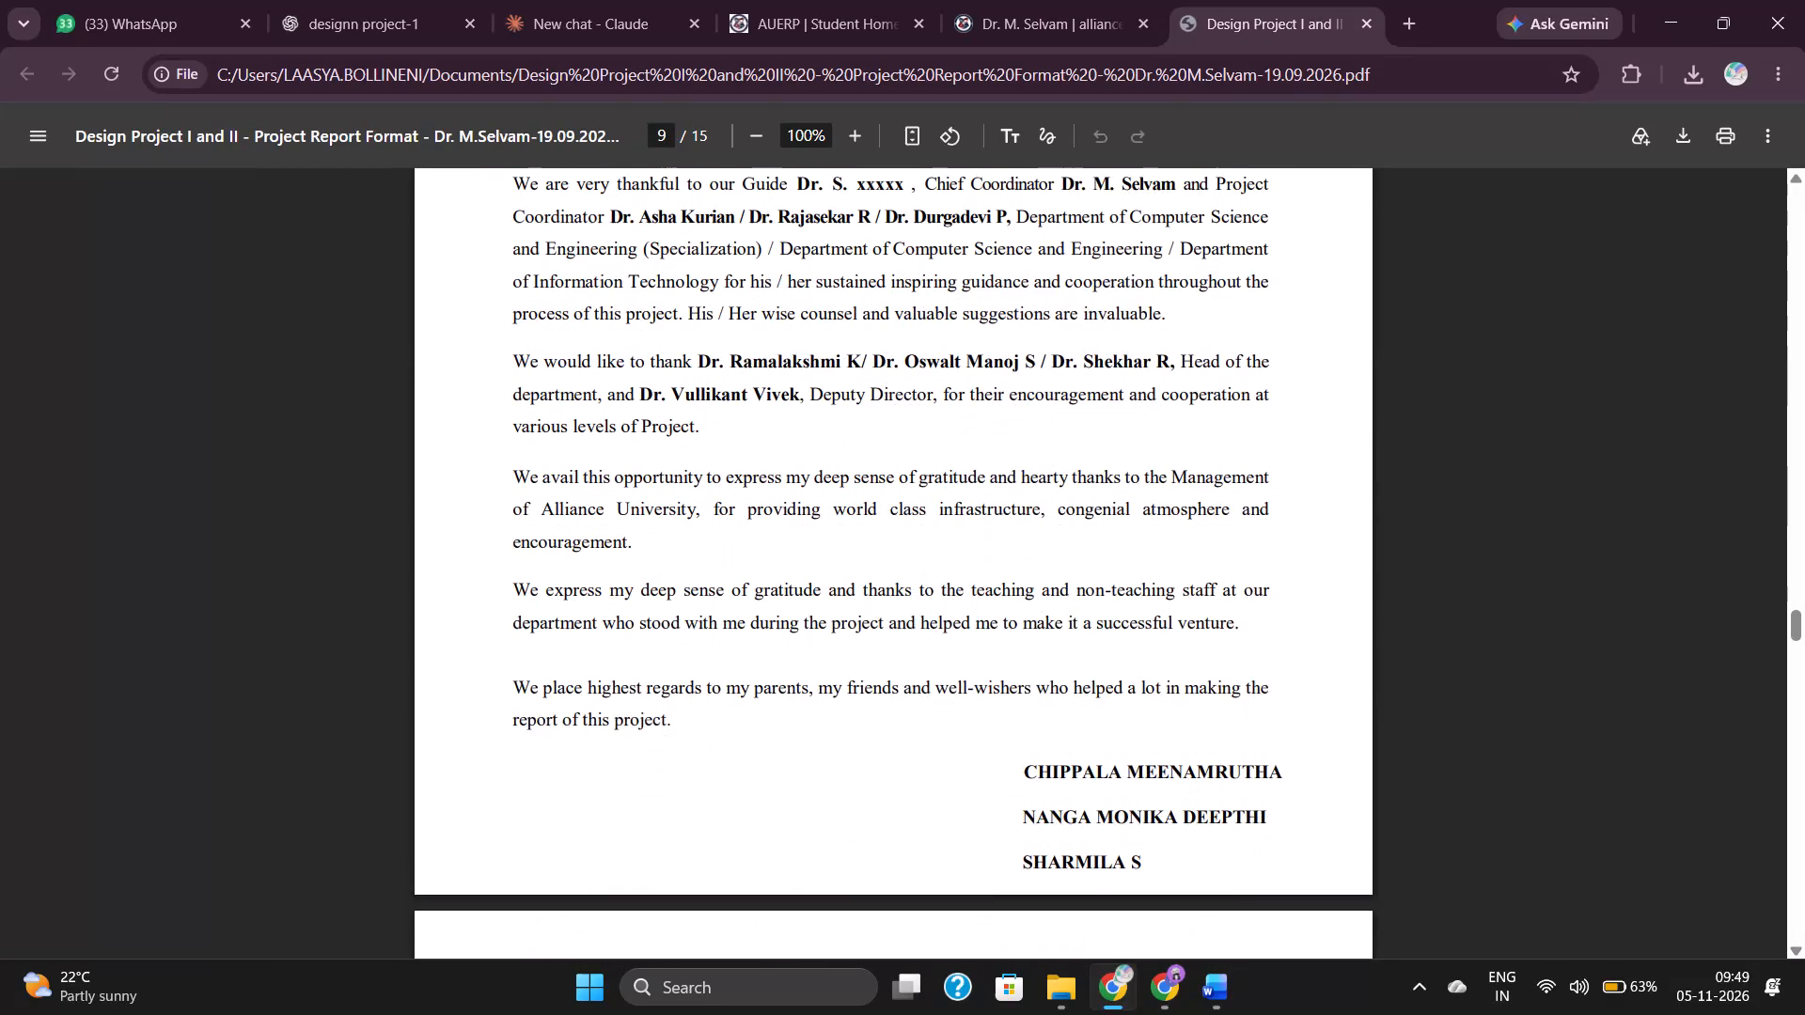
Switch back to the Word report and remove the highlighting from the Department Coordinator names in the Acknowledgement.
{"action": "scroll", "coordinate": [1041, 509], "scroll_direction": "up", "scroll_amount": 3}
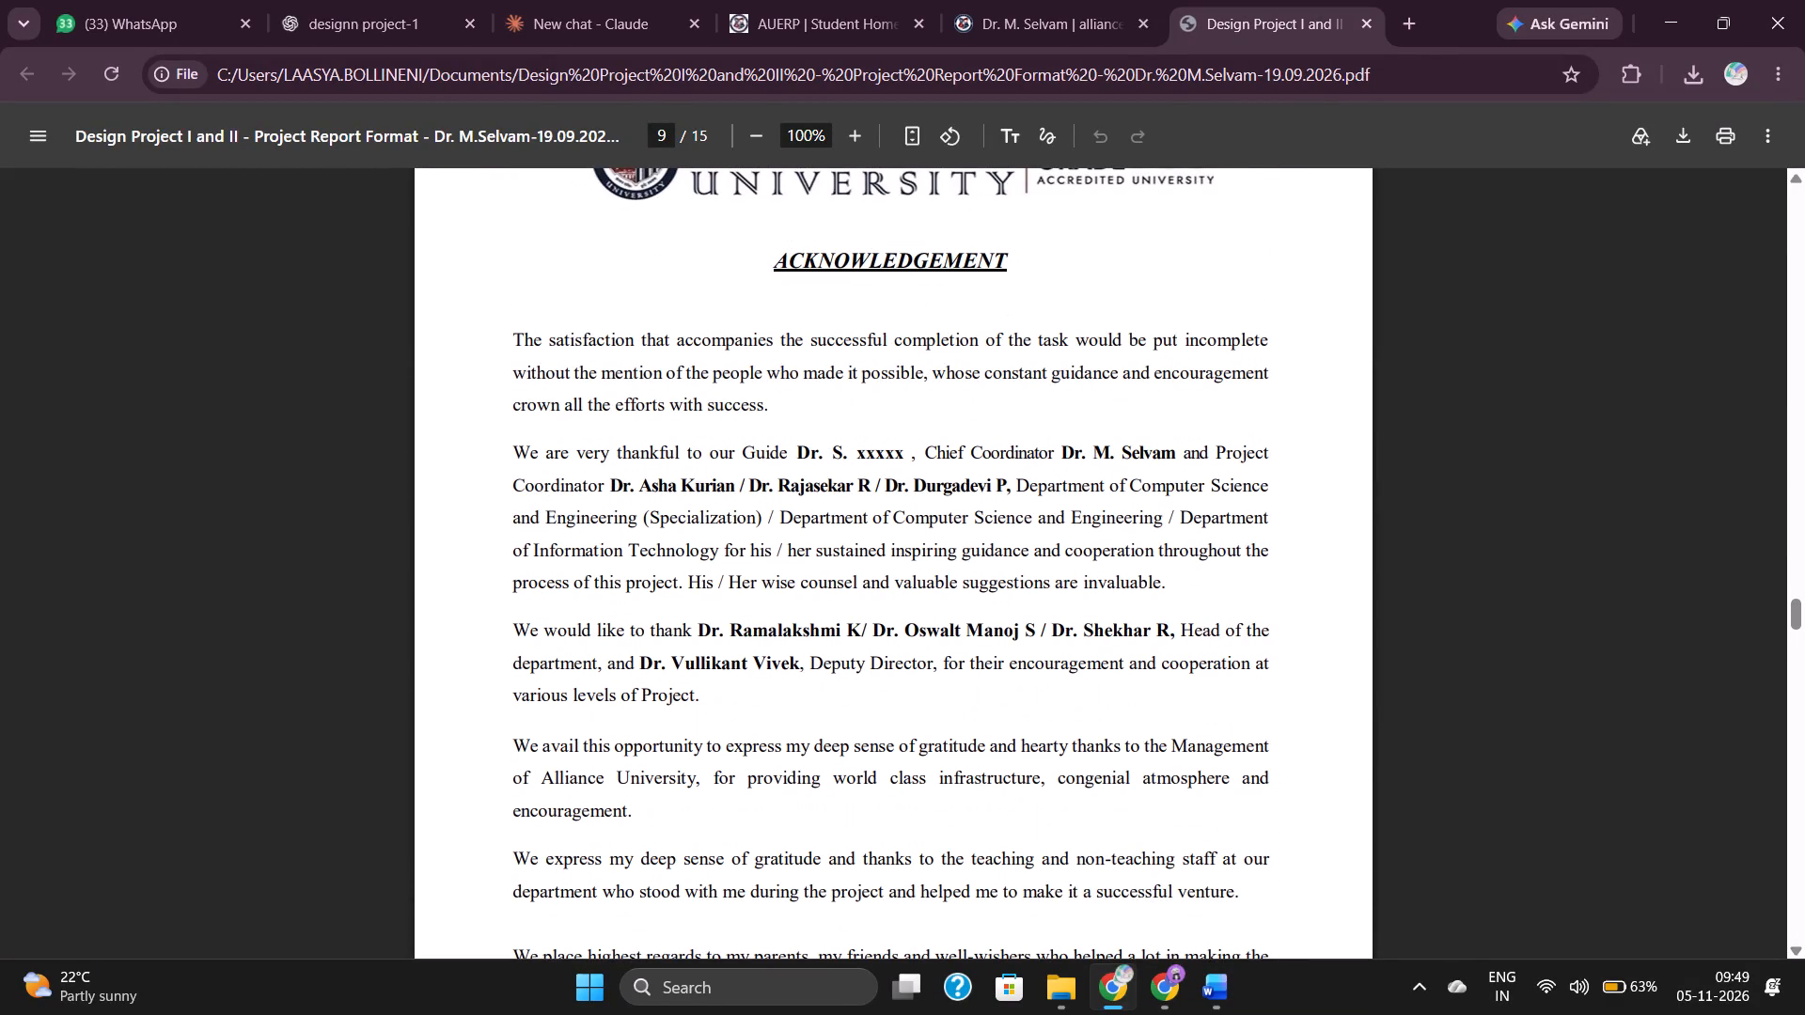
{"action": "left_click", "coordinate": [1223, 990]}
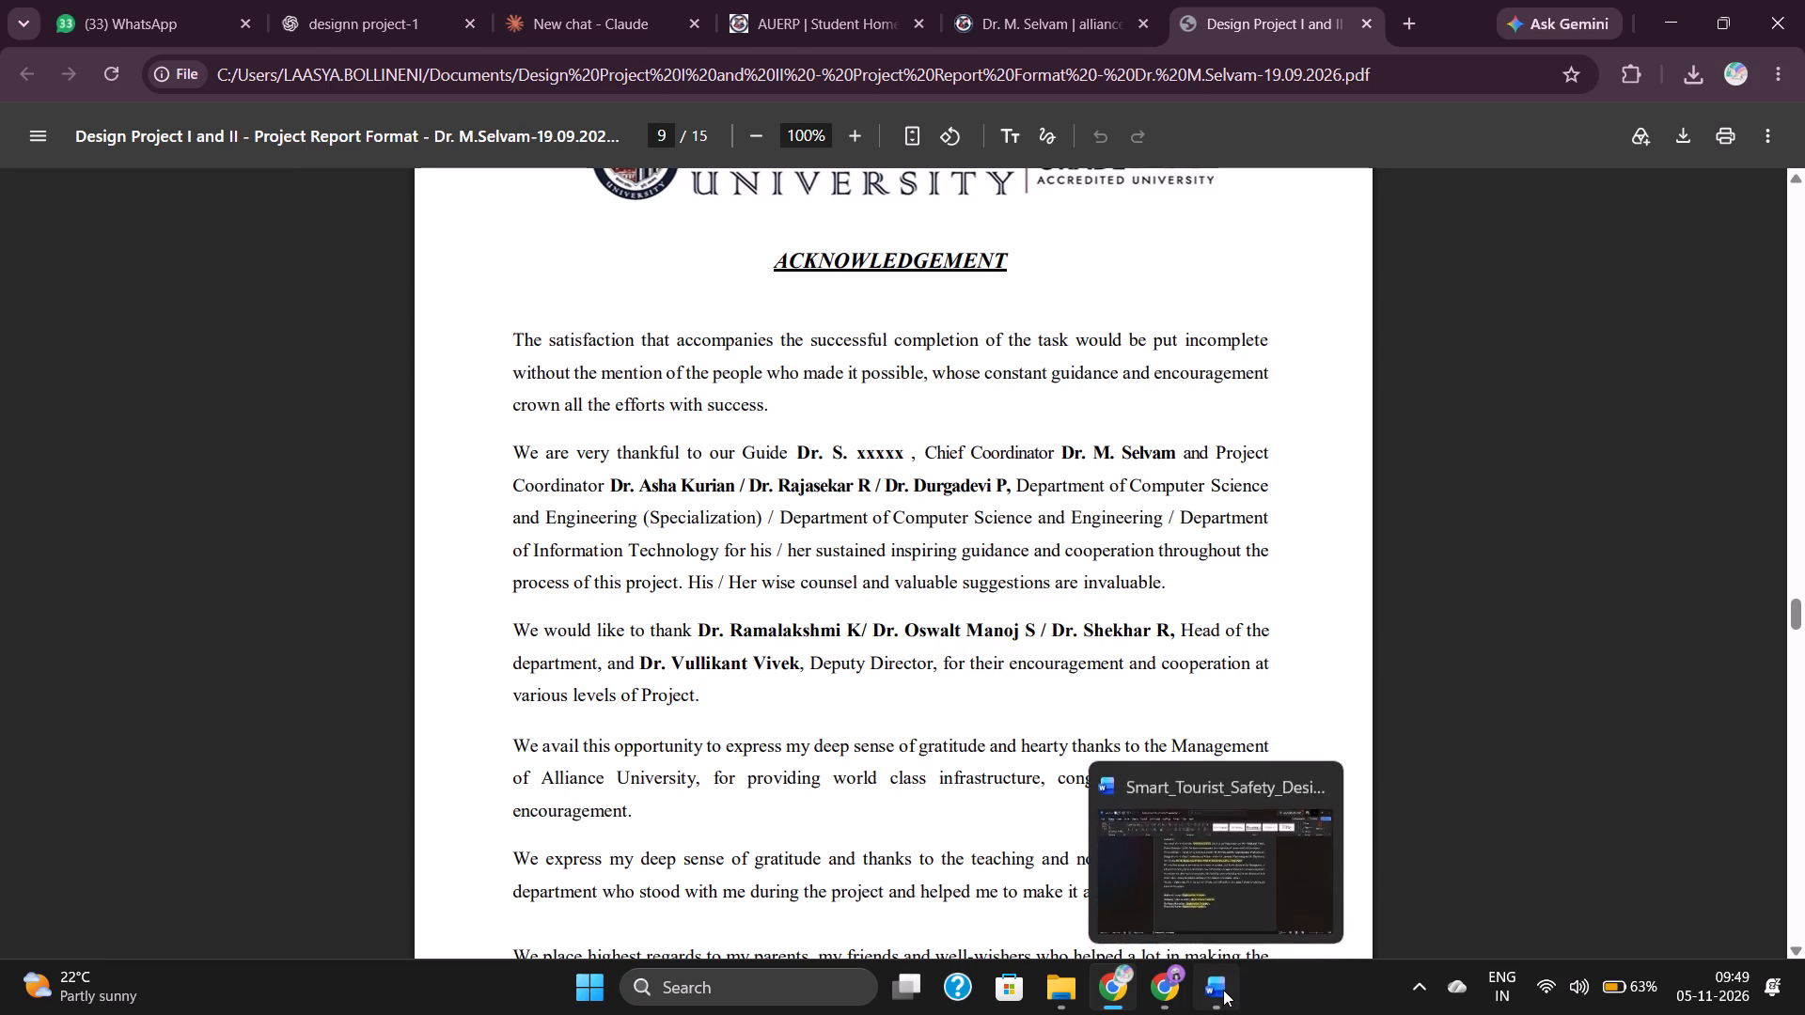
{"action": "scroll", "coordinate": [1137, 488], "scroll_direction": "right", "scroll_amount": 1}
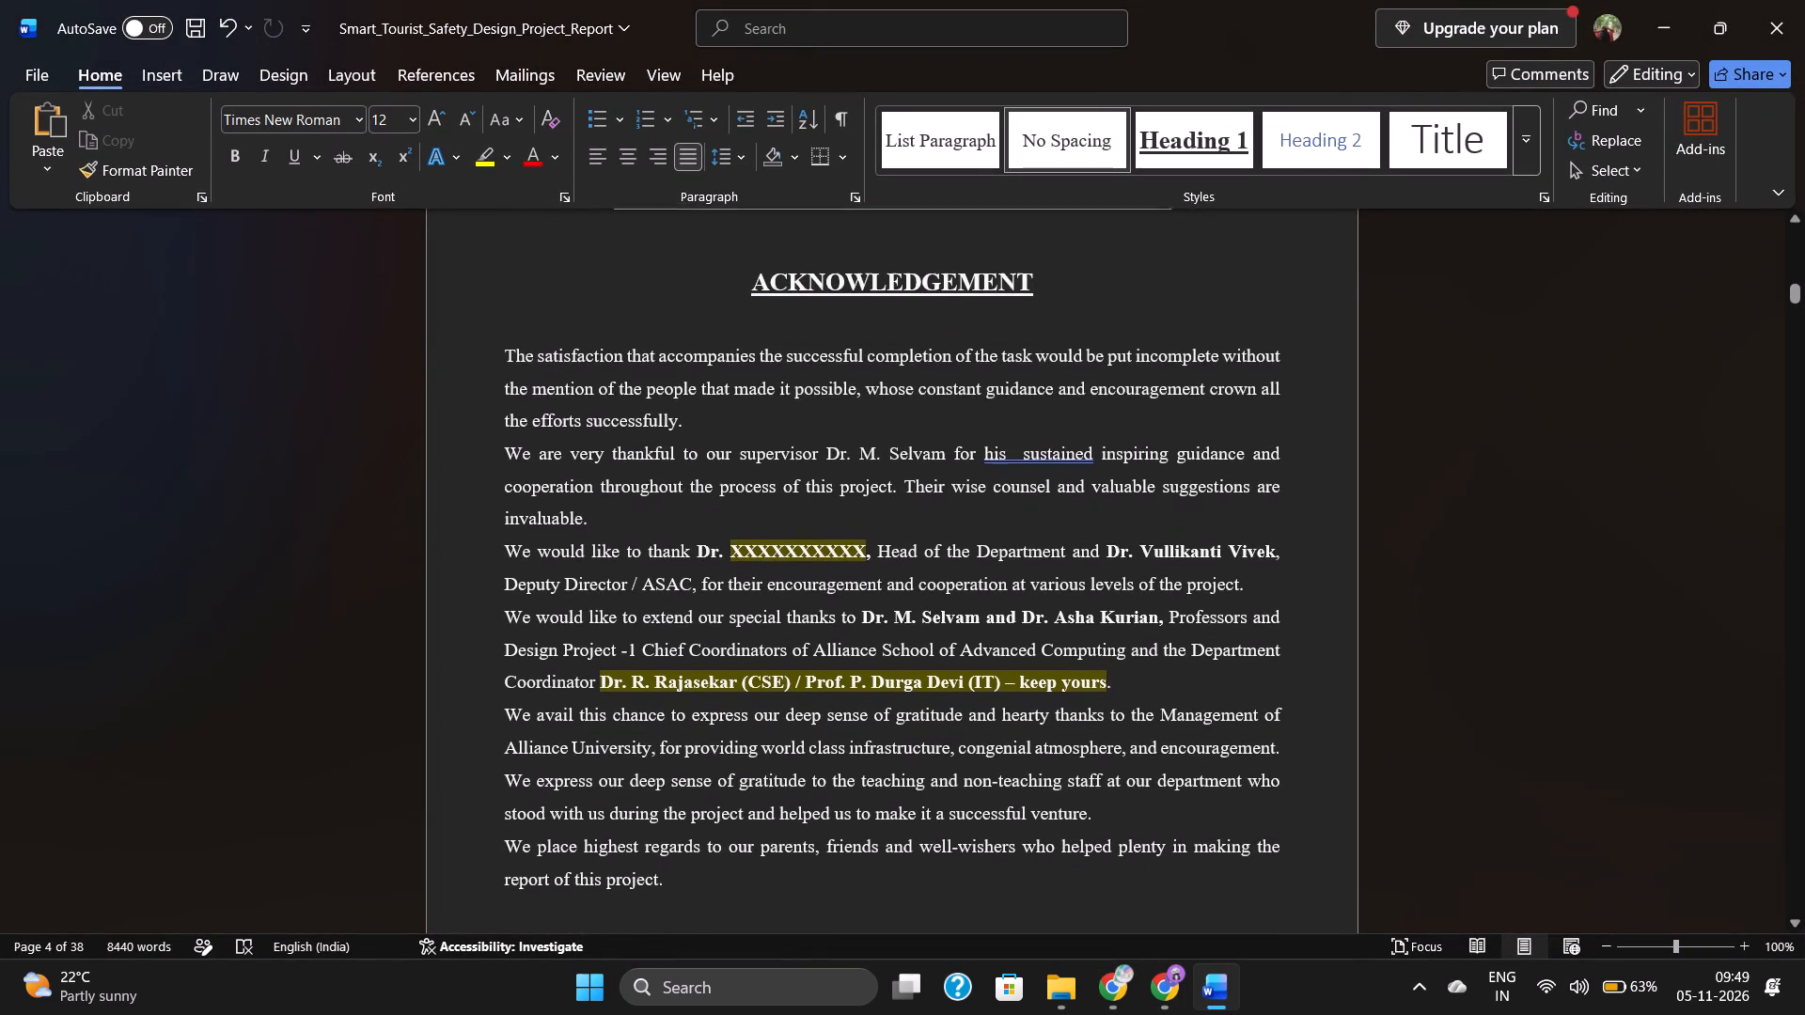
{"action": "scroll", "coordinate": [1137, 488], "scroll_direction": "right", "scroll_amount": 1}
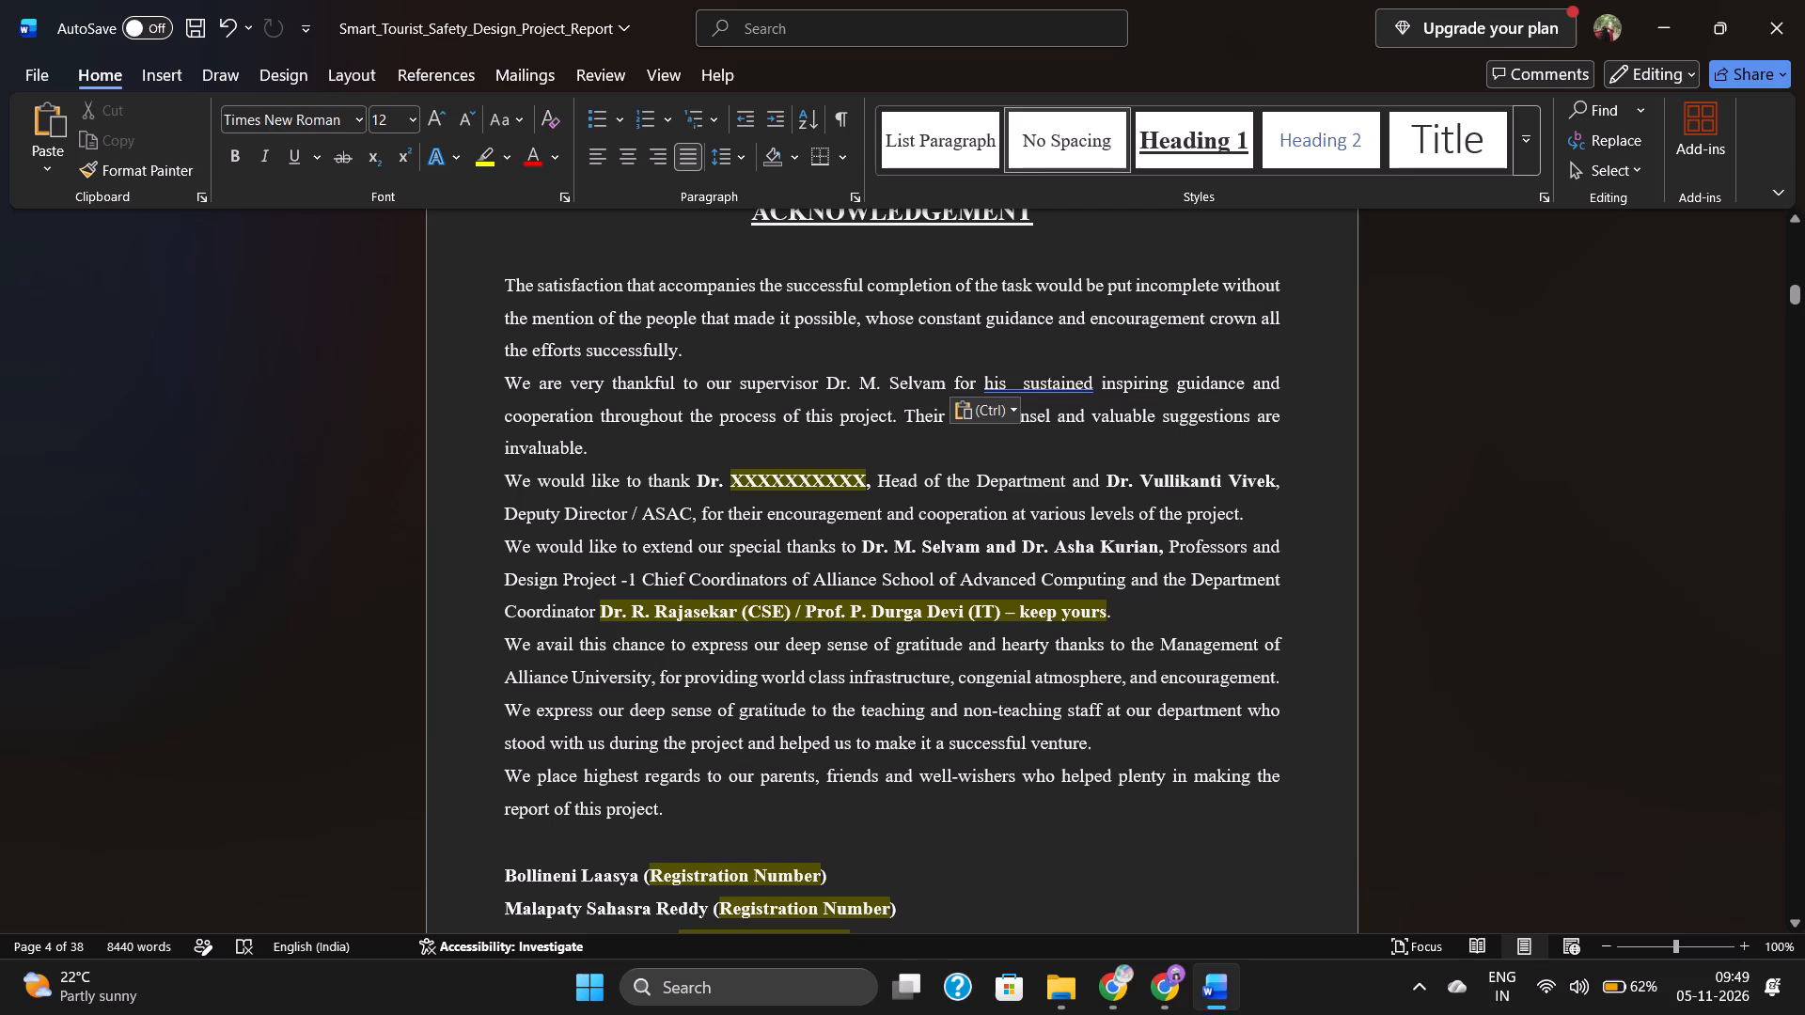
{"action": "scroll", "coordinate": [902, 496], "scroll_direction": "down", "scroll_amount": 1}
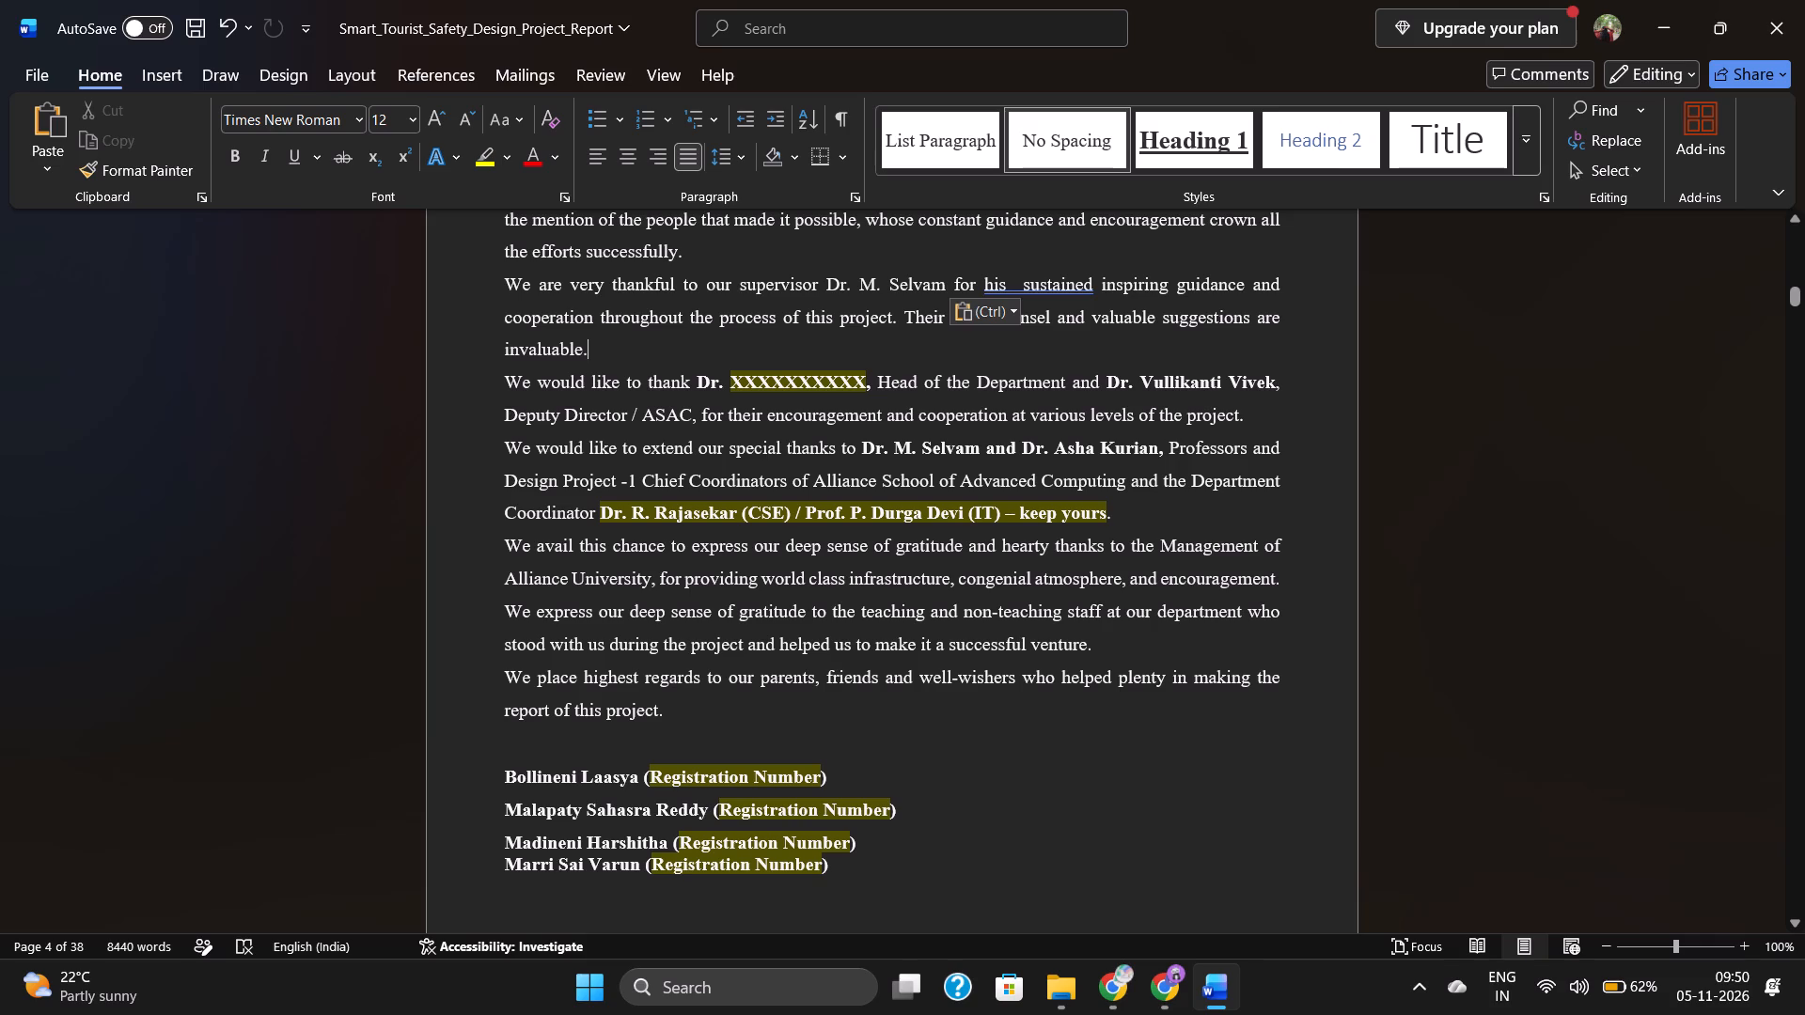
{"action": "left_click_drag", "start_coordinate": [1106, 512], "coordinate": [586, 515]}
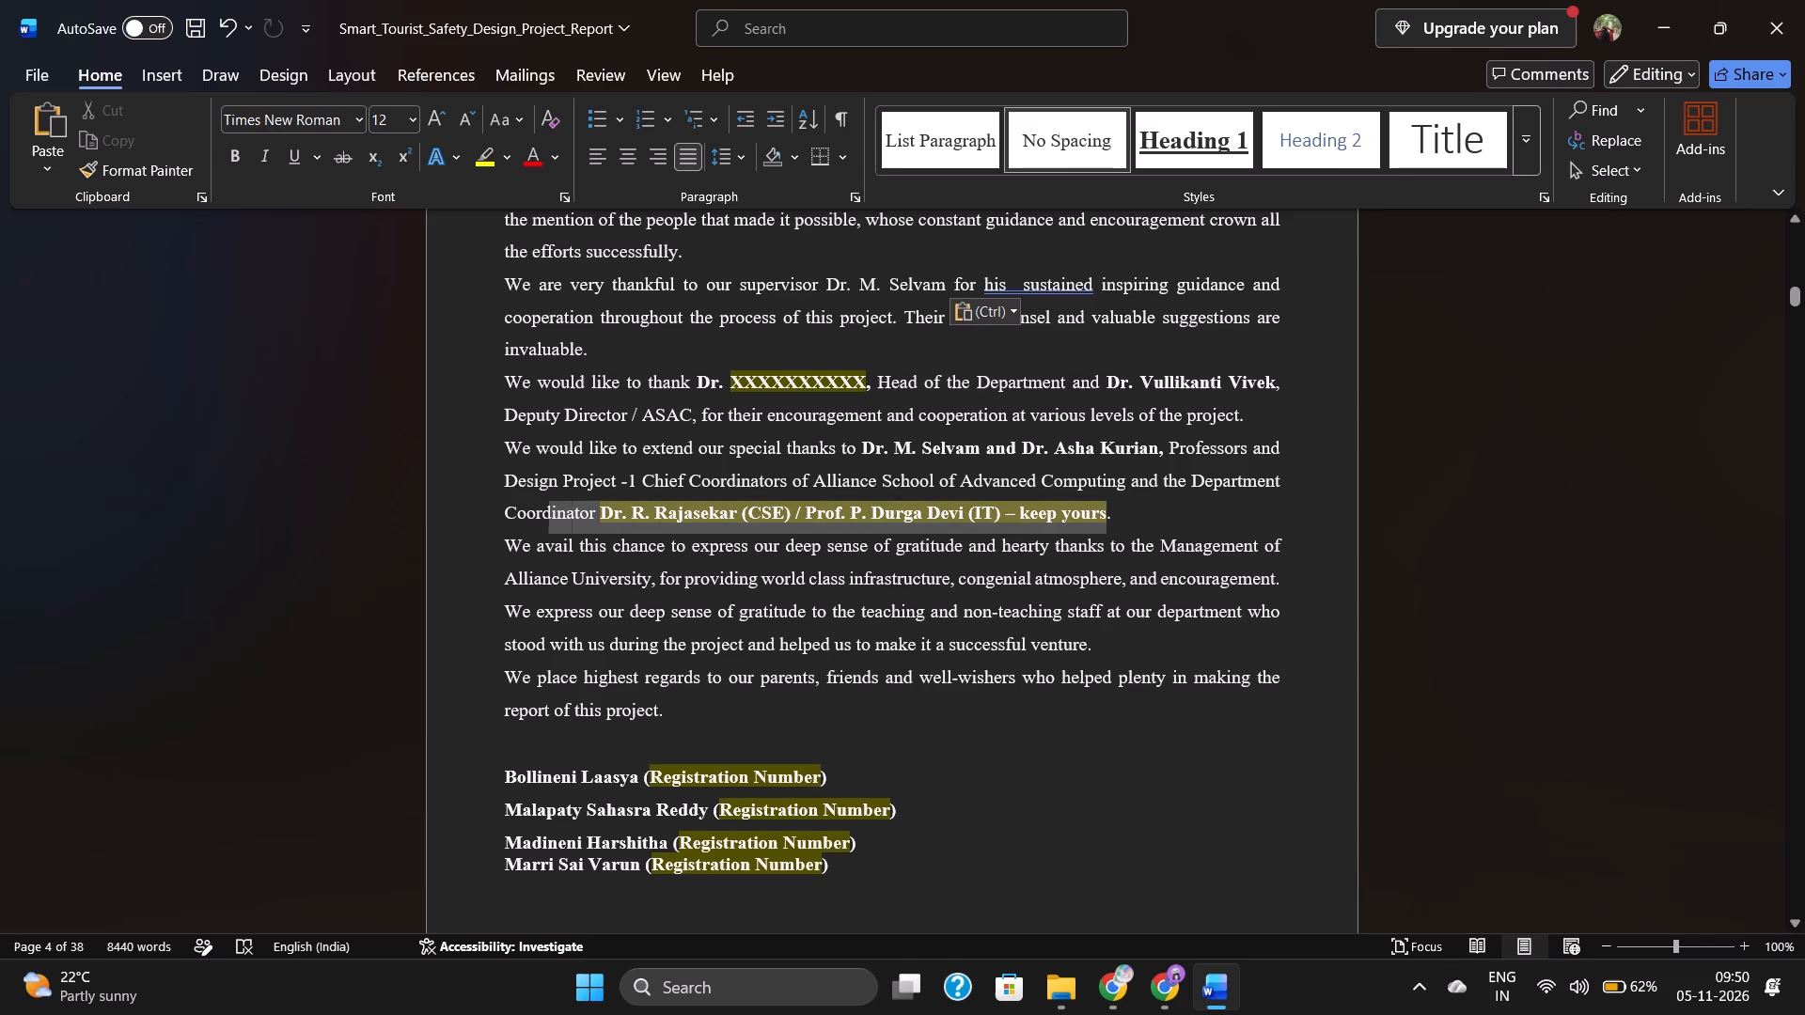
{"action": "left_click_drag", "start_coordinate": [586, 515], "coordinate": [601, 509]}
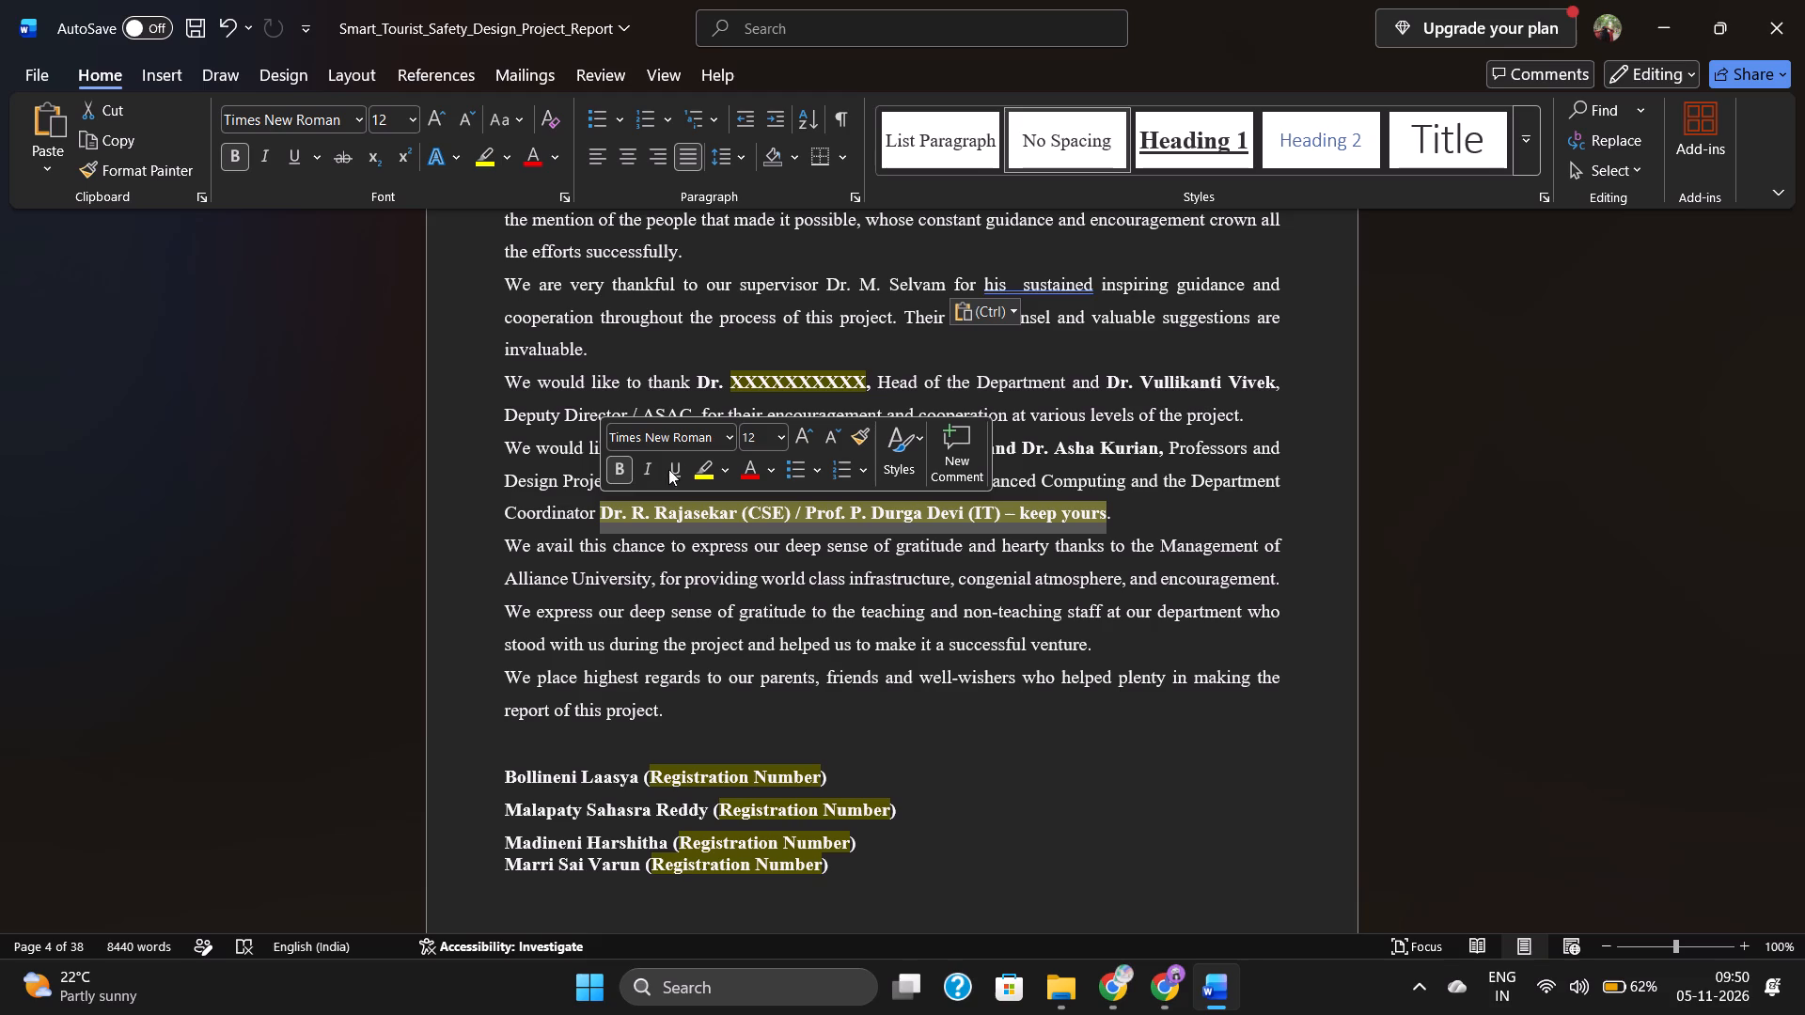
{"action": "left_click", "coordinate": [695, 466]}
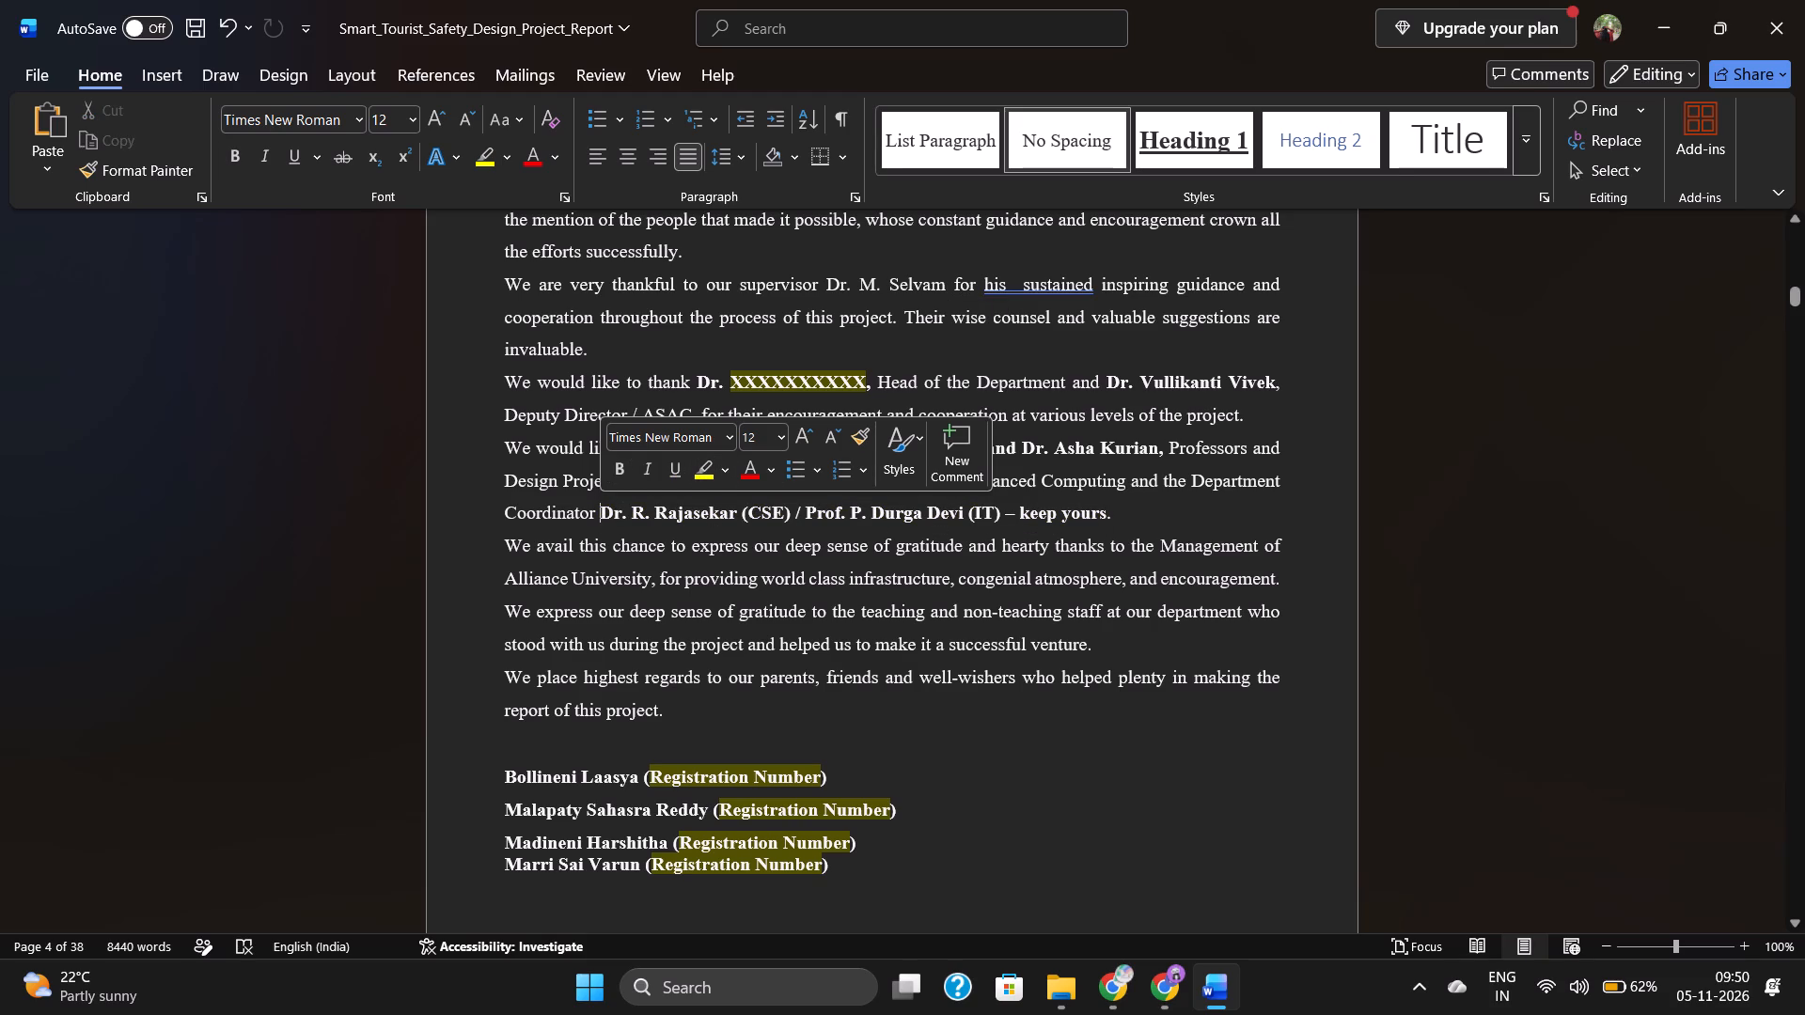
Delete the IT coordinator alternative and the "– keep yours" note from the Acknowledgement, keeping only the CSE coordinator.
{"action": "left_click", "coordinate": [1136, 509]}
{"action": "key", "text": "BackSpace"}
{"action": "key", "text": "BackSpace"}
{"action": "key", "text": "BackSpace"}
{"action": "key", "text": "BackSpace"}
{"action": "key", "text": "BackSpace"}
{"action": "key", "text": "BackSpace"}
{"action": "key", "text": "BackSpace"}
{"action": "key", "text": "BackSpace"}
{"action": "key", "text": "BackSpace"}
{"action": "key", "text": "BackSpace"}
{"action": "key", "text": "BackSpace"}
{"action": "key", "text": "BackSpace"}
{"action": "key", "text": "BackSpace"}
{"action": "key", "text": "BackSpace"}
{"action": "key", "text": "BackSpace"}
{"action": "key", "text": "BackSpace"}
{"action": "key", "text": "BackSpace"}
{"action": "key", "text": "BackSpace"}
{"action": "key", "text": "BackSpace"}
{"action": "key", "text": "BackSpace"}
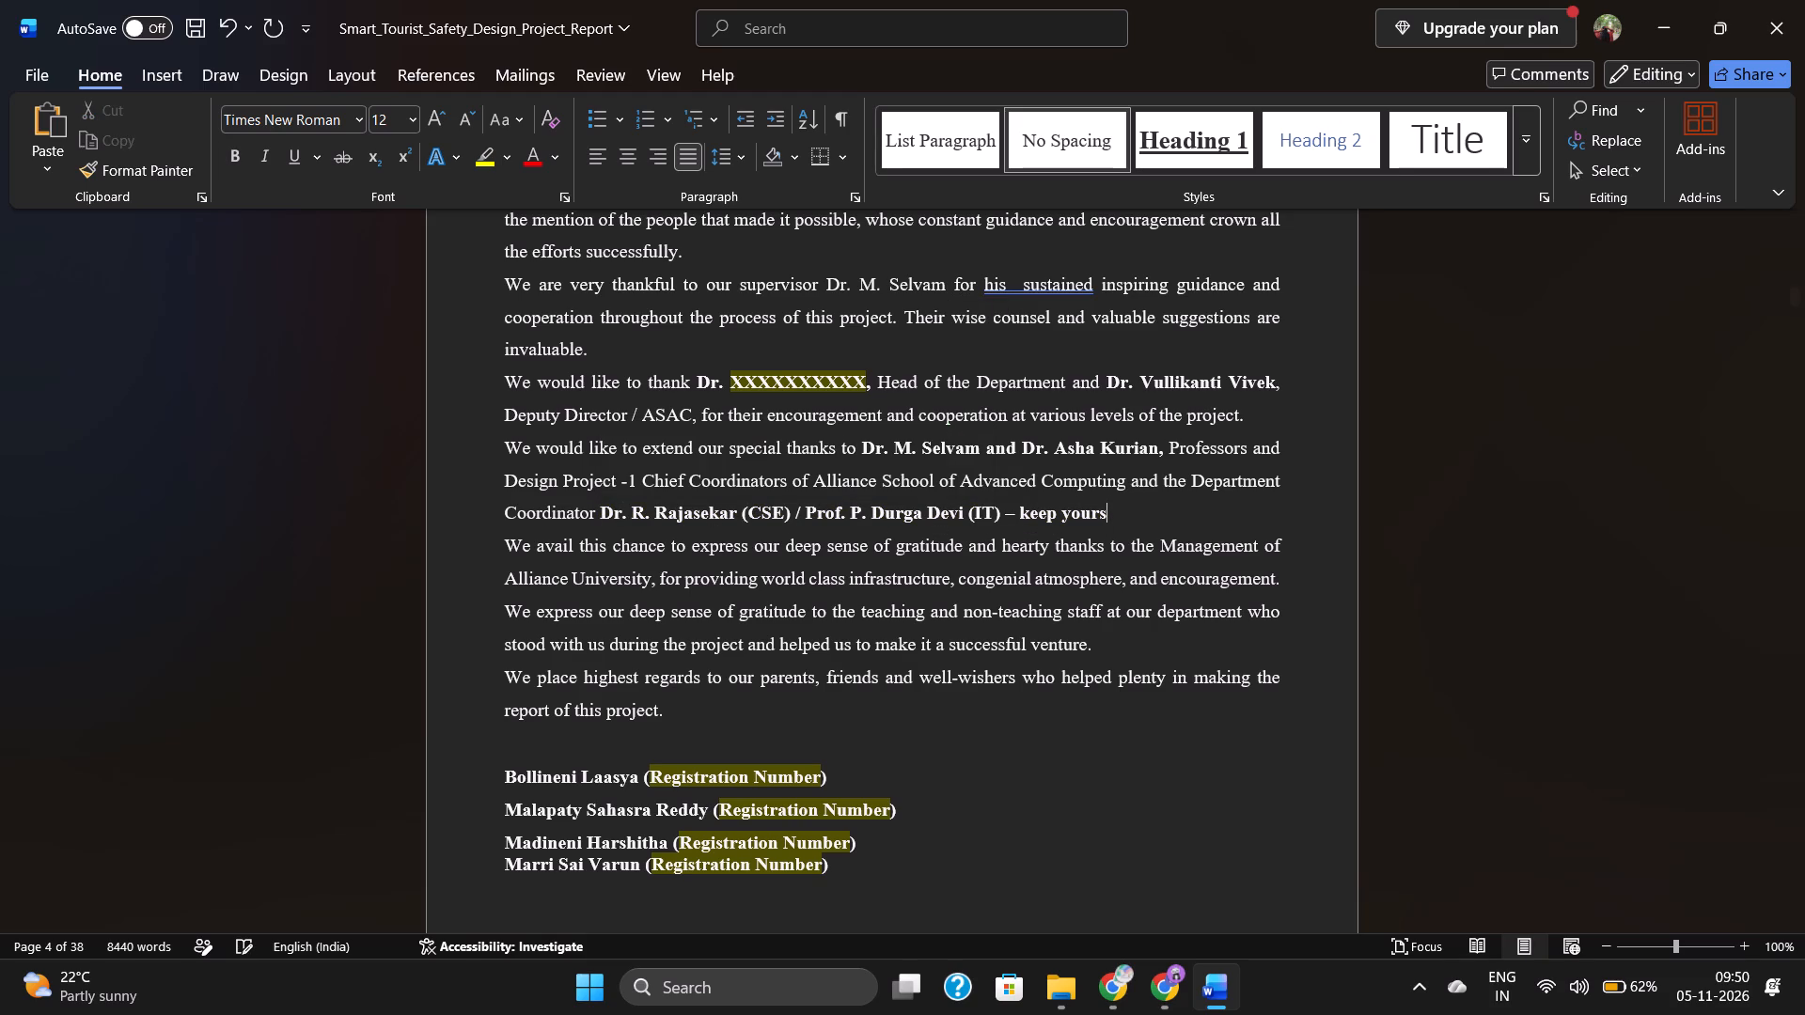
{"action": "key", "text": "BackSpace"}
{"action": "key", "text": "BackSpace"}
{"action": "key", "text": "BackSpace"}
{"action": "key", "text": "BackSpace"}
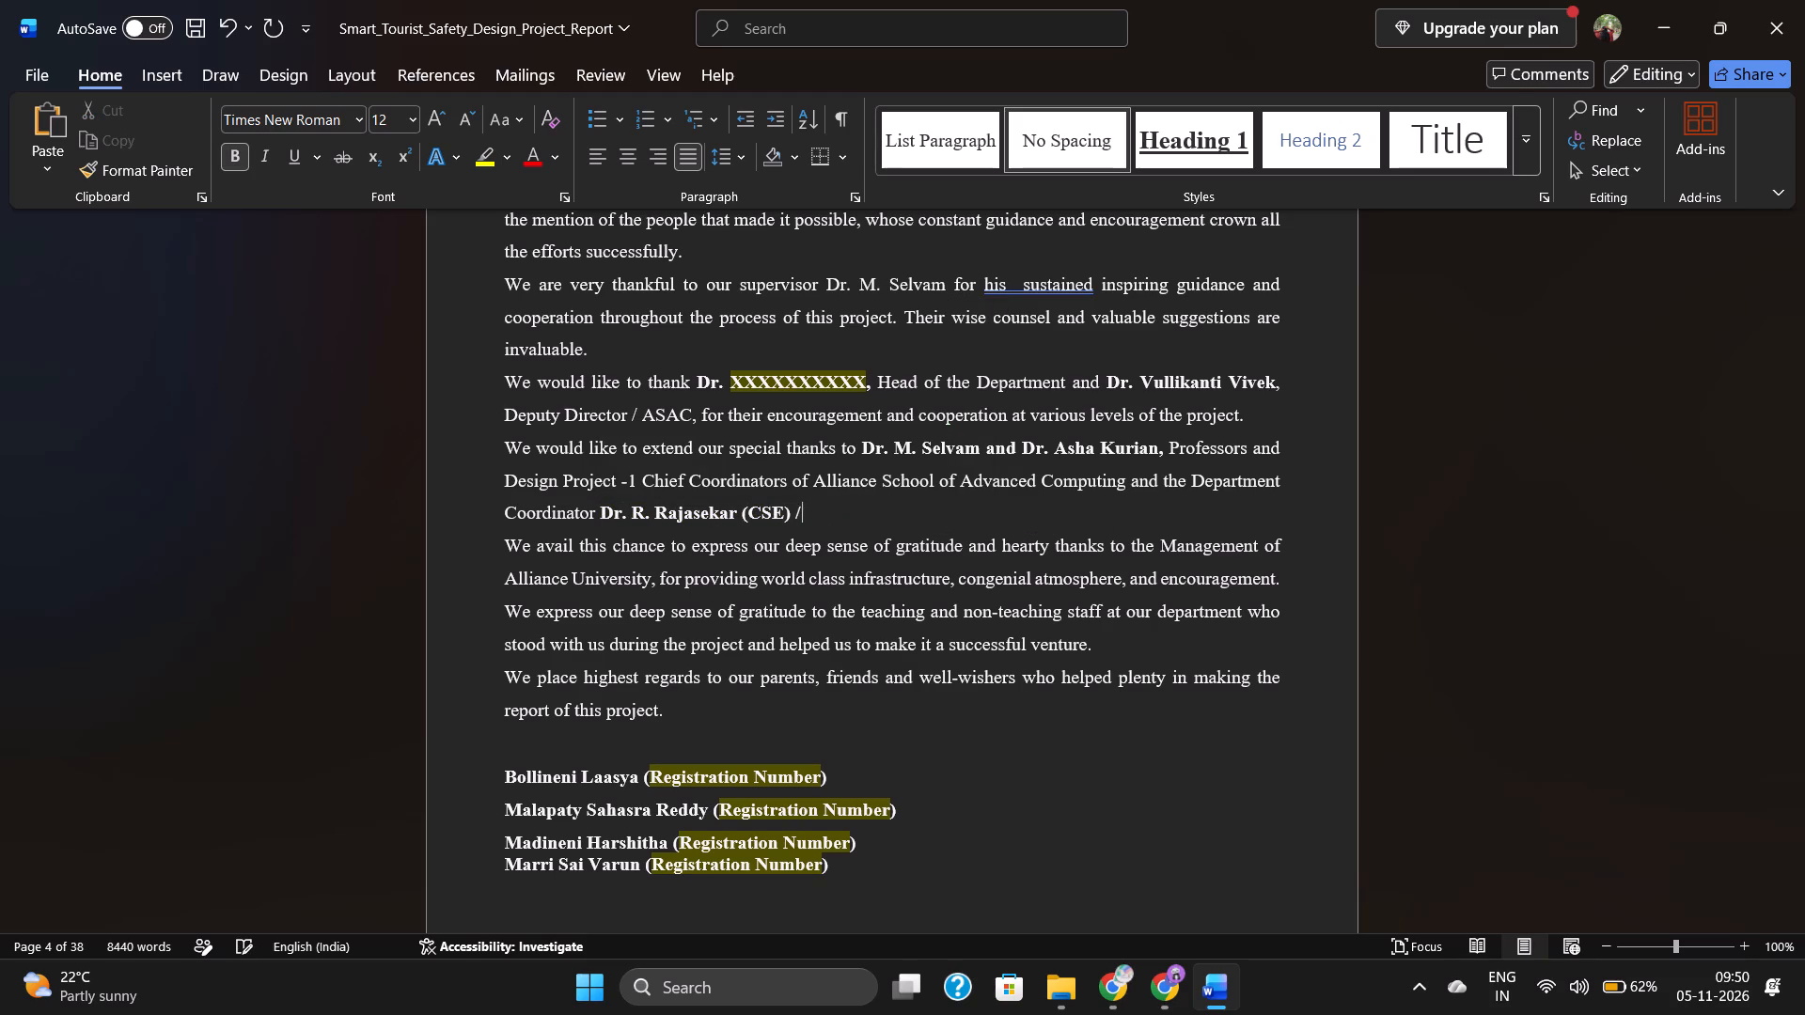
{"action": "key", "text": "BackSpace"}
Replace the first team member's Registration Number placeholder below the Acknowledgement with that student's registration number in parentheses.
{"action": "scroll", "coordinate": [1136, 509], "scroll_direction": "down", "scroll_amount": 1}
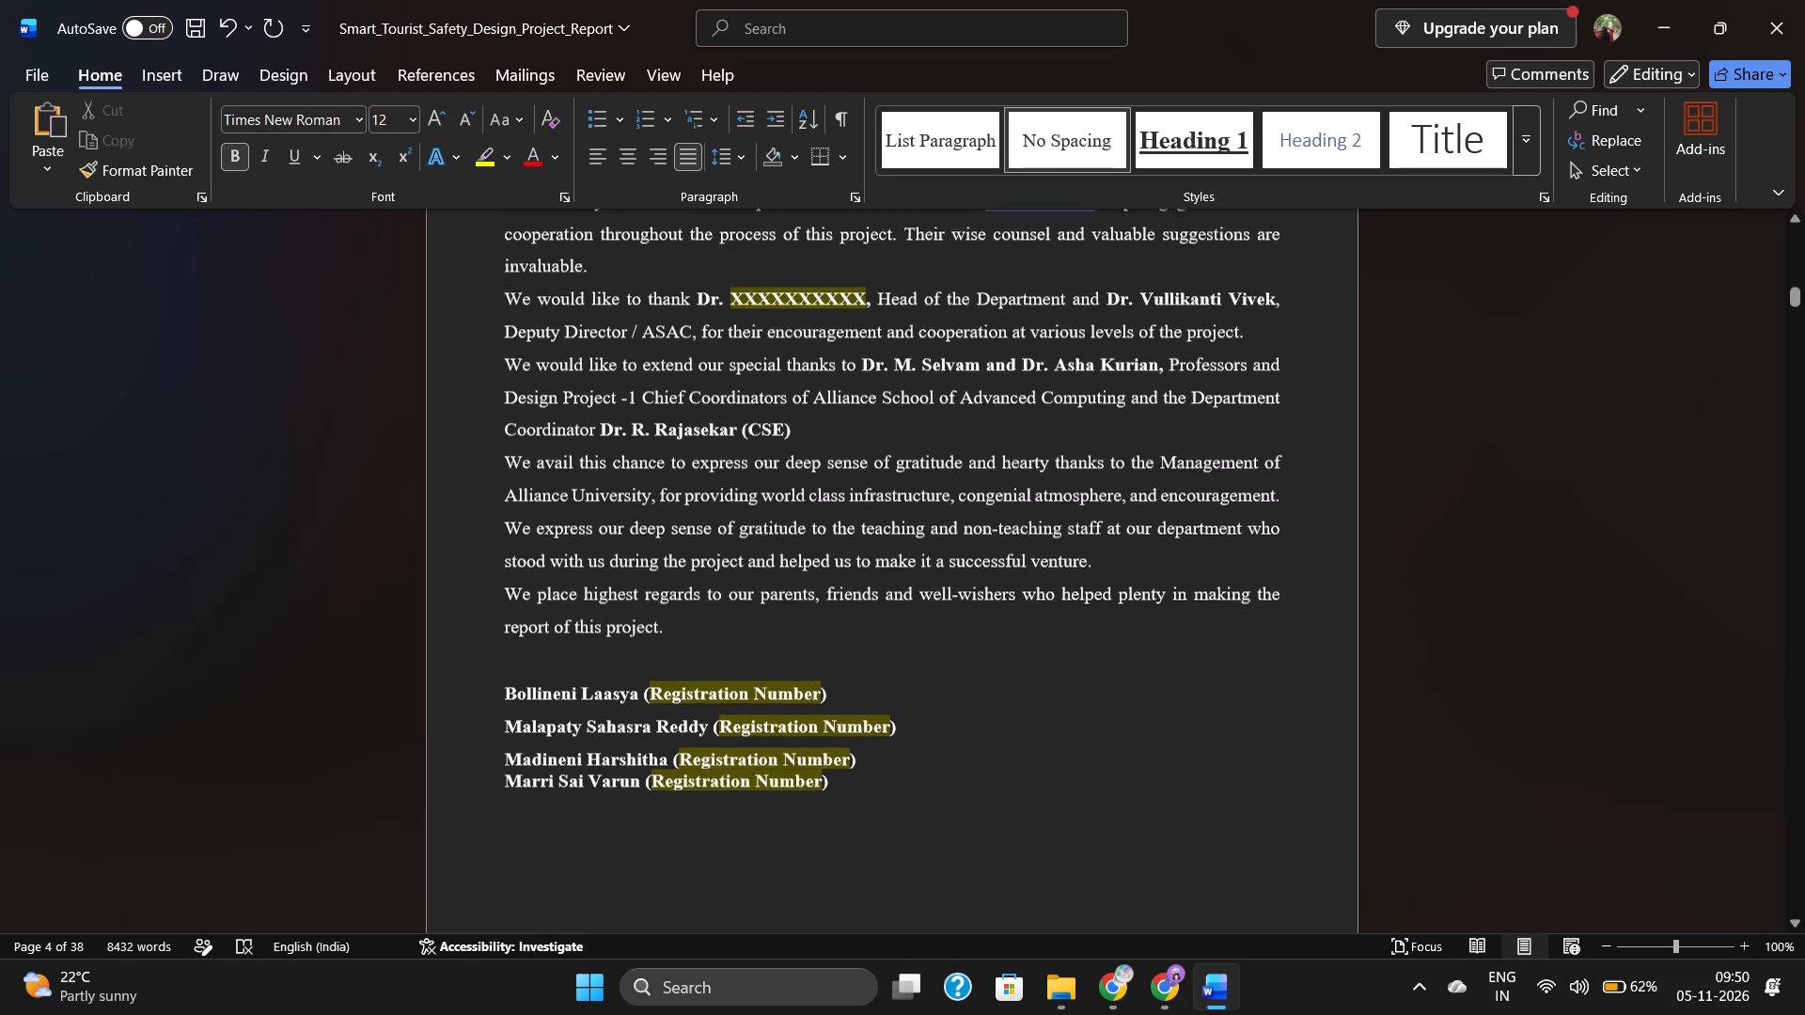
{"action": "scroll", "coordinate": [1136, 509], "scroll_direction": "down", "scroll_amount": 1}
{"action": "scroll", "coordinate": [1136, 509], "scroll_direction": "up", "scroll_amount": 1}
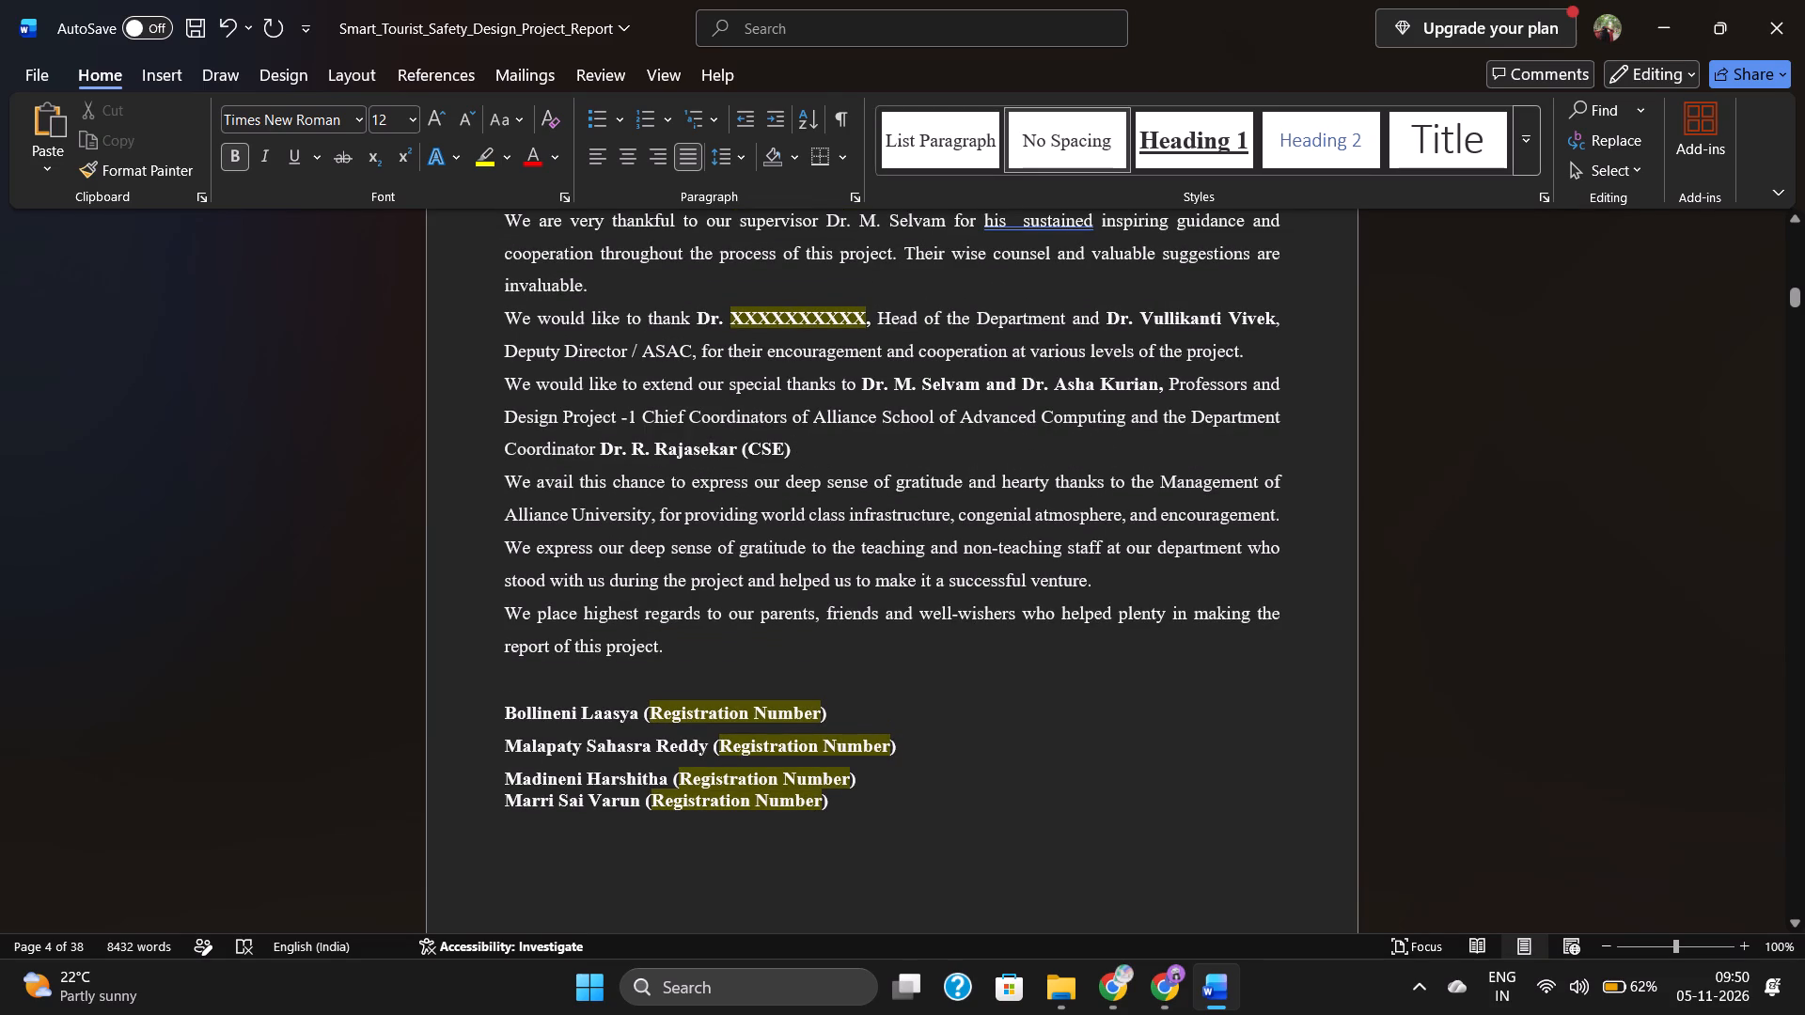
{"action": "left_click", "coordinate": [834, 710]}
{"action": "key", "text": "Left"}
{"action": "key", "text": "BackSpace"}
{"action": "key", "text": "BackSpace"}
{"action": "key", "text": "BackSpace"}
{"action": "key", "text": "BackSpace"}
{"action": "key", "text": "BackSpace"}
{"action": "key", "text": "BackSpace"}
{"action": "key", "text": "BackSpace"}
{"action": "key", "text": "BackSpace"}
{"action": "key", "text": "BackSpace"}
{"action": "key", "text": "BackSpace"}
{"action": "key", "text": "BackSpace"}
{"action": "key", "text": "BackSpace"}
{"action": "key", "text": "BackSpace"}
{"action": "key", "text": "BackSpace"}
{"action": "key", "text": "BackSpace"}
{"action": "key", "text": "BackSpace"}
{"action": "key", "text": "BackSpace"}
{"action": "key", "text": "BackSpace"}
{"action": "key", "text": "BackSpace"}
{"action": "key", "text": "BackSpace"}
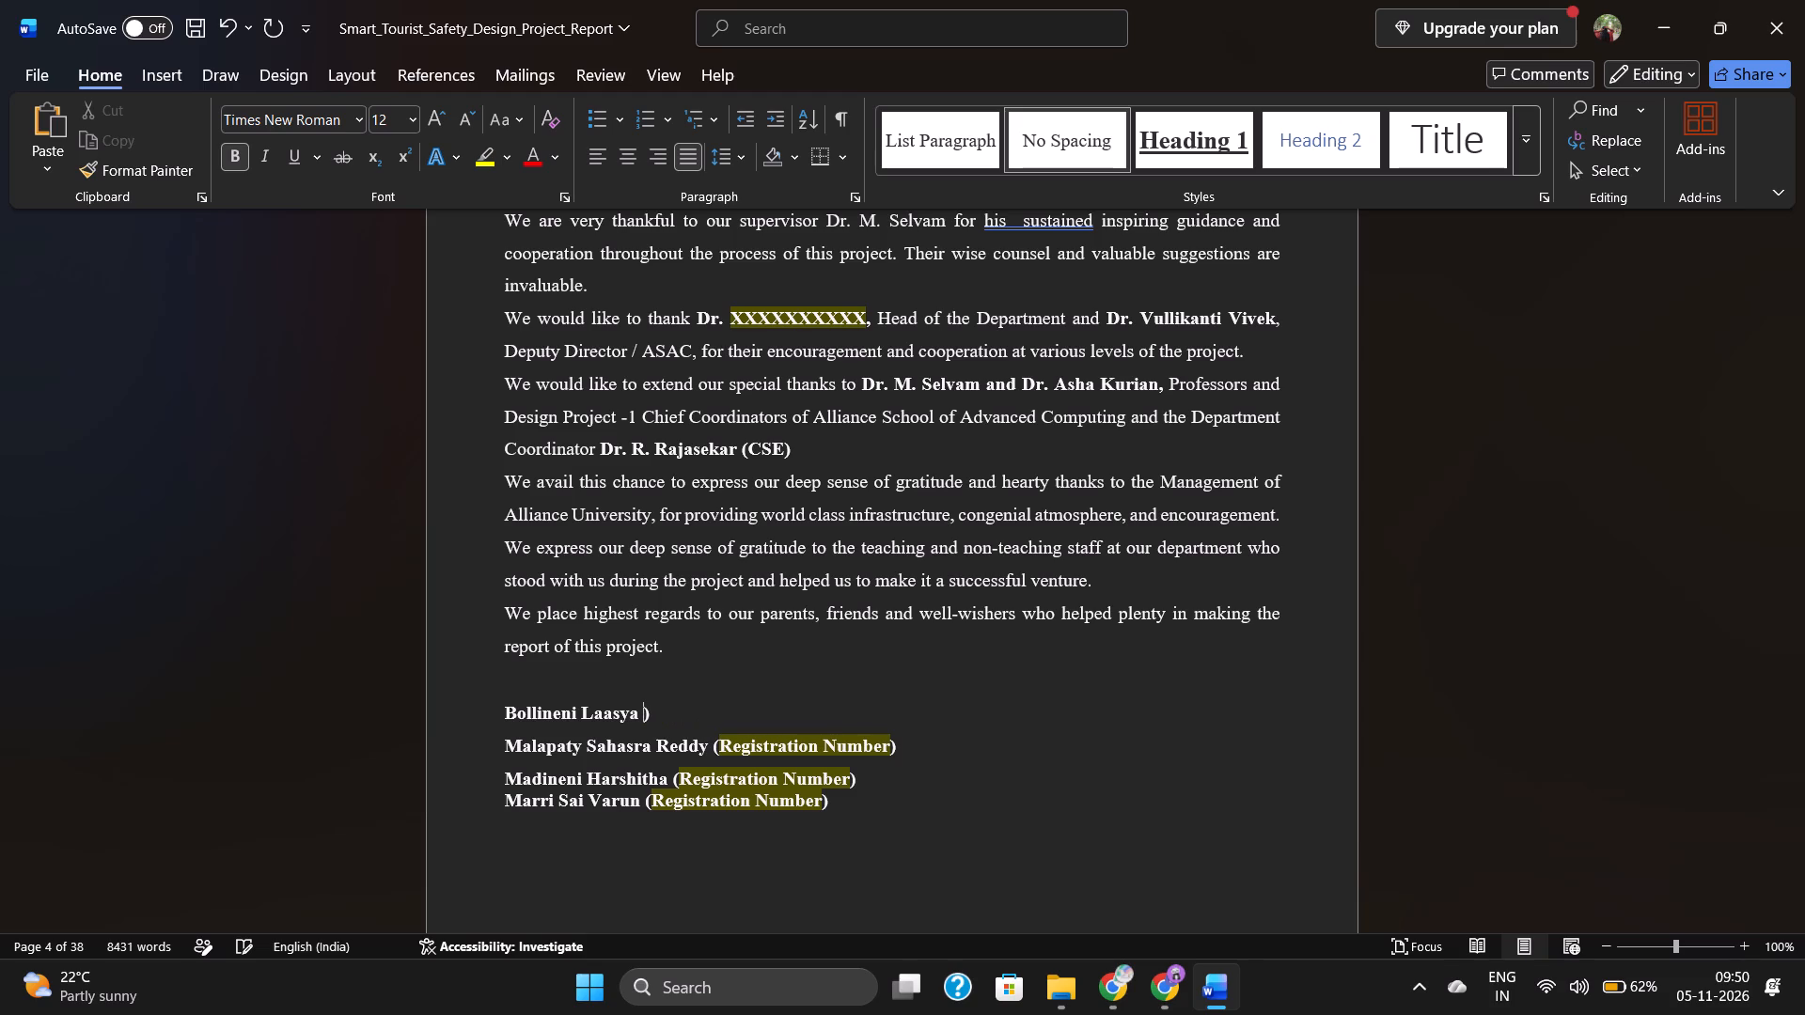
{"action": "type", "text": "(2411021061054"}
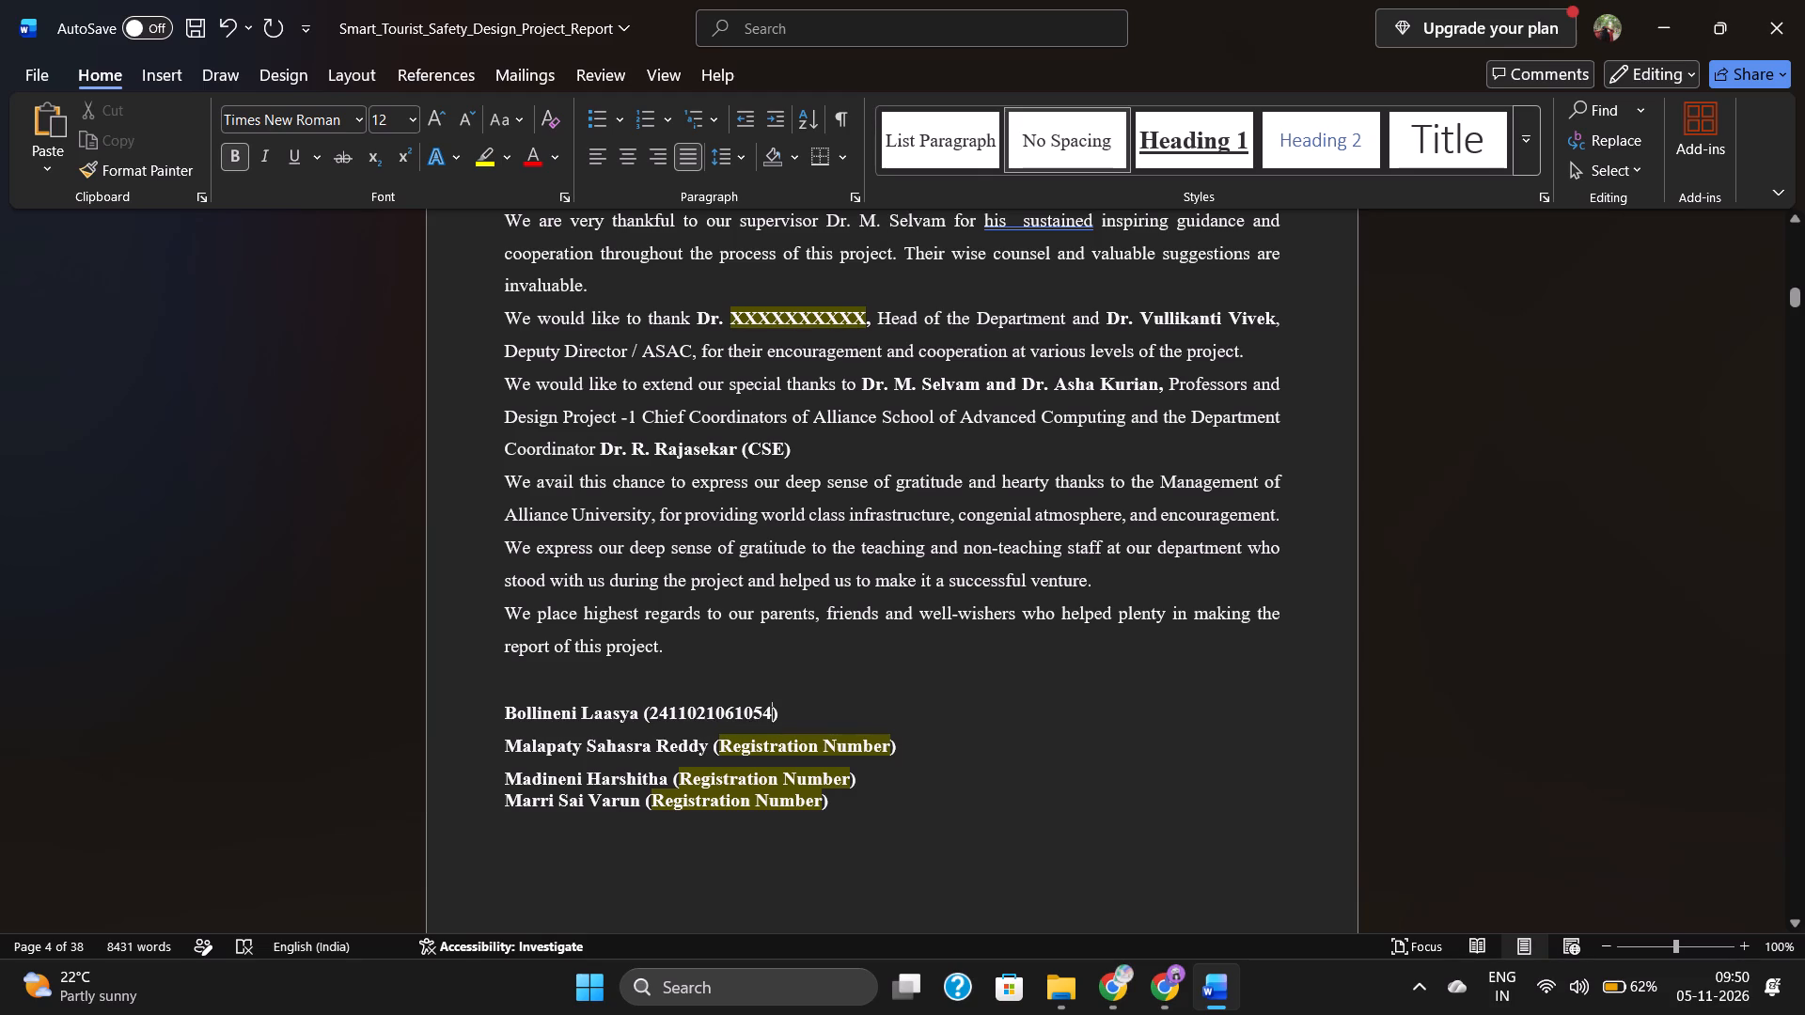
Replace the second team member's Registration Number placeholder below the Acknowledgement with that student's registration number.
{"action": "left_click", "coordinate": [896, 747]}
{"action": "key", "text": "Left"}
{"action": "key", "text": "BackSpace"}
{"action": "key", "text": "BackSpace"}
{"action": "key", "text": "BackSpace"}
{"action": "key", "text": "BackSpace"}
{"action": "key", "text": "BackSpace"}
{"action": "key", "text": "BackSpace"}
{"action": "key", "text": "BackSpace"}
{"action": "key", "text": "BackSpace"}
{"action": "key", "text": "BackSpace"}
{"action": "key", "text": "BackSpace"}
{"action": "key", "text": "BackSpace"}
{"action": "key", "text": "BackSpace"}
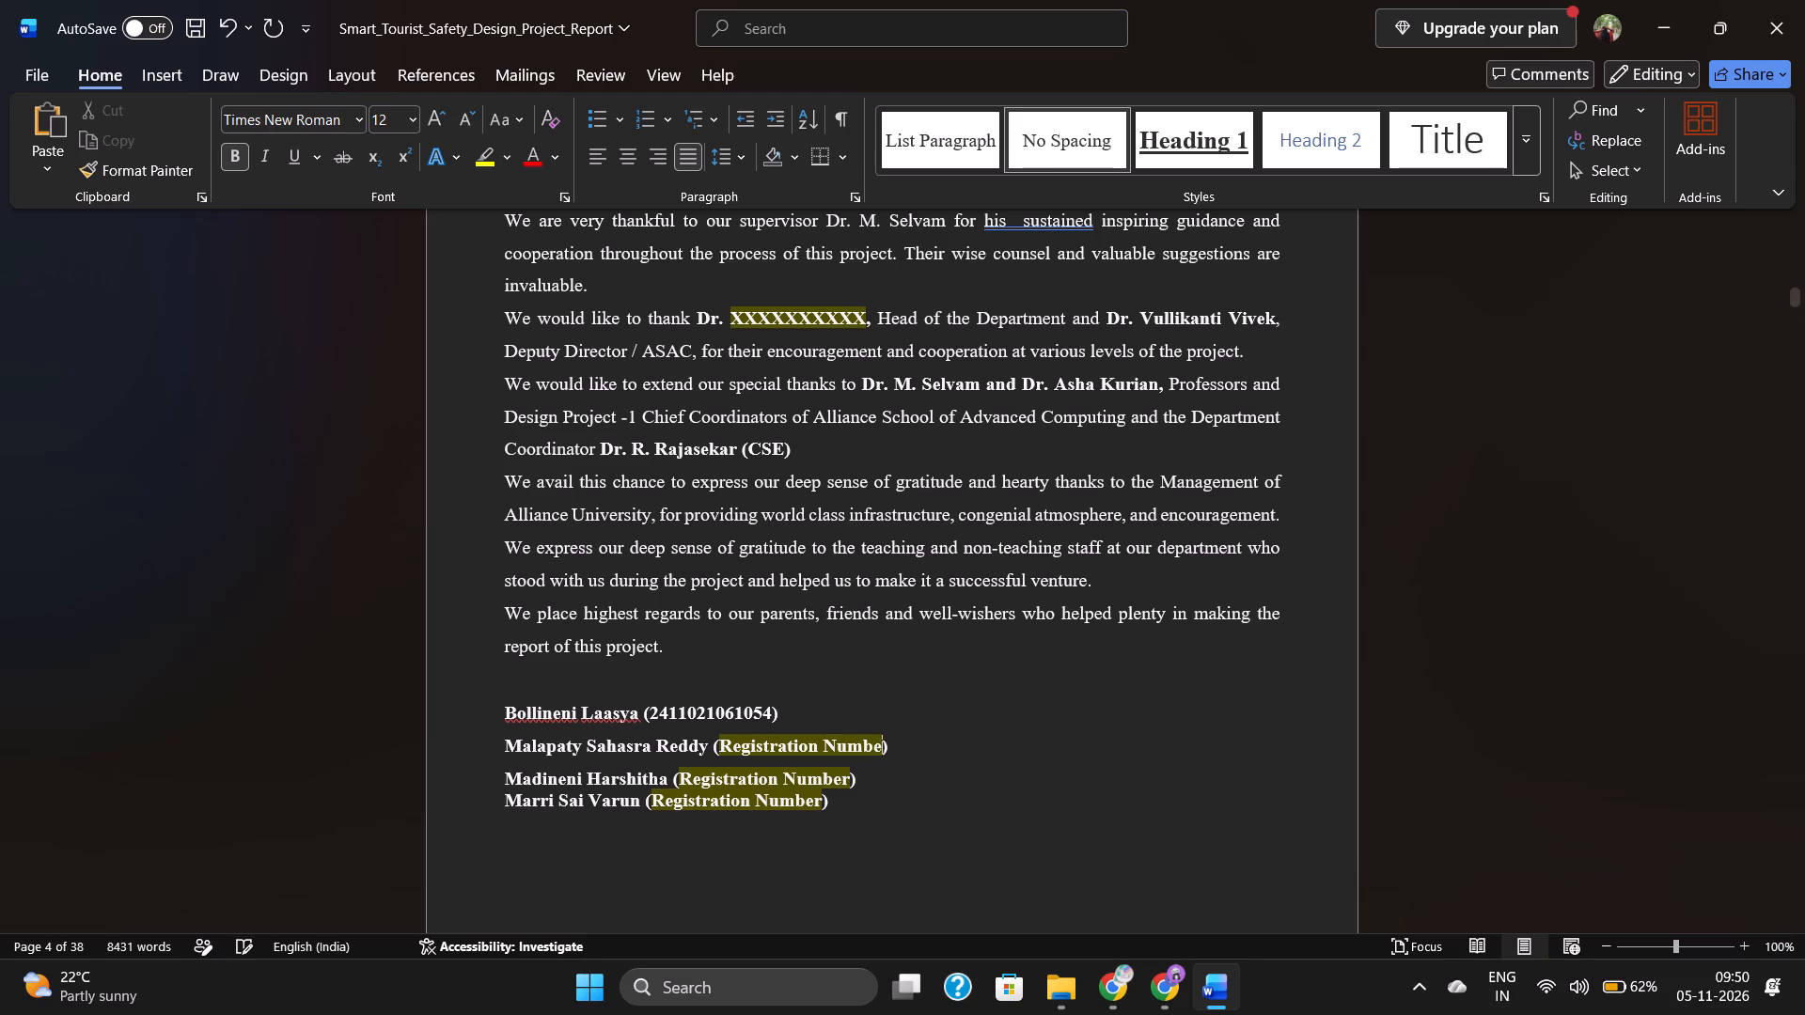
{"action": "key", "text": "BackSpace"}
{"action": "key", "text": "BackSpace"}
{"action": "key", "text": "BackSpace"}
{"action": "key", "text": "BackSpace"}
{"action": "key", "text": "BackSpace"}
{"action": "key", "text": "BackSpace"}
{"action": "key", "text": "BackSpace"}
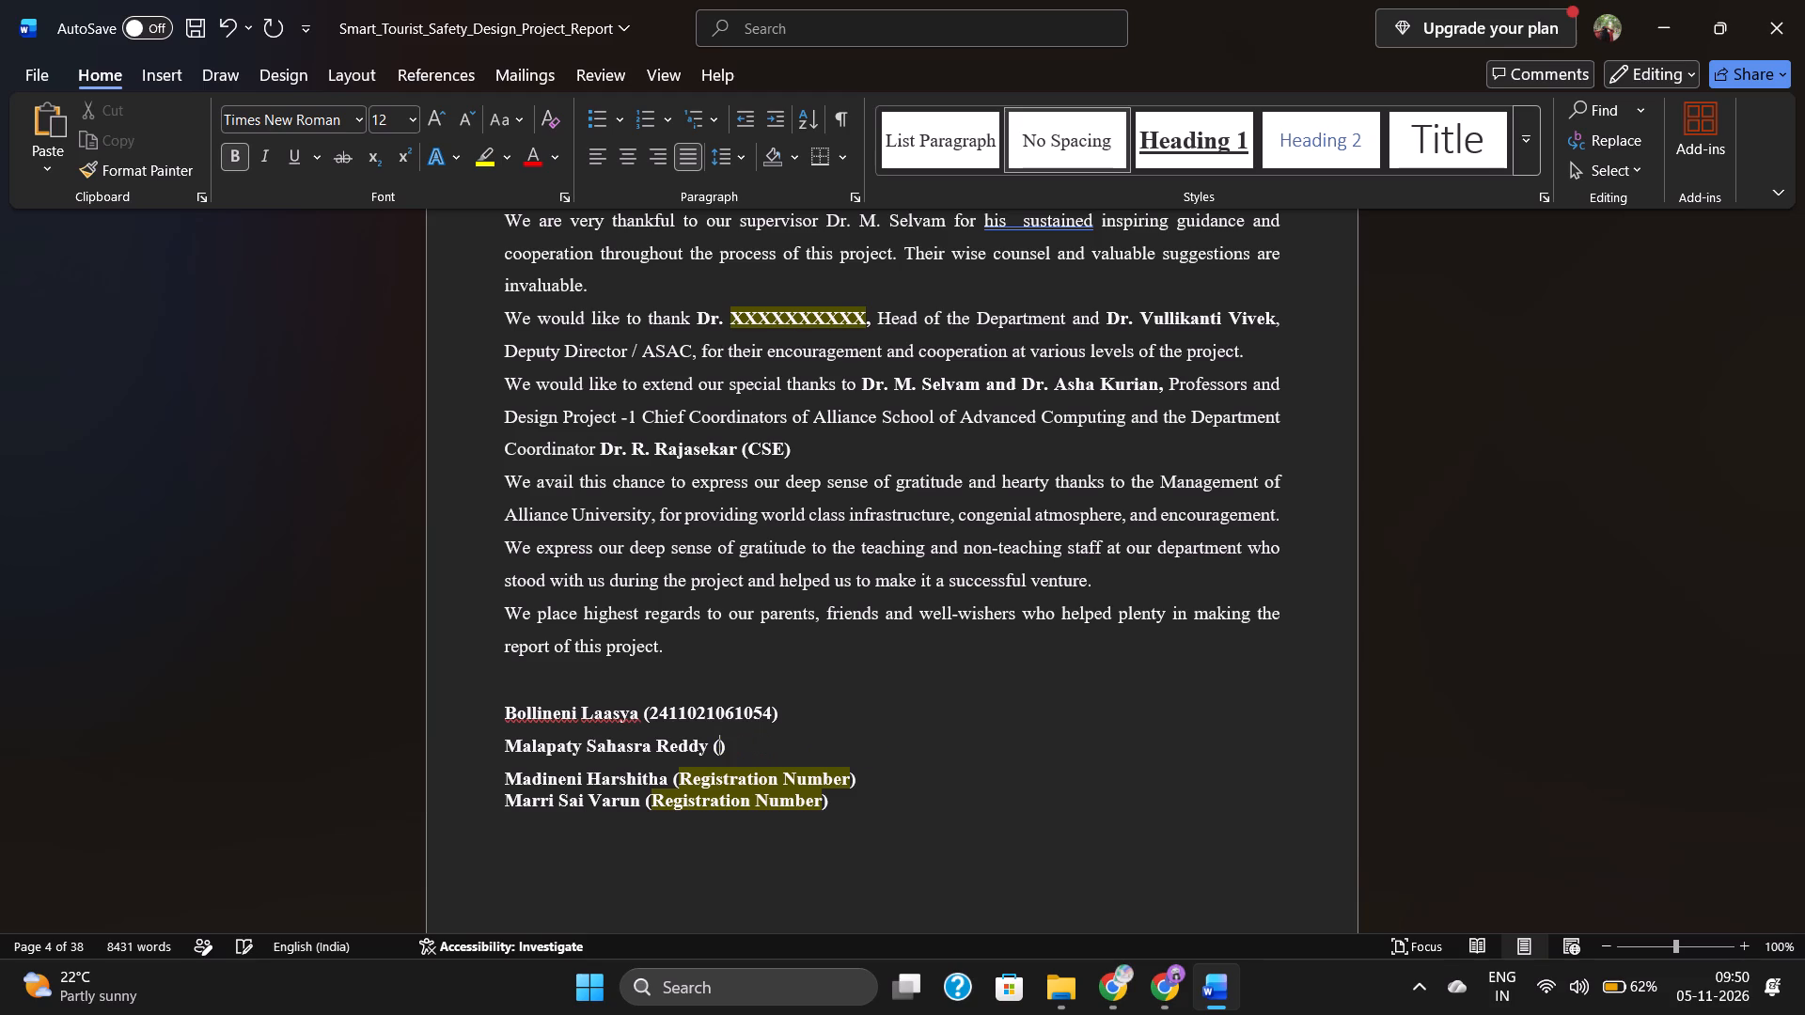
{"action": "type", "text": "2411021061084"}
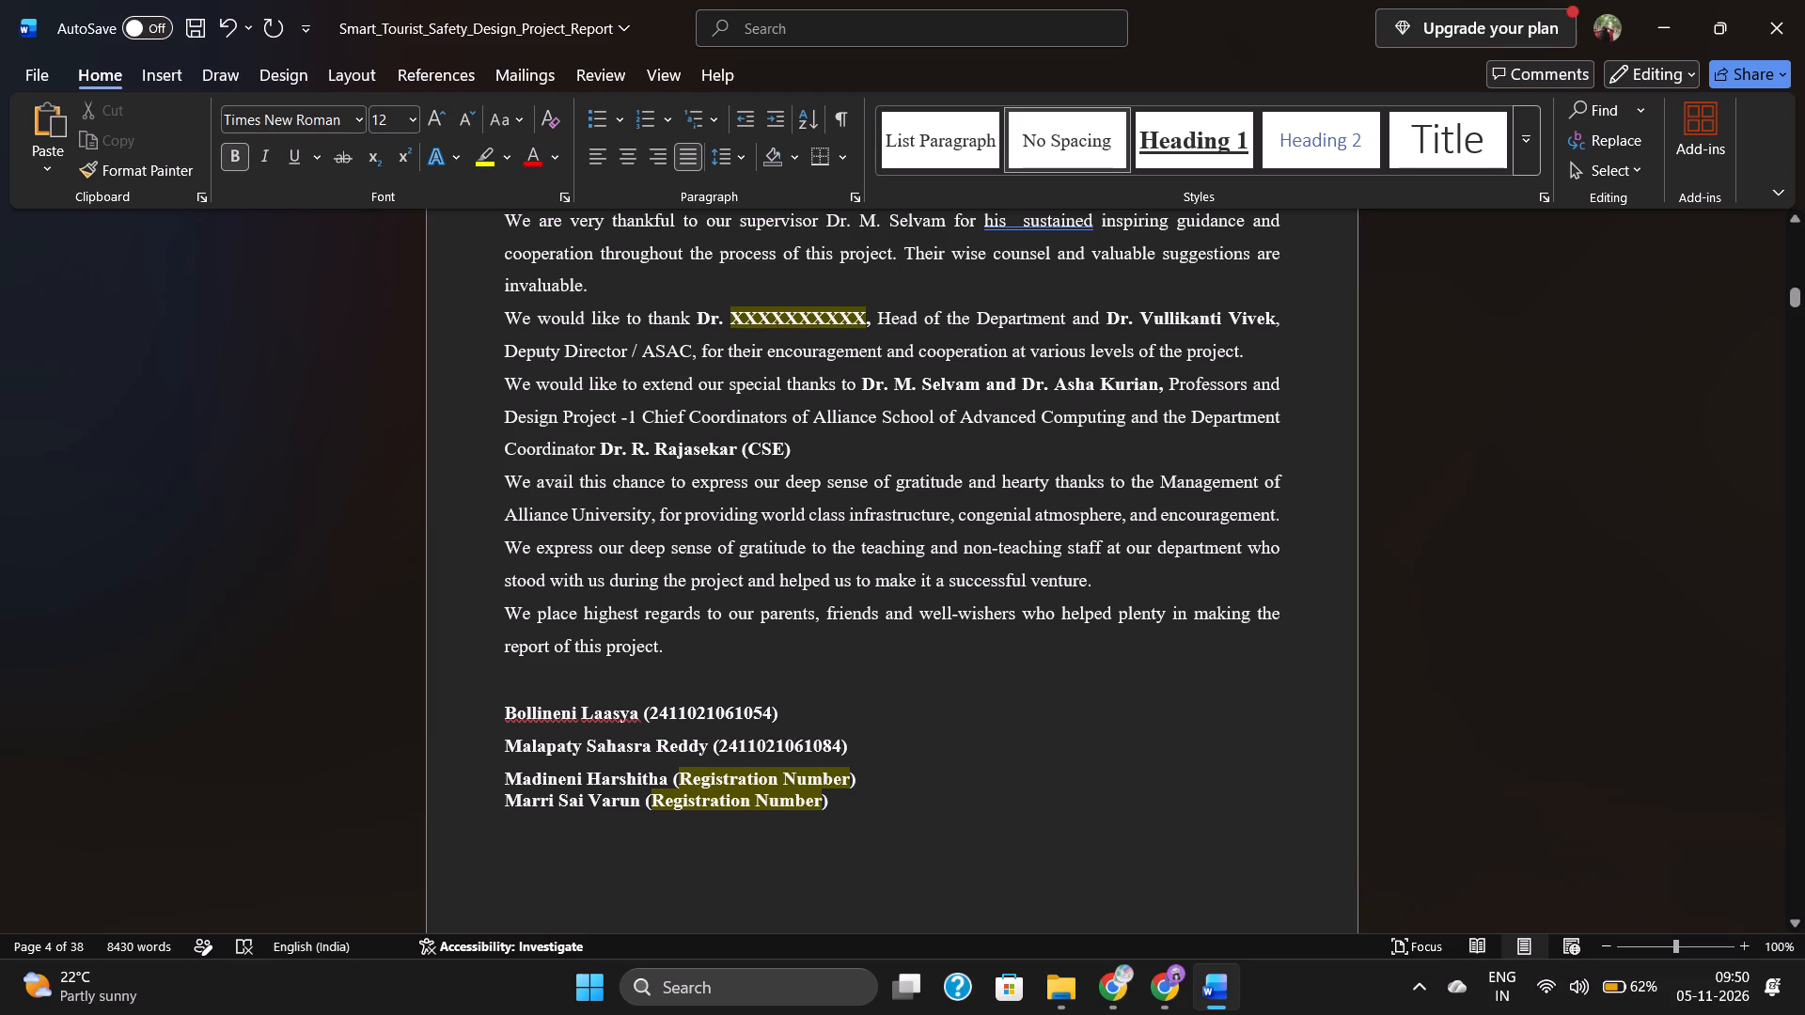
Replace the third team member's Registration Number placeholder below the Acknowledgement with that student's registration number.
{"action": "left_click", "coordinate": [850, 780]}
{"action": "key", "text": "BackSpace"}
{"action": "key", "text": "BackSpace"}
{"action": "key", "text": "BackSpace"}
{"action": "key", "text": "BackSpace"}
{"action": "key", "text": "BackSpace"}
{"action": "key", "text": "BackSpace"}
{"action": "key", "text": "BackSpace"}
{"action": "key", "text": "BackSpace"}
{"action": "key", "text": "BackSpace"}
{"action": "key", "text": "BackSpace"}
{"action": "key", "text": "BackSpace"}
{"action": "key", "text": "BackSpace"}
{"action": "key", "text": "BackSpace"}
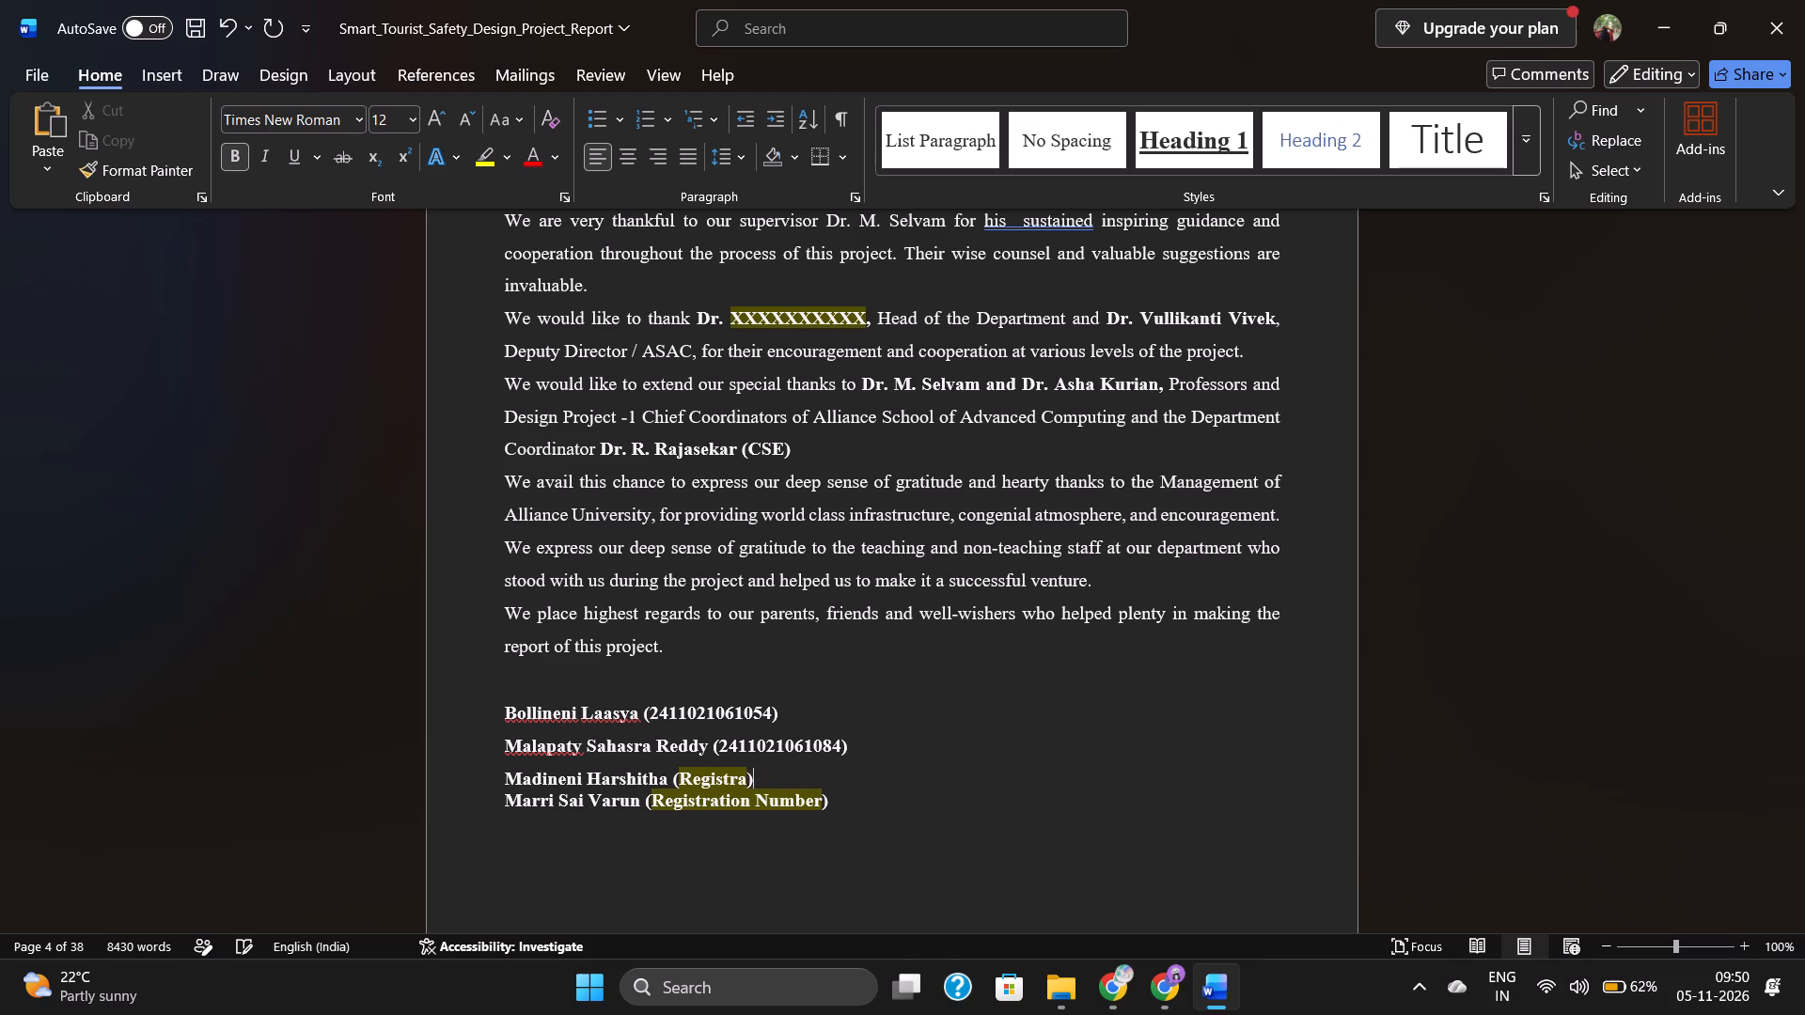
{"action": "key", "text": "BackSpace"}
{"action": "key", "text": "BackSpace"}
{"action": "key", "text": "BackSpace"}
{"action": "key", "text": "BackSpace"}
{"action": "key", "text": "BackSpace"}
{"action": "key", "text": "BackSpace"}
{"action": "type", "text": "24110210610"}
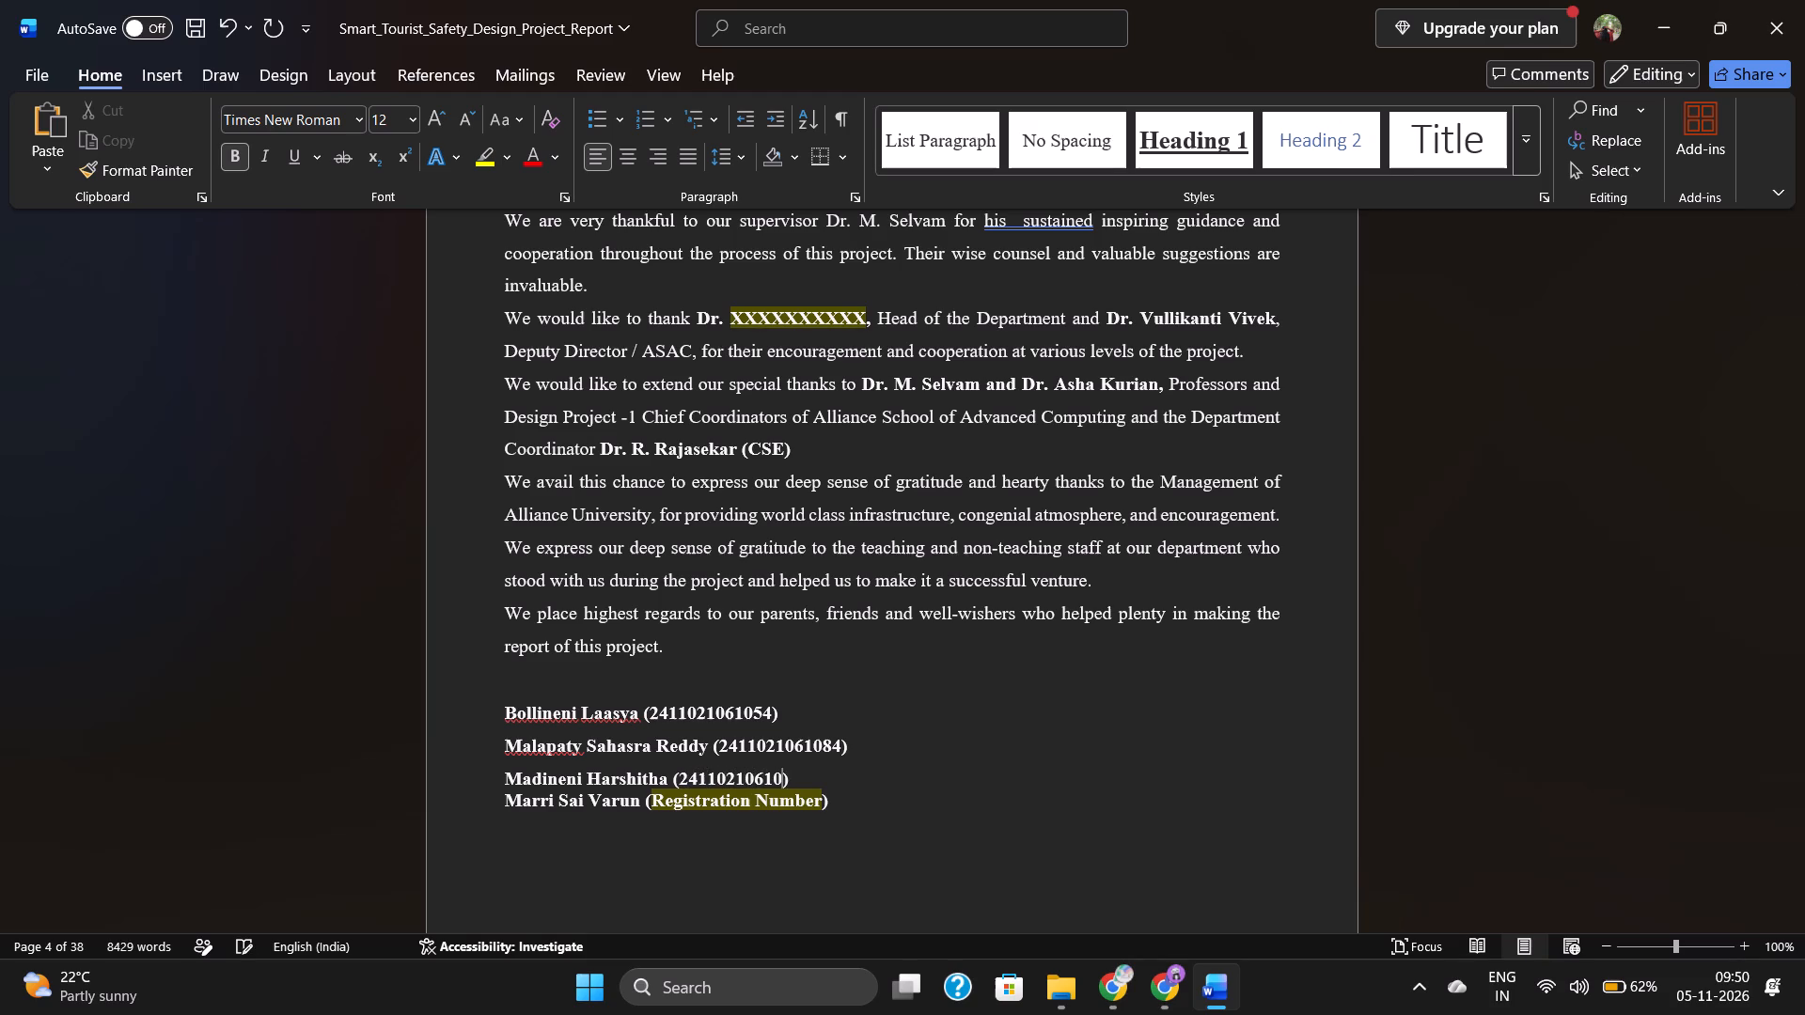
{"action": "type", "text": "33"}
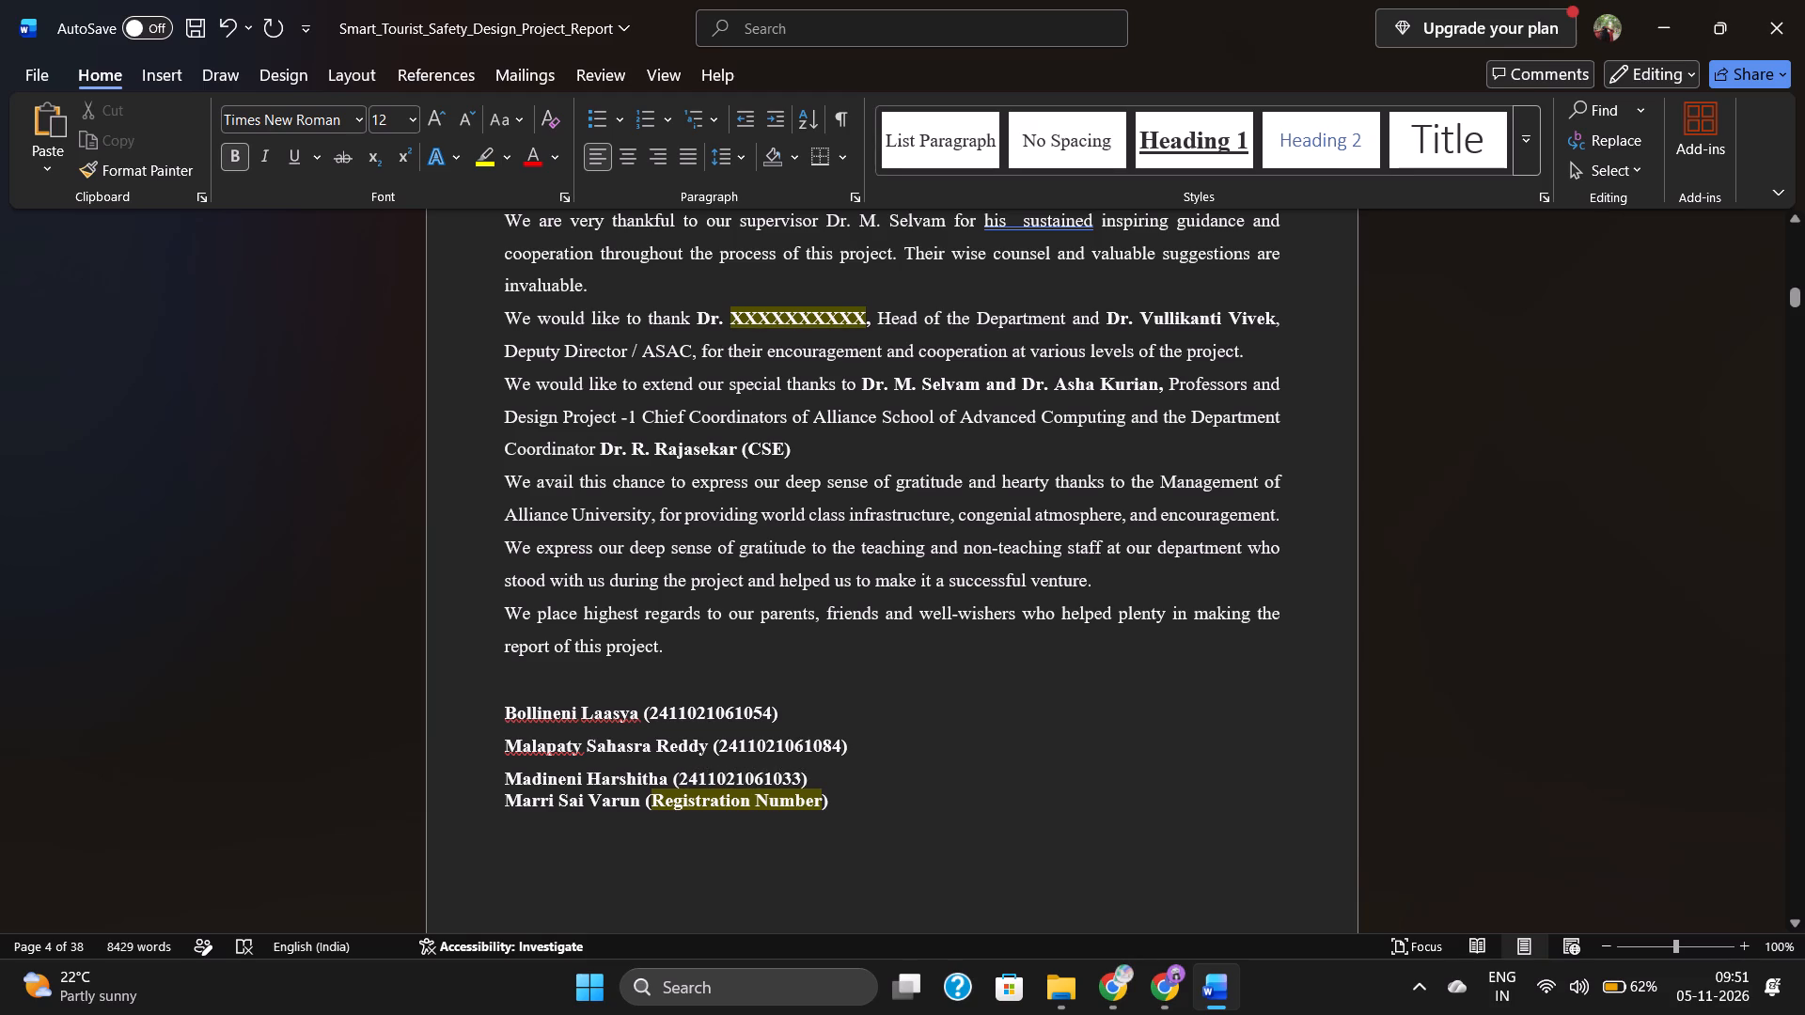
Replace the fourth team member's Registration Number placeholder below the Acknowledgement with that student's registration number.
{"action": "left_click", "coordinate": [820, 806]}
{"action": "key", "text": "BackSpace"}
{"action": "key", "text": "BackSpace"}
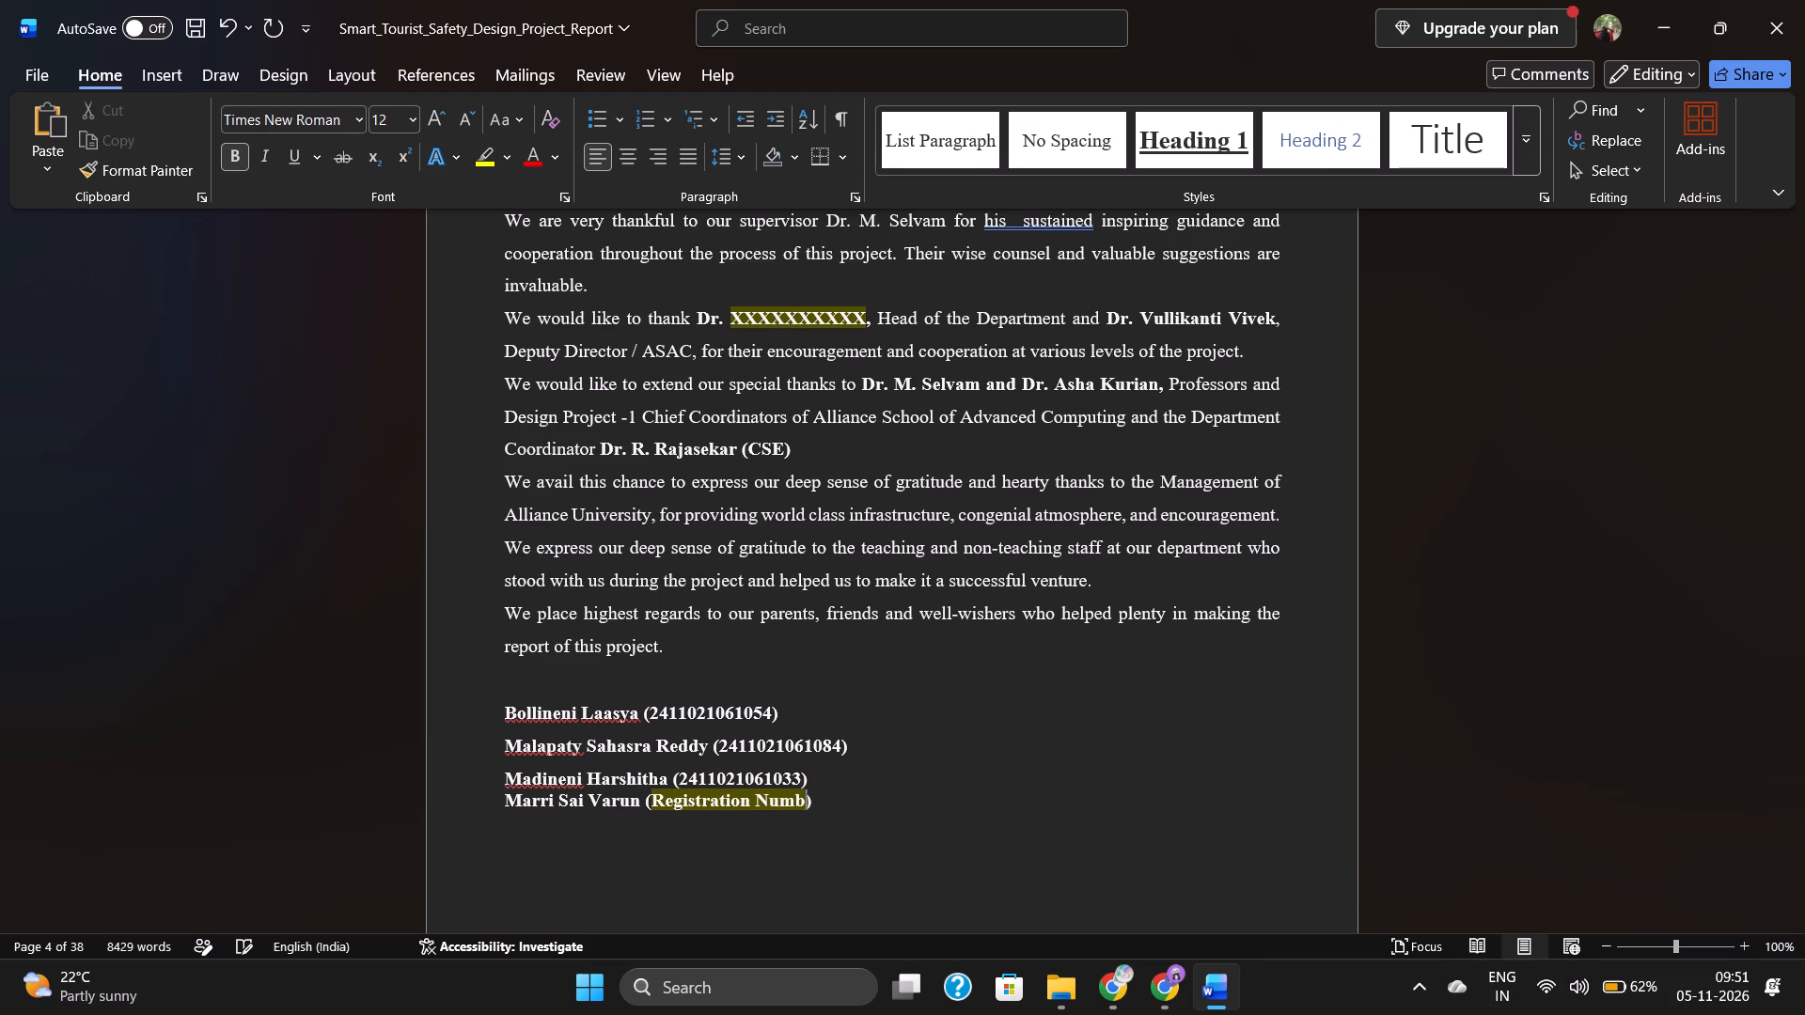
{"action": "key", "text": "BackSpace"}
{"action": "key", "text": "BackSpace"}
{"action": "key", "text": "BackSpace"}
{"action": "key", "text": "BackSpace"}
{"action": "key", "text": "BackSpace"}
{"action": "key", "text": "BackSpace"}
{"action": "key", "text": "BackSpace"}
{"action": "key", "text": "BackSpace"}
{"action": "key", "text": "BackSpace"}
{"action": "key", "text": "BackSpace"}
{"action": "key", "text": "BackSpace"}
{"action": "key", "text": "BackSpace"}
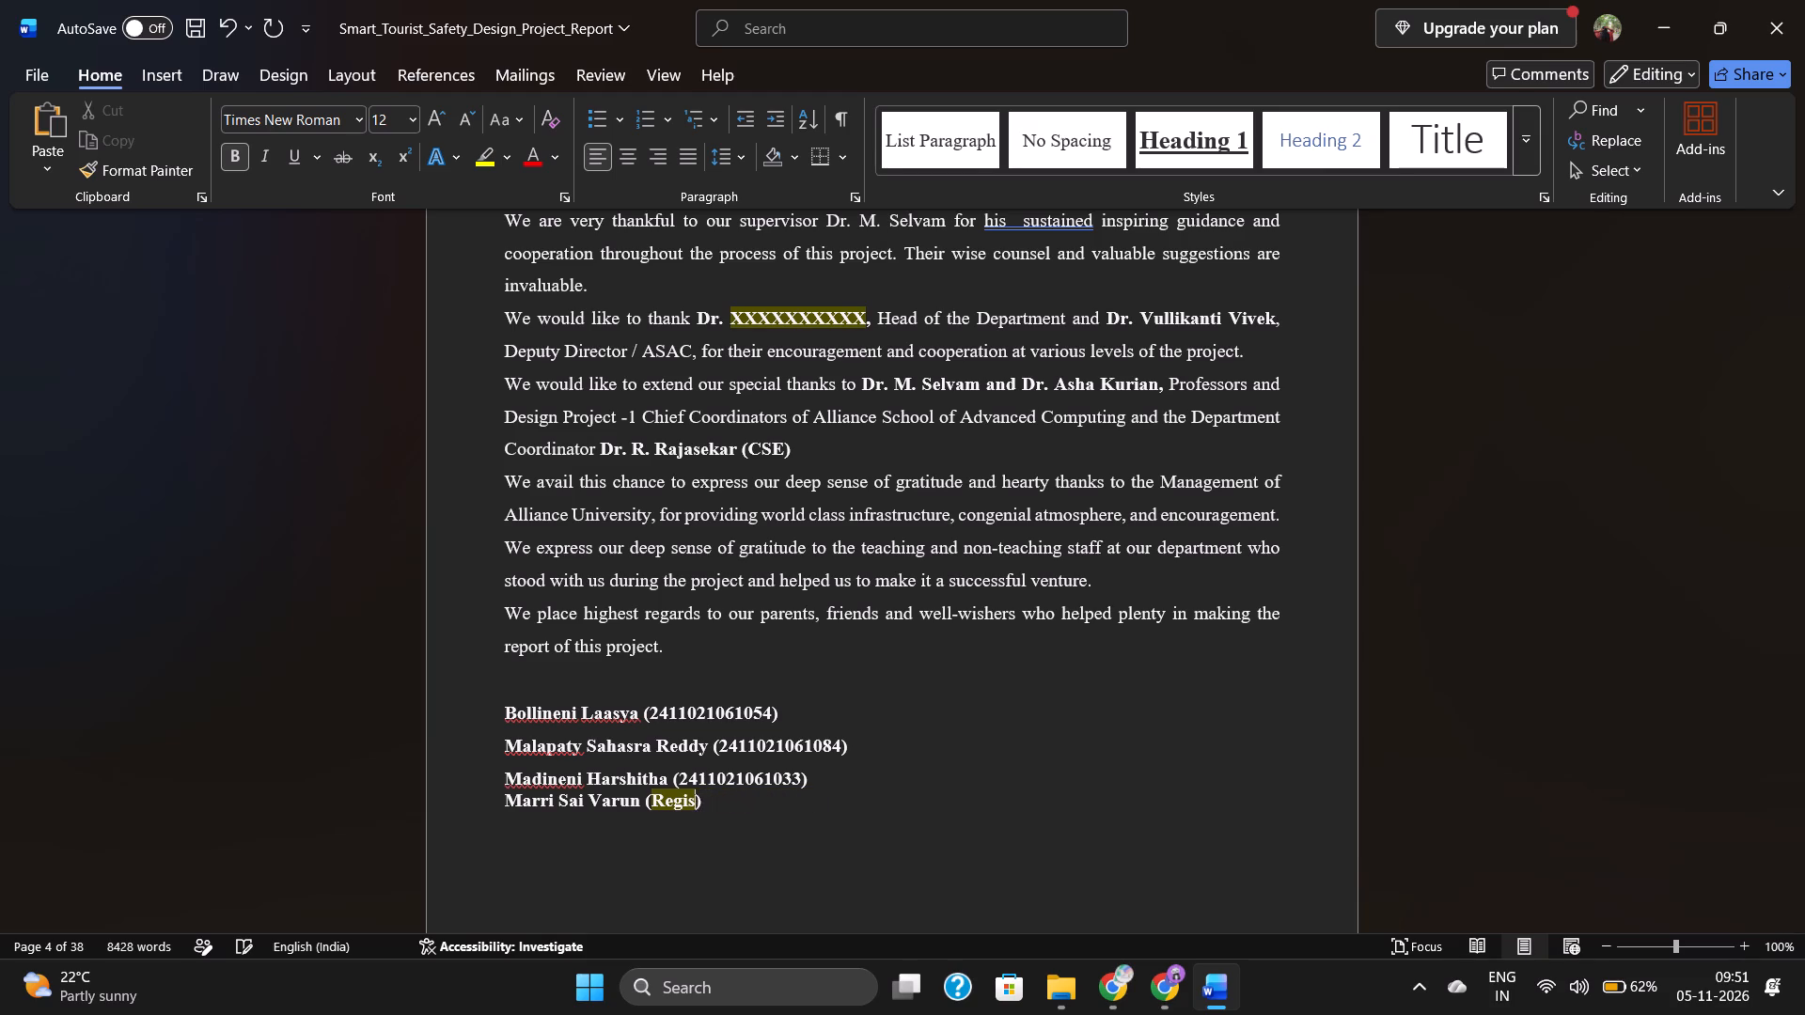
{"action": "key", "text": "BackSpace"}
{"action": "key", "text": "BackSpace"}
{"action": "key", "text": "BackSpace"}
{"action": "key", "text": "BackSpace"}
{"action": "key", "text": "BackSpace"}
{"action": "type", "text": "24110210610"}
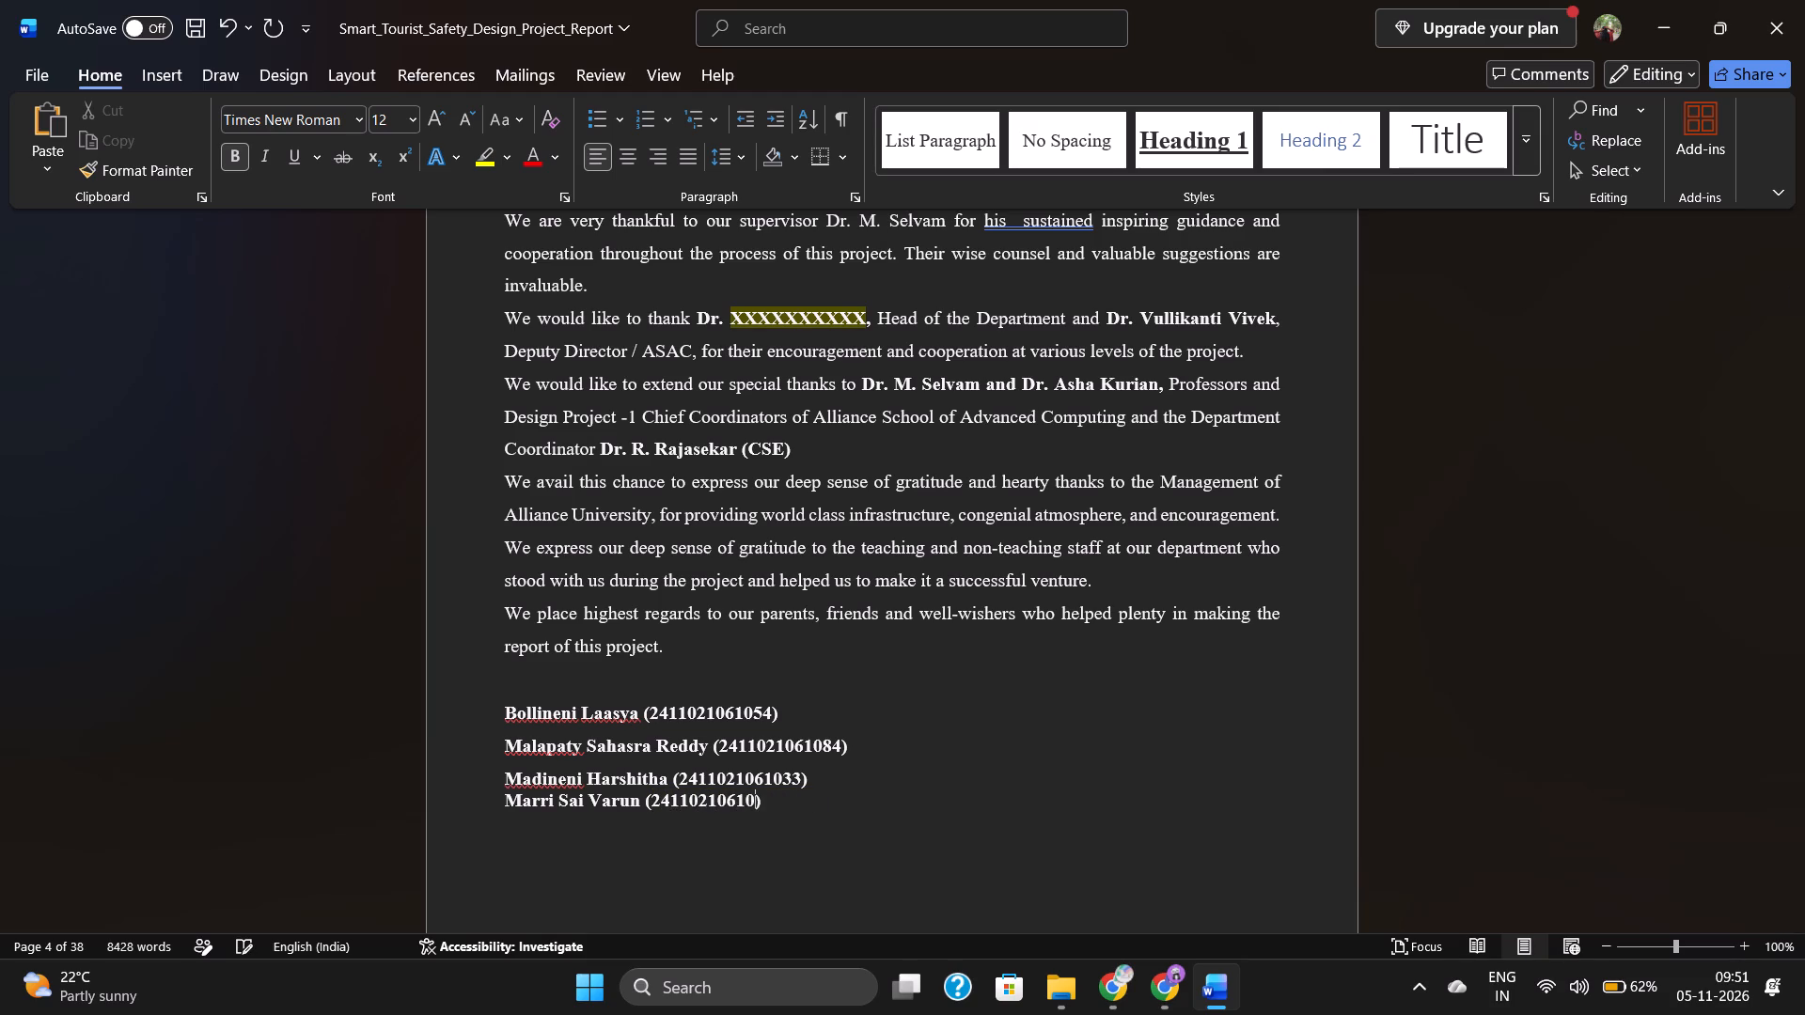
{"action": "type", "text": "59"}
Left-align the four team member lines at the end of the Acknowledgement.
{"action": "left_click_drag", "start_coordinate": [802, 810], "coordinate": [491, 708]}
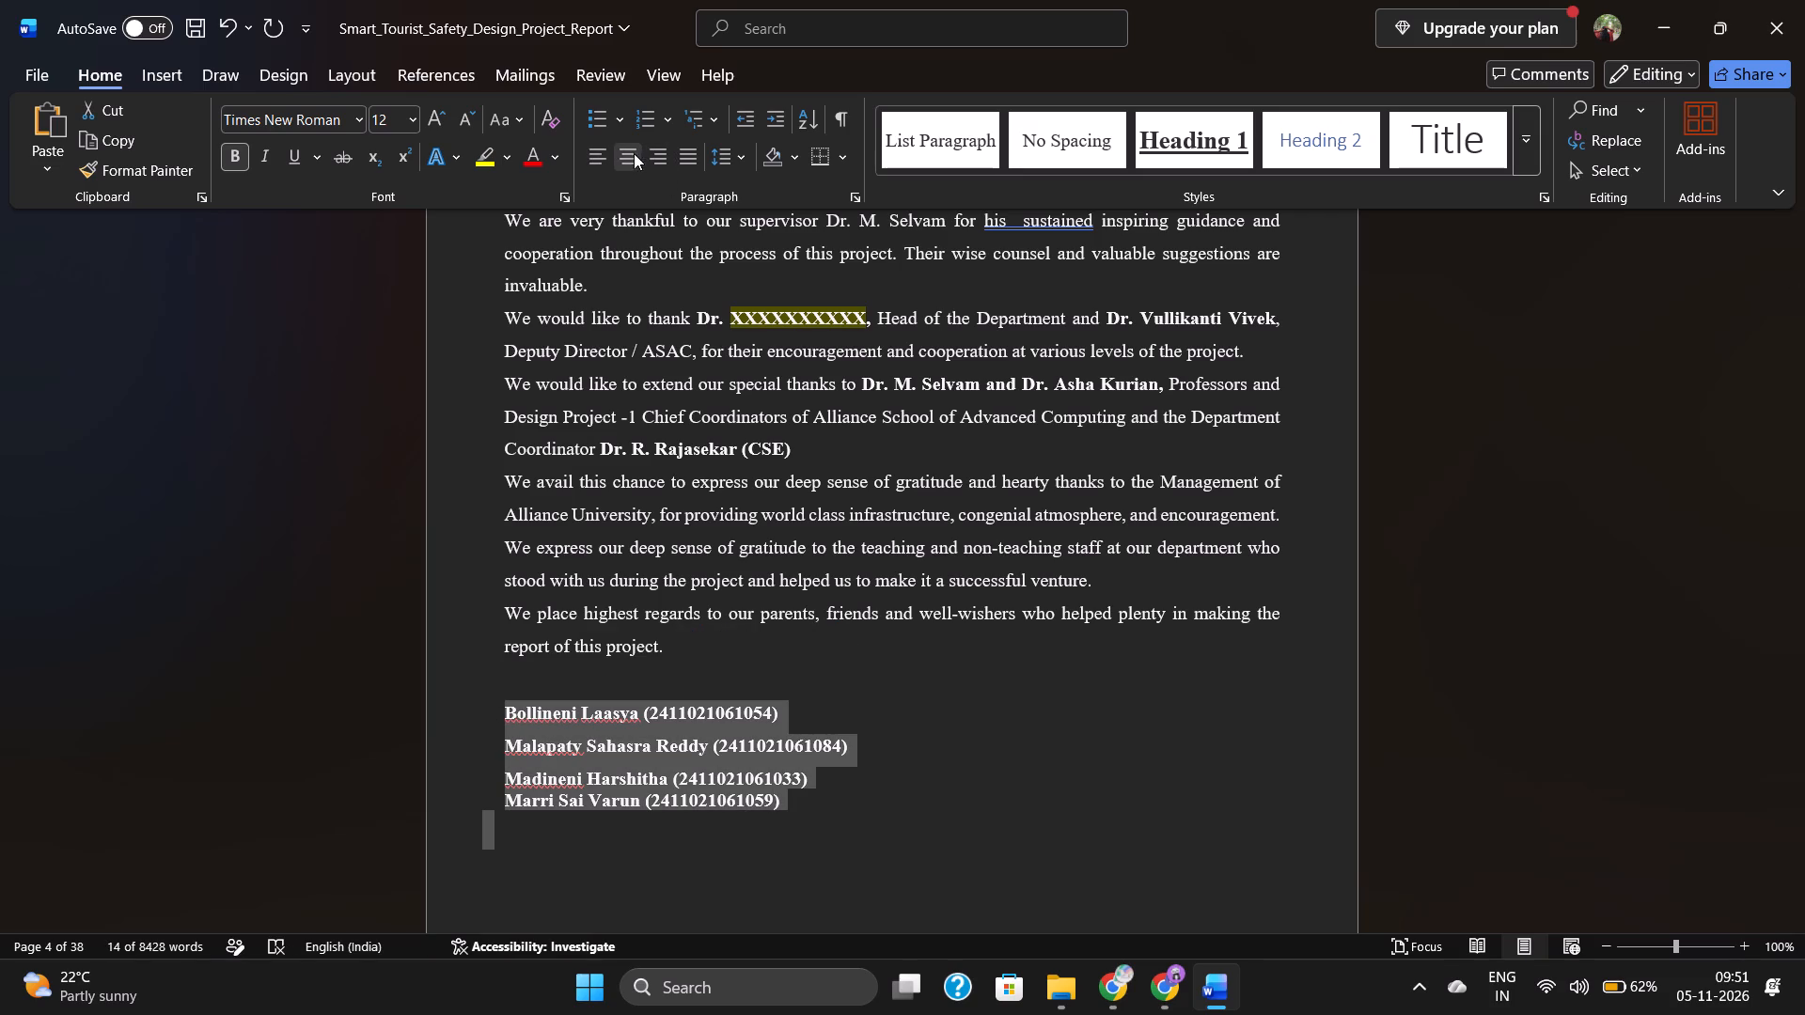
{"action": "left_click", "coordinate": [599, 152]}
{"action": "left_click", "coordinate": [1228, 812]}
Review the Abstract page and the List of Symbols & Abbreviations page that follow the Acknowledgement.
{"action": "scroll", "coordinate": [1228, 812], "scroll_direction": "down", "scroll_amount": 3}
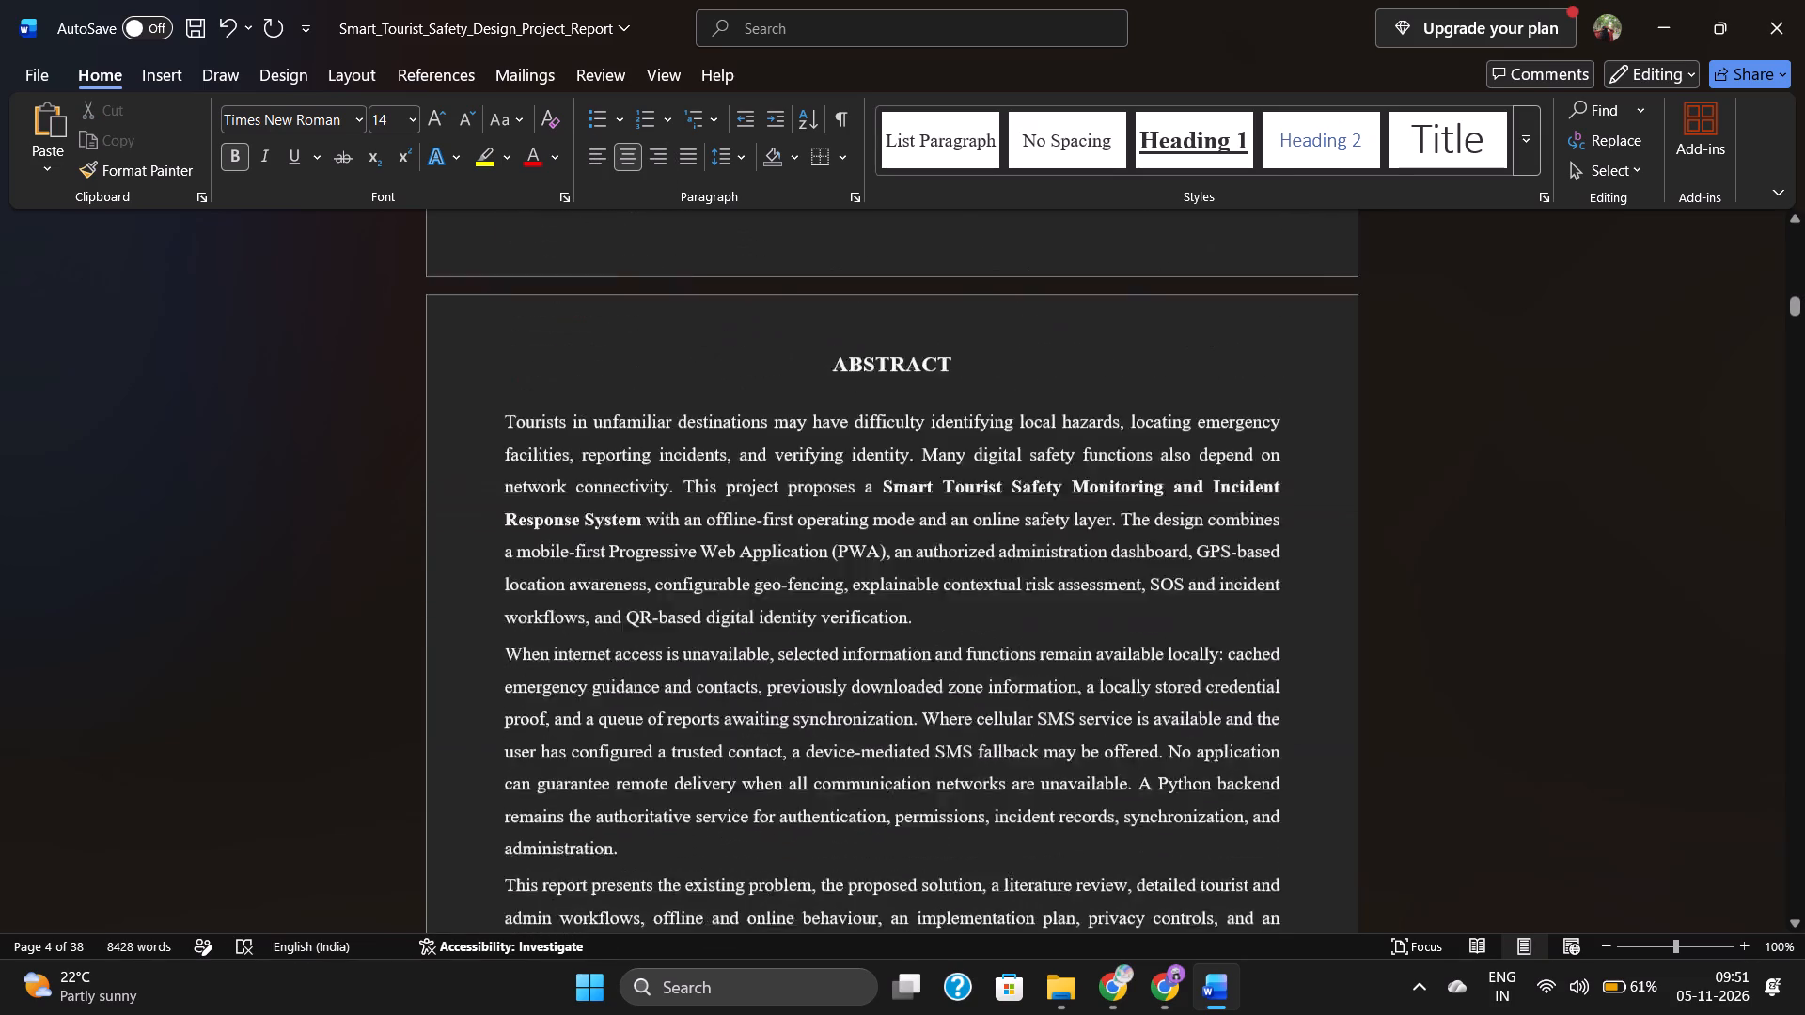
{"action": "scroll", "coordinate": [1228, 812], "scroll_direction": "down", "scroll_amount": 3}
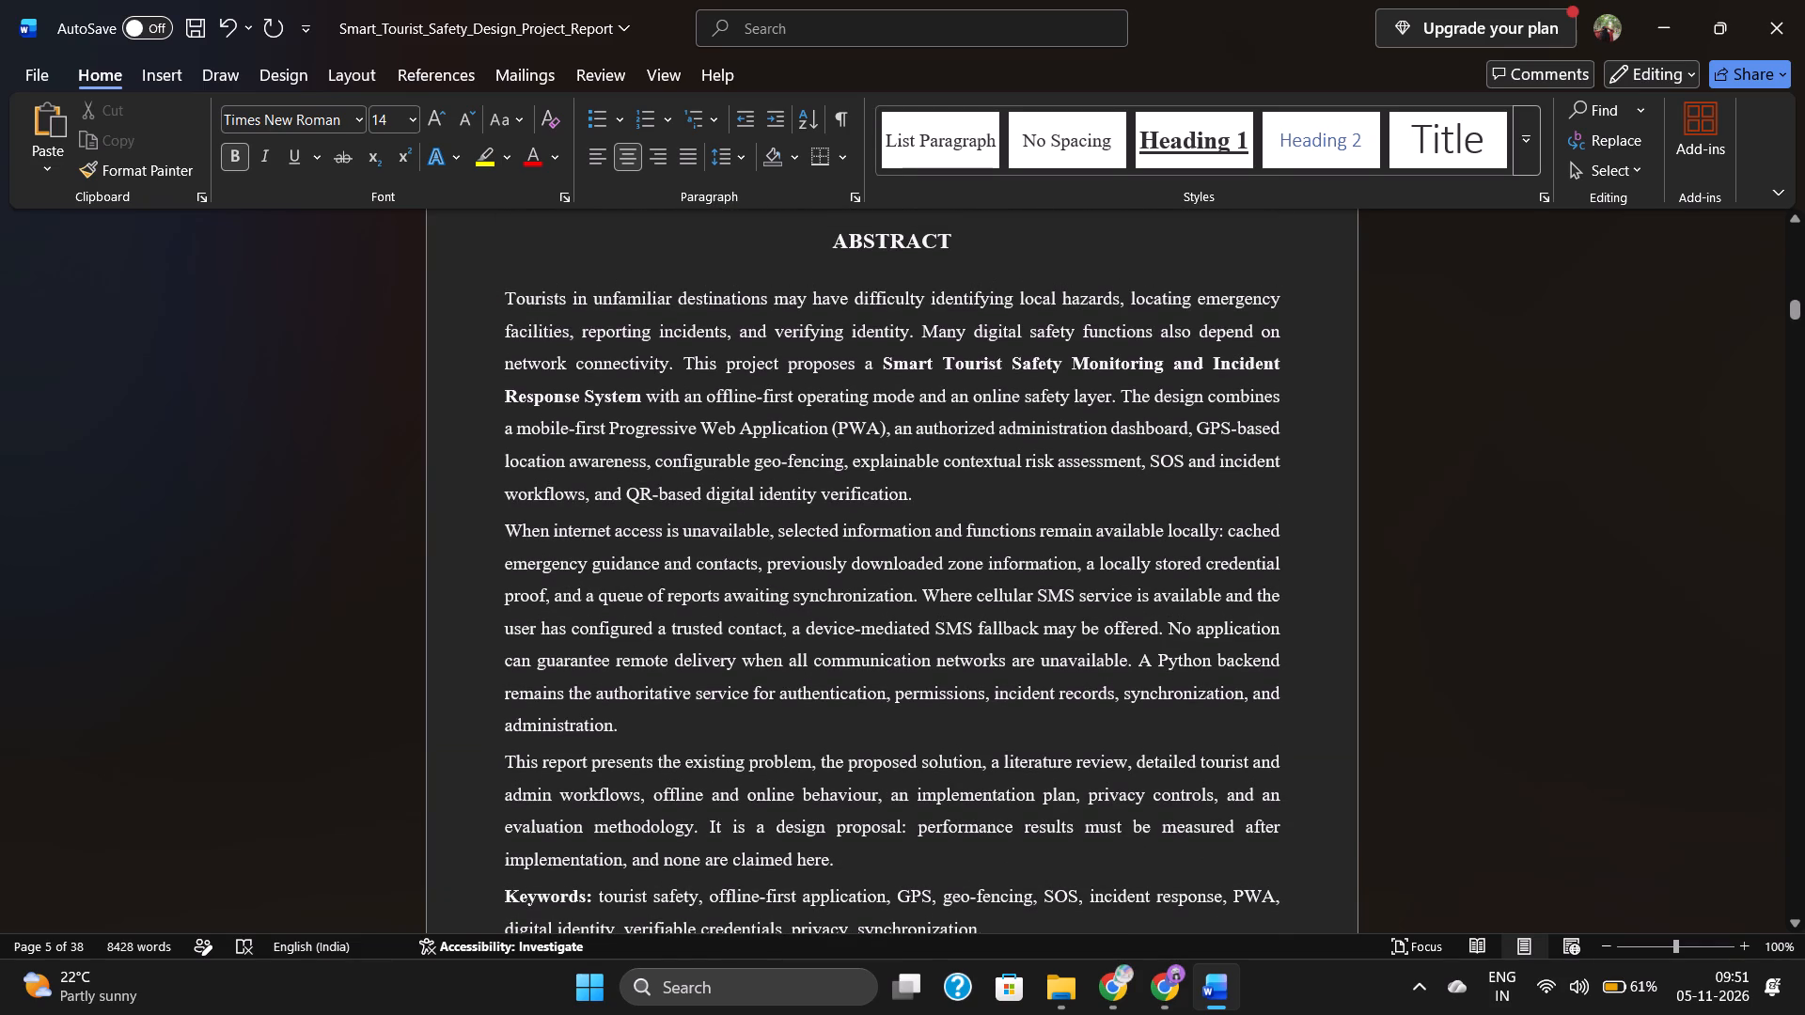
{"action": "scroll", "coordinate": [1228, 812], "scroll_direction": "down", "scroll_amount": 2}
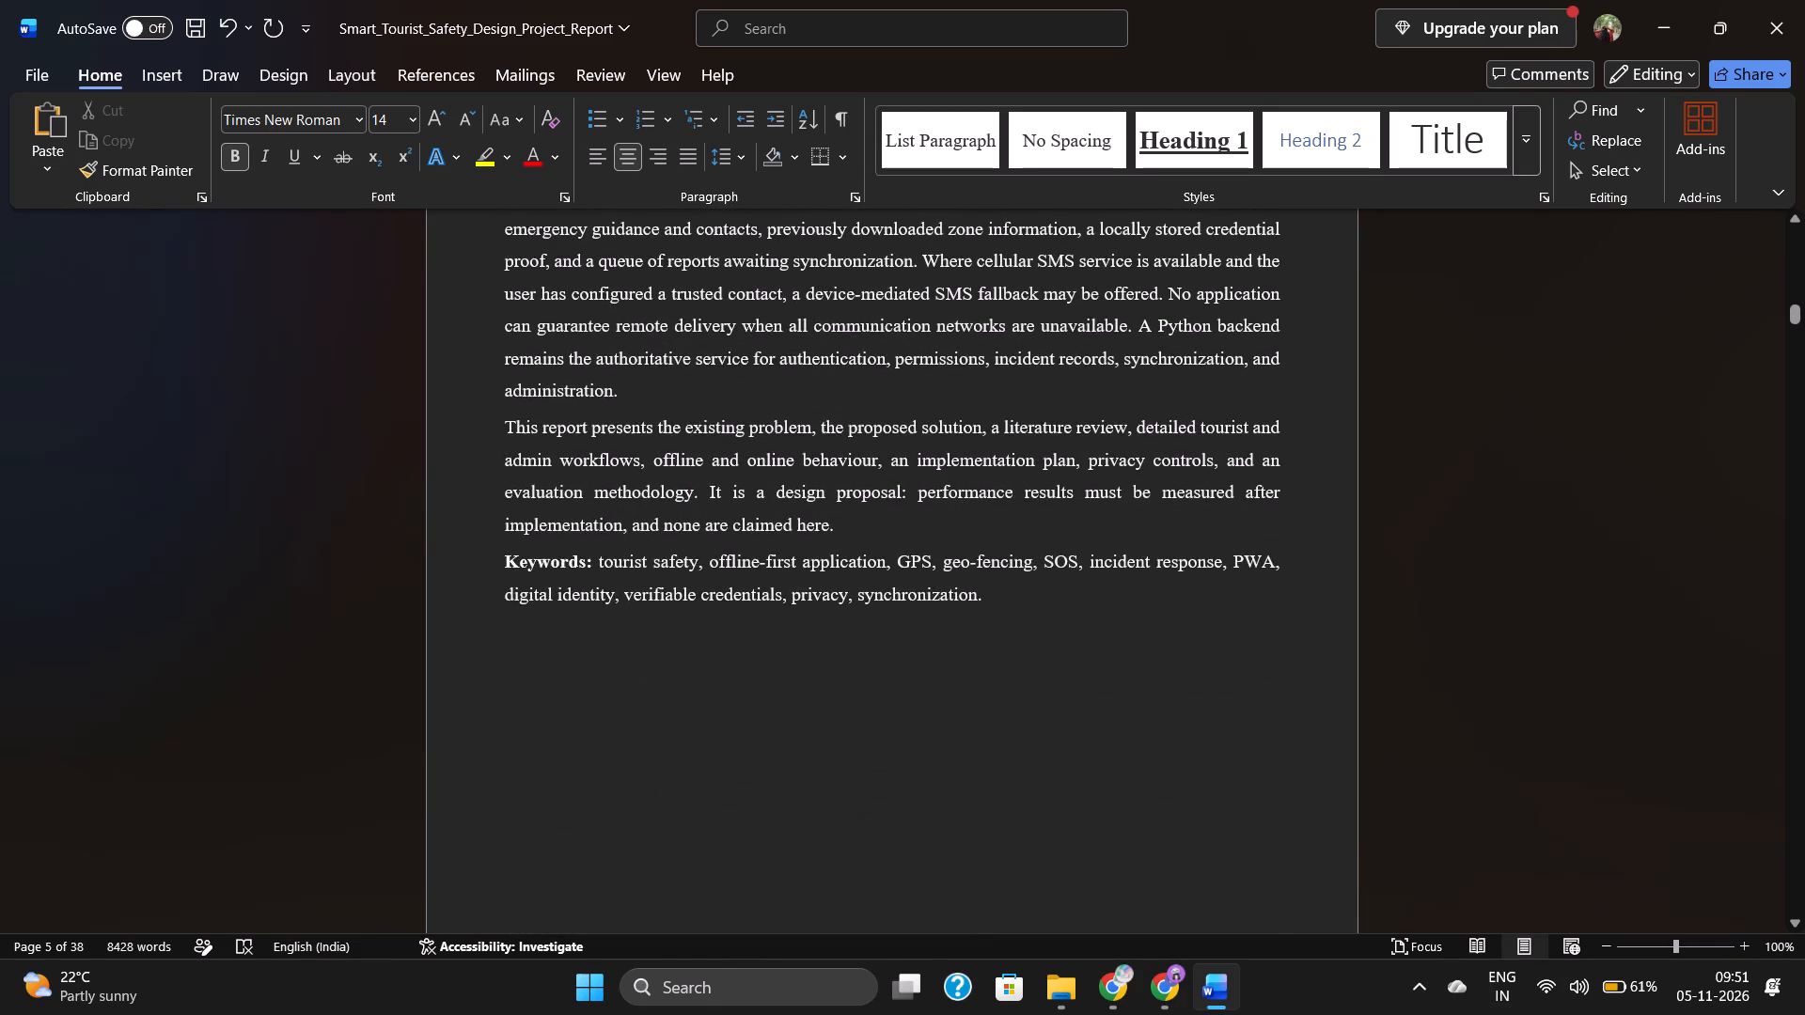
{"action": "scroll", "coordinate": [1228, 812], "scroll_direction": "down", "scroll_amount": 6}
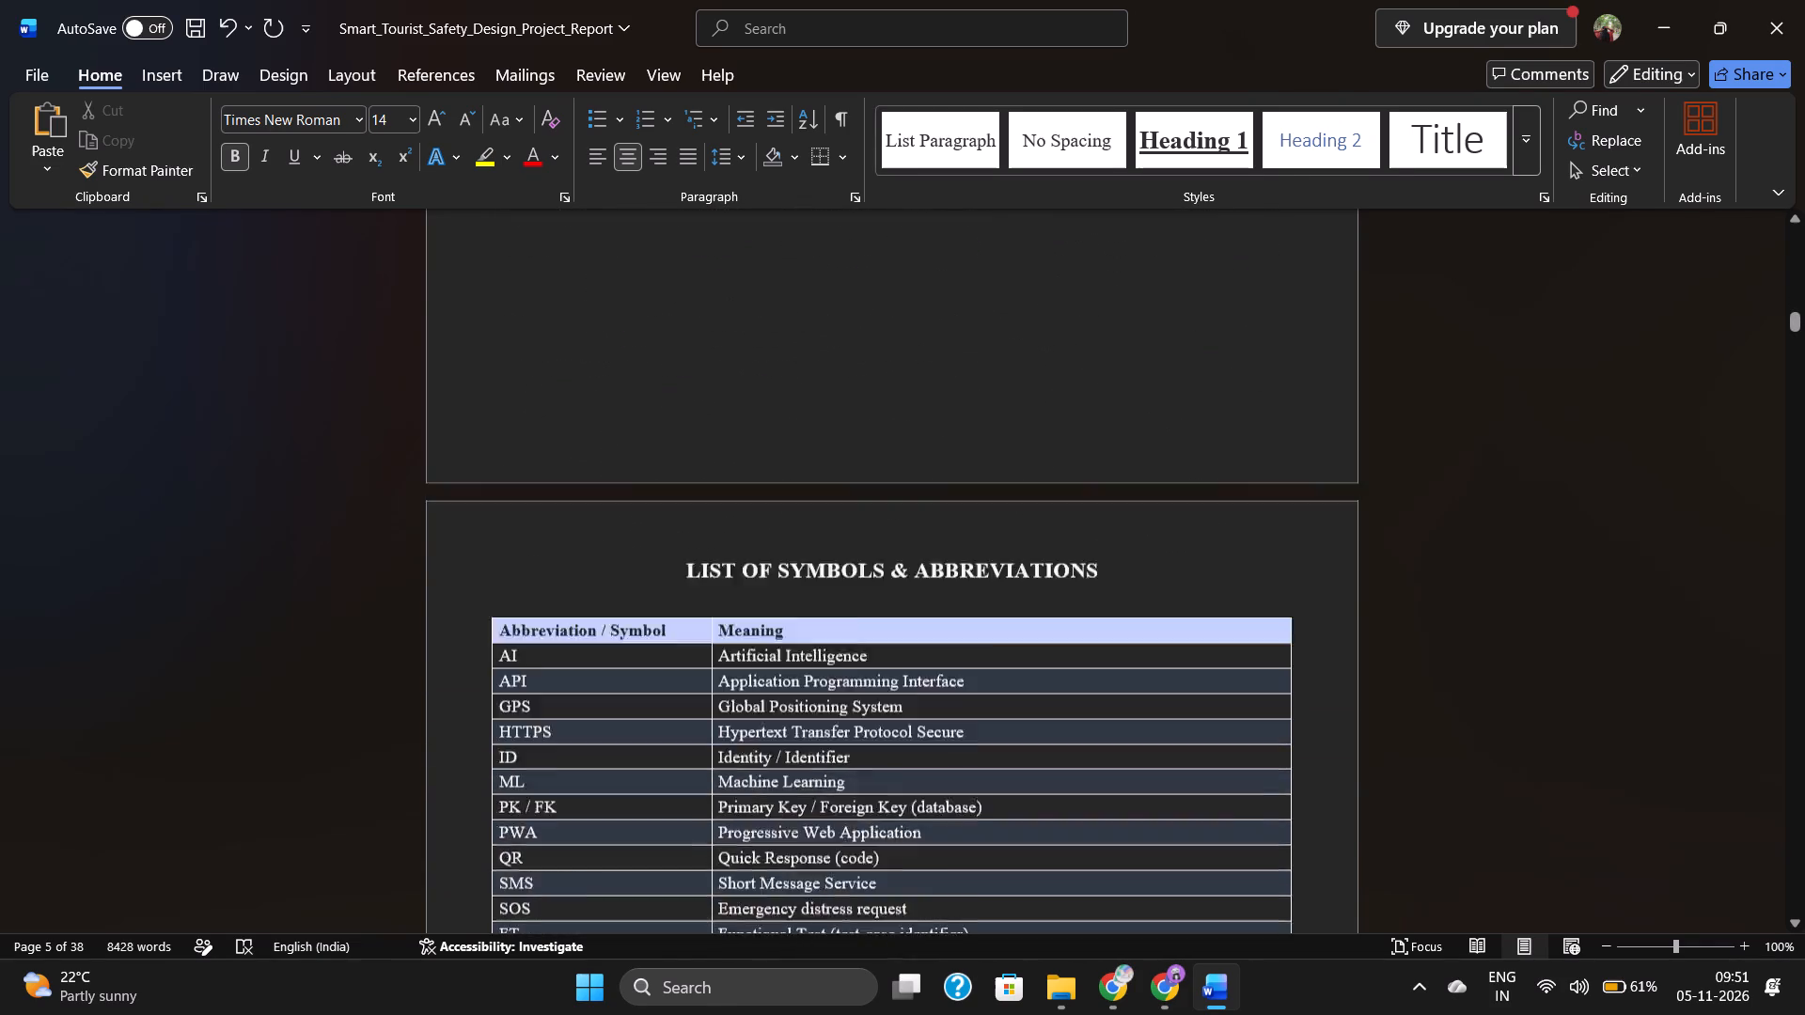
{"action": "scroll", "coordinate": [1228, 812], "scroll_direction": "down", "scroll_amount": 3}
{"action": "scroll", "coordinate": [1013, 799], "scroll_direction": "up", "scroll_amount": 1}
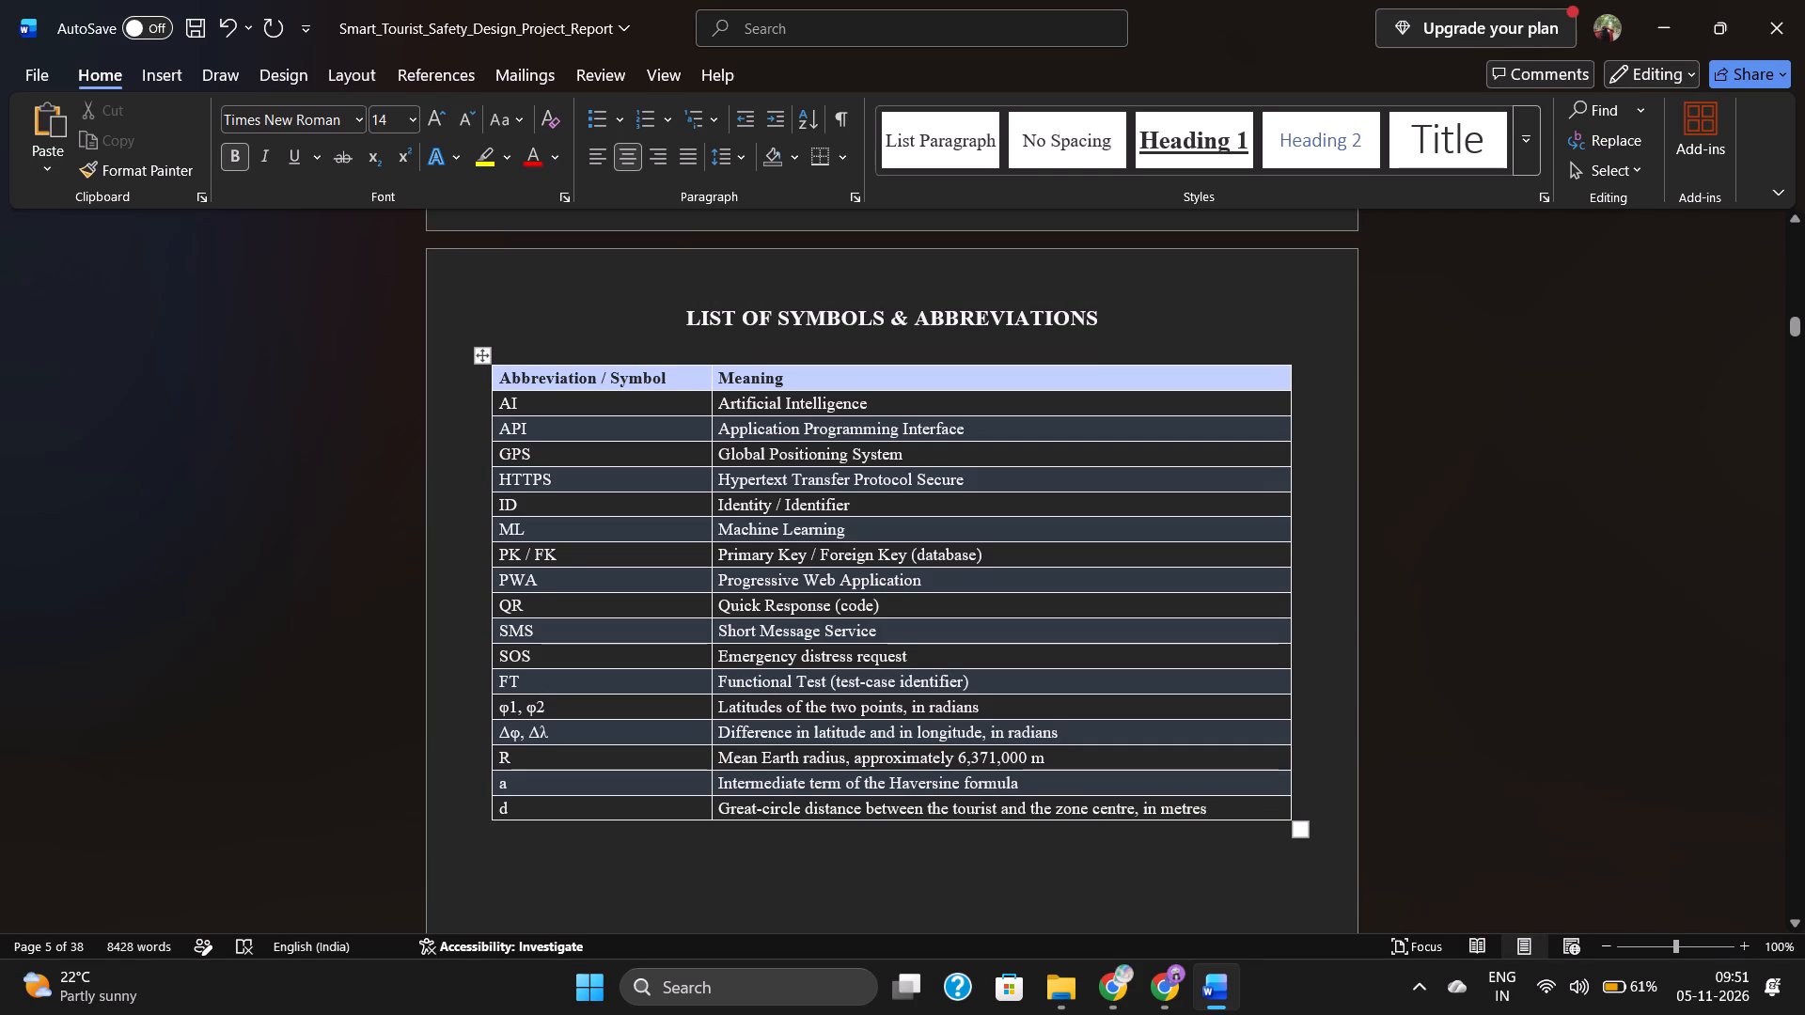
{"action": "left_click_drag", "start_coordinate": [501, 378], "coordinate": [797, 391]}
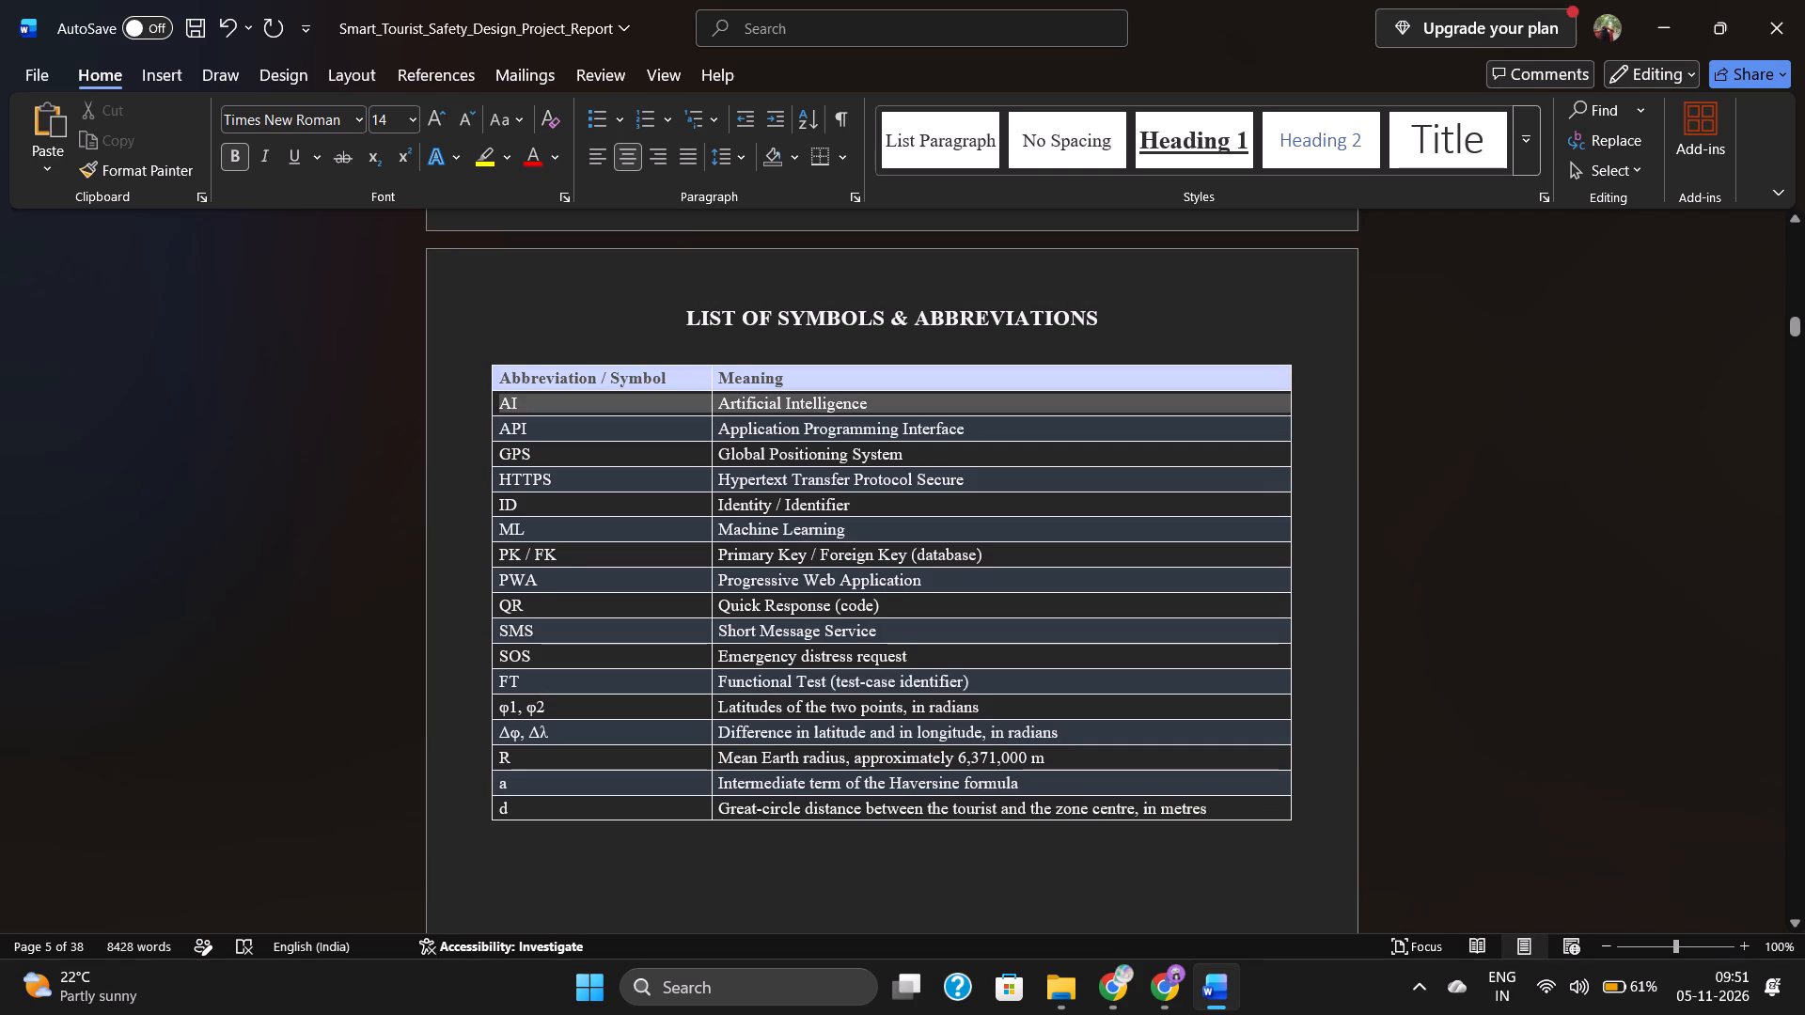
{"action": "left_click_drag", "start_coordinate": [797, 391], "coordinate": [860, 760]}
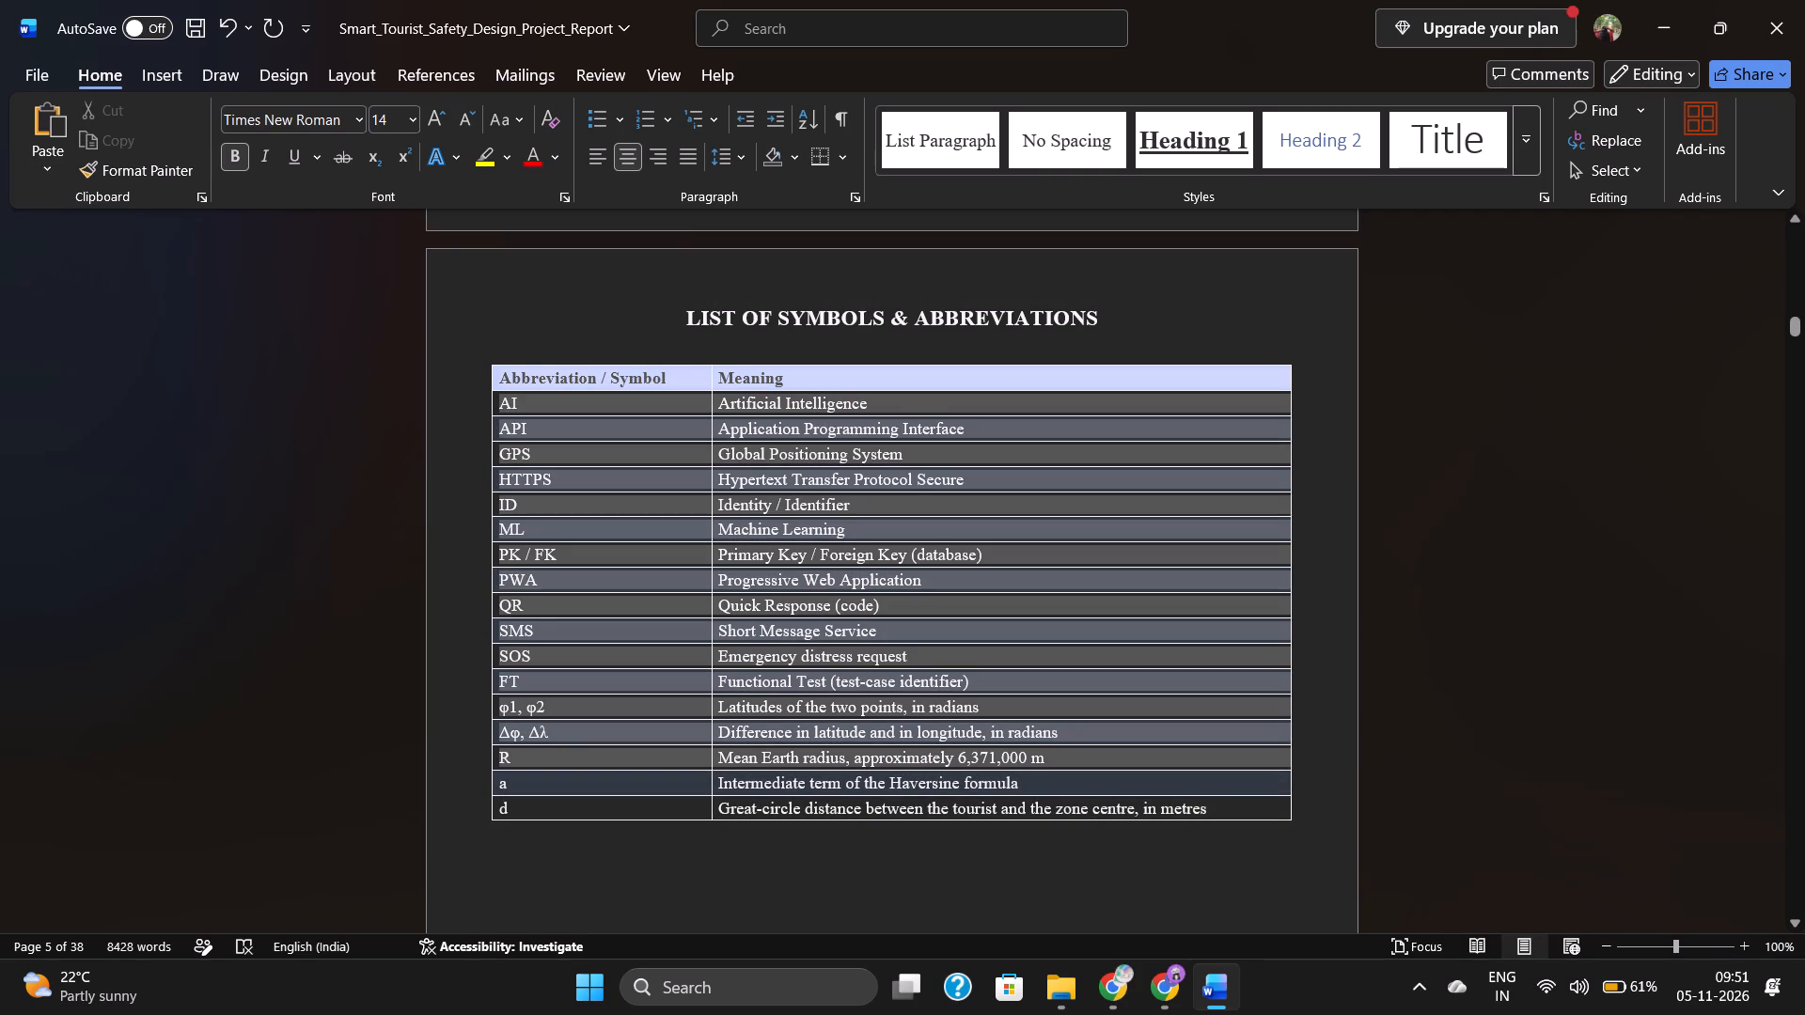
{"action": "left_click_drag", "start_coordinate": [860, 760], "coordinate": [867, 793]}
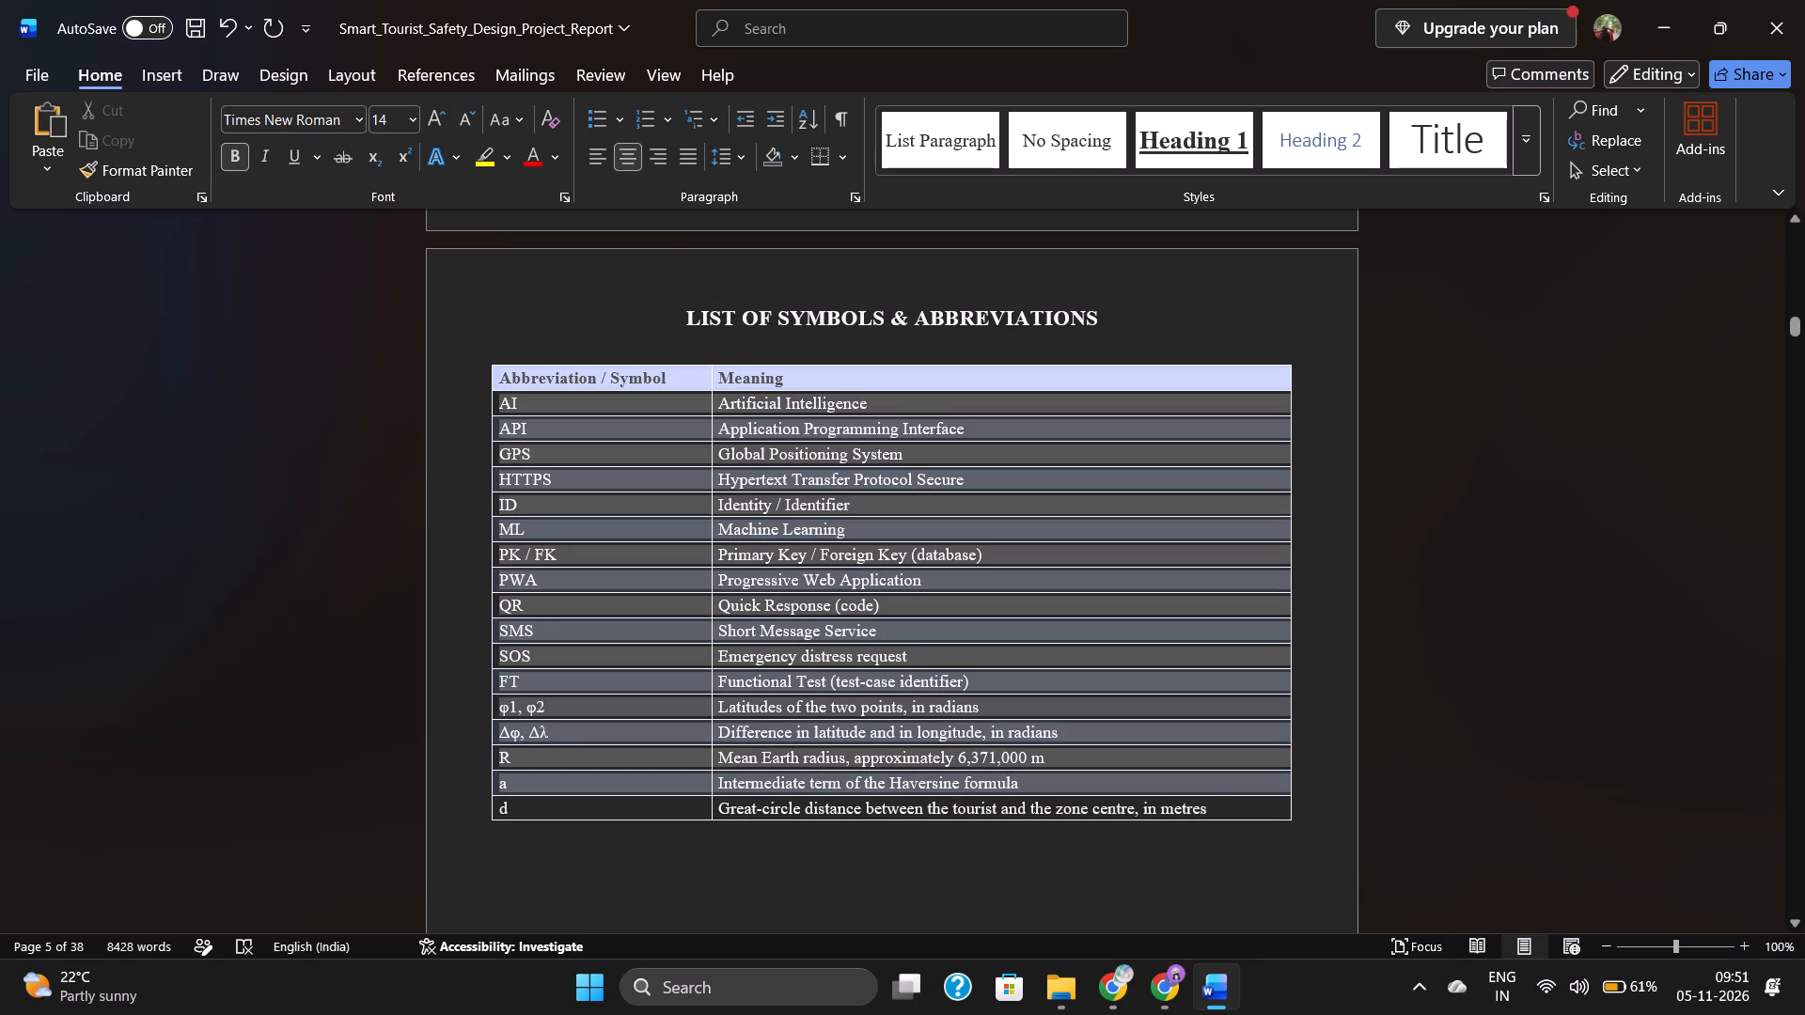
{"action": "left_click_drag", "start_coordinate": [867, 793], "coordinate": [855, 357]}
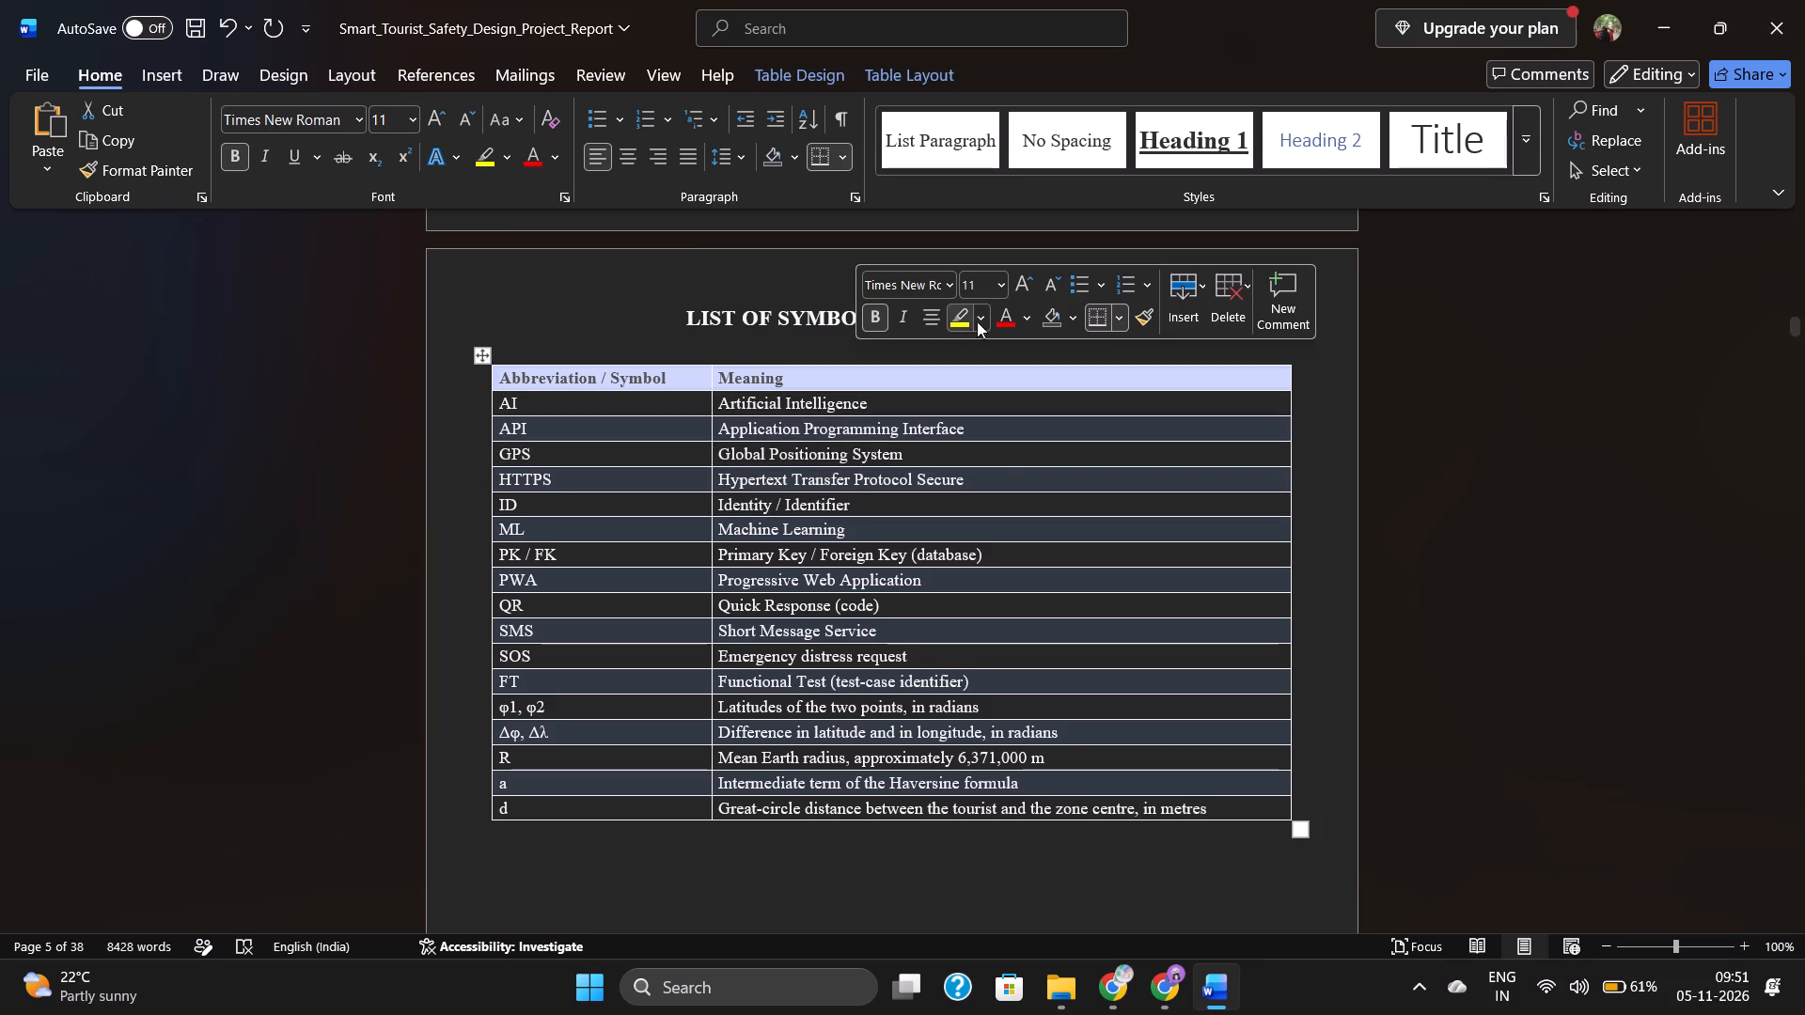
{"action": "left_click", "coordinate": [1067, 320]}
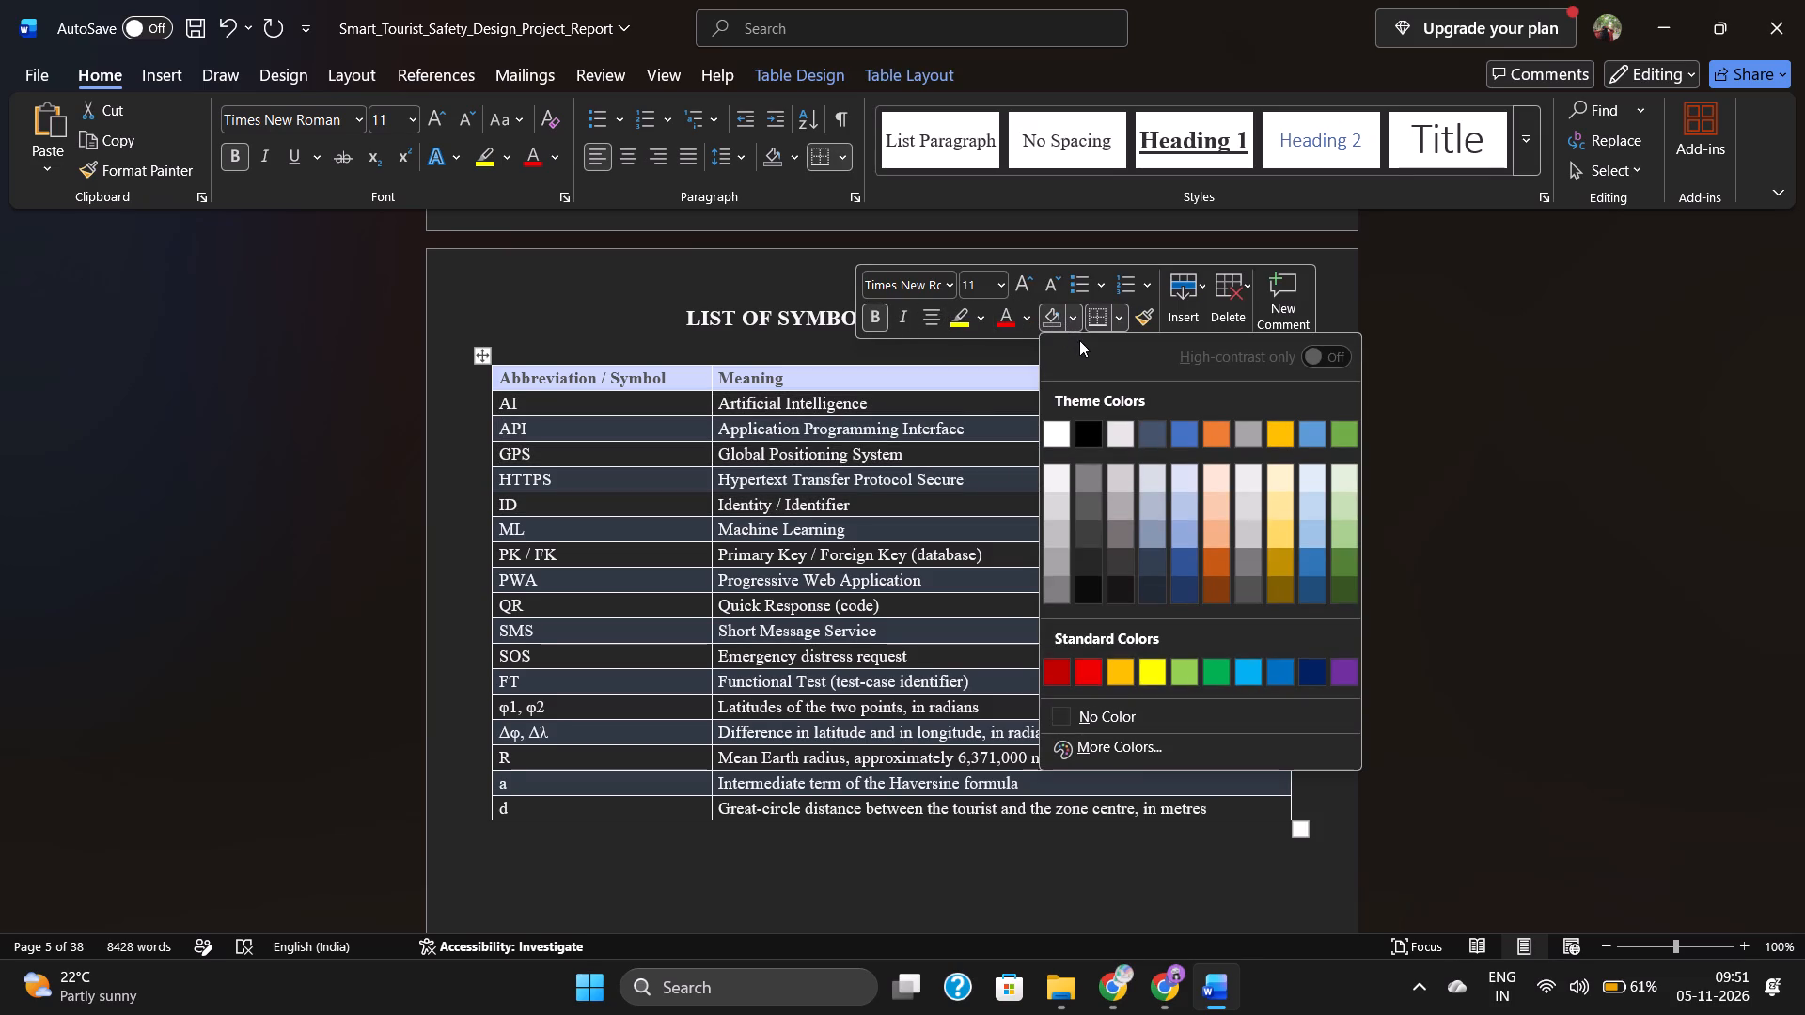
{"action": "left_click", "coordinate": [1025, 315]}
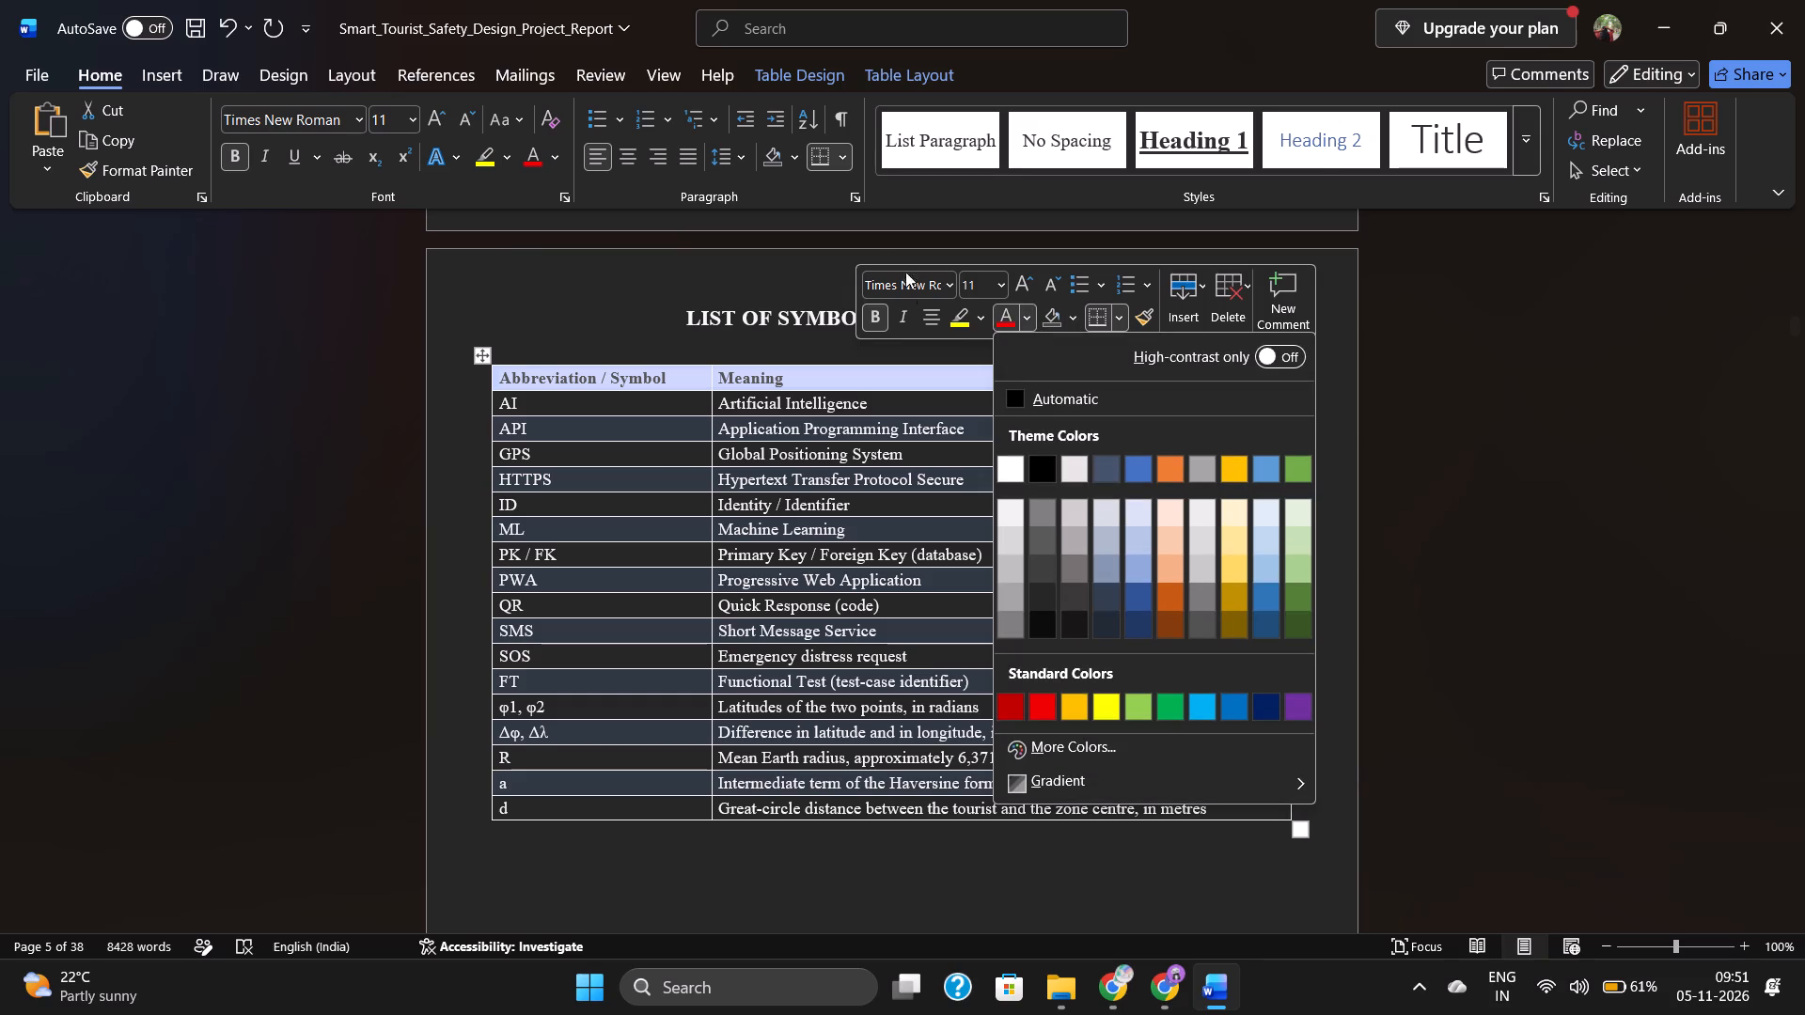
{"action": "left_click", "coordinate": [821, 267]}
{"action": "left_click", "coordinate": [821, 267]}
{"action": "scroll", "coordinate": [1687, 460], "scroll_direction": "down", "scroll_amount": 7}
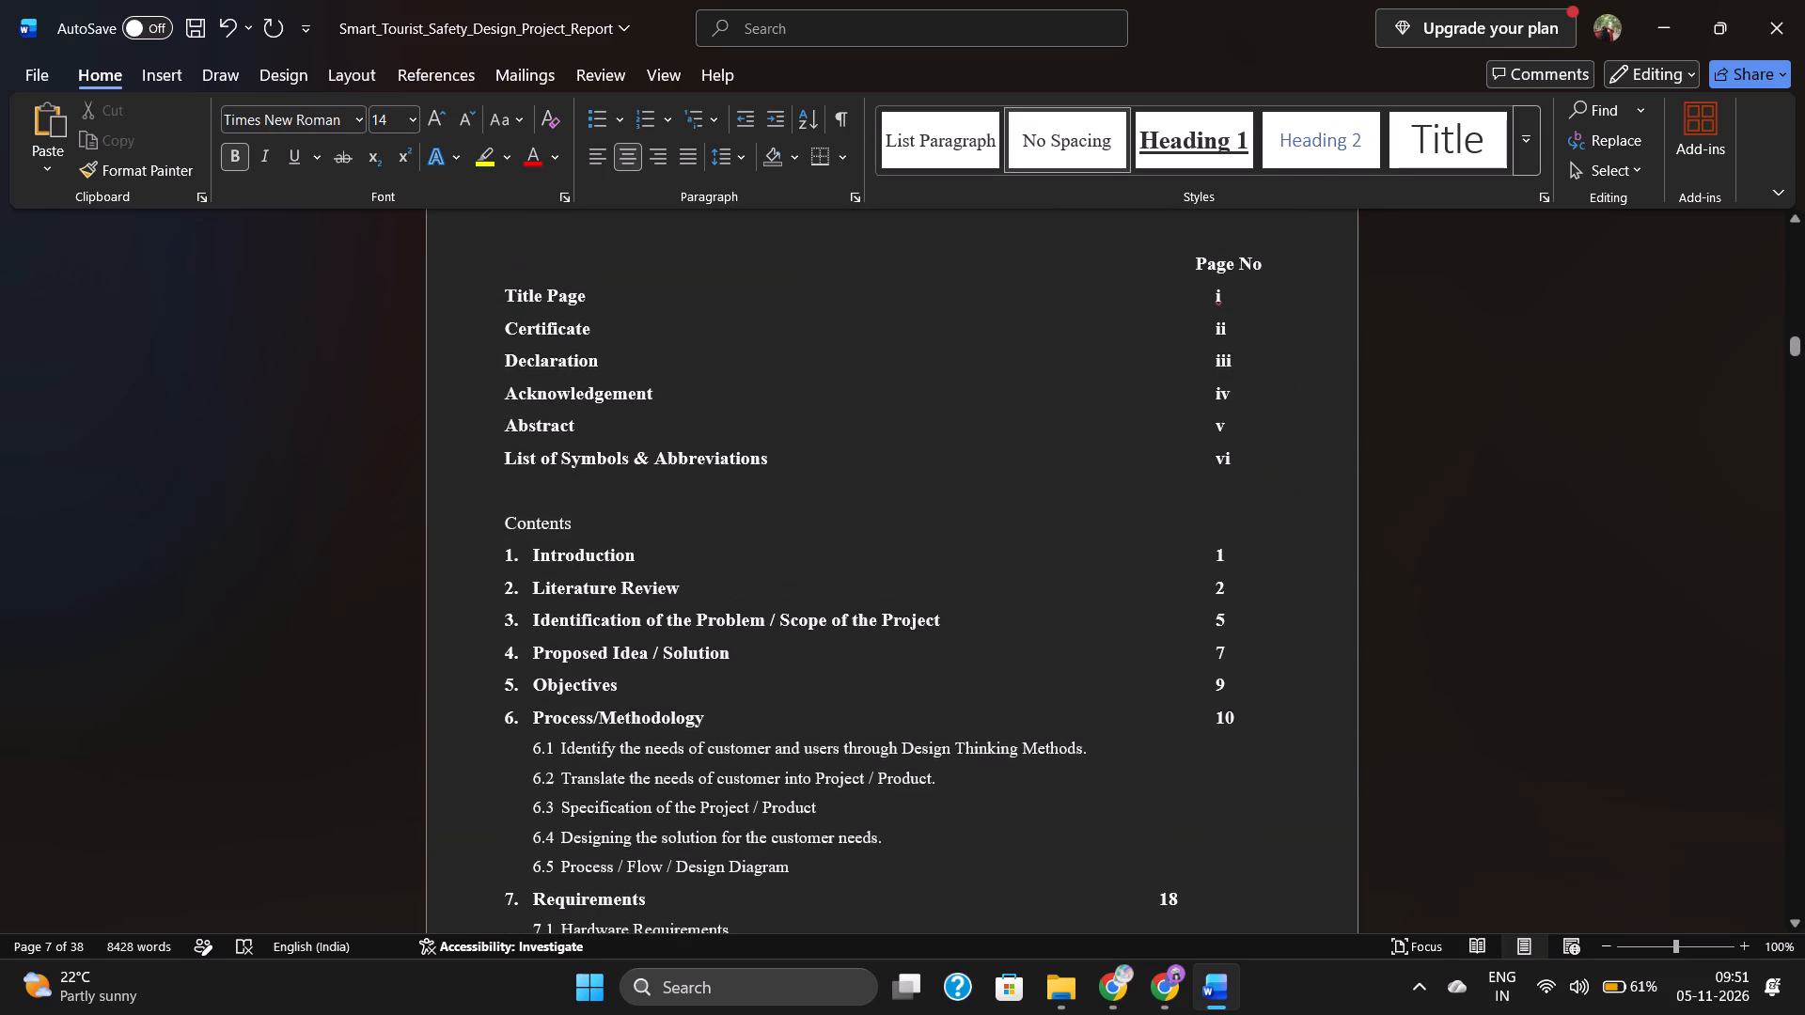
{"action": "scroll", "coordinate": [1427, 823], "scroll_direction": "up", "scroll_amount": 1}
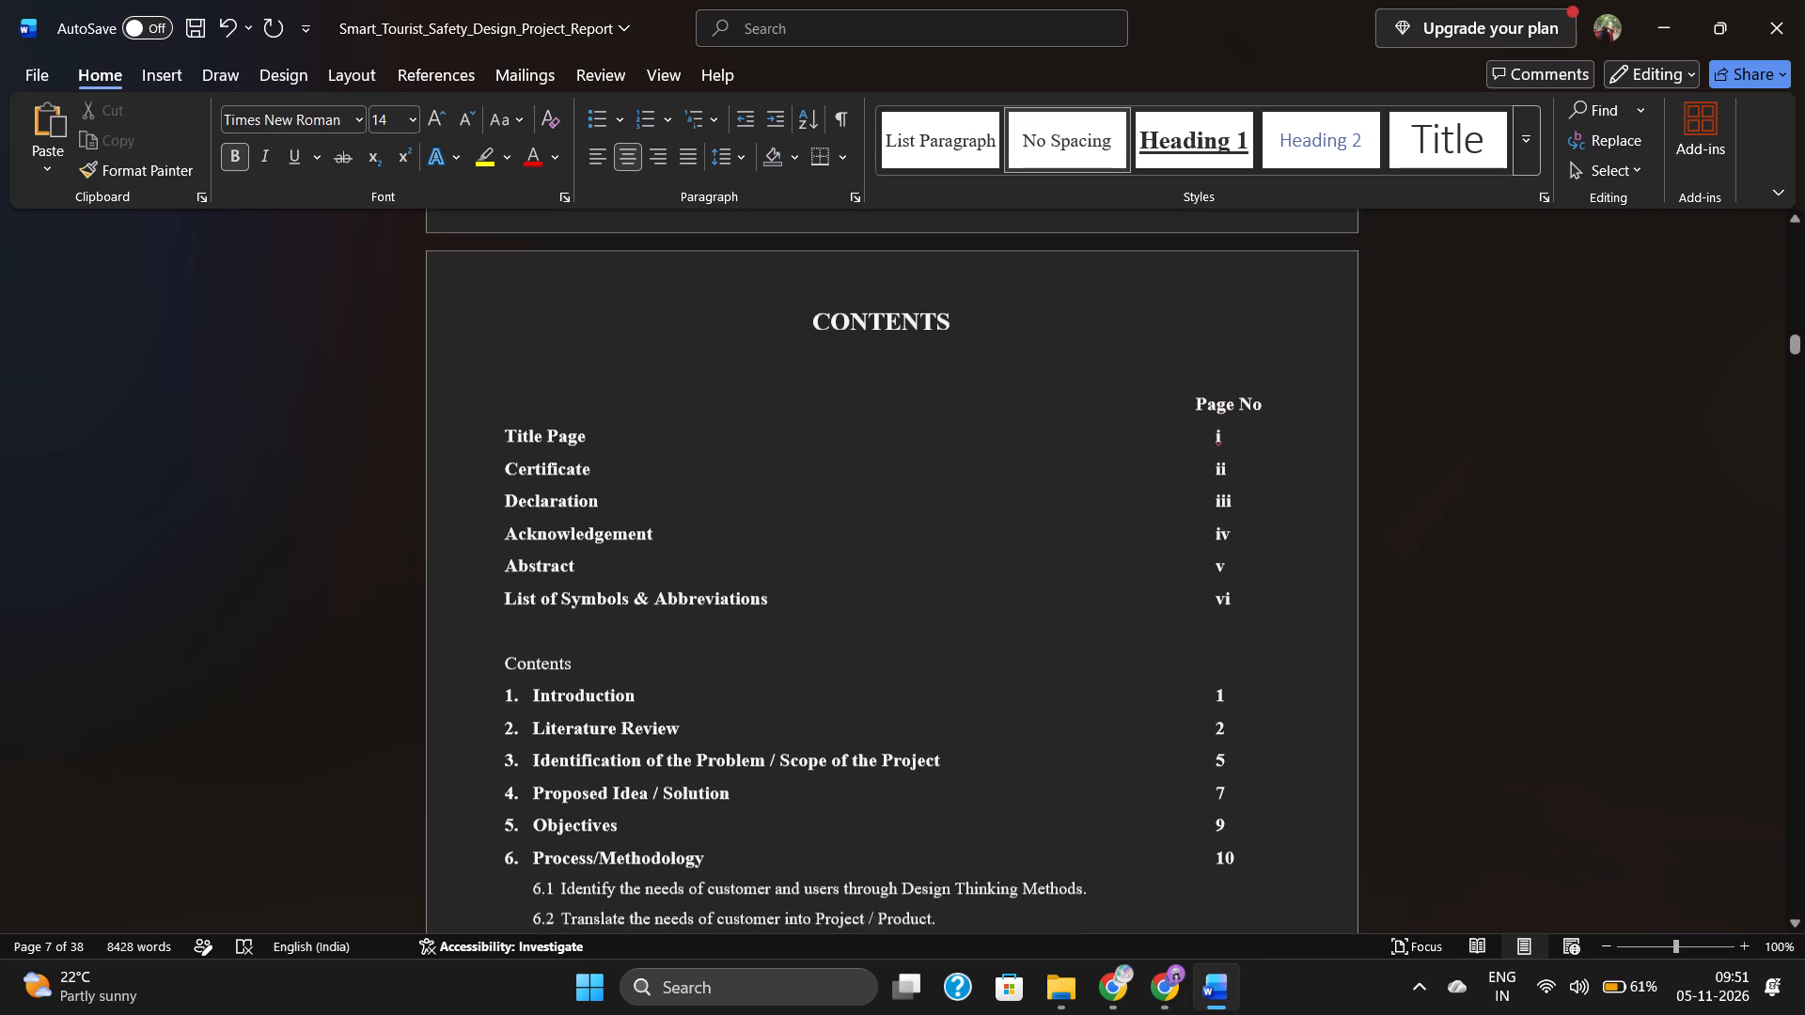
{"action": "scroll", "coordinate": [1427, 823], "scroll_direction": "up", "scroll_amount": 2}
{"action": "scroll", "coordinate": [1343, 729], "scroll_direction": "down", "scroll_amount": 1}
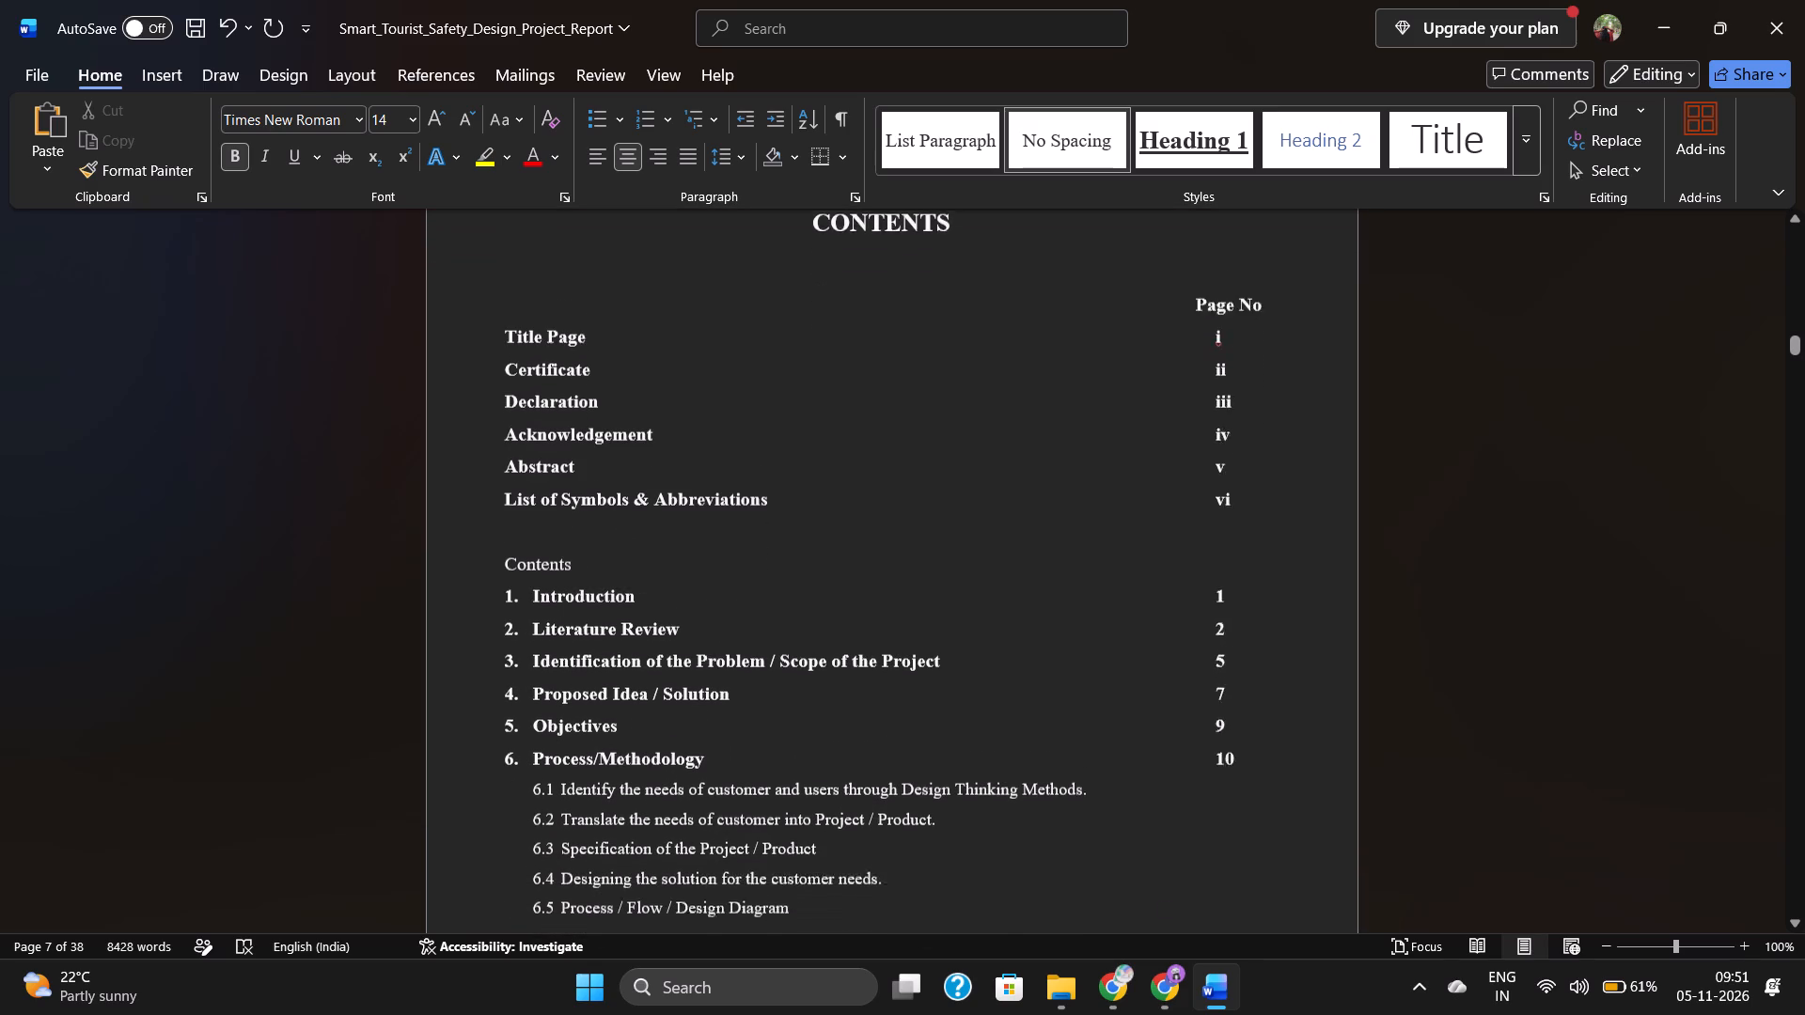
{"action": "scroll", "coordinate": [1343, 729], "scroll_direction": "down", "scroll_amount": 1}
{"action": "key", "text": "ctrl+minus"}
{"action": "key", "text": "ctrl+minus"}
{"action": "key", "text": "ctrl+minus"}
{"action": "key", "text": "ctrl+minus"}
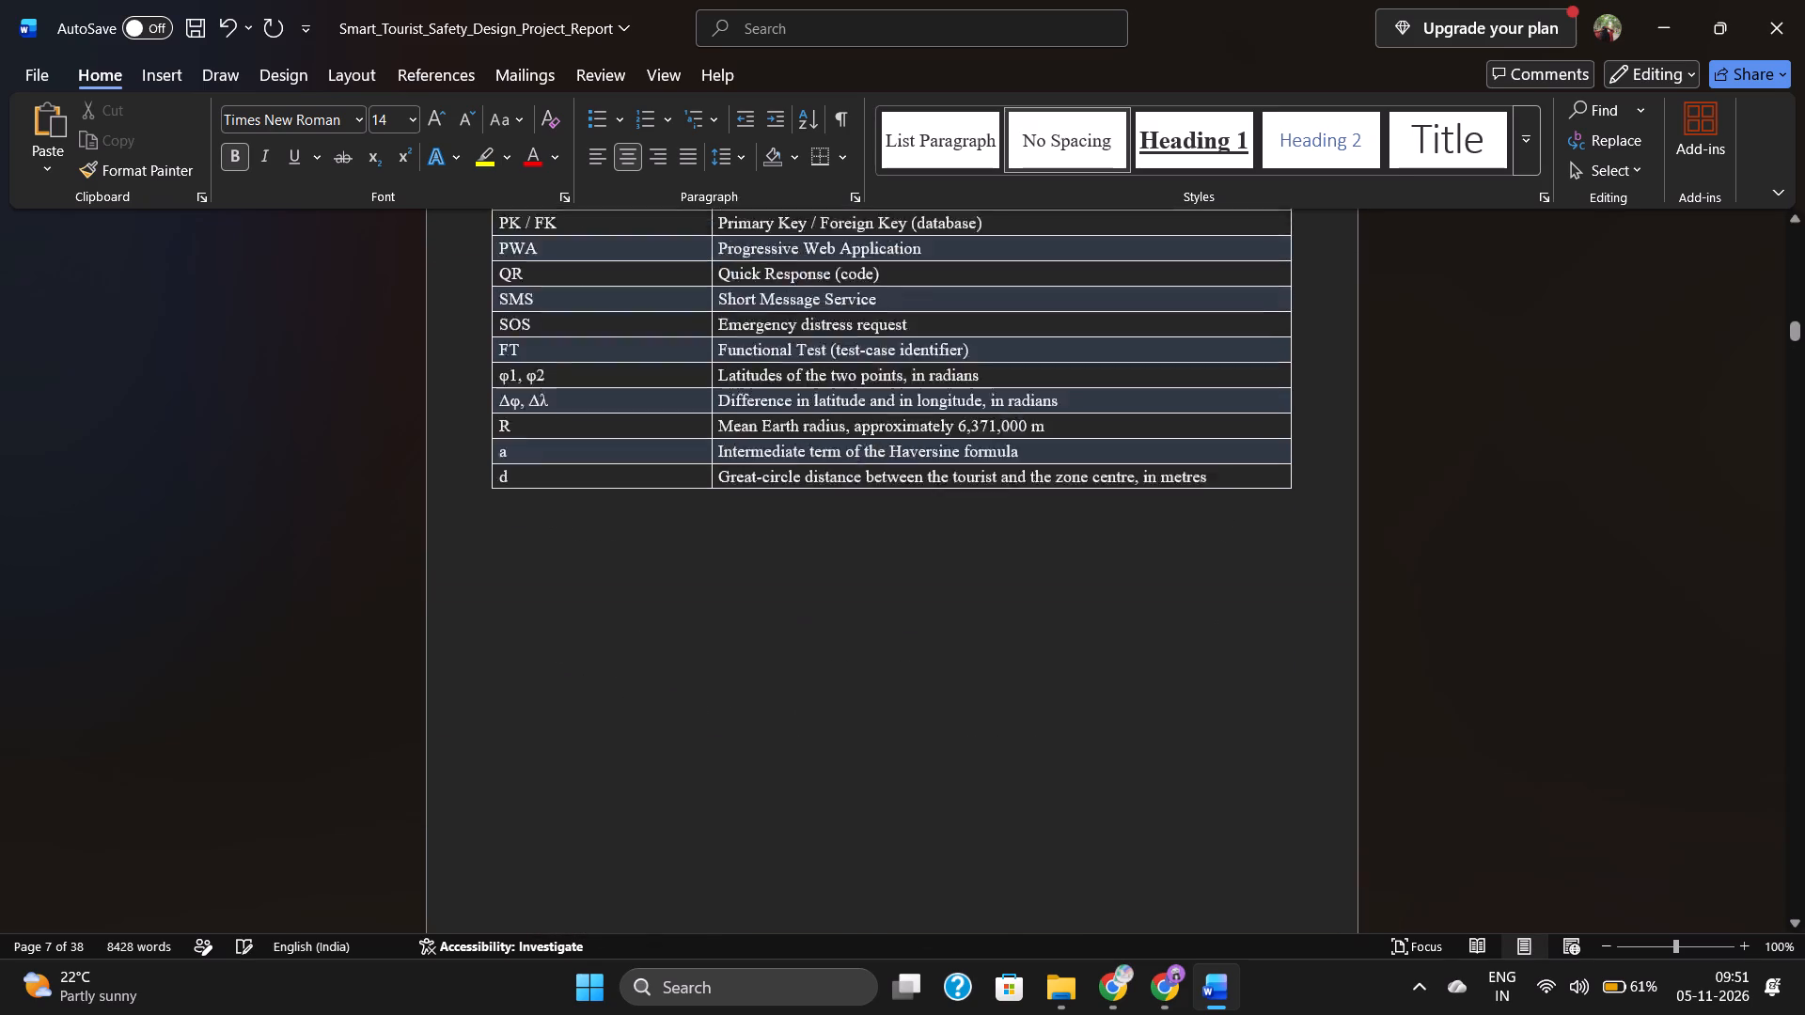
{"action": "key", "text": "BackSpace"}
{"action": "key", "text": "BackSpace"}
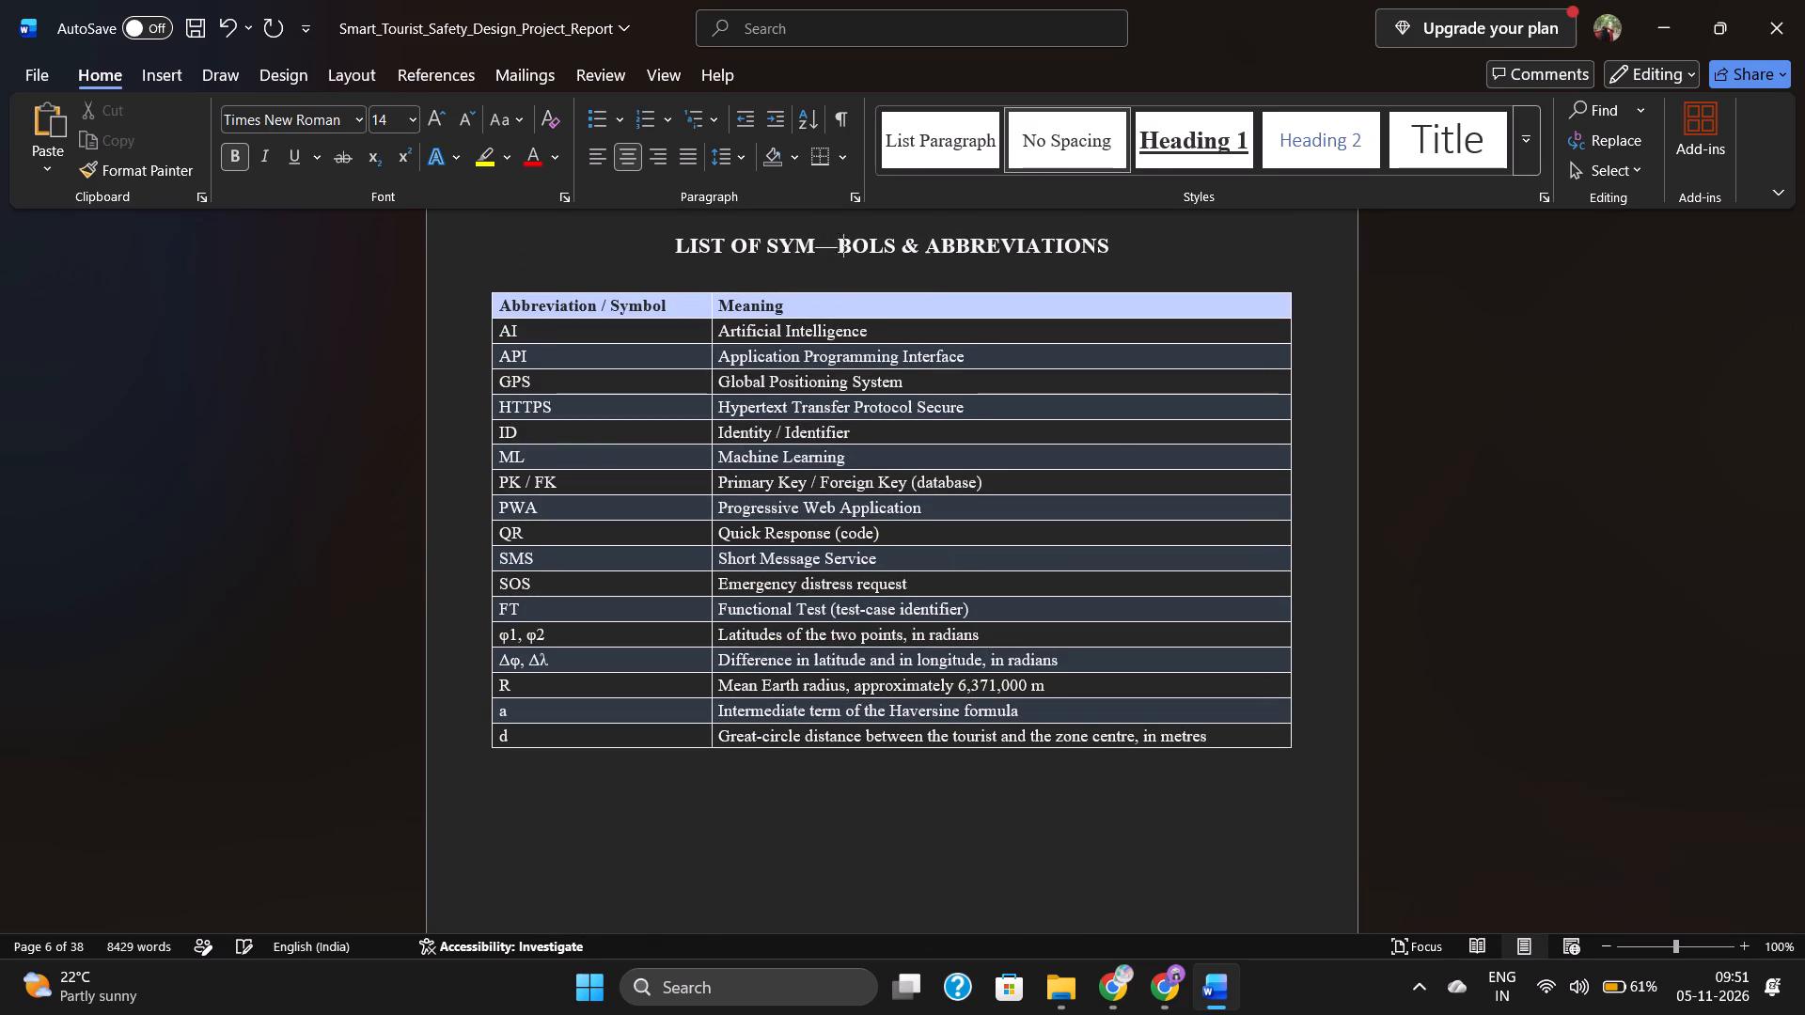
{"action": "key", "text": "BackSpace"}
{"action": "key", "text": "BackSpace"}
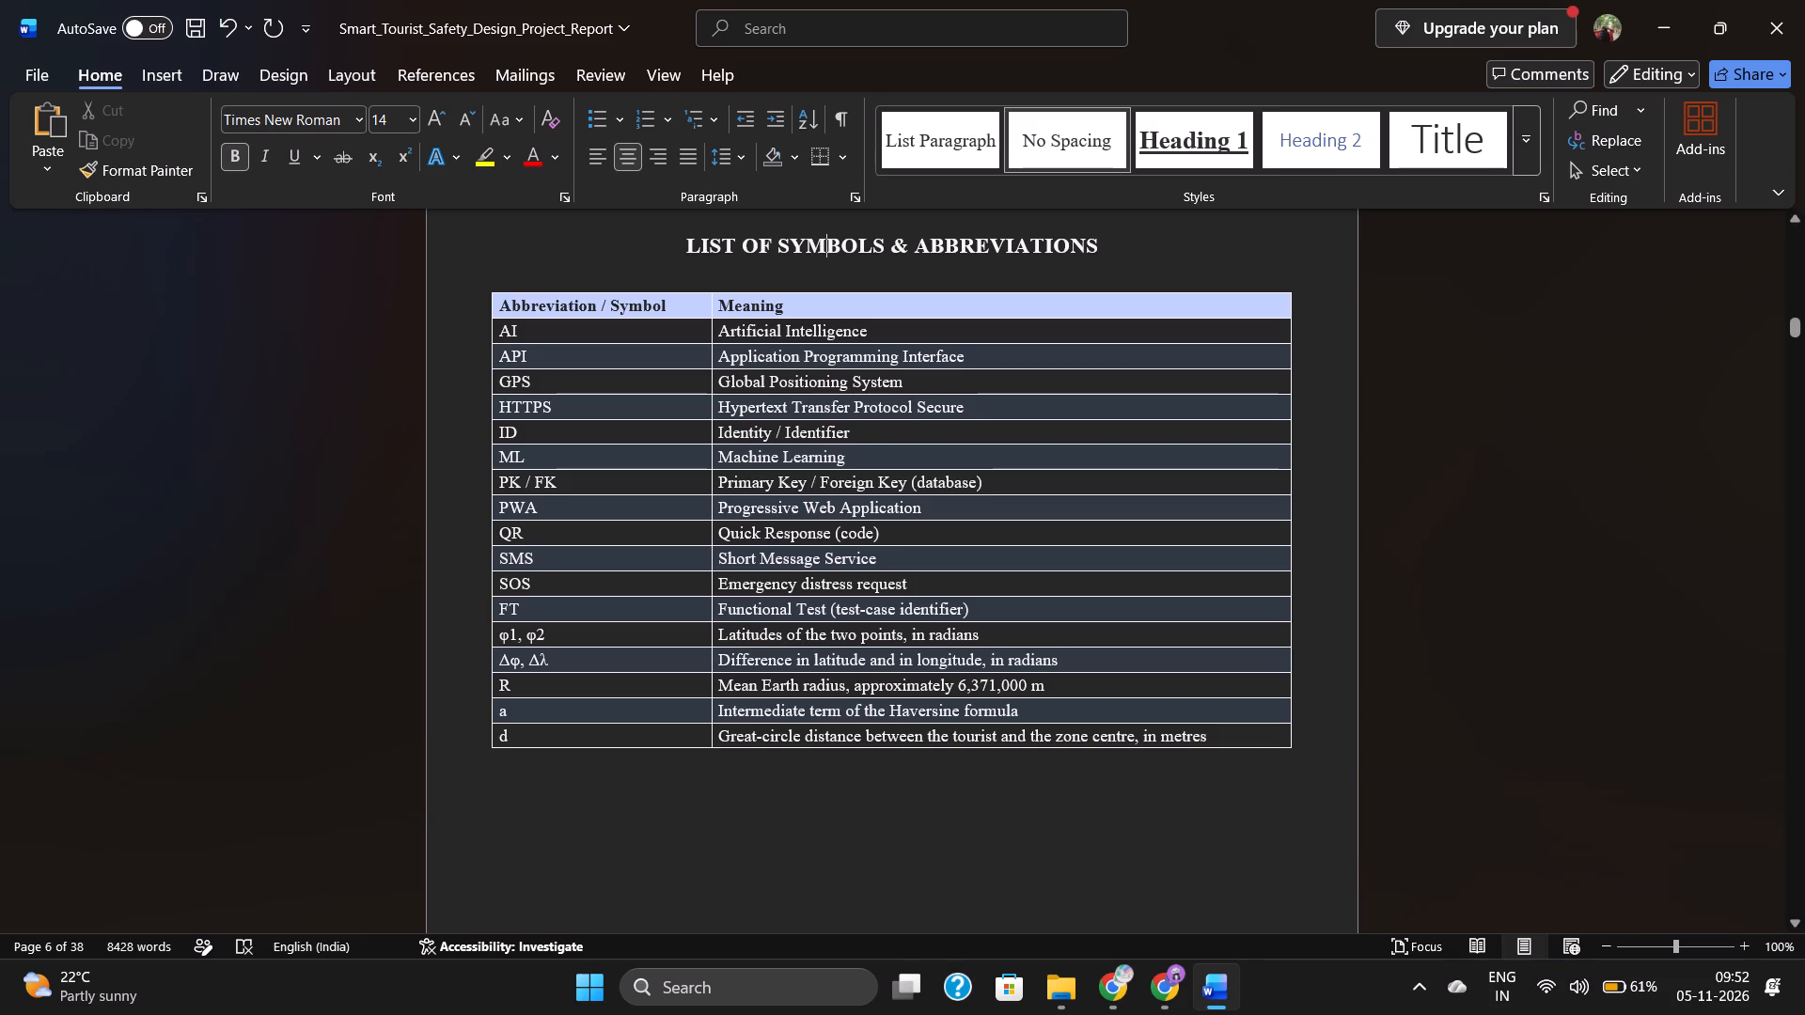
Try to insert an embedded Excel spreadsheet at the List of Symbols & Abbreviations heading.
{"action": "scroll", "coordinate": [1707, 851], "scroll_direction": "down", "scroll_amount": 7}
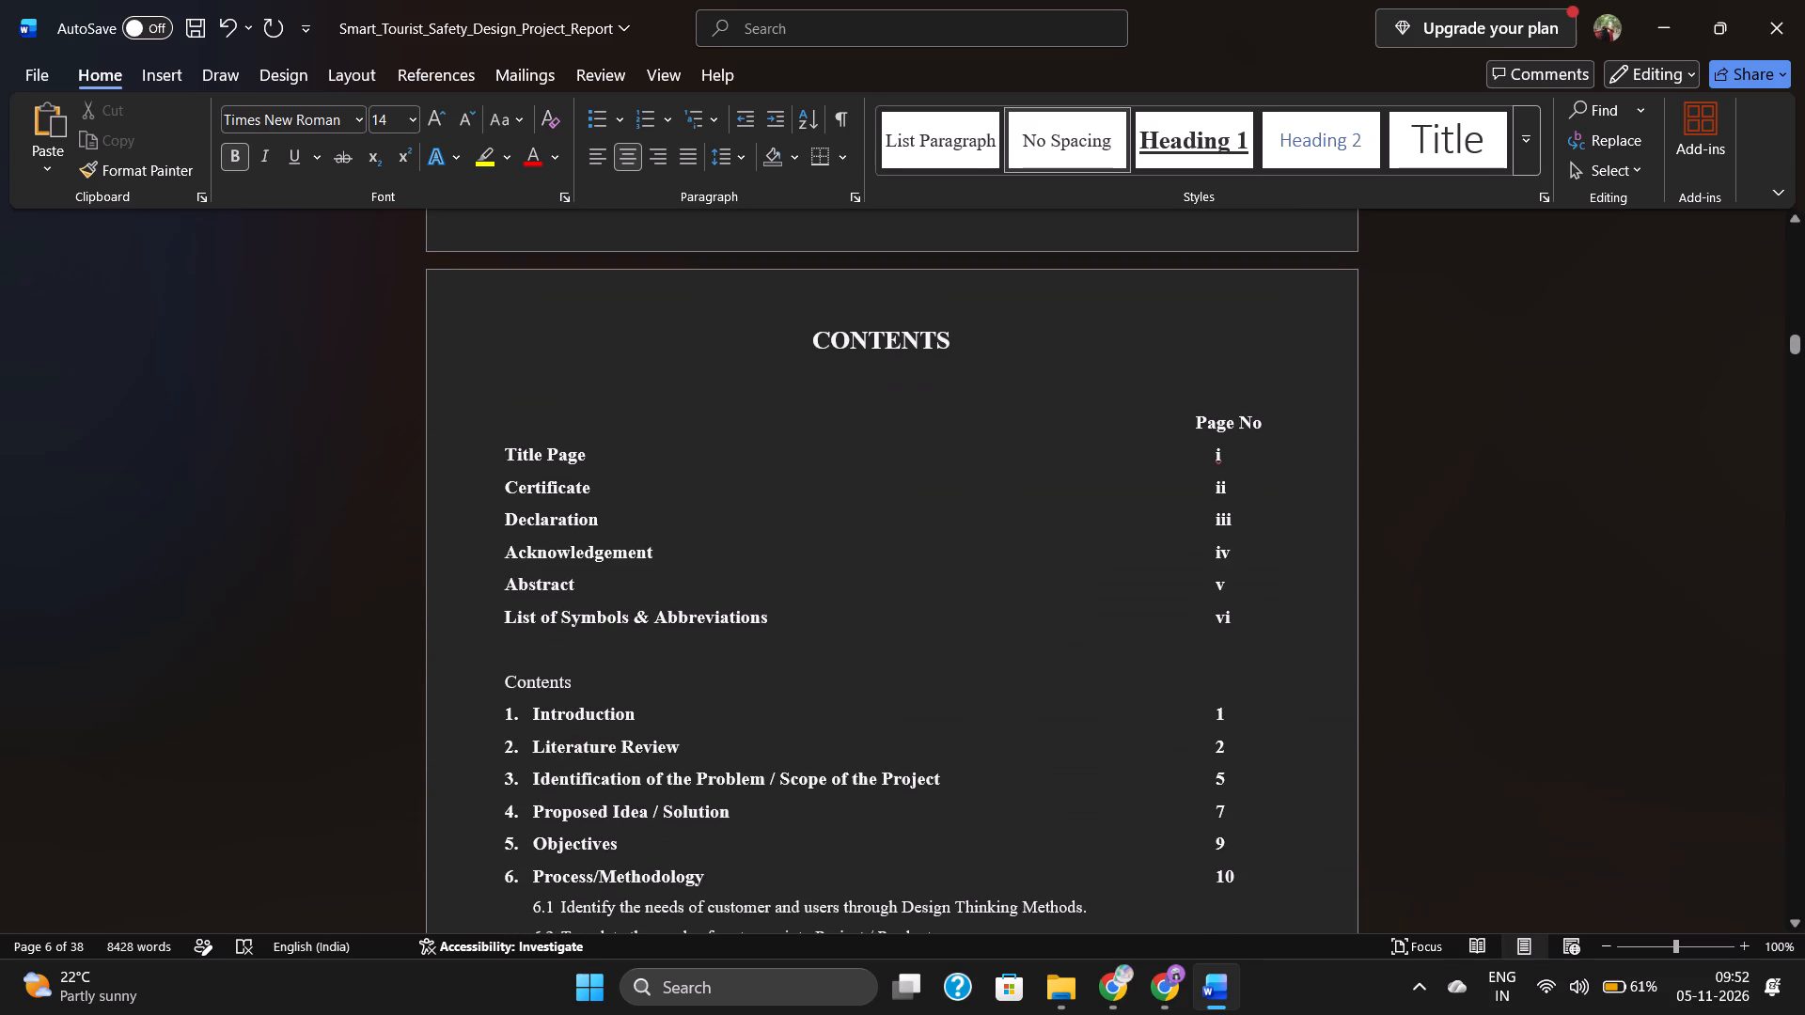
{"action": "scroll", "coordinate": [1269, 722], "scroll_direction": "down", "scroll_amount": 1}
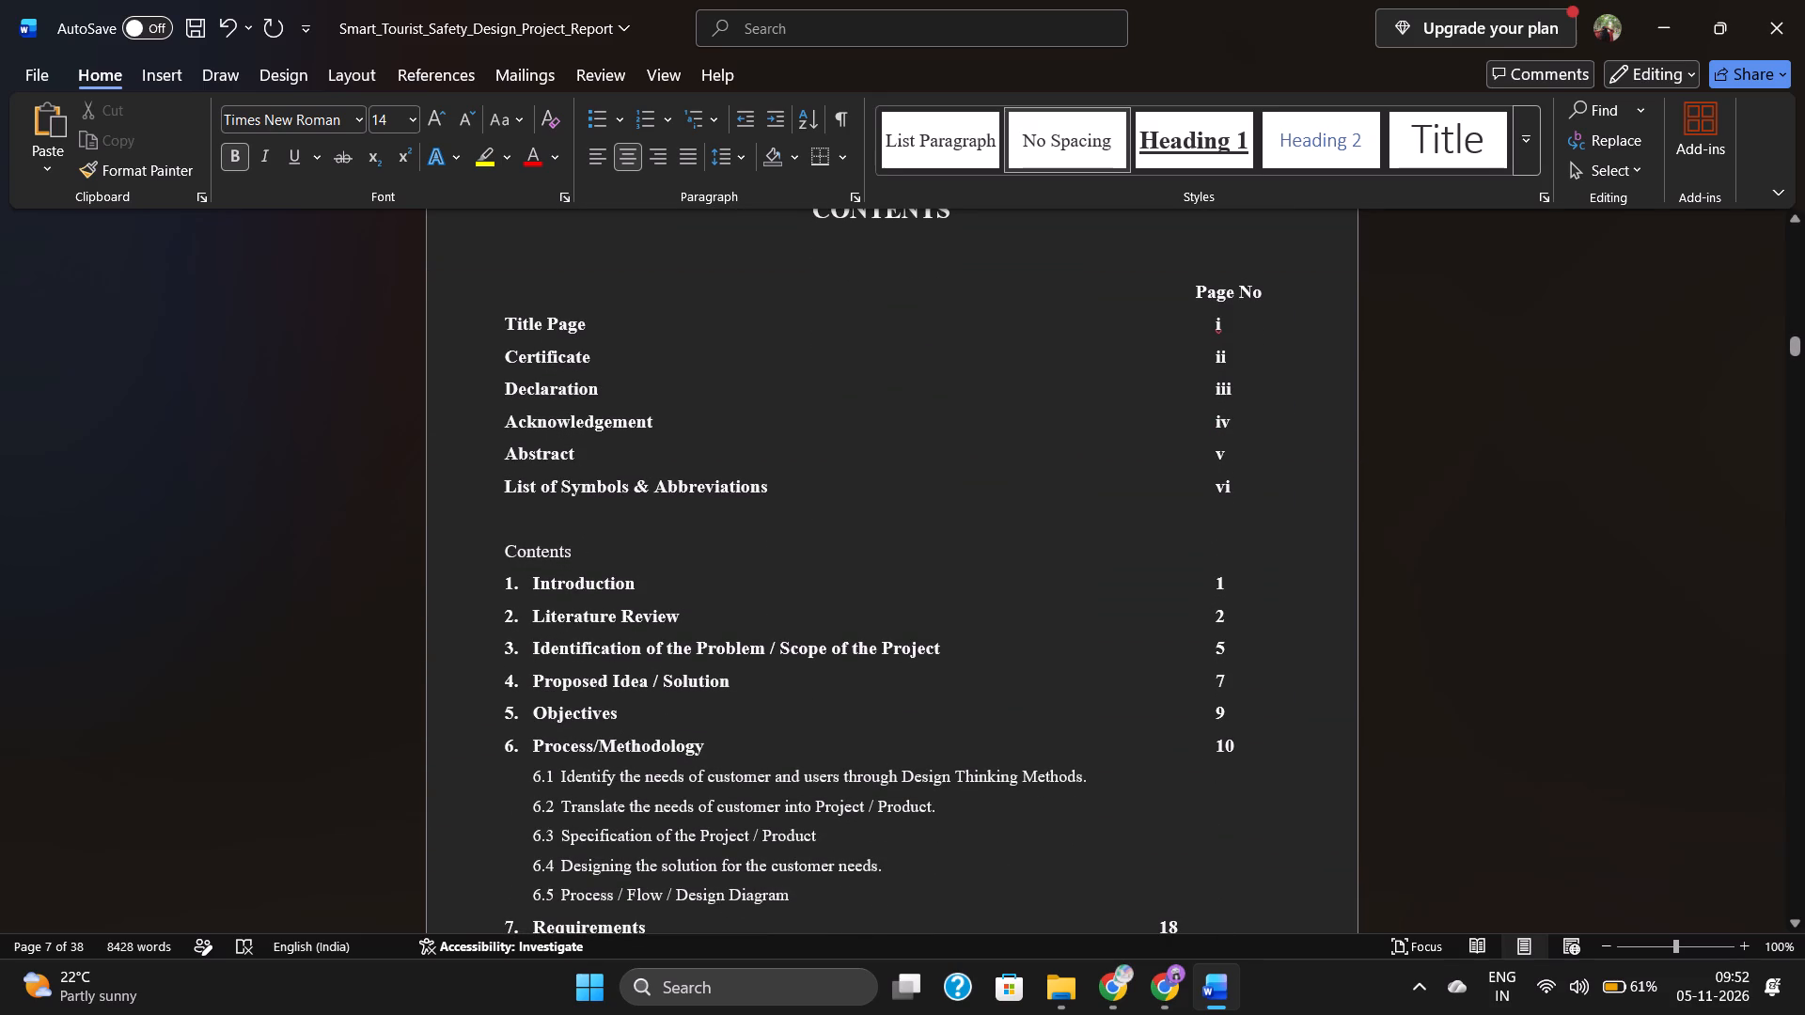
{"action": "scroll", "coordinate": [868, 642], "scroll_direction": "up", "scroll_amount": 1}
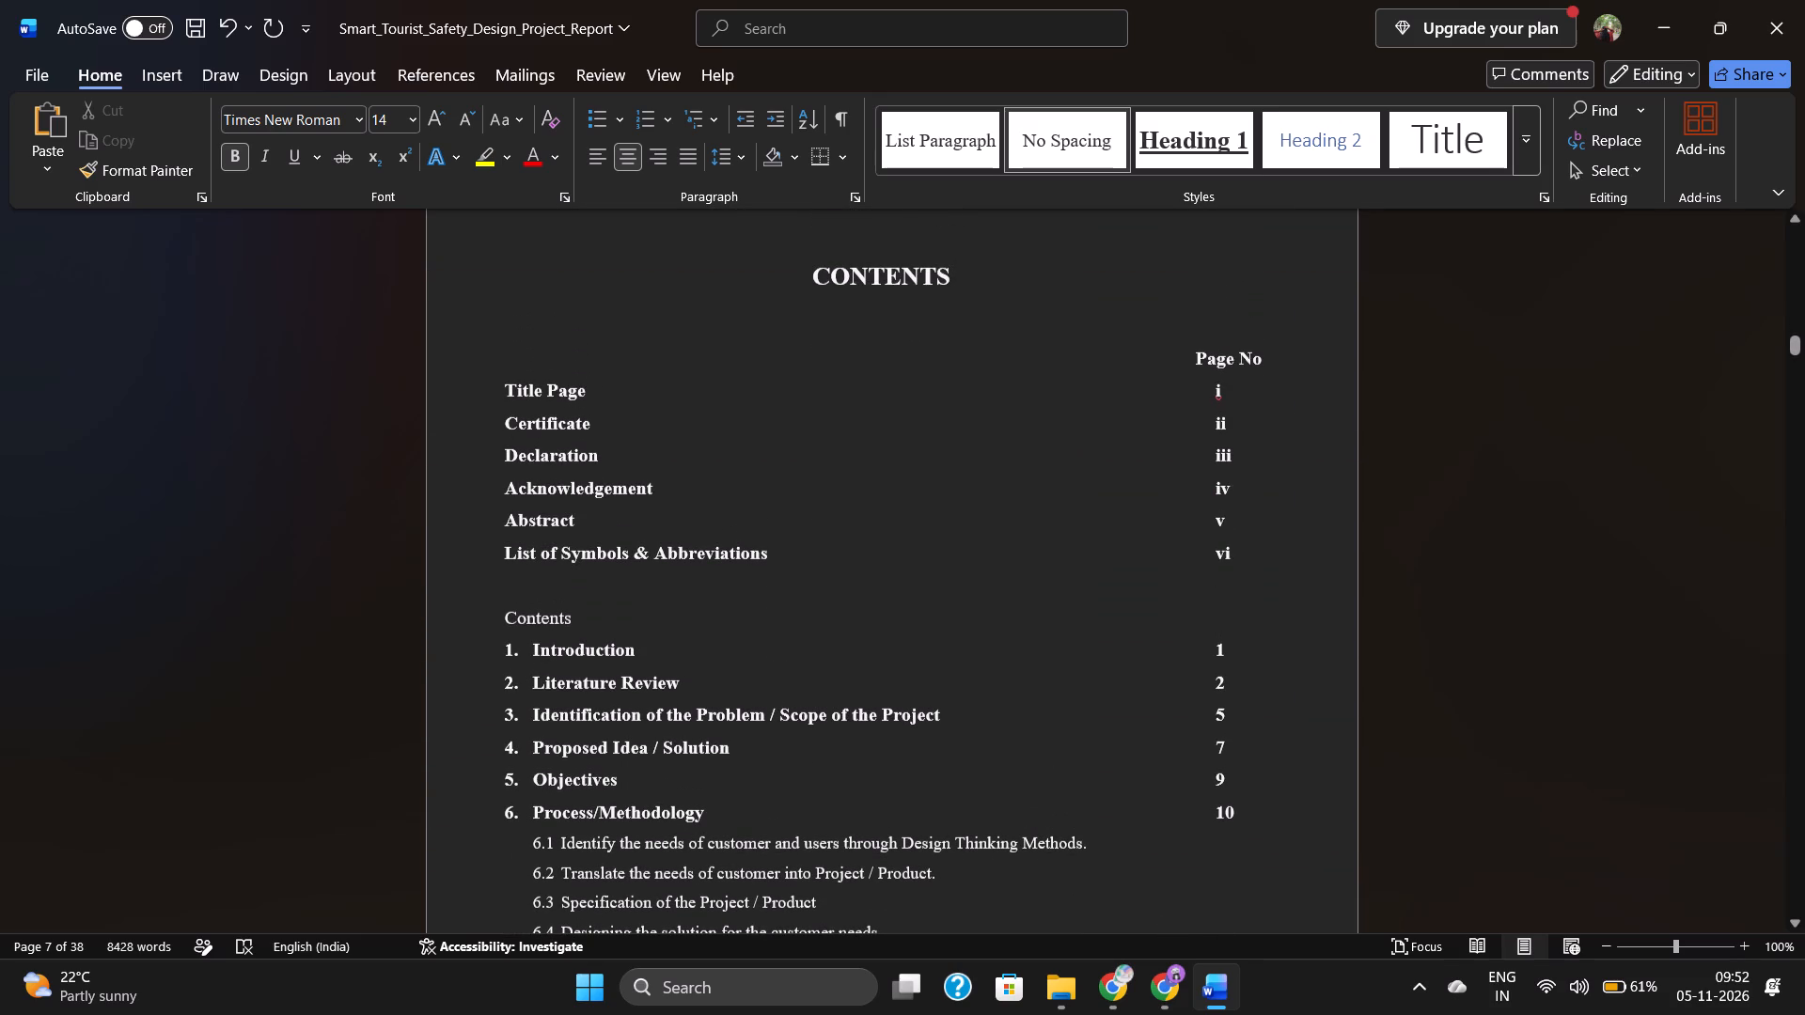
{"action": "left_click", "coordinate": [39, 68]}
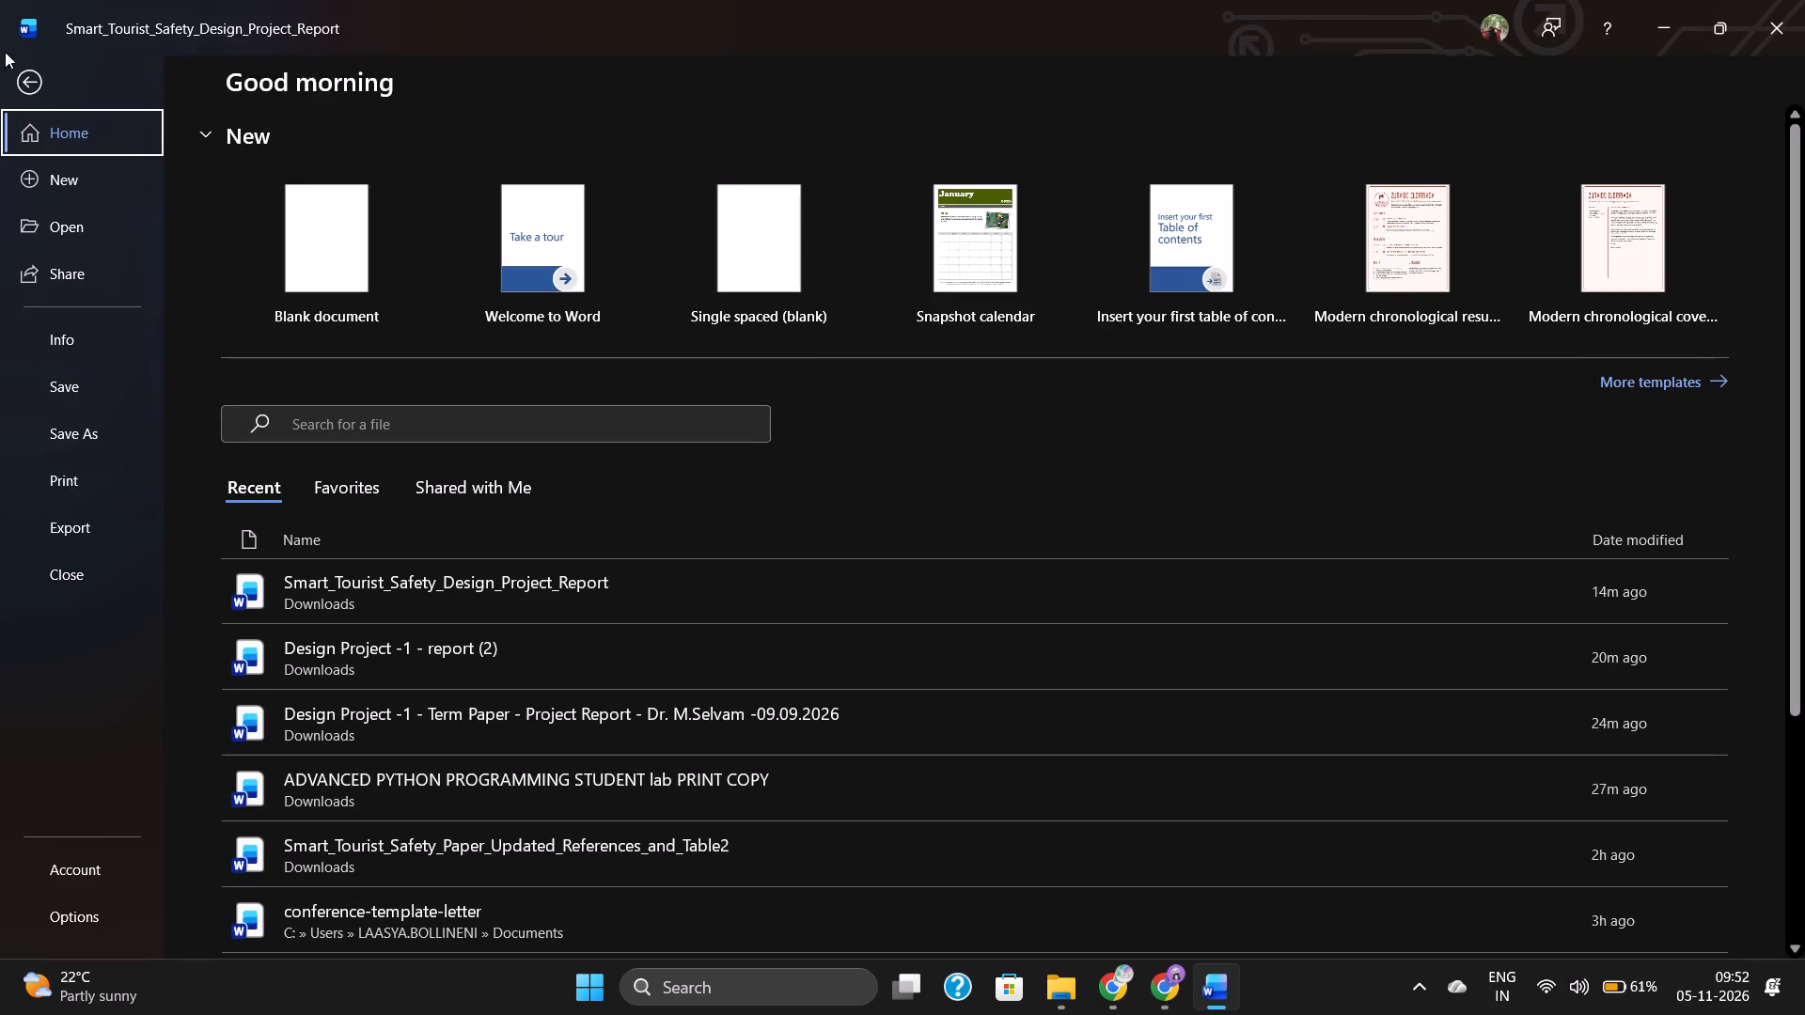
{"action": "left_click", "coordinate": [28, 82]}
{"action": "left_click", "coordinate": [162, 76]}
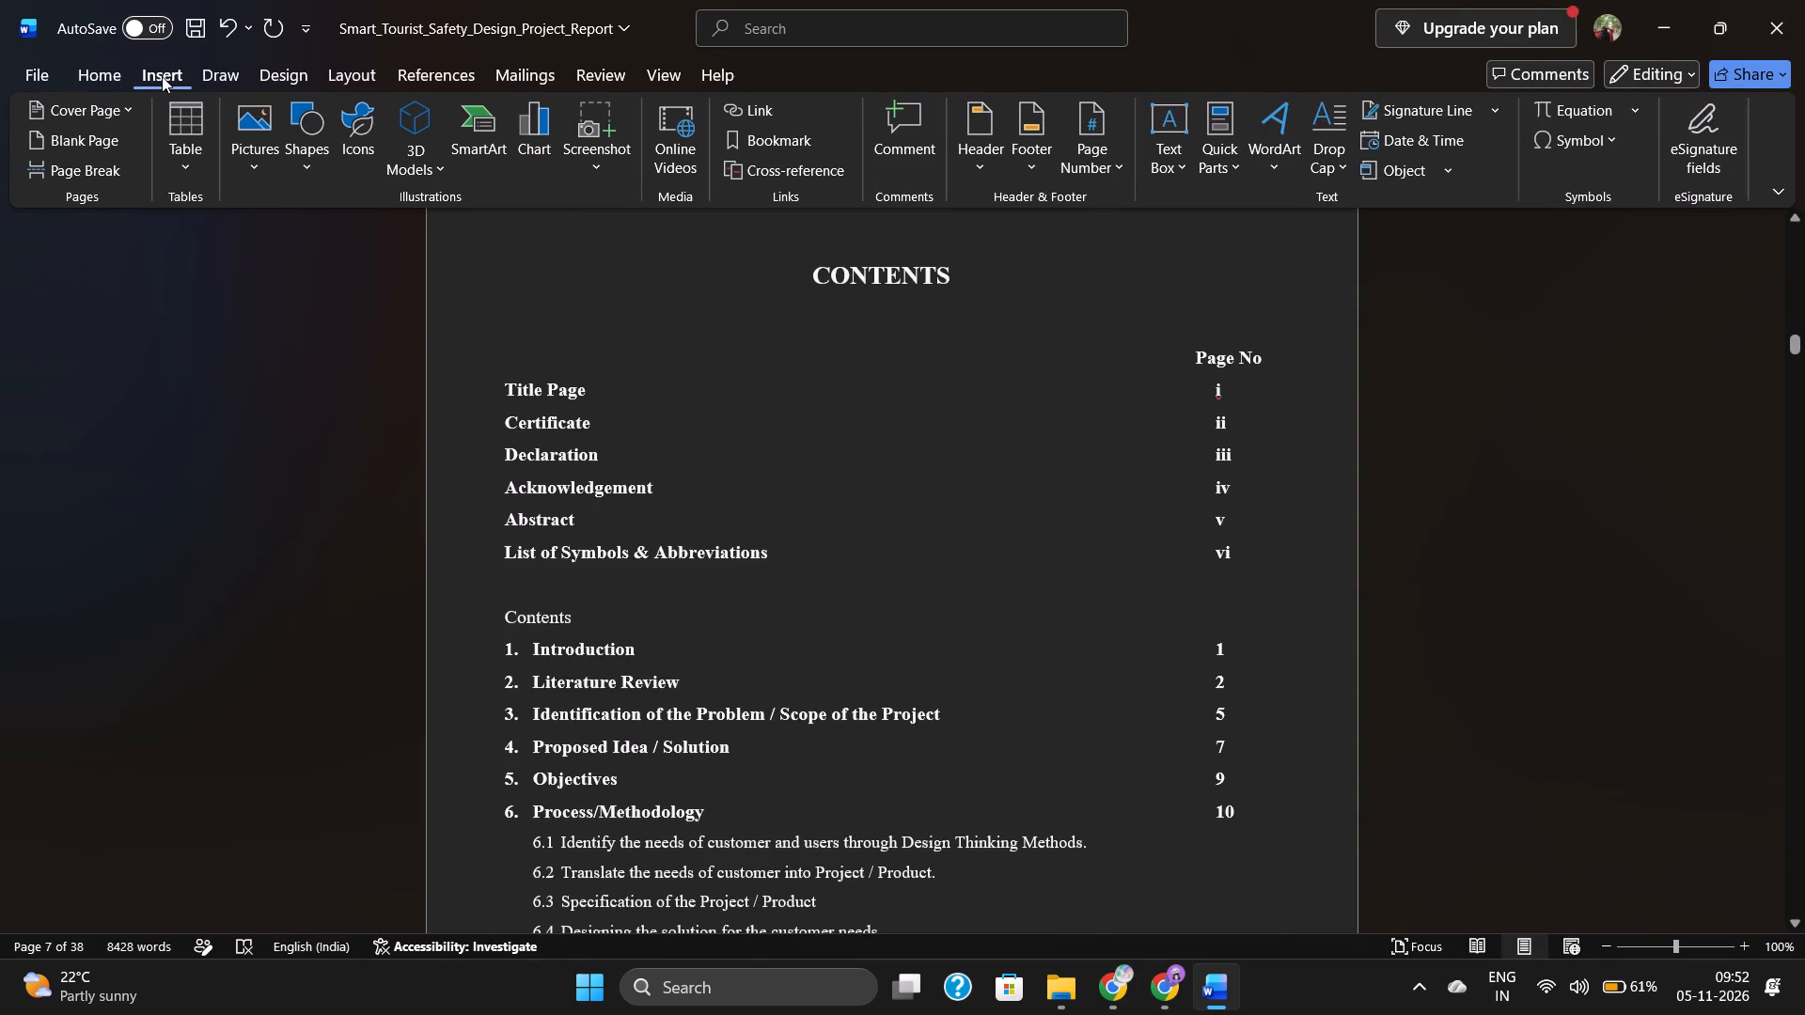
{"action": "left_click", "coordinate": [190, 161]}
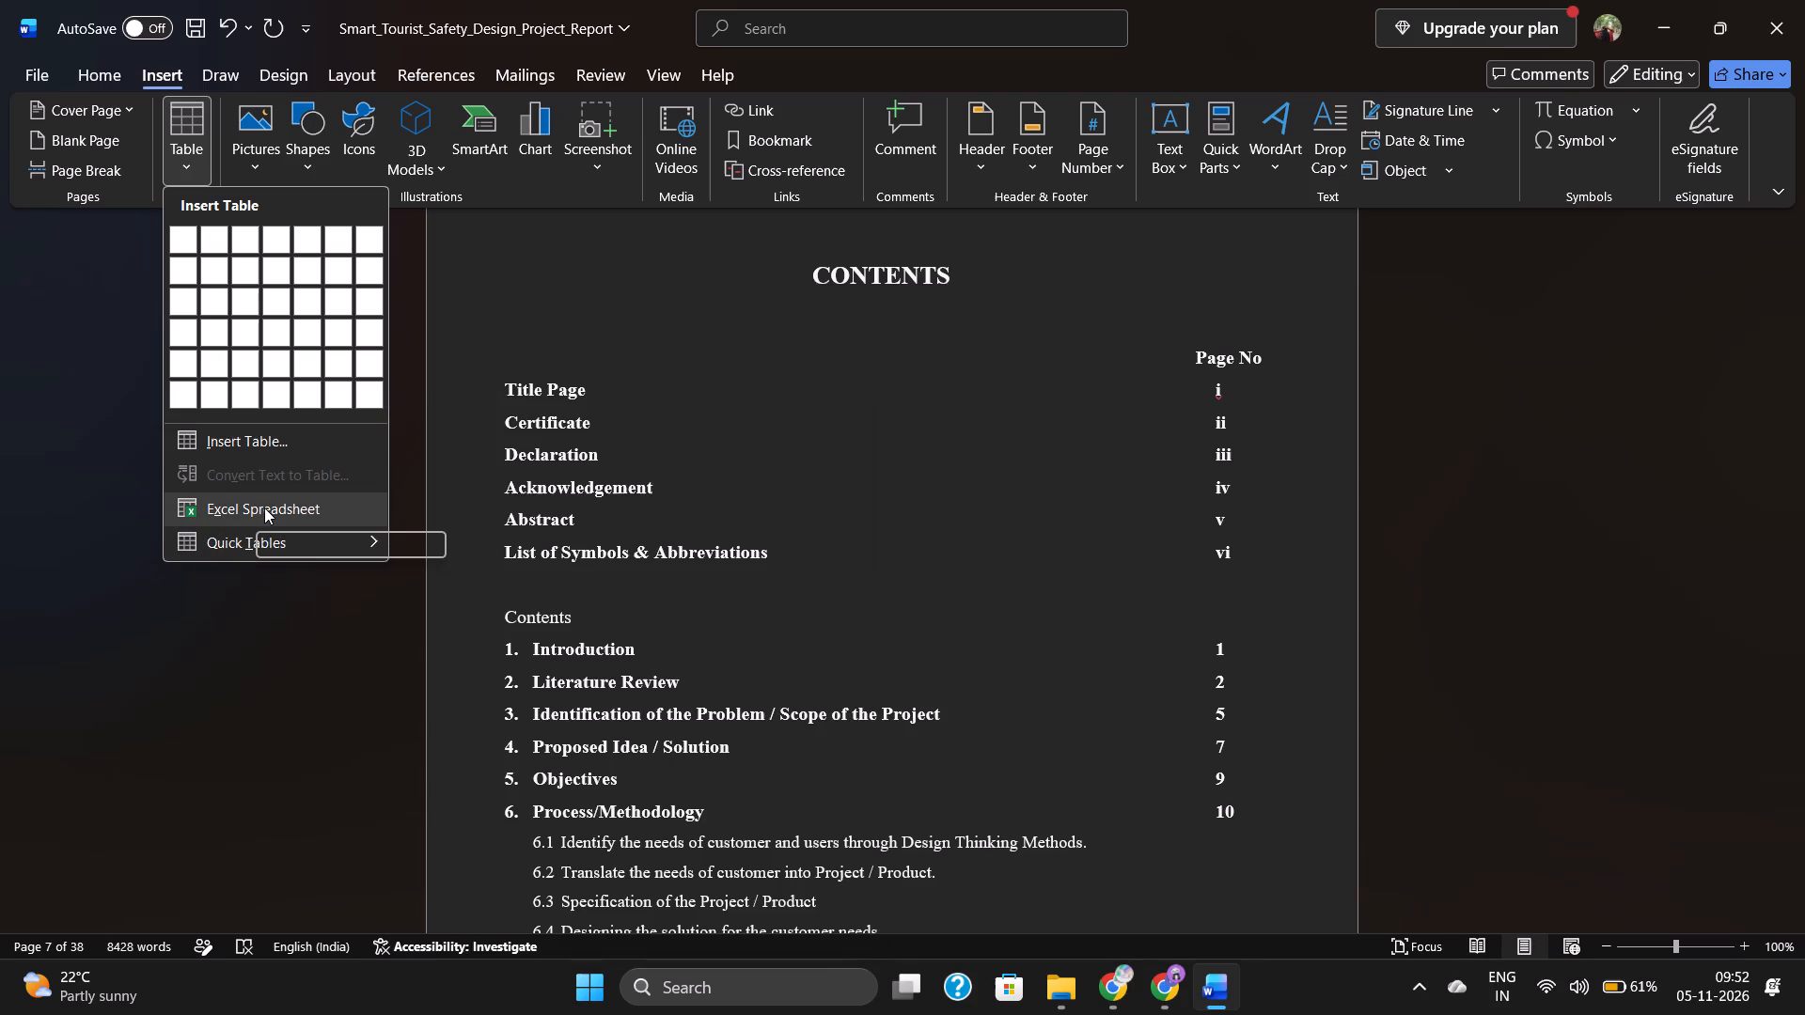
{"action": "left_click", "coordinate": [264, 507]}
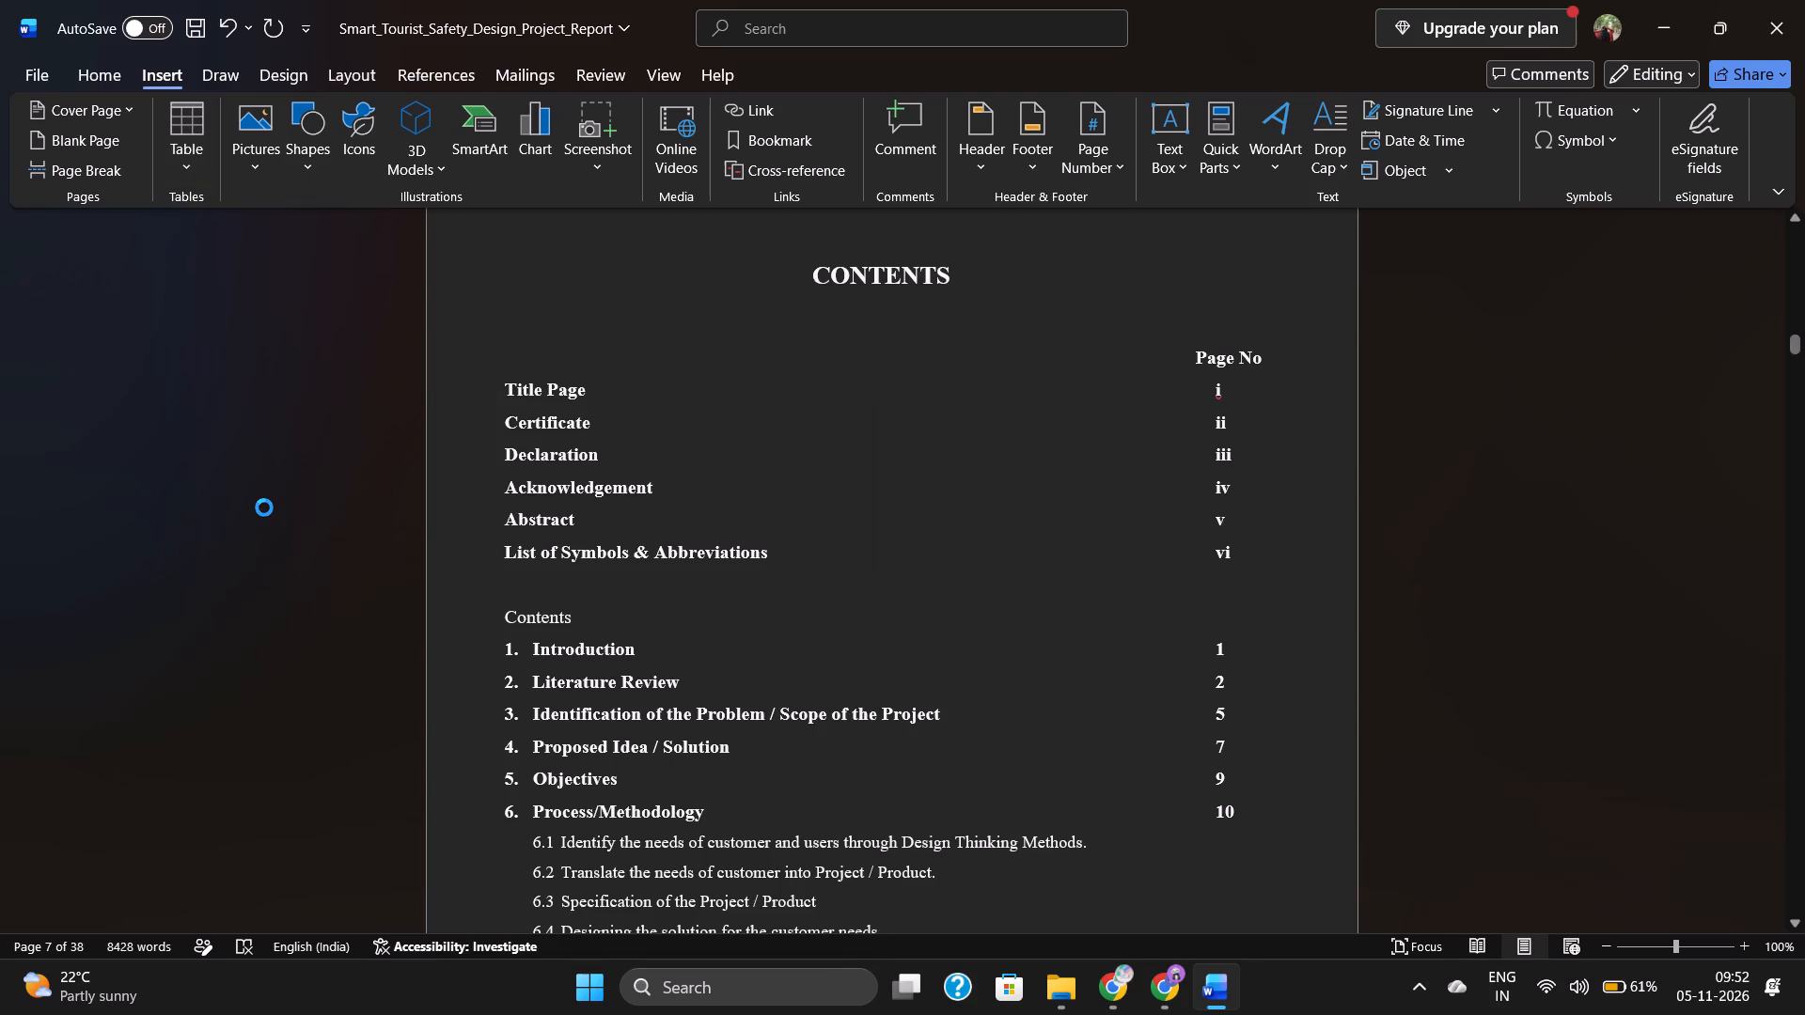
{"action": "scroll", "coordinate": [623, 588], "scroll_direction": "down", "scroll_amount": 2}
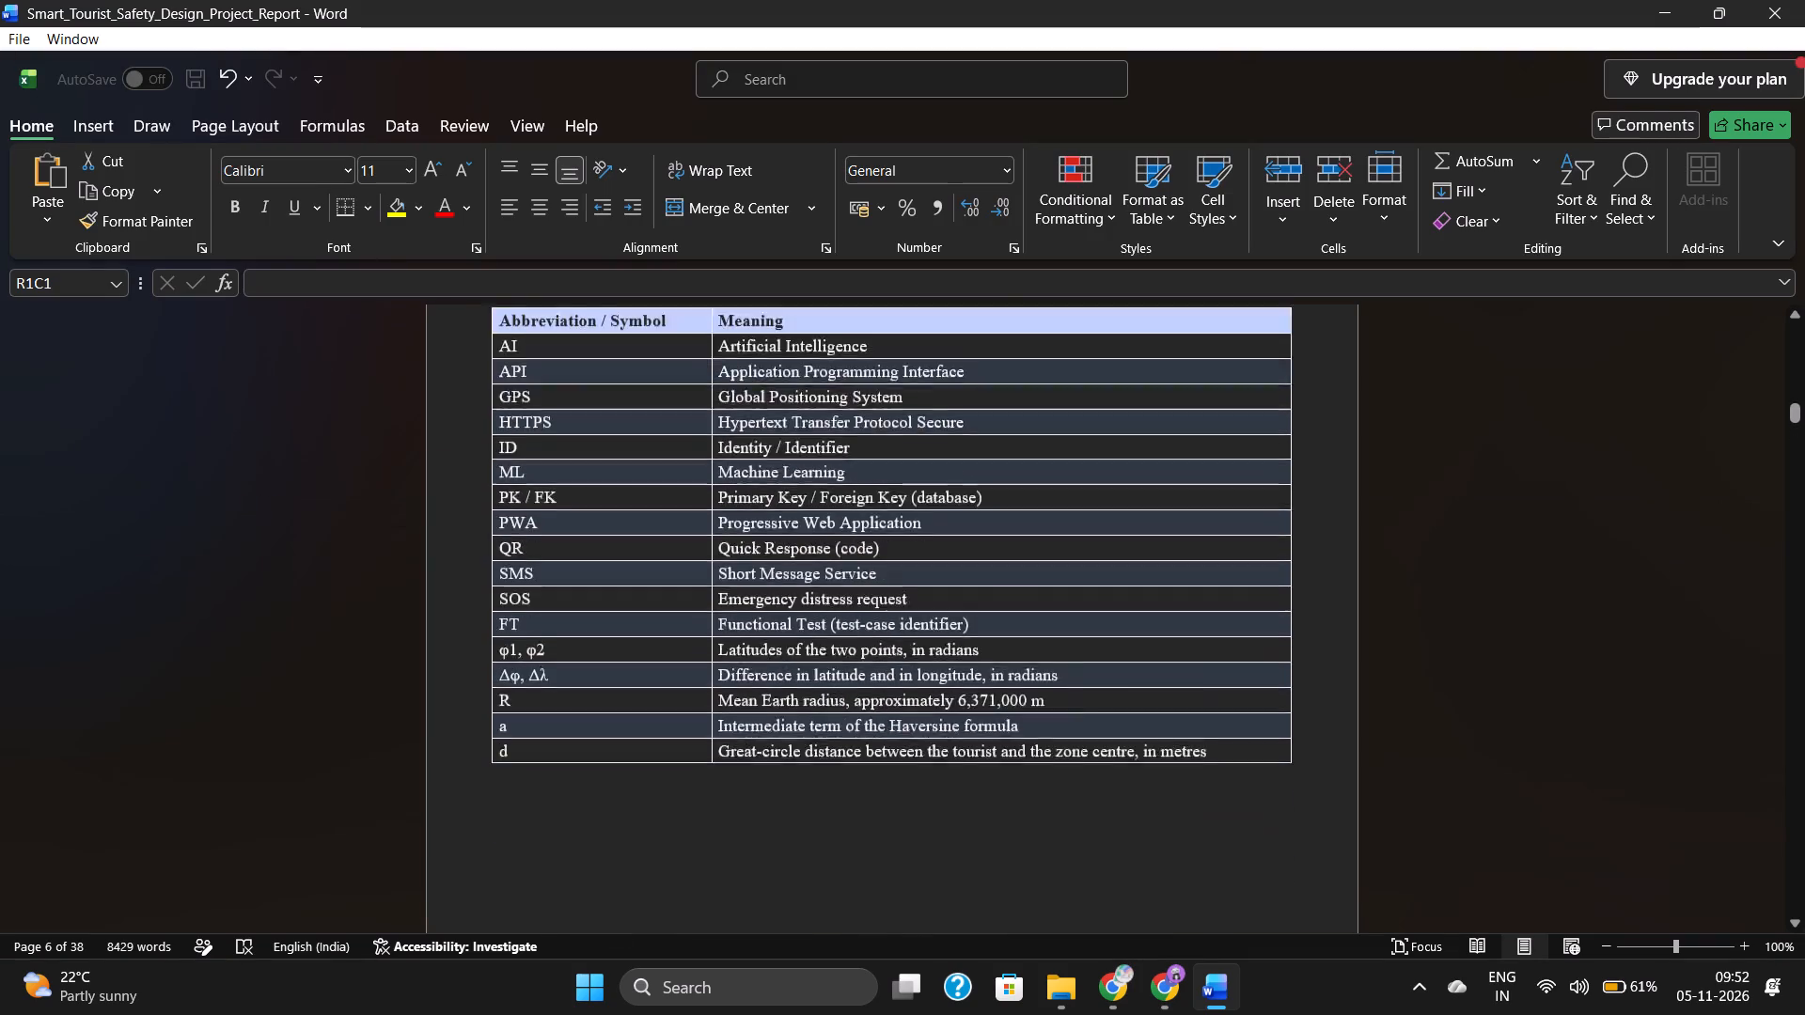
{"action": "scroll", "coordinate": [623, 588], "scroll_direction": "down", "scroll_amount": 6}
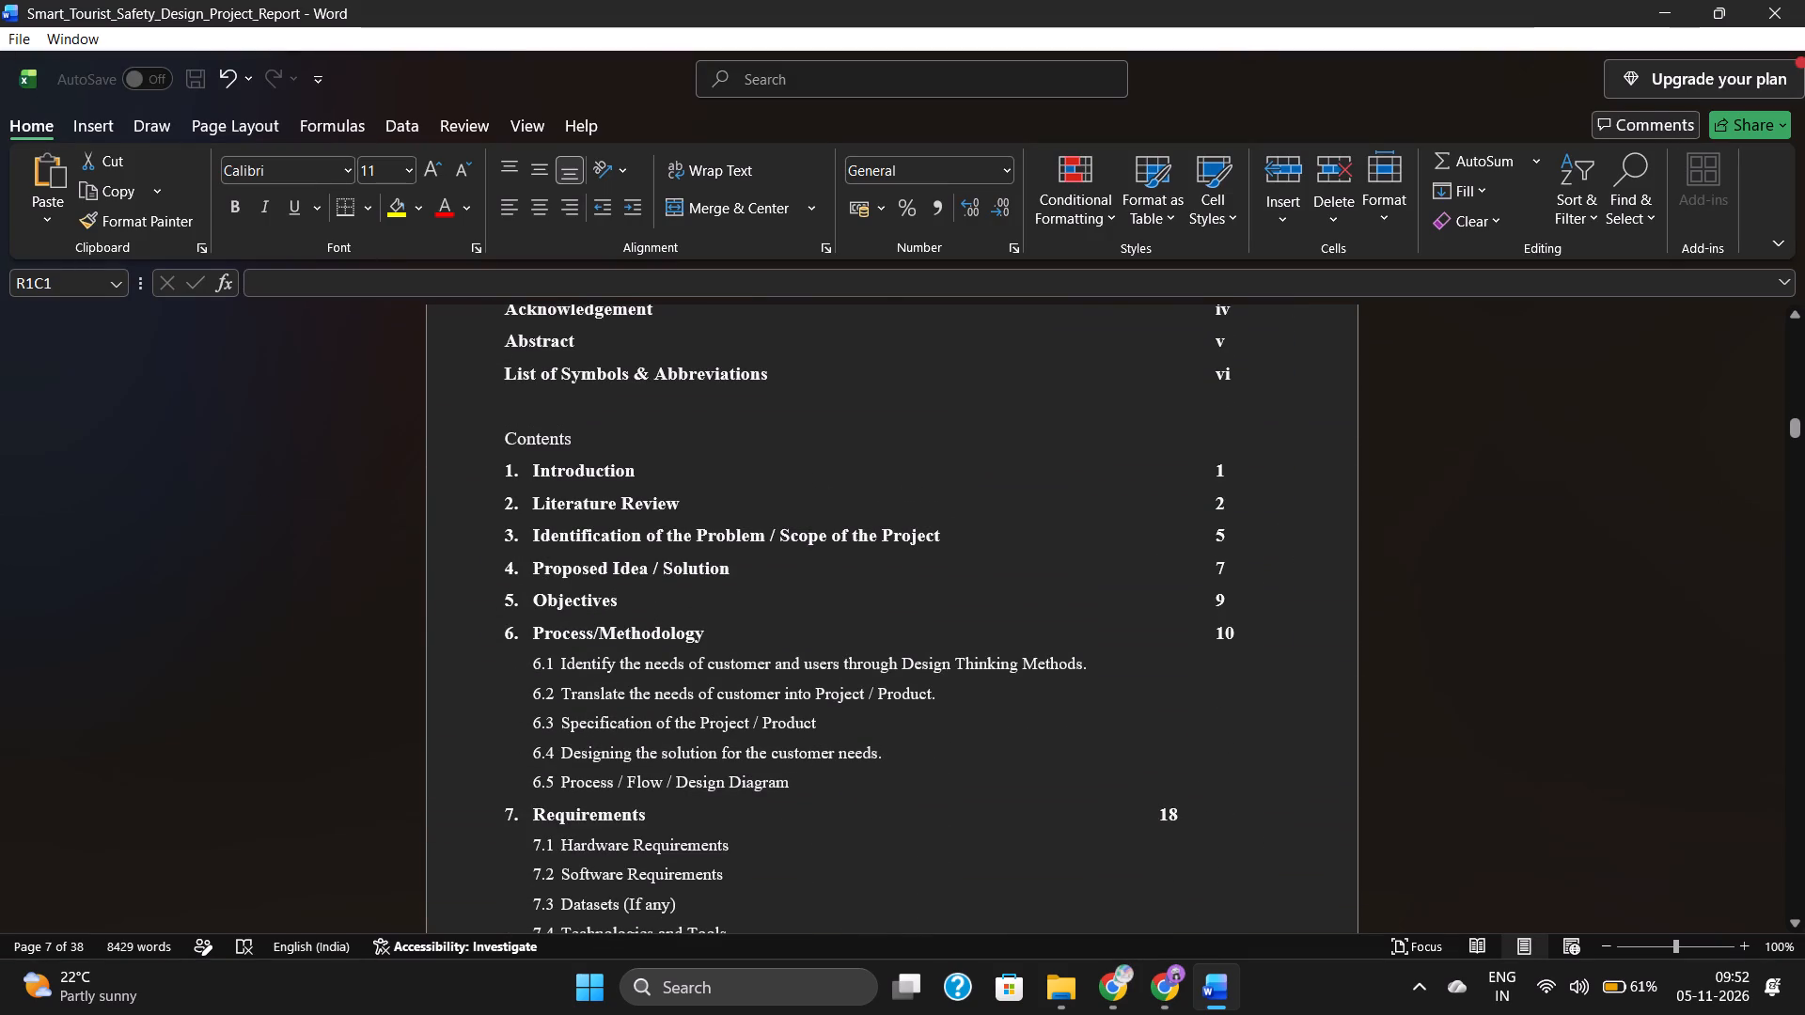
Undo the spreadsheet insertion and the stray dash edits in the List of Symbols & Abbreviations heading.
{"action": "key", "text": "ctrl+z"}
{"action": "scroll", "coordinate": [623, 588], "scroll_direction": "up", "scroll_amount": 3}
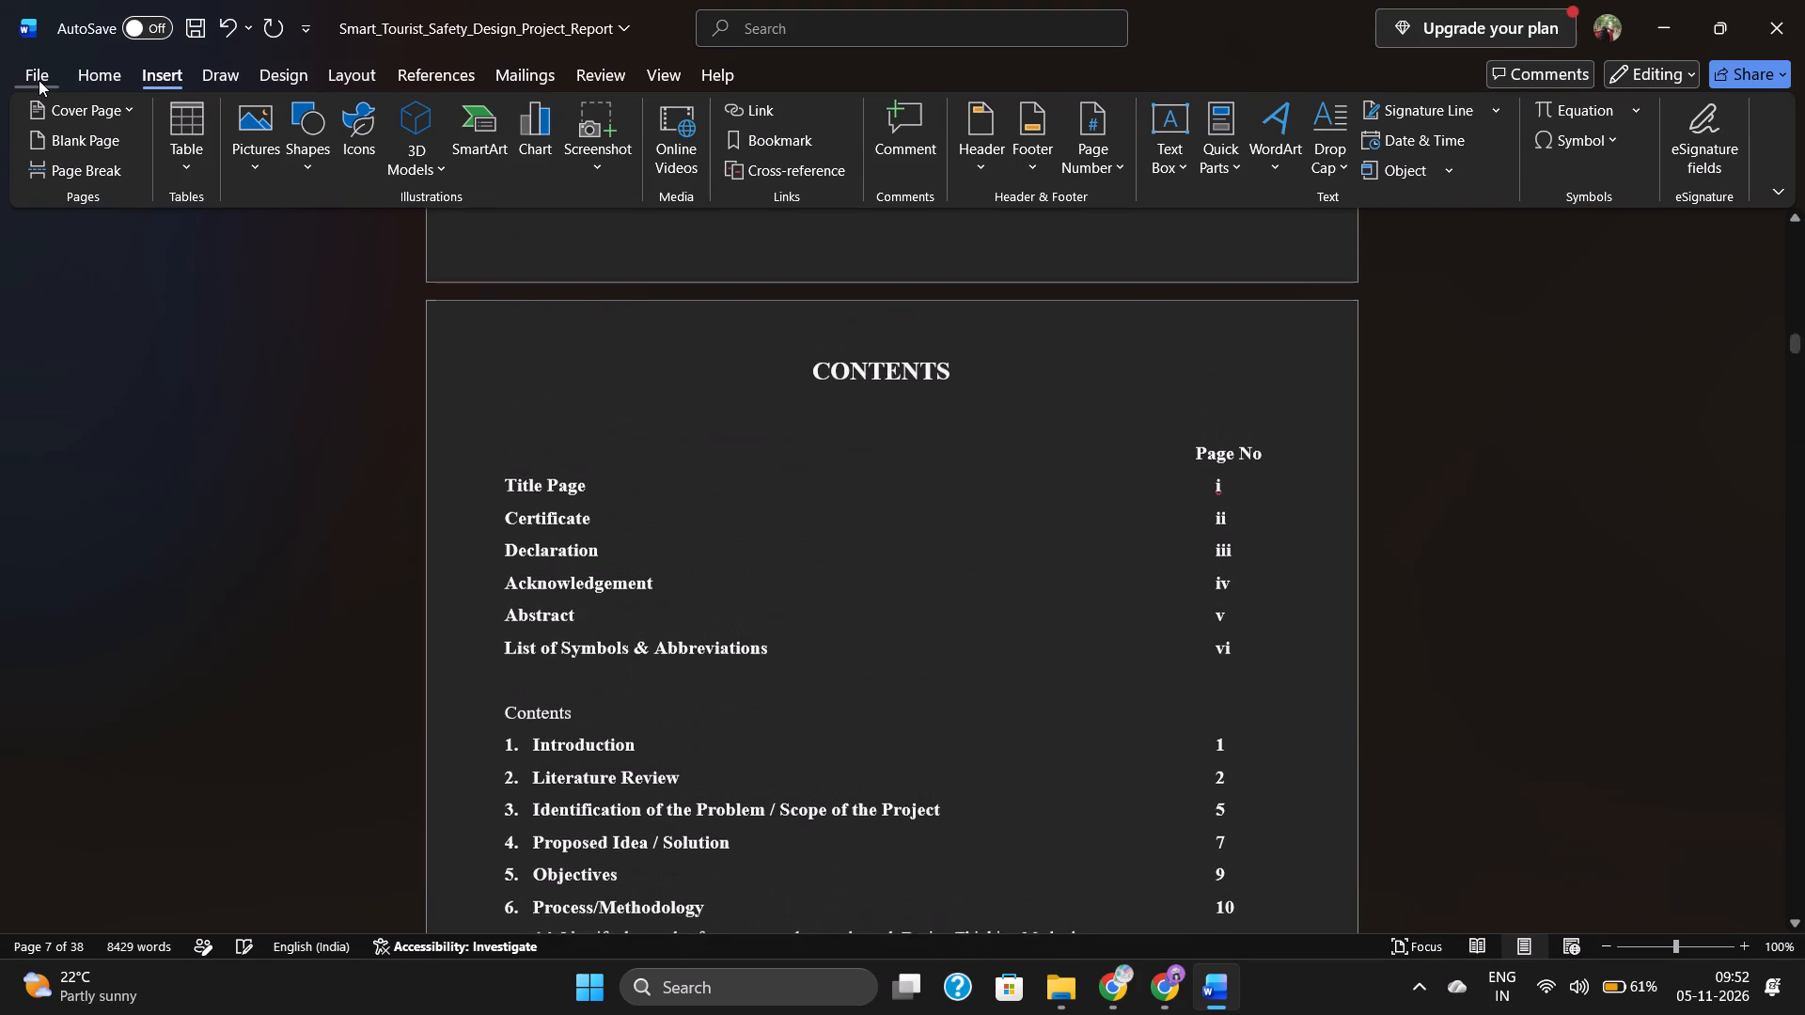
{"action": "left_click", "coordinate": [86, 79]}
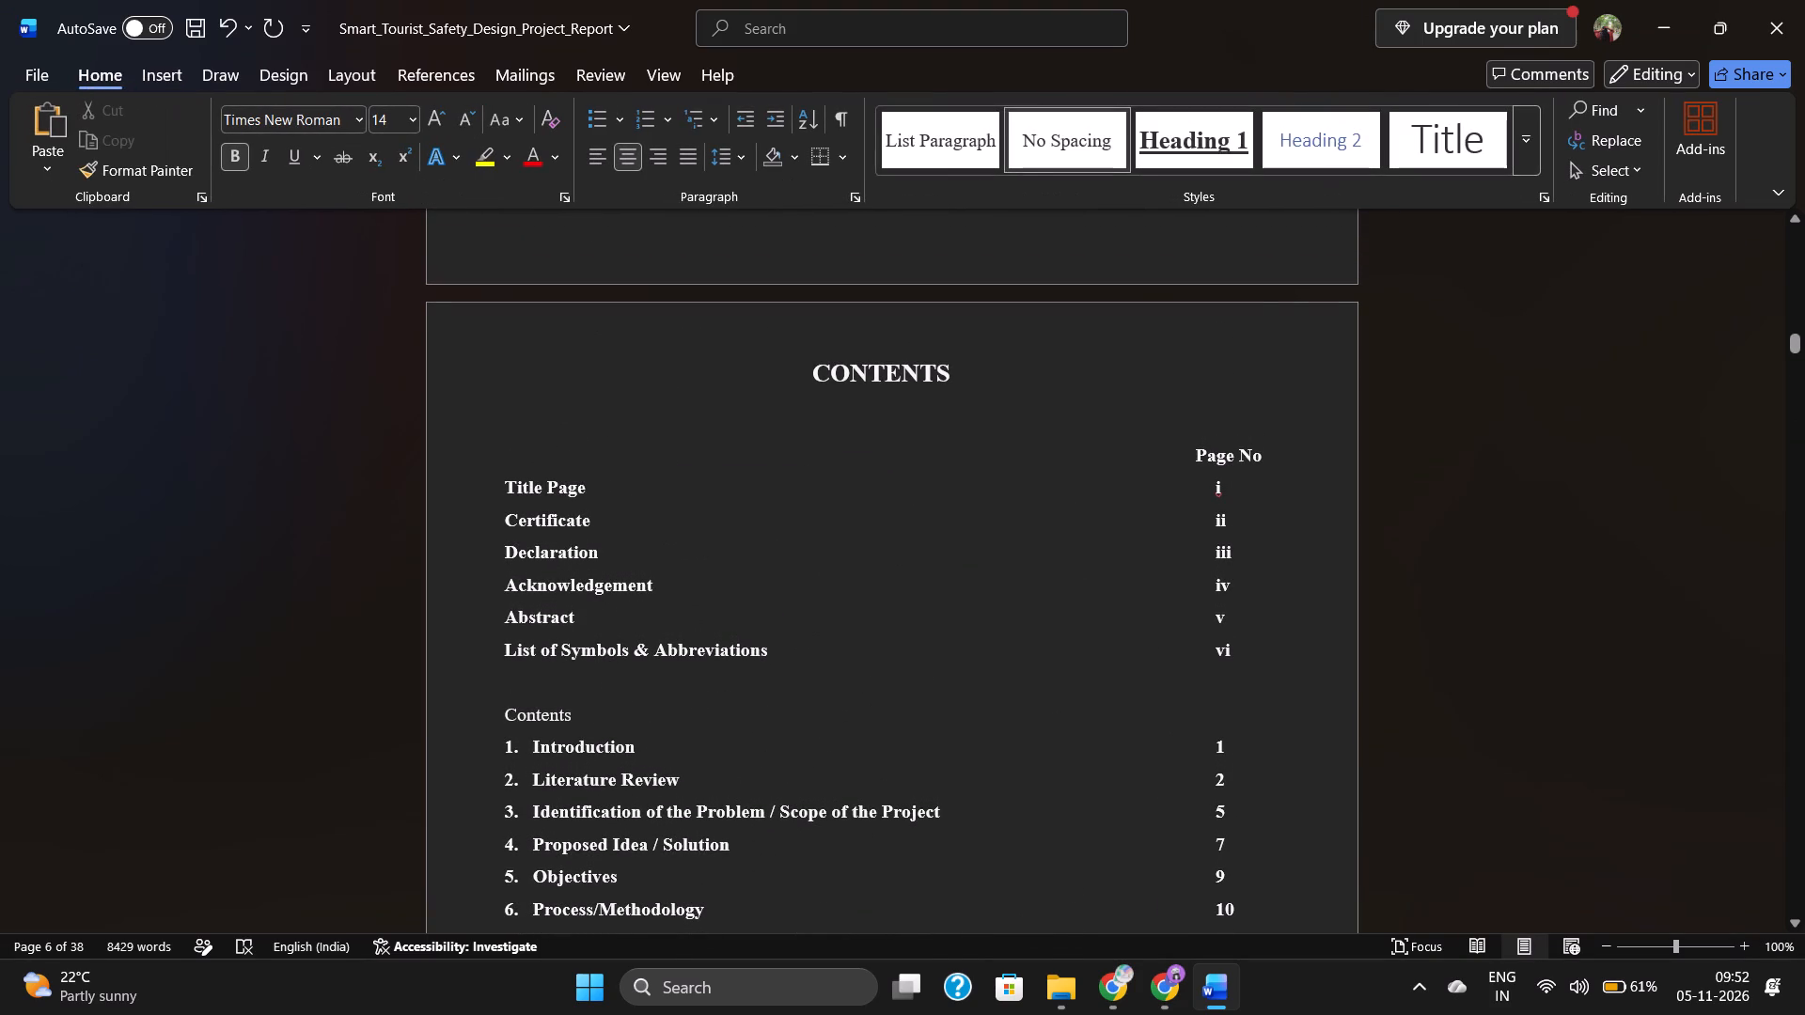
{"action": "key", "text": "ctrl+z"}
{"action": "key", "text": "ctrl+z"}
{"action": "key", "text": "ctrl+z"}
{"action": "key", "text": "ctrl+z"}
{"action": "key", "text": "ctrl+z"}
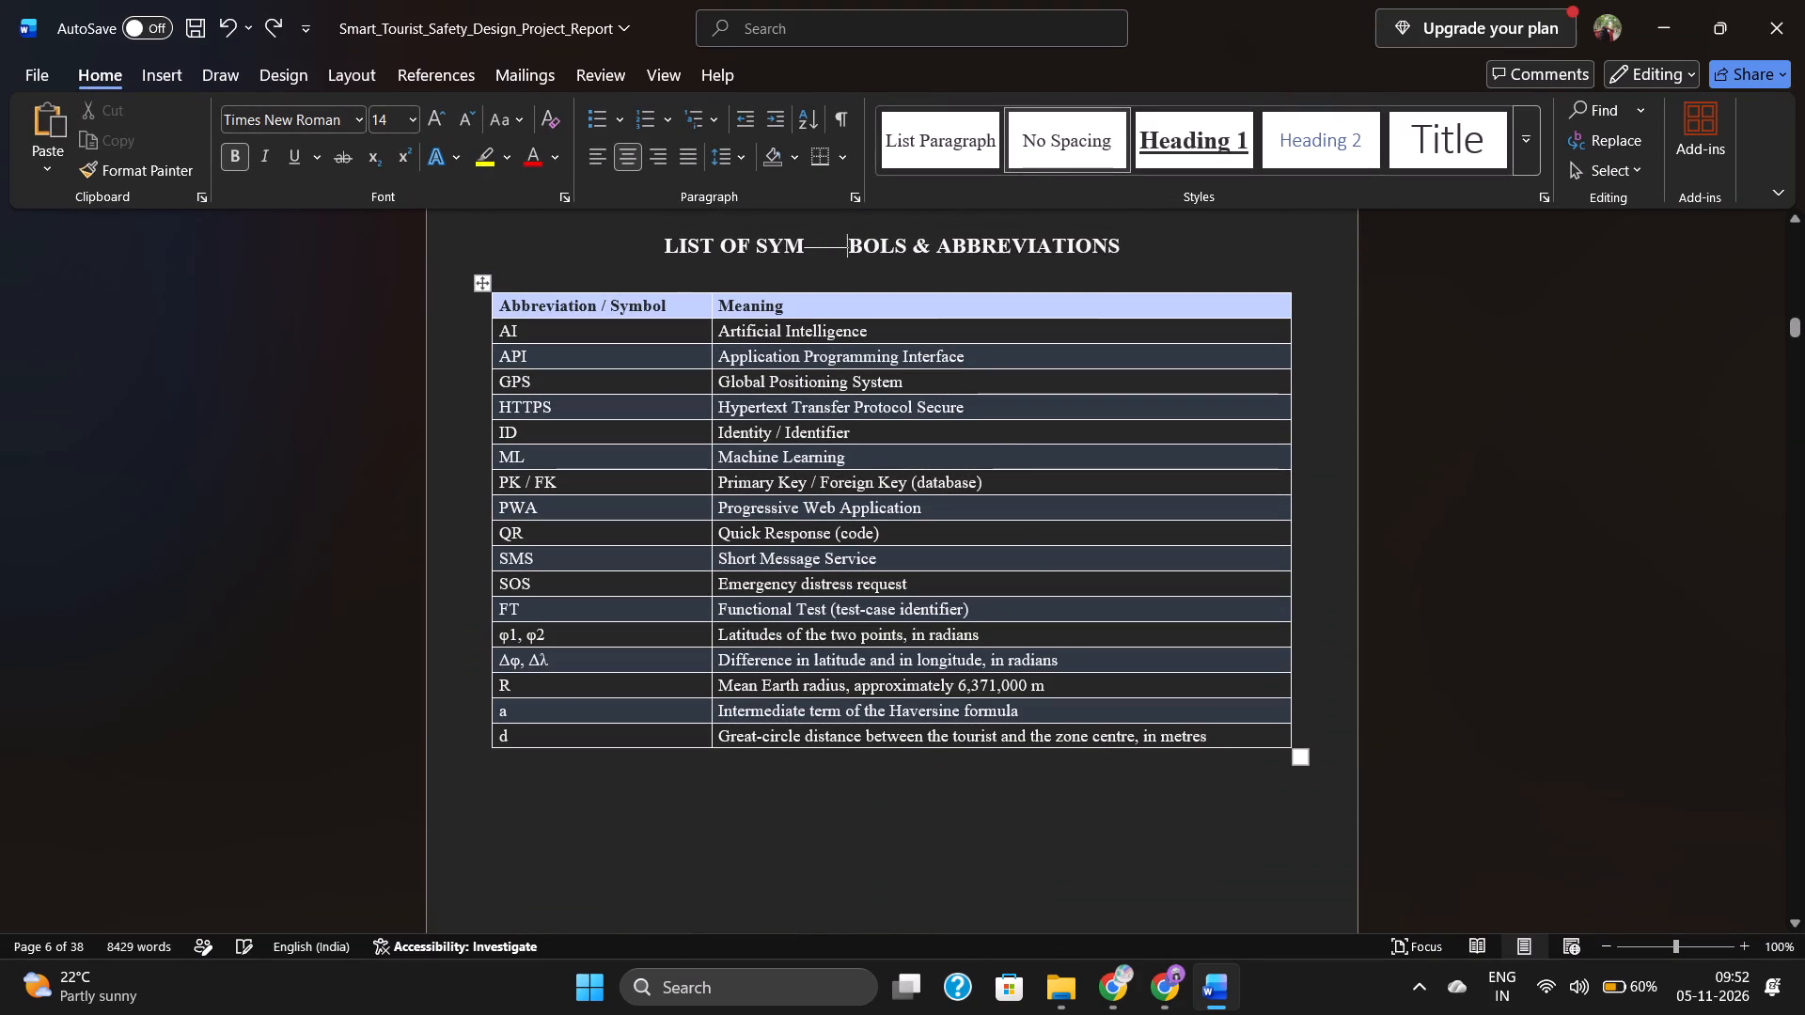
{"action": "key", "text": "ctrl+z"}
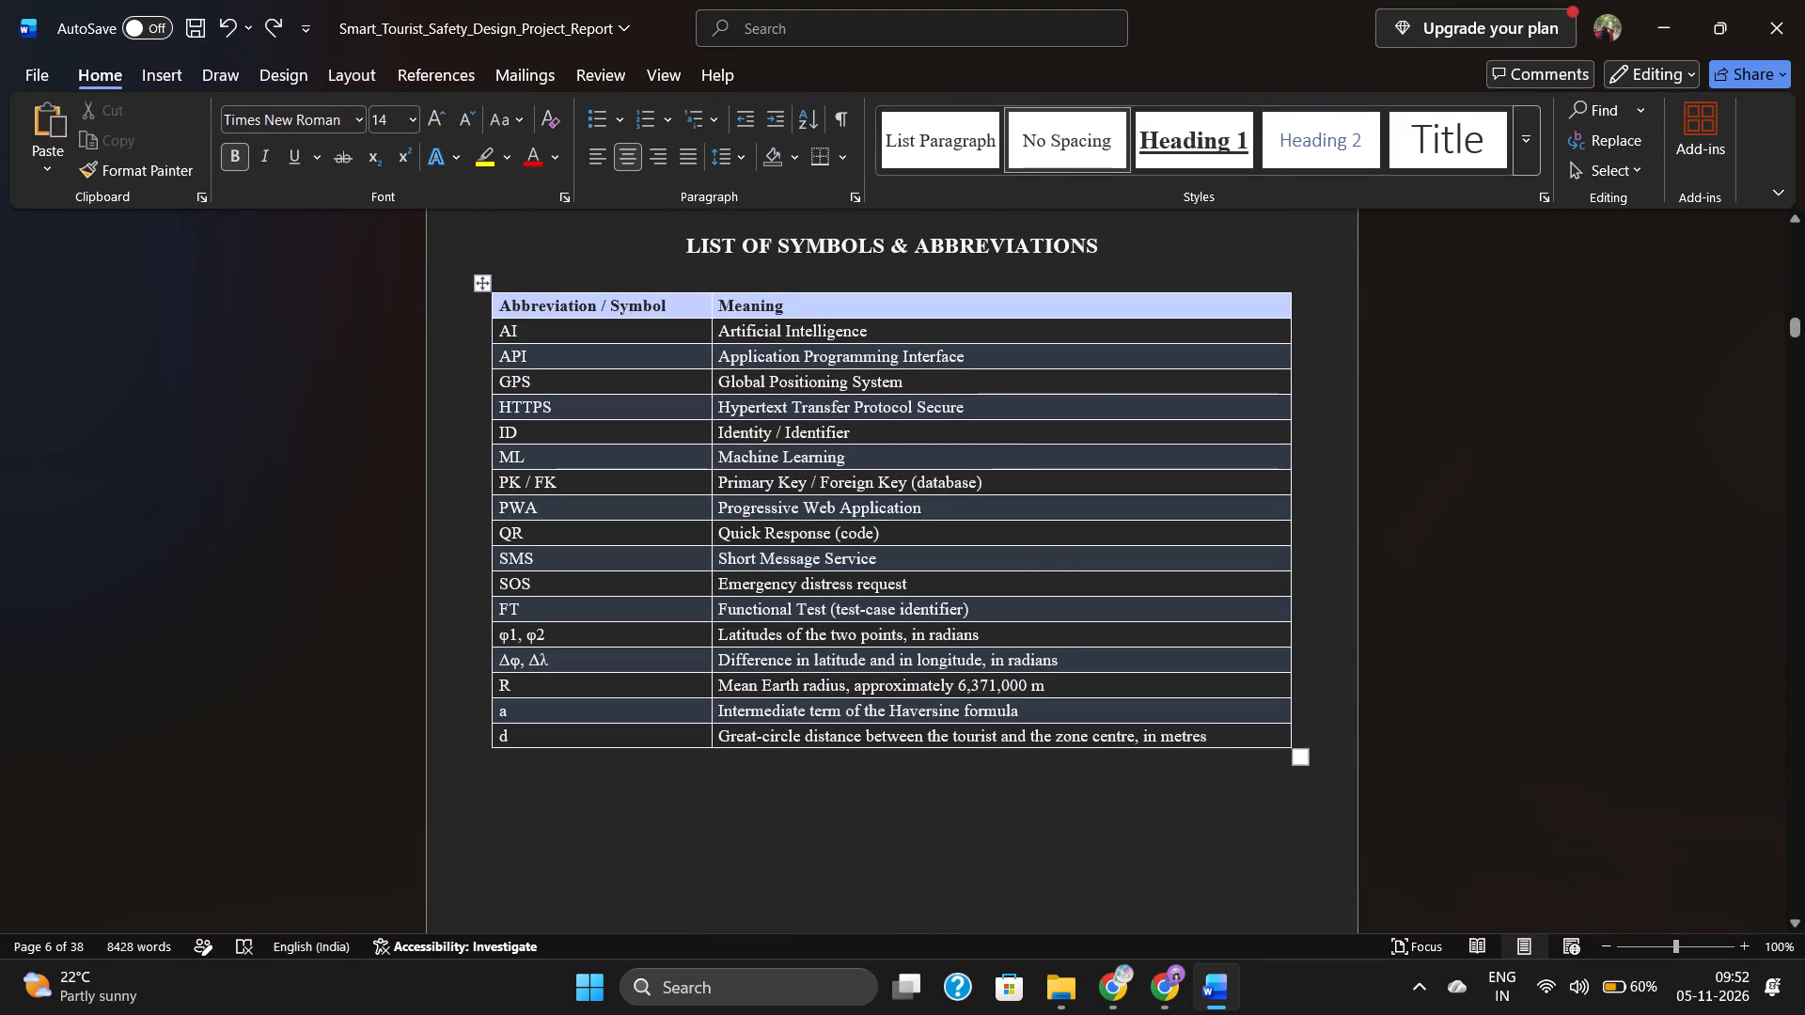
Compare the report's Contents page with the specimen table of contents and Chapter 1 specimen in the university's report format PDF in Chrome.
{"action": "scroll", "coordinate": [1414, 771], "scroll_direction": "down", "scroll_amount": 7}
{"action": "left_click", "coordinate": [1414, 771]}
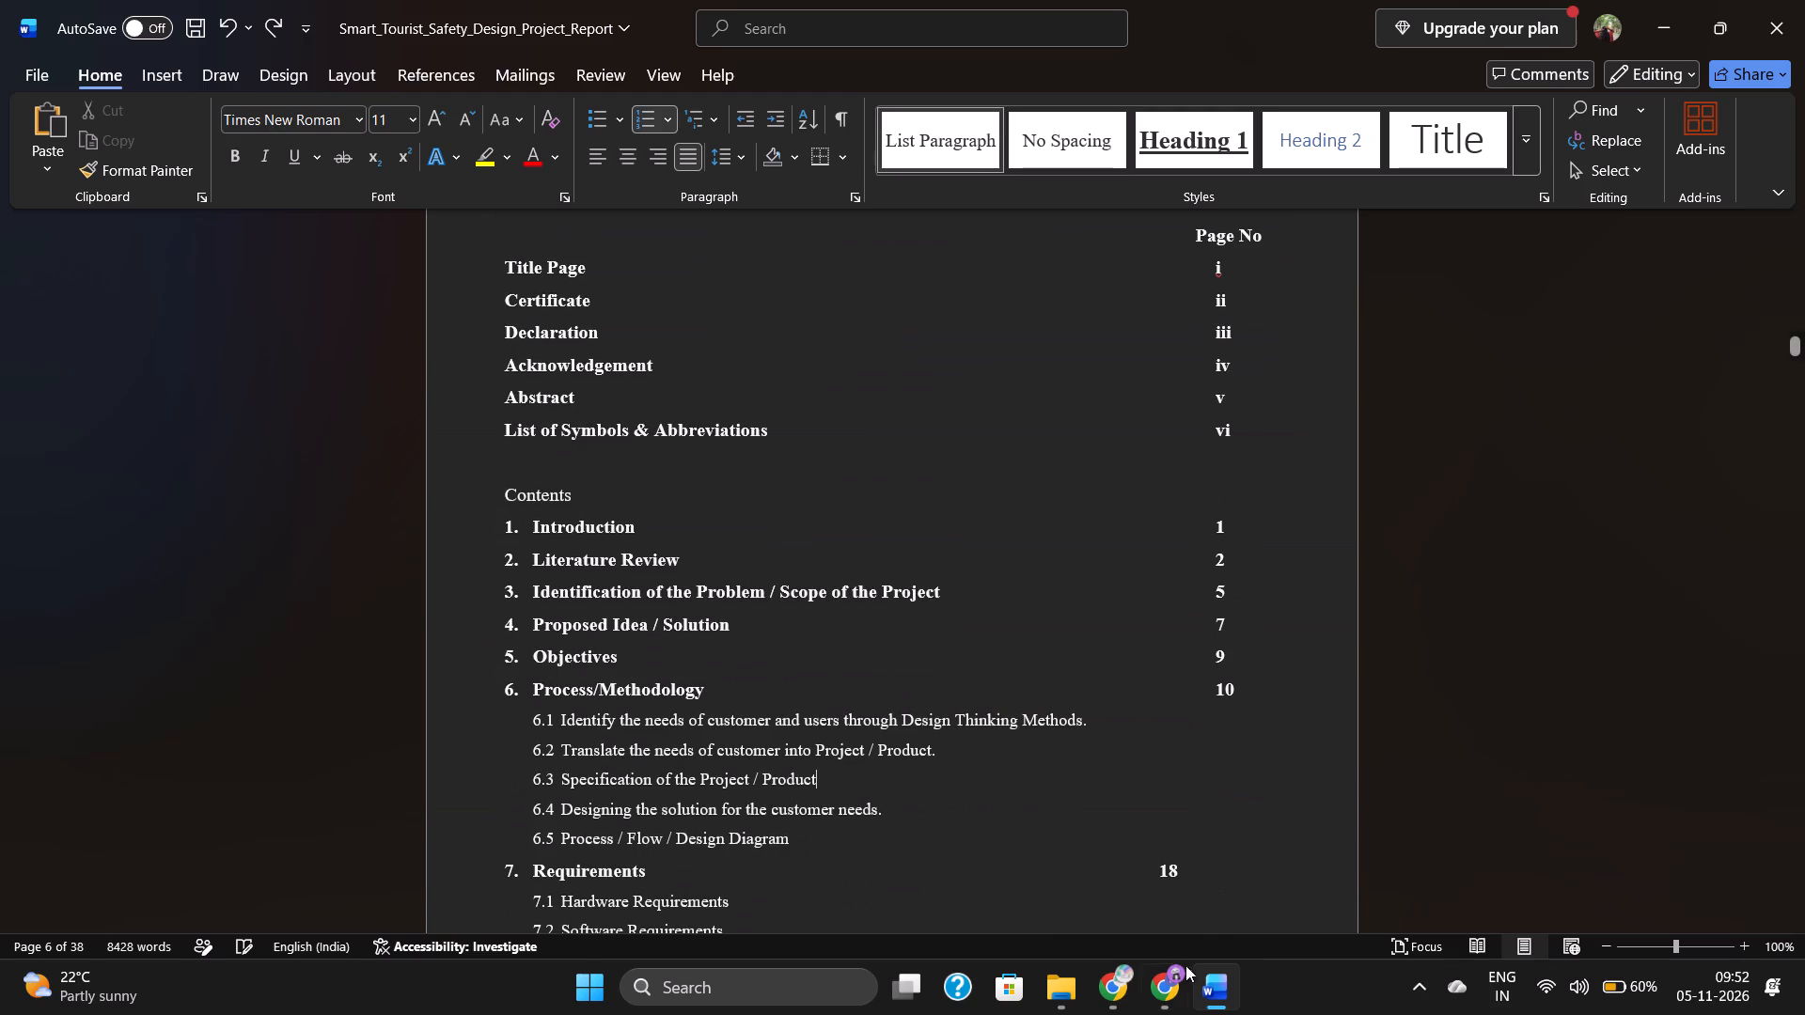
{"action": "scroll", "coordinate": [1374, 811], "scroll_direction": "down", "scroll_amount": 1}
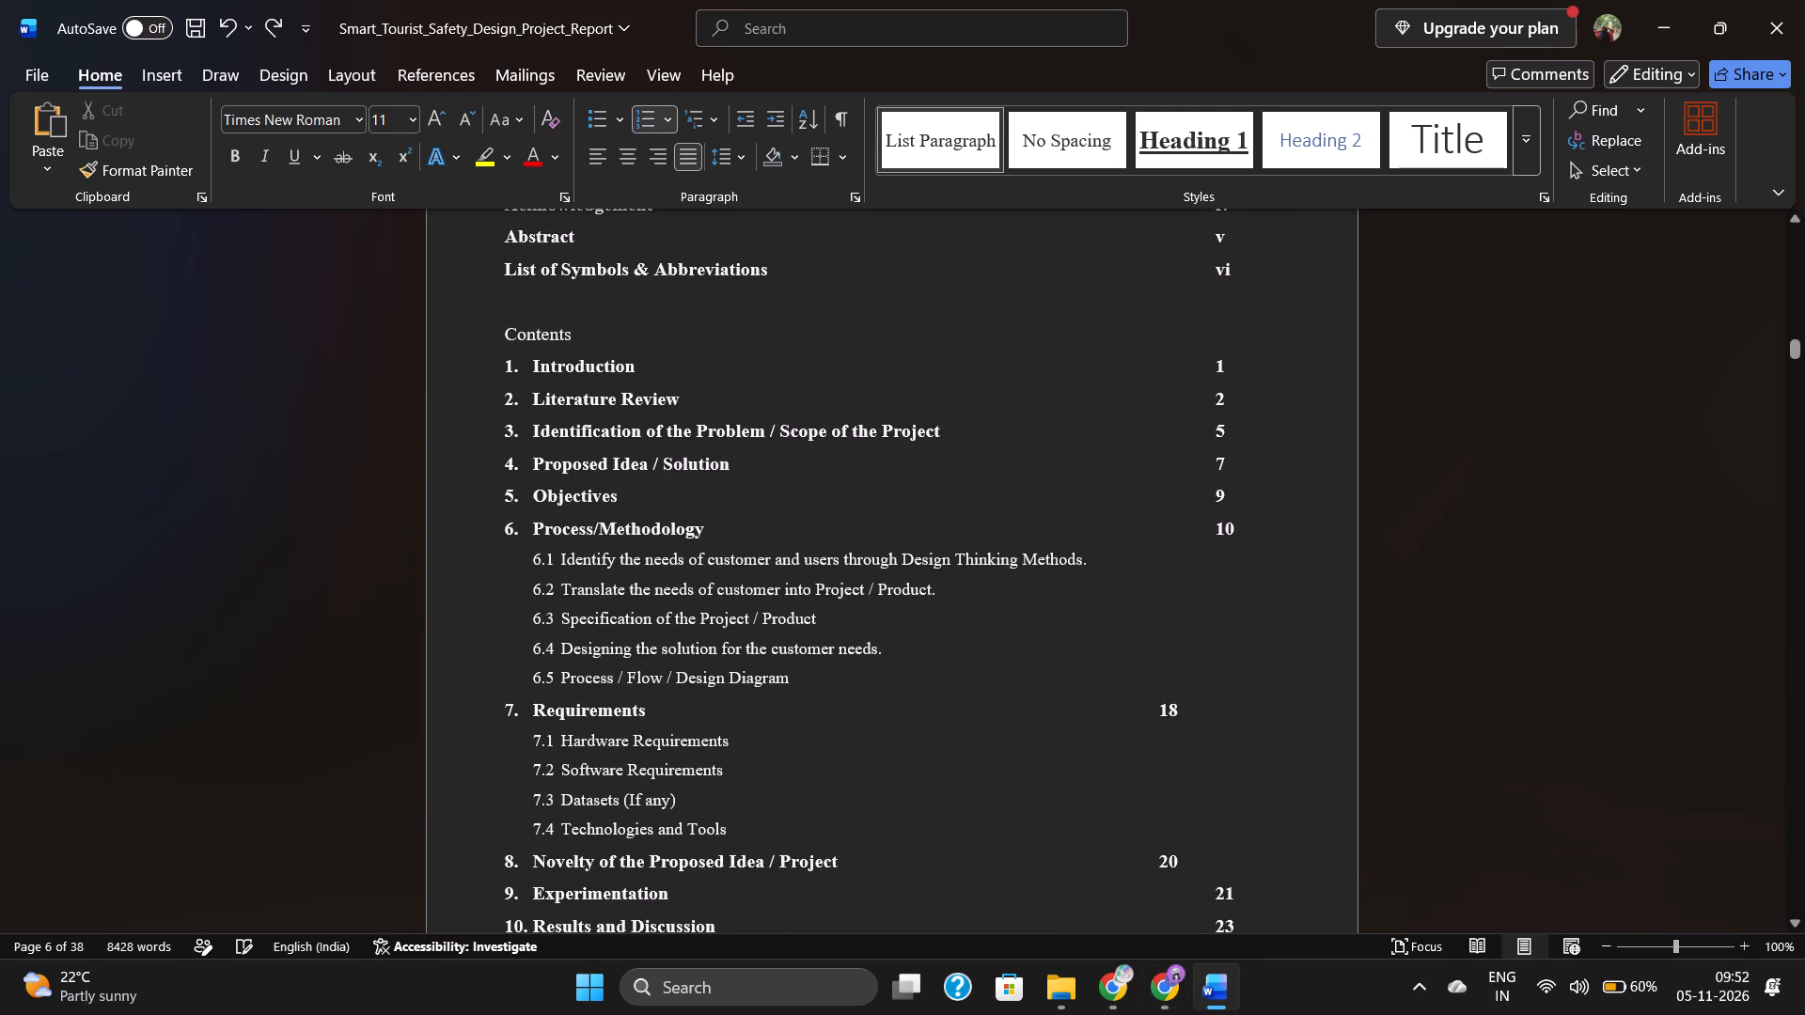
{"action": "scroll", "coordinate": [1374, 811], "scroll_direction": "down", "scroll_amount": 1}
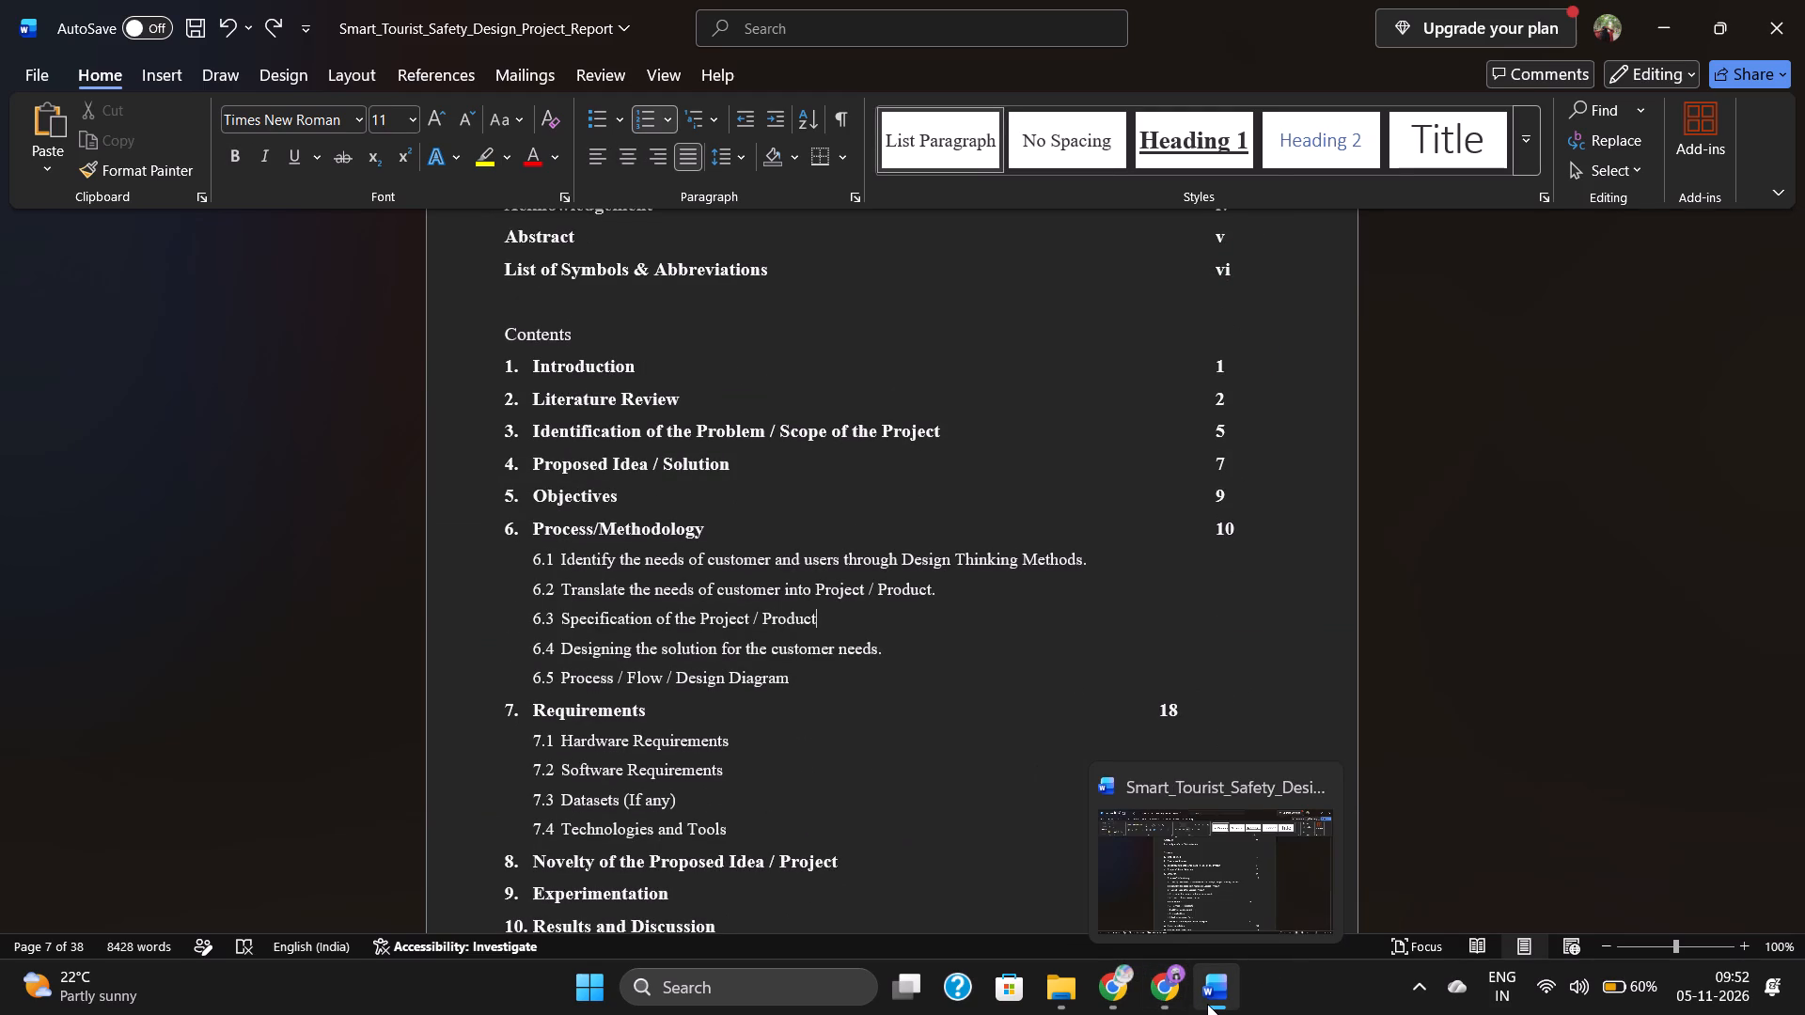
{"action": "left_click", "coordinate": [1122, 981]}
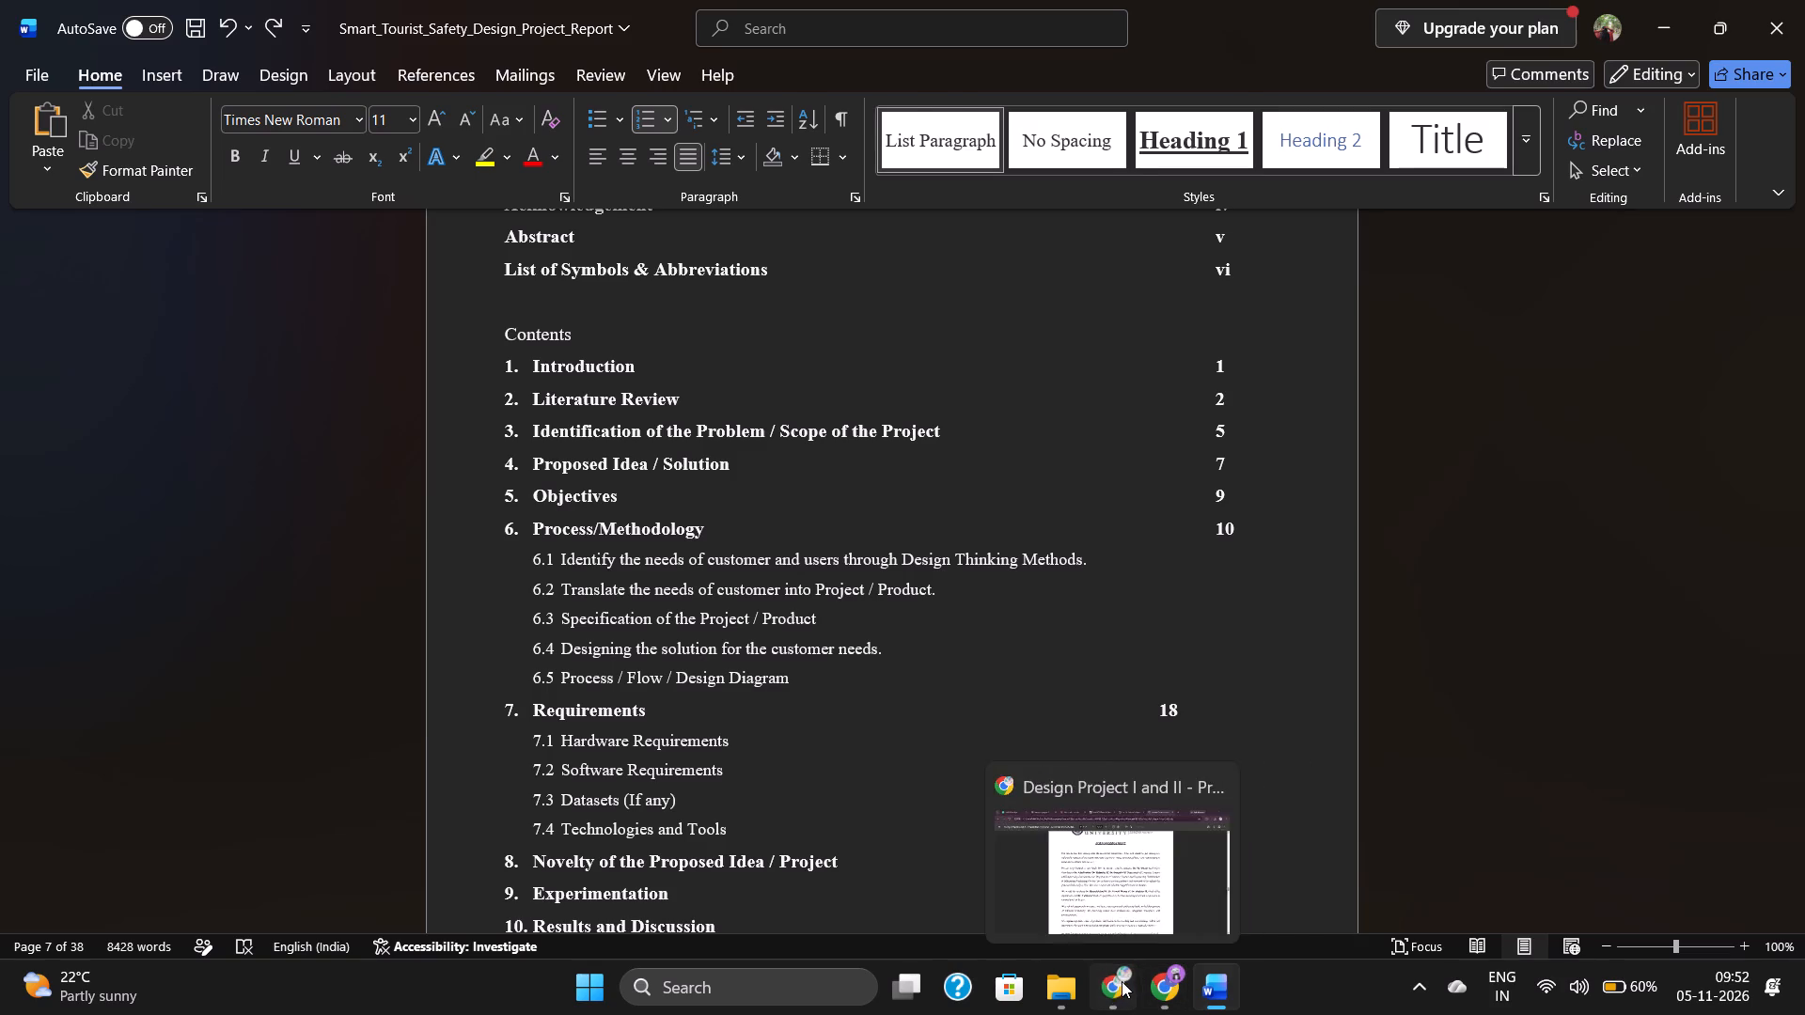
{"action": "scroll", "coordinate": [1048, 538], "scroll_direction": "down", "scroll_amount": 8}
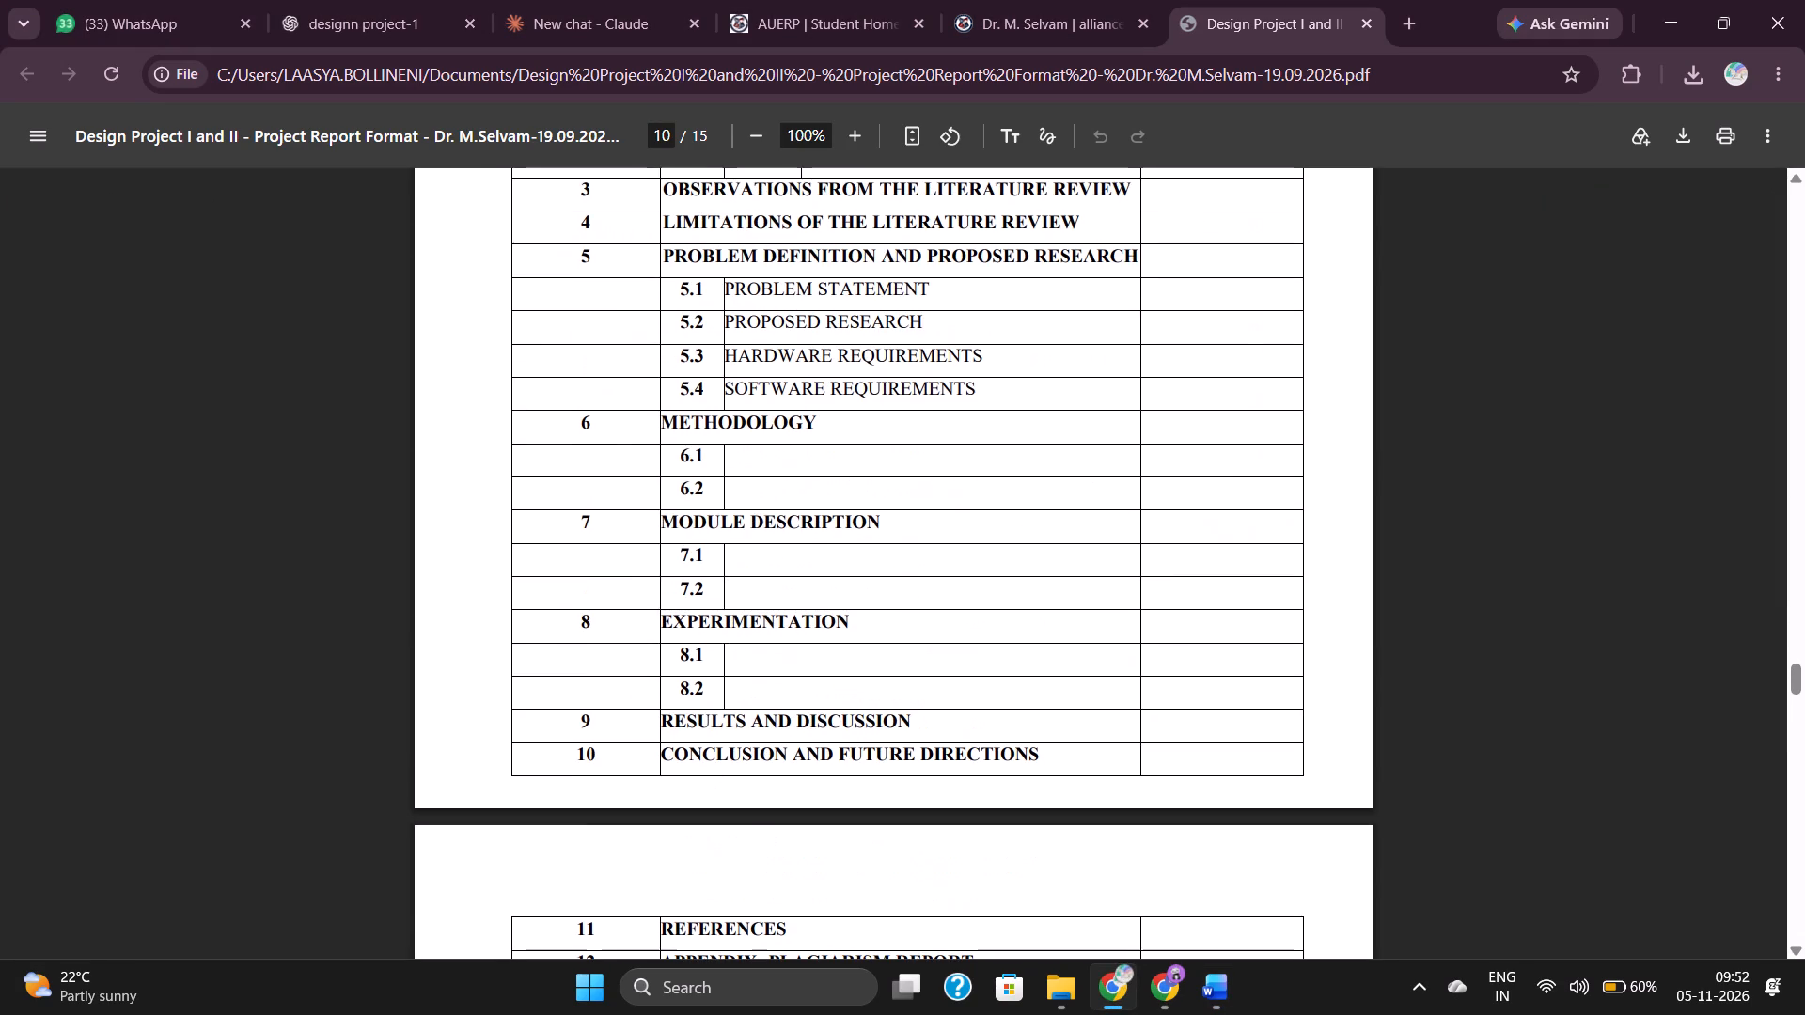
{"action": "scroll", "coordinate": [1048, 538], "scroll_direction": "down", "scroll_amount": 5}
{"action": "scroll", "coordinate": [1048, 538], "scroll_direction": "up", "scroll_amount": 5}
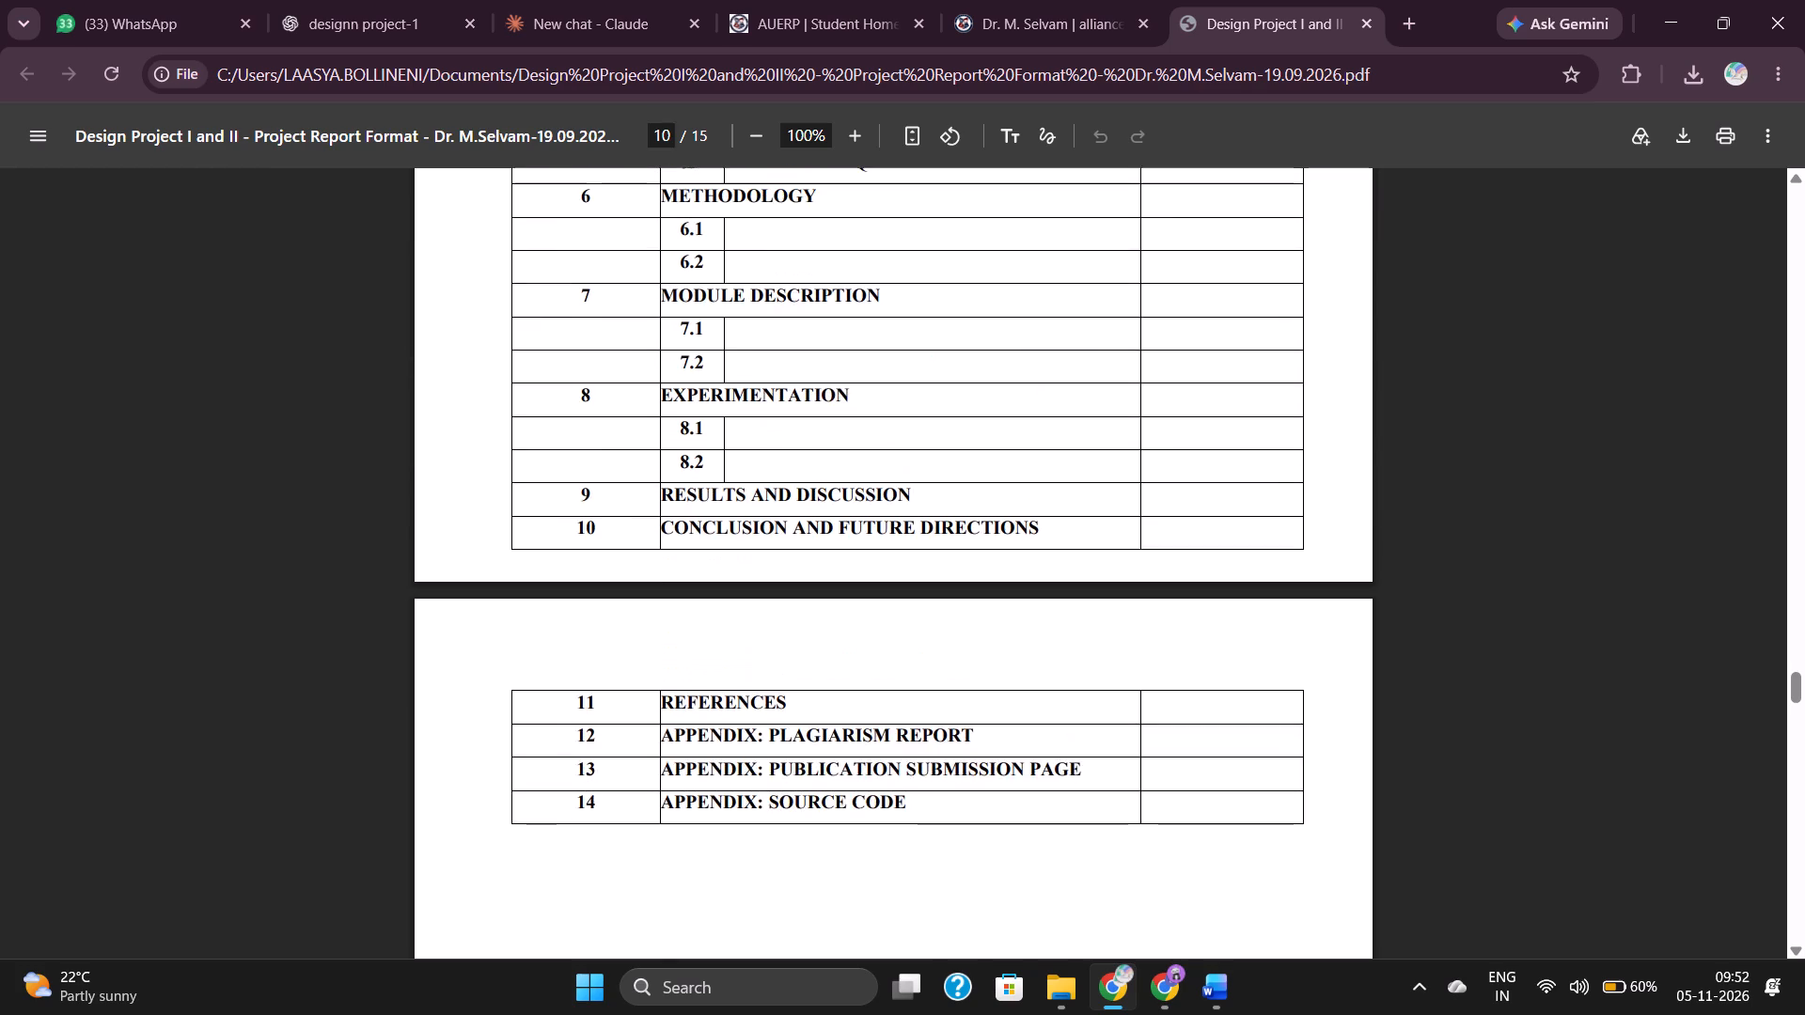
{"action": "scroll", "coordinate": [1048, 538], "scroll_direction": "up", "scroll_amount": 5}
{"action": "scroll", "coordinate": [1048, 538], "scroll_direction": "down", "scroll_amount": 1}
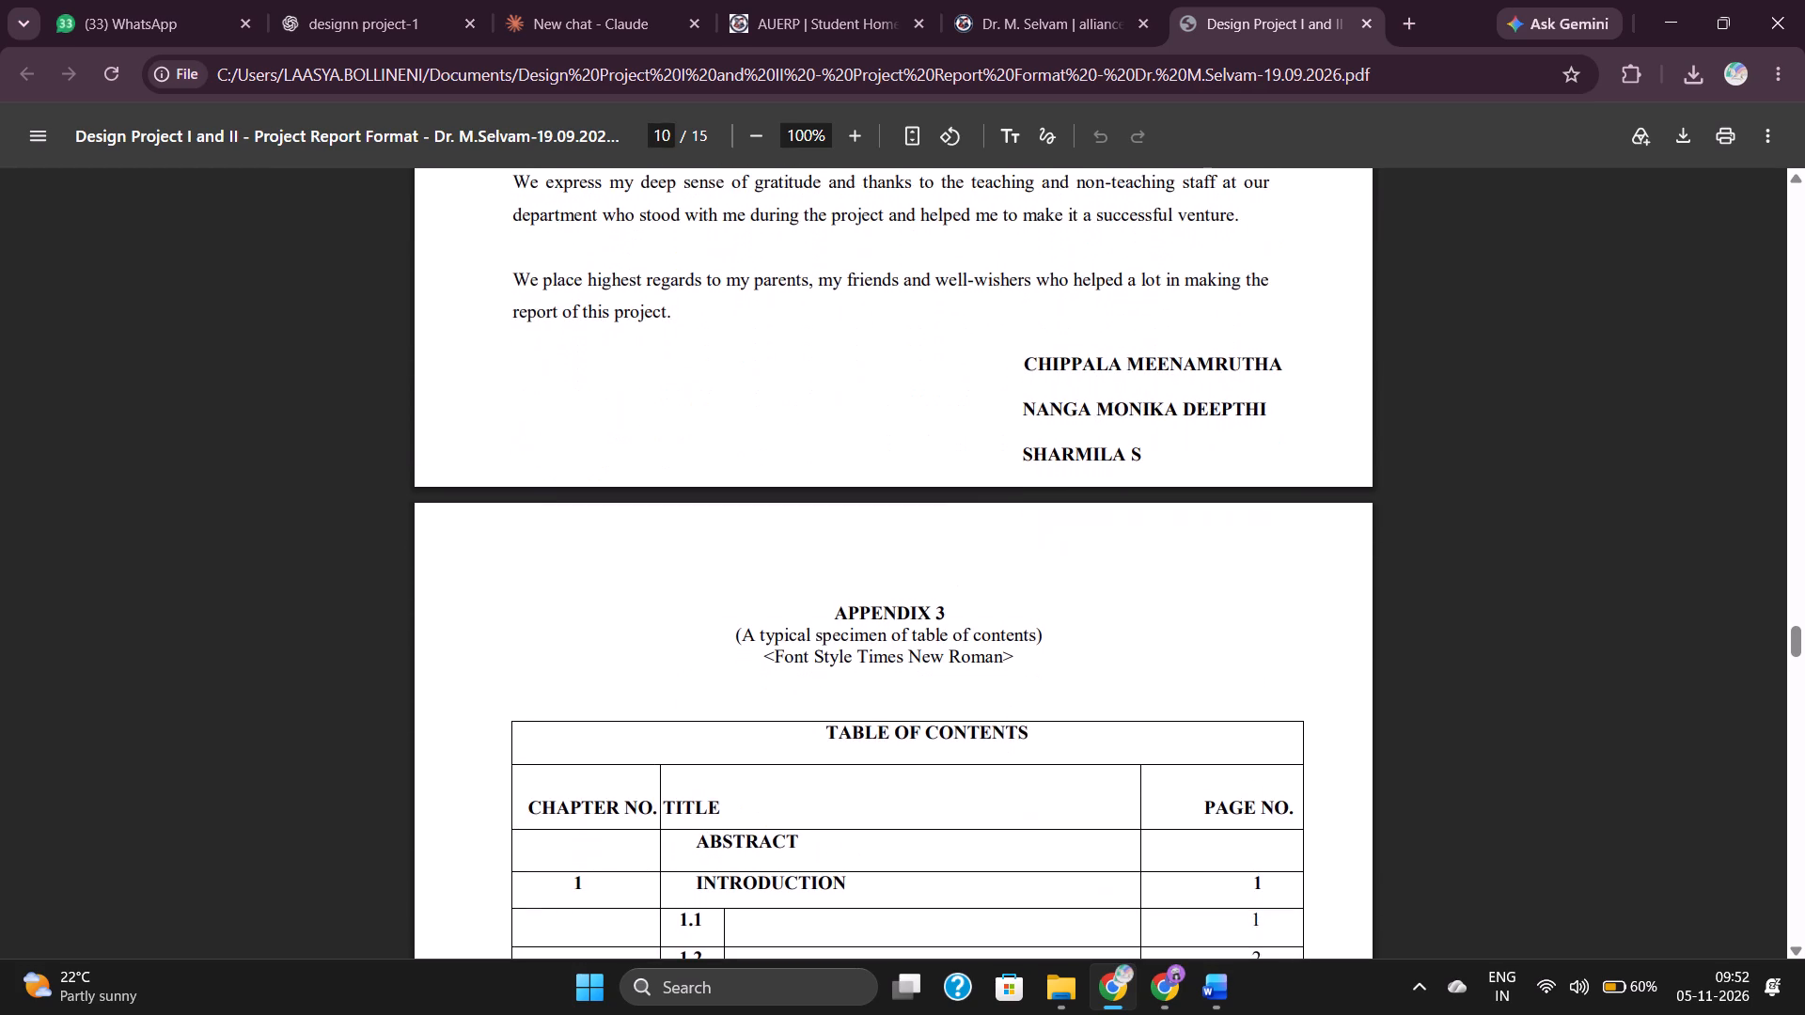
{"action": "scroll", "coordinate": [1048, 538], "scroll_direction": "down", "scroll_amount": 1}
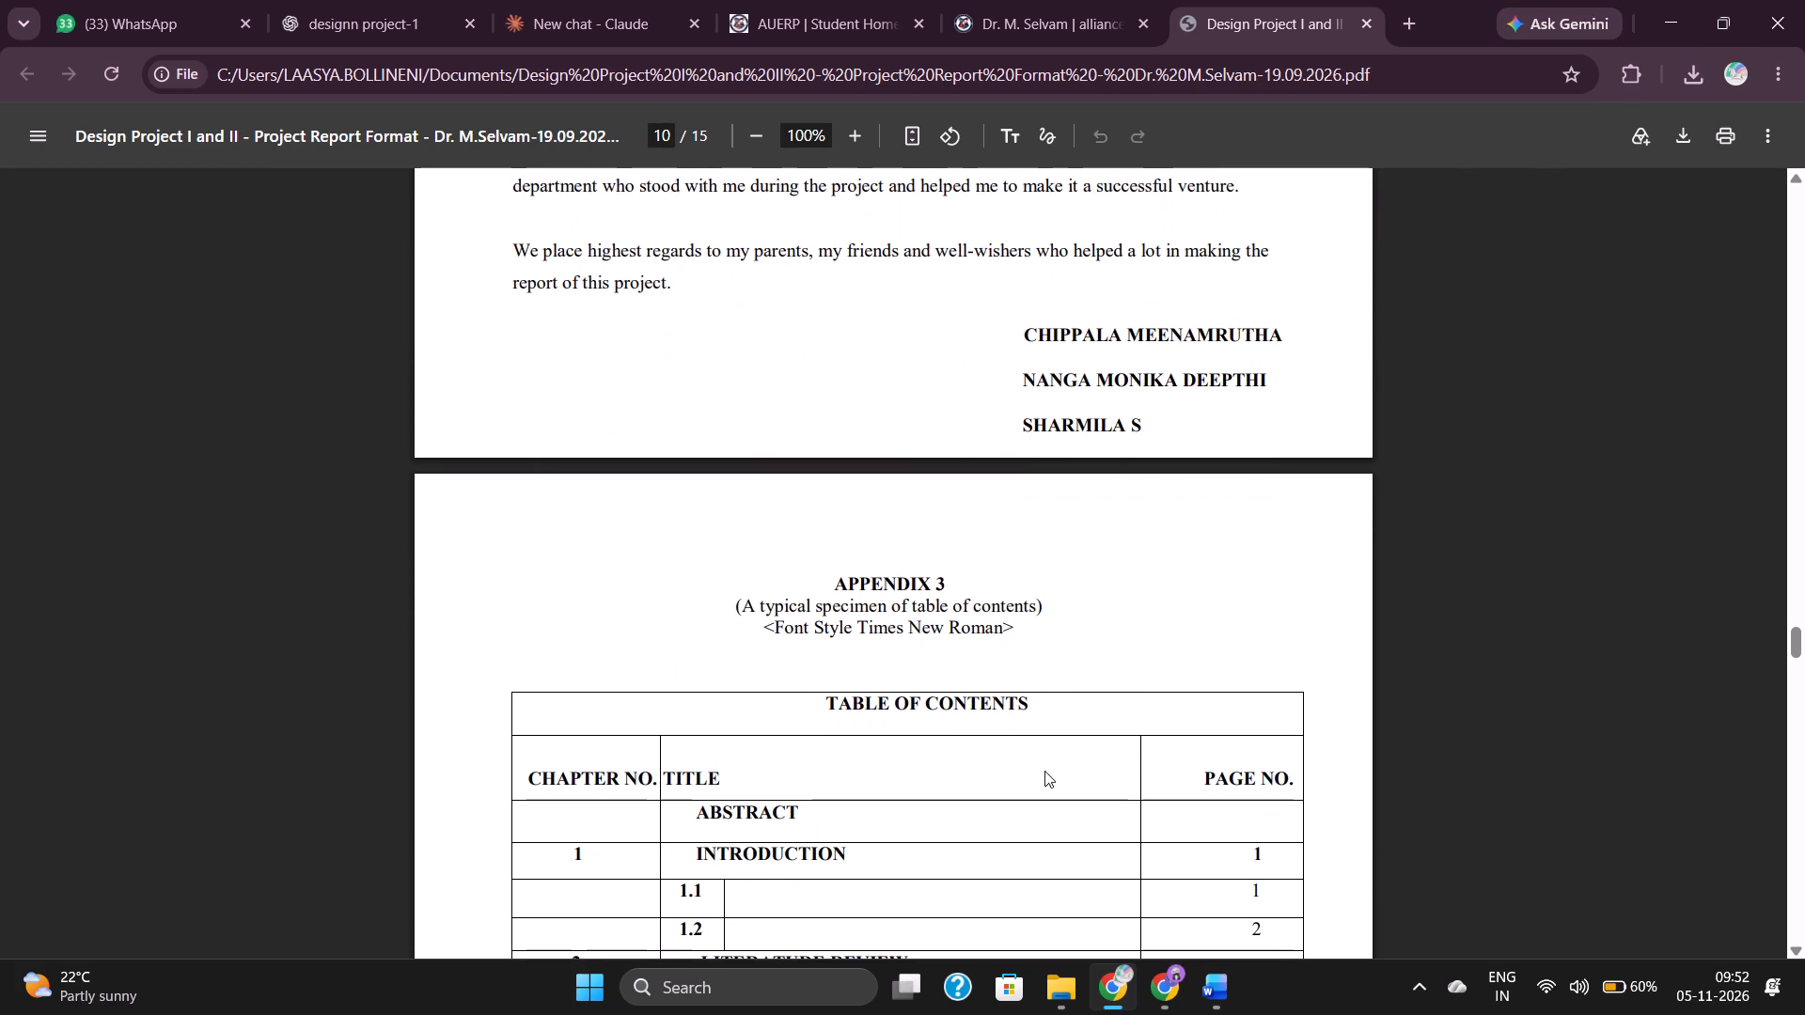
{"action": "scroll", "coordinate": [1048, 663], "scroll_direction": "down", "scroll_amount": 3}
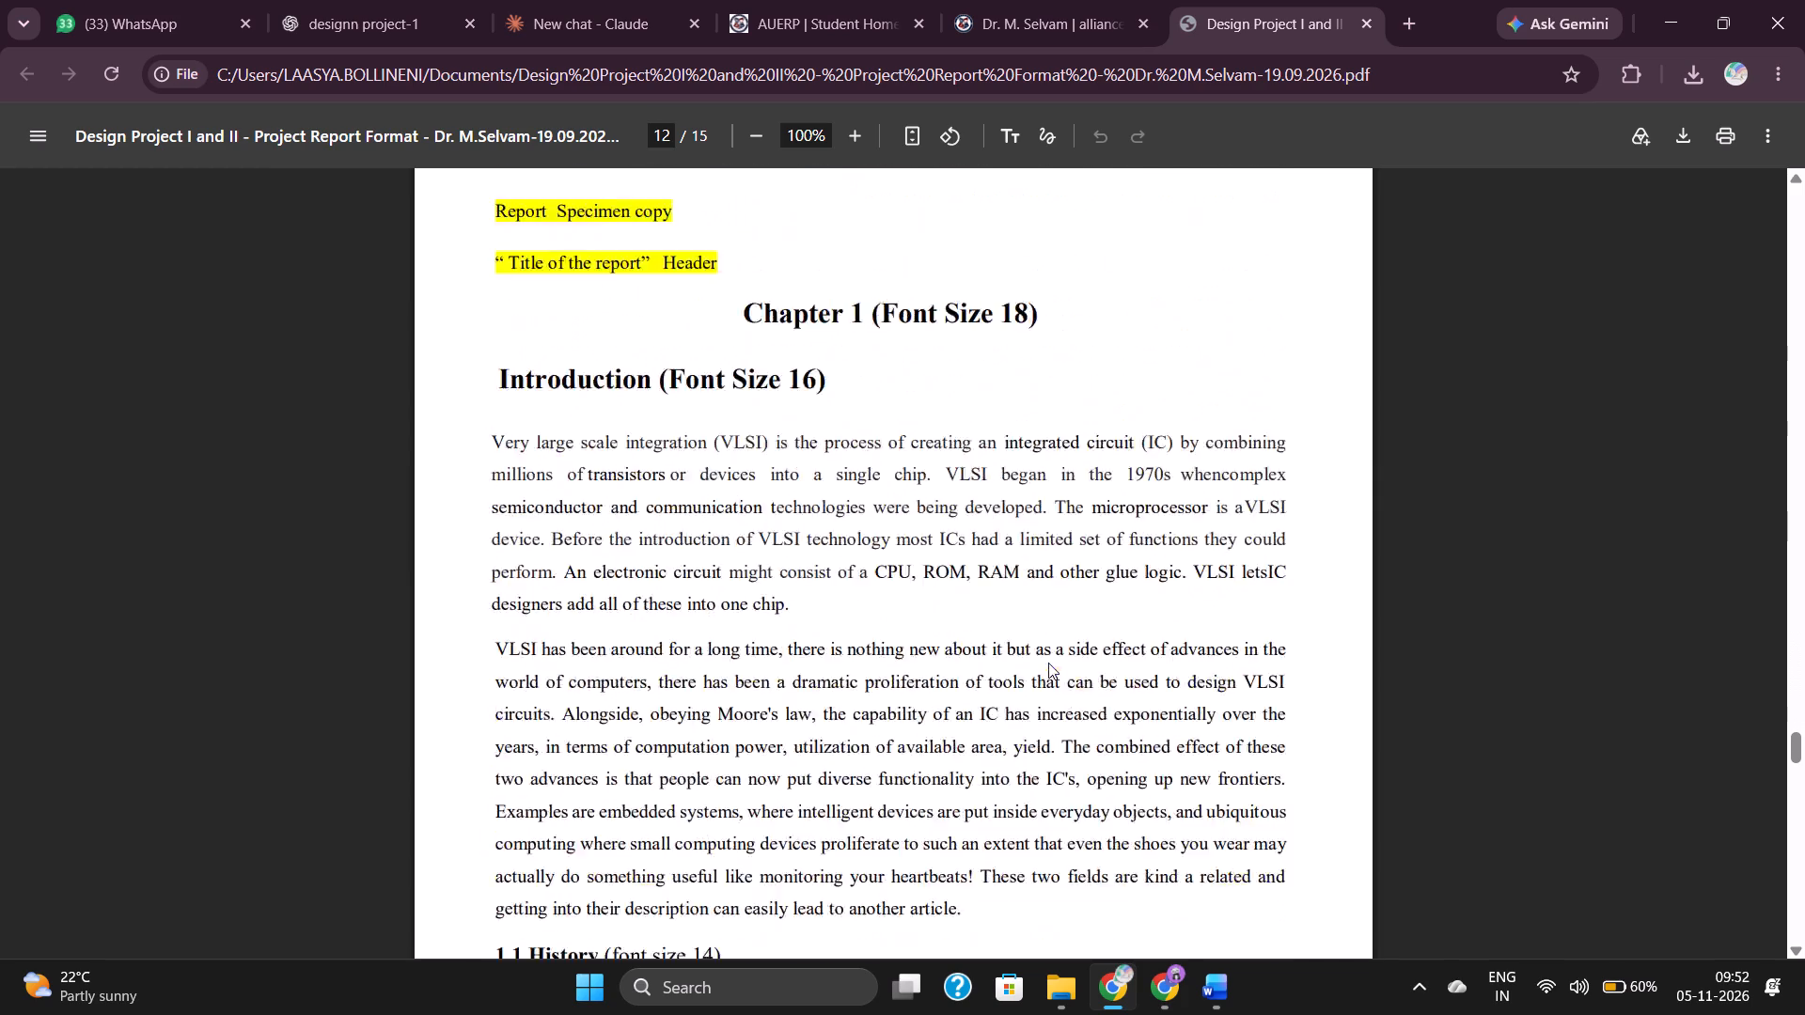
{"action": "scroll", "coordinate": [1048, 663], "scroll_direction": "down", "scroll_amount": 5}
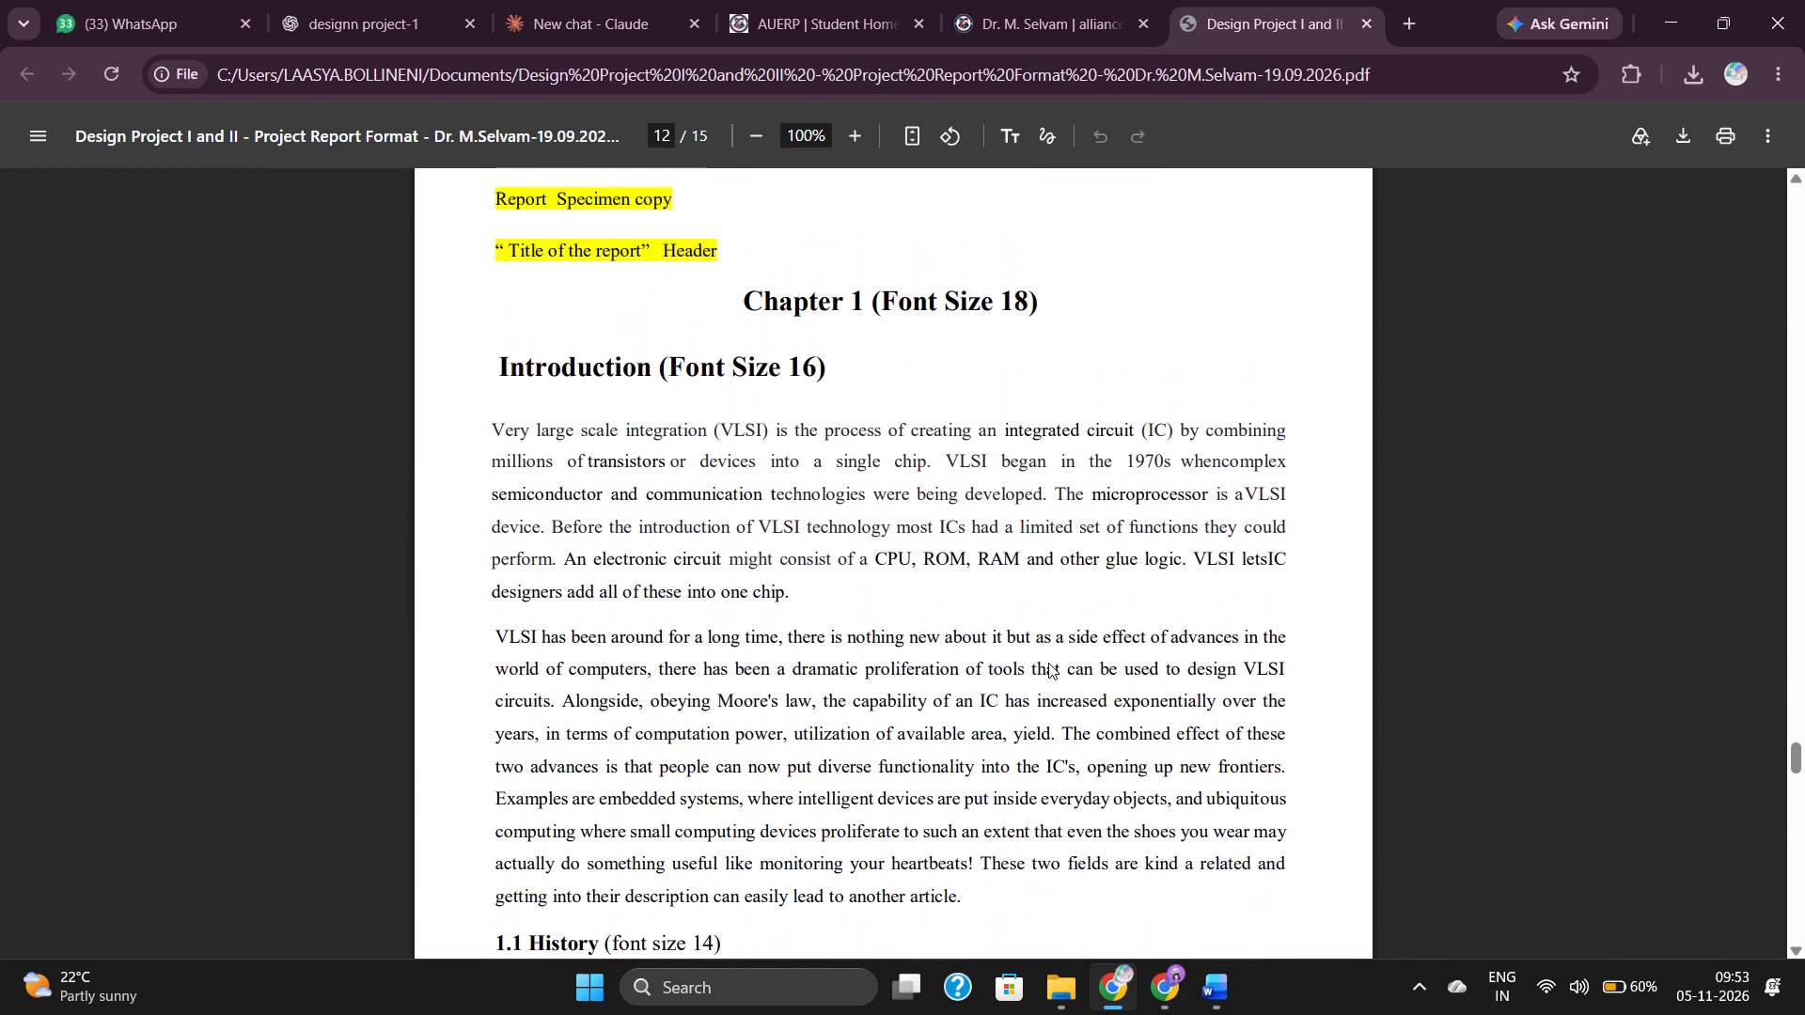
{"action": "scroll", "coordinate": [1048, 663], "scroll_direction": "down", "scroll_amount": 1}
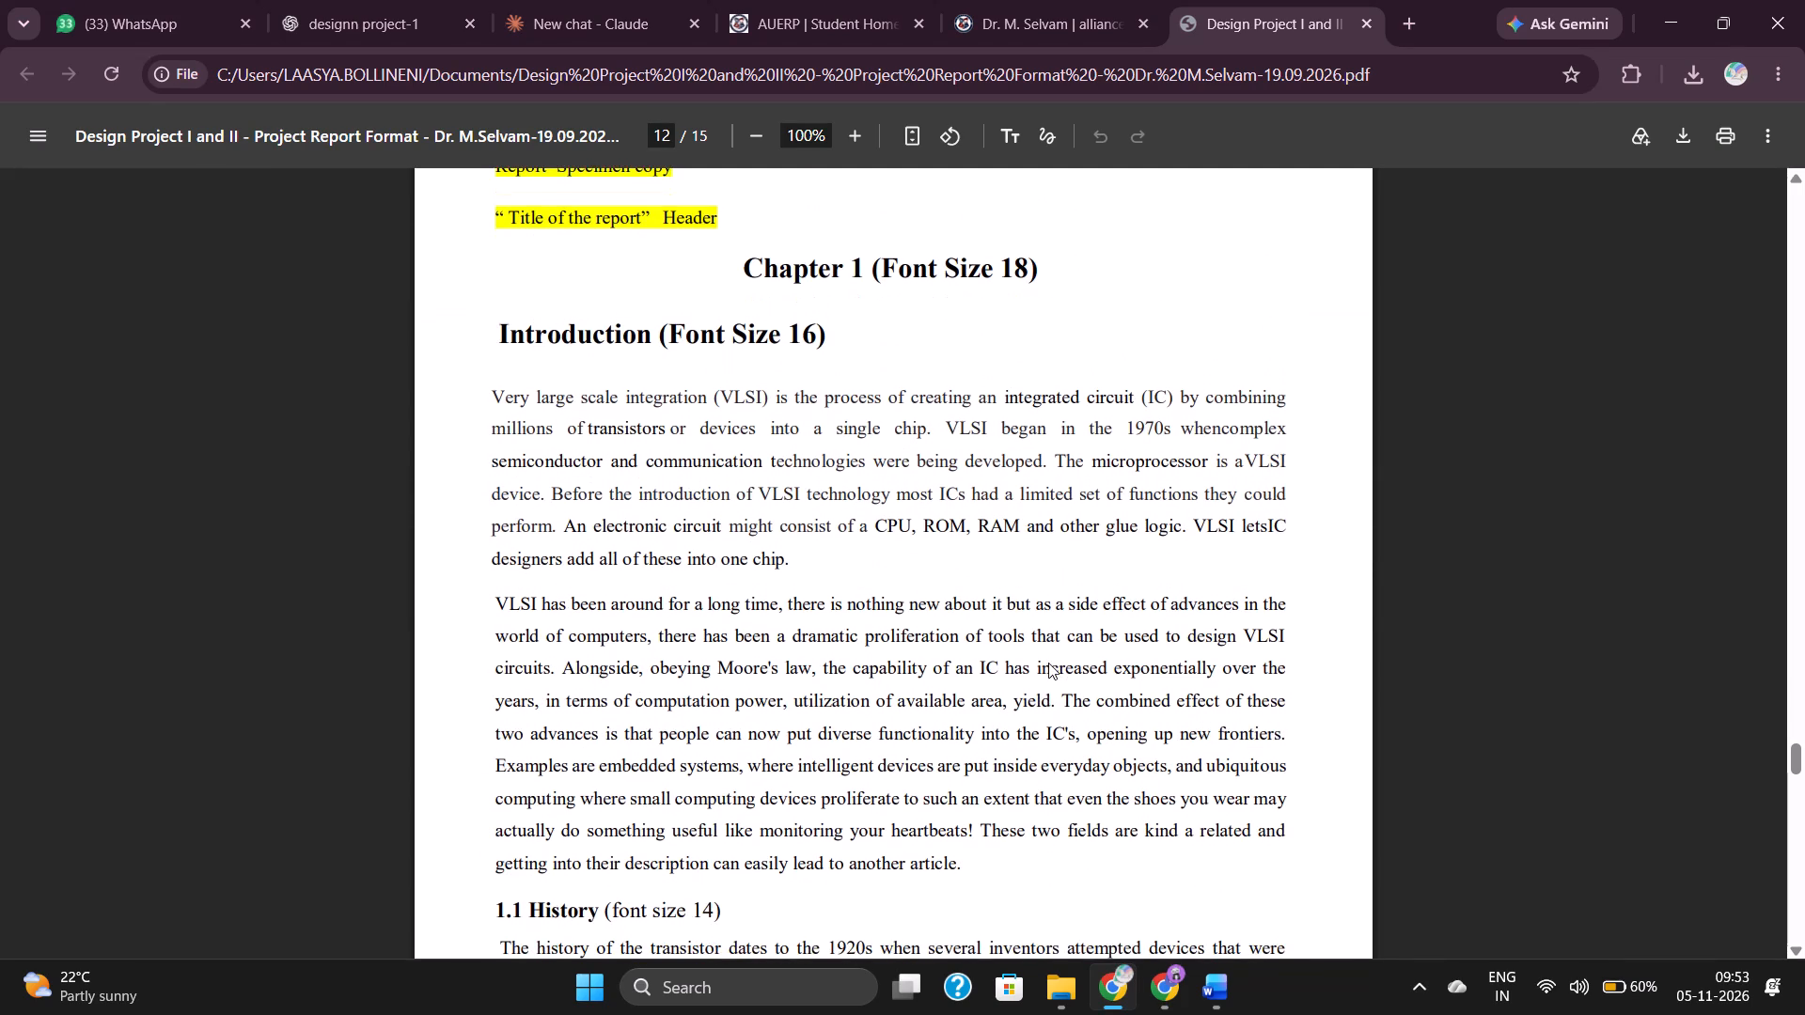
{"action": "left_click", "coordinate": [1644, 0]}
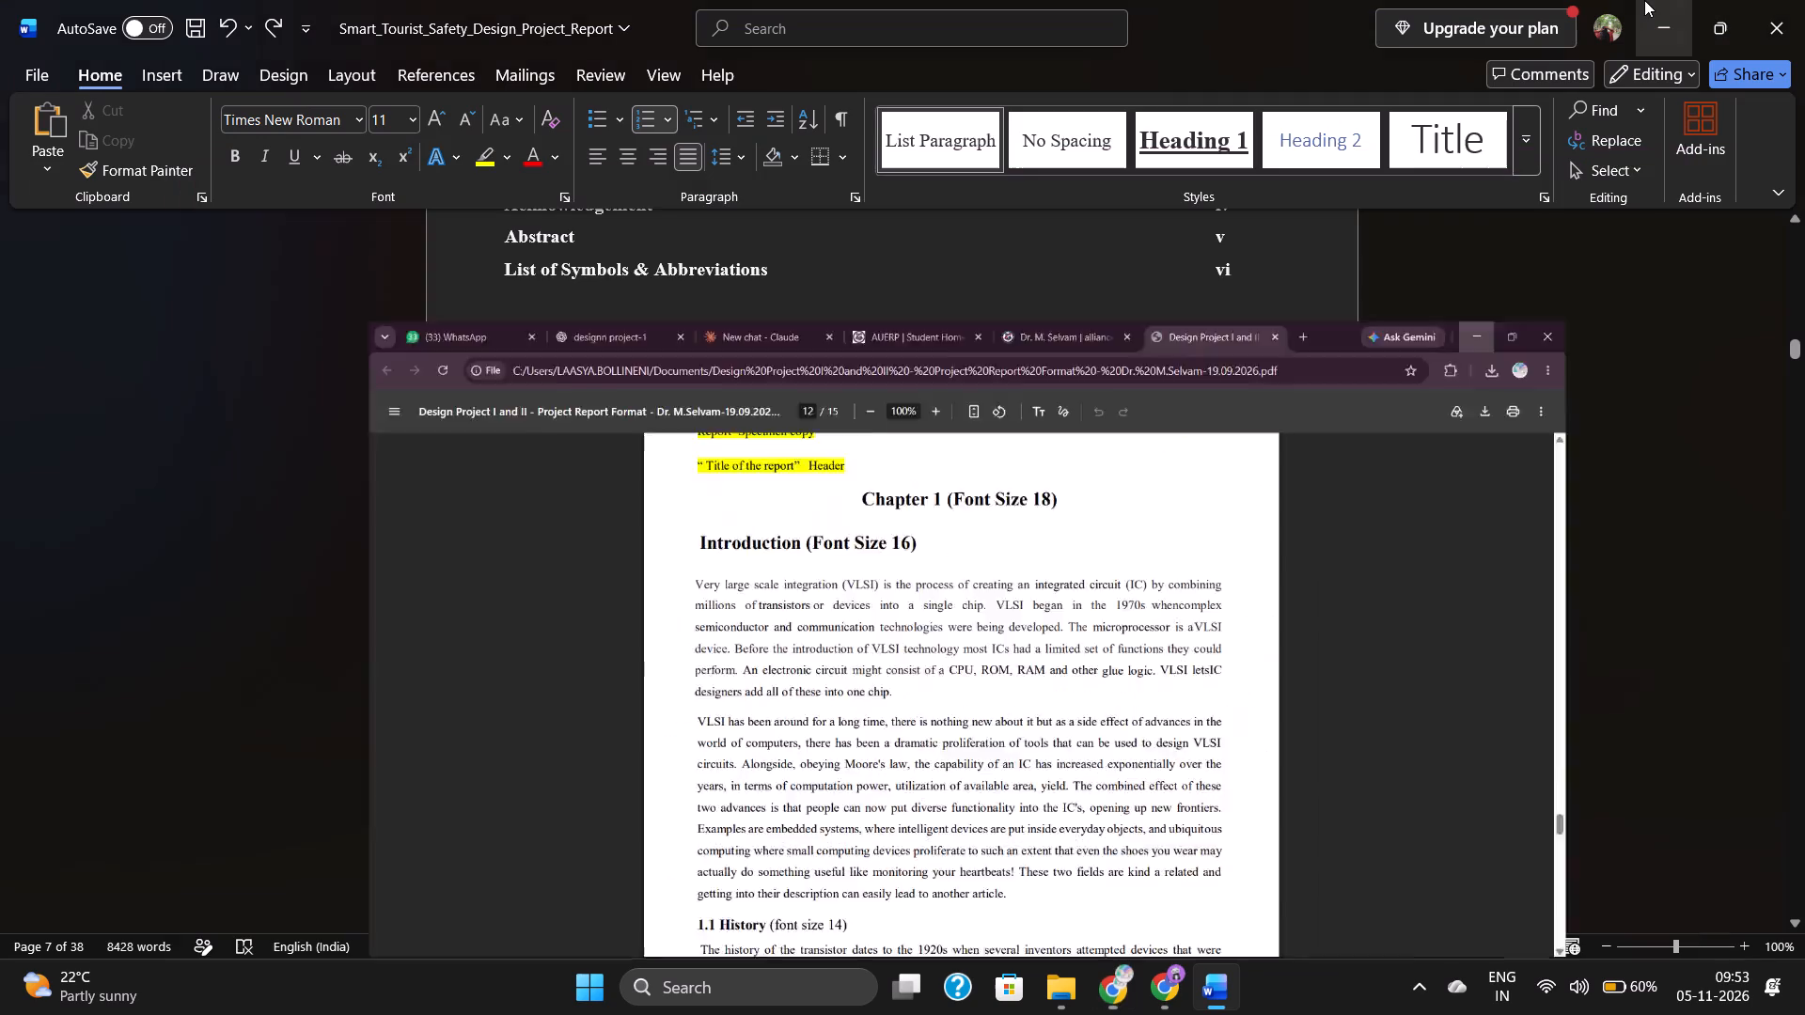
In the Contents, move the page number 20 of "Novelty of the Proposed Idea / Project" into line with the page-number column.
{"action": "scroll", "coordinate": [1004, 695], "scroll_direction": "down", "scroll_amount": 8}
{"action": "scroll", "coordinate": [1004, 695], "scroll_direction": "up", "scroll_amount": 1}
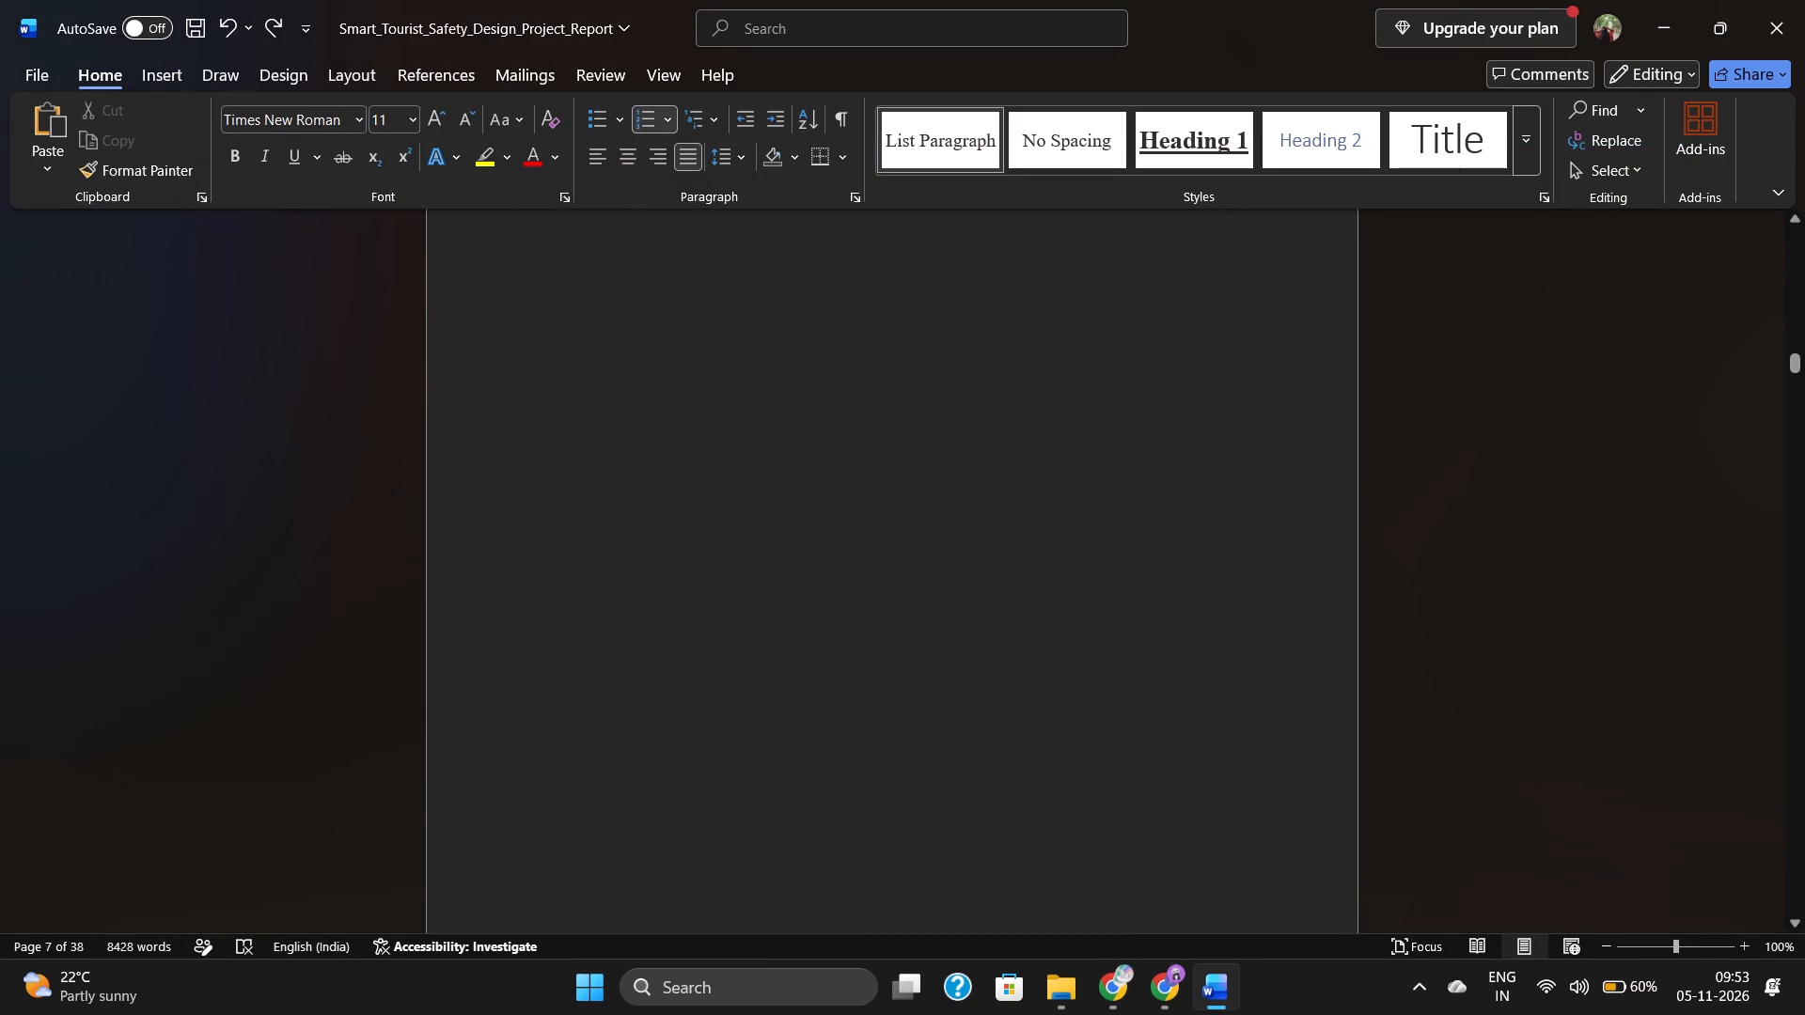
{"action": "scroll", "coordinate": [1004, 695], "scroll_direction": "up", "scroll_amount": 3}
{"action": "scroll", "coordinate": [1004, 695], "scroll_direction": "down", "scroll_amount": 5}
{"action": "scroll", "coordinate": [1004, 695], "scroll_direction": "up", "scroll_amount": 4}
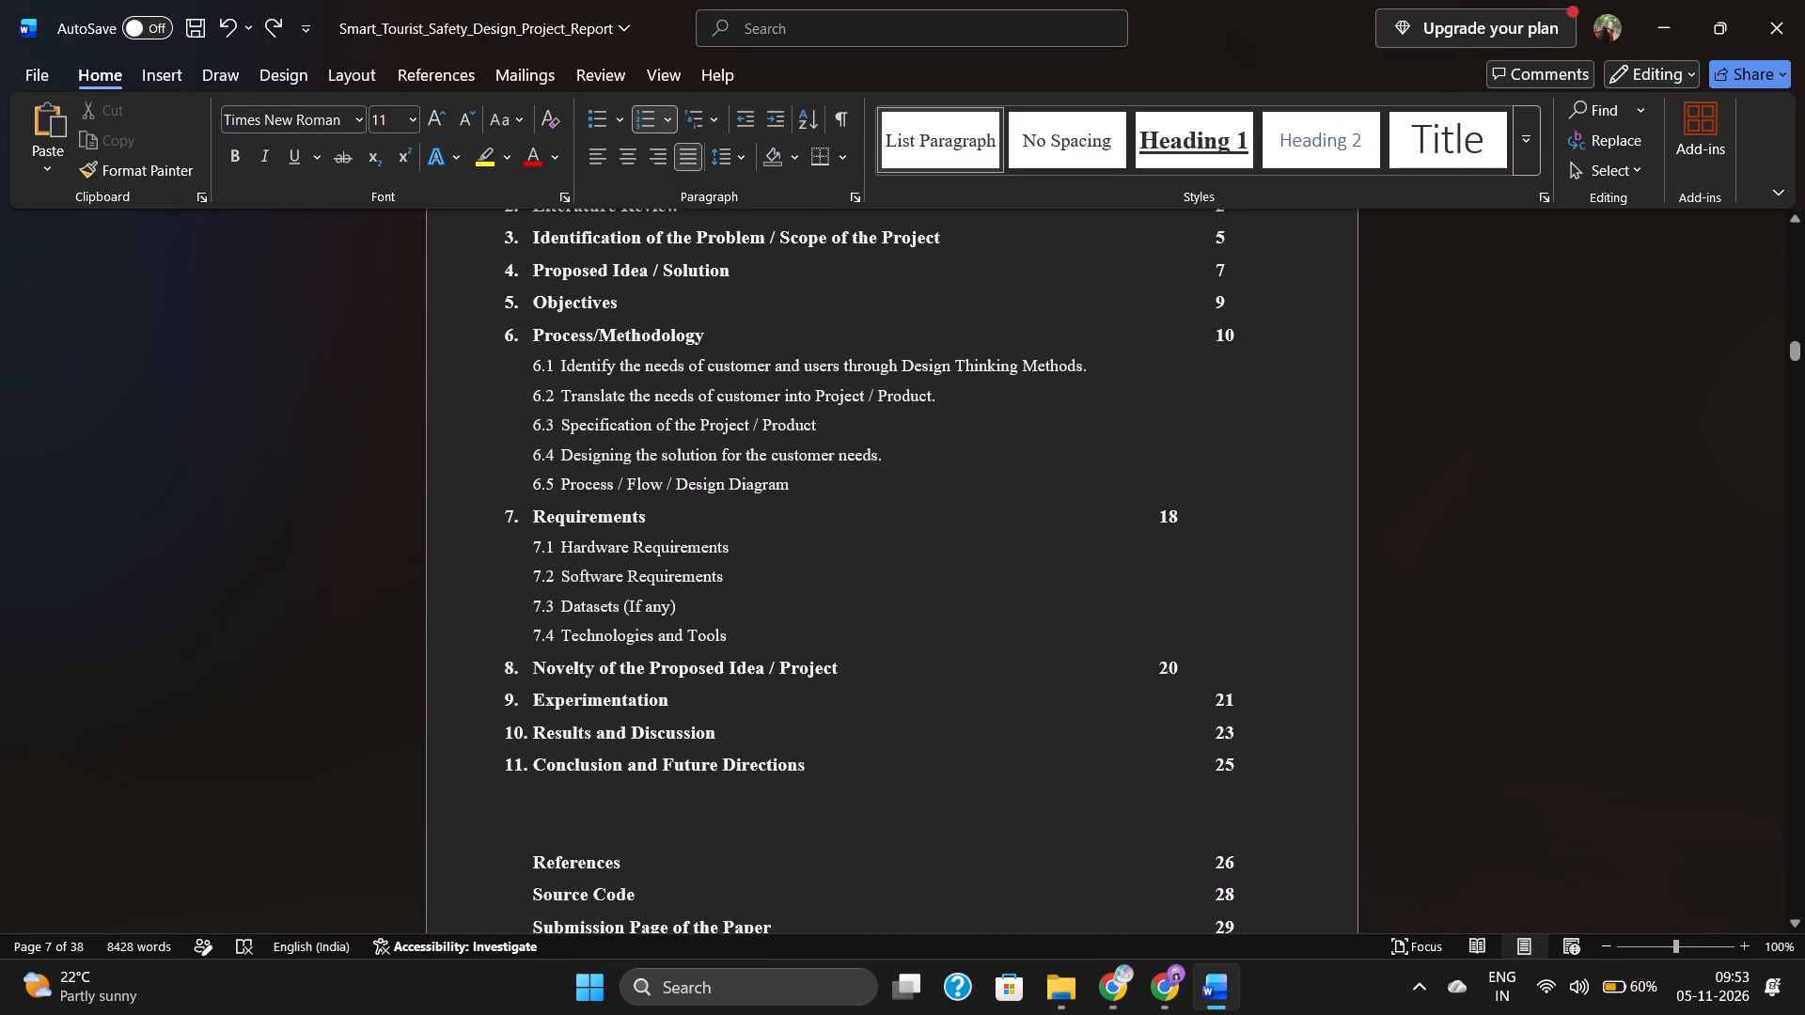
{"action": "left_click", "coordinate": [1157, 669]}
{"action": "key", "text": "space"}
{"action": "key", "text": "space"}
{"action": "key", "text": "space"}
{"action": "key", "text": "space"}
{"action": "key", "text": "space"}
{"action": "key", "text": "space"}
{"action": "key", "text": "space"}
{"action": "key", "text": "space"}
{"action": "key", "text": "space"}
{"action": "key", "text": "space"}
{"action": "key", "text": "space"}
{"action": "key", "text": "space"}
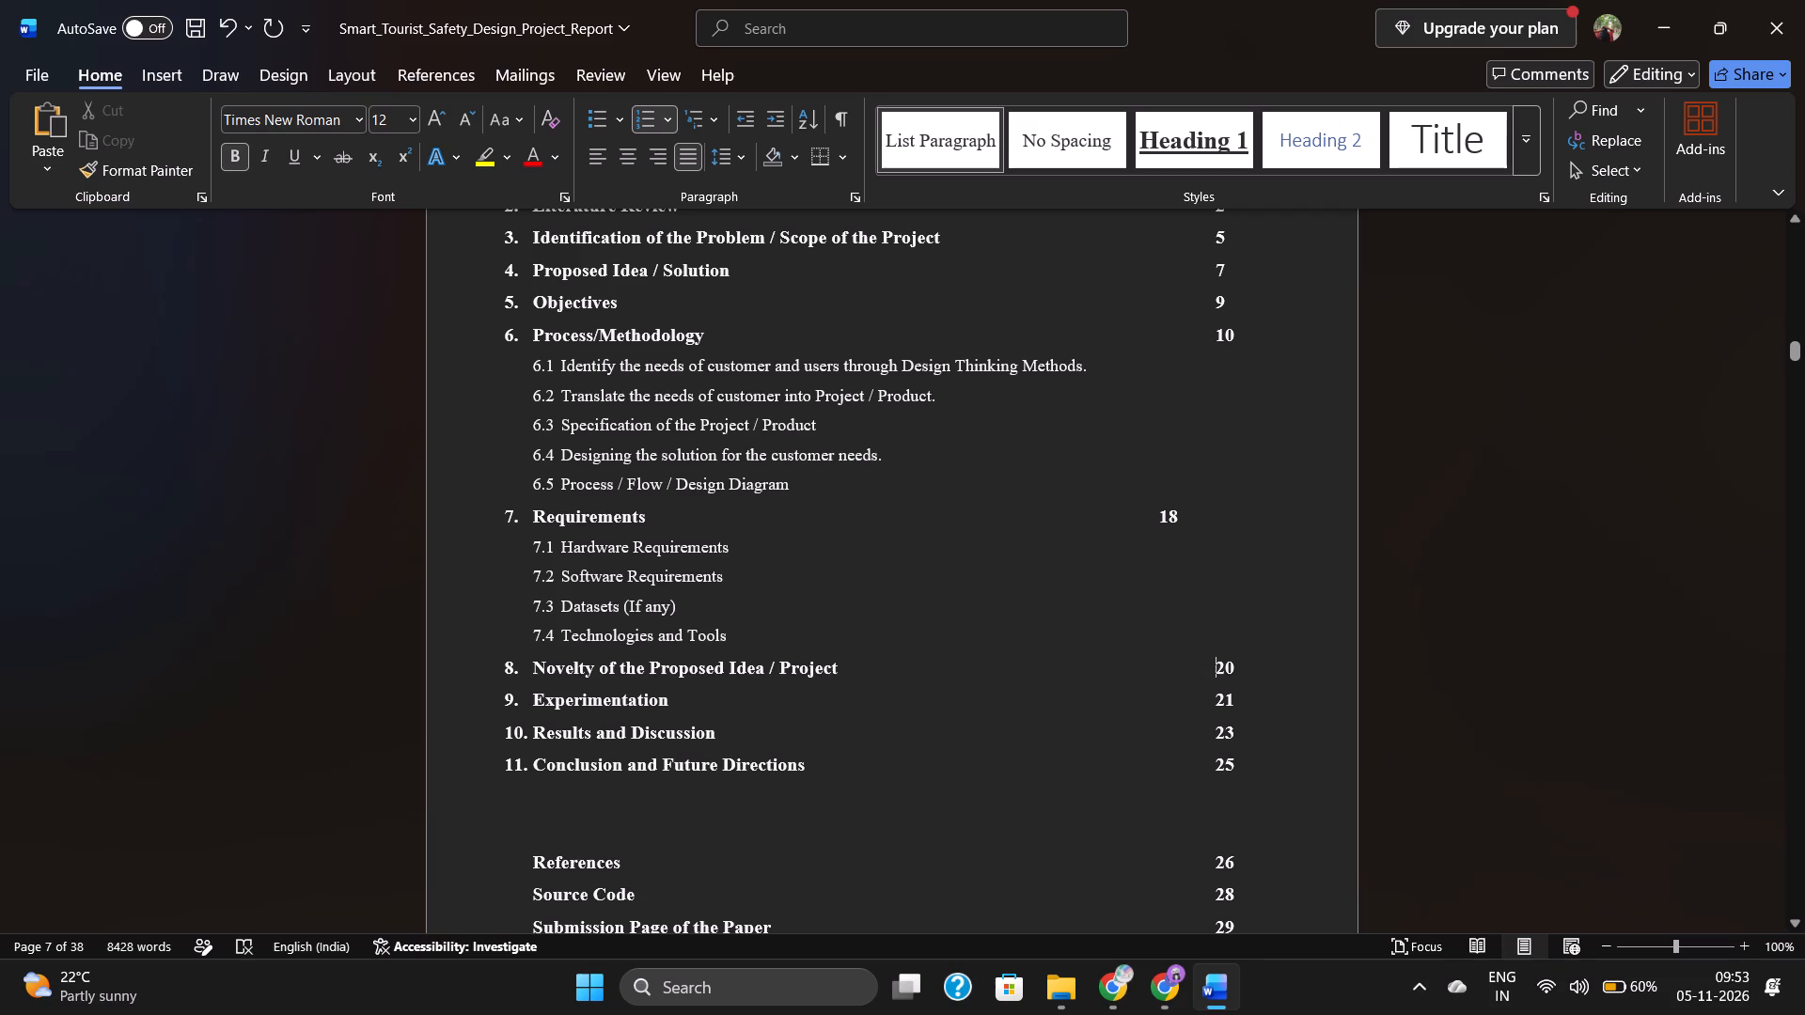
In the Contents, shift the page number 18 of "Requirements" across to line up with the page-number column.
{"action": "left_click", "coordinate": [1155, 522]}
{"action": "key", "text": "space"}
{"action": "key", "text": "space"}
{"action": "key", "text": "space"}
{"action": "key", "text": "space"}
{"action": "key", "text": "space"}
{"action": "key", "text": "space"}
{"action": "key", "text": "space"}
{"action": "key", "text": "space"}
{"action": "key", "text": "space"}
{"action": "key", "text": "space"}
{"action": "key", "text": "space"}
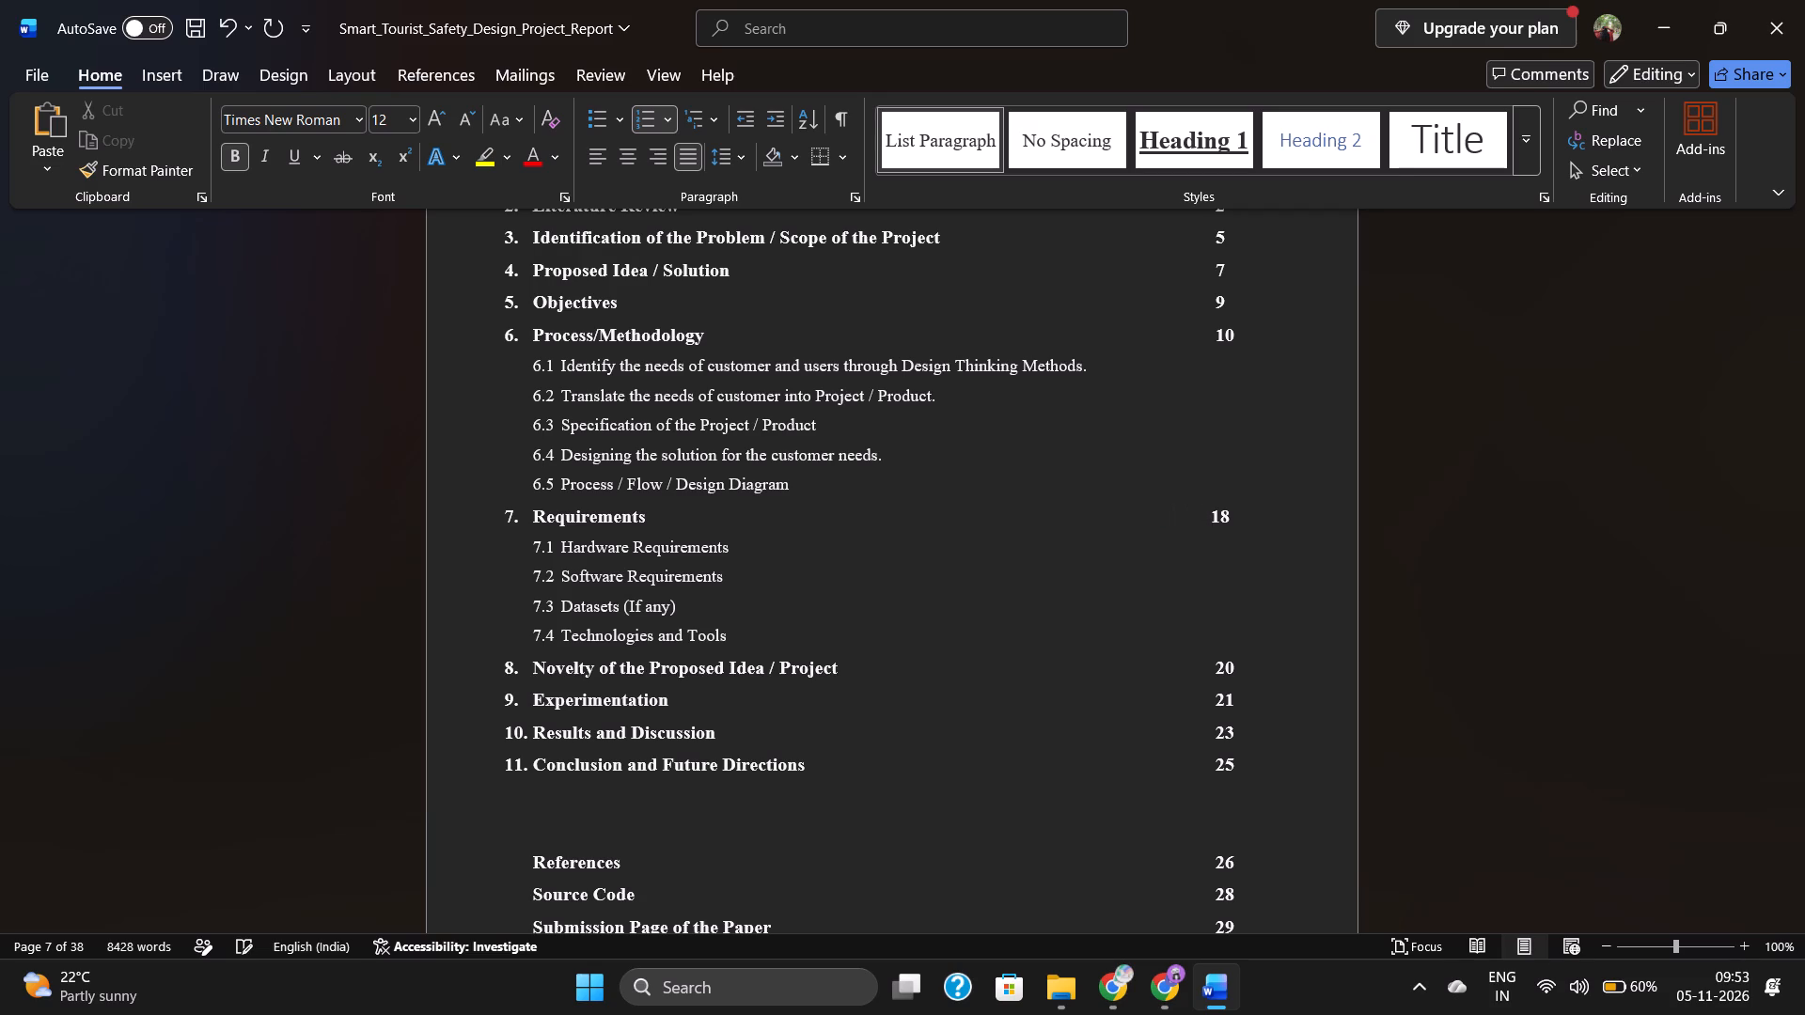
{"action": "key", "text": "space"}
{"action": "key", "text": "BackSpace"}
Review the layout and text of the Introduction, the Literature Review and Section 3, Identification of the Problem / Scope of the Project.
{"action": "scroll", "coordinate": [1155, 522], "scroll_direction": "down", "scroll_amount": 2}
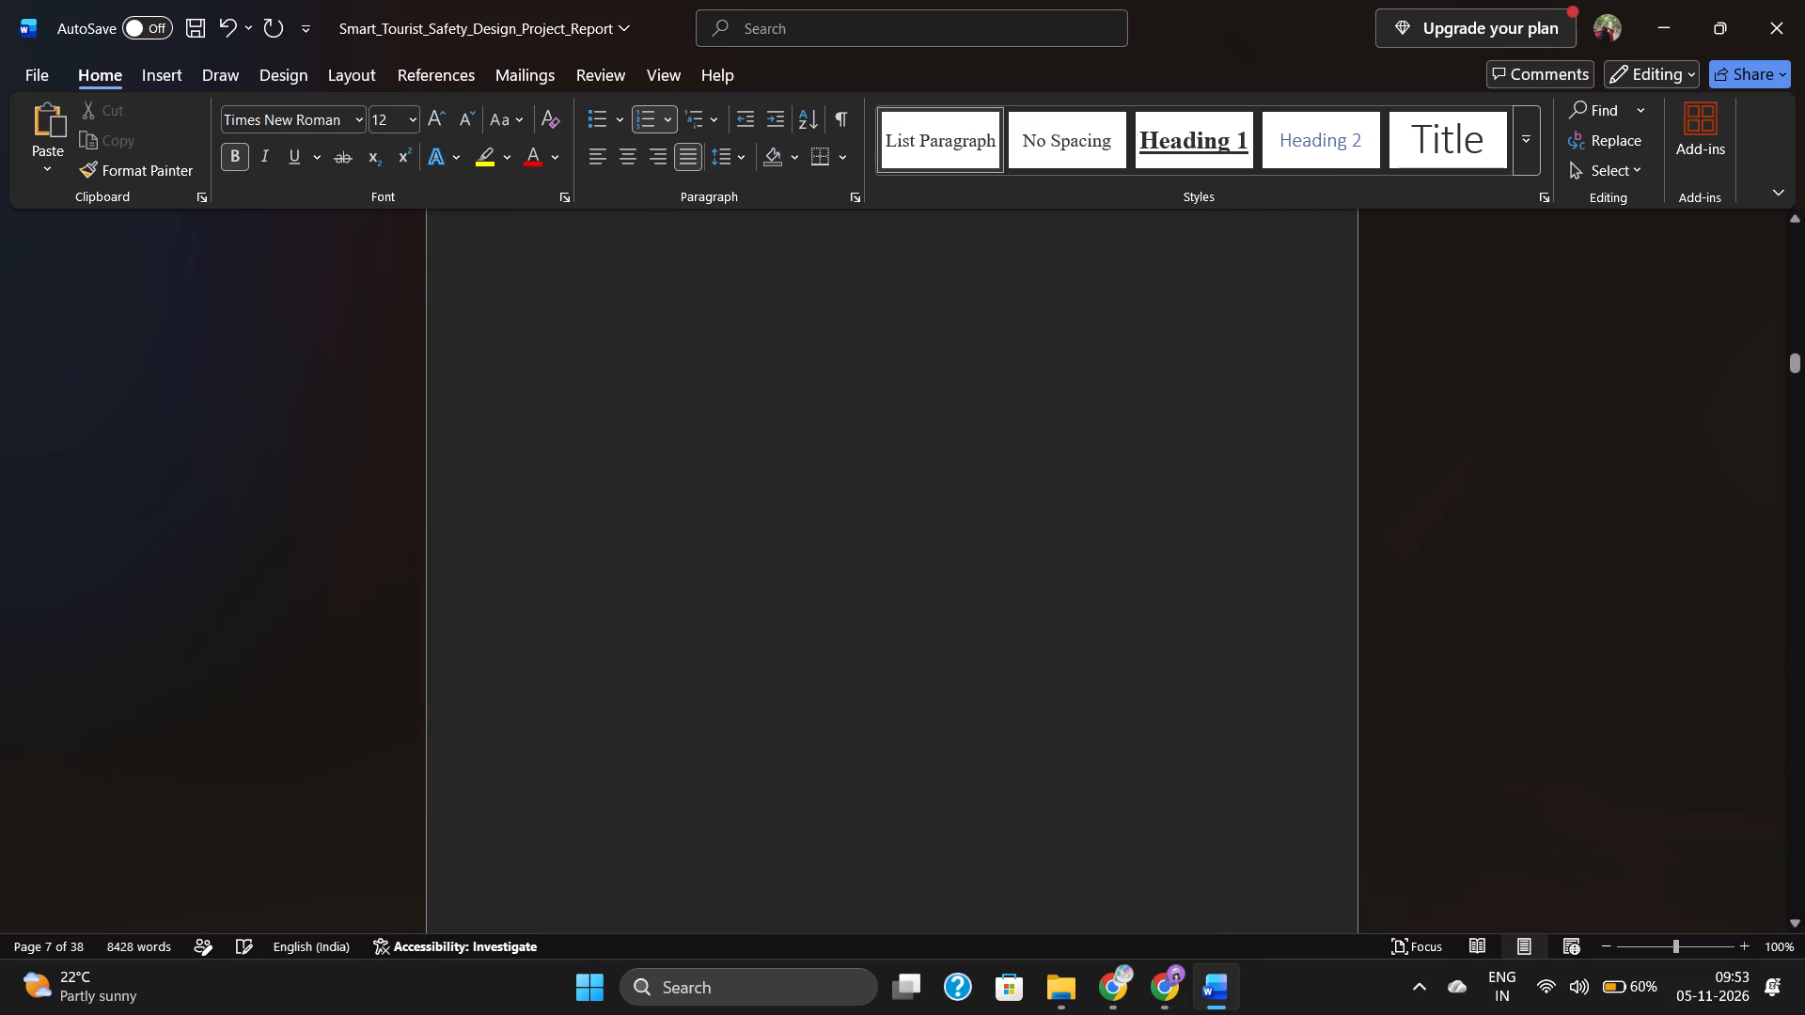
{"action": "scroll", "coordinate": [1155, 522], "scroll_direction": "down", "scroll_amount": 5}
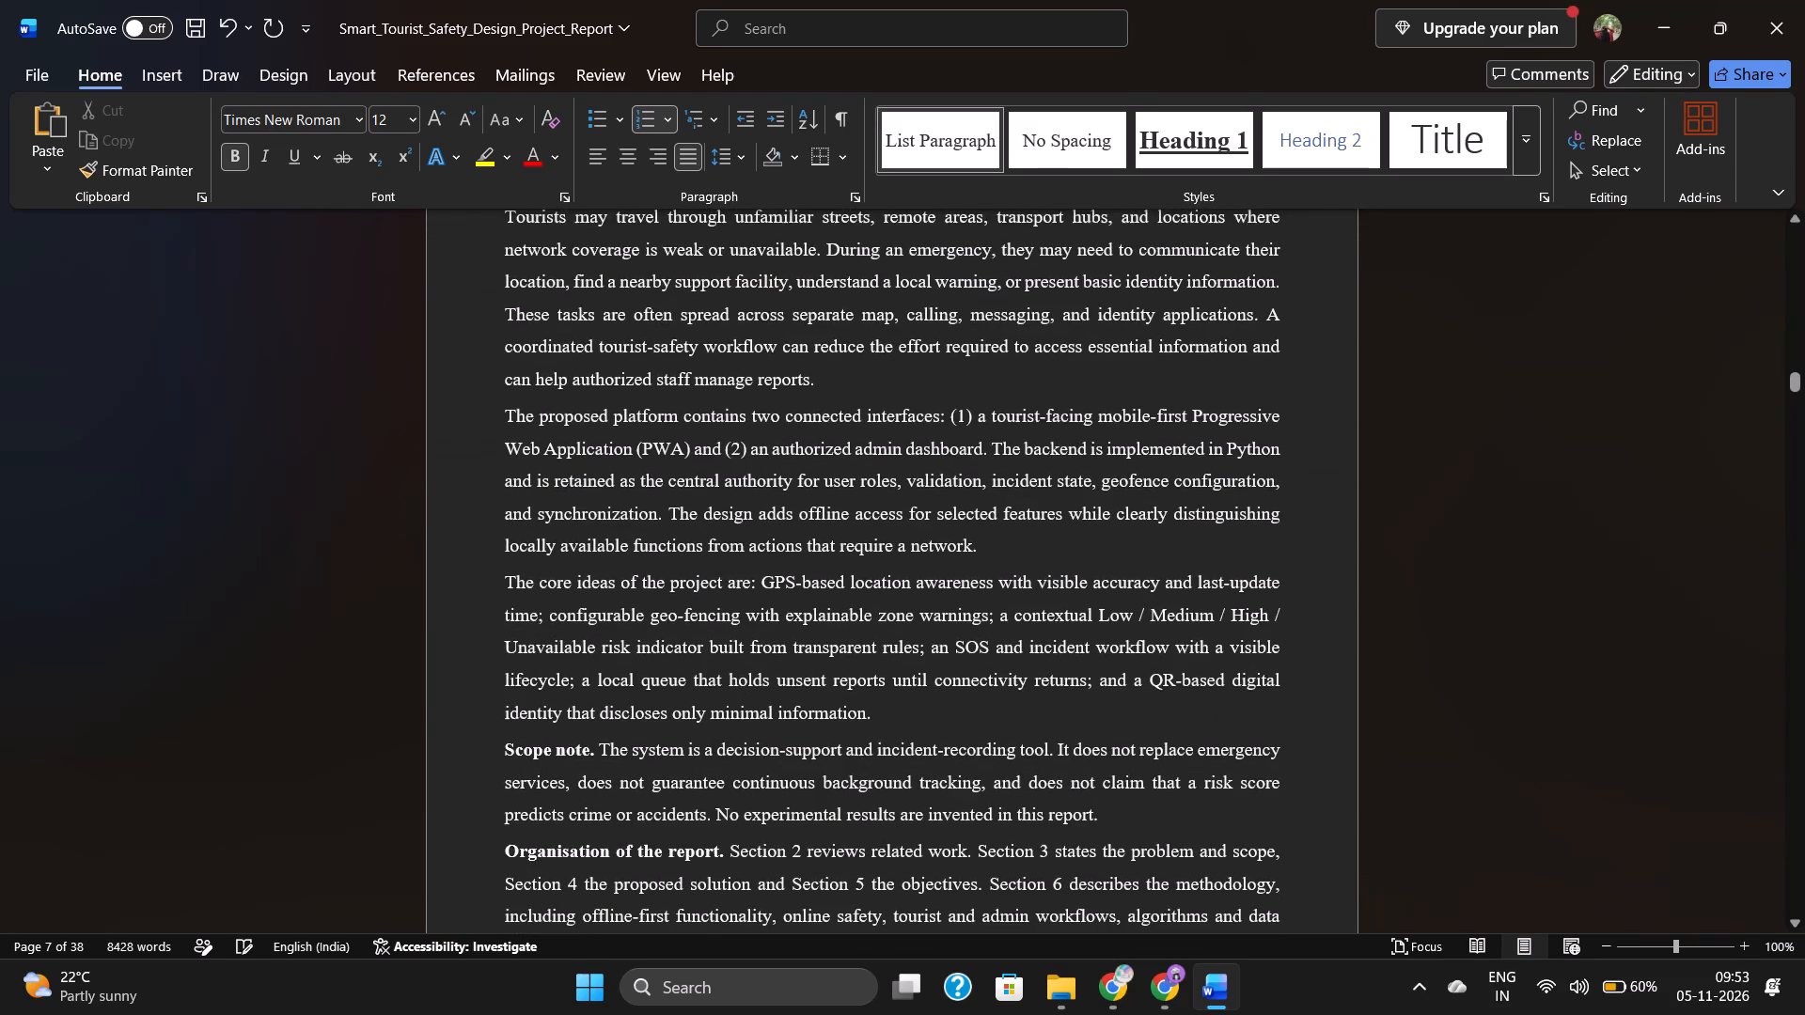
{"action": "scroll", "coordinate": [1155, 522], "scroll_direction": "down", "scroll_amount": 5}
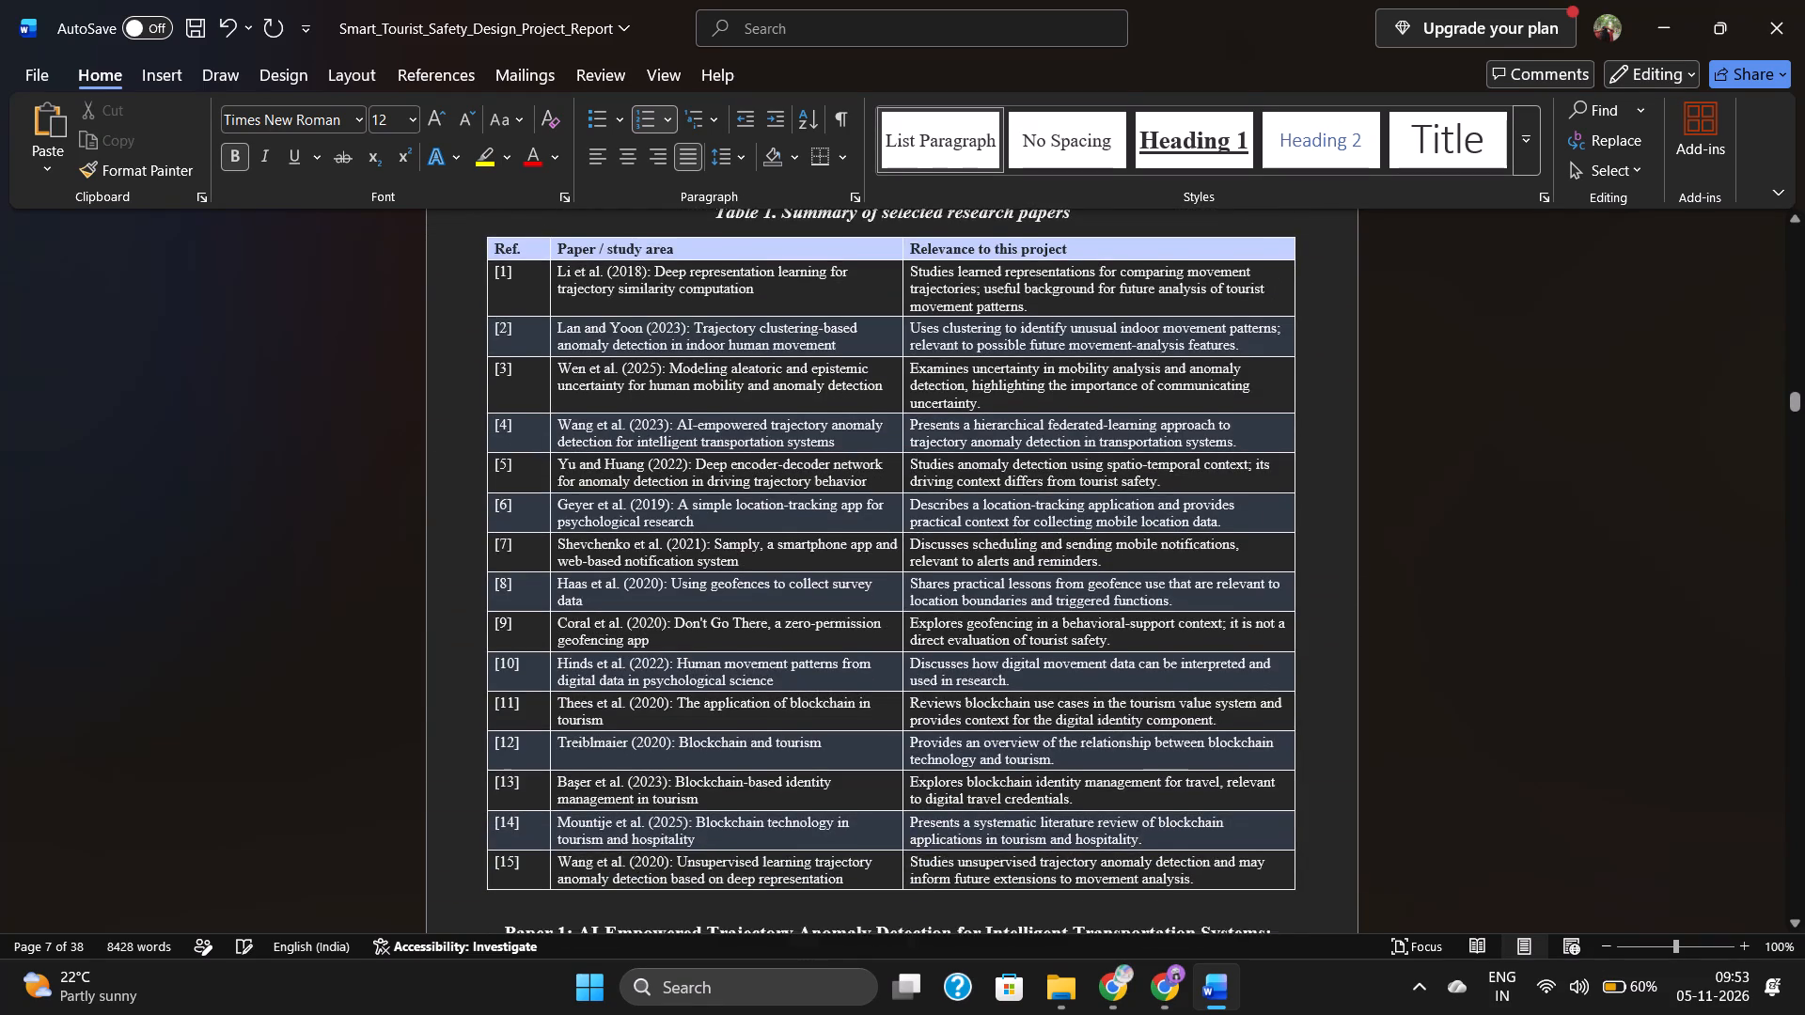
{"action": "scroll", "coordinate": [1155, 522], "scroll_direction": "down", "scroll_amount": 3}
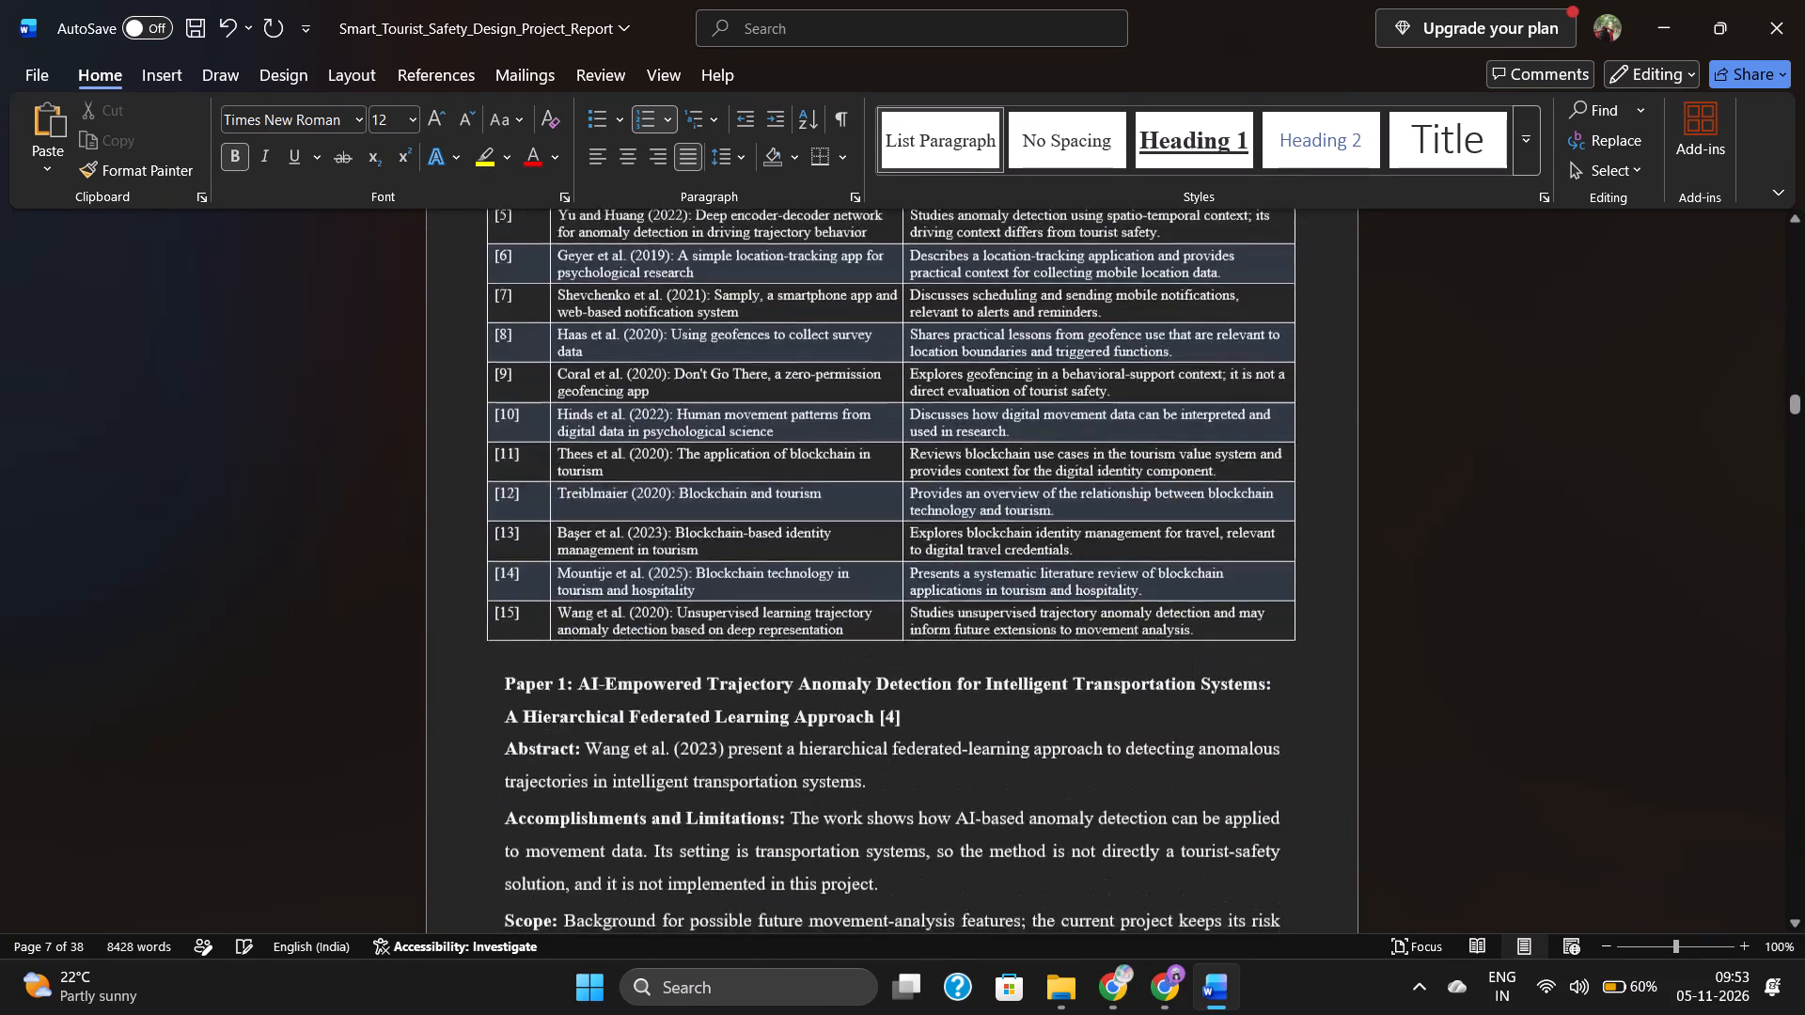
{"action": "scroll", "coordinate": [1155, 522], "scroll_direction": "down", "scroll_amount": 5}
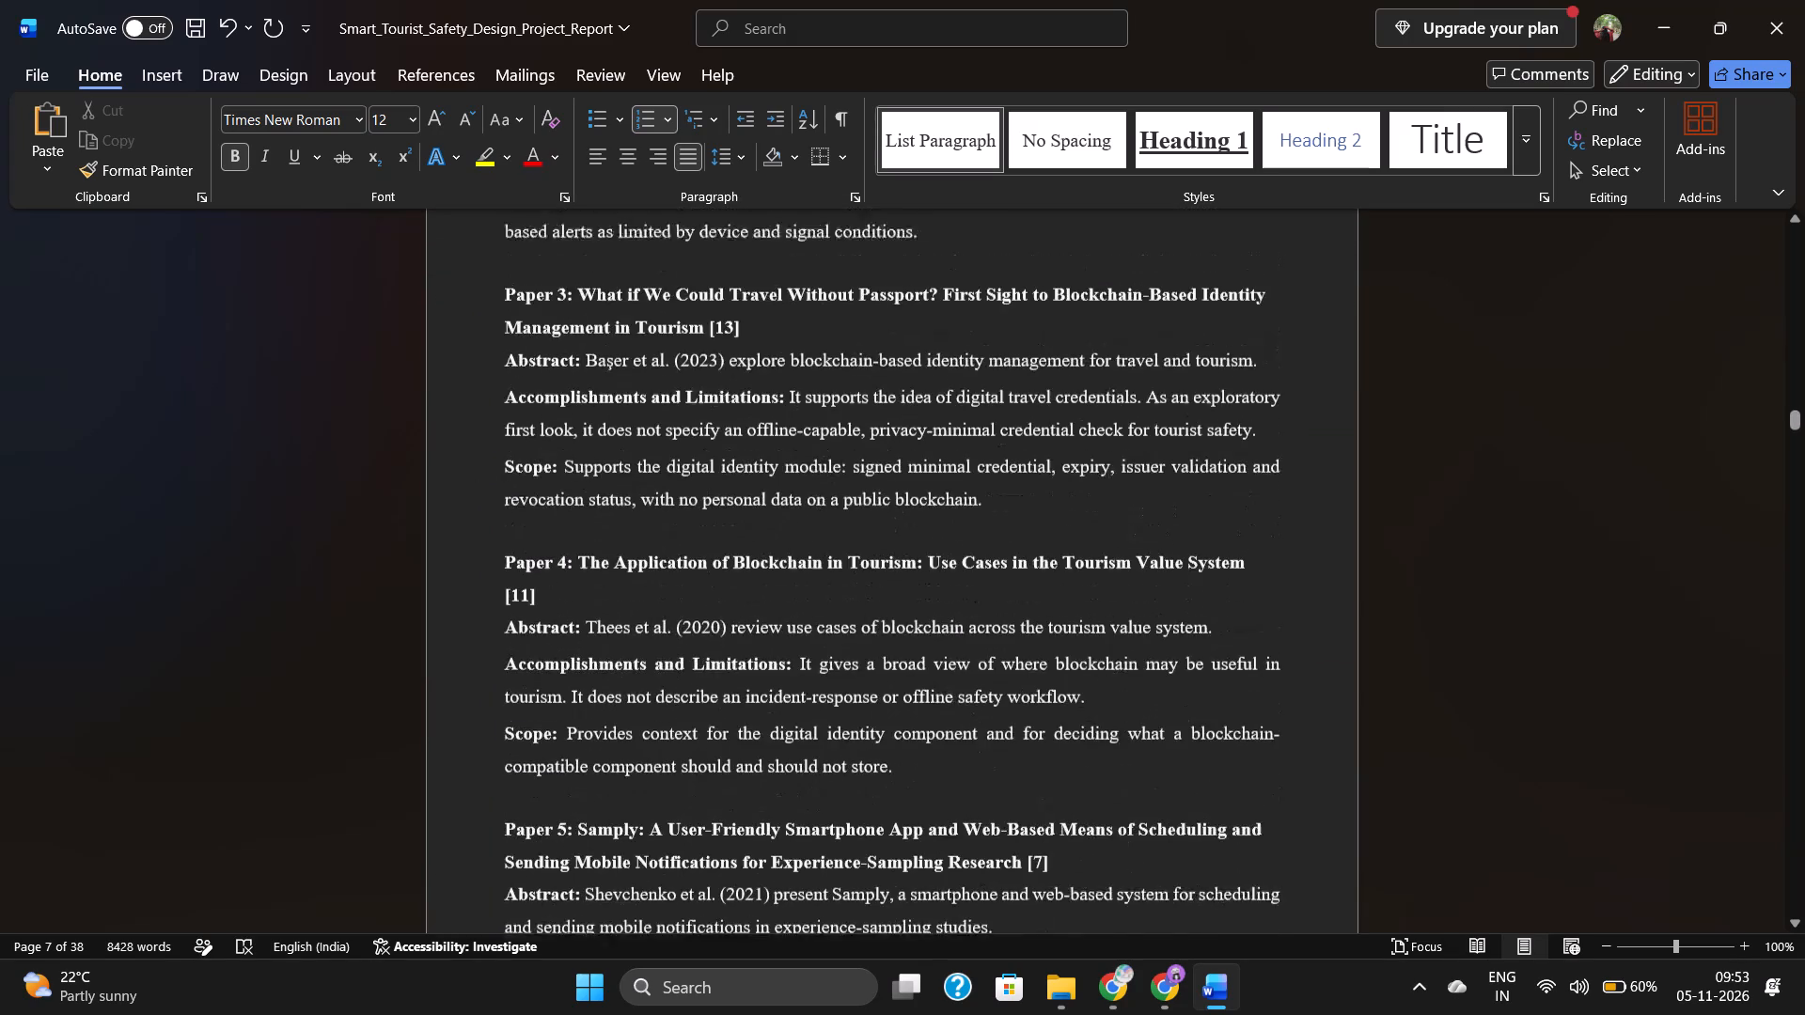
{"action": "scroll", "coordinate": [1155, 522], "scroll_direction": "down", "scroll_amount": 7}
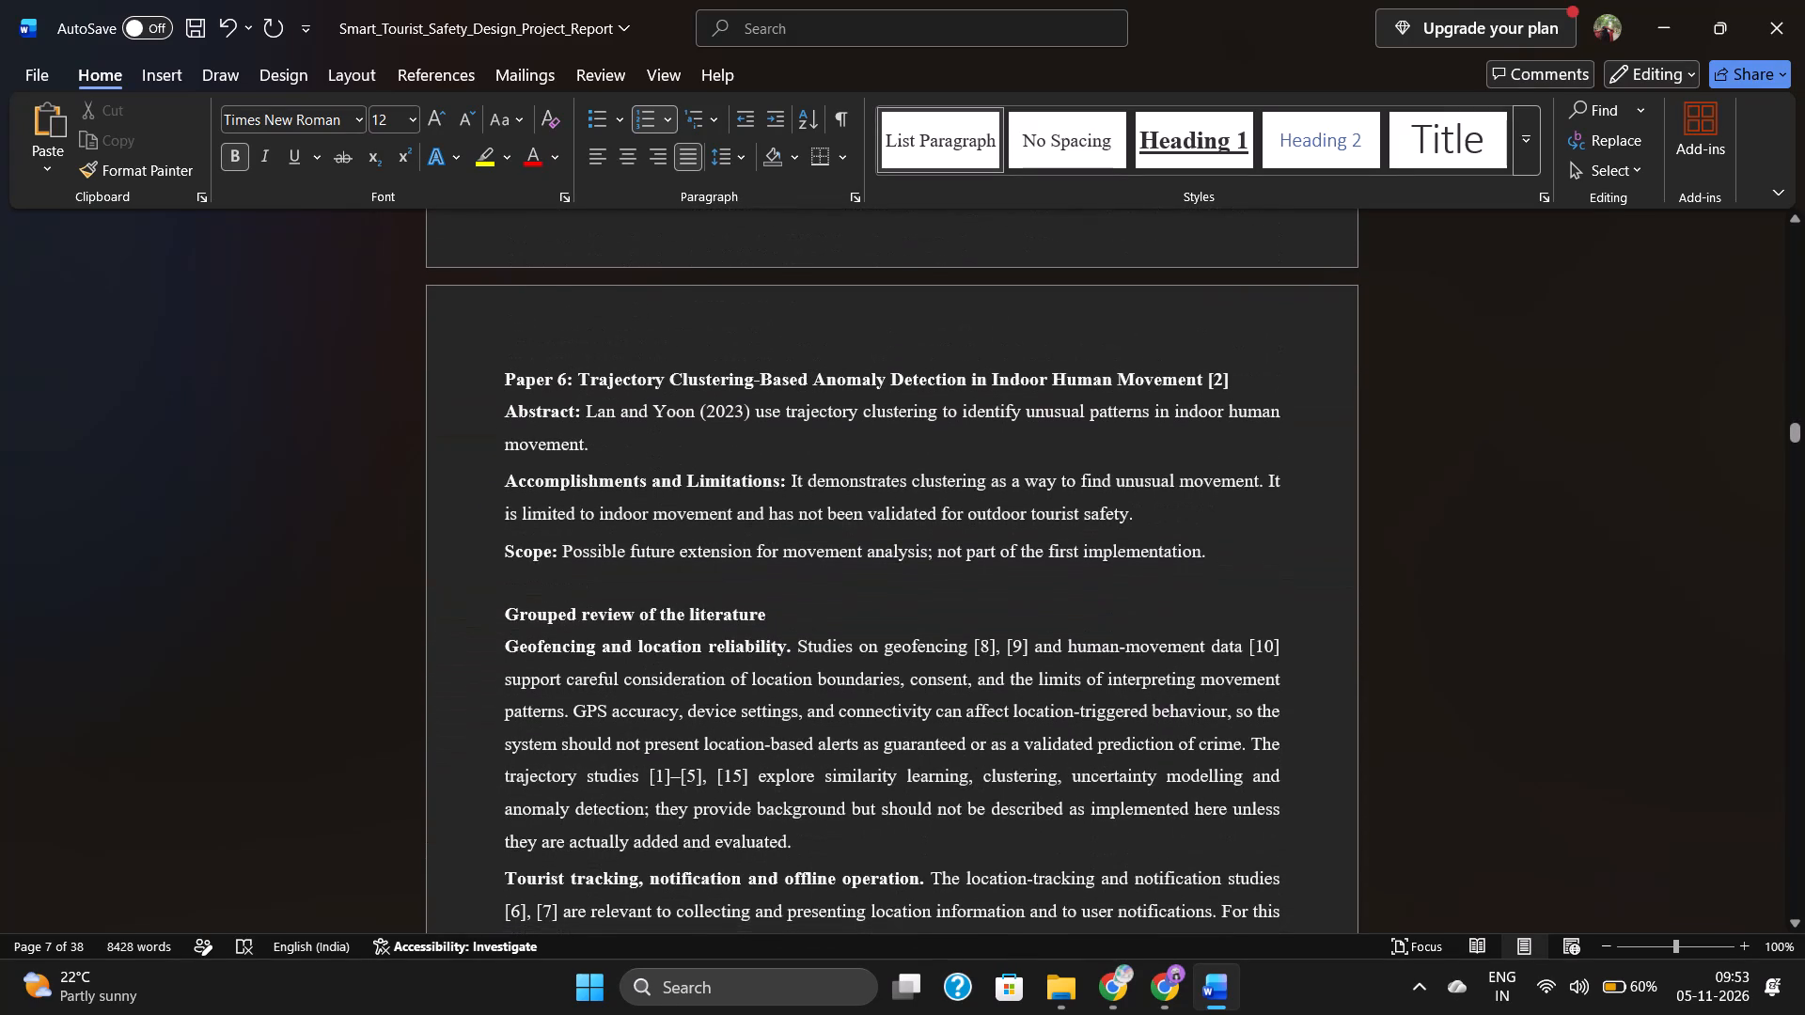
{"action": "scroll", "coordinate": [1155, 522], "scroll_direction": "down", "scroll_amount": 6}
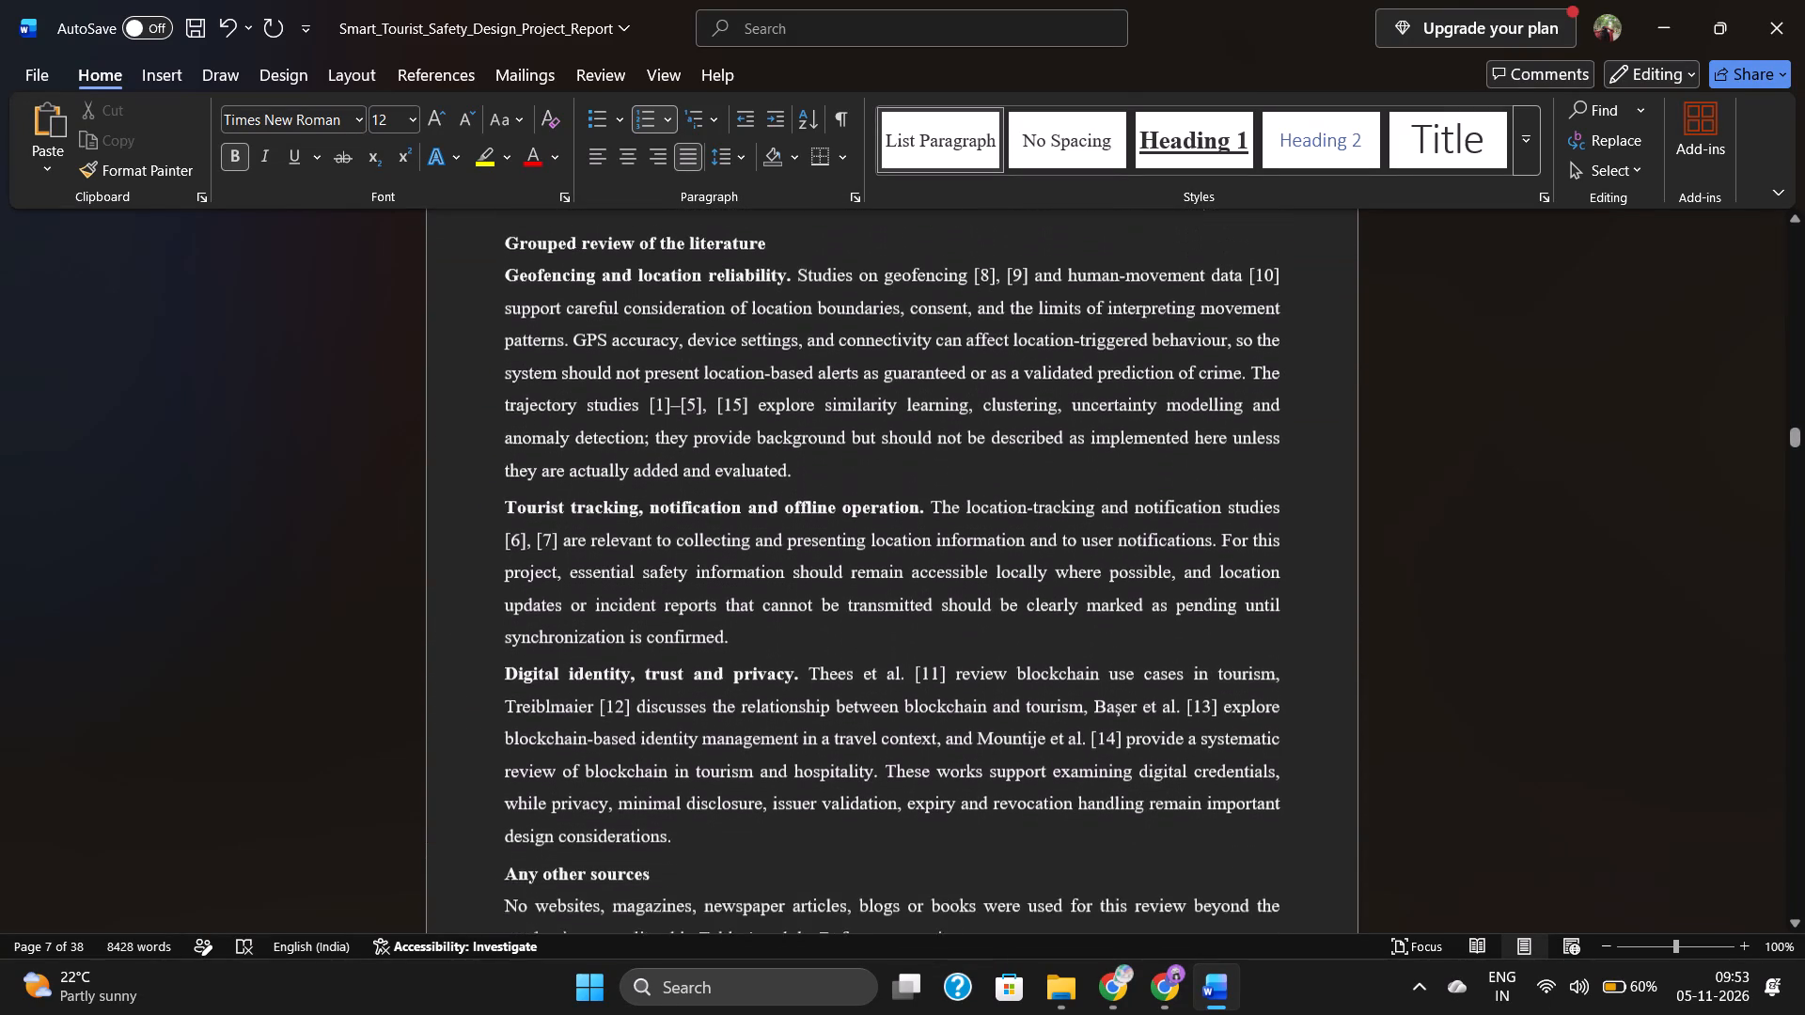
{"action": "scroll", "coordinate": [1155, 522], "scroll_direction": "down", "scroll_amount": 4}
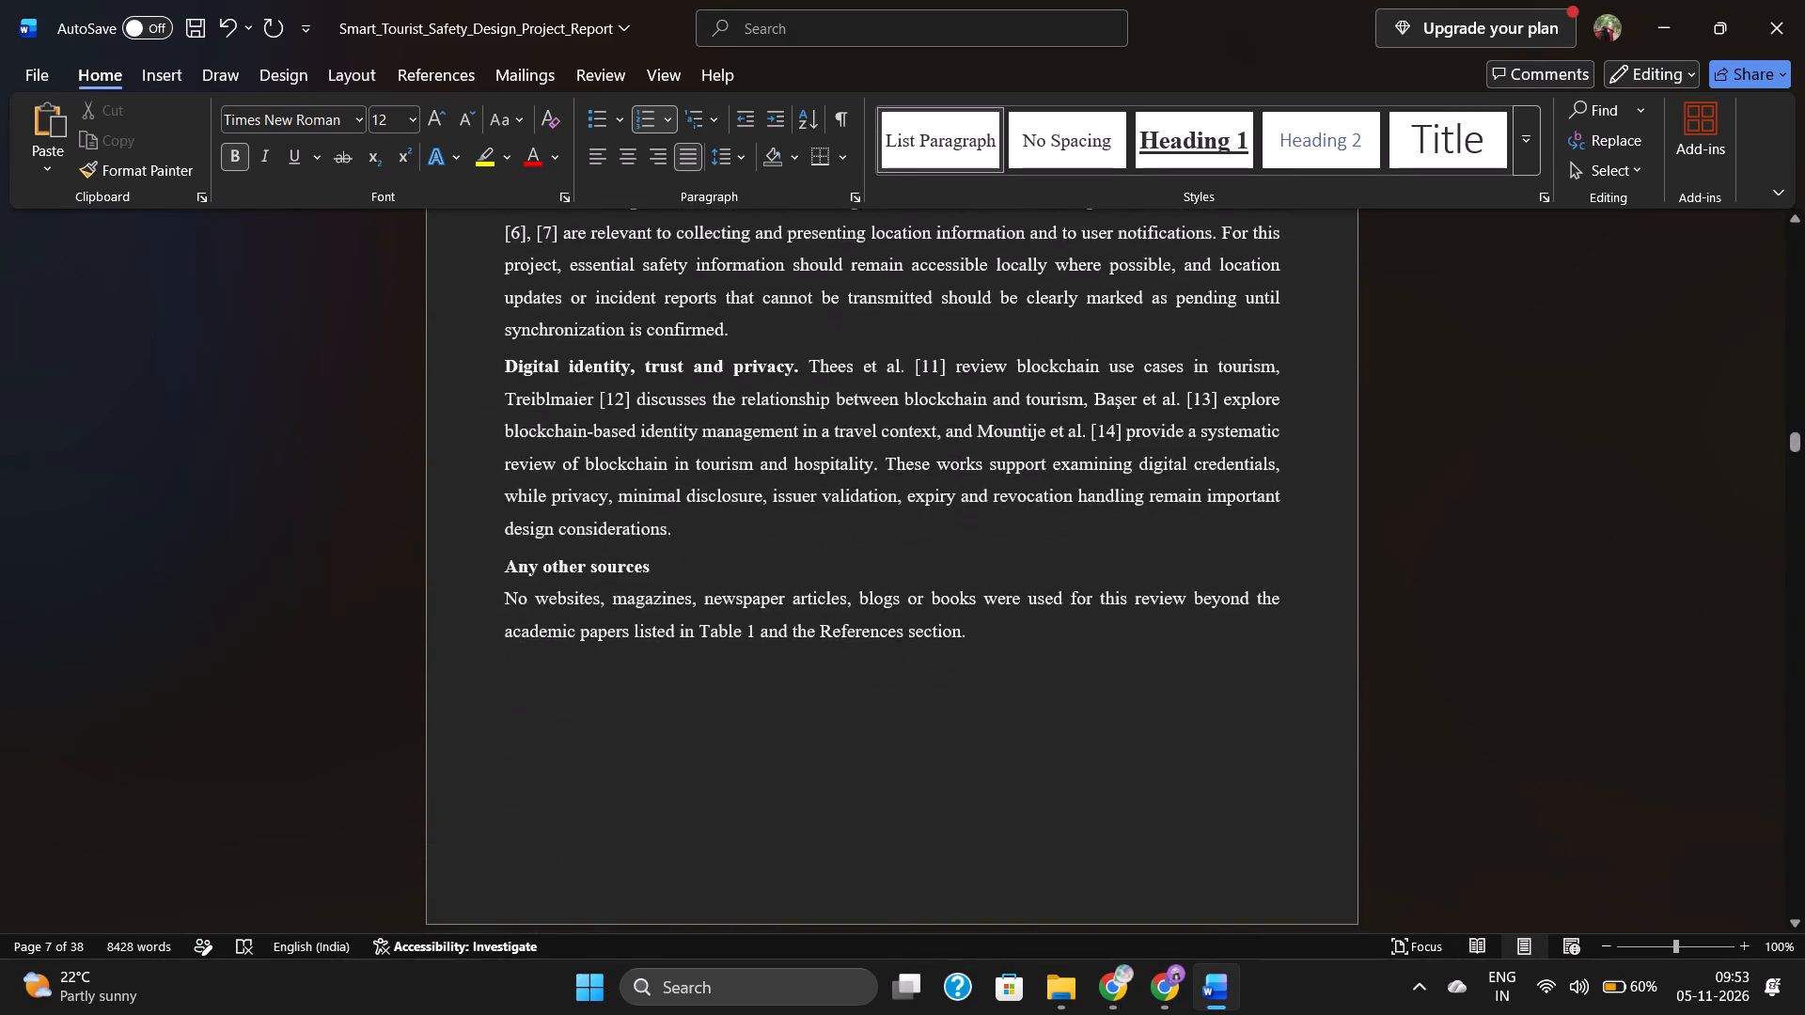
{"action": "scroll", "coordinate": [1155, 522], "scroll_direction": "down", "scroll_amount": 4}
{"action": "scroll", "coordinate": [1155, 522], "scroll_direction": "right", "scroll_amount": 1}
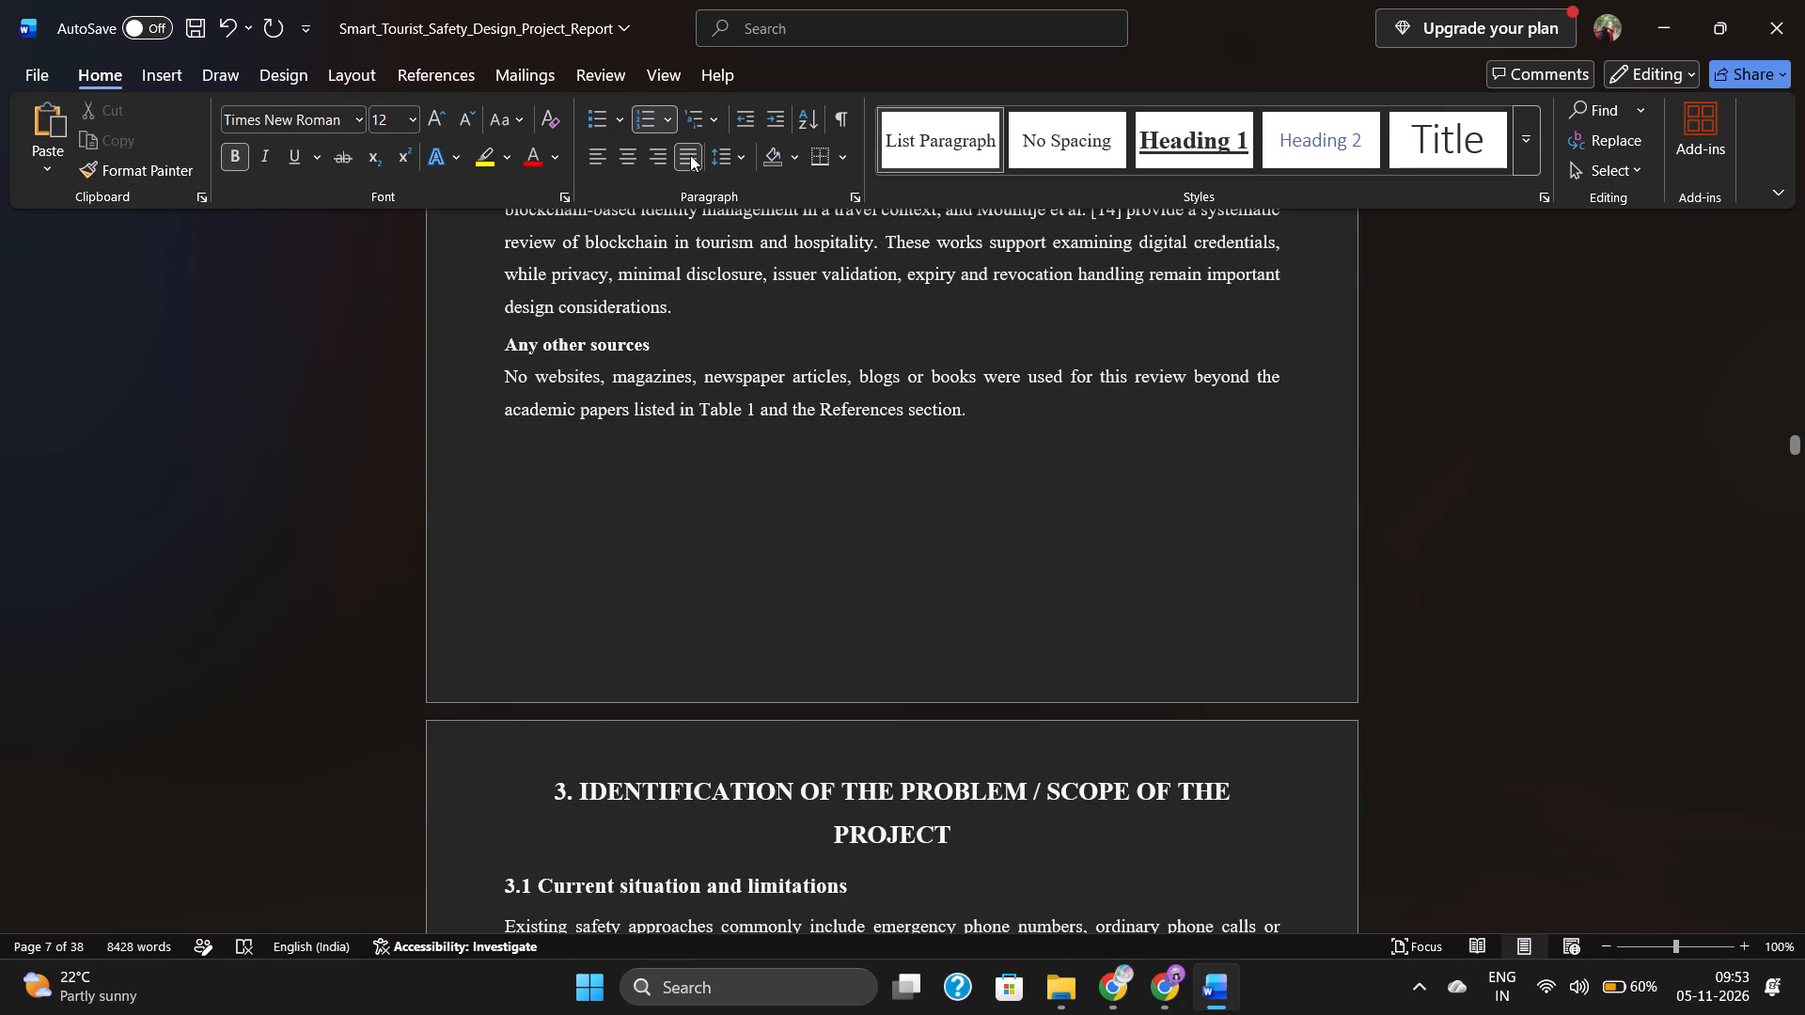
{"action": "scroll", "coordinate": [721, 645], "scroll_direction": "down", "scroll_amount": 3}
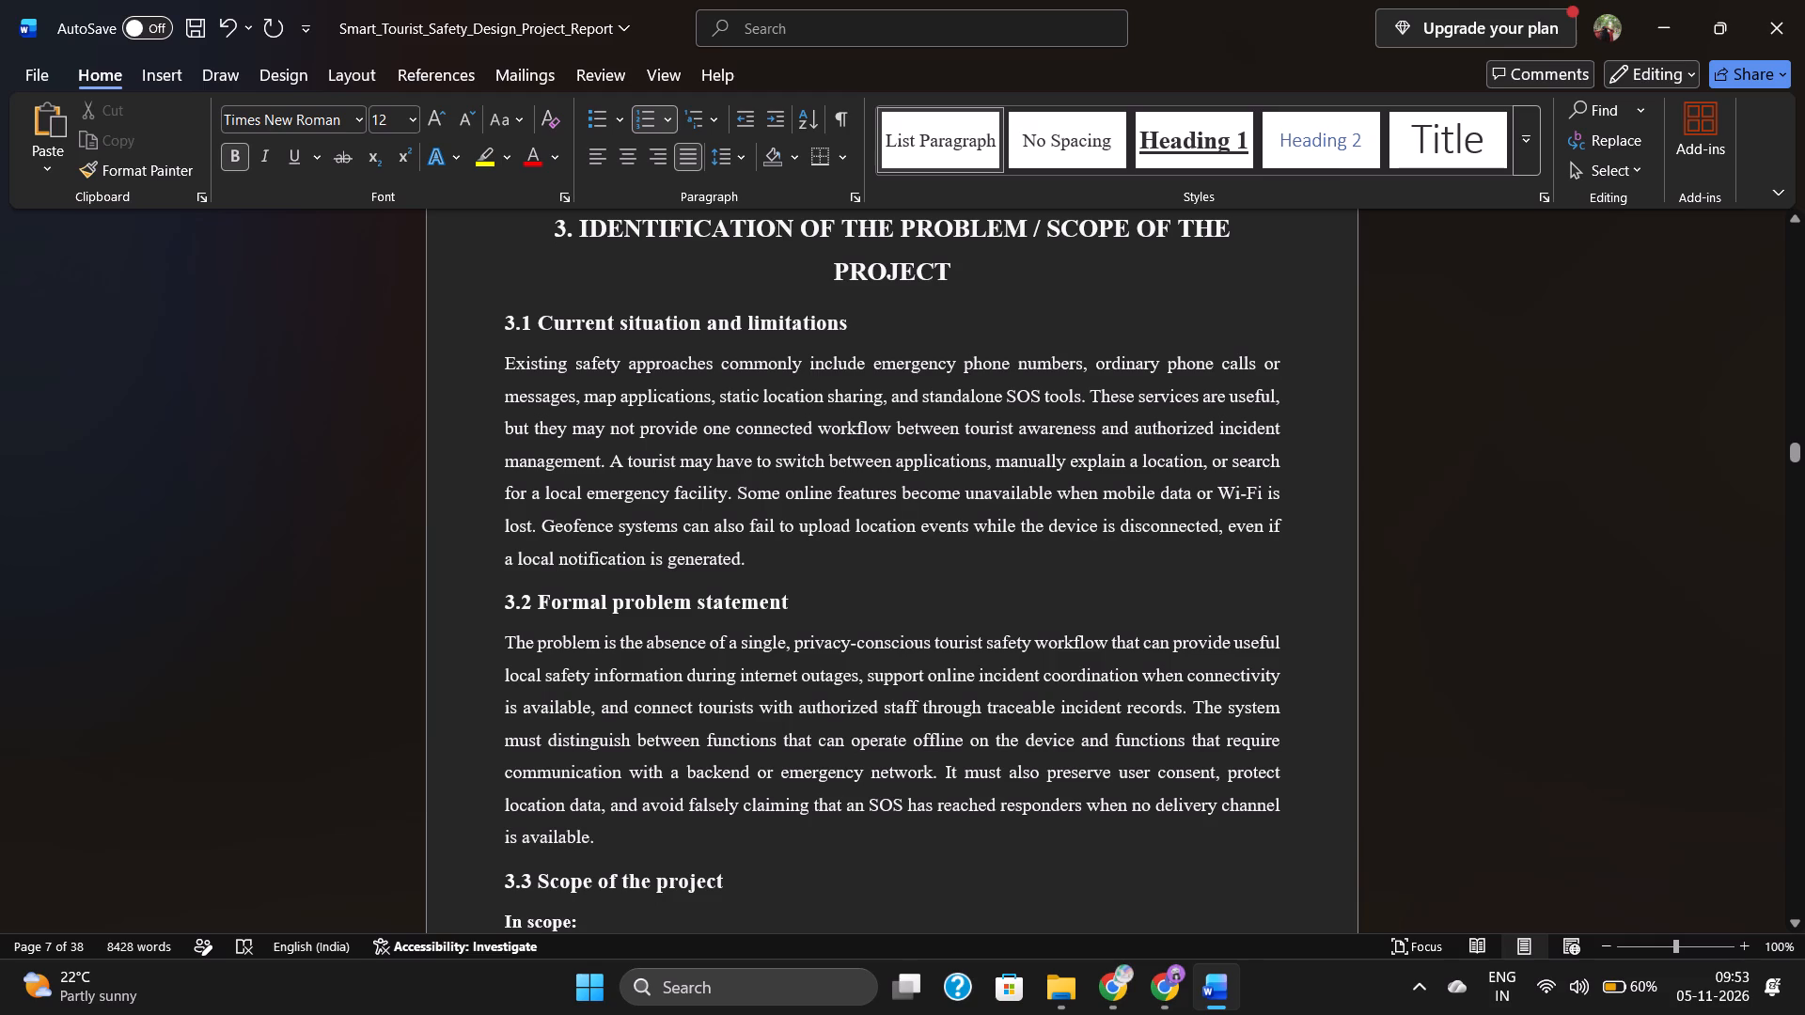
{"action": "scroll", "coordinate": [721, 645], "scroll_direction": "up", "scroll_amount": 8}
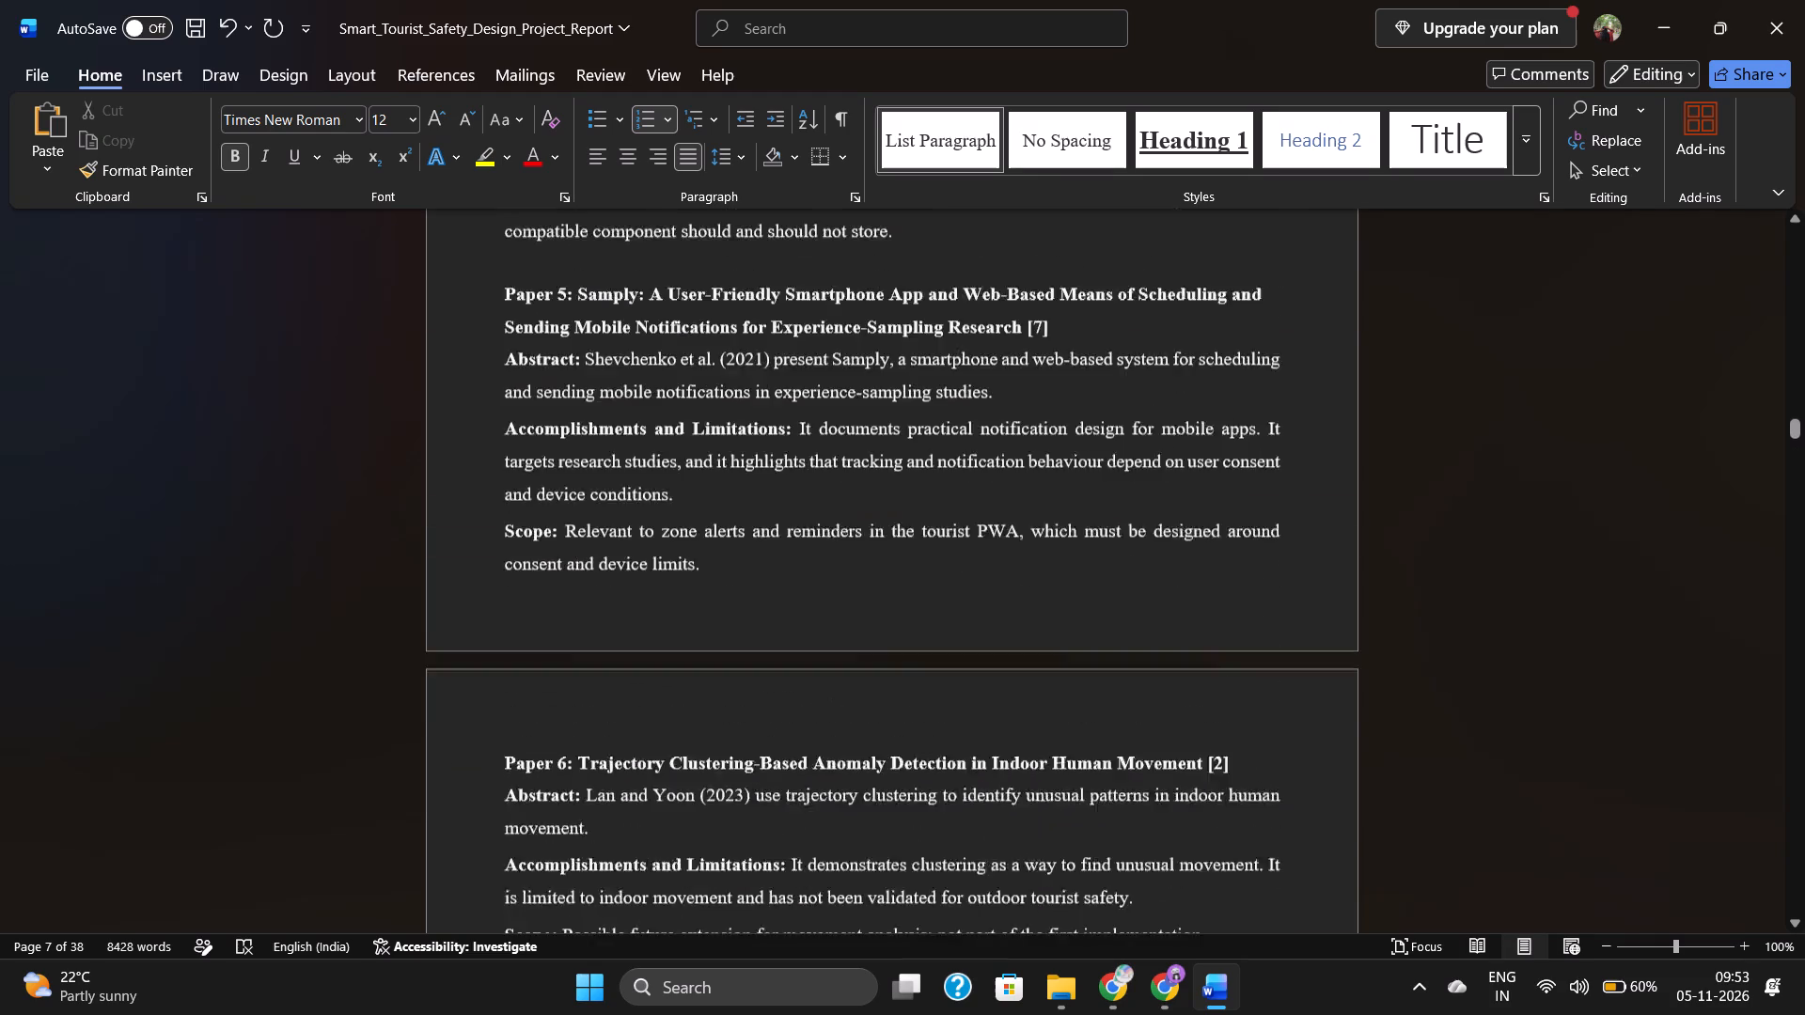
{"action": "scroll", "coordinate": [721, 645], "scroll_direction": "up", "scroll_amount": 5}
{"action": "scroll", "coordinate": [721, 645], "scroll_direction": "down", "scroll_amount": 1}
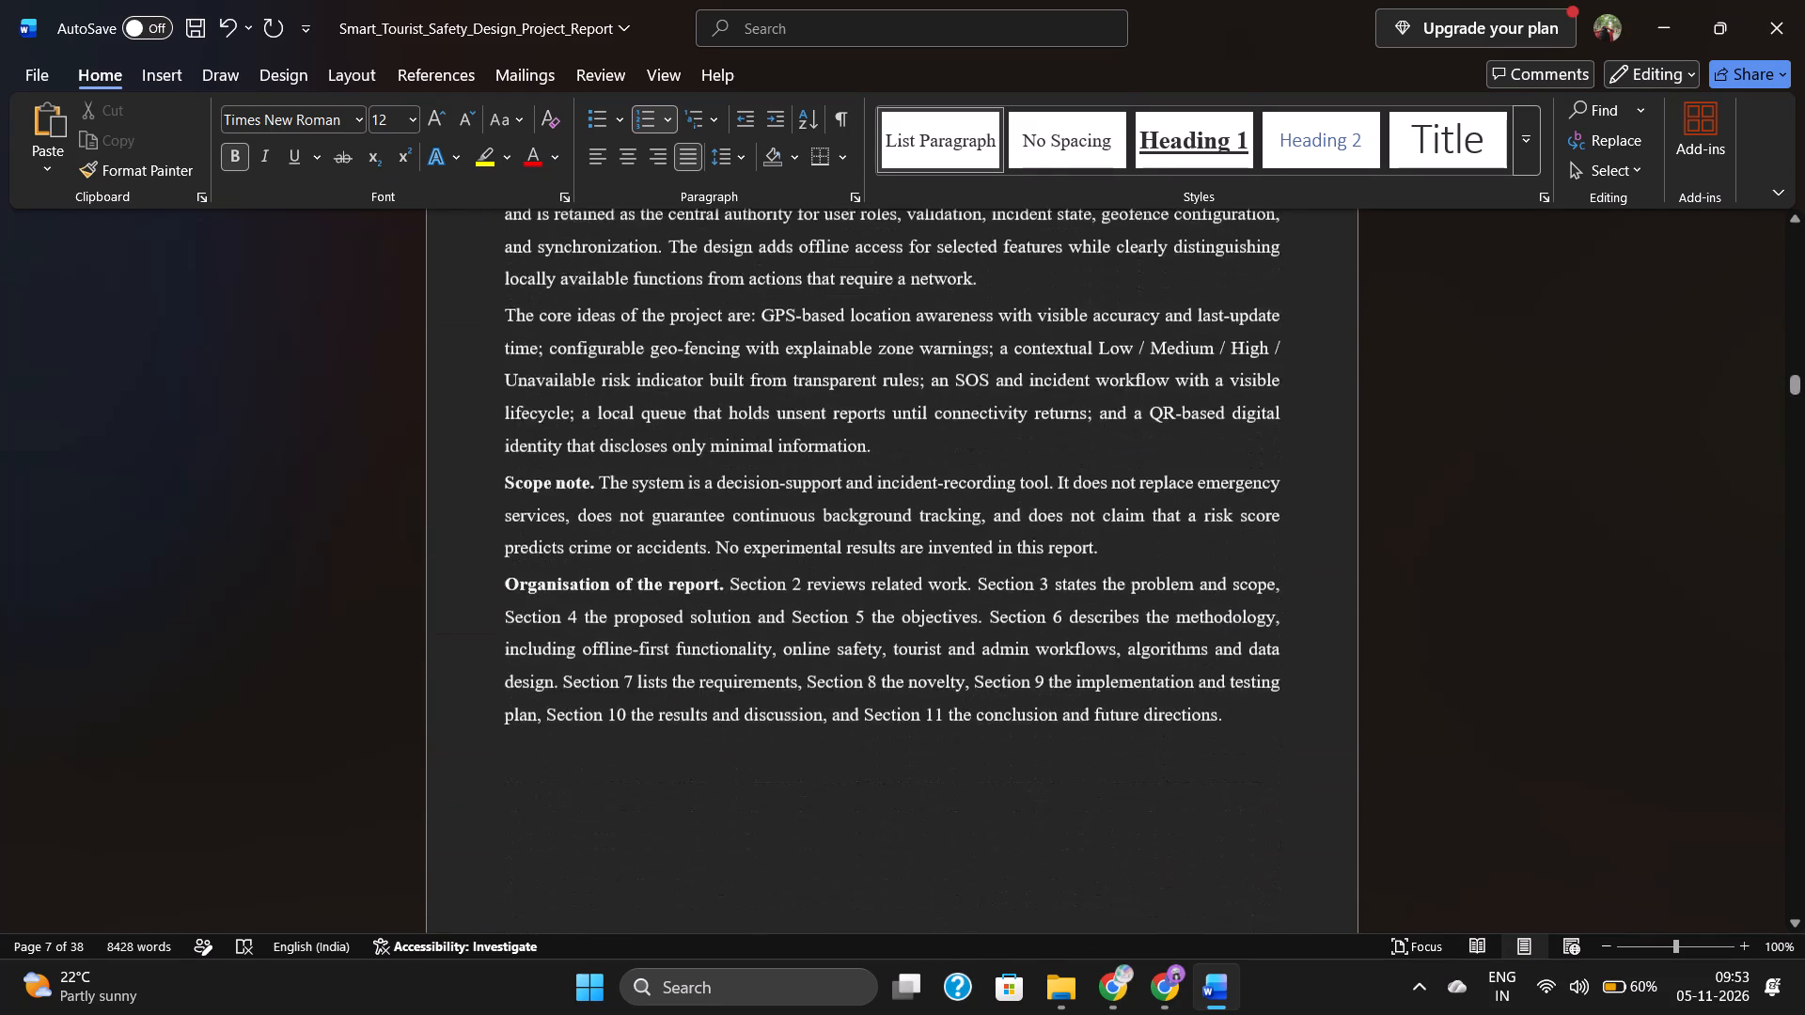
{"action": "scroll", "coordinate": [721, 645], "scroll_direction": "down", "scroll_amount": 5}
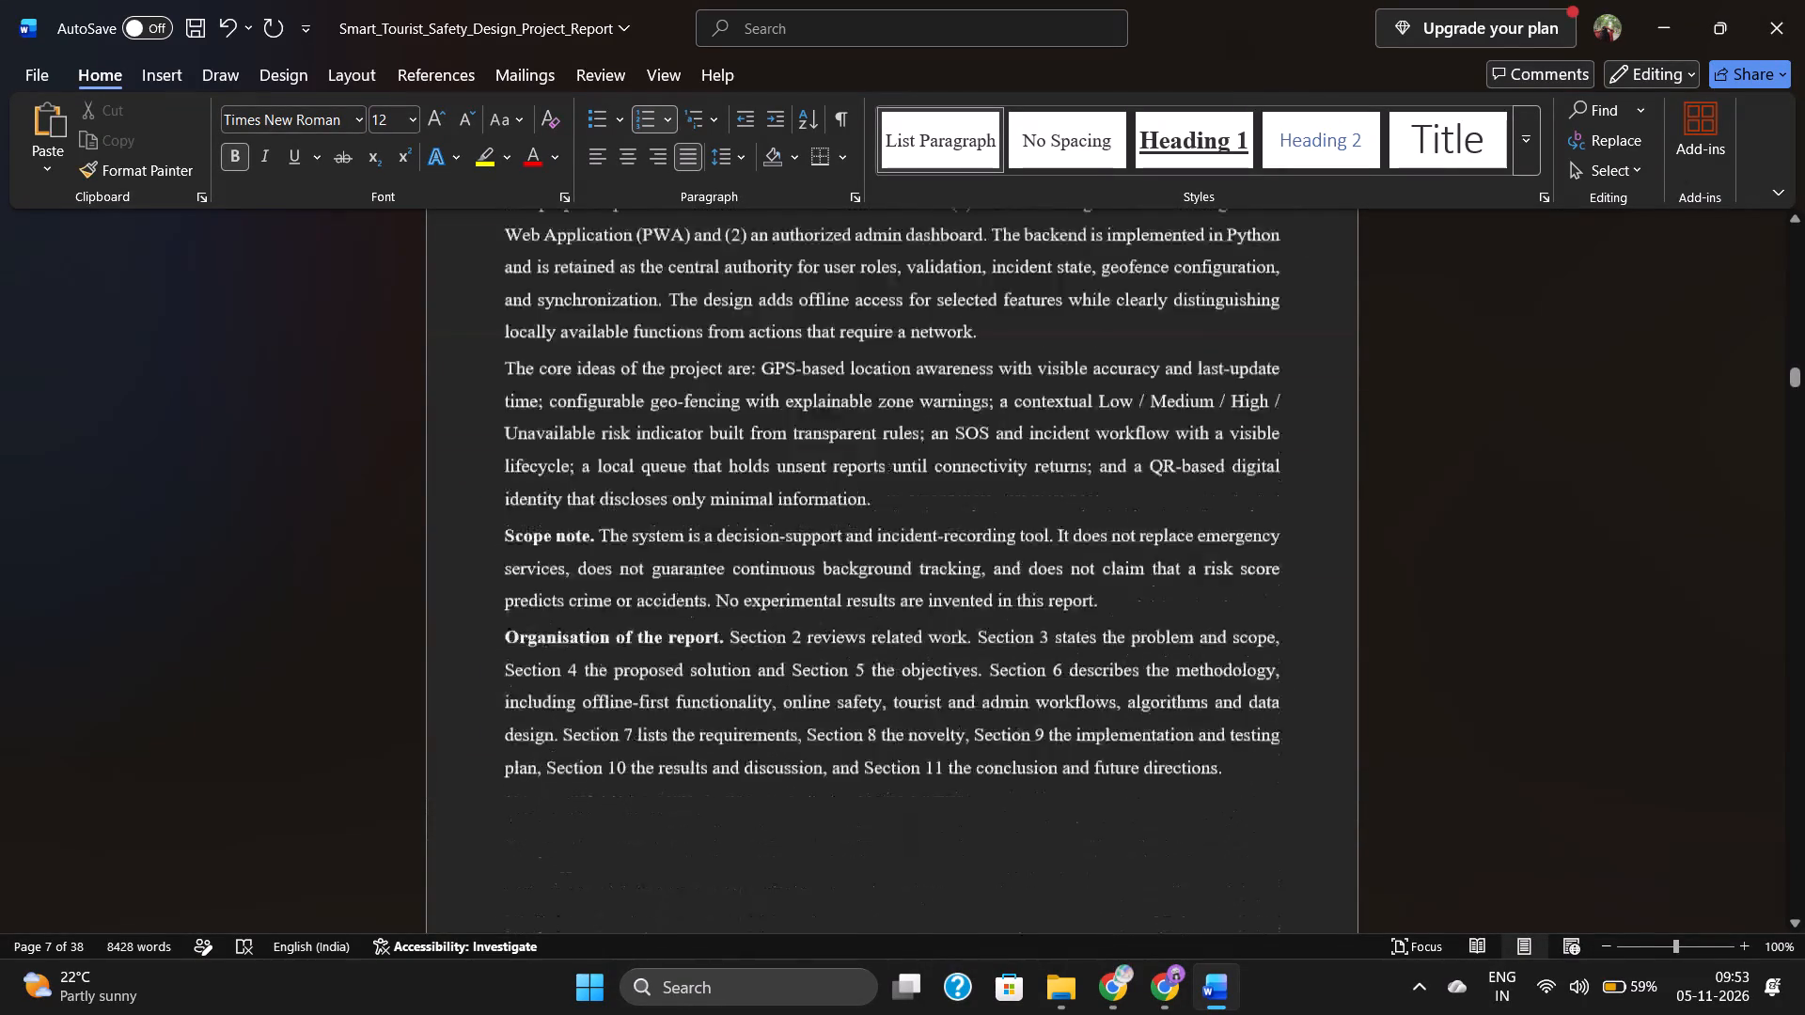
{"action": "scroll", "coordinate": [721, 645], "scroll_direction": "down", "scroll_amount": 2}
{"action": "scroll", "coordinate": [721, 645], "scroll_direction": "up", "scroll_amount": 2}
{"action": "scroll", "coordinate": [721, 645], "scroll_direction": "right", "scroll_amount": 1}
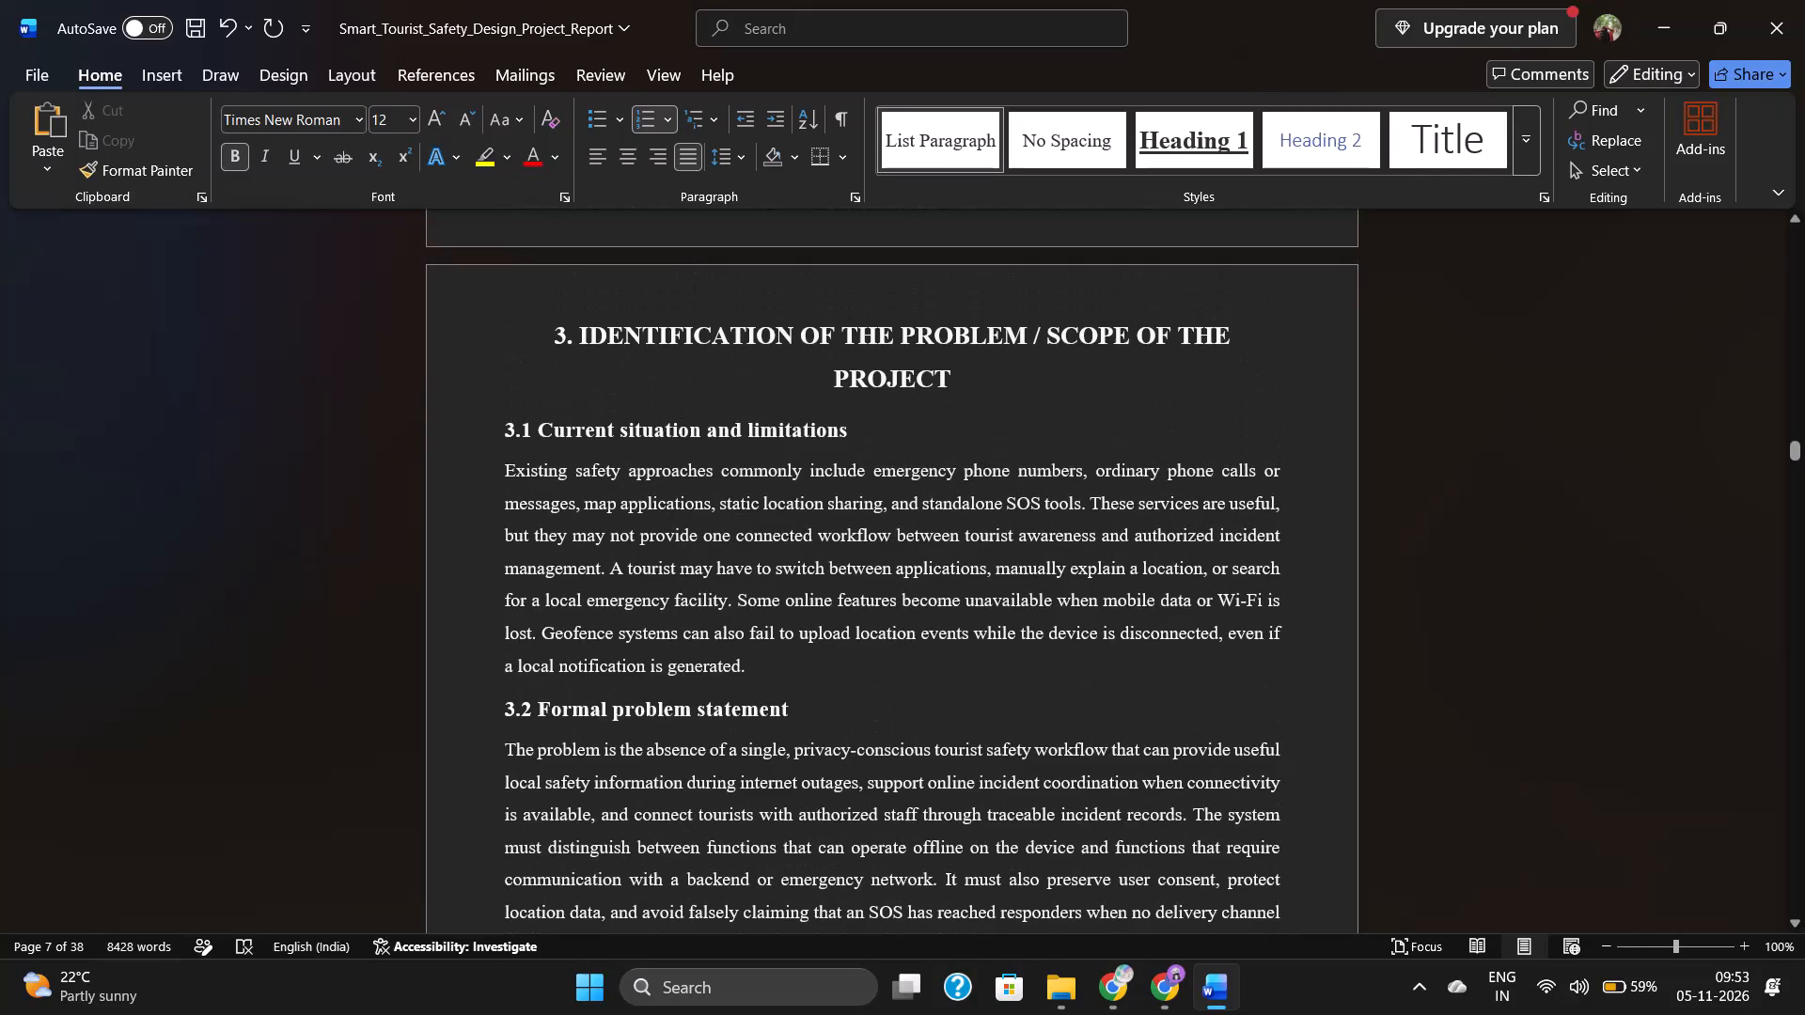
Review the problem statement and the in-scope and out-of-scope lists of Section 3, including how they break across pages.
{"action": "scroll", "coordinate": [721, 645], "scroll_direction": "right", "scroll_amount": 1}
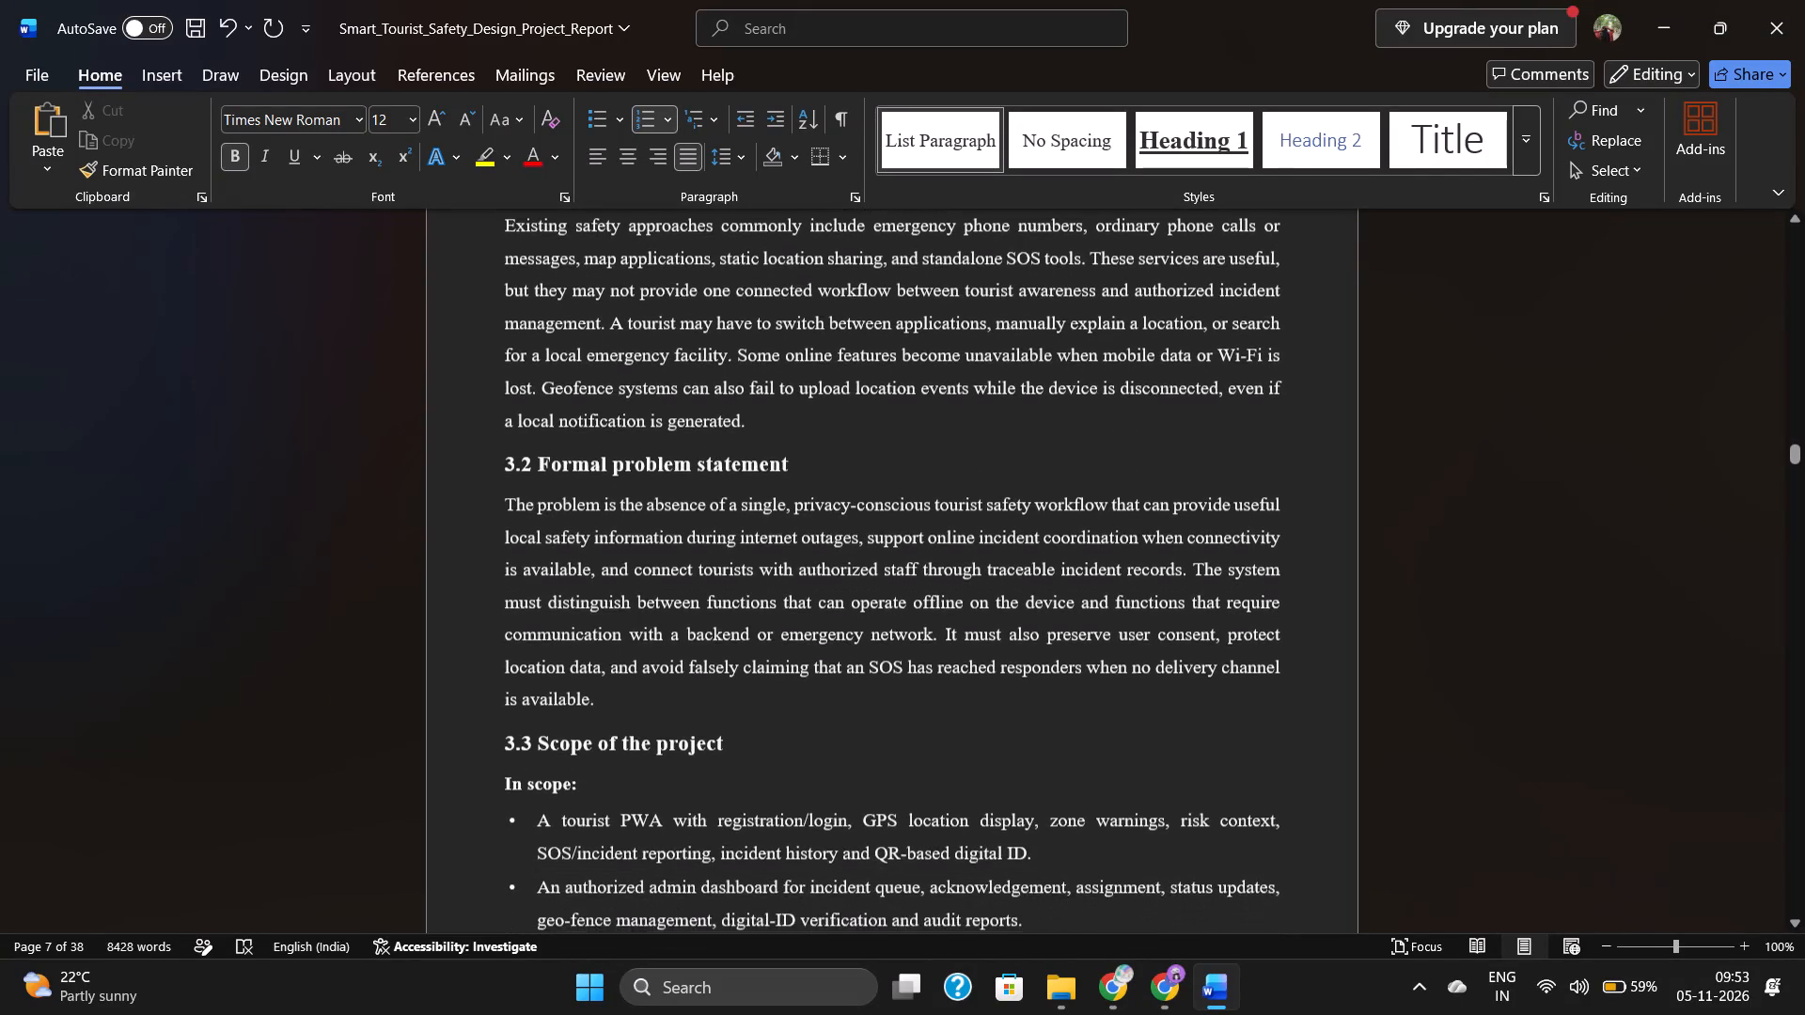
{"action": "scroll", "coordinate": [721, 645], "scroll_direction": "down", "scroll_amount": 5}
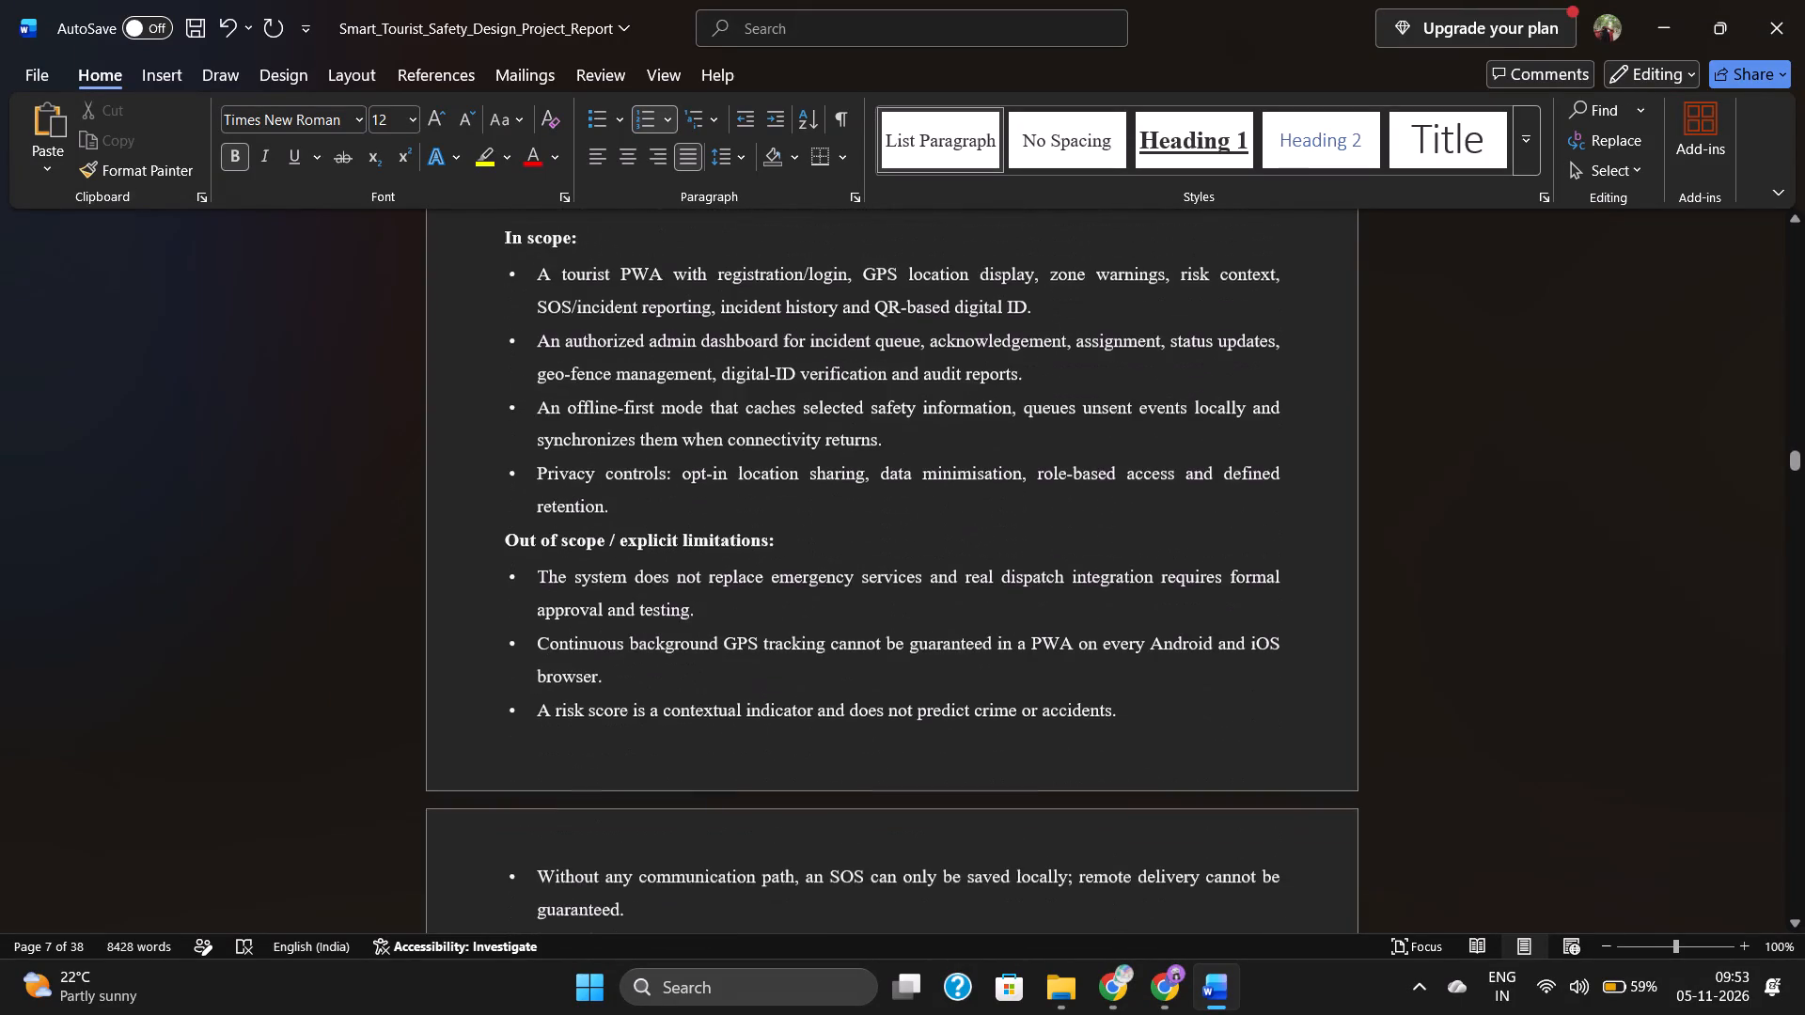
{"action": "scroll", "coordinate": [721, 645], "scroll_direction": "down", "scroll_amount": 6}
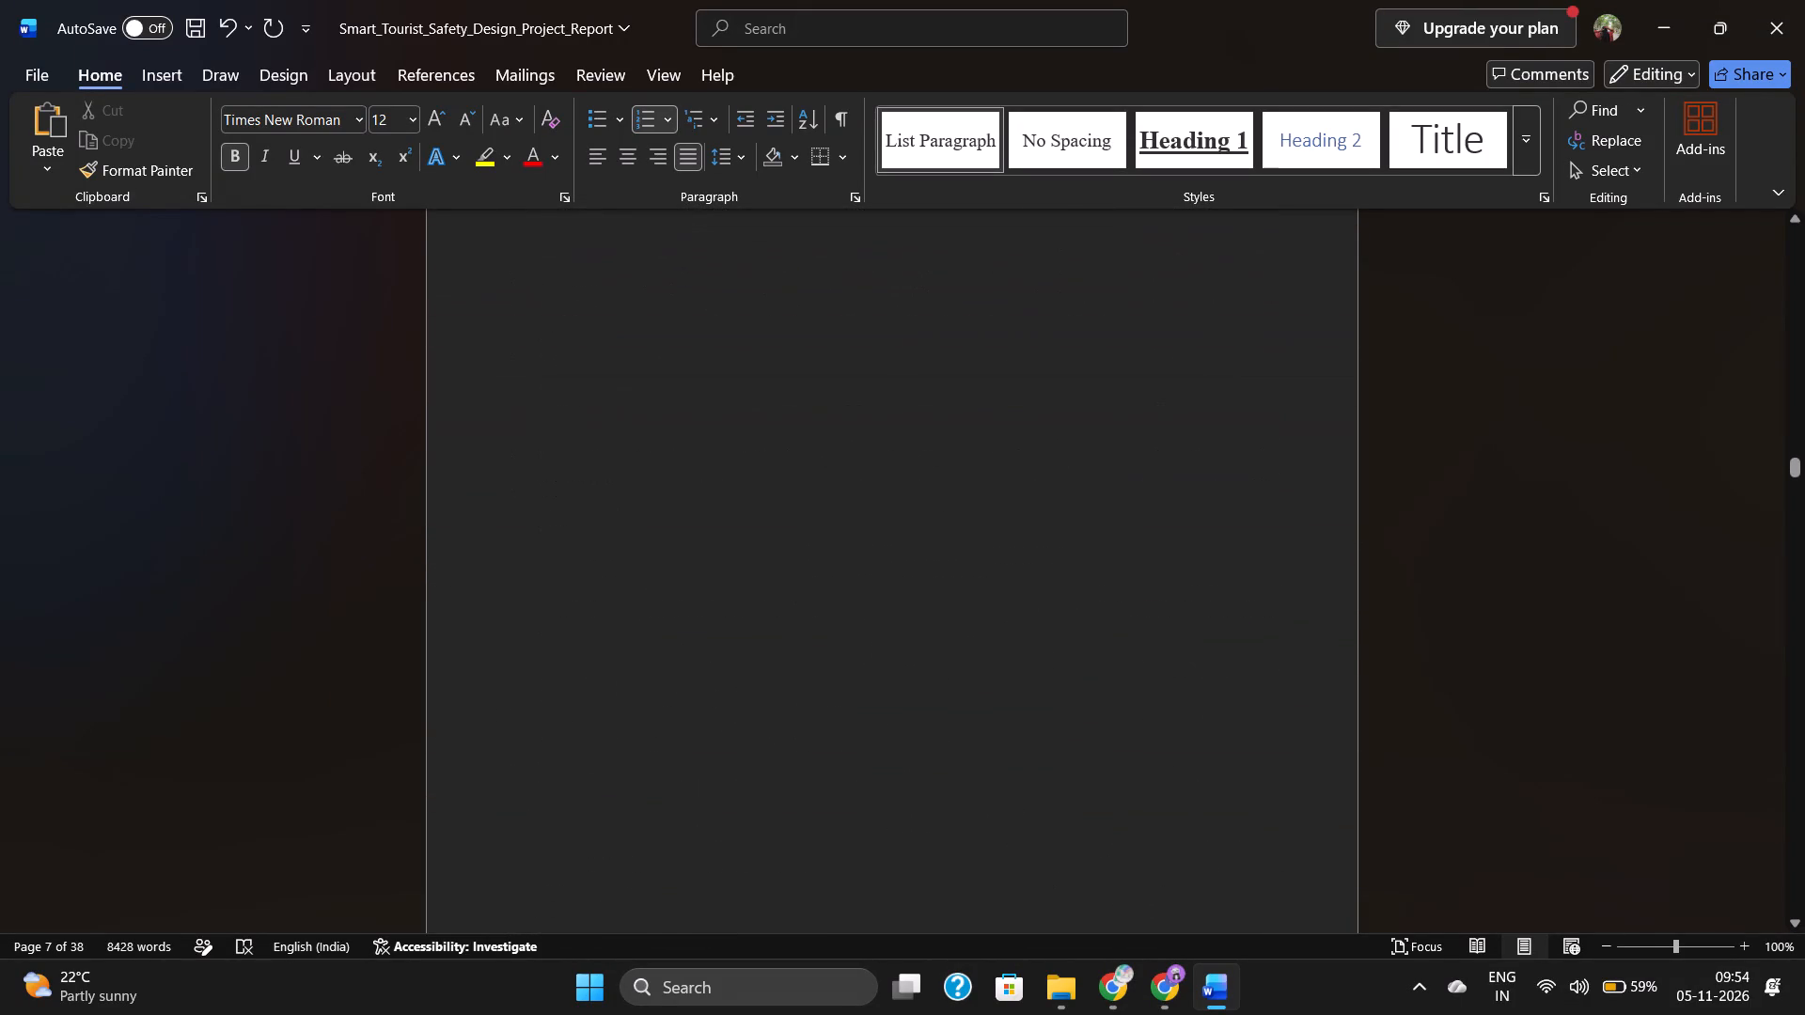
{"action": "scroll", "coordinate": [721, 645], "scroll_direction": "down", "scroll_amount": 2}
{"action": "scroll", "coordinate": [721, 645], "scroll_direction": "up", "scroll_amount": 3}
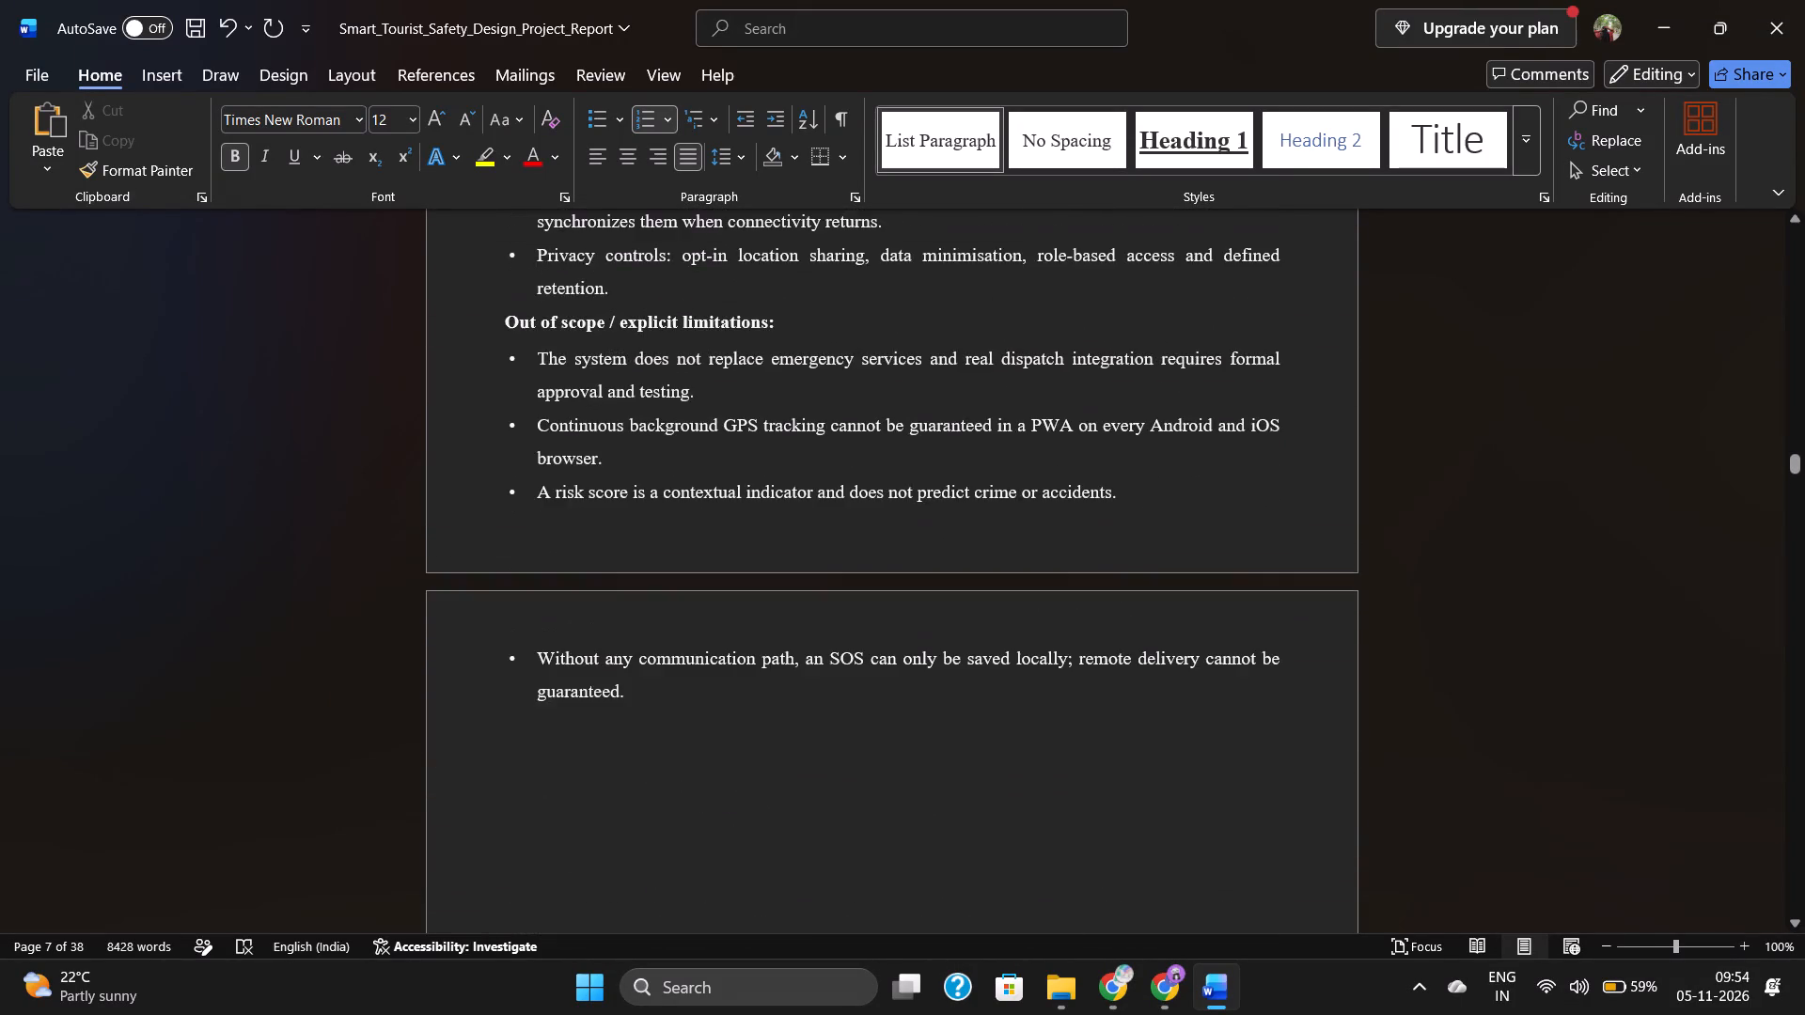
{"action": "scroll", "coordinate": [721, 645], "scroll_direction": "up", "scroll_amount": 3}
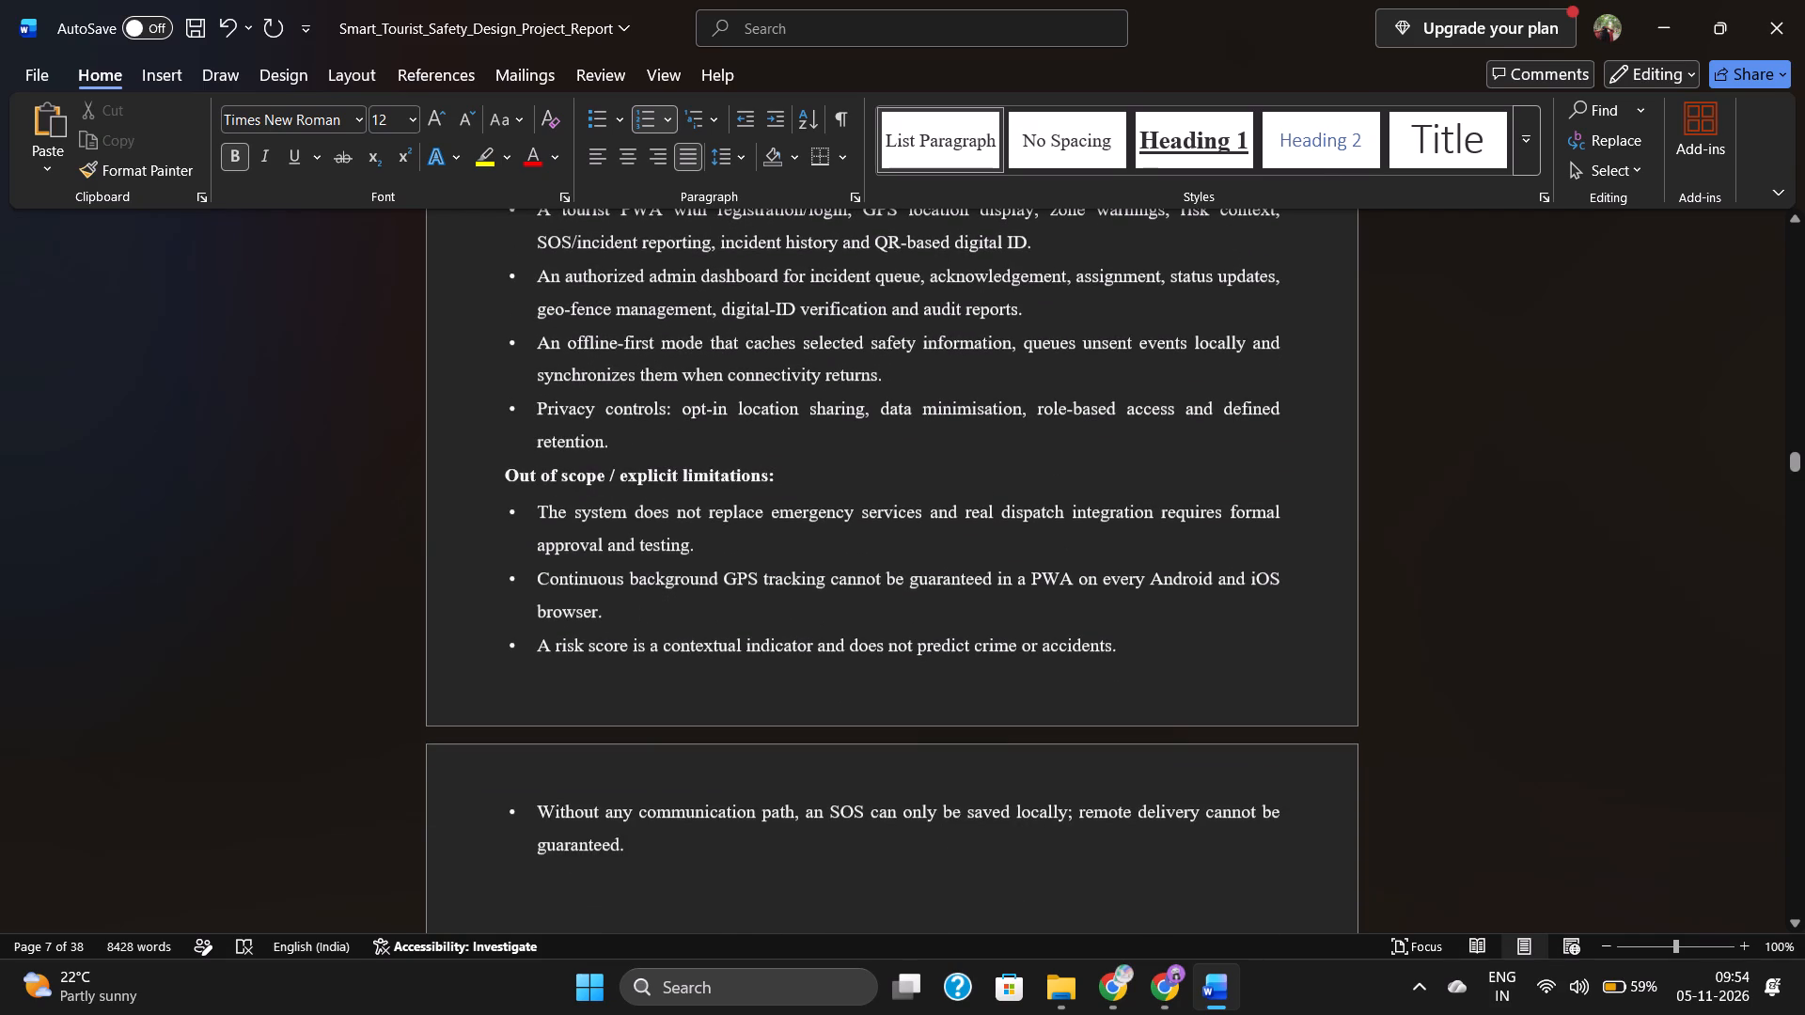
{"action": "scroll", "coordinate": [721, 645], "scroll_direction": "down", "scroll_amount": 2}
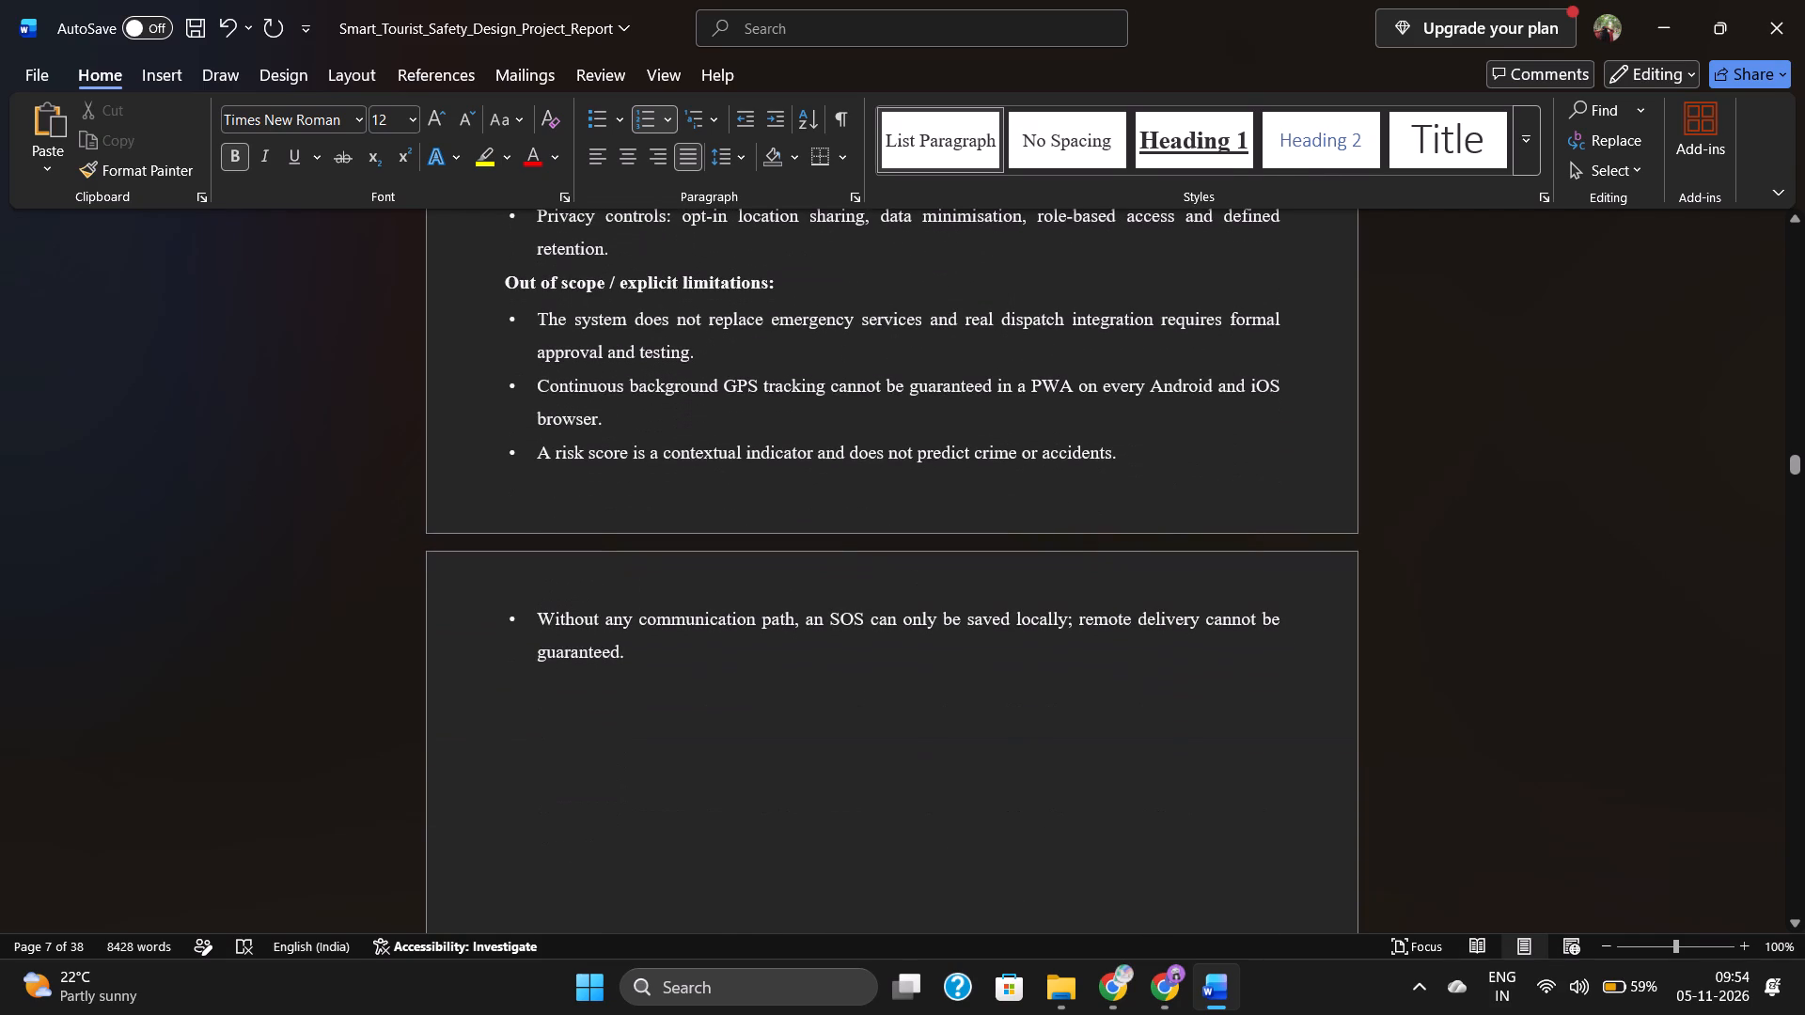
Review the layout and text of Section 4, Proposed Idea / Solution, with its system architecture figure, and Section 5, Objectives.
{"action": "scroll", "coordinate": [721, 645], "scroll_direction": "down", "scroll_amount": 7}
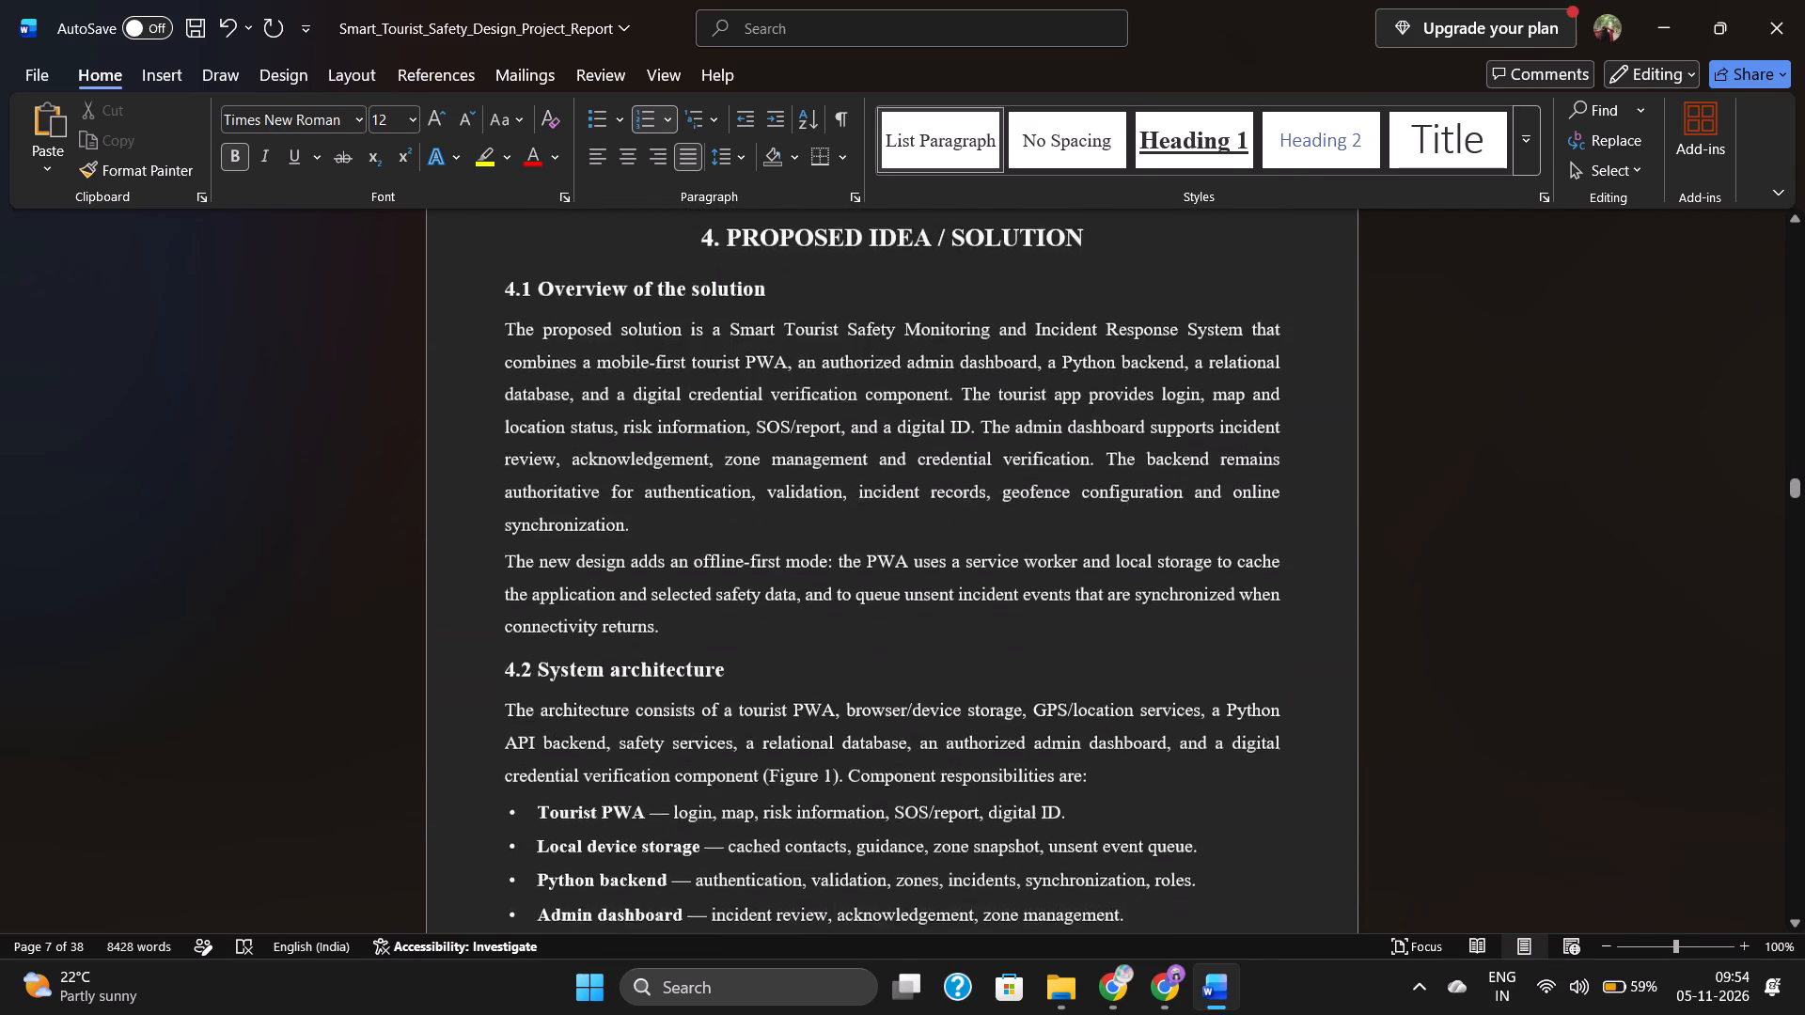
{"action": "scroll", "coordinate": [721, 645], "scroll_direction": "down", "scroll_amount": 4}
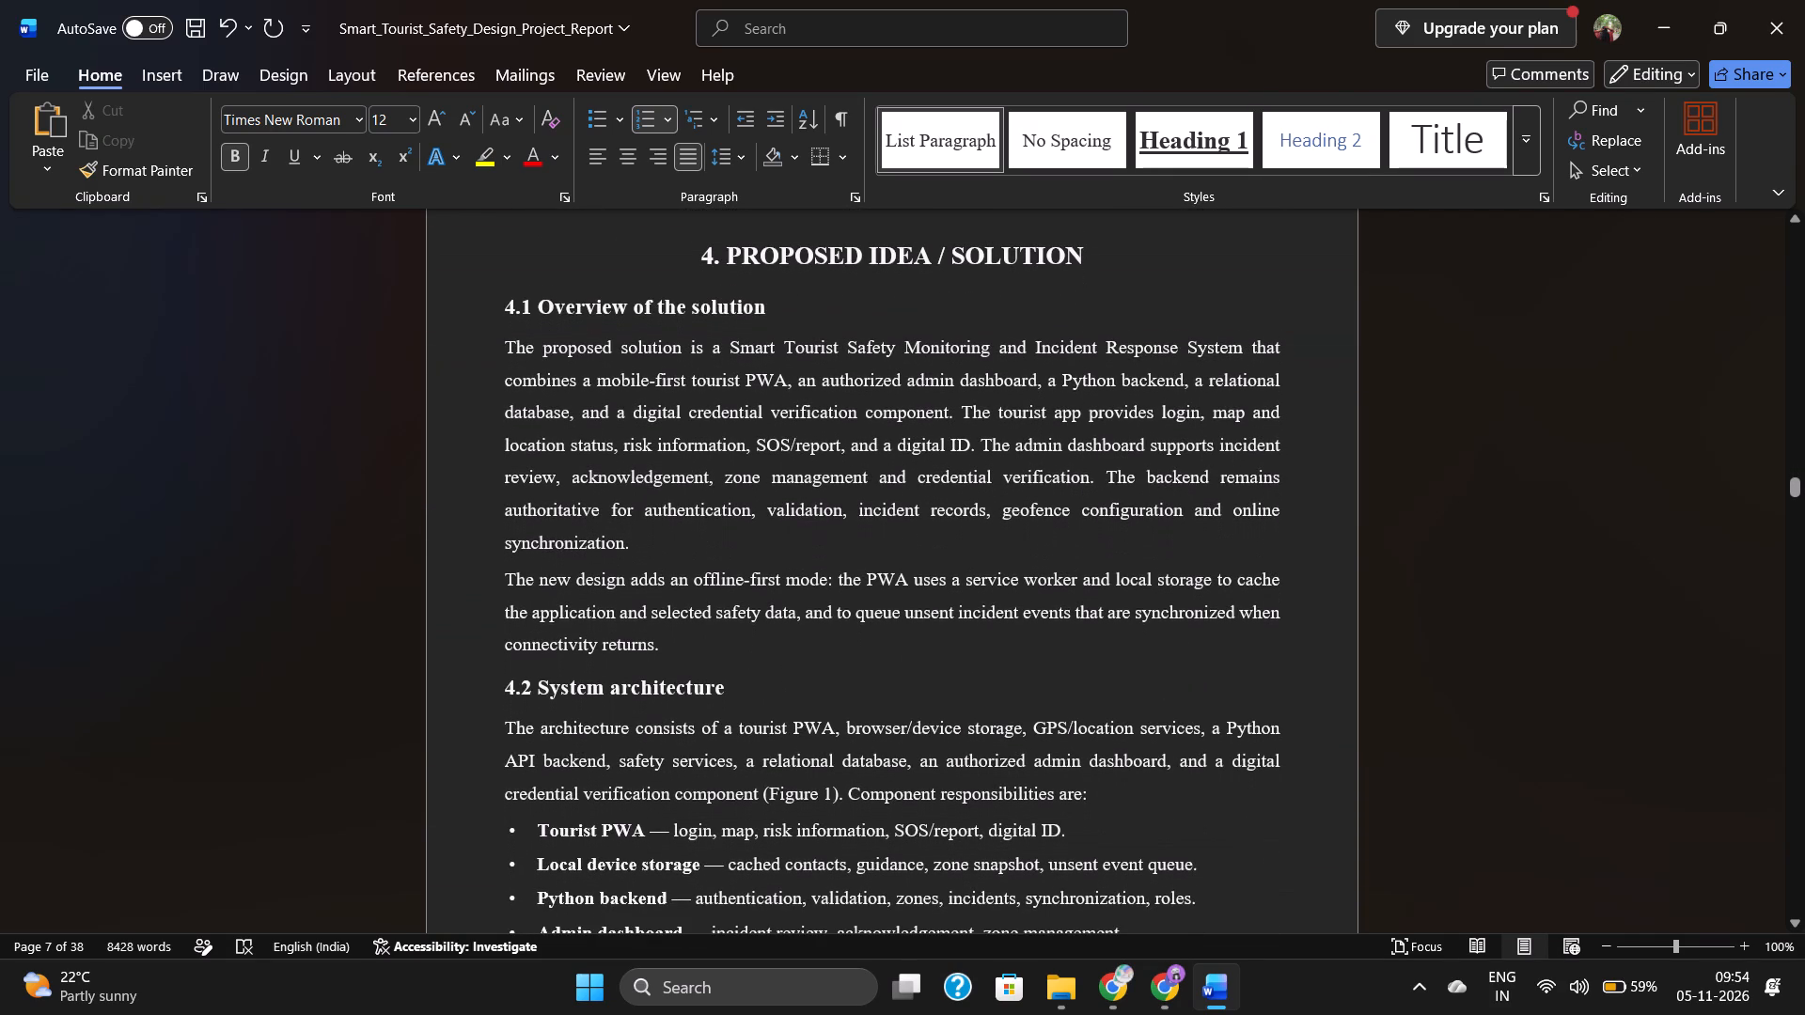
{"action": "scroll", "coordinate": [721, 645], "scroll_direction": "down", "scroll_amount": 8}
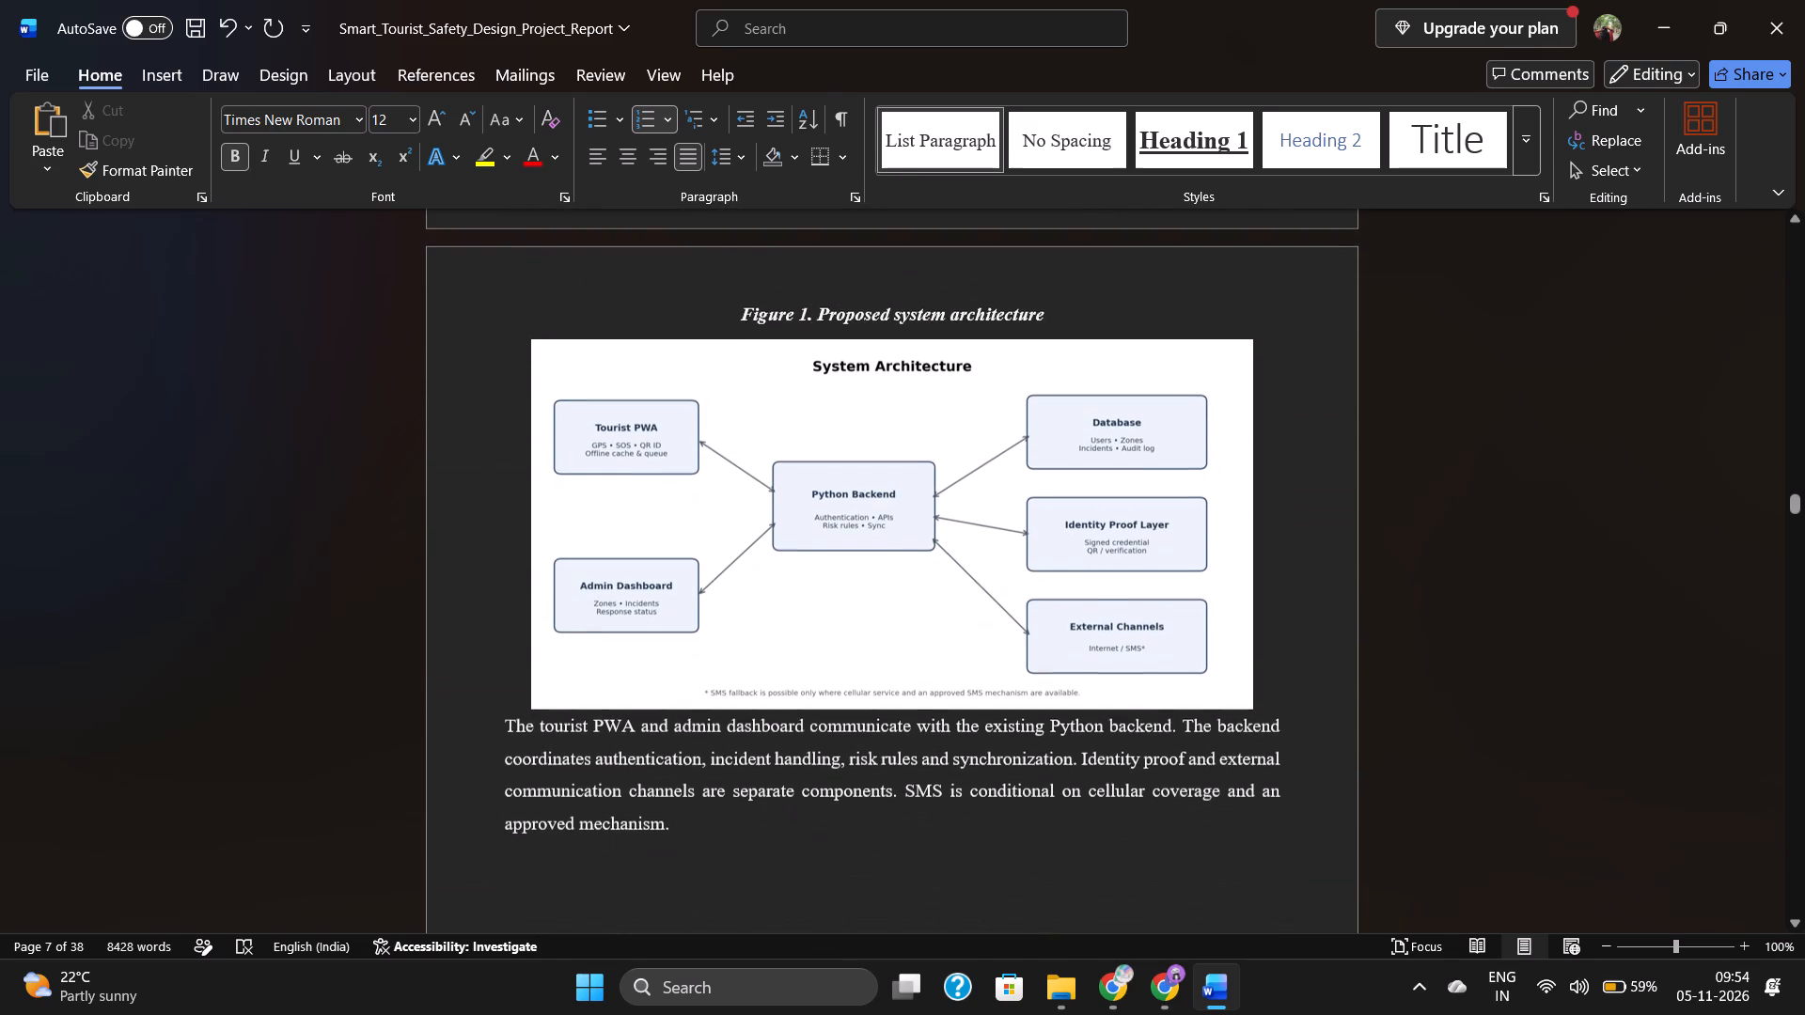
{"action": "scroll", "coordinate": [721, 645], "scroll_direction": "down", "scroll_amount": 1}
{"action": "scroll", "coordinate": [721, 645], "scroll_direction": "up", "scroll_amount": 6}
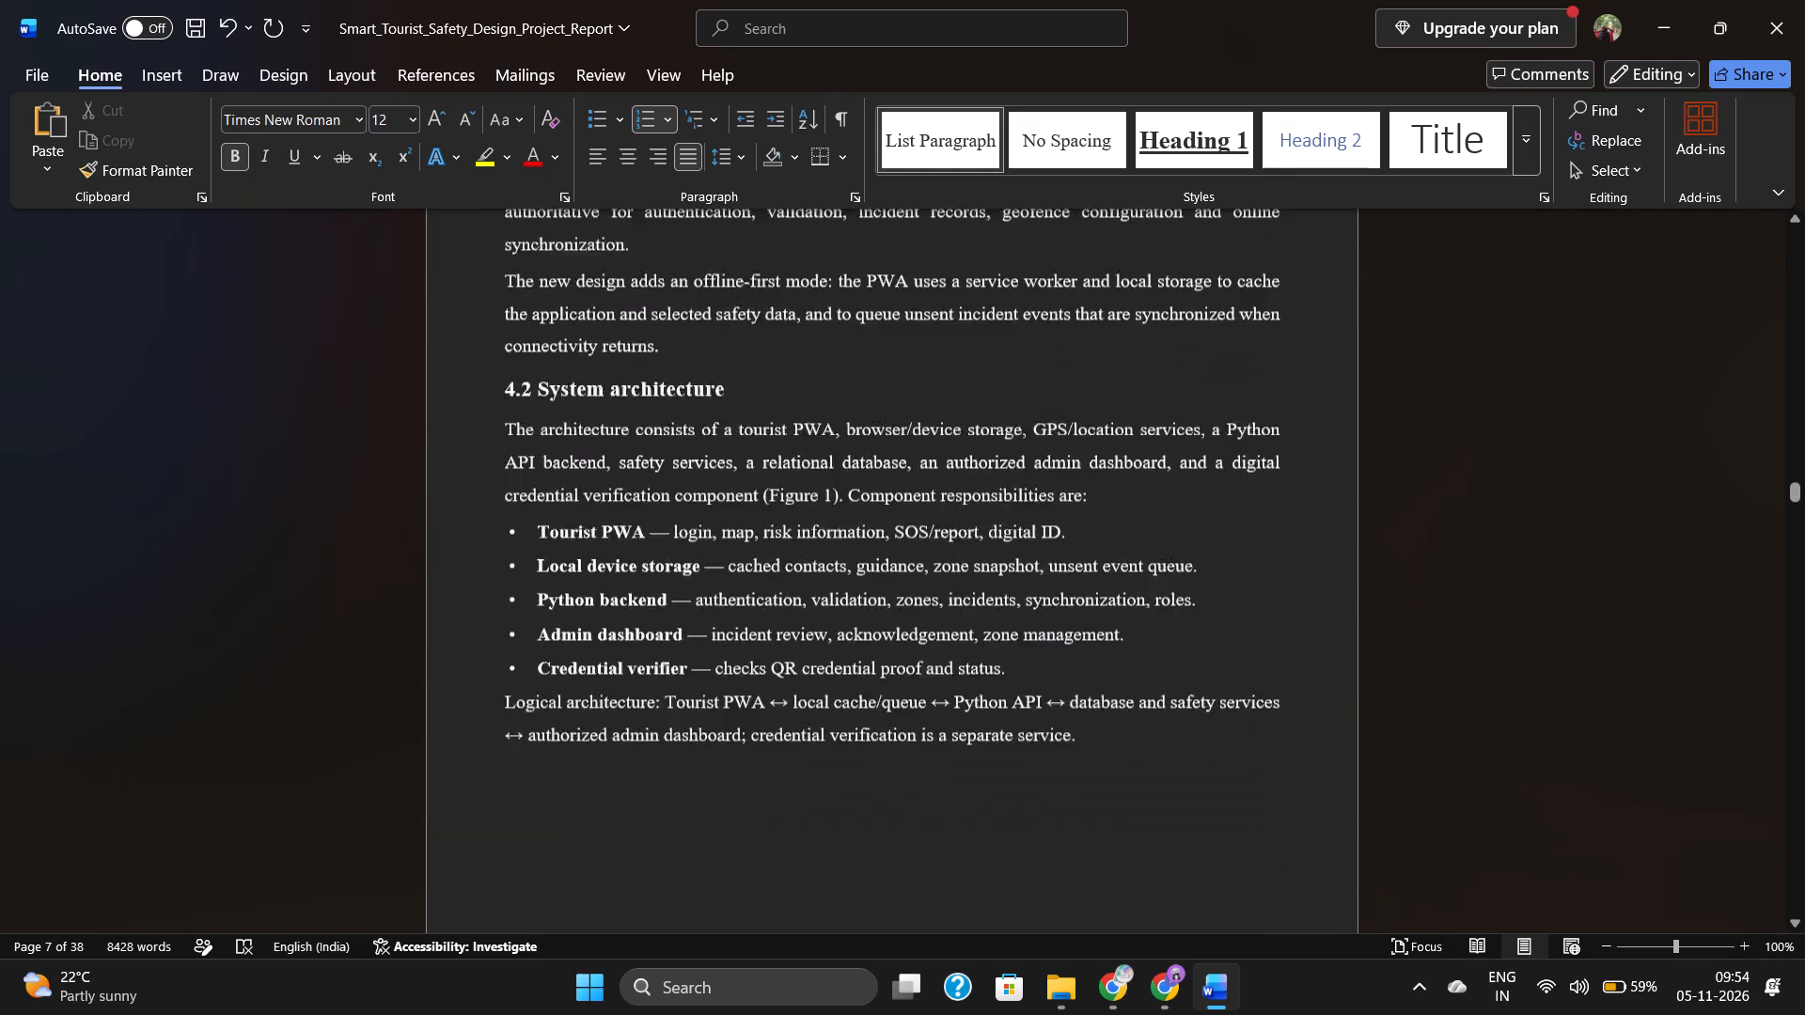
{"action": "scroll", "coordinate": [721, 645], "scroll_direction": "up", "scroll_amount": 1}
{"action": "scroll", "coordinate": [721, 645], "scroll_direction": "down", "scroll_amount": 2}
{"action": "scroll", "coordinate": [721, 645], "scroll_direction": "up", "scroll_amount": 2}
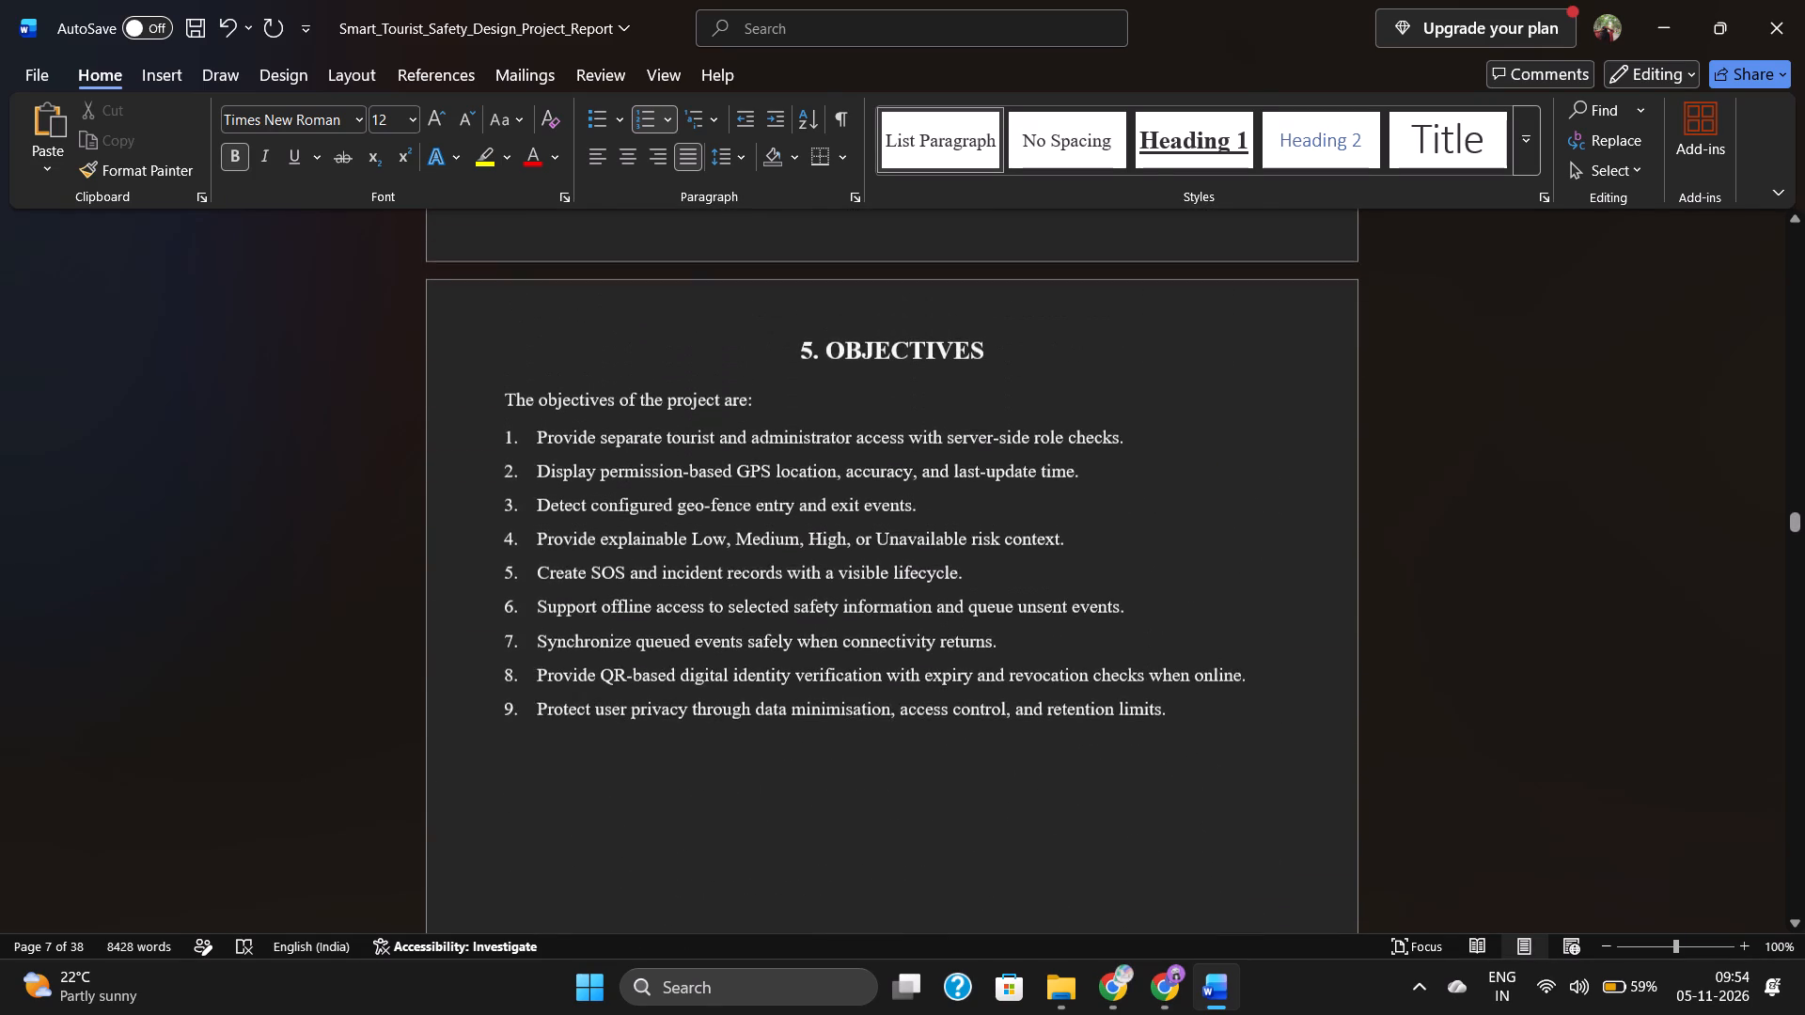
{"action": "scroll", "coordinate": [721, 645], "scroll_direction": "up", "scroll_amount": 6}
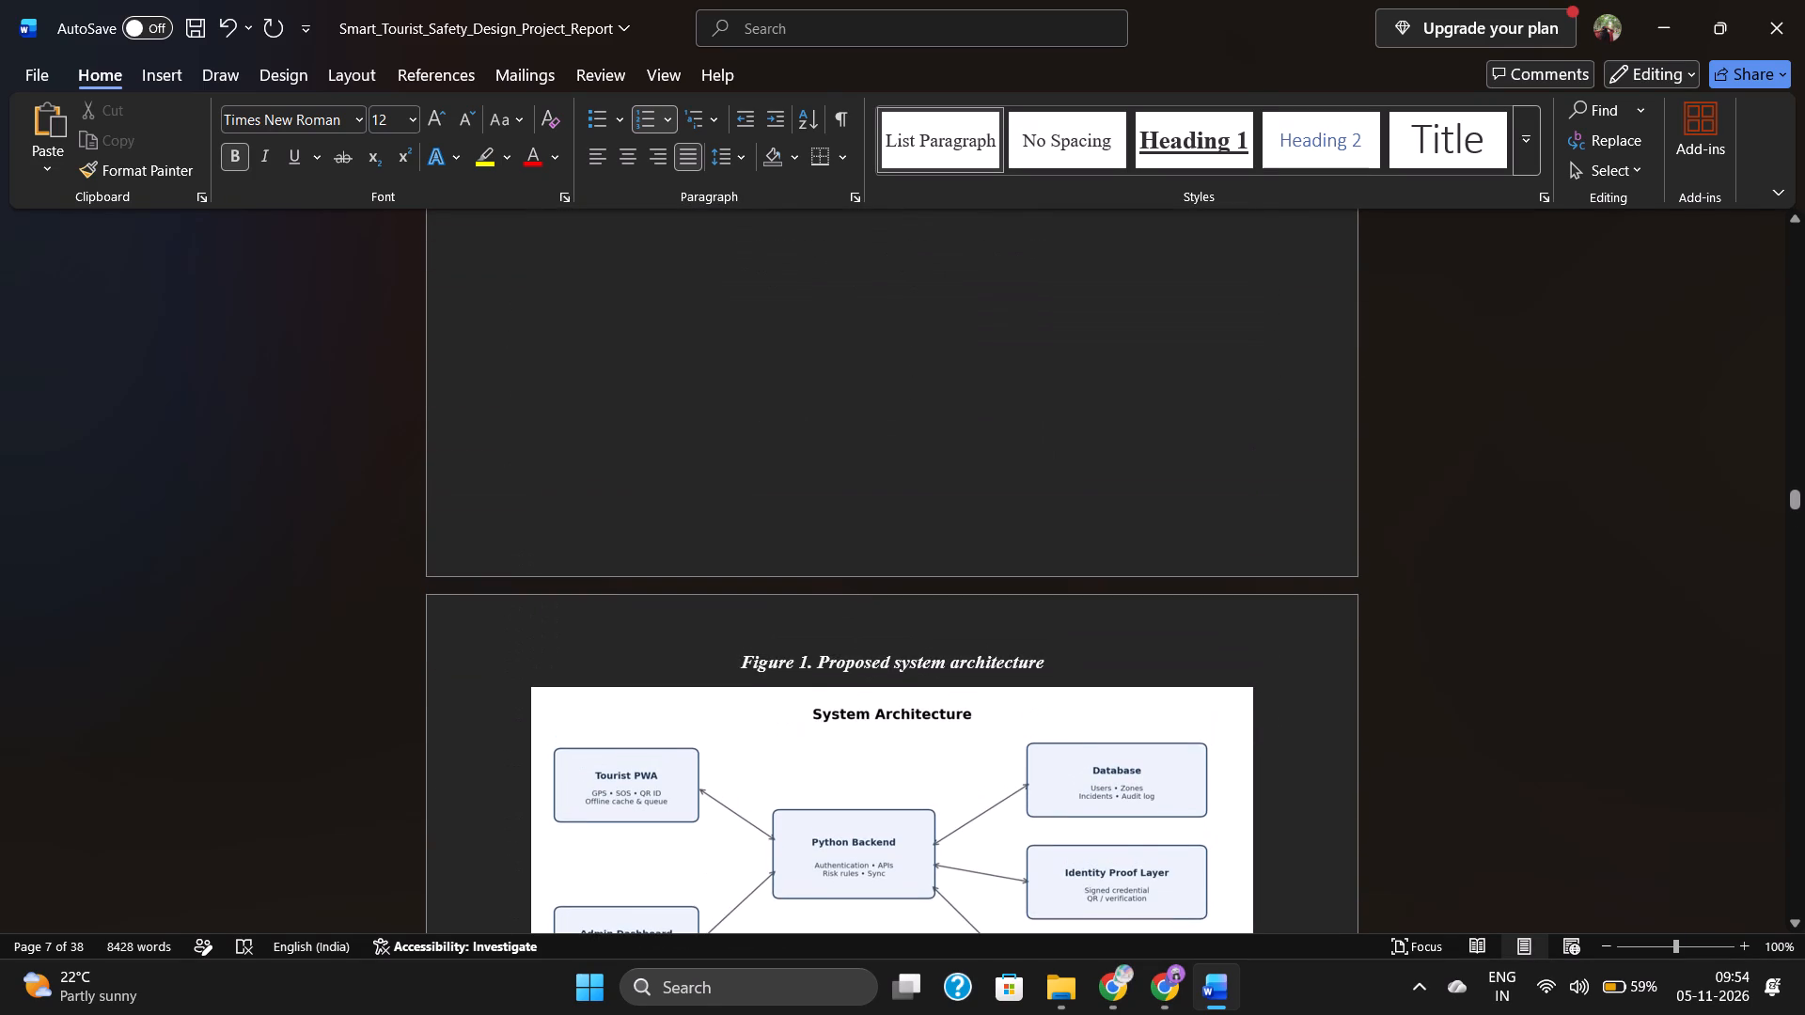
{"action": "scroll", "coordinate": [721, 645], "scroll_direction": "up", "scroll_amount": 1}
{"action": "scroll", "coordinate": [721, 645], "scroll_direction": "down", "scroll_amount": 6}
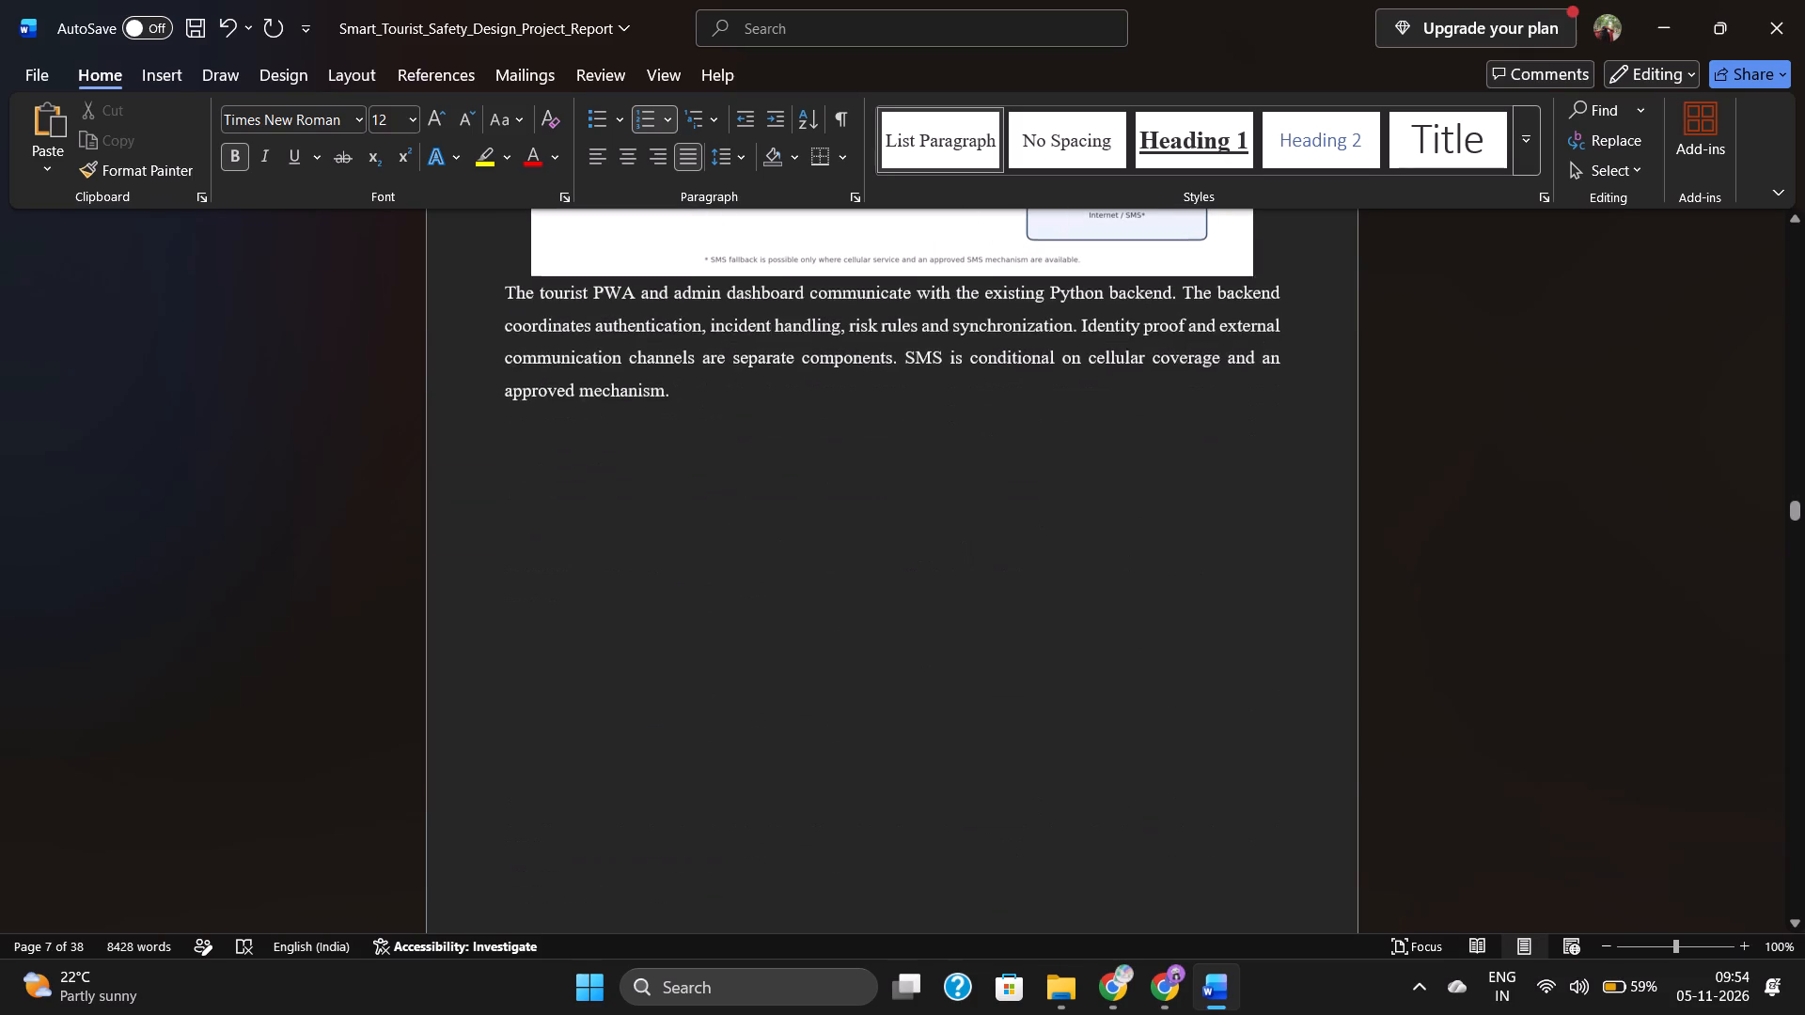
{"action": "scroll", "coordinate": [721, 645], "scroll_direction": "down", "scroll_amount": 5}
{"action": "scroll", "coordinate": [721, 645], "scroll_direction": "up", "scroll_amount": 1}
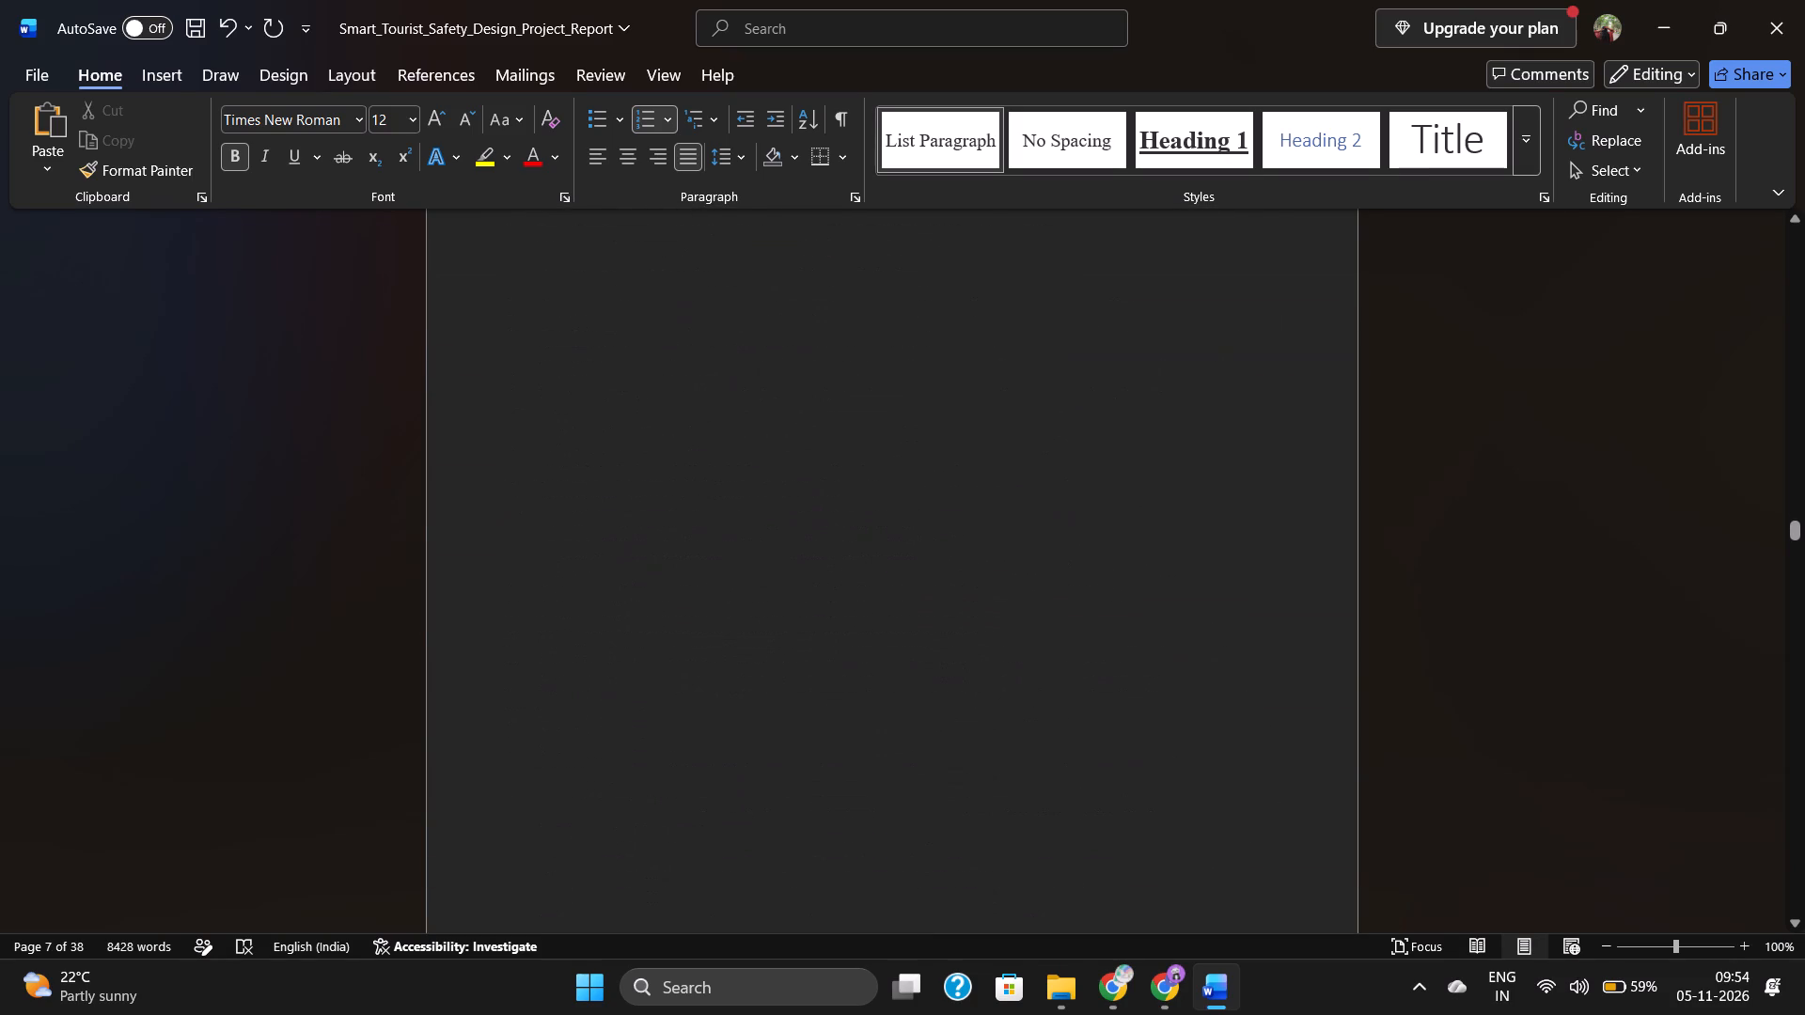
{"action": "scroll", "coordinate": [721, 645], "scroll_direction": "up", "scroll_amount": 1}
{"action": "scroll", "coordinate": [721, 645], "scroll_direction": "down", "scroll_amount": 4}
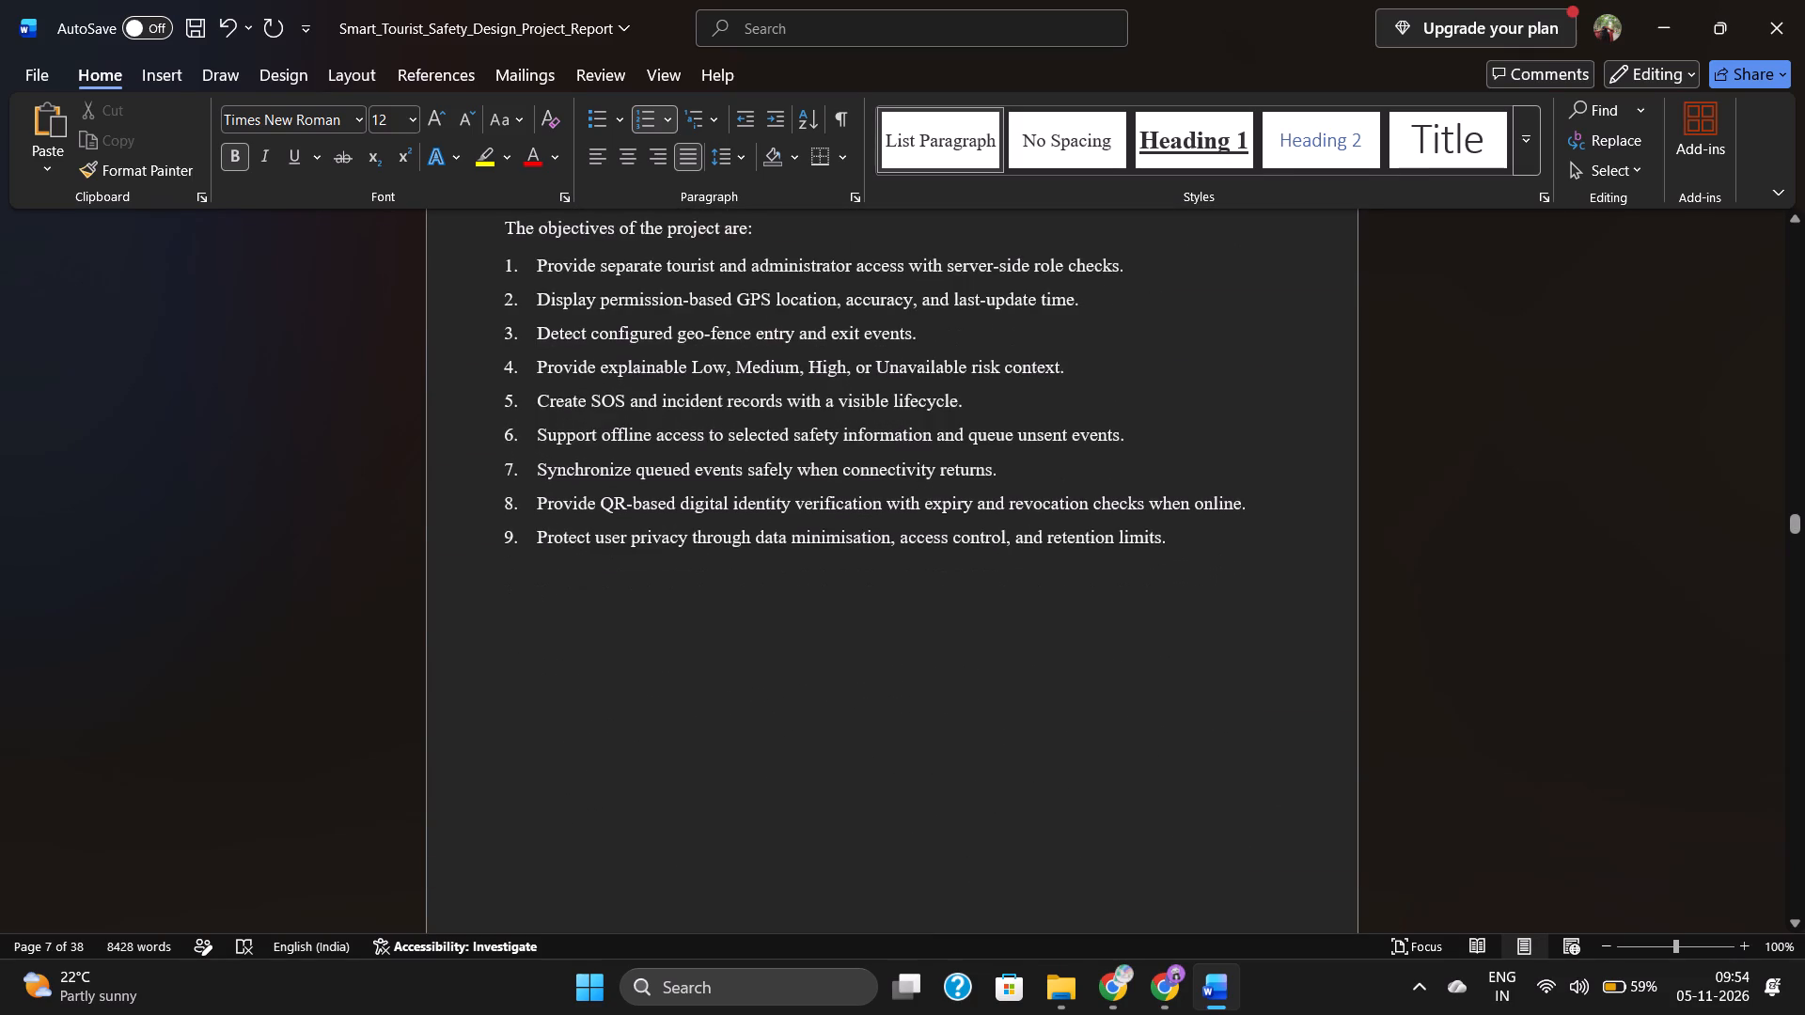
{"action": "scroll", "coordinate": [721, 645], "scroll_direction": "down", "scroll_amount": 3}
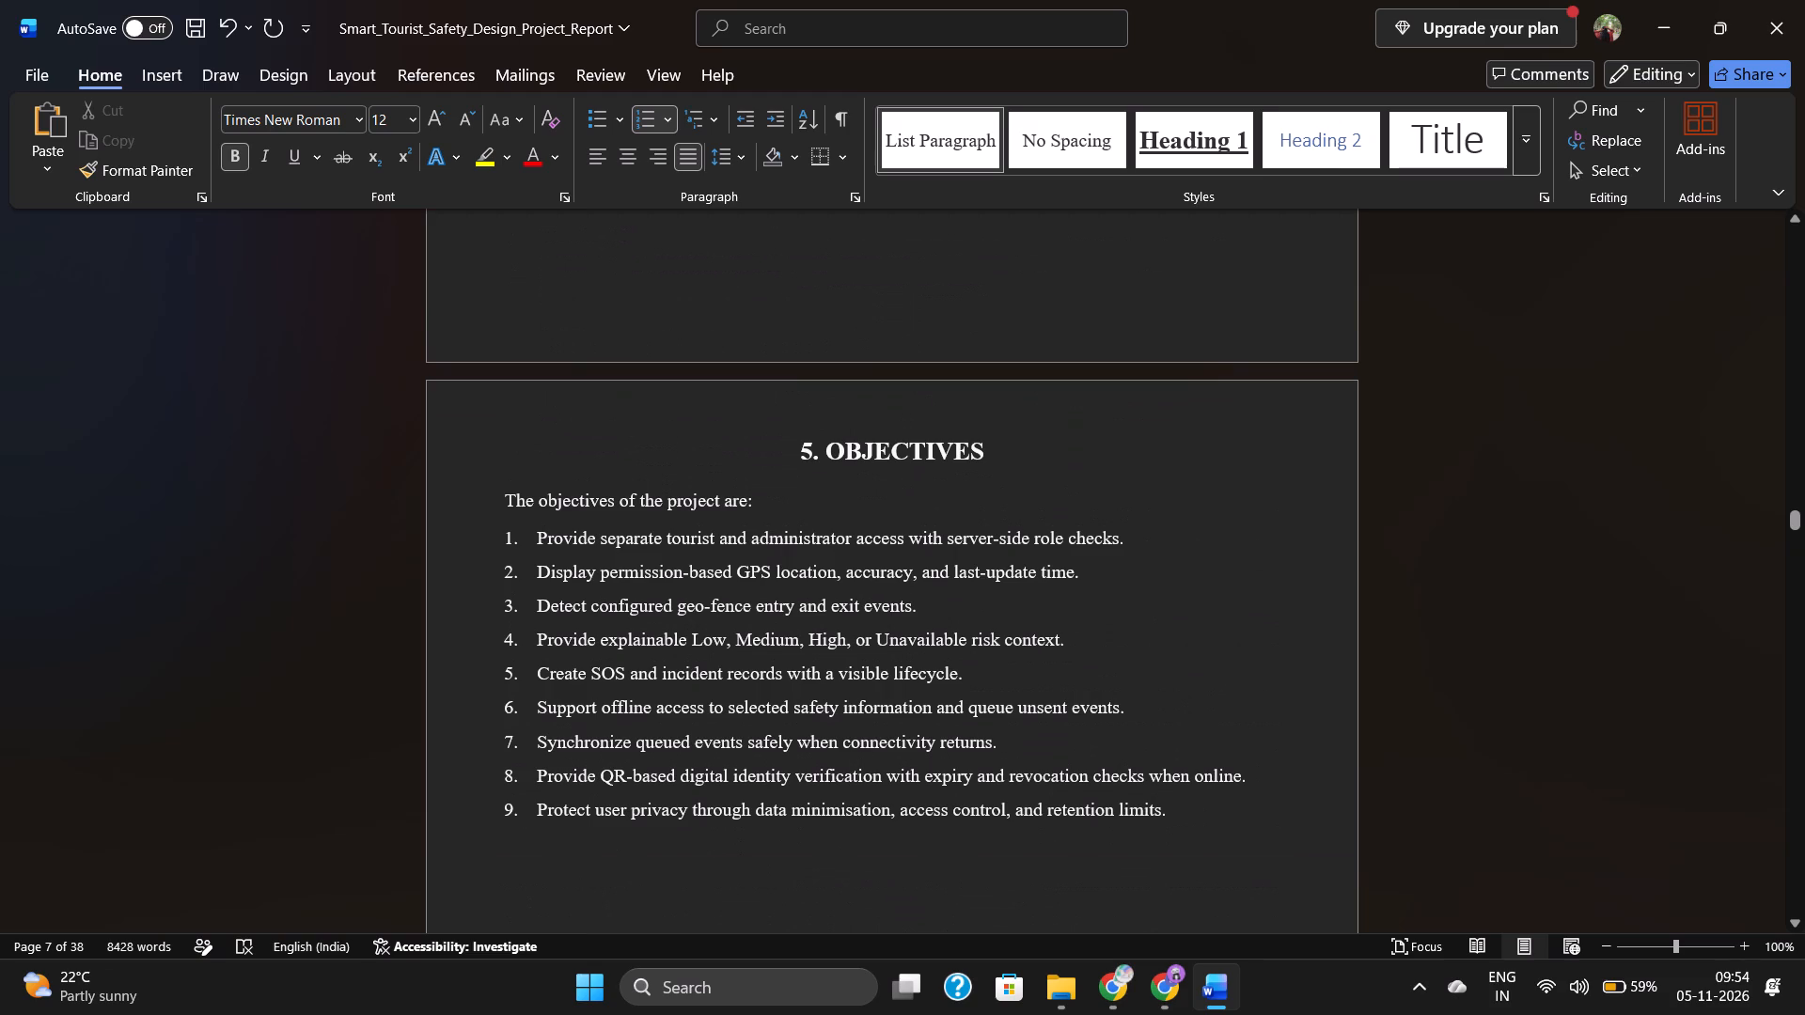
Insert a blank line before the heading "6.3 Specification of the product / process / project" in Section 6.
{"action": "scroll", "coordinate": [721, 645], "scroll_direction": "down", "scroll_amount": 13}
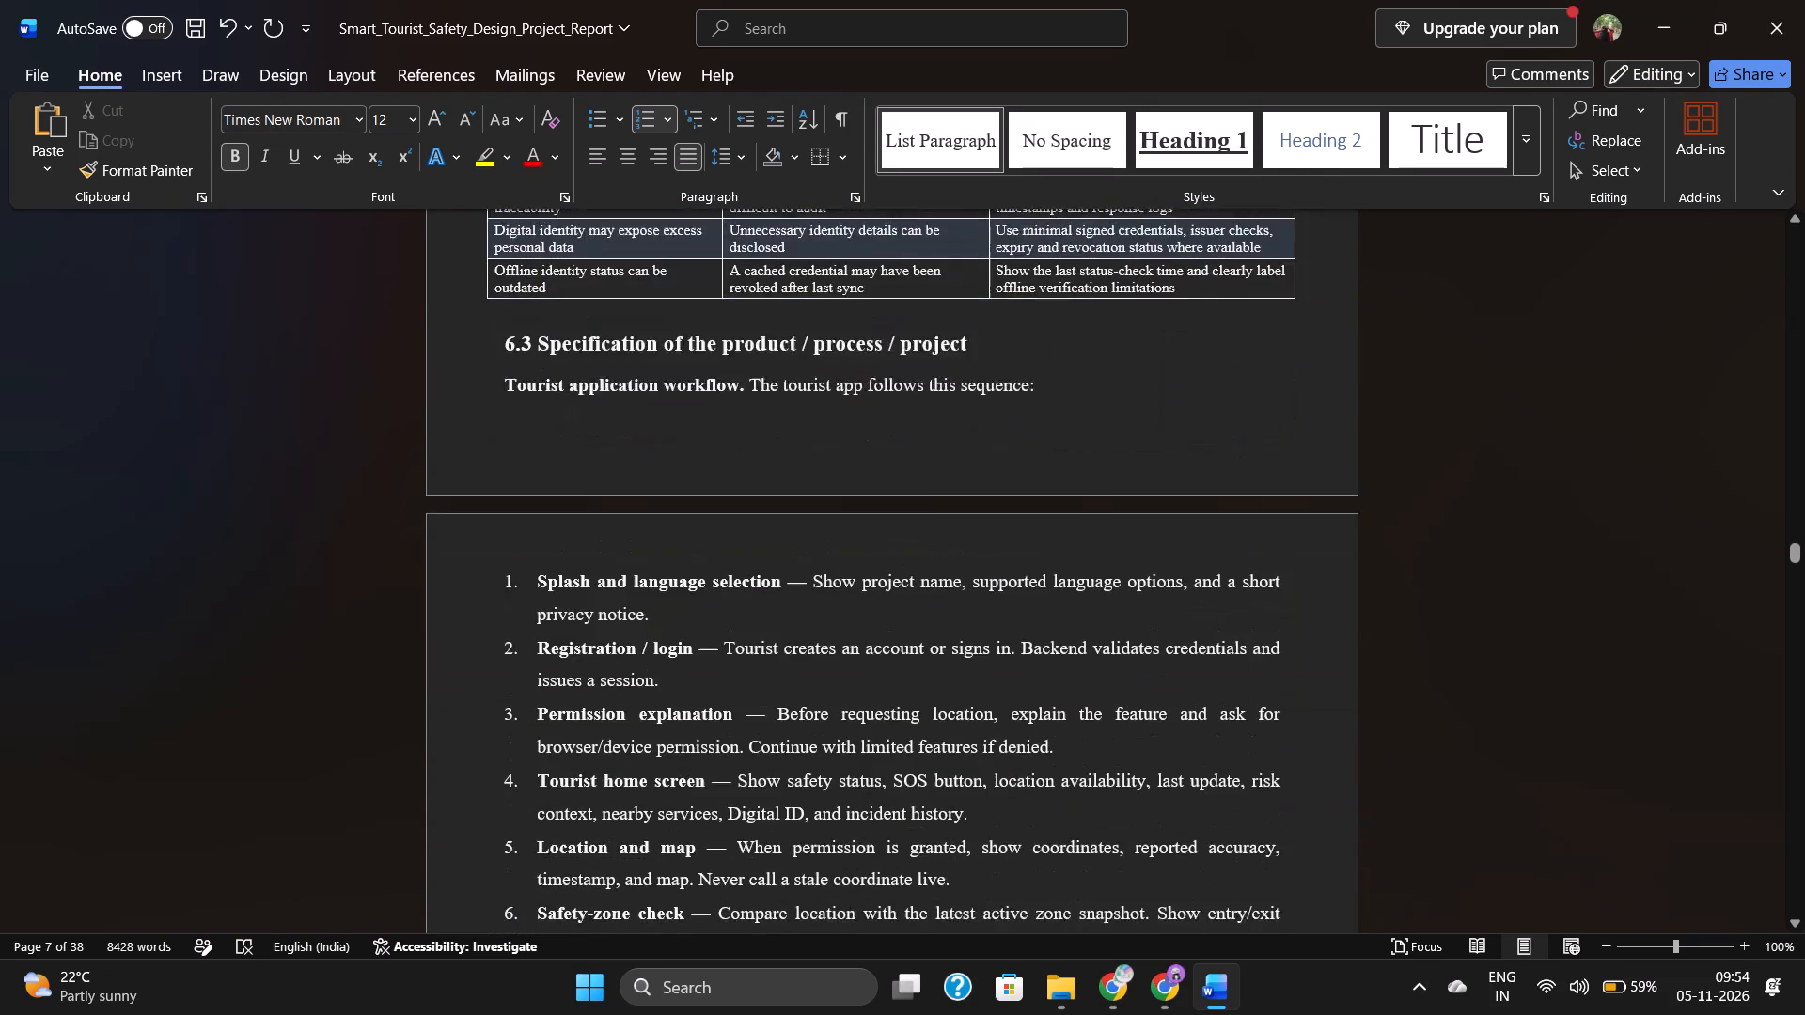
{"action": "scroll", "coordinate": [721, 645], "scroll_direction": "down", "scroll_amount": 2}
{"action": "left_click", "coordinate": [504, 470]}
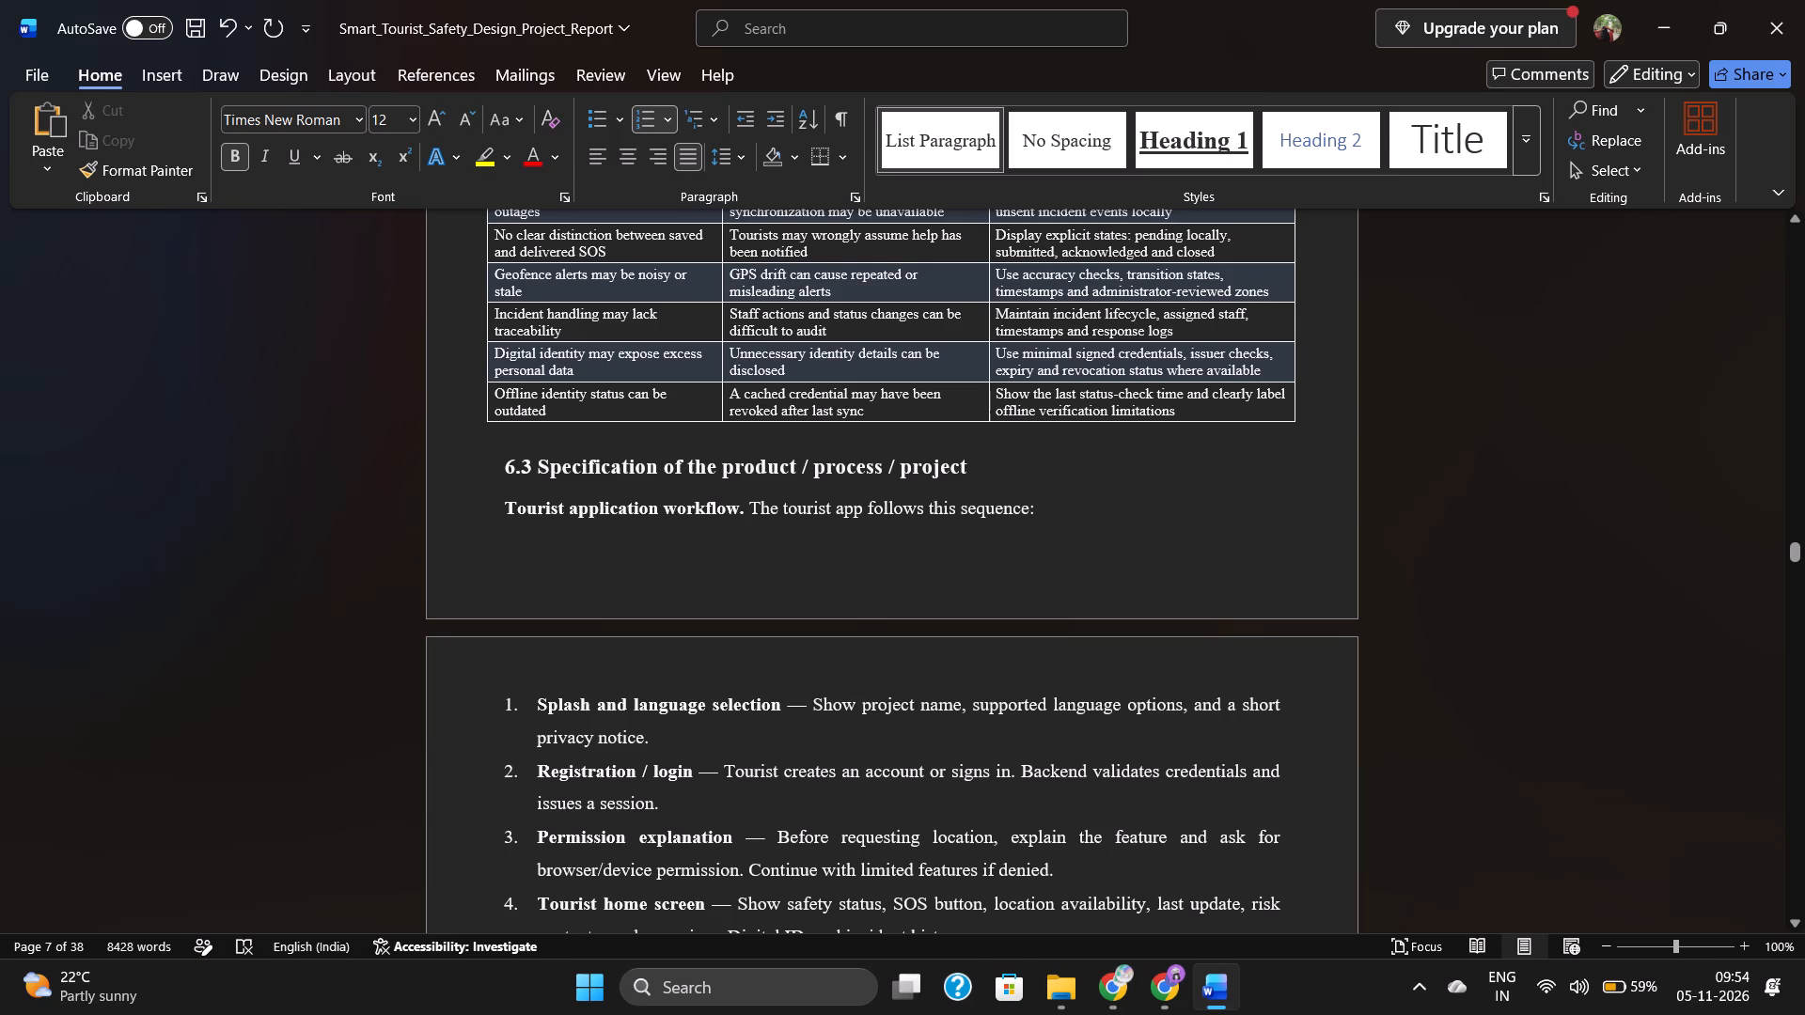
{"action": "key", "text": "Return"}
Examine the workflow lists of Section 6.3 and the text and data lifecycle table of Section 6.4.
{"action": "scroll", "coordinate": [504, 470], "scroll_direction": "down", "scroll_amount": 3}
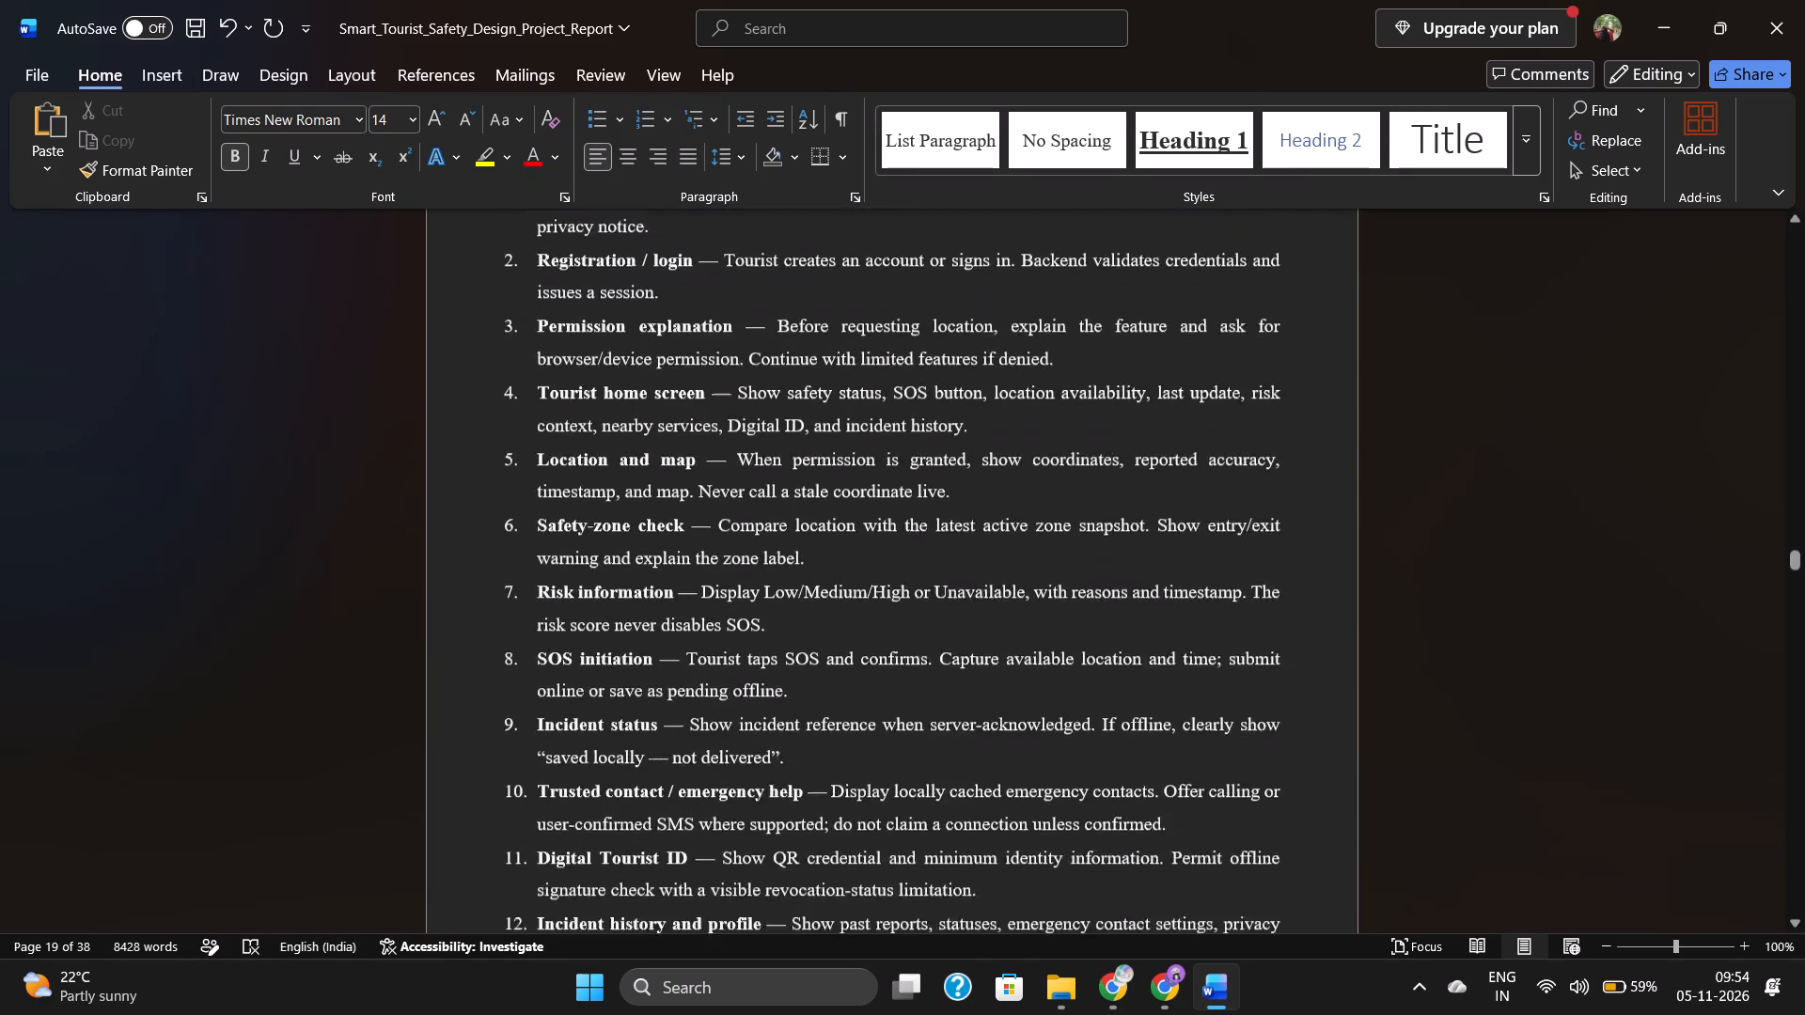
{"action": "scroll", "coordinate": [504, 470], "scroll_direction": "down", "scroll_amount": 8}
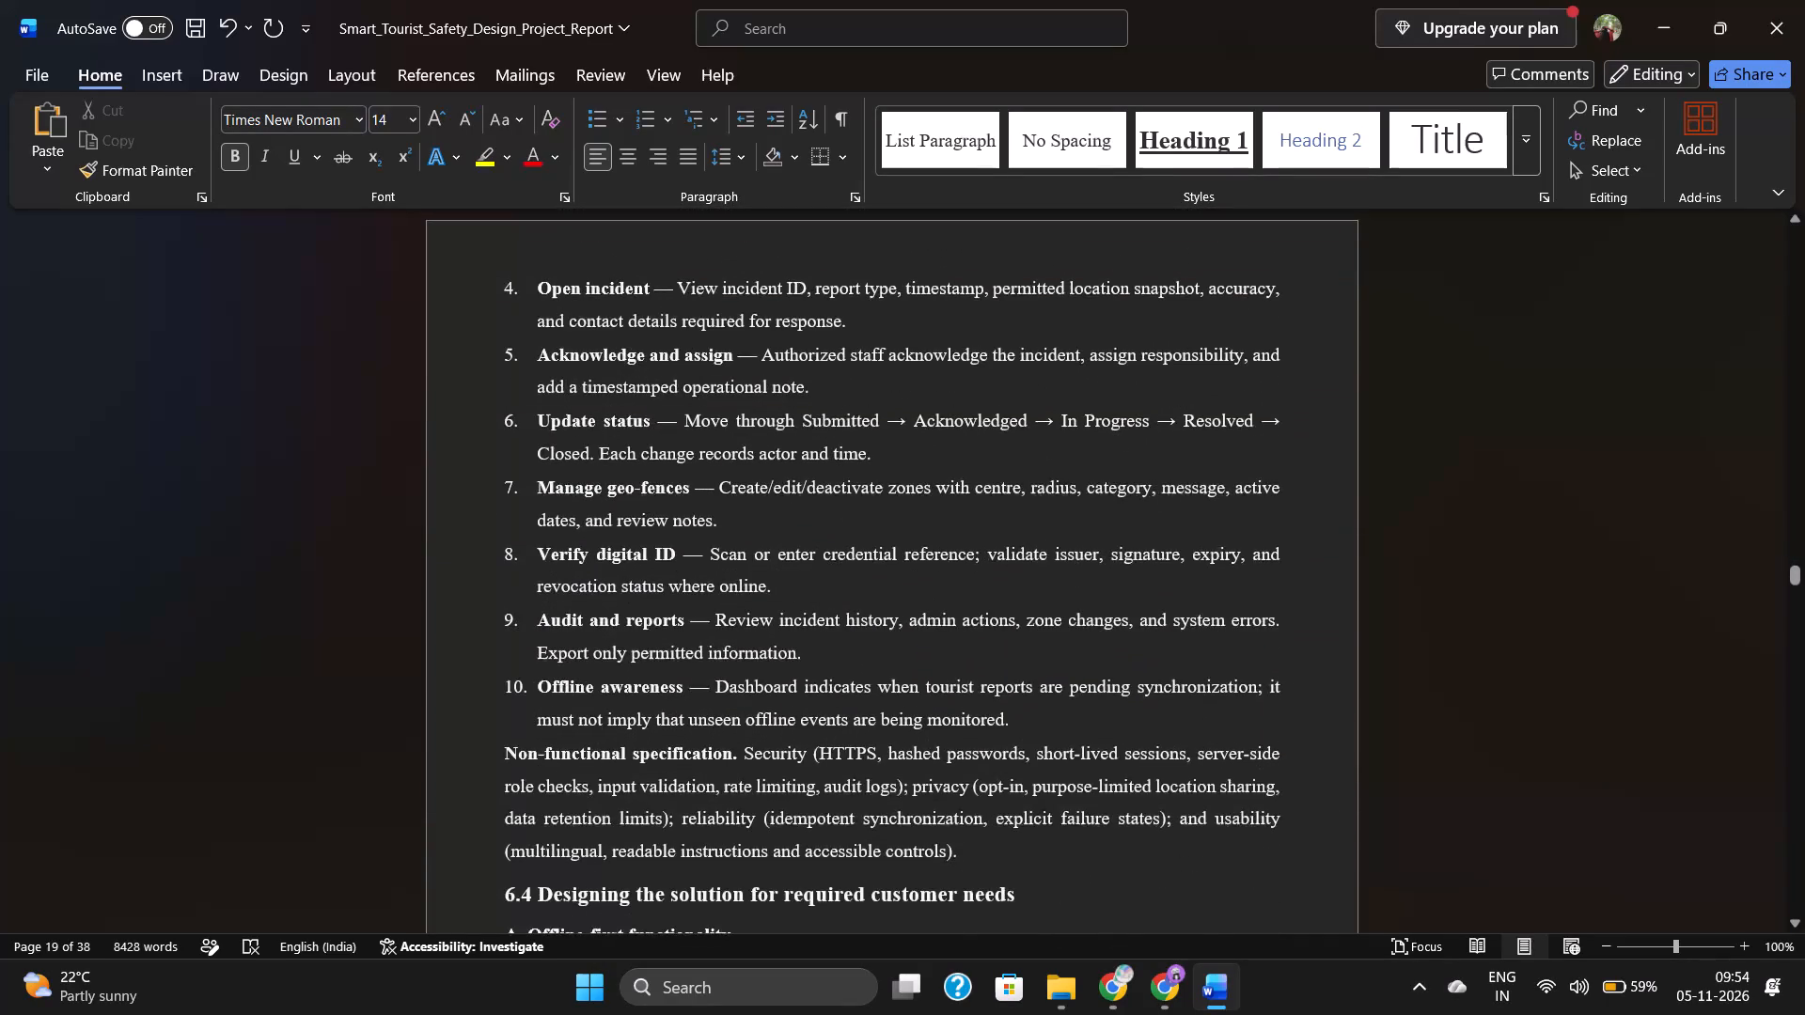
{"action": "scroll", "coordinate": [504, 470], "scroll_direction": "down", "scroll_amount": 3}
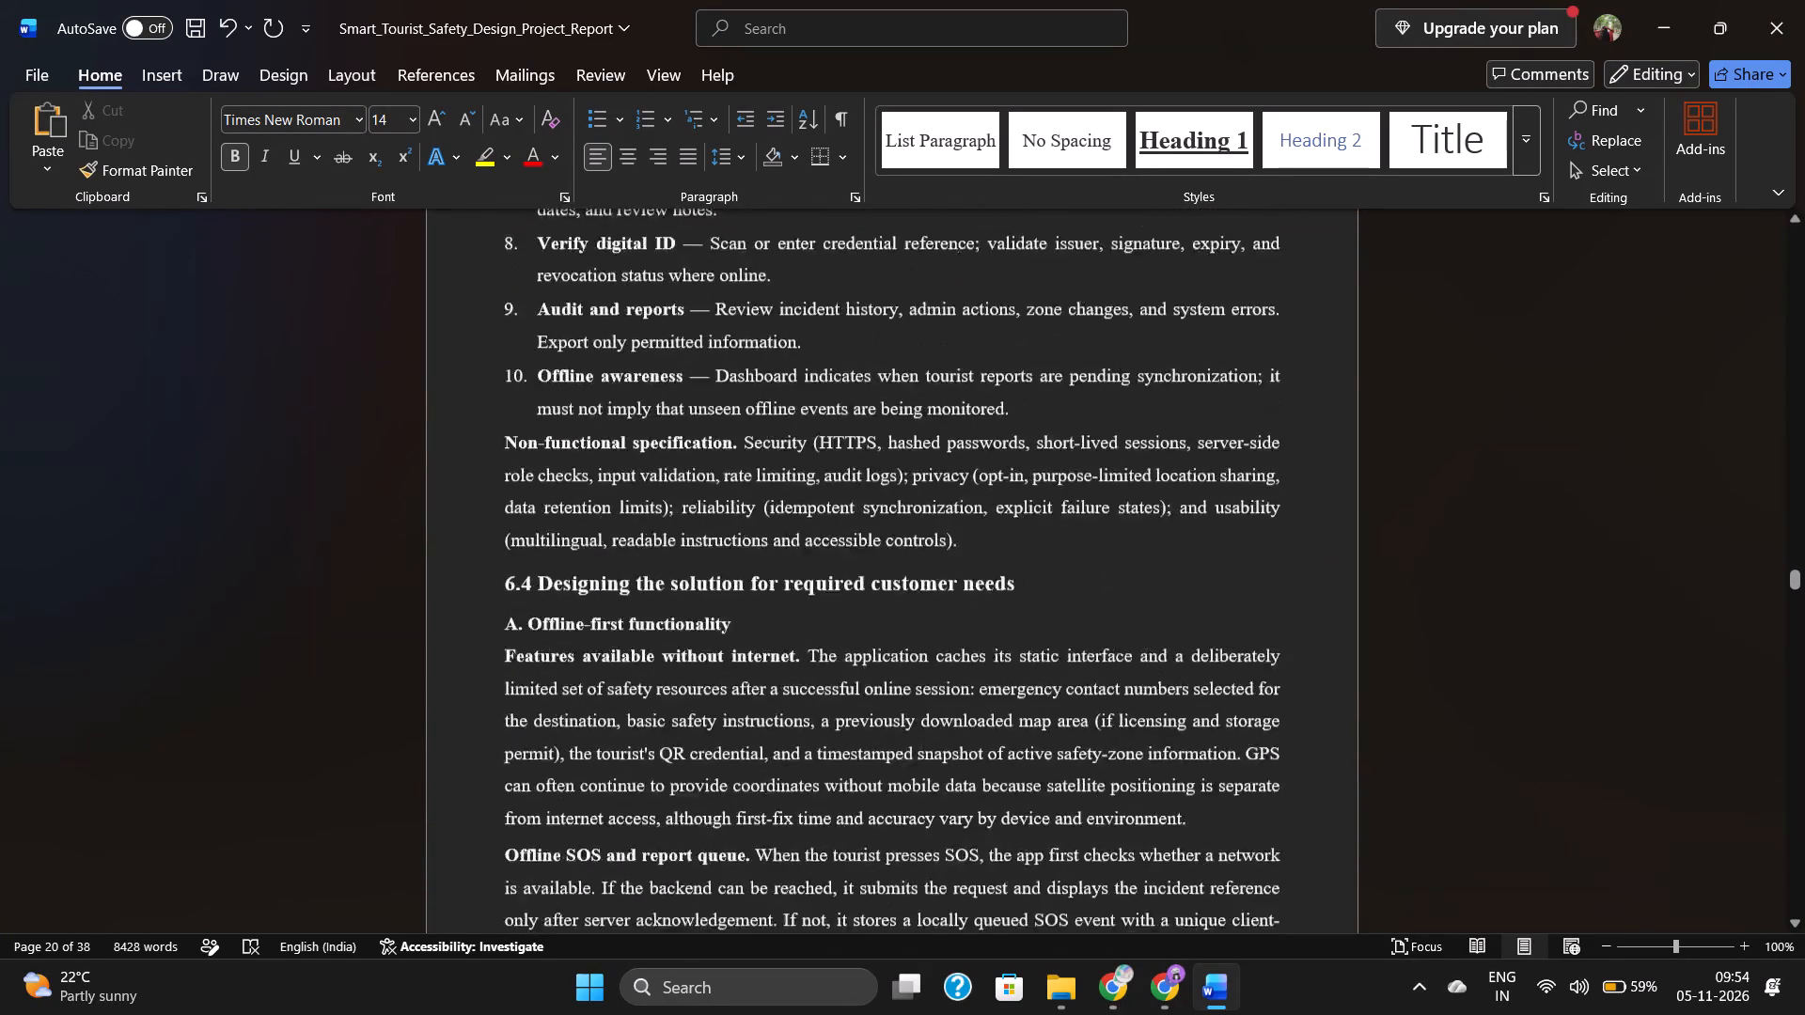
{"action": "scroll", "coordinate": [504, 470], "scroll_direction": "down", "scroll_amount": 9}
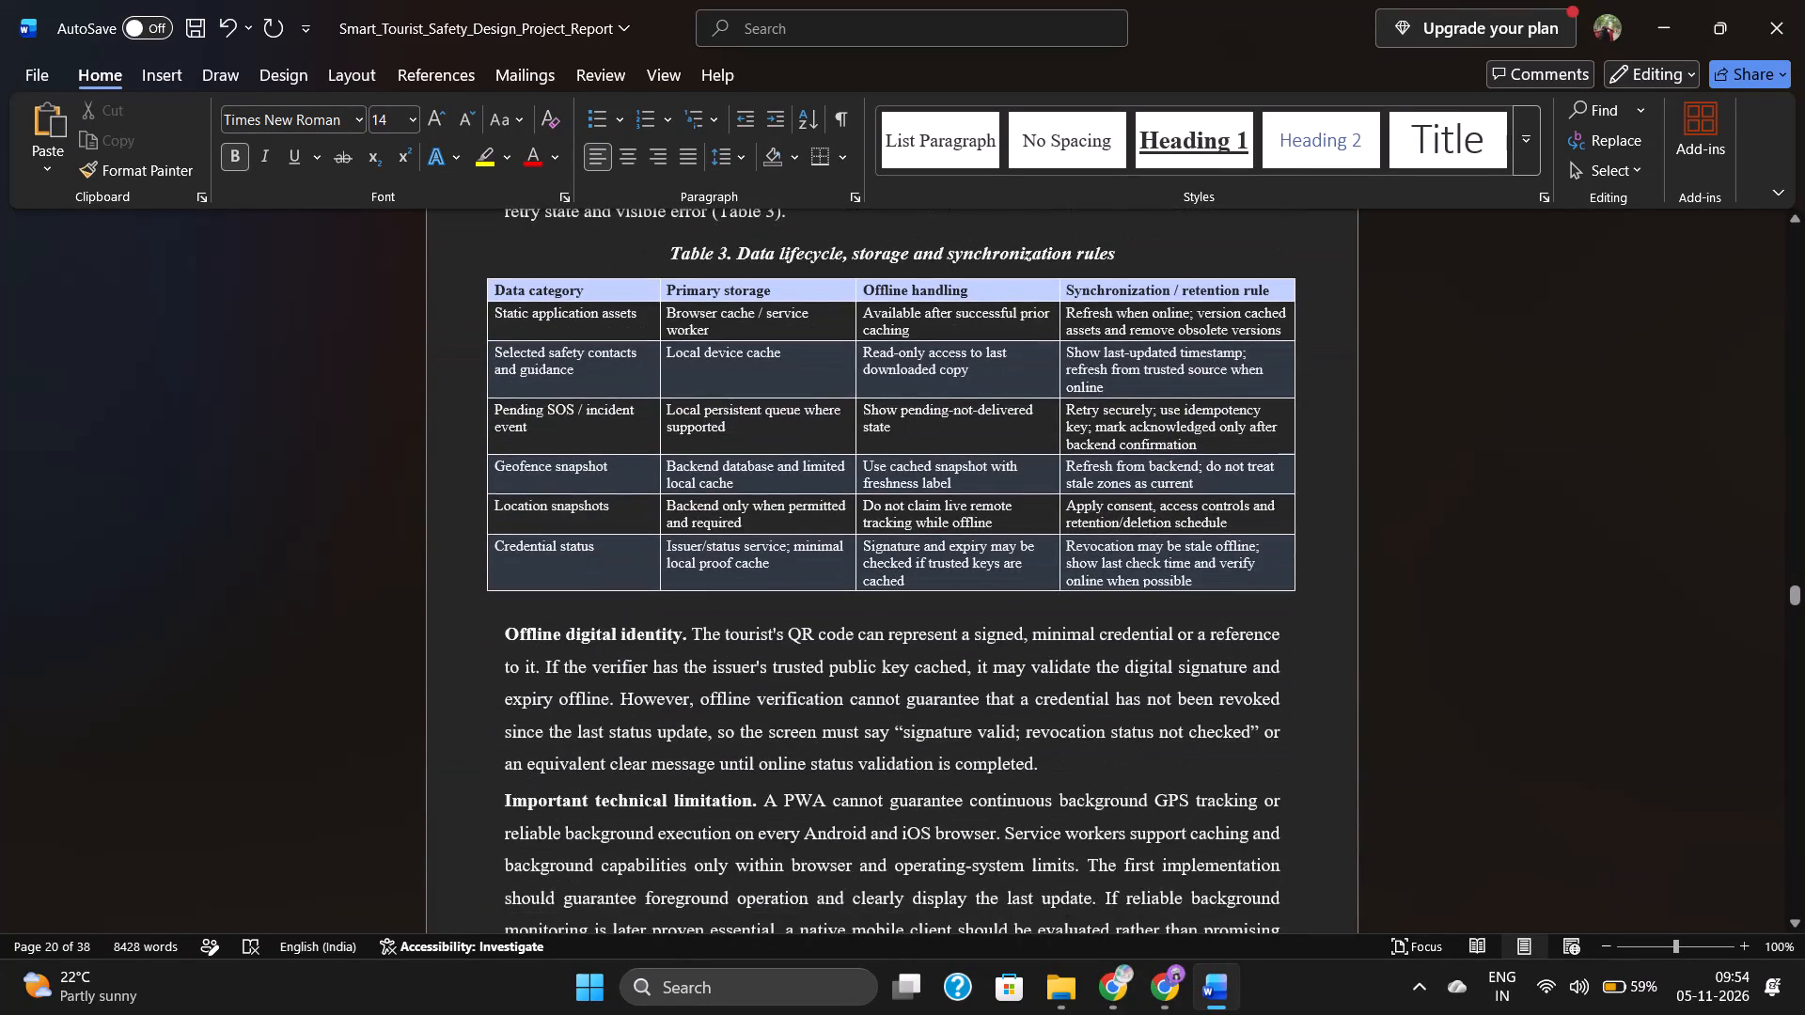
{"action": "scroll", "coordinate": [504, 470], "scroll_direction": "down", "scroll_amount": 1}
Renumber the caption "Functional gaps addressed by the proposed system" in Section 6.2 as Table 1.
{"action": "scroll", "coordinate": [504, 470], "scroll_direction": "up", "scroll_amount": 5}
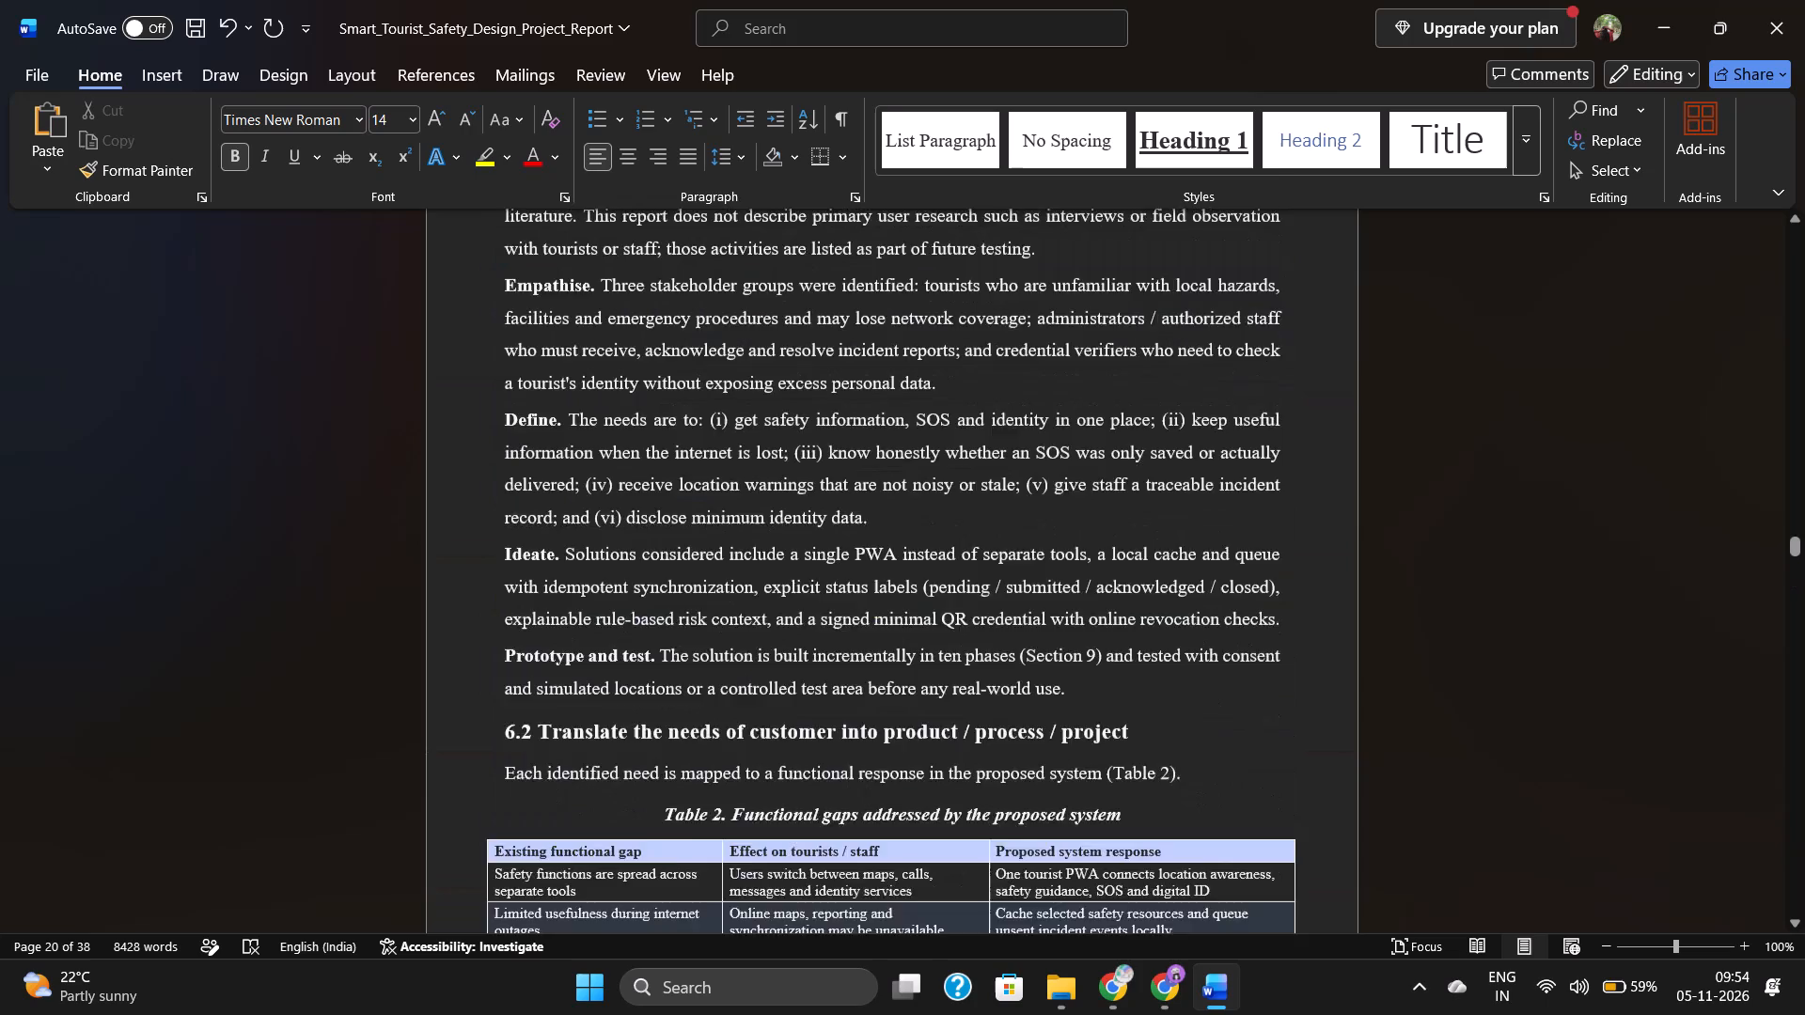
{"action": "scroll", "coordinate": [504, 470], "scroll_direction": "up", "scroll_amount": 3}
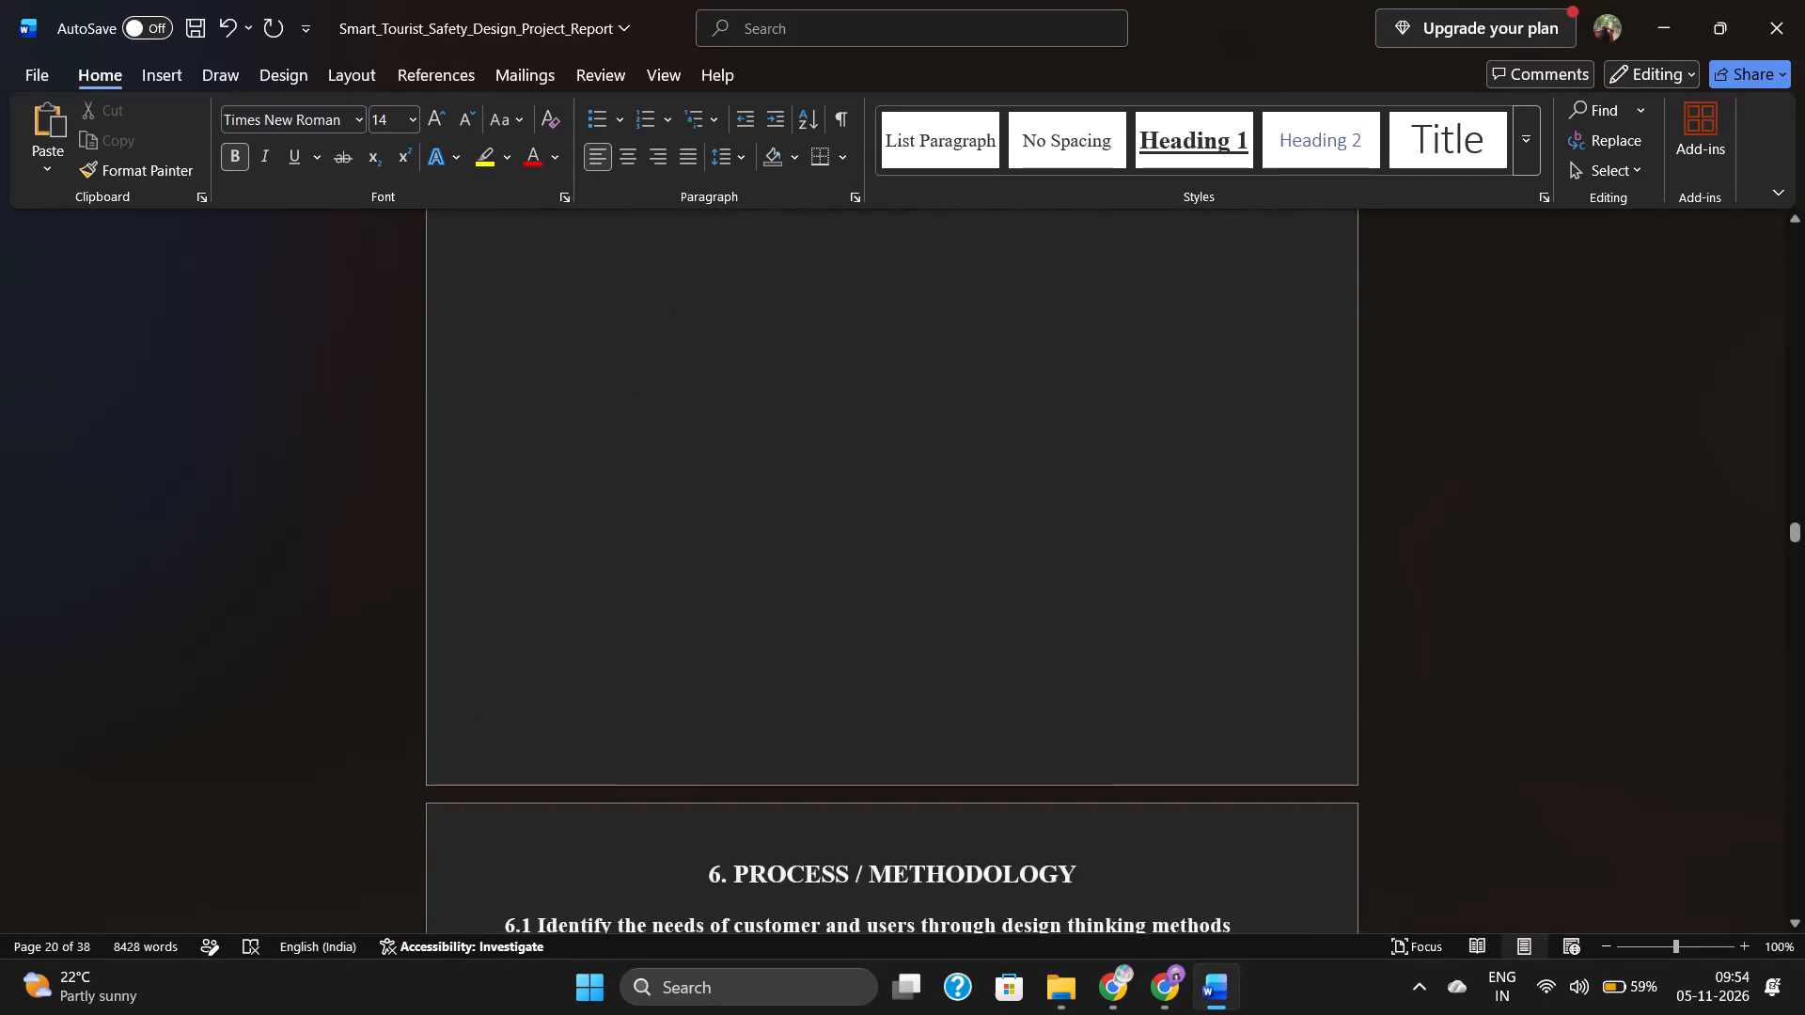
{"action": "scroll", "coordinate": [504, 470], "scroll_direction": "up", "scroll_amount": 1}
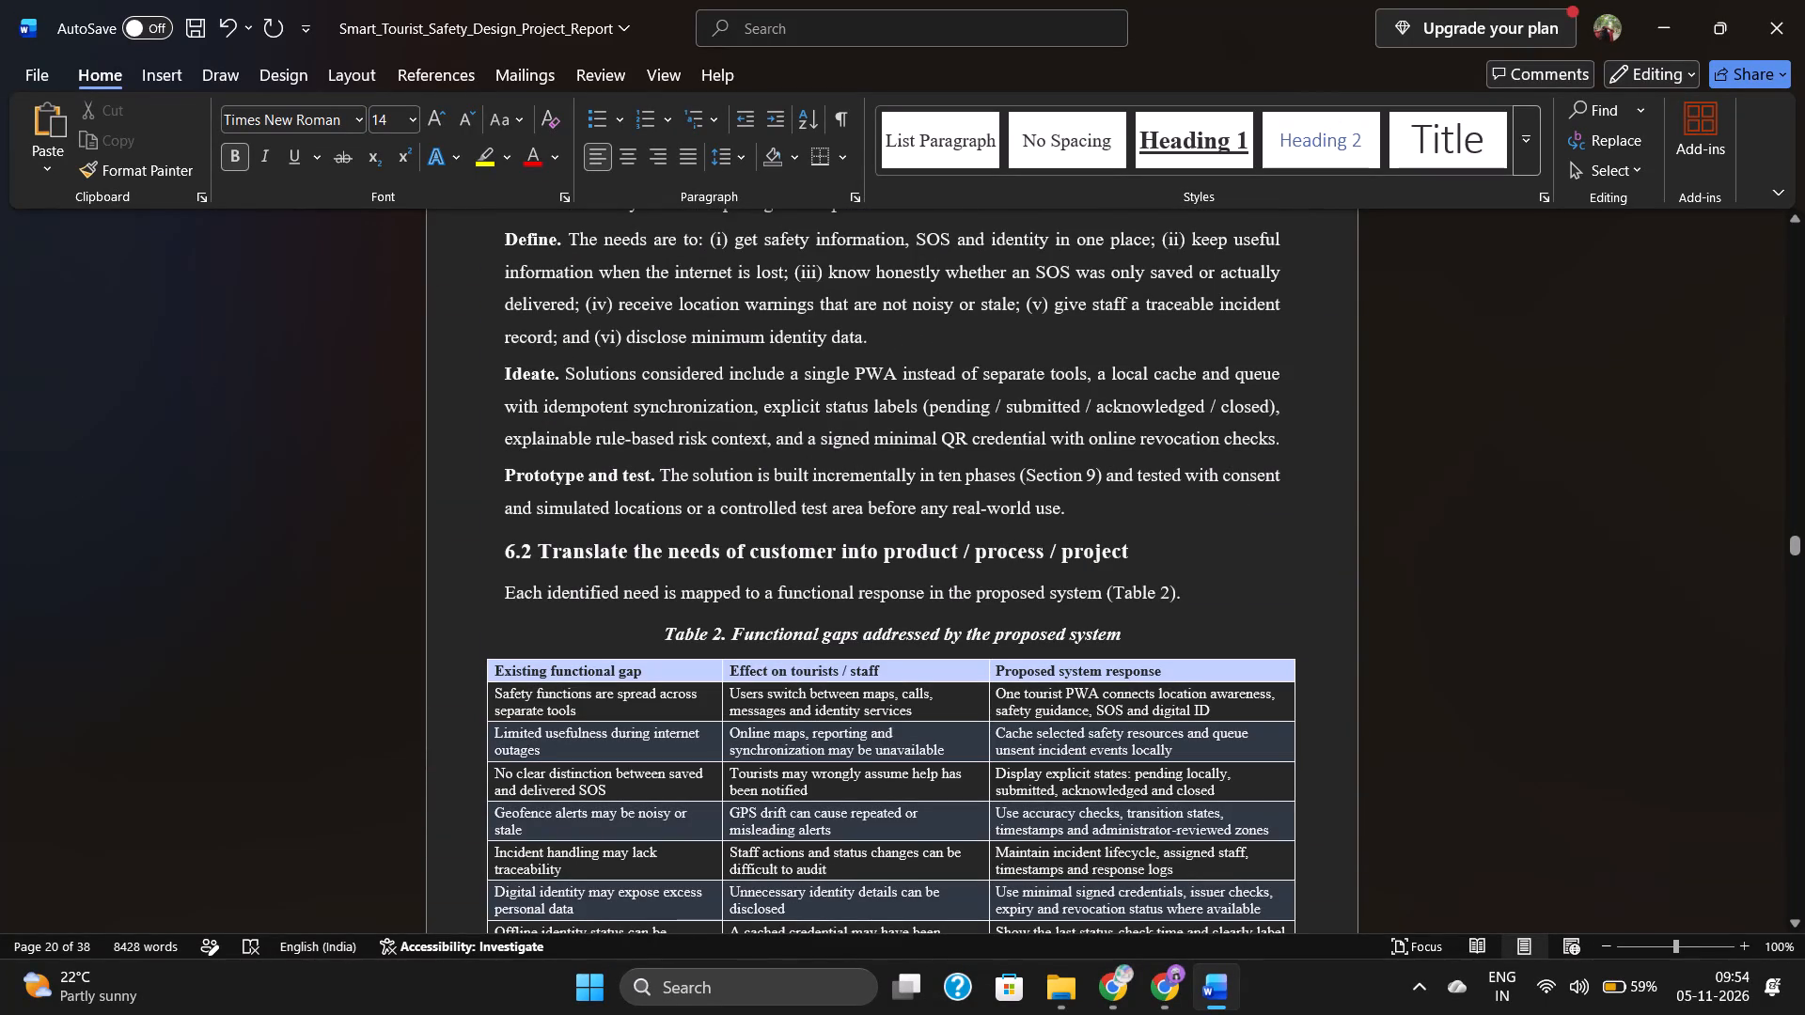
{"action": "left_click", "coordinate": [725, 632]}
{"action": "key", "text": "BackSpace"}
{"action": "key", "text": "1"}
Renumber the caption "Data lifecycle, storage and synchronization rules" in Section 6.4 as Table 2.
{"action": "scroll", "coordinate": [724, 632], "scroll_direction": "down", "scroll_amount": 2}
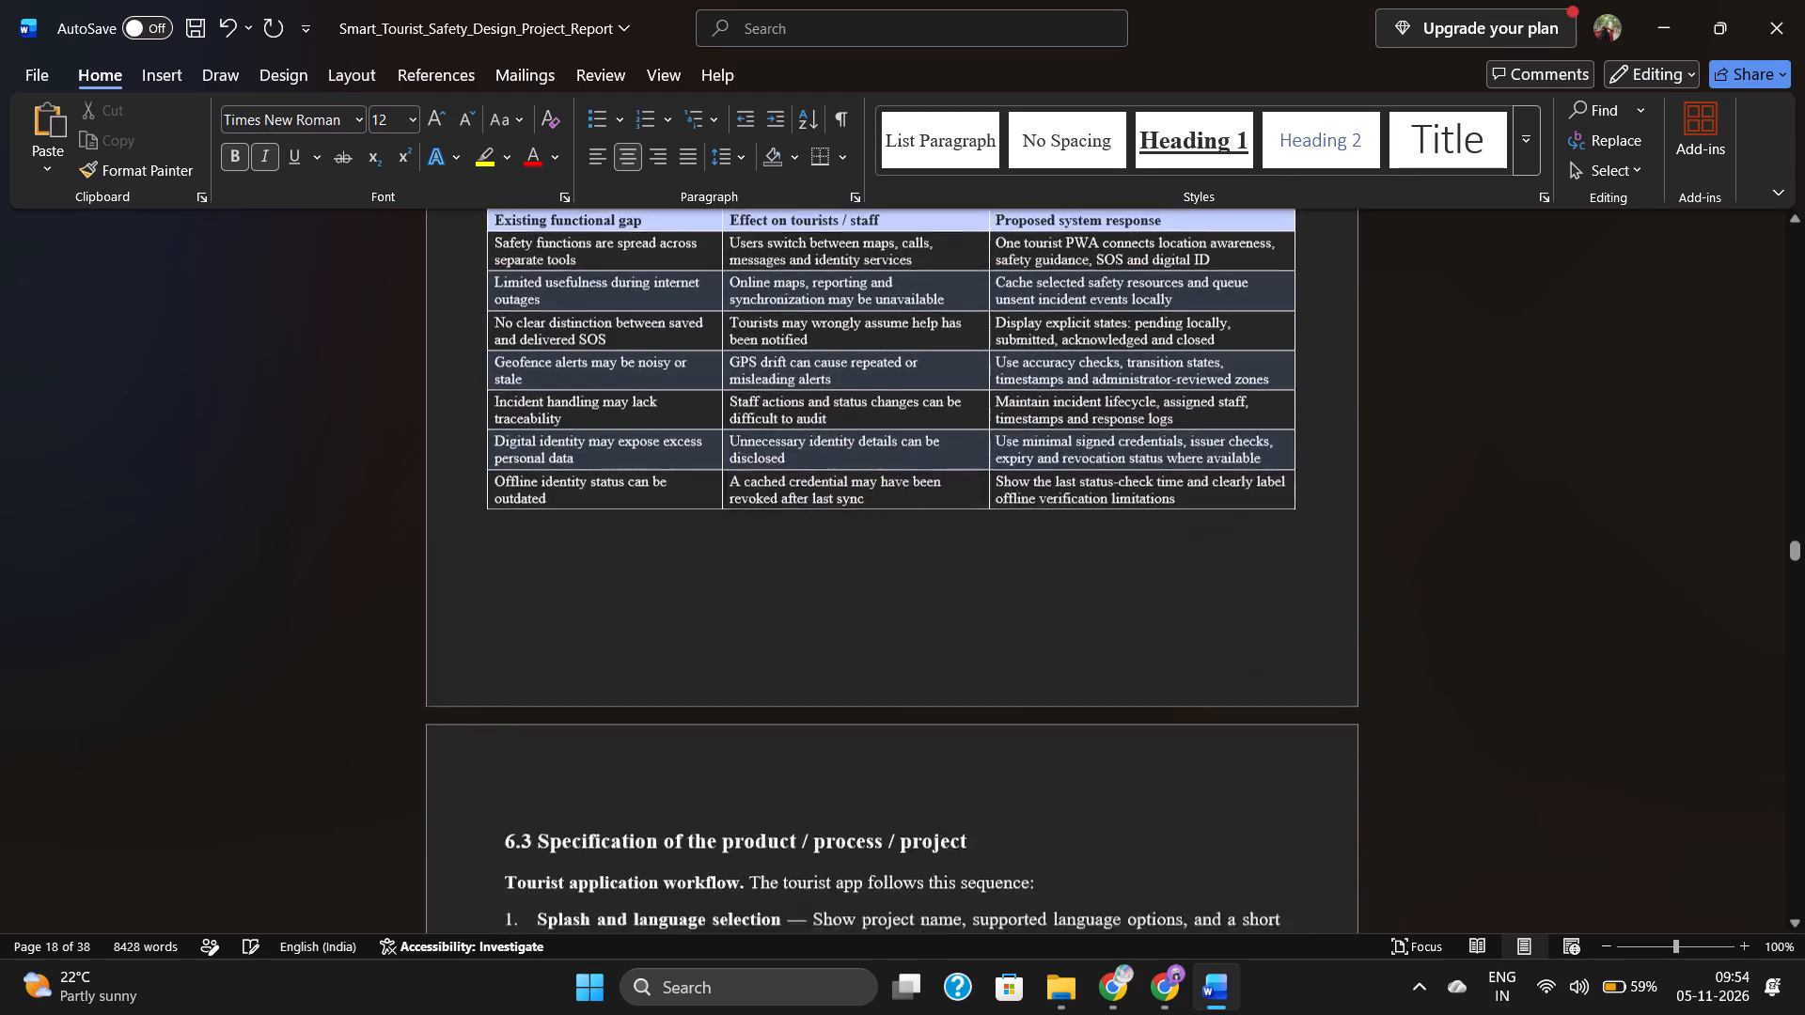
{"action": "scroll", "coordinate": [724, 632], "scroll_direction": "down", "scroll_amount": 7}
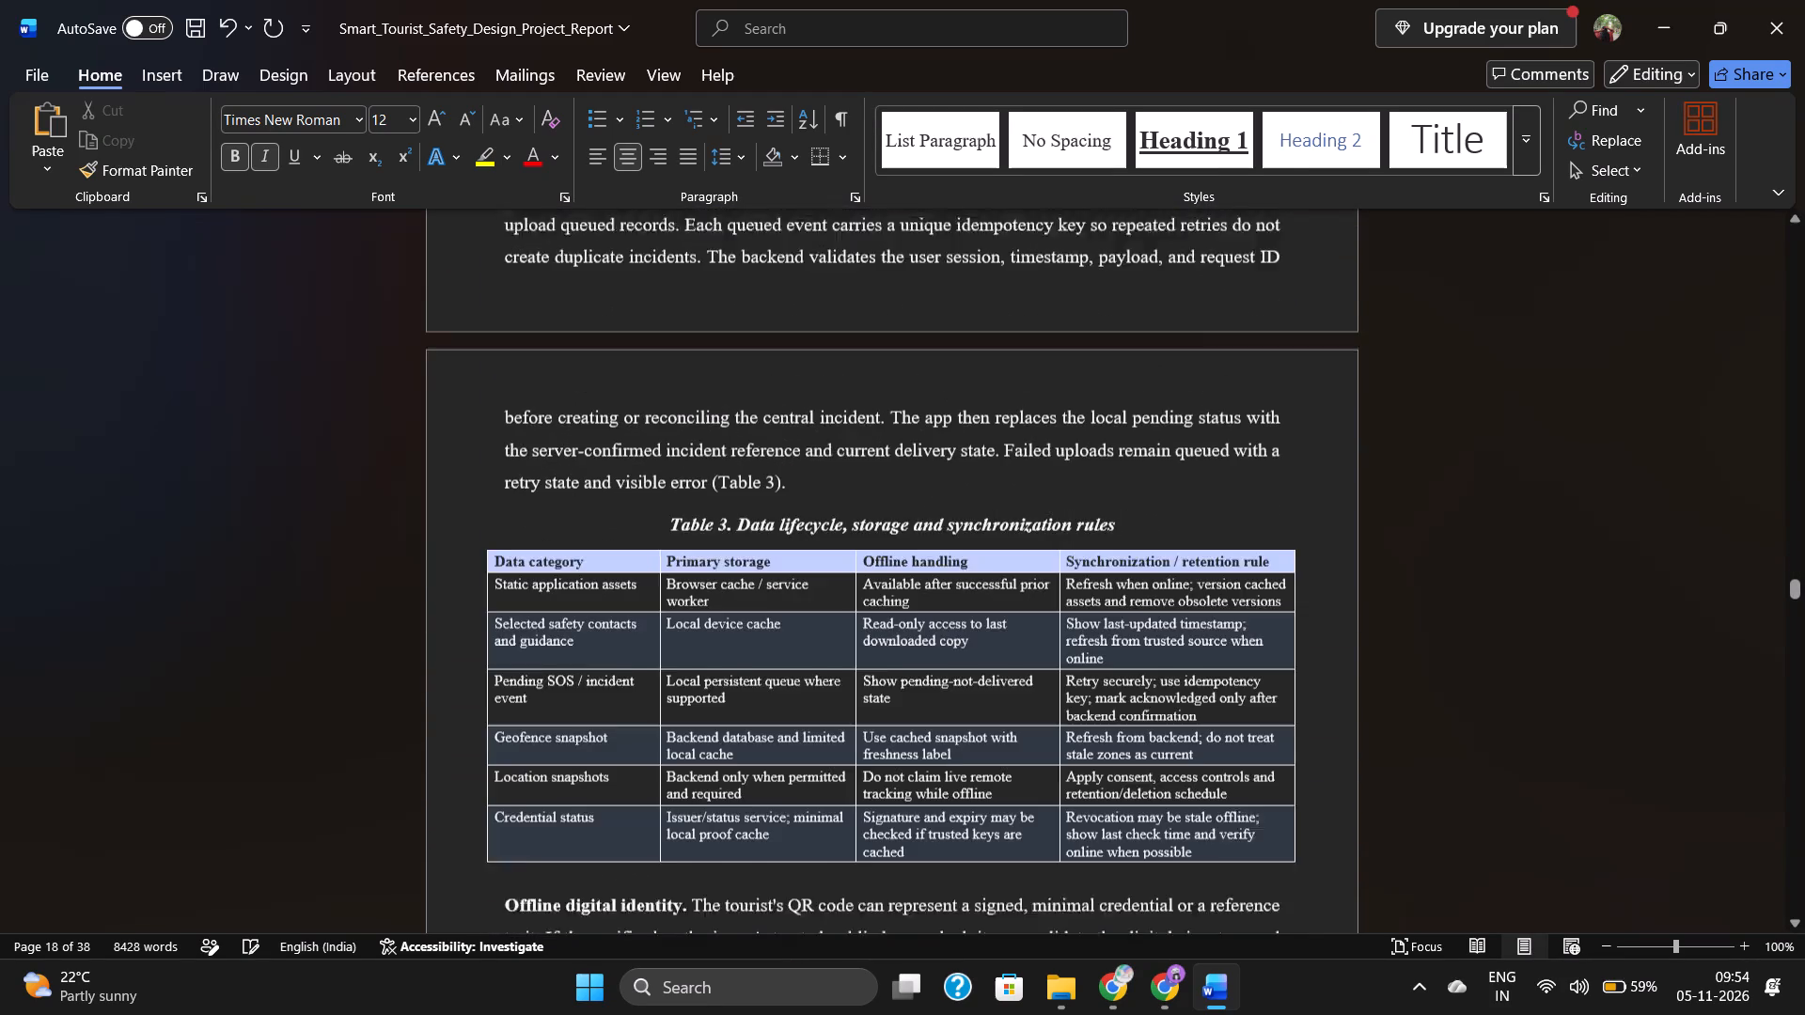
{"action": "scroll", "coordinate": [724, 632], "scroll_direction": "down", "scroll_amount": 1}
{"action": "left_click", "coordinate": [726, 464]}
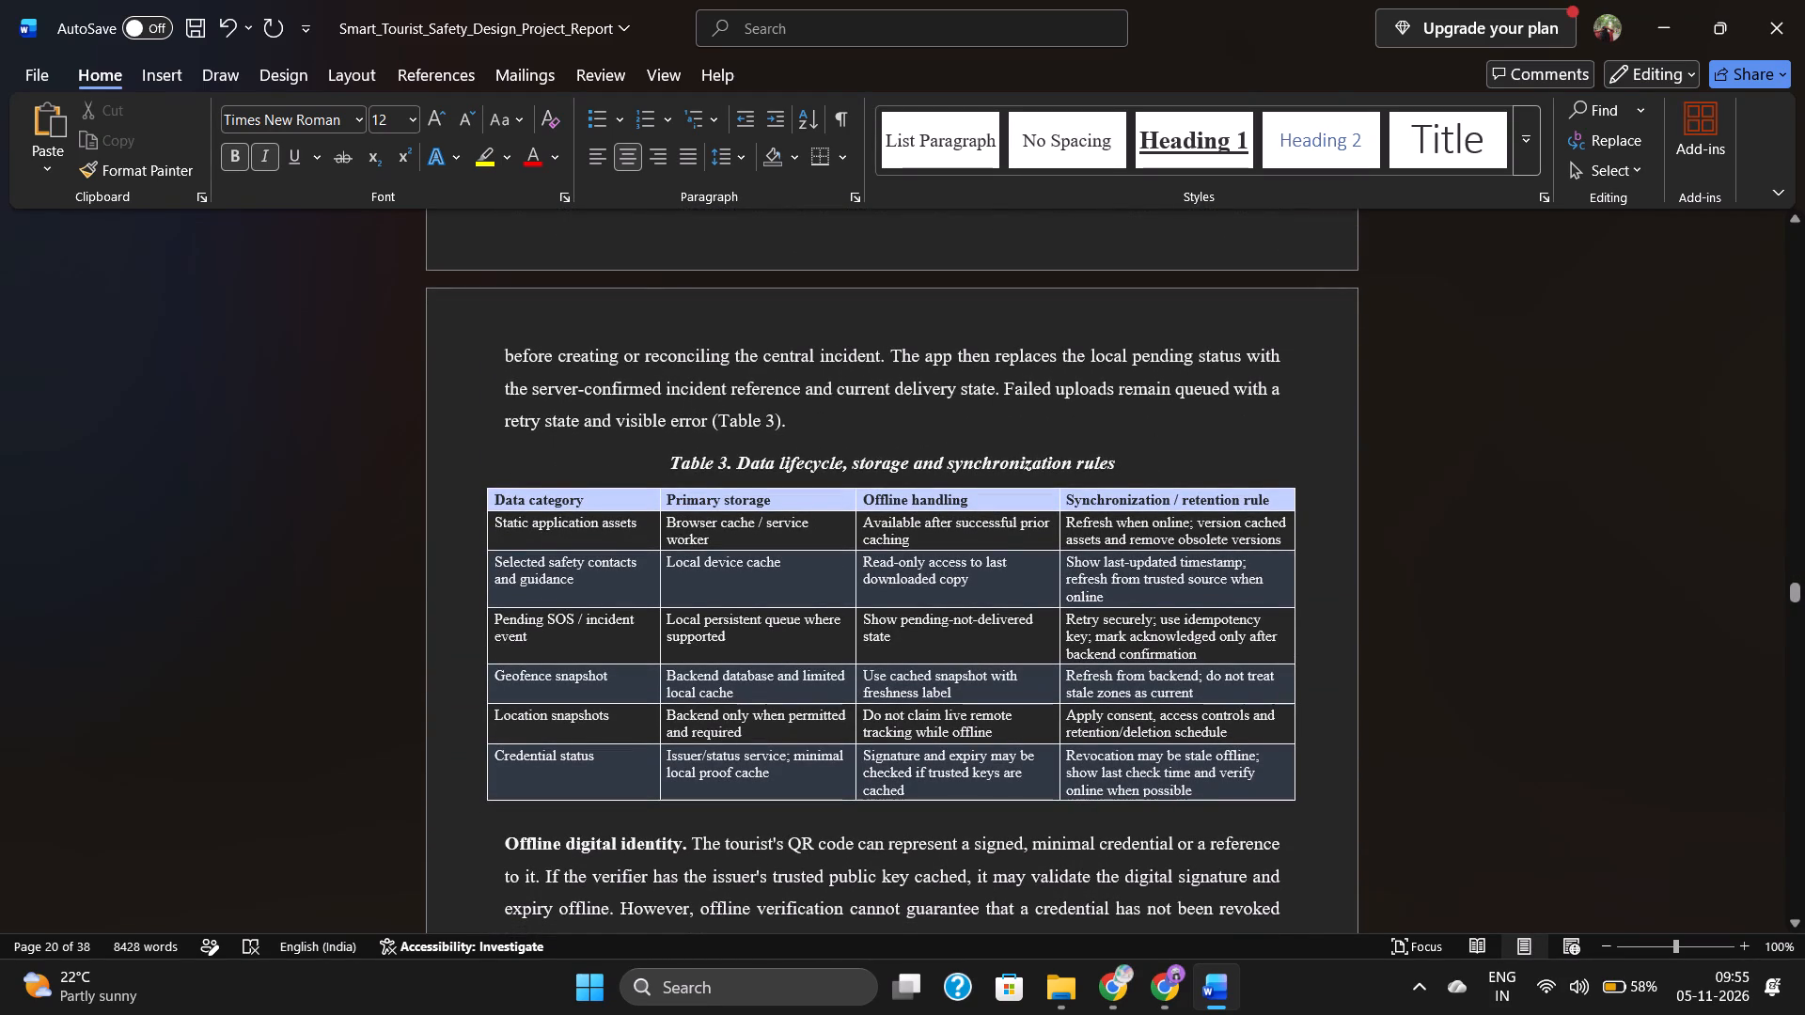
{"action": "key", "text": "BackSpace"}
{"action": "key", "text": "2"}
Review Section 6.4 from the risk assessment table's caption back to the offline-first functionality text.
{"action": "scroll", "coordinate": [726, 464], "scroll_direction": "down", "scroll_amount": 13}
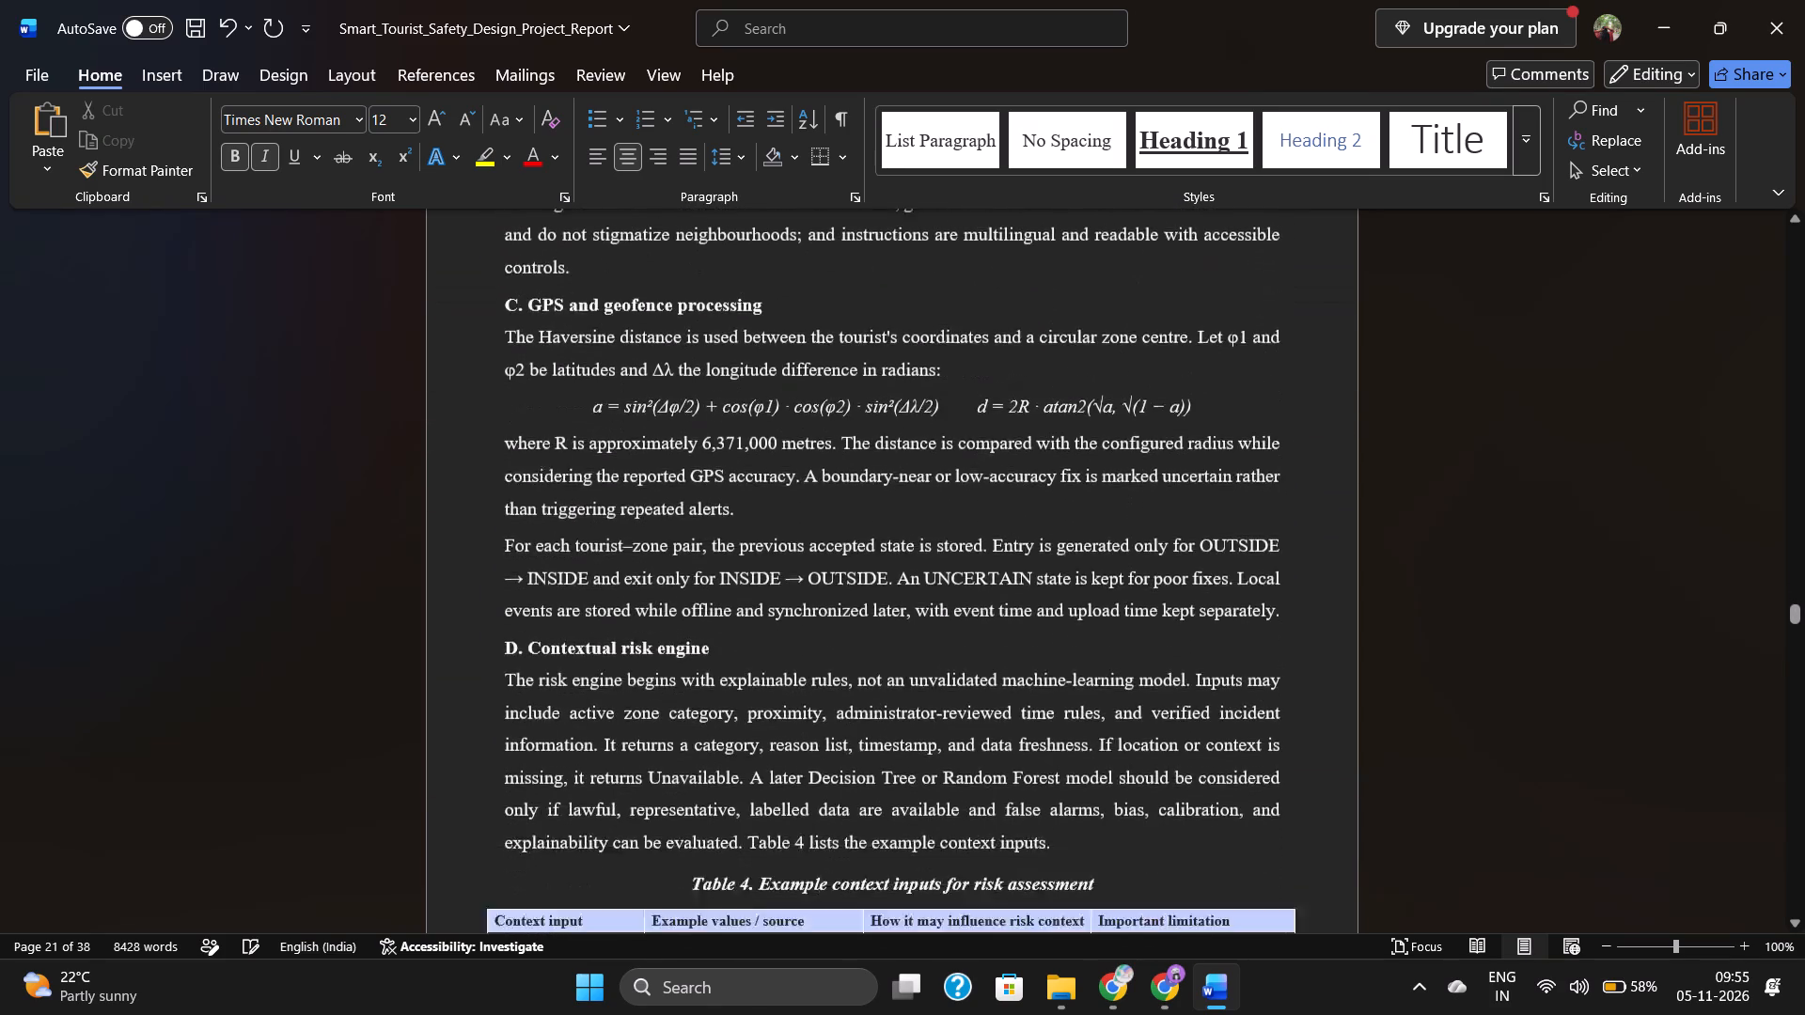
{"action": "scroll", "coordinate": [726, 464], "scroll_direction": "down", "scroll_amount": 3}
{"action": "scroll", "coordinate": [695, 533], "scroll_direction": "up", "scroll_amount": 3}
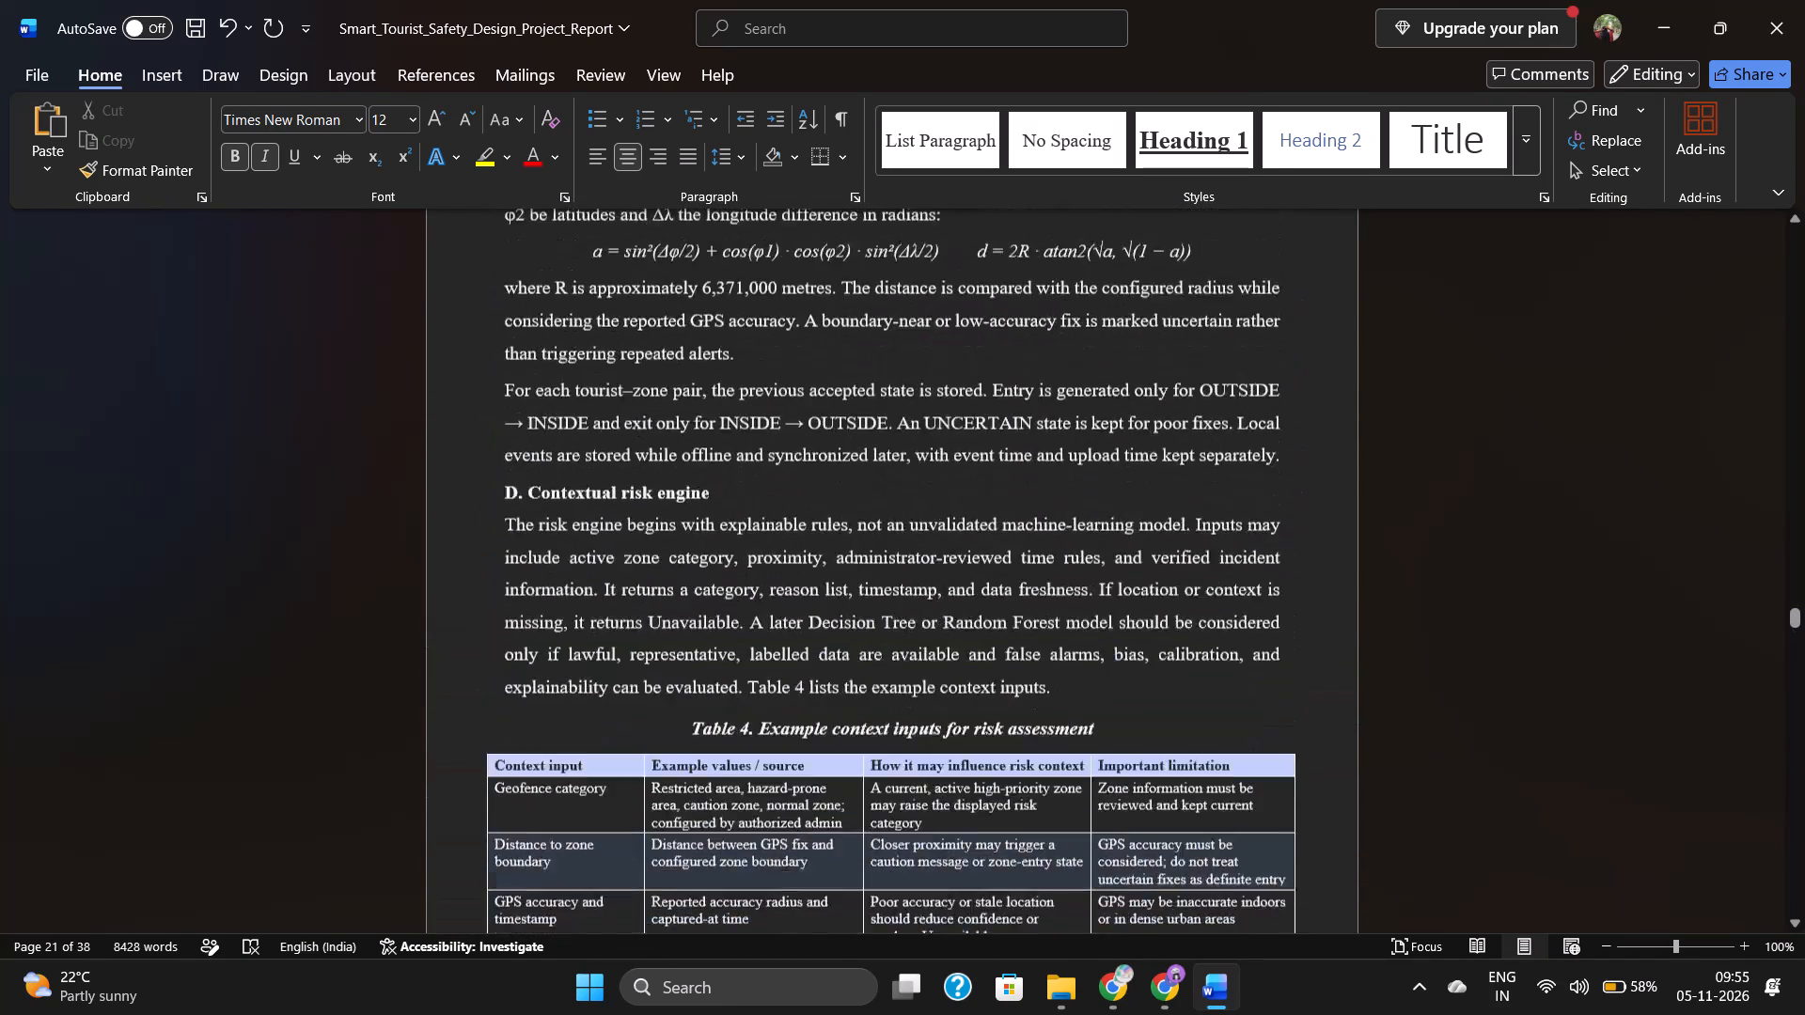
{"action": "scroll", "coordinate": [695, 533], "scroll_direction": "up", "scroll_amount": 7}
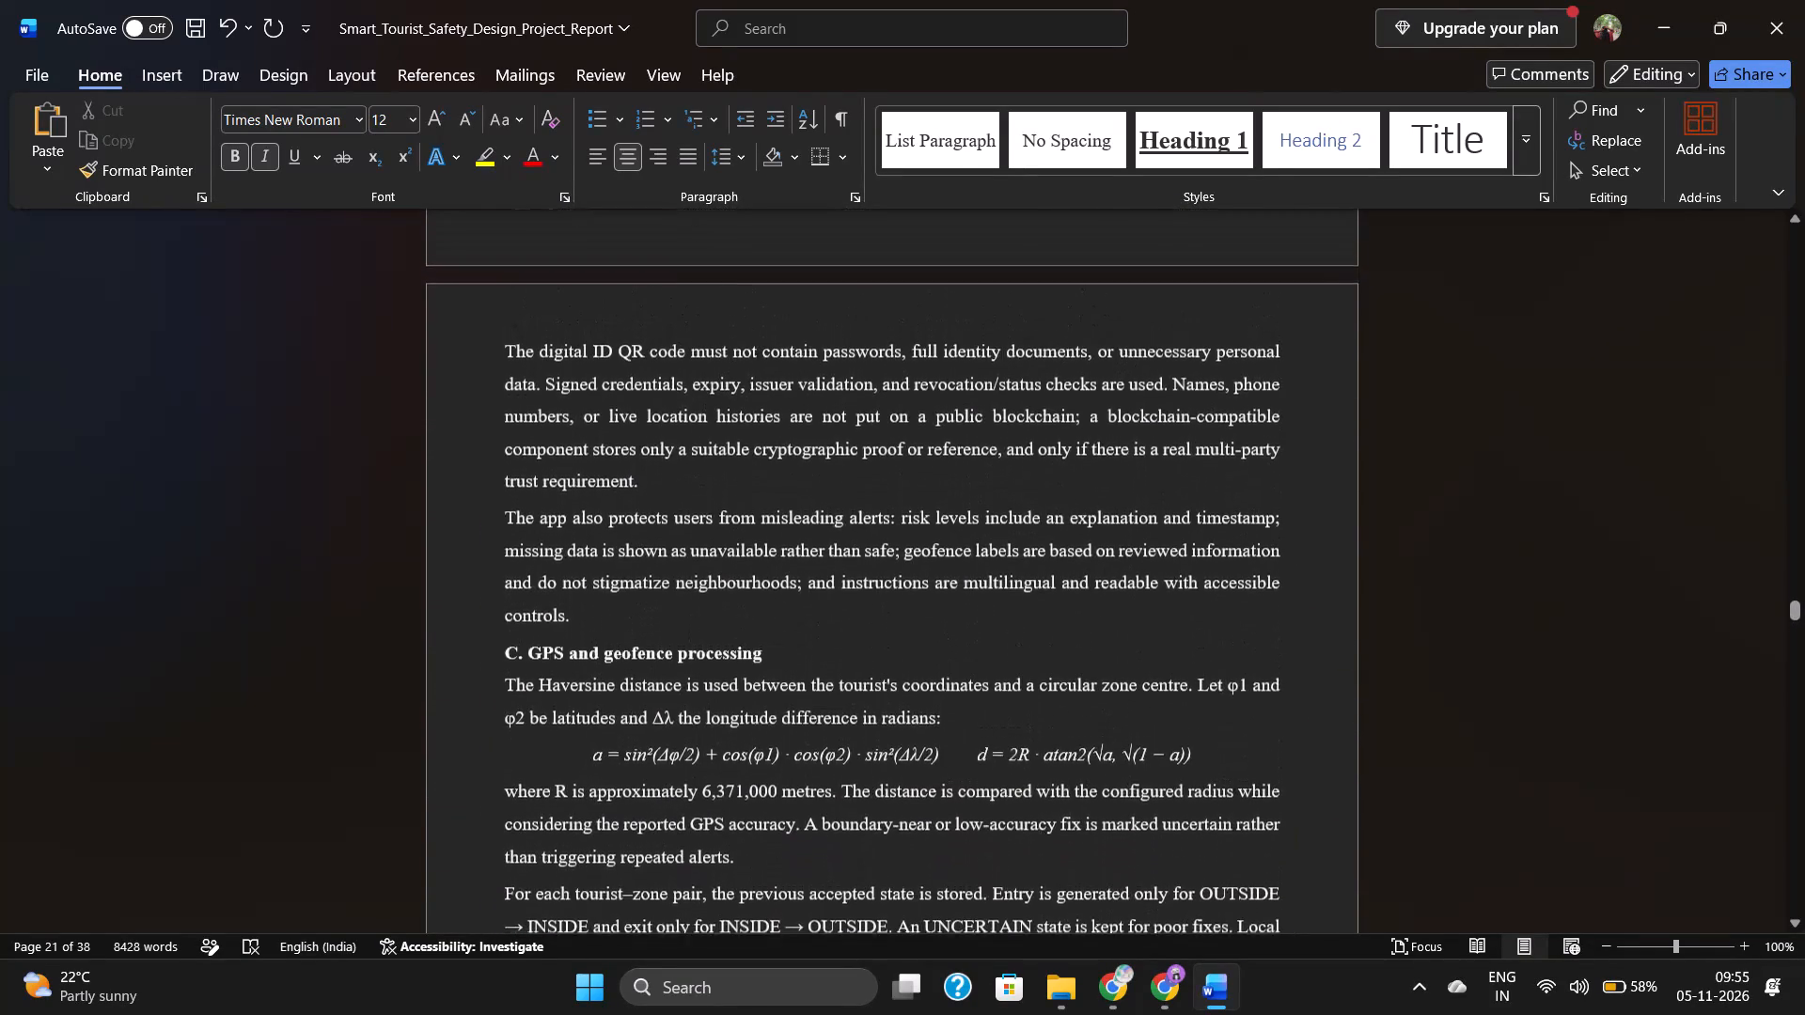
{"action": "scroll", "coordinate": [695, 533], "scroll_direction": "up", "scroll_amount": 8}
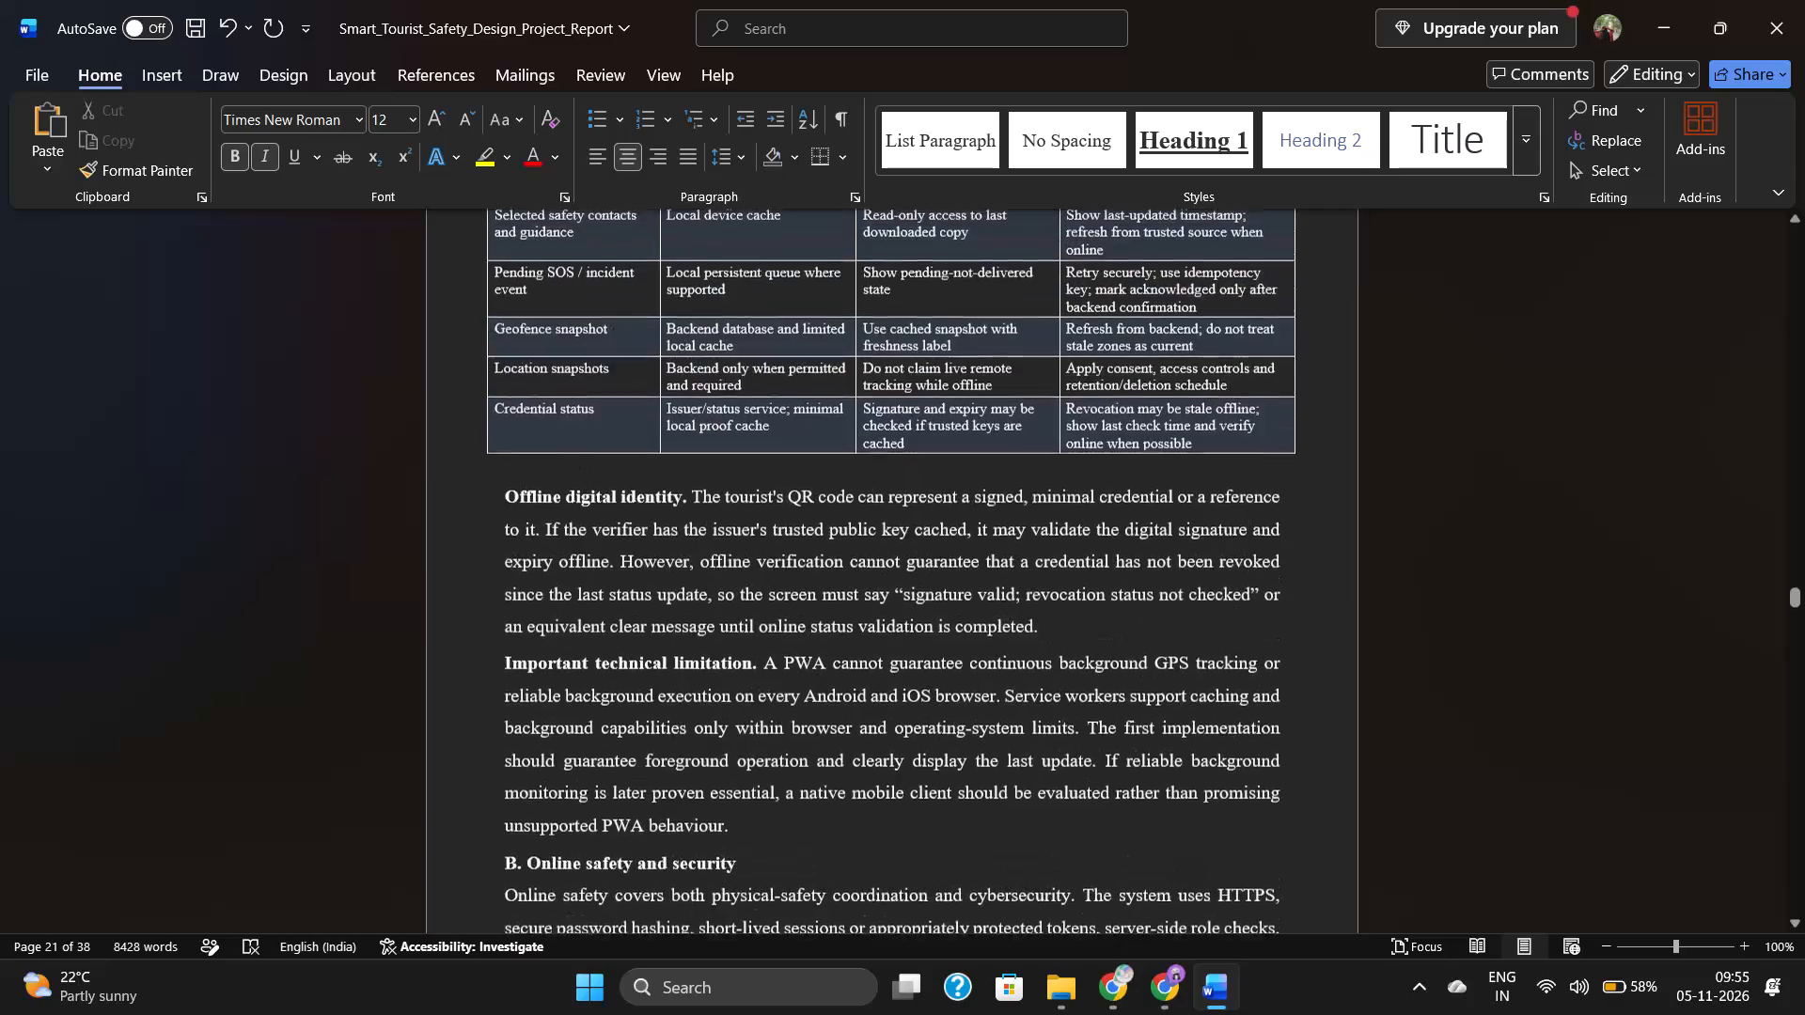
{"action": "scroll", "coordinate": [695, 533], "scroll_direction": "up", "scroll_amount": 9}
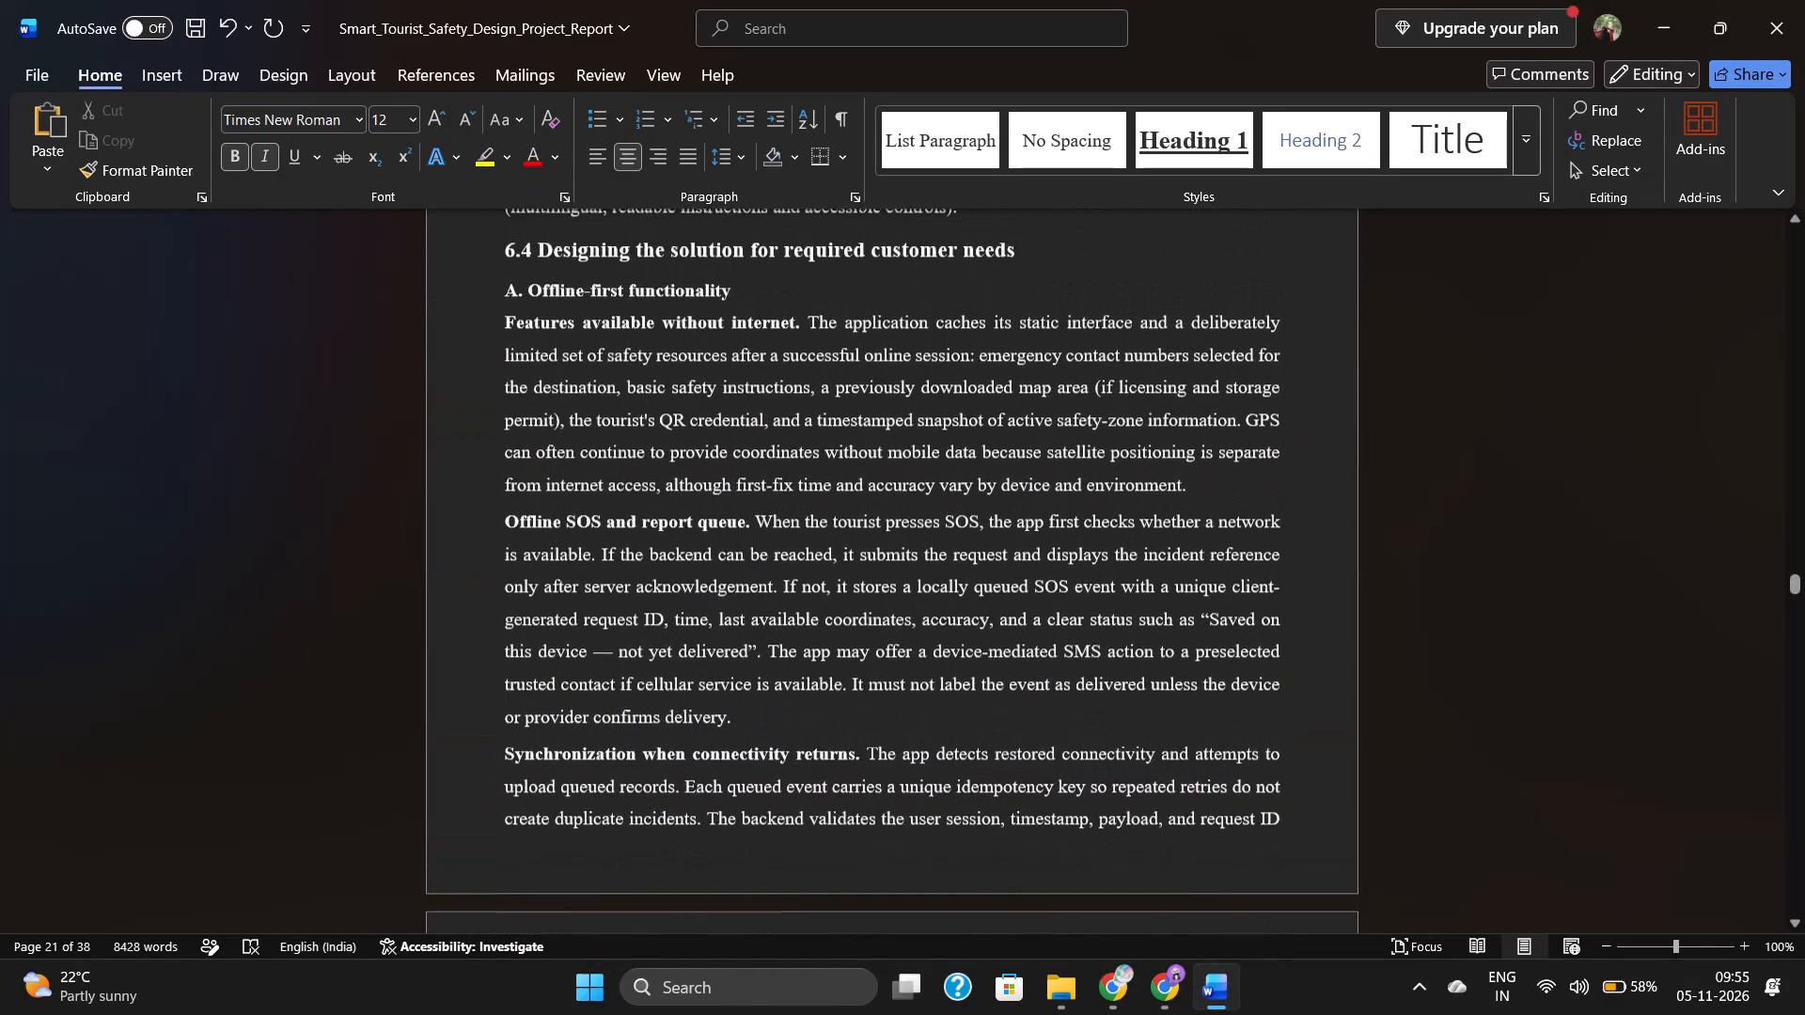
Renumber the caption "Example context inputs for risk assessment" in Section 6.4 as Table 3.
{"action": "scroll", "coordinate": [695, 533], "scroll_direction": "down", "scroll_amount": 7}
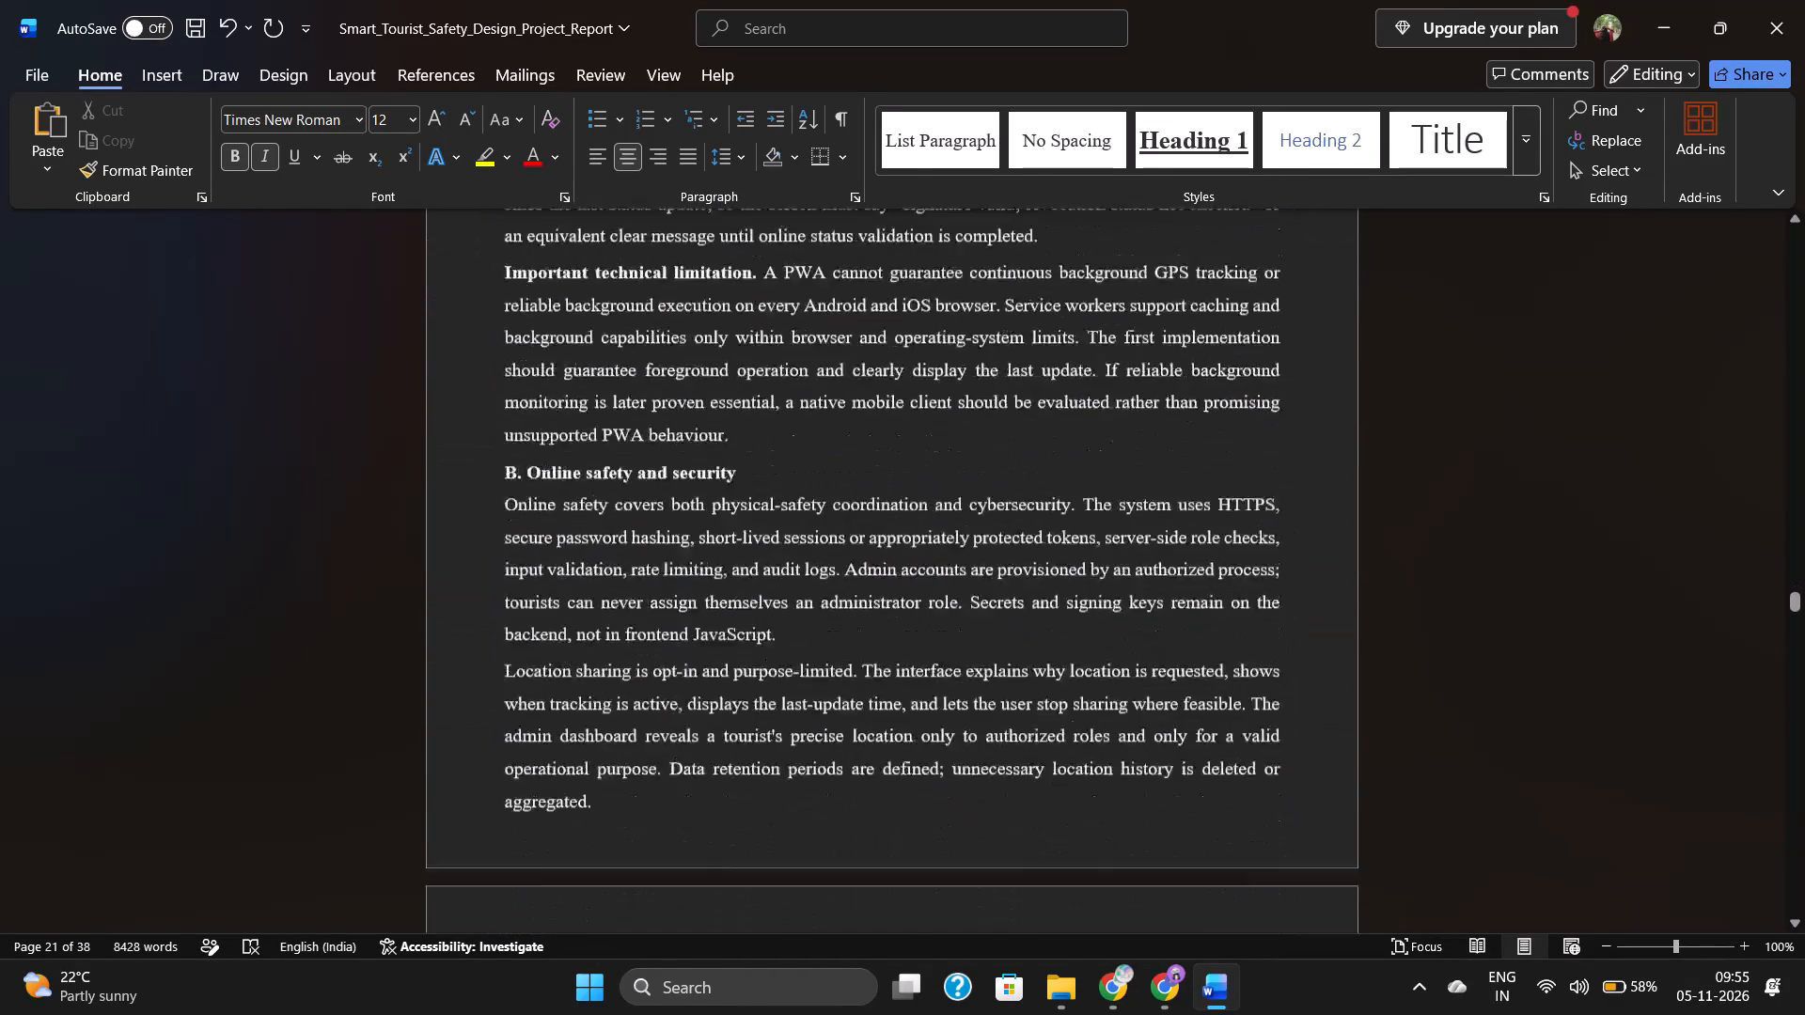
{"action": "scroll", "coordinate": [695, 533], "scroll_direction": "down", "scroll_amount": 7}
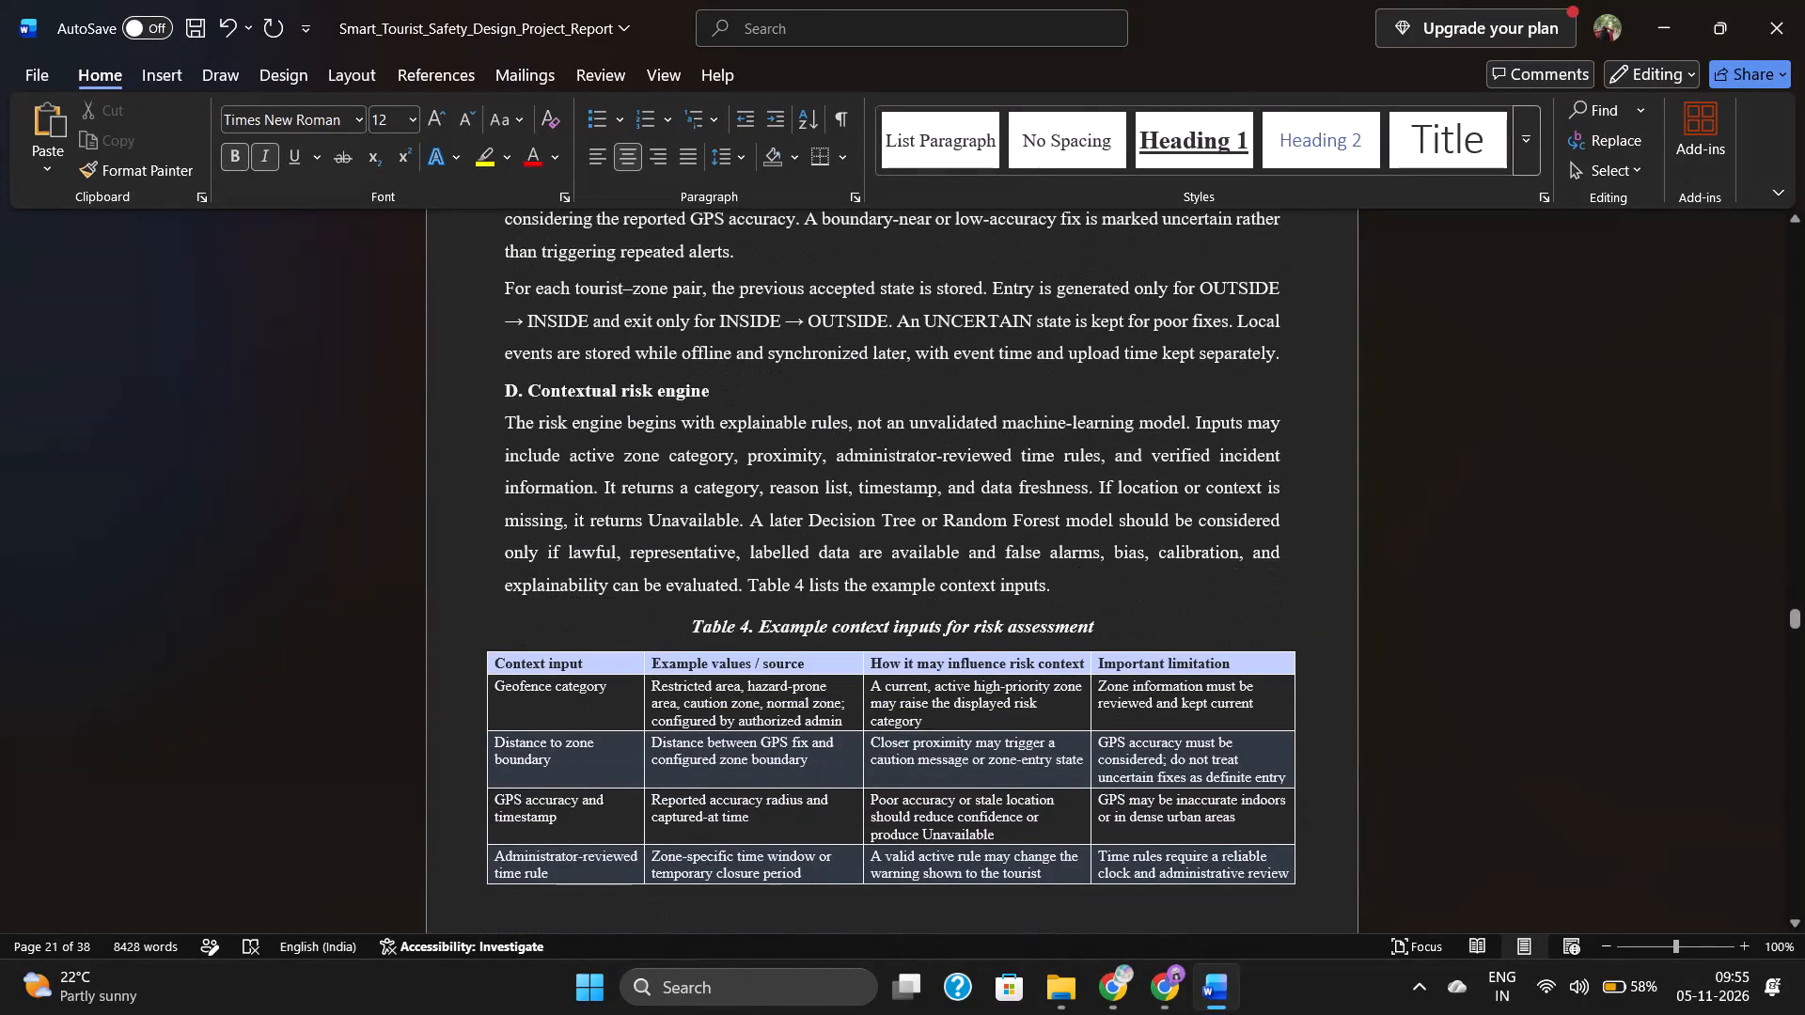
{"action": "scroll", "coordinate": [695, 533], "scroll_direction": "down", "scroll_amount": 1}
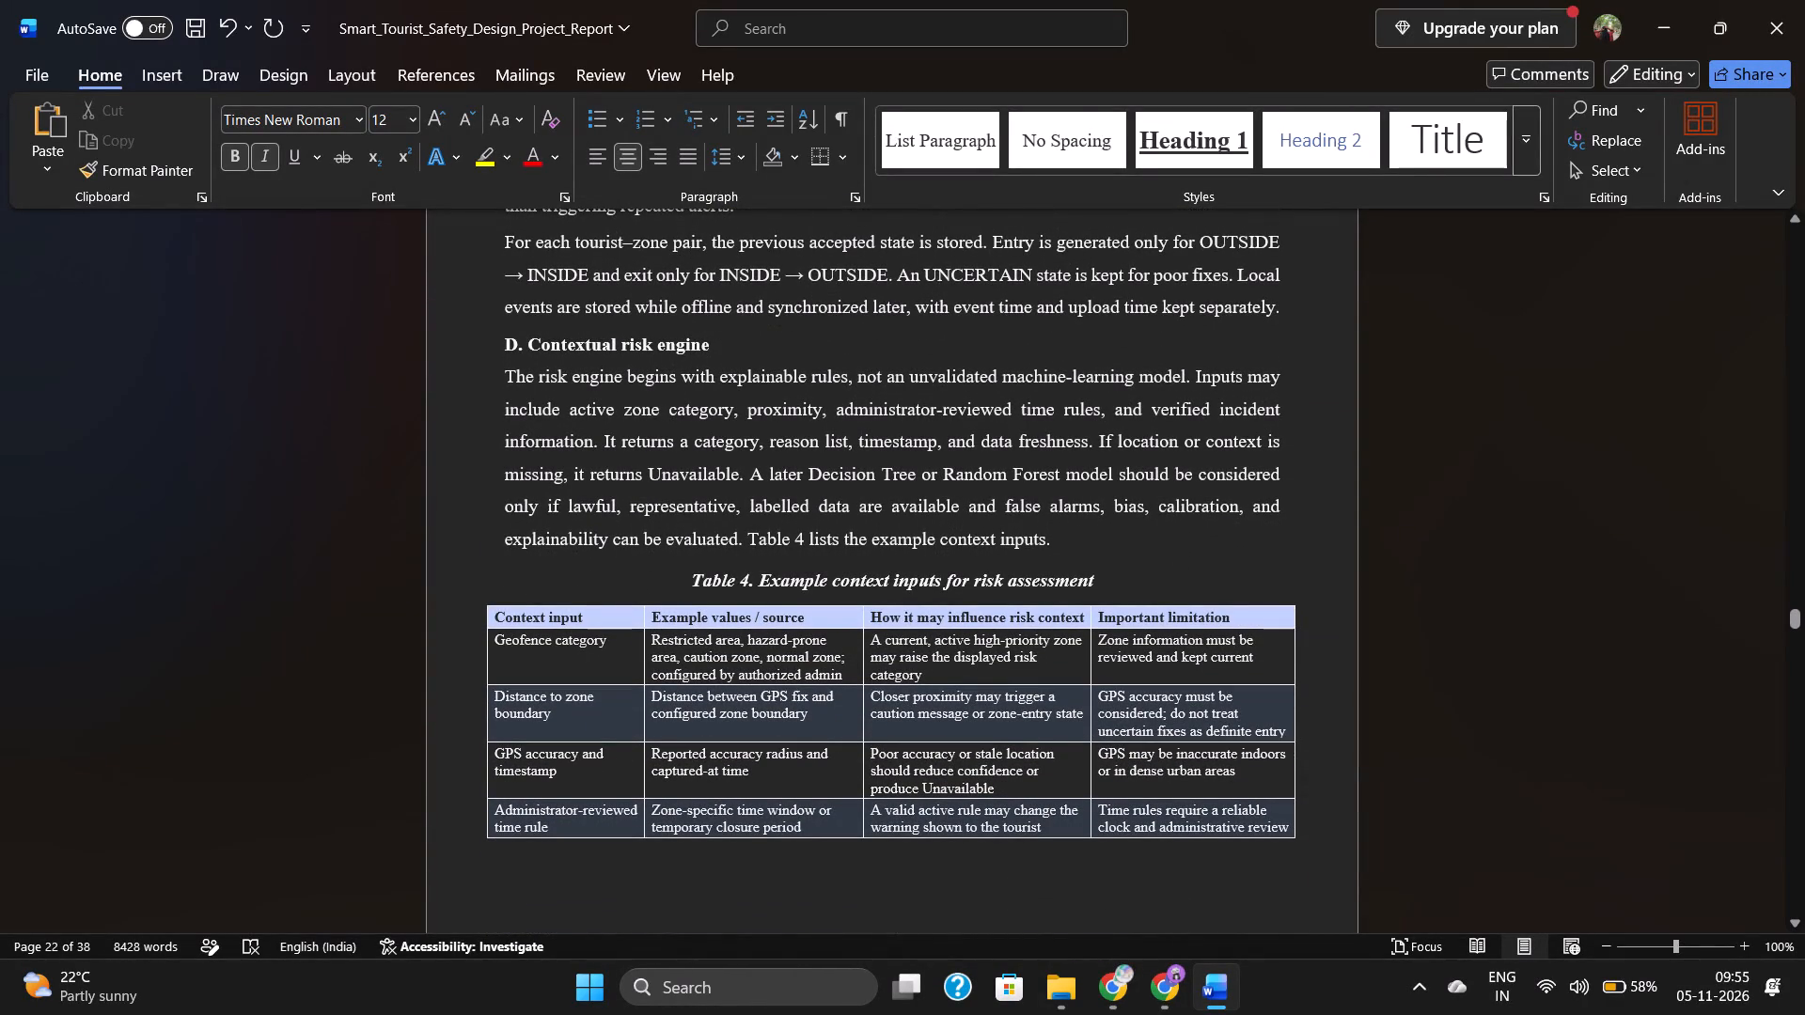
{"action": "left_click", "coordinate": [749, 585]}
{"action": "key", "text": "BackSpace"}
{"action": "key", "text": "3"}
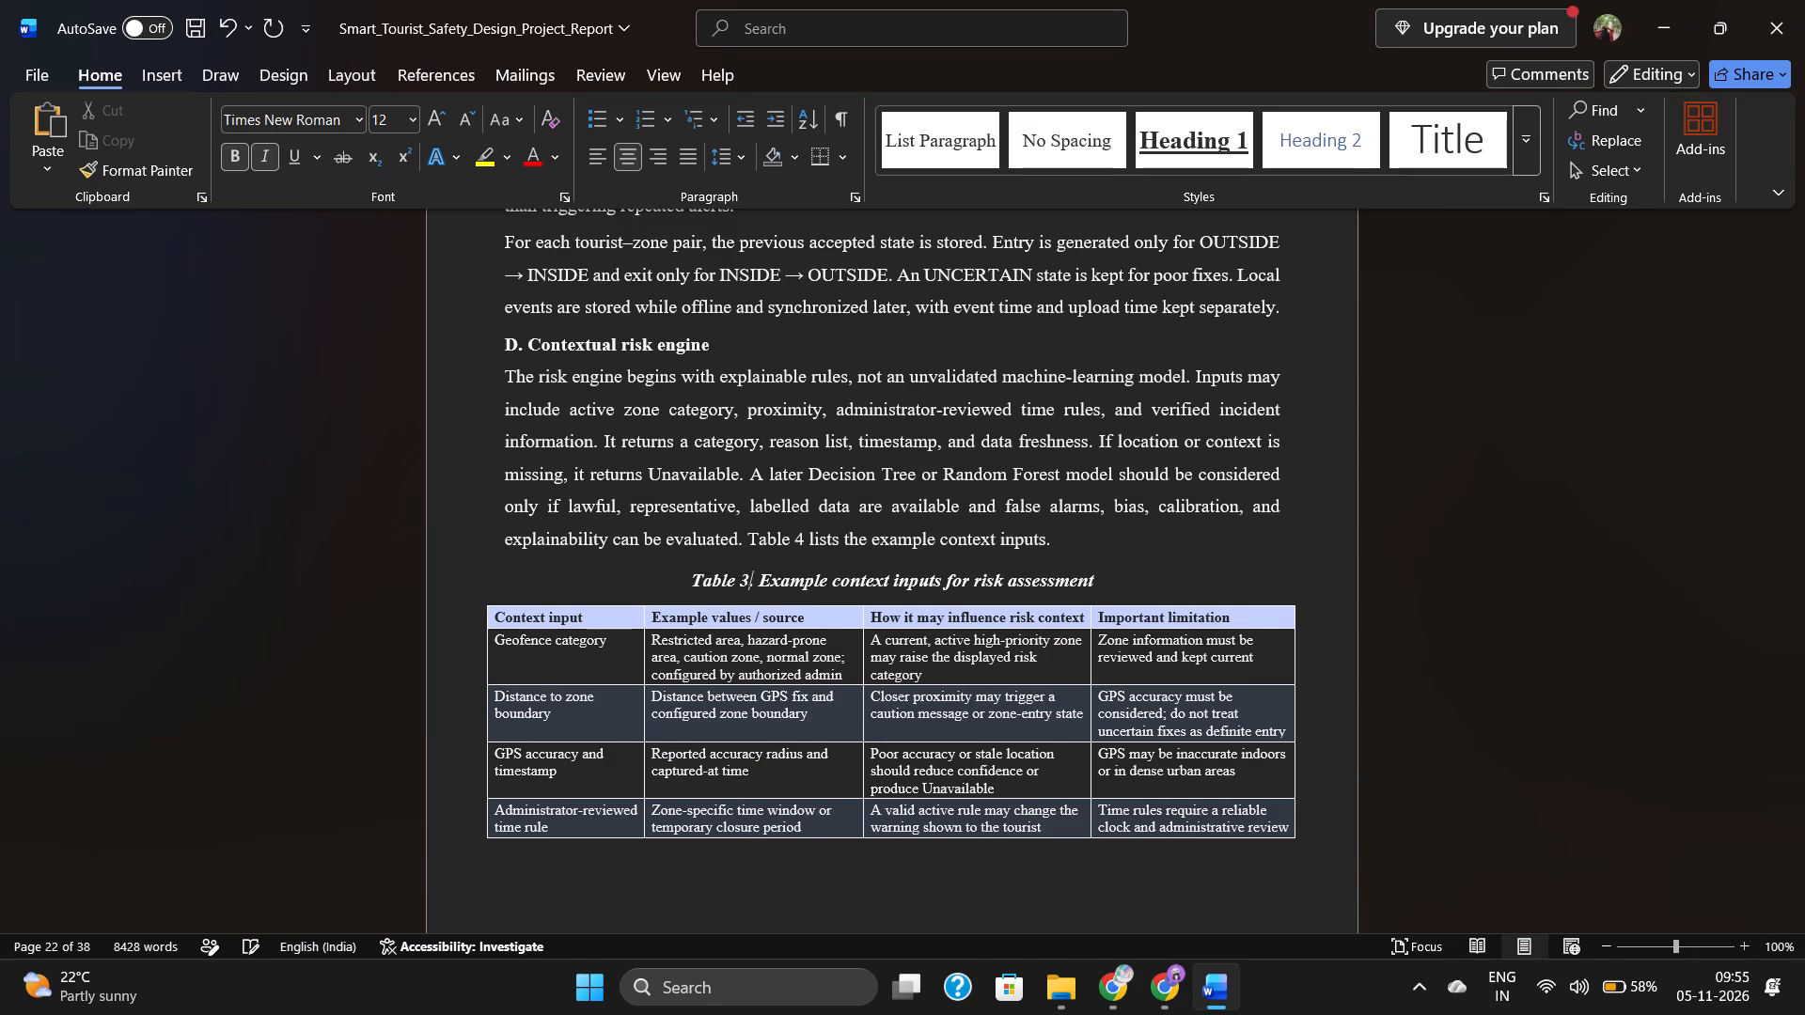
Renumber the caption "Database entities and data management" as Table 4.
{"action": "scroll", "coordinate": [749, 585], "scroll_direction": "down", "scroll_amount": 7}
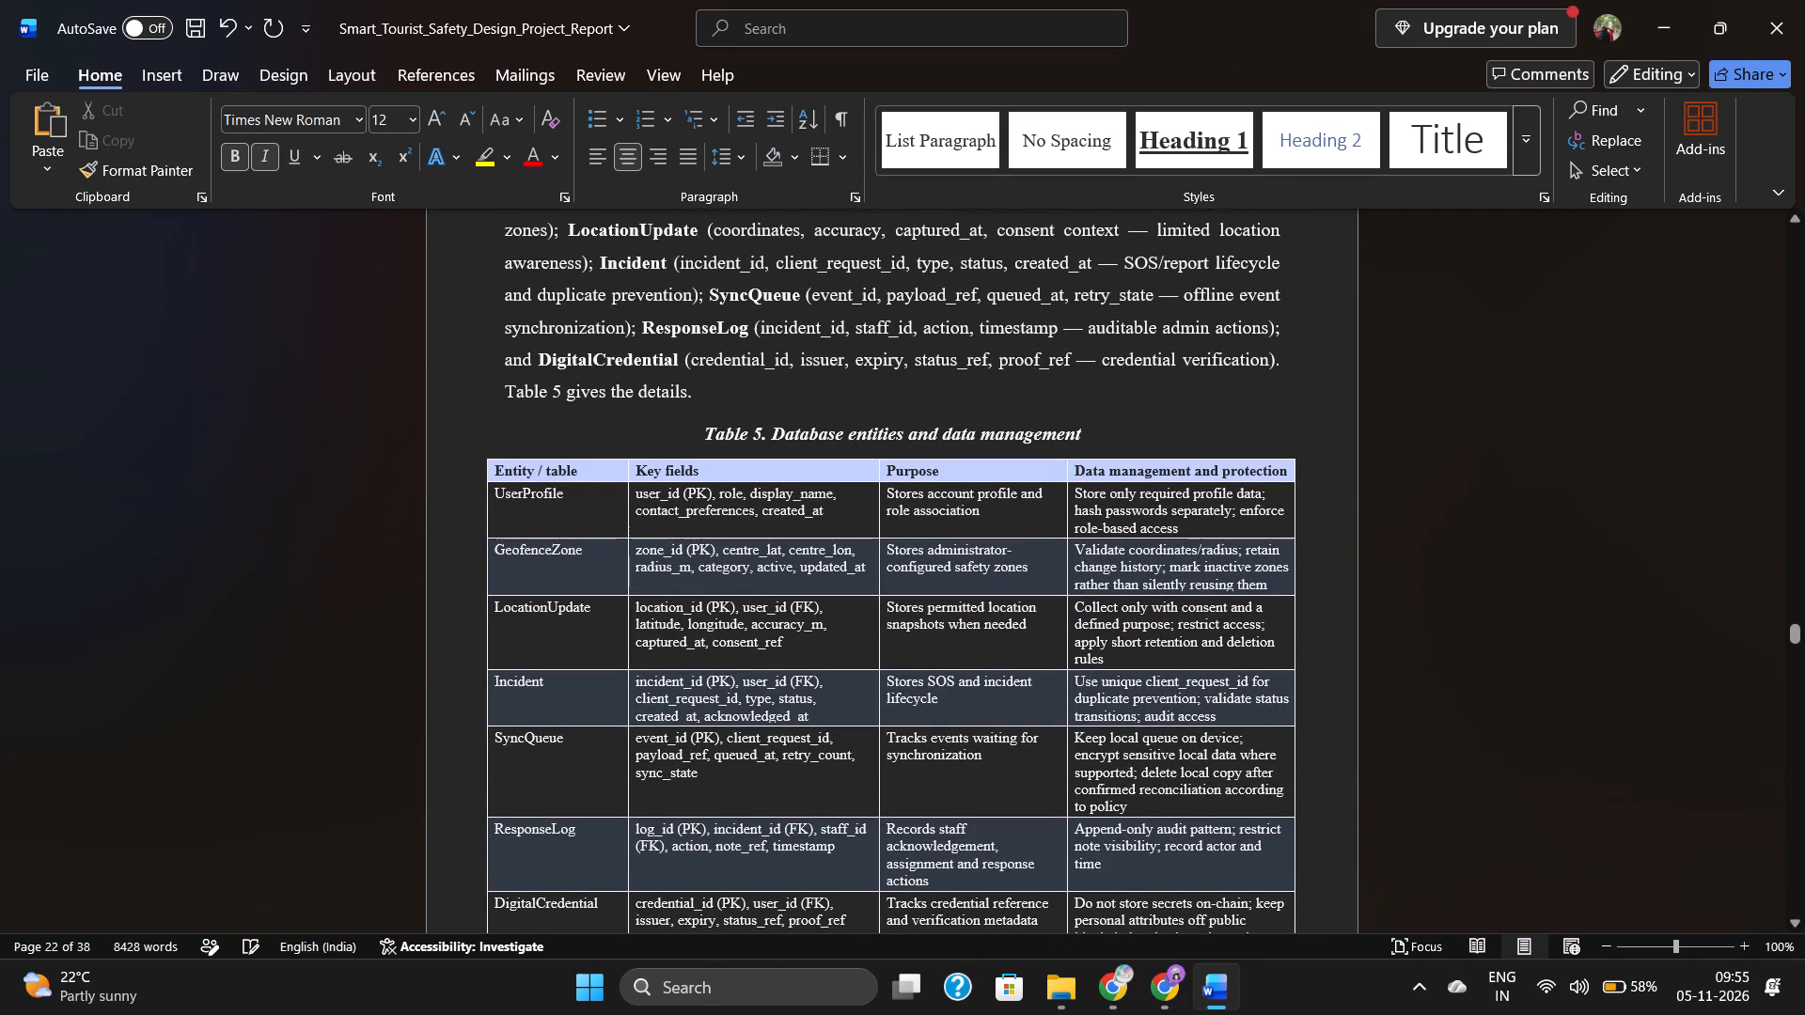
{"action": "left_click", "coordinate": [761, 431]}
{"action": "key", "text": "BackSpace"}
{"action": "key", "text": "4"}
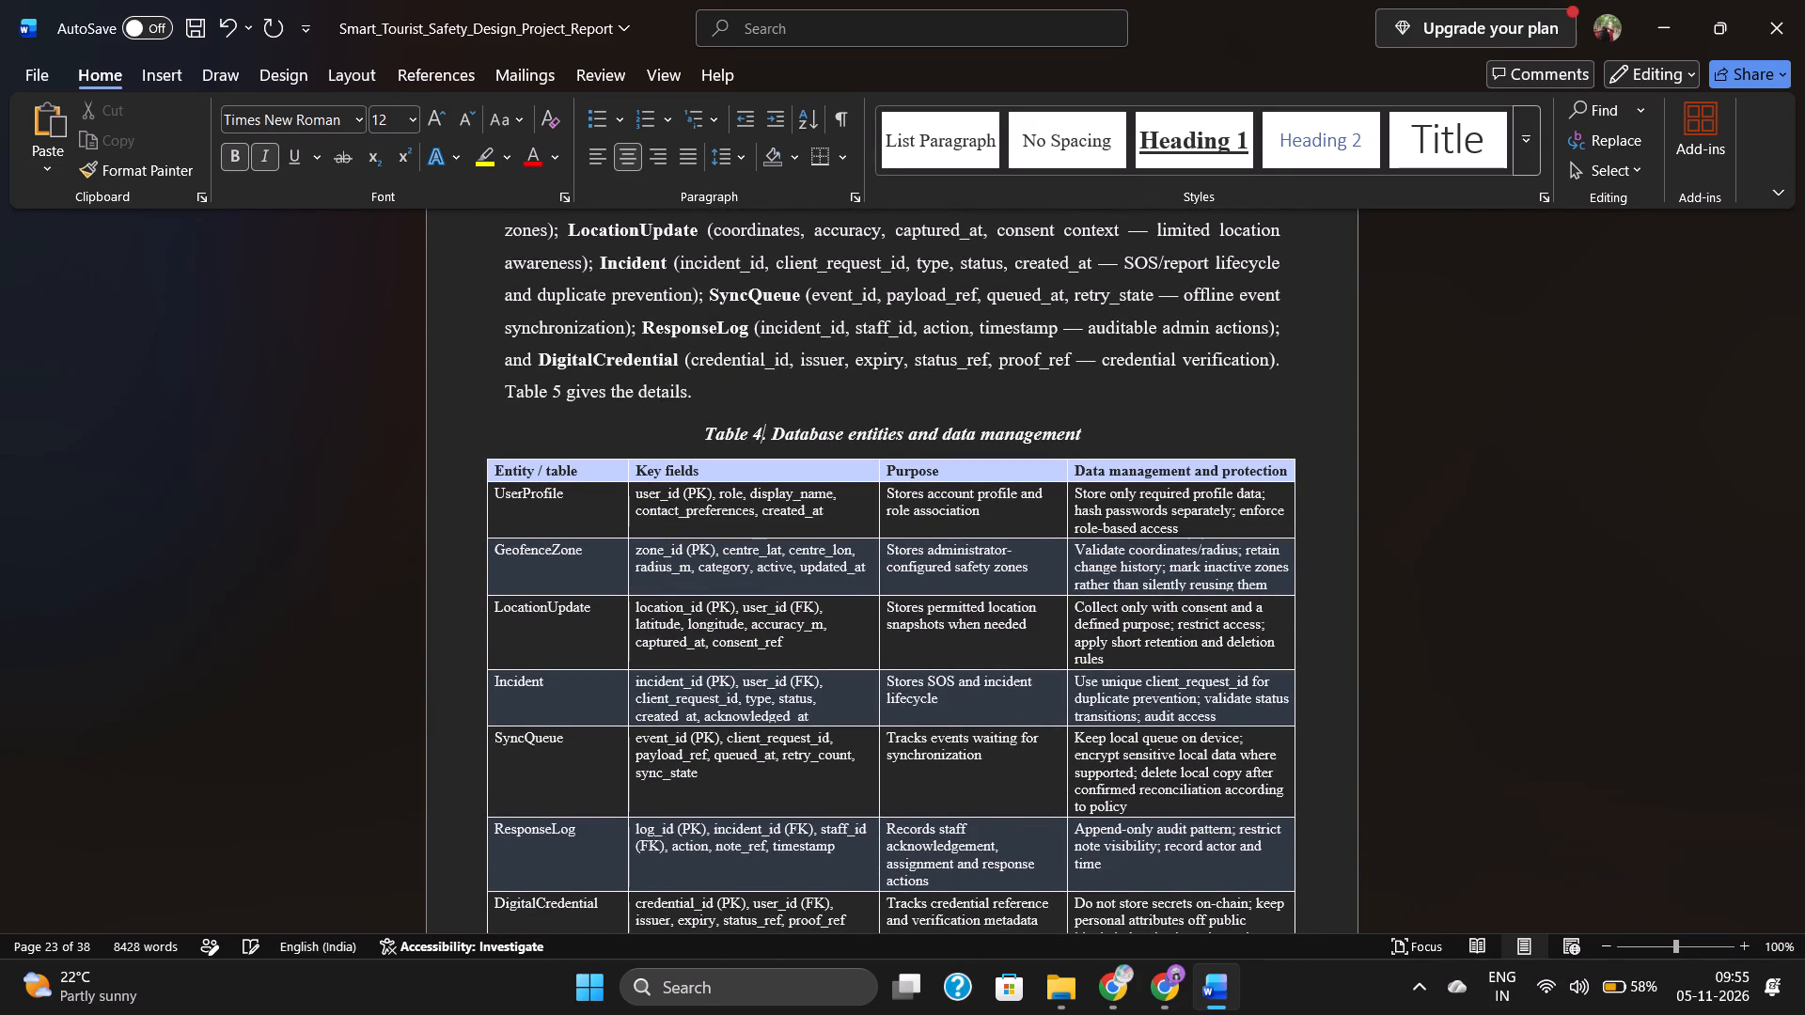
Renumber the "Tourist application workflow" caption in Section 6.5 as Figure 1.
{"action": "scroll", "coordinate": [761, 431], "scroll_direction": "down", "scroll_amount": 6}
{"action": "scroll", "coordinate": [761, 431], "scroll_direction": "right", "scroll_amount": 1}
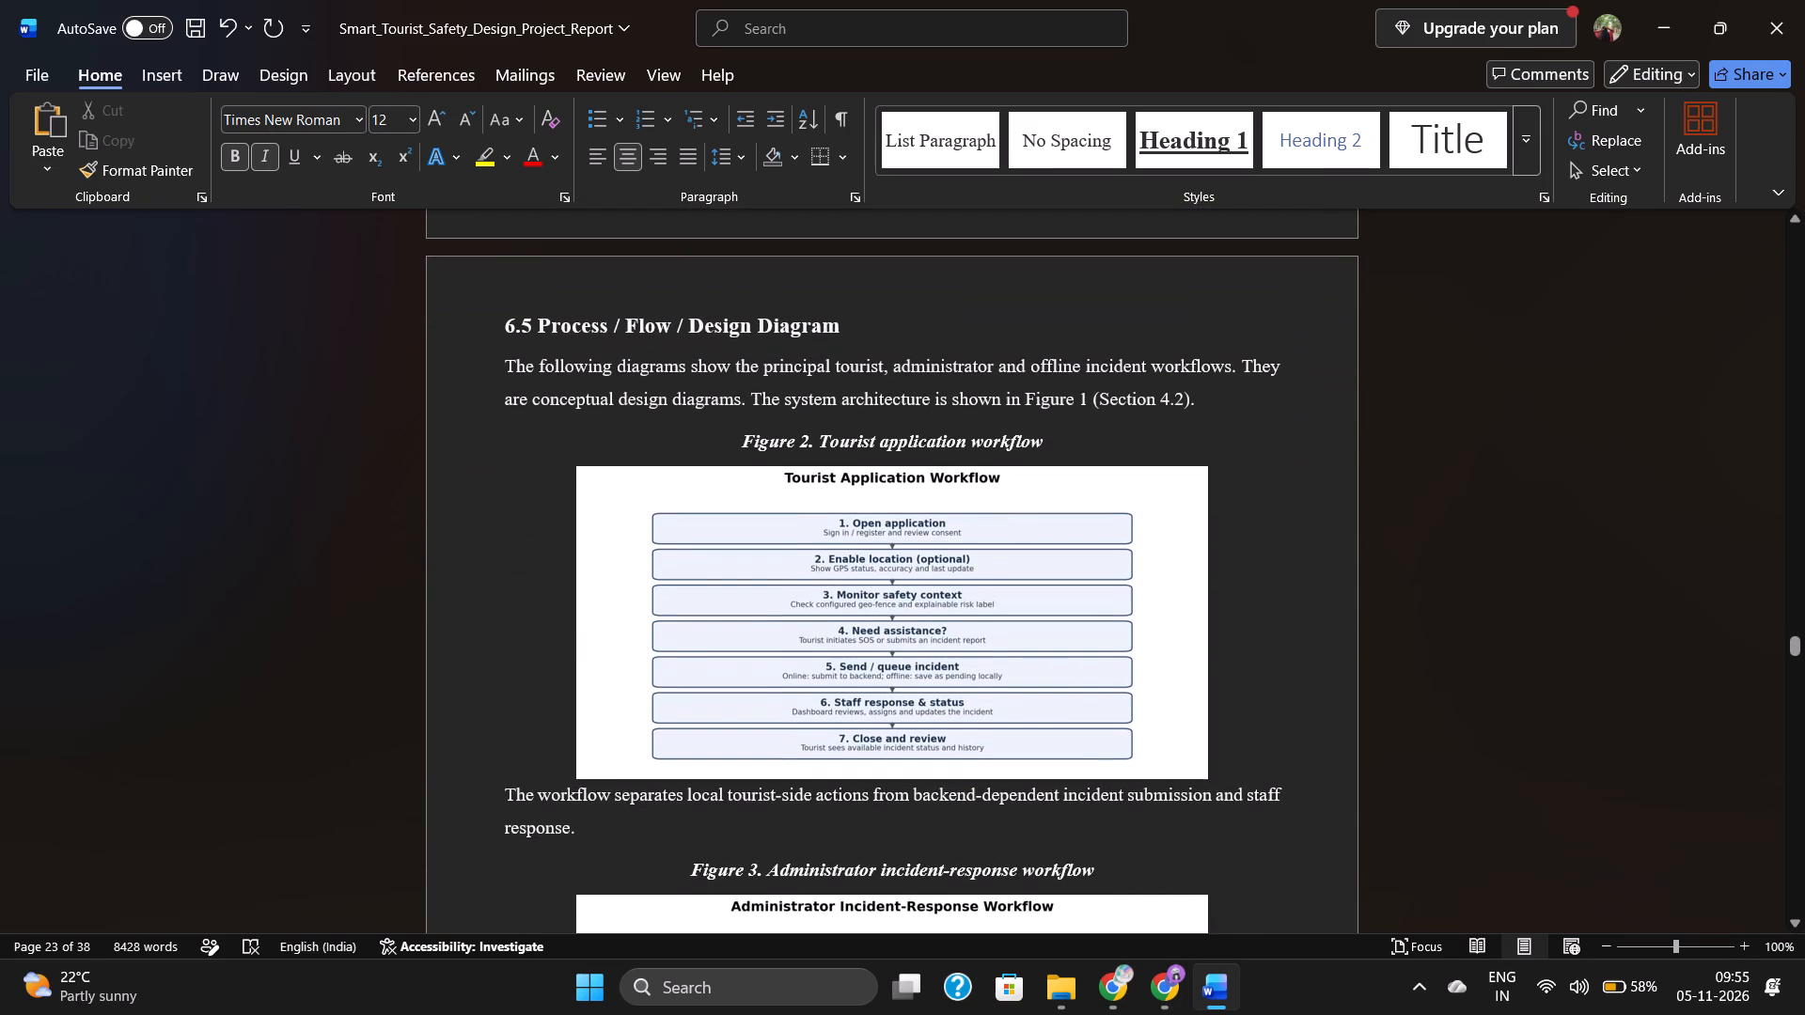
{"action": "scroll", "coordinate": [761, 431], "scroll_direction": "right", "scroll_amount": 1}
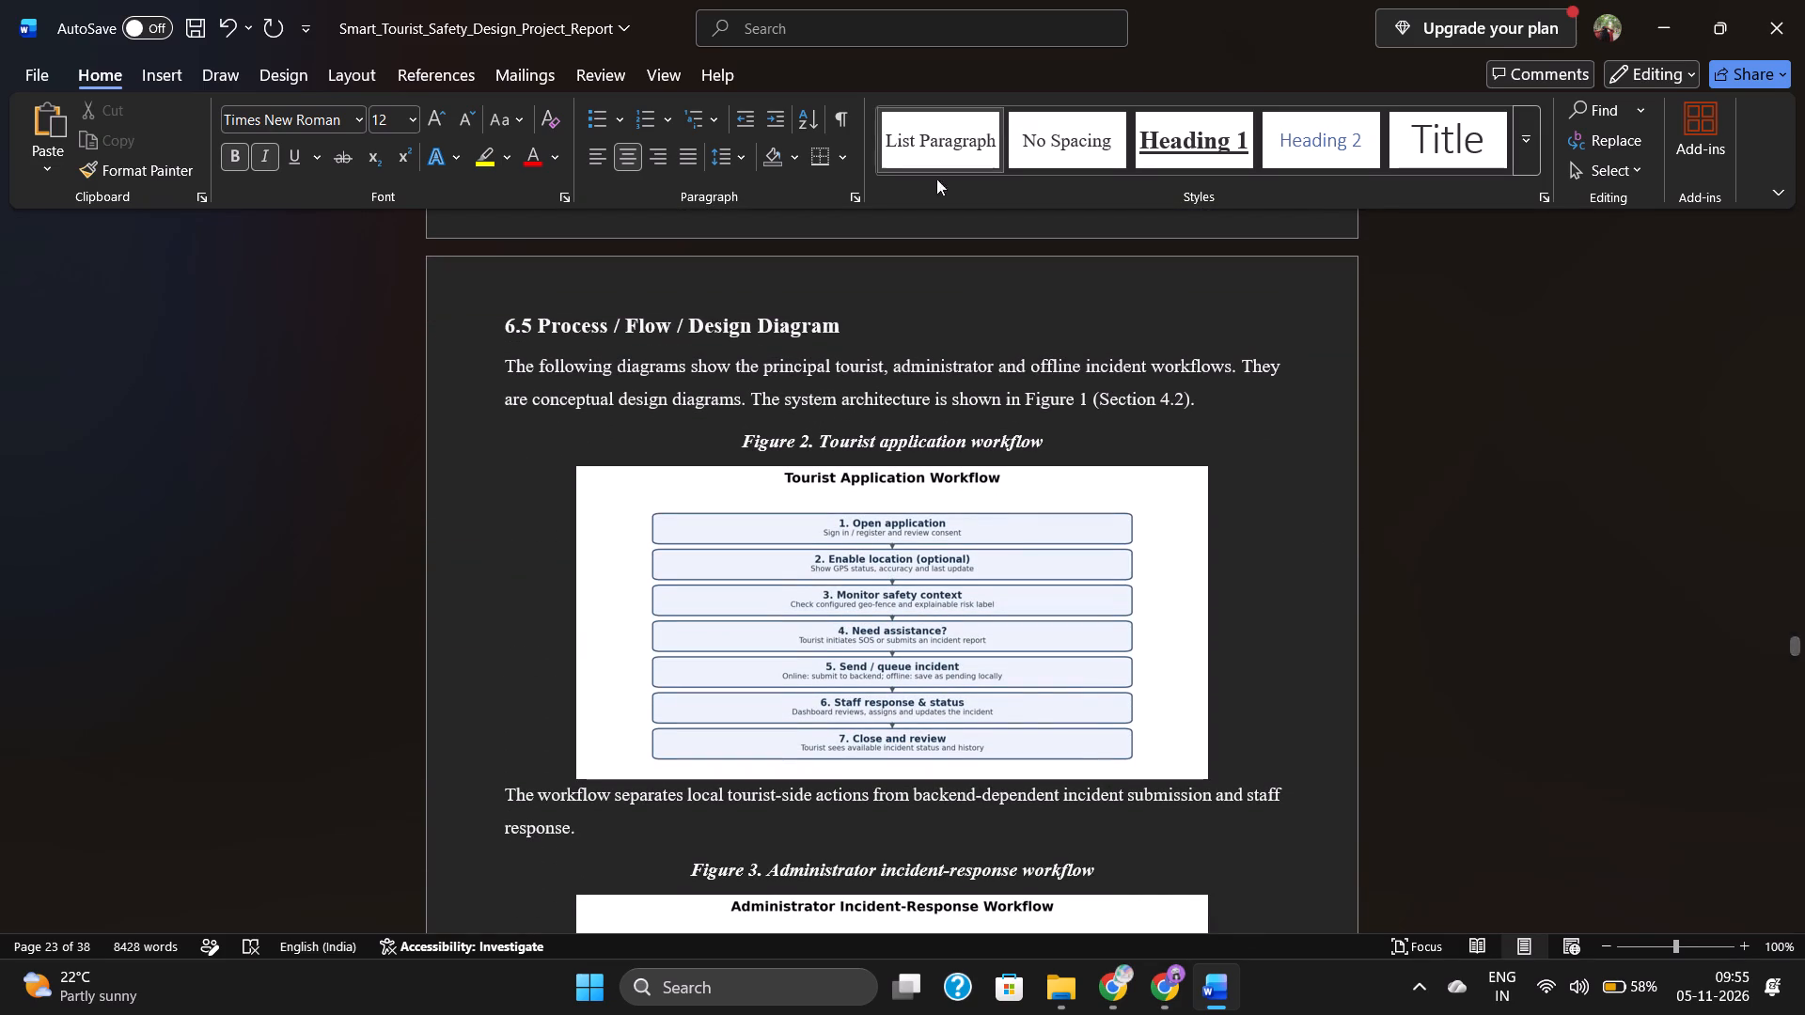
{"action": "left_click", "coordinate": [807, 441]}
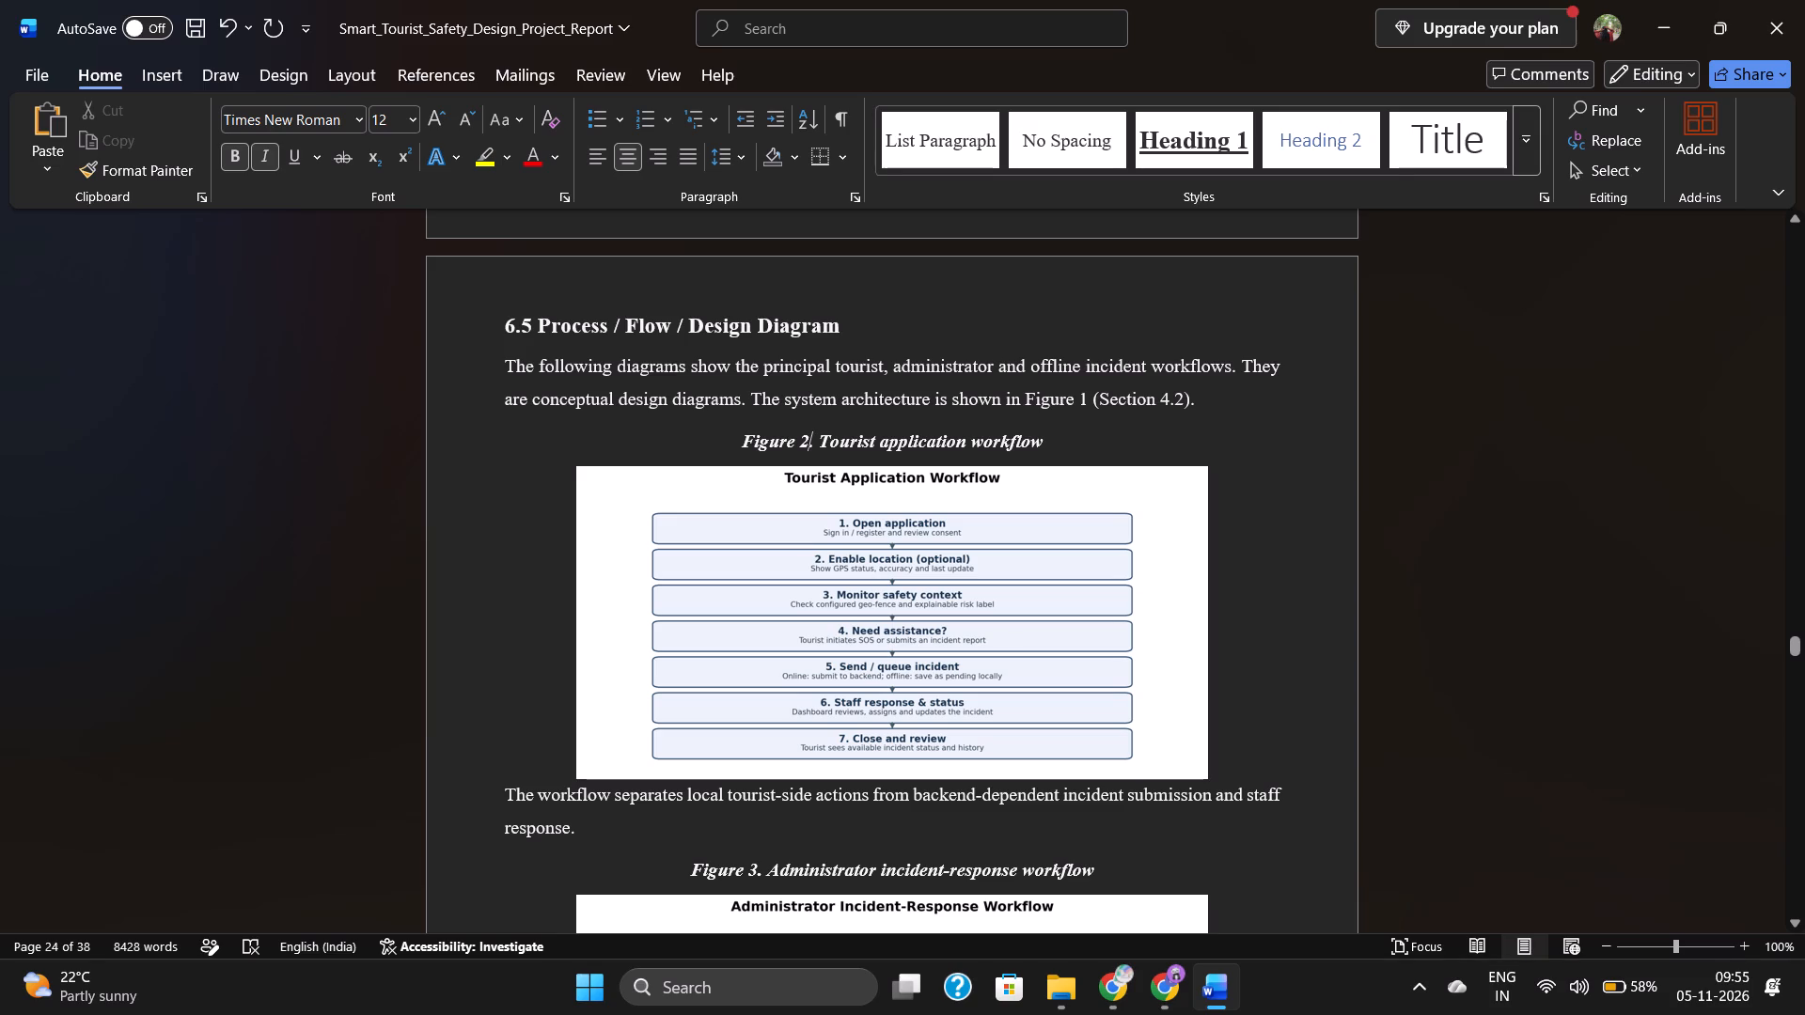
{"action": "key", "text": "BackSpace"}
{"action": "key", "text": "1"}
Renumber the "Administrator incident-response workflow" caption in Section 6.5 as Figure 2.
{"action": "scroll", "coordinate": [865, 430], "scroll_direction": "down", "scroll_amount": 1}
{"action": "left_click", "coordinate": [759, 688]}
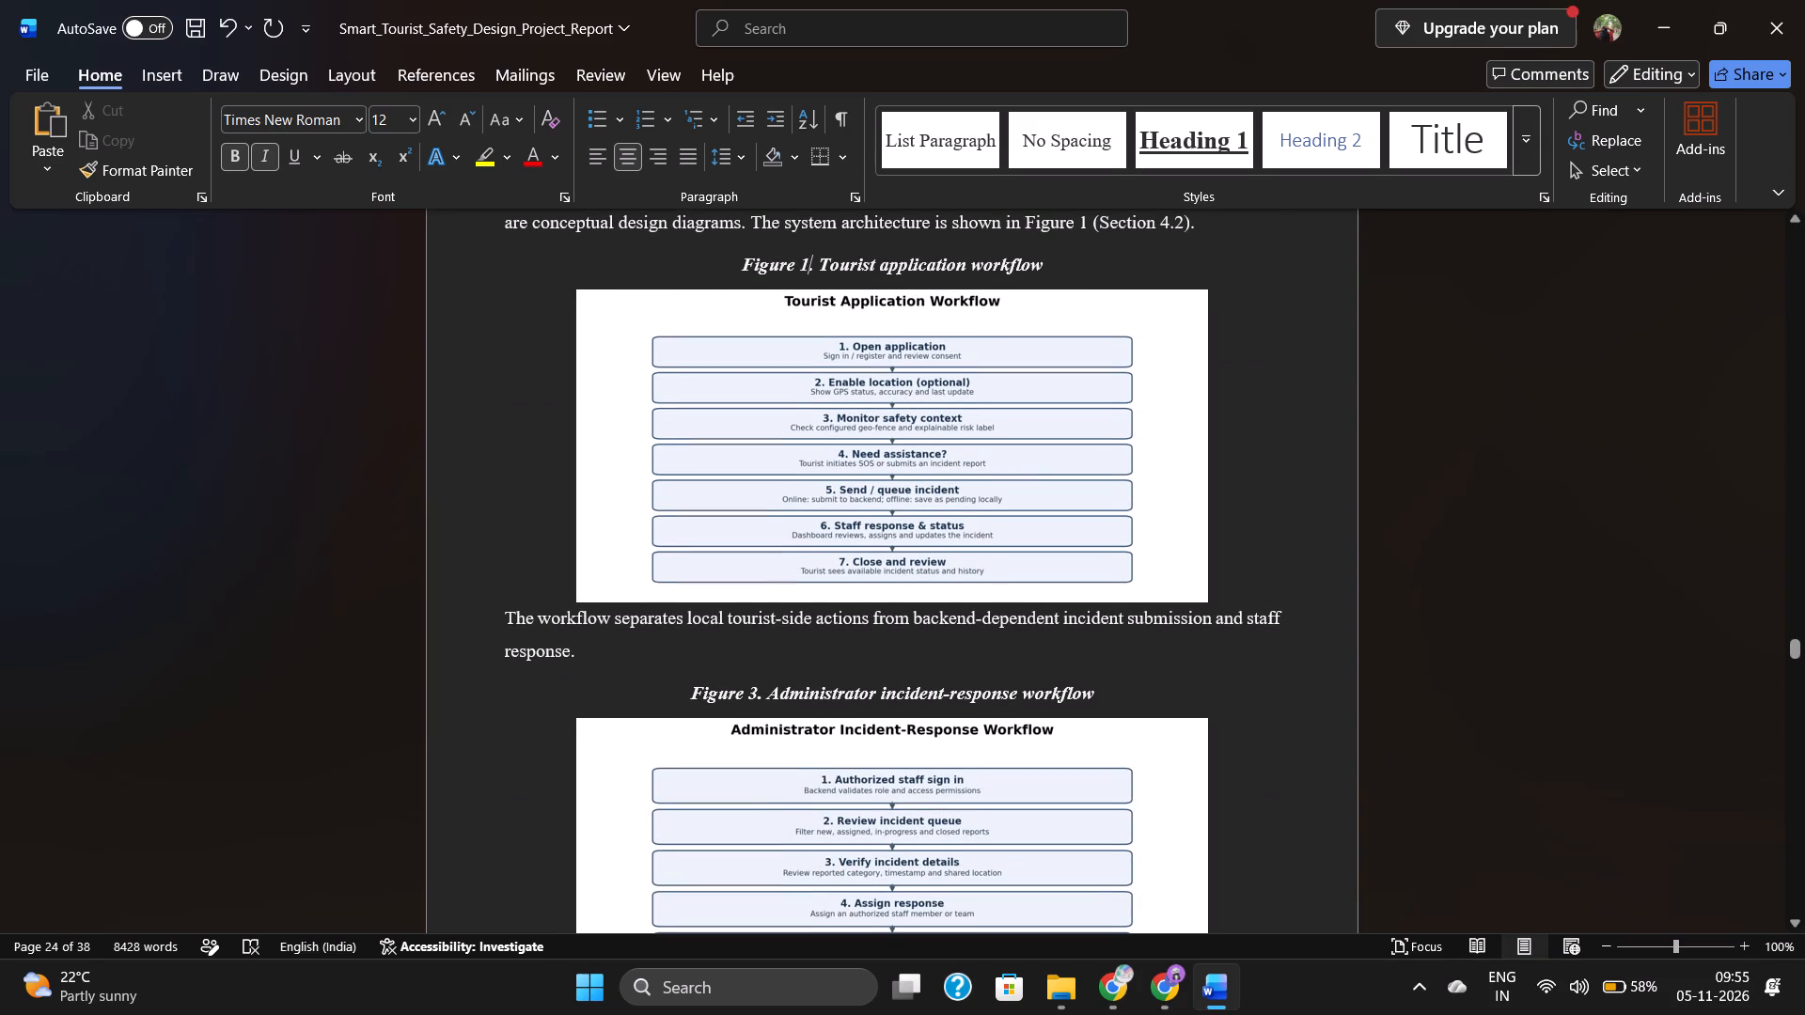
{"action": "key", "text": "BackSpace"}
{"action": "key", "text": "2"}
Renumber the "Offline-first SOS and synchronization workflow" caption in Section 6.5 as Figure 3.
{"action": "scroll", "coordinate": [759, 688], "scroll_direction": "down", "scroll_amount": 2}
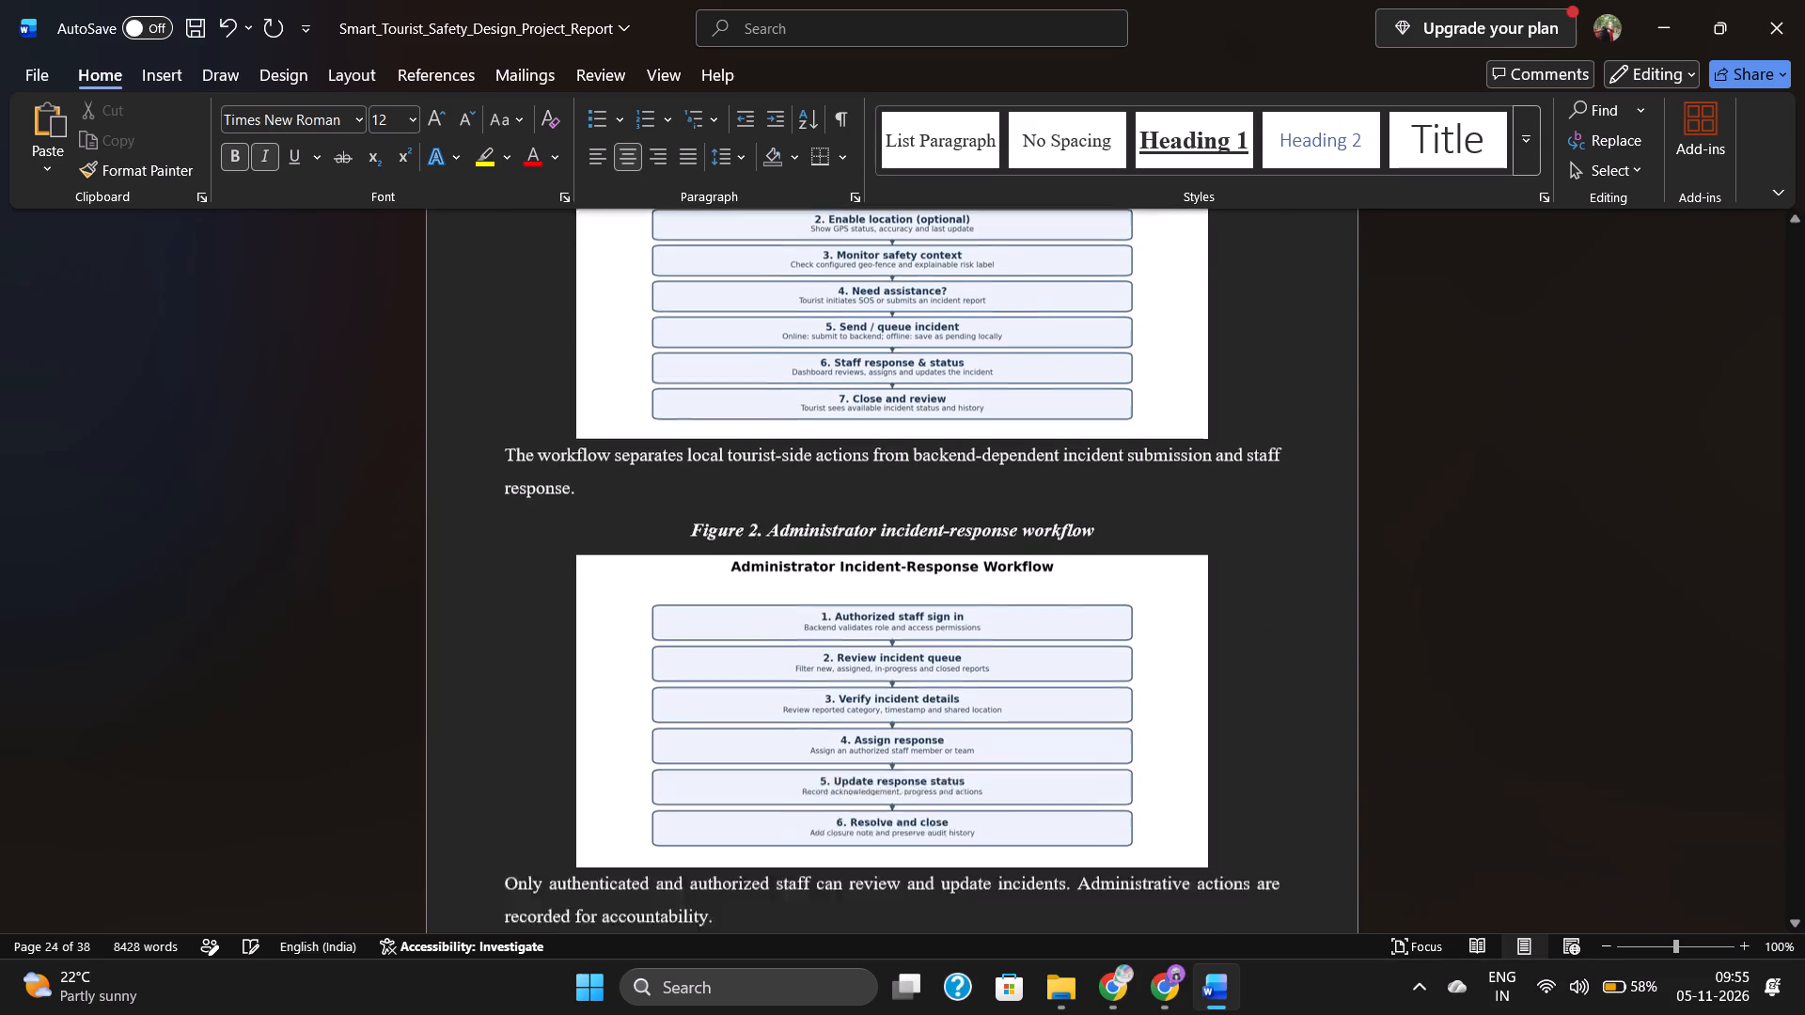
{"action": "scroll", "coordinate": [759, 688], "scroll_direction": "down", "scroll_amount": 4}
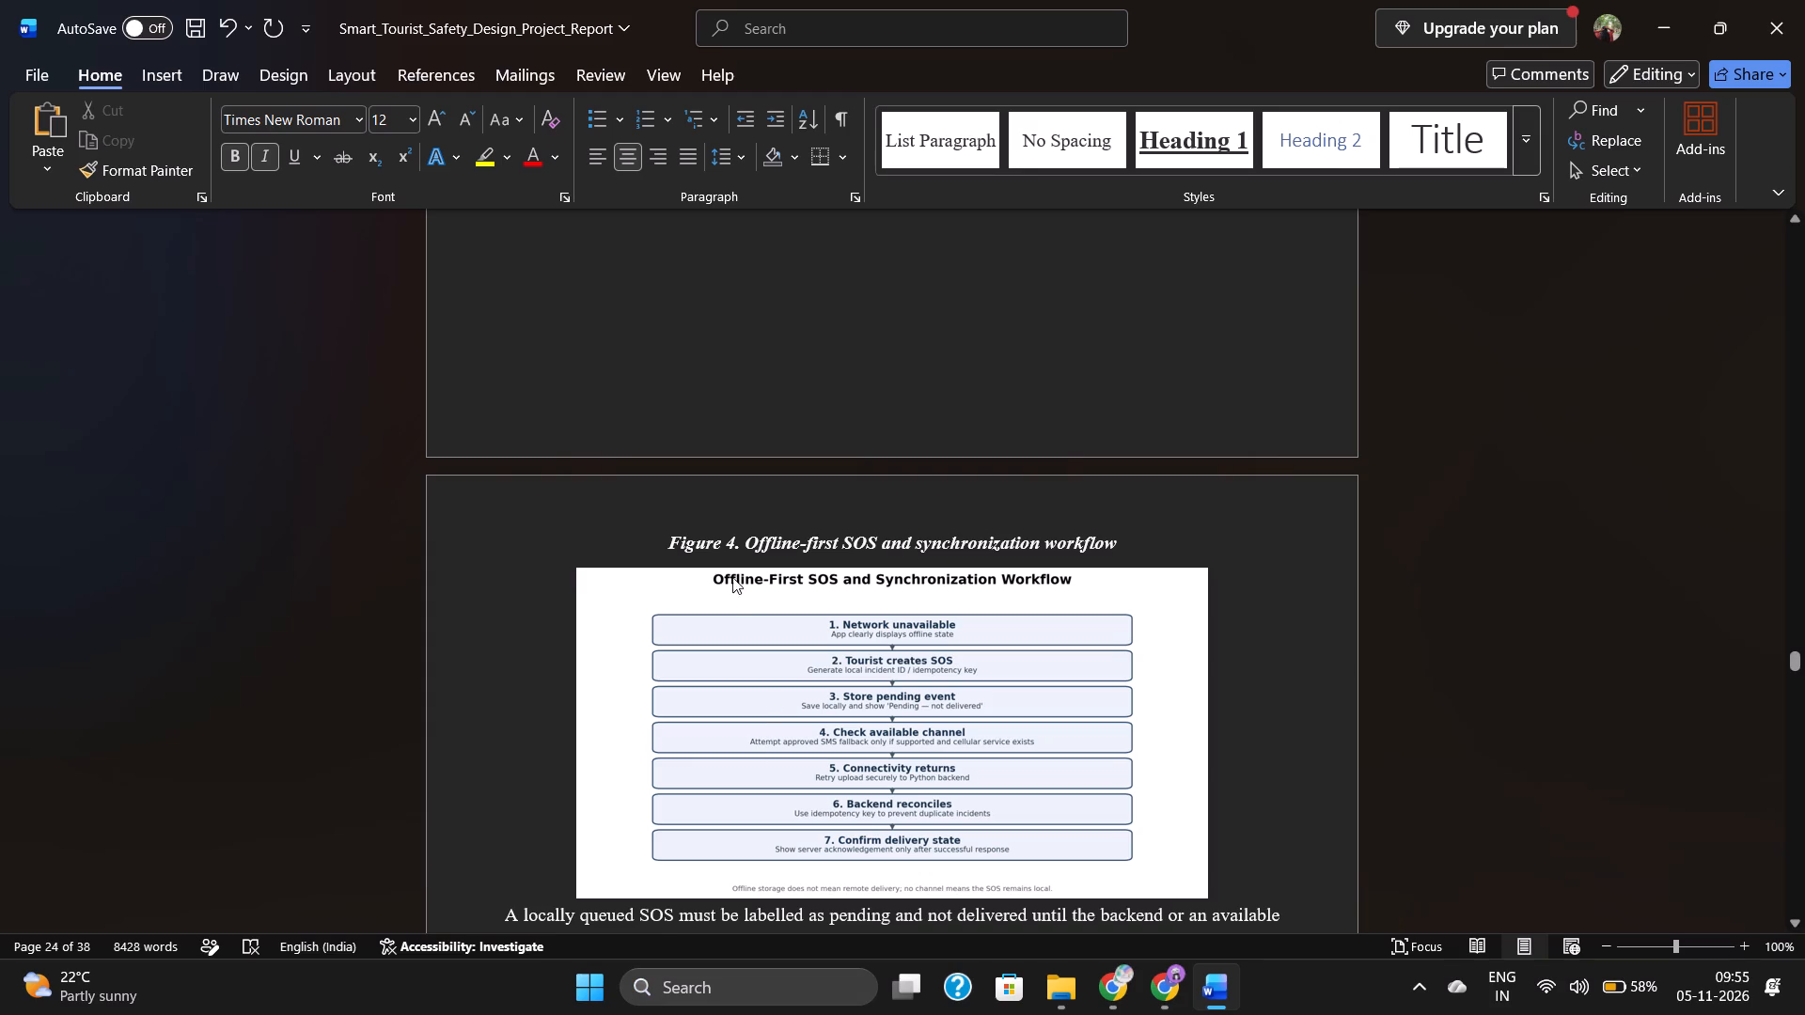
{"action": "left_click", "coordinate": [731, 543]}
{"action": "key", "text": "Right"}
{"action": "key", "text": "BackSpace"}
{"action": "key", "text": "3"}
Add four blank lines after the Section 7.3 Datasets paragraph to push the 7.4 Technologies and Tools heading and table onto the next page.
{"action": "scroll", "coordinate": [731, 543], "scroll_direction": "down", "scroll_amount": 3}
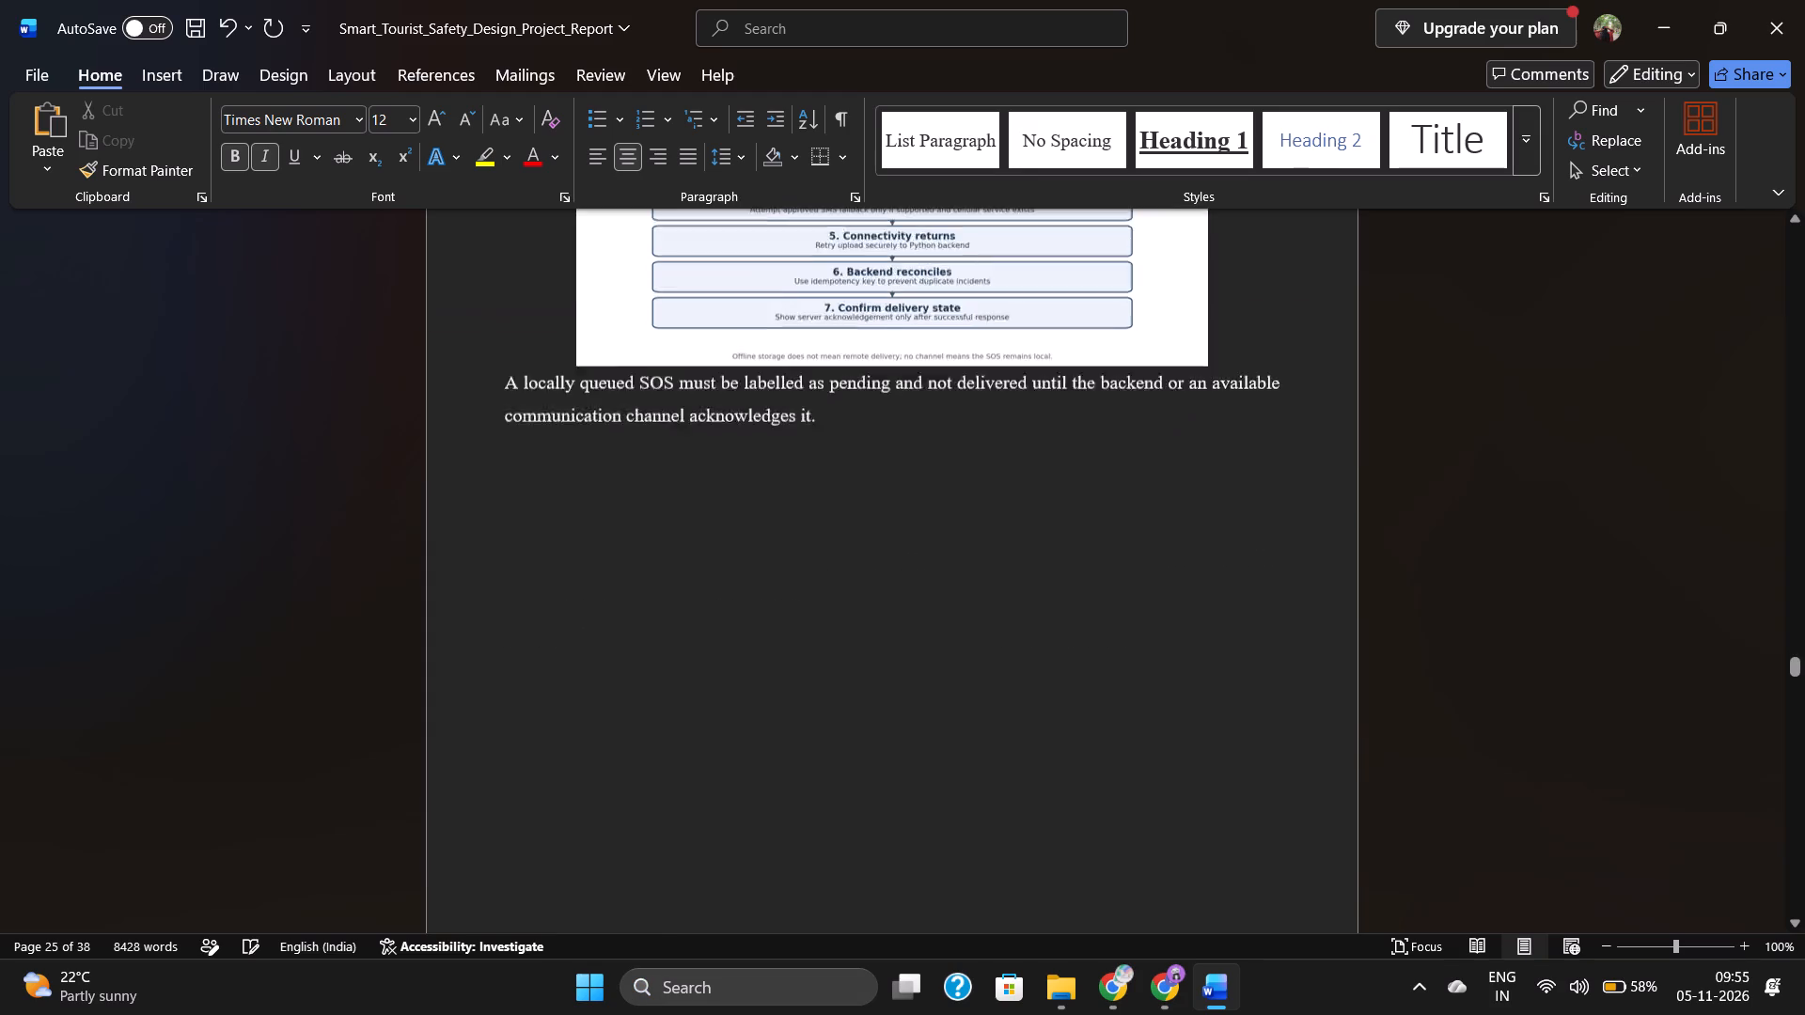
{"action": "scroll", "coordinate": [731, 543], "scroll_direction": "down", "scroll_amount": 10}
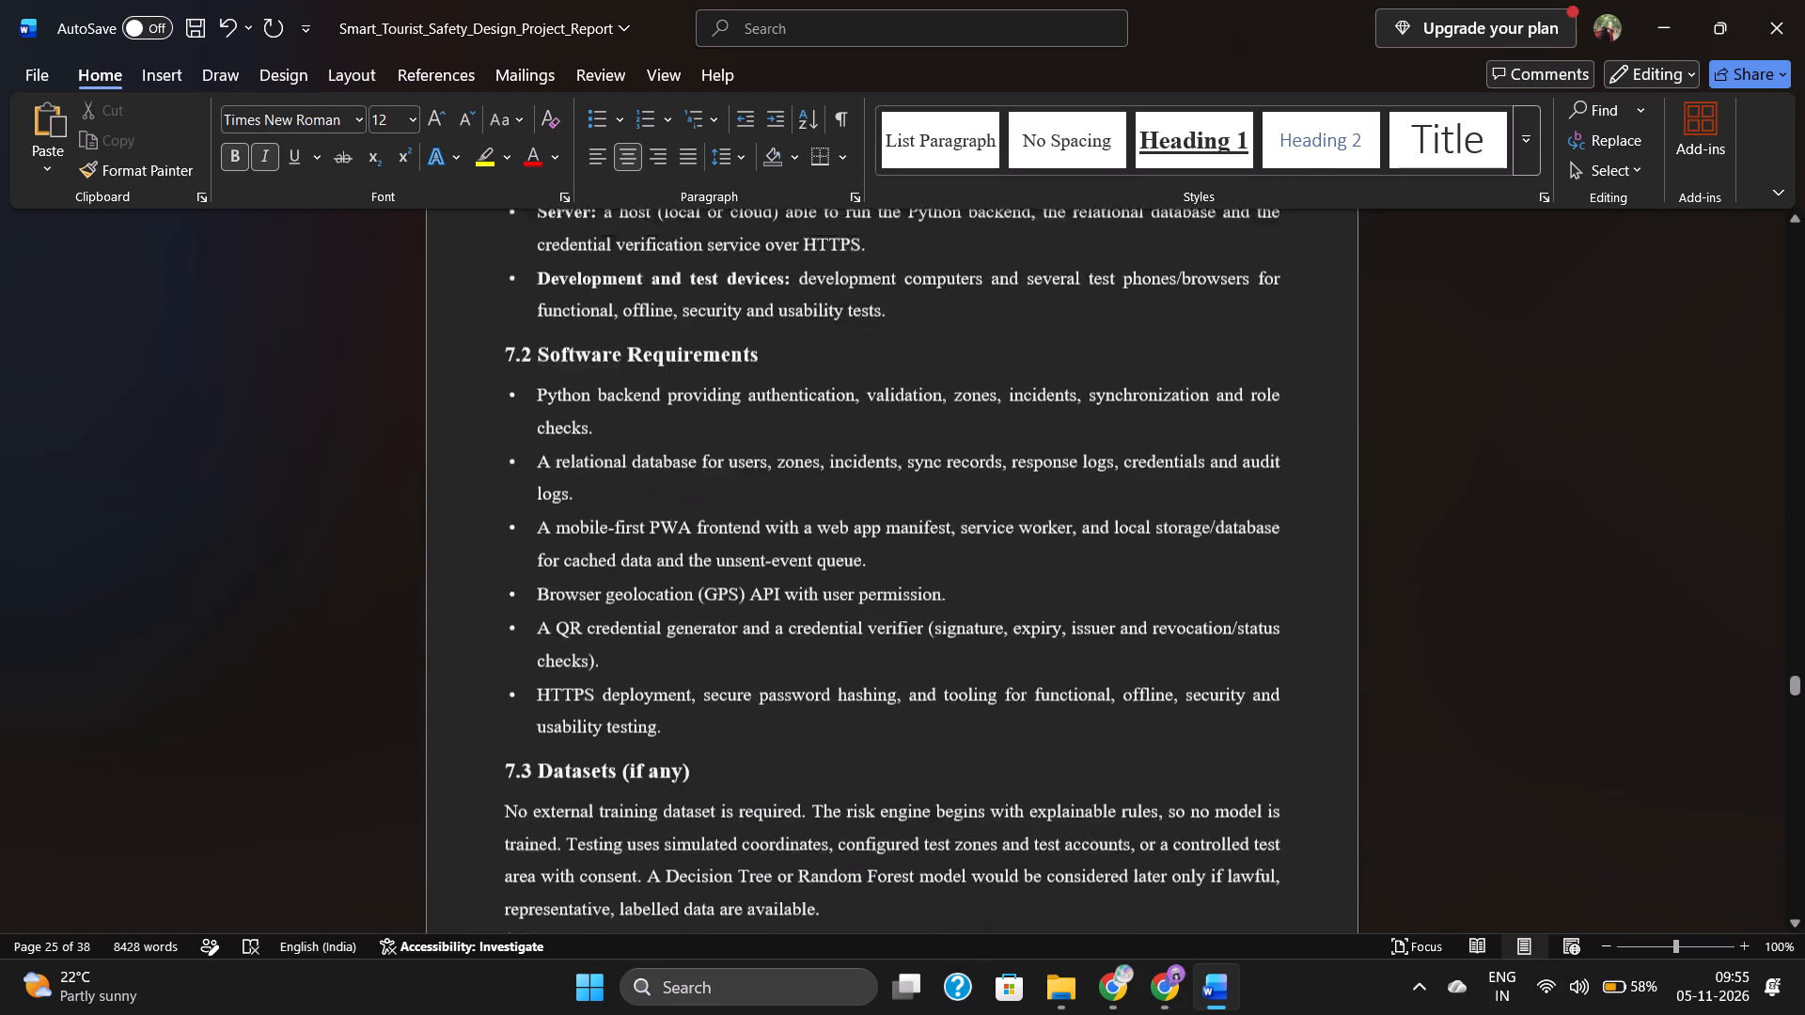
{"action": "scroll", "coordinate": [731, 543], "scroll_direction": "down", "scroll_amount": 2}
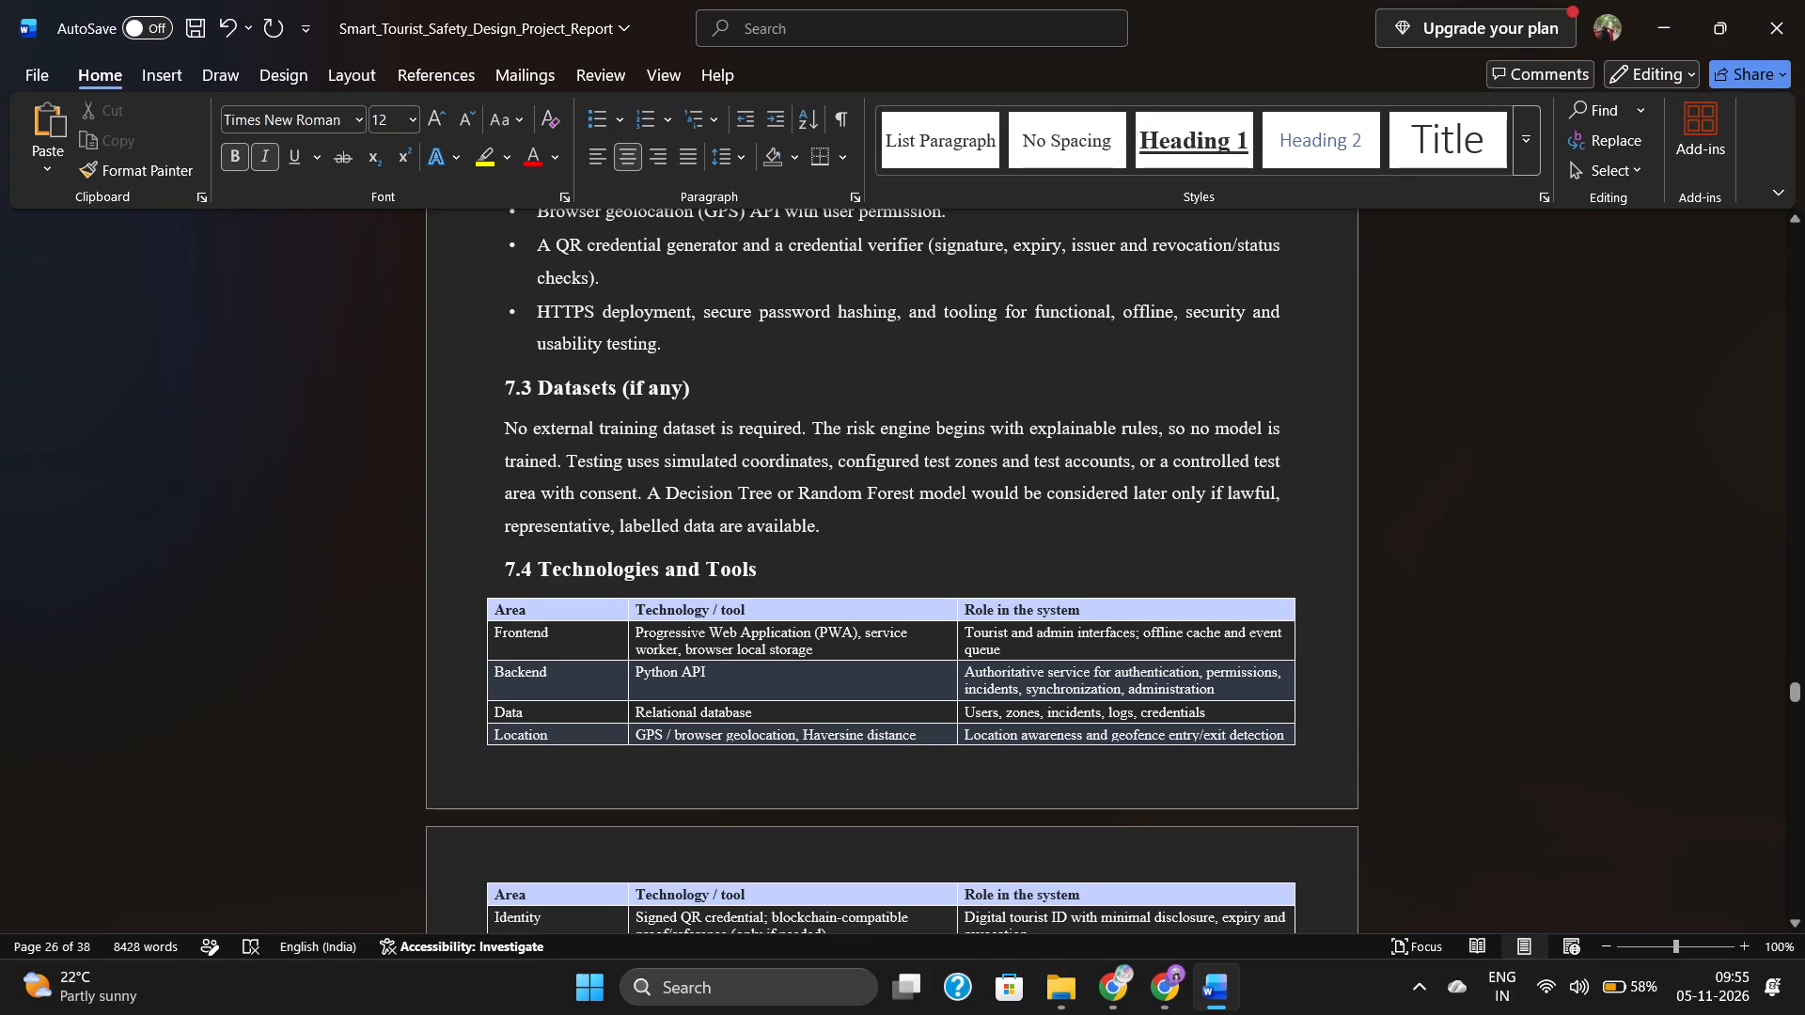
{"action": "scroll", "coordinate": [406, 553], "scroll_direction": "down", "scroll_amount": 3}
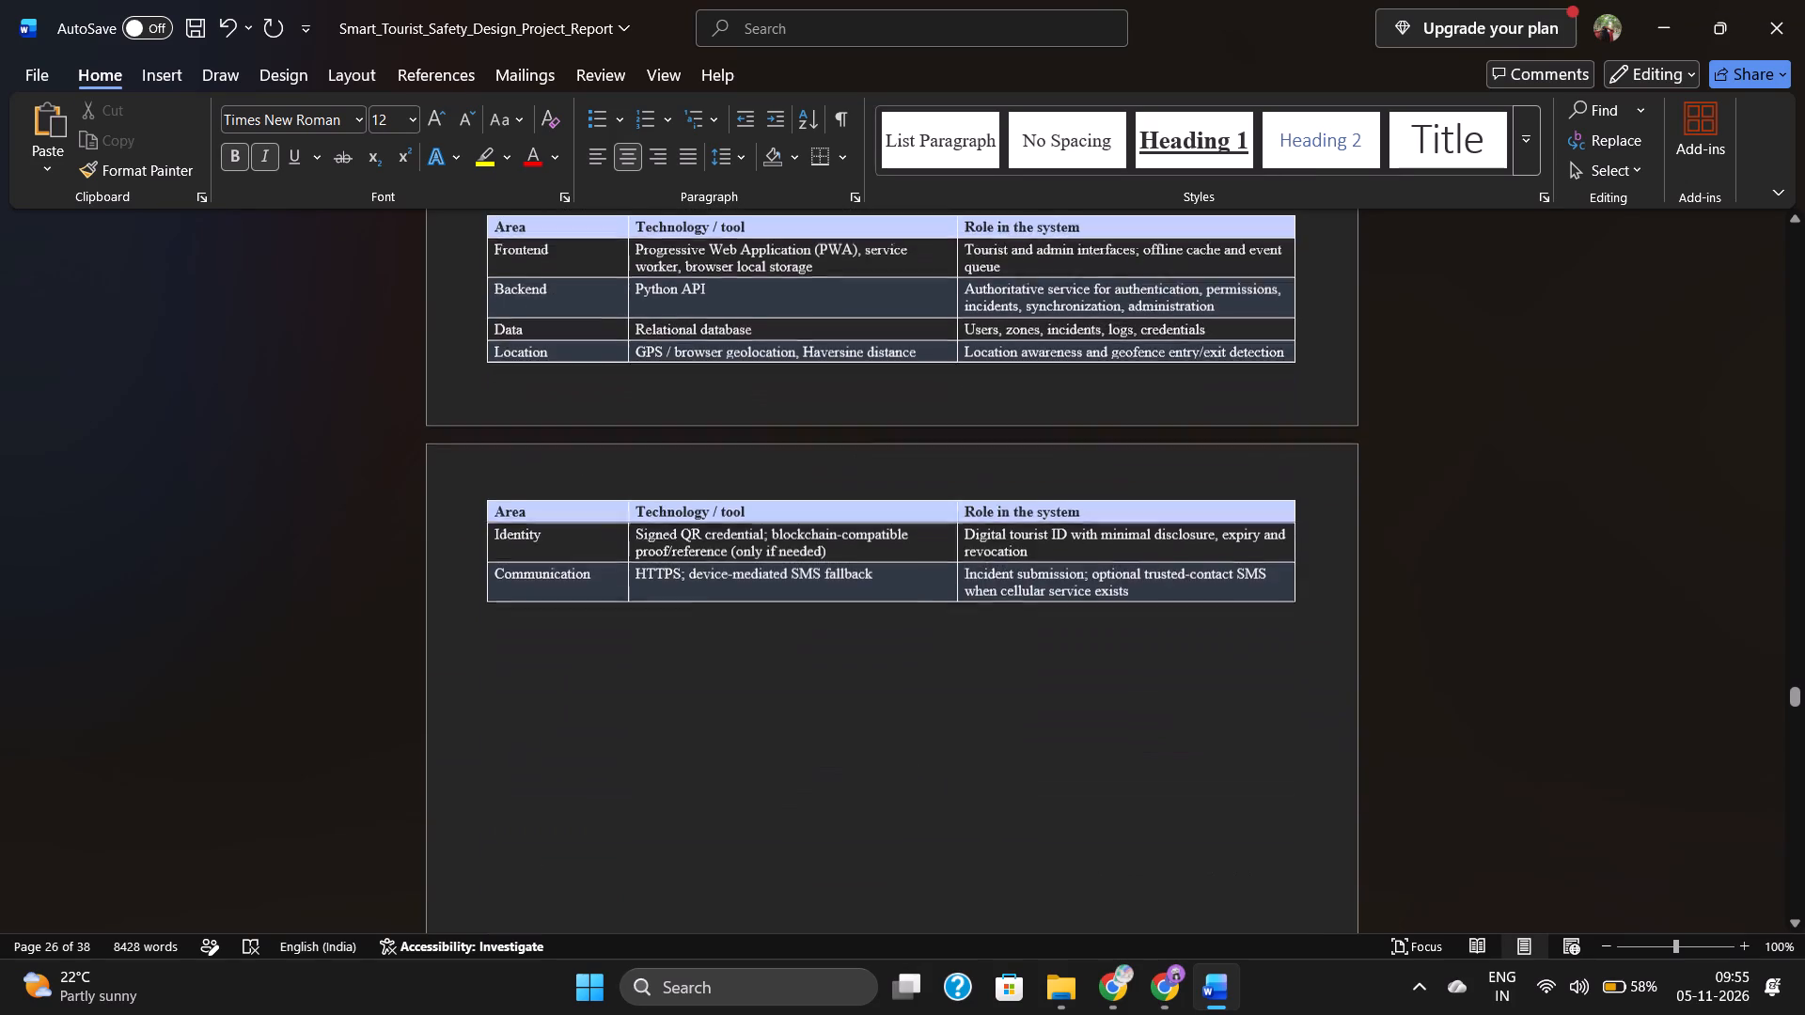
{"action": "scroll", "coordinate": [406, 553], "scroll_direction": "down", "scroll_amount": 9}
{"action": "scroll", "coordinate": [406, 553], "scroll_direction": "up", "scroll_amount": 1}
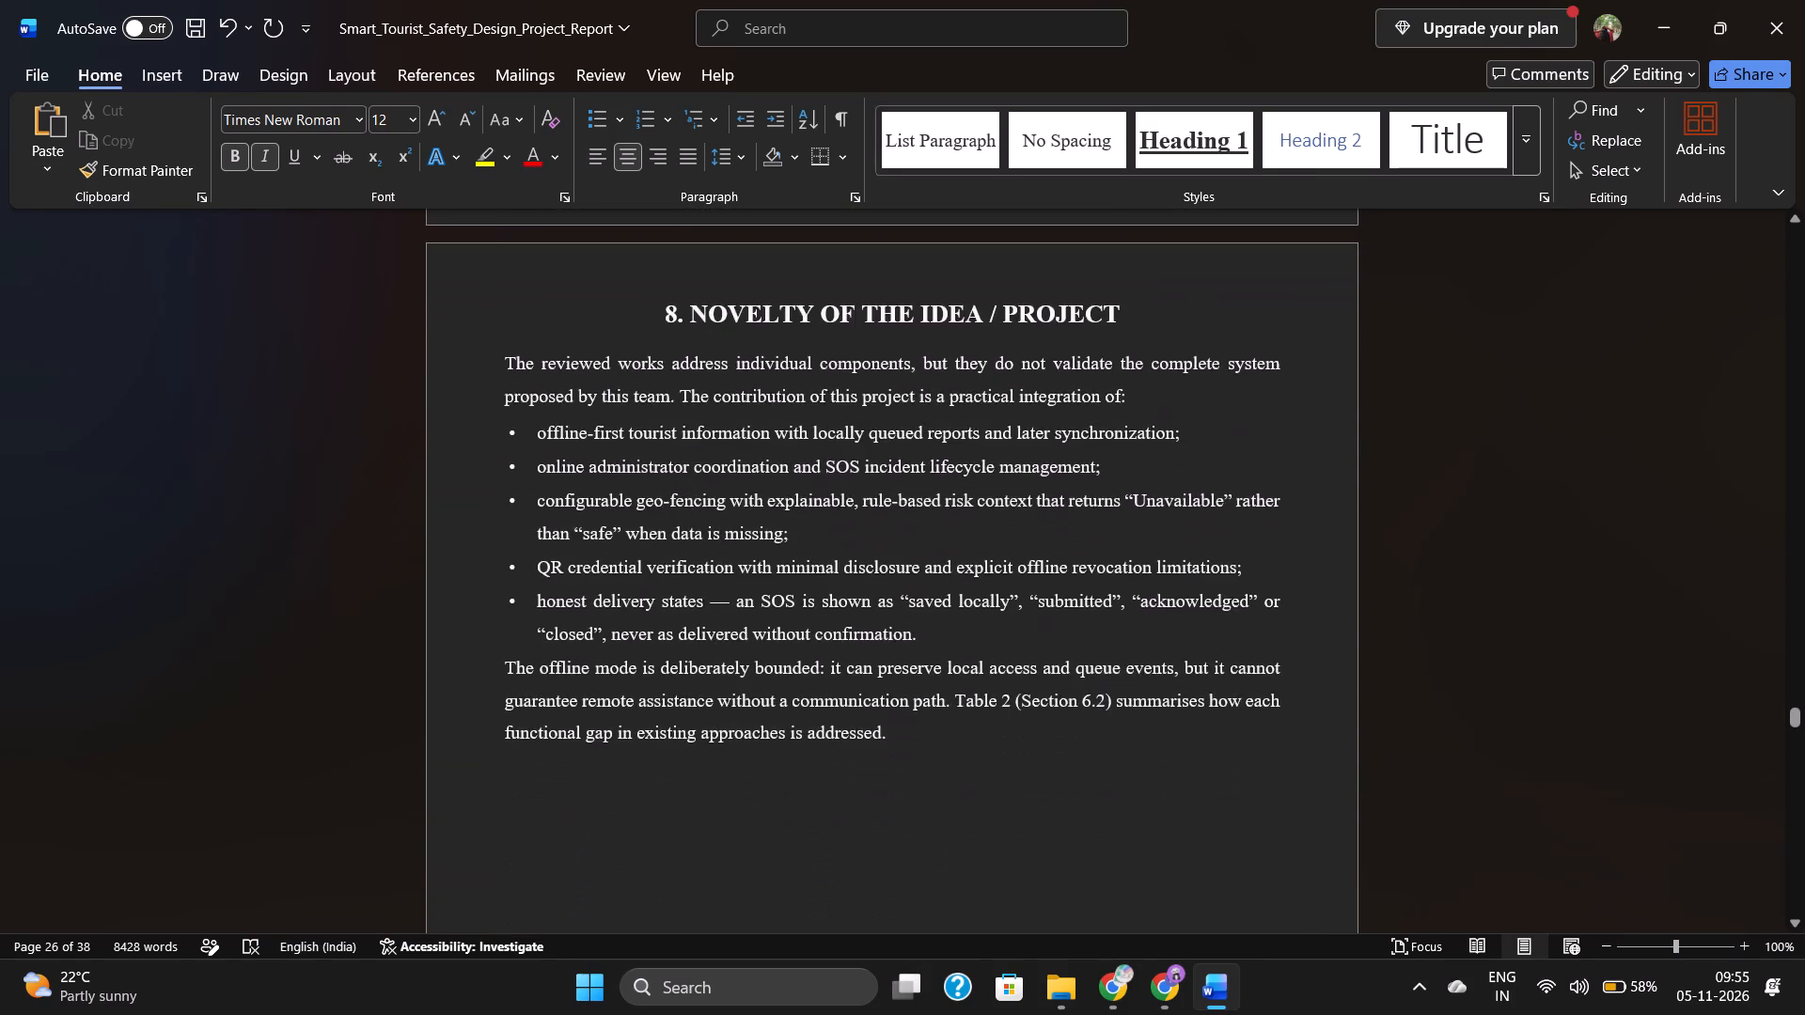
{"action": "scroll", "coordinate": [406, 553], "scroll_direction": "up", "scroll_amount": 3}
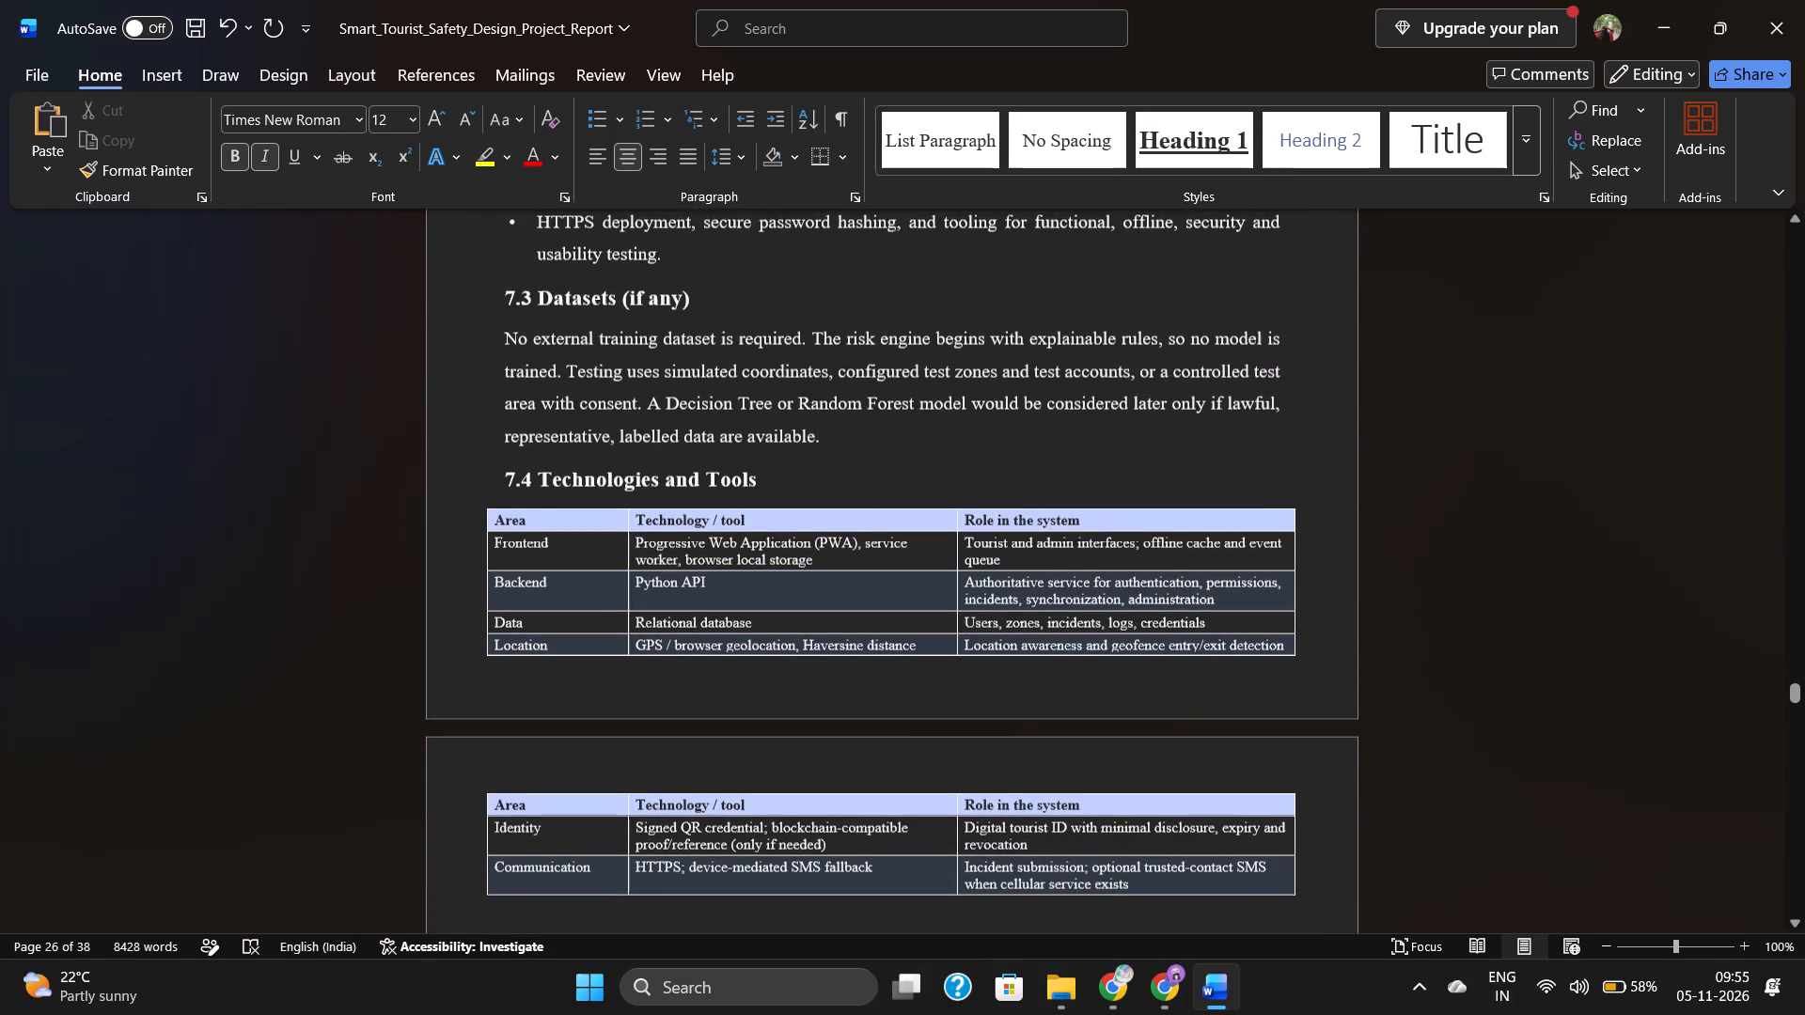
{"action": "left_click", "coordinate": [823, 446]}
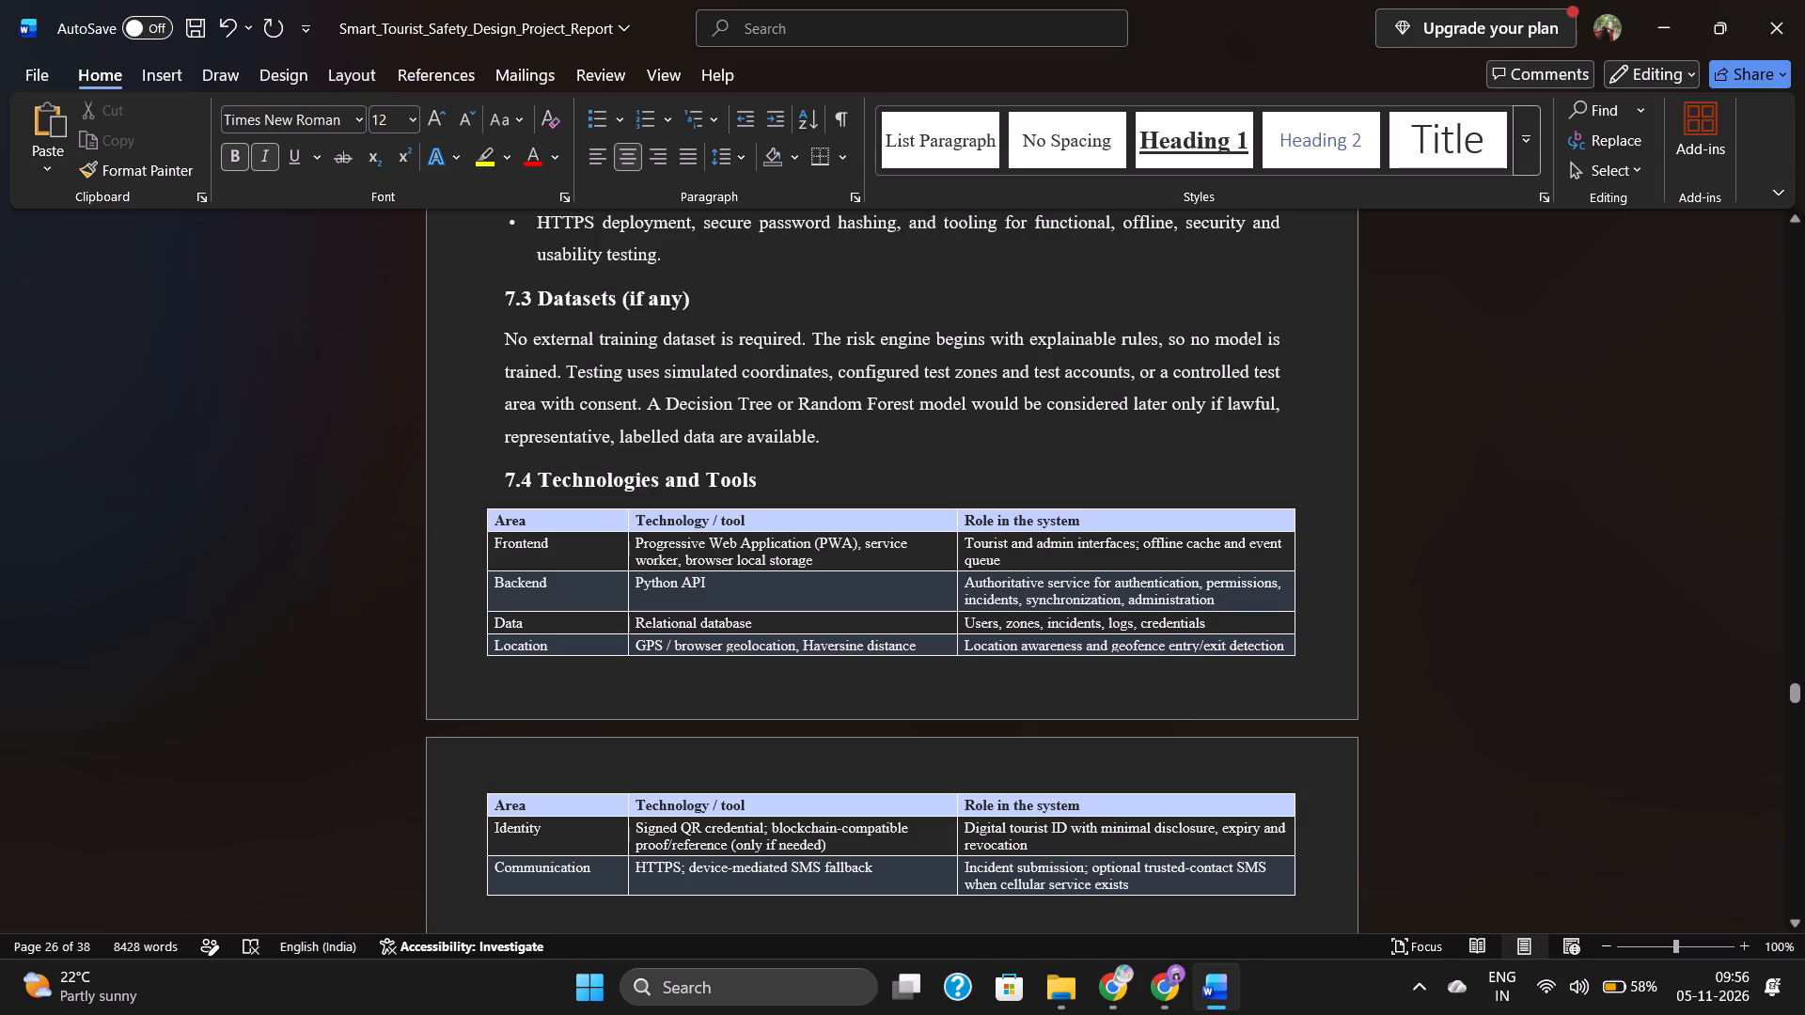
{"action": "key", "text": "Return"}
{"action": "key", "text": "Return"}
{"action": "key", "text": "Return"}
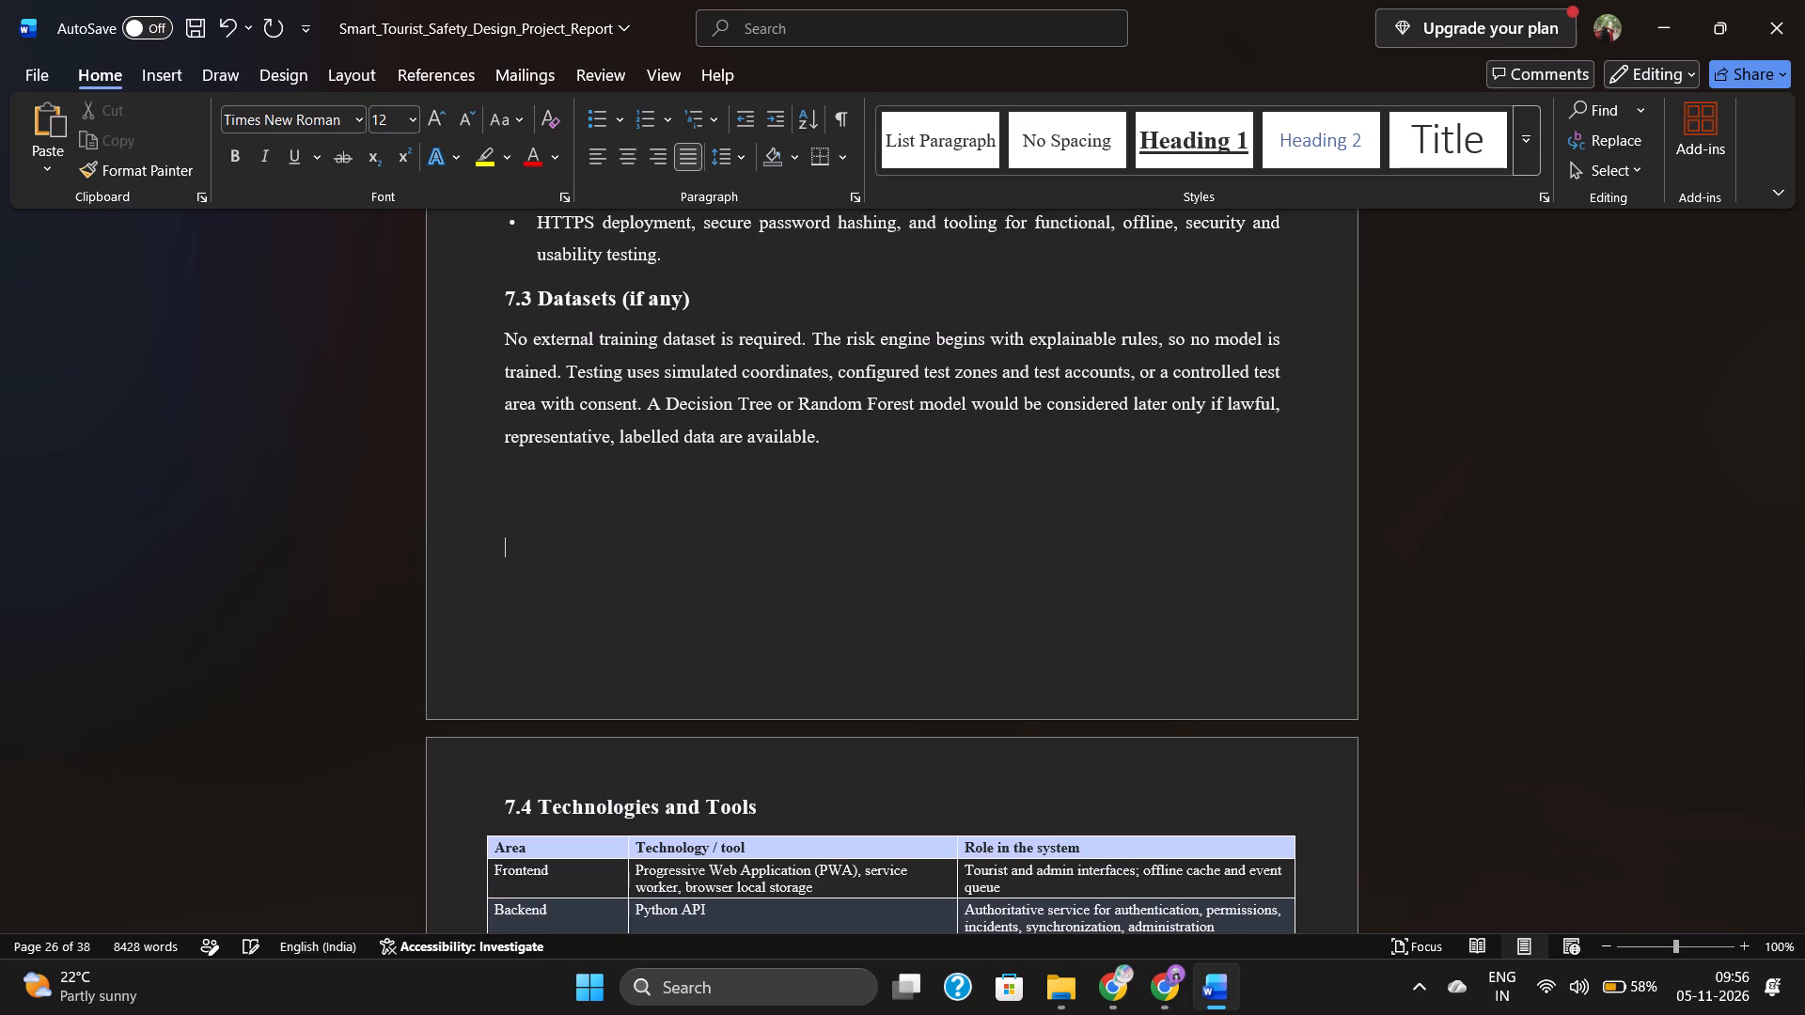
{"action": "key", "text": "Return"}
Renumber the caption "Proposed functional test plan" in Section 9 as Table 1.
{"action": "scroll", "coordinate": [823, 446], "scroll_direction": "down", "scroll_amount": 7}
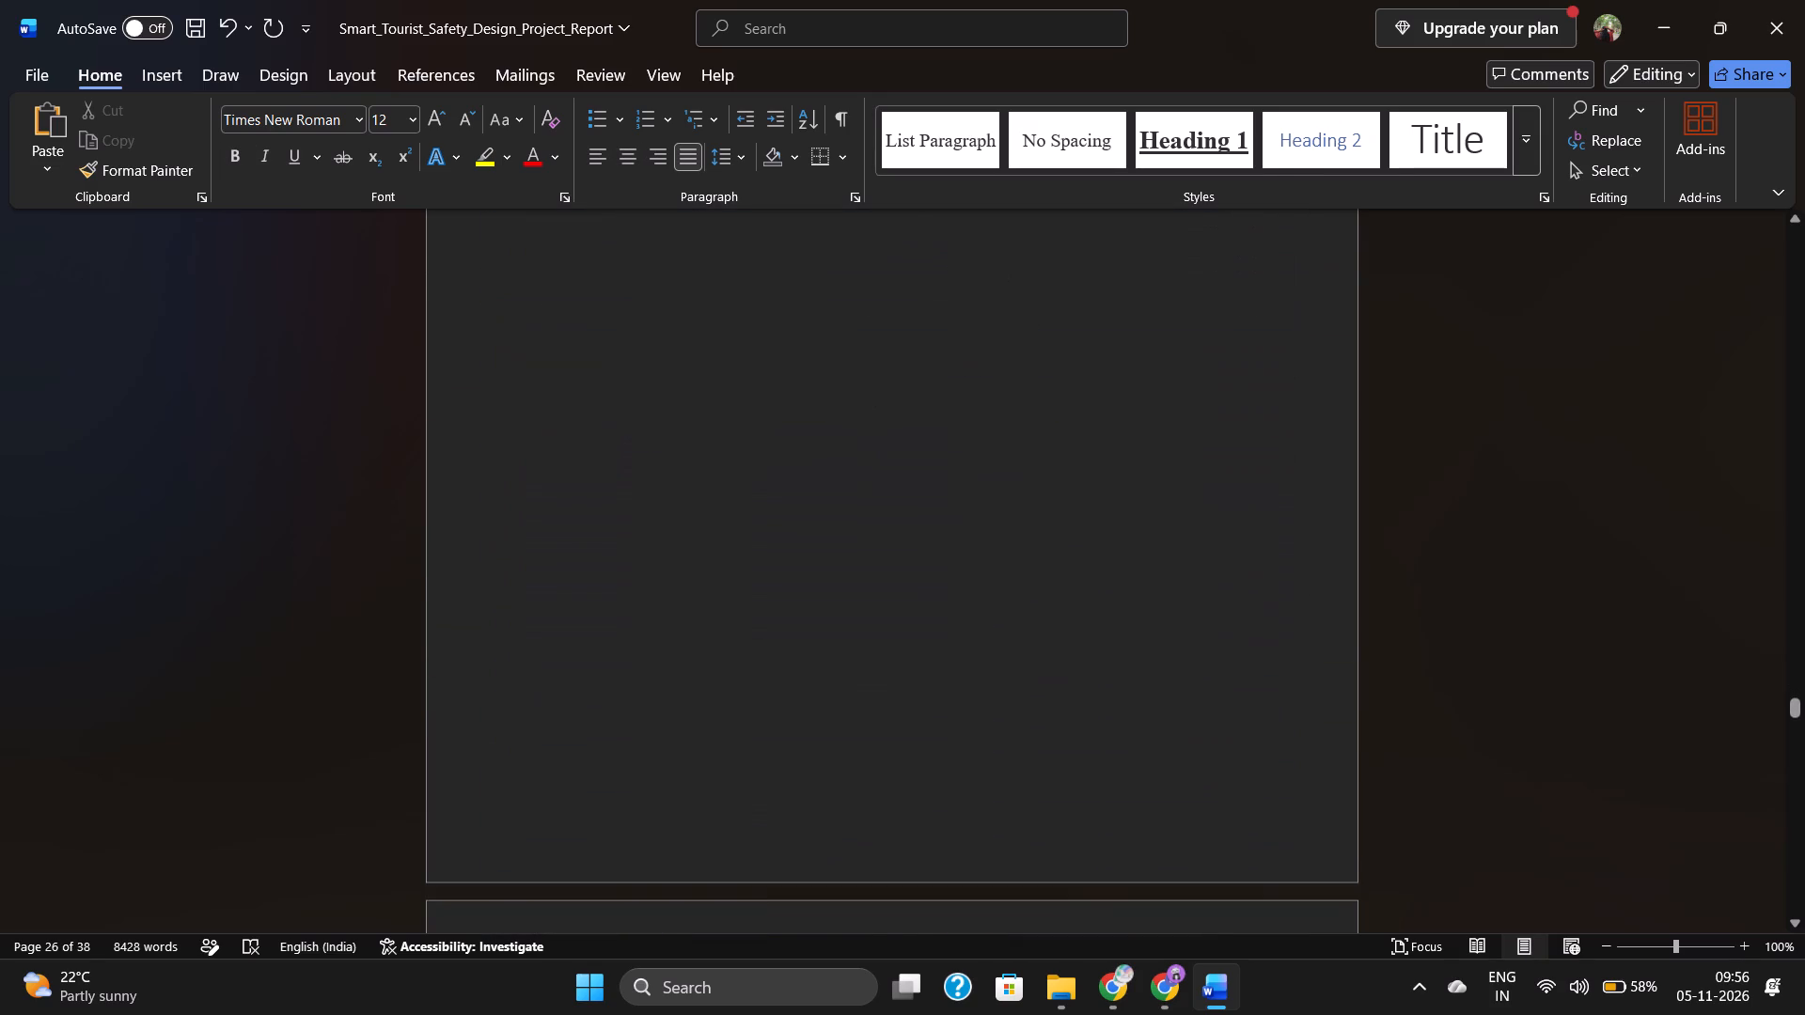
{"action": "scroll", "coordinate": [823, 446], "scroll_direction": "down", "scroll_amount": 4}
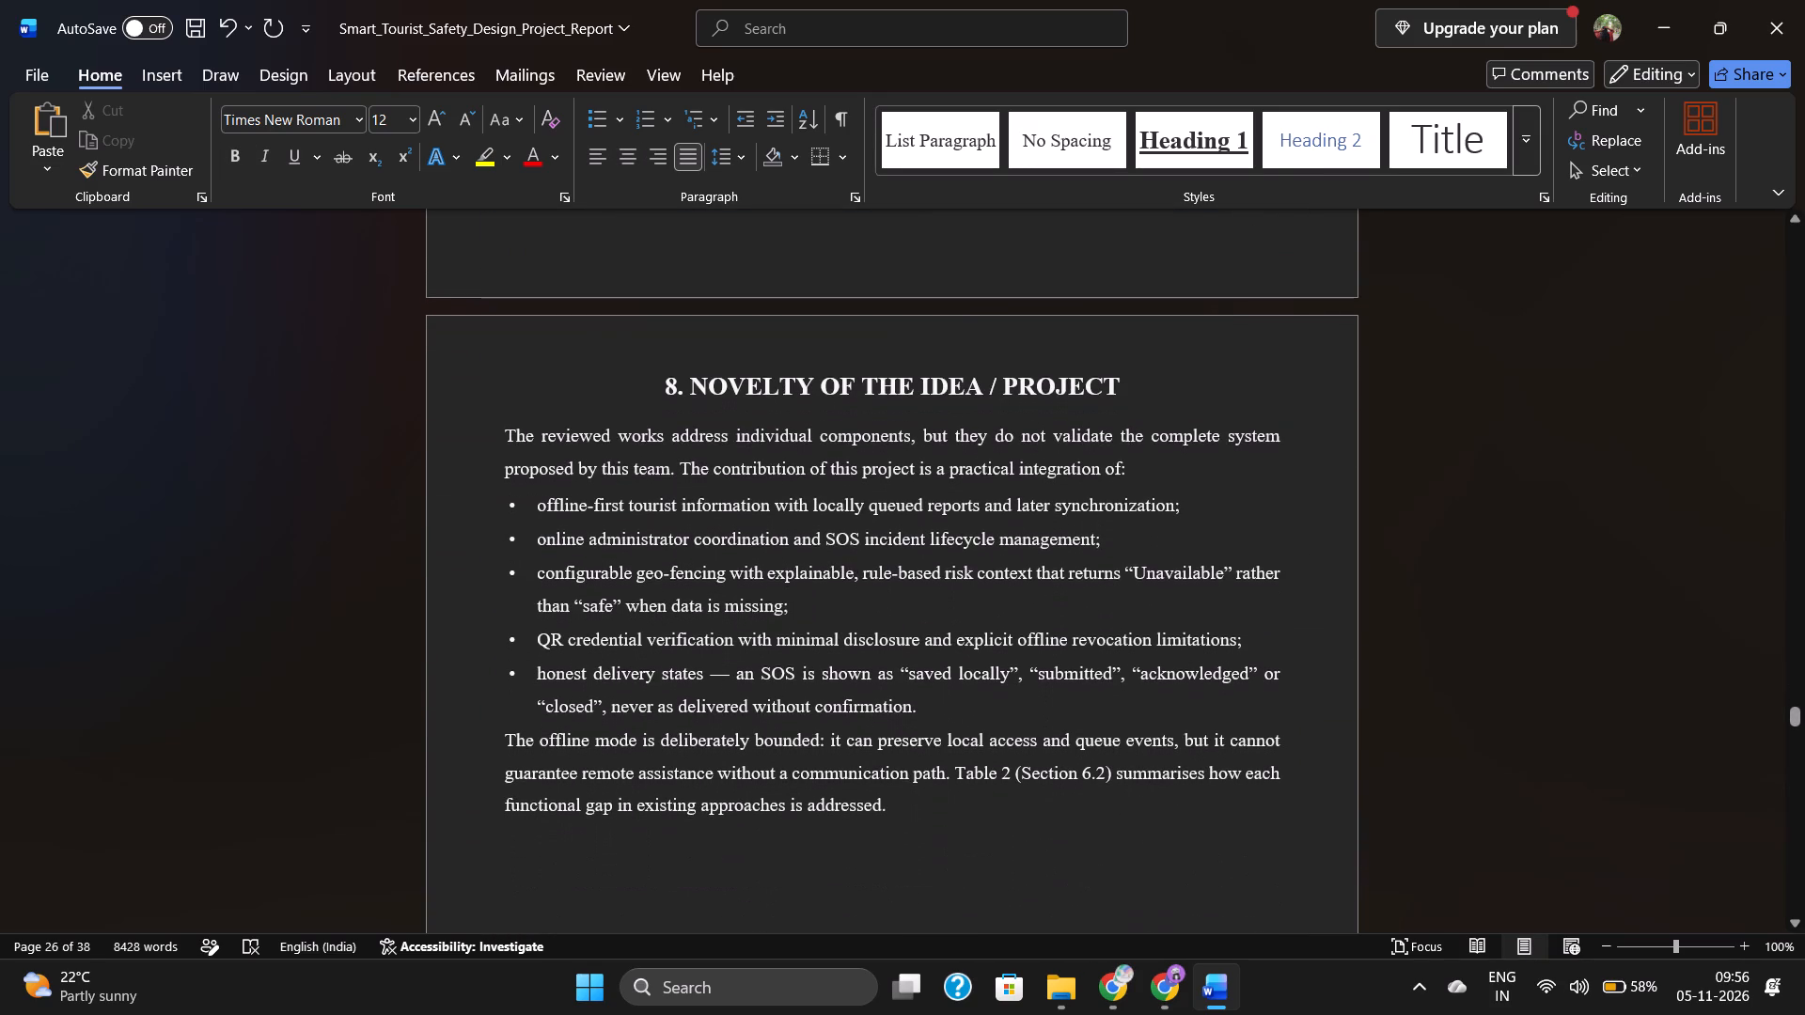
{"action": "scroll", "coordinate": [823, 446], "scroll_direction": "down", "scroll_amount": 5}
{"action": "scroll", "coordinate": [823, 446], "scroll_direction": "up", "scroll_amount": 1}
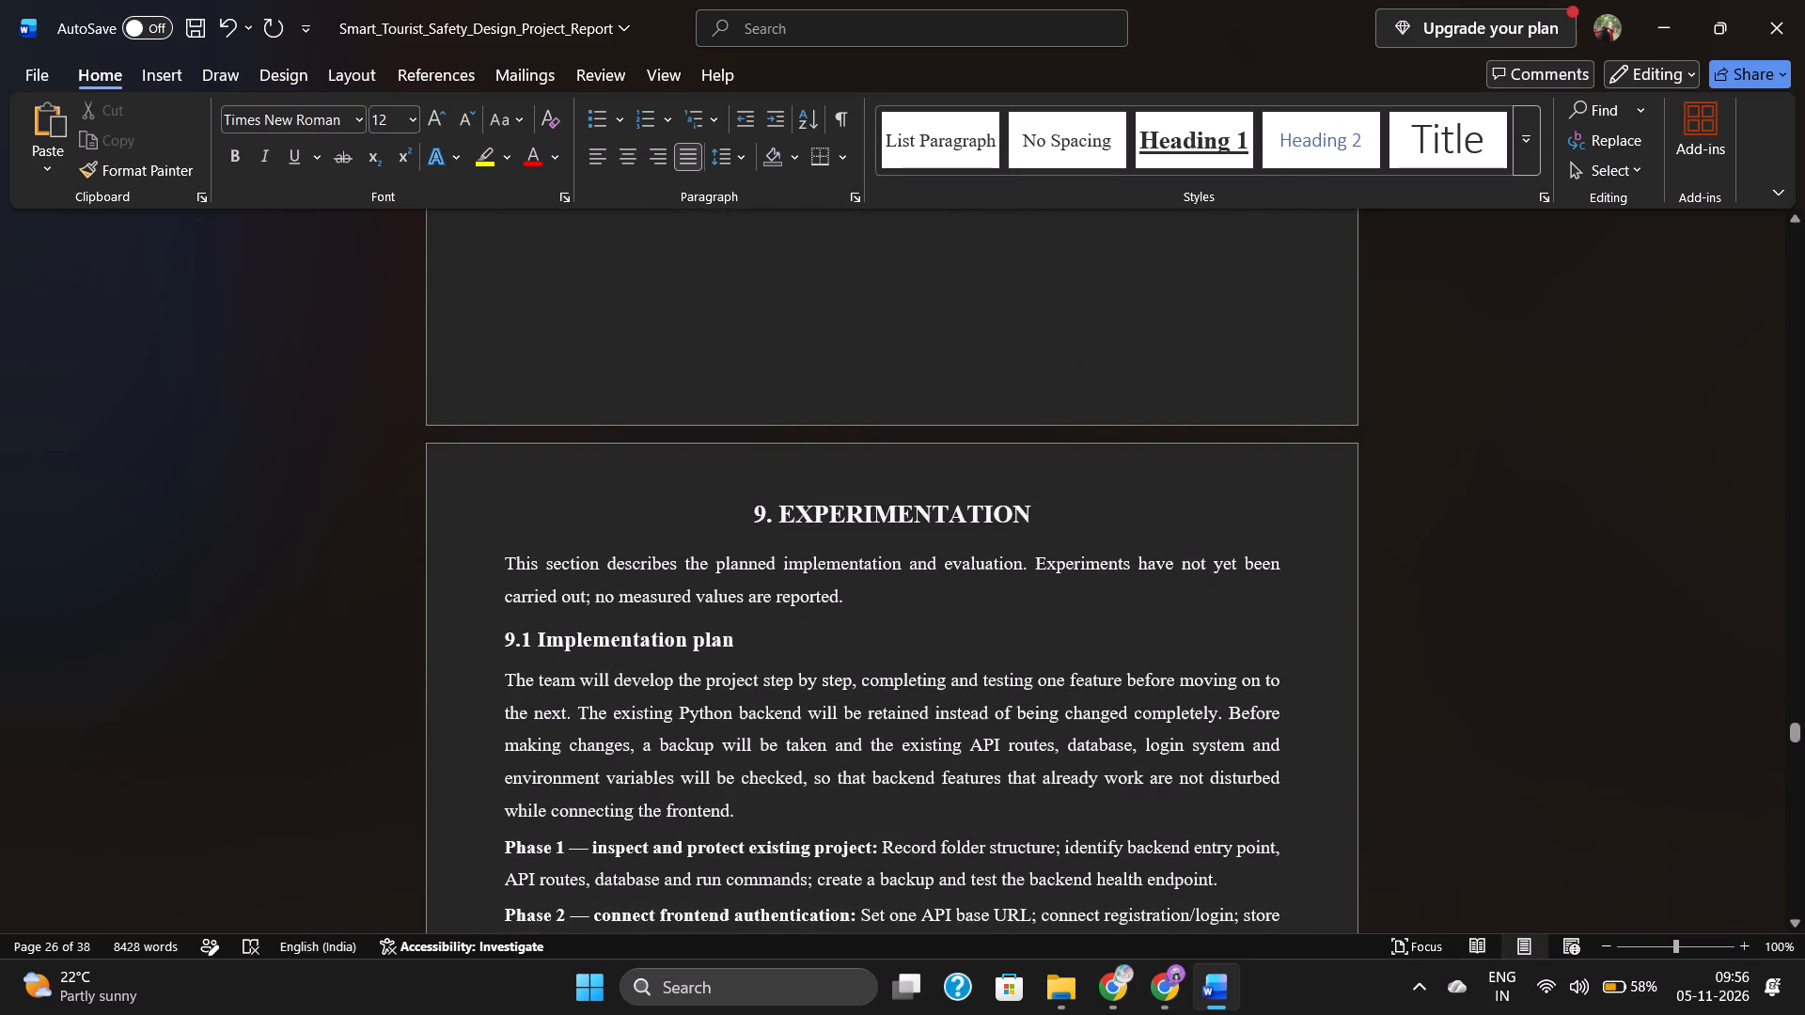
{"action": "scroll", "coordinate": [823, 446], "scroll_direction": "up", "scroll_amount": 1}
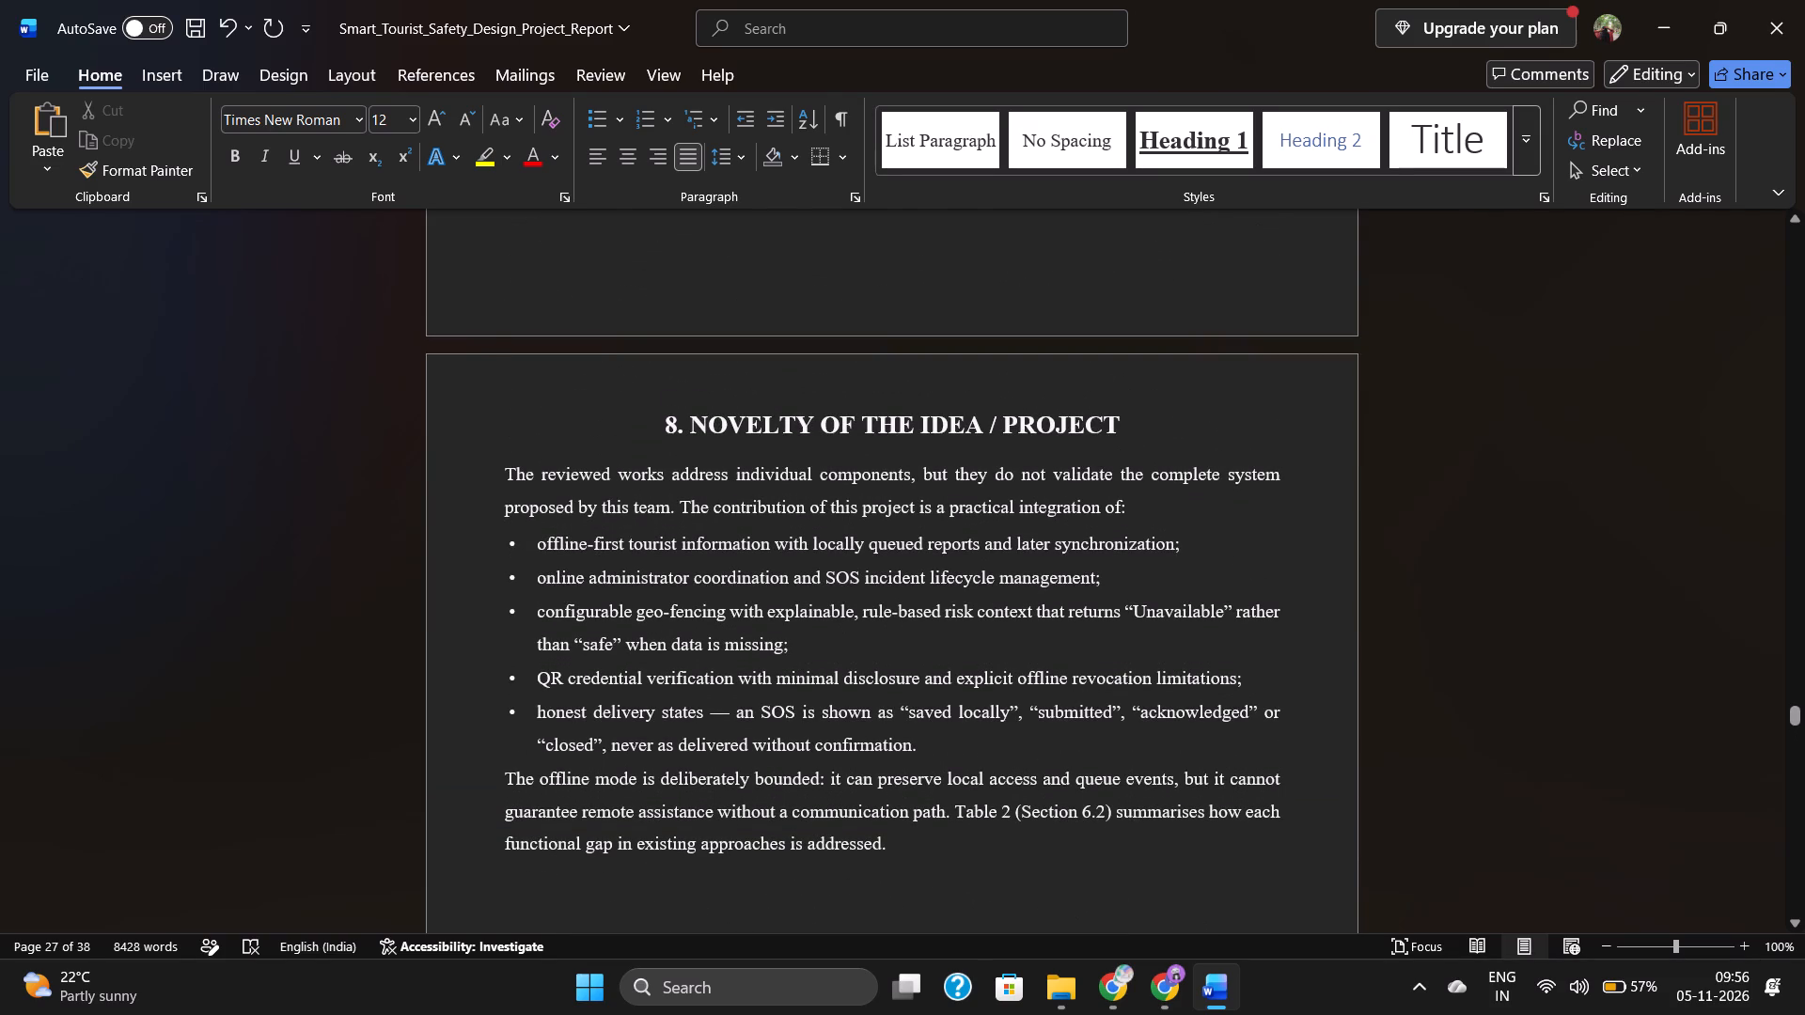
{"action": "scroll", "coordinate": [1052, 428], "scroll_direction": "down", "scroll_amount": 6}
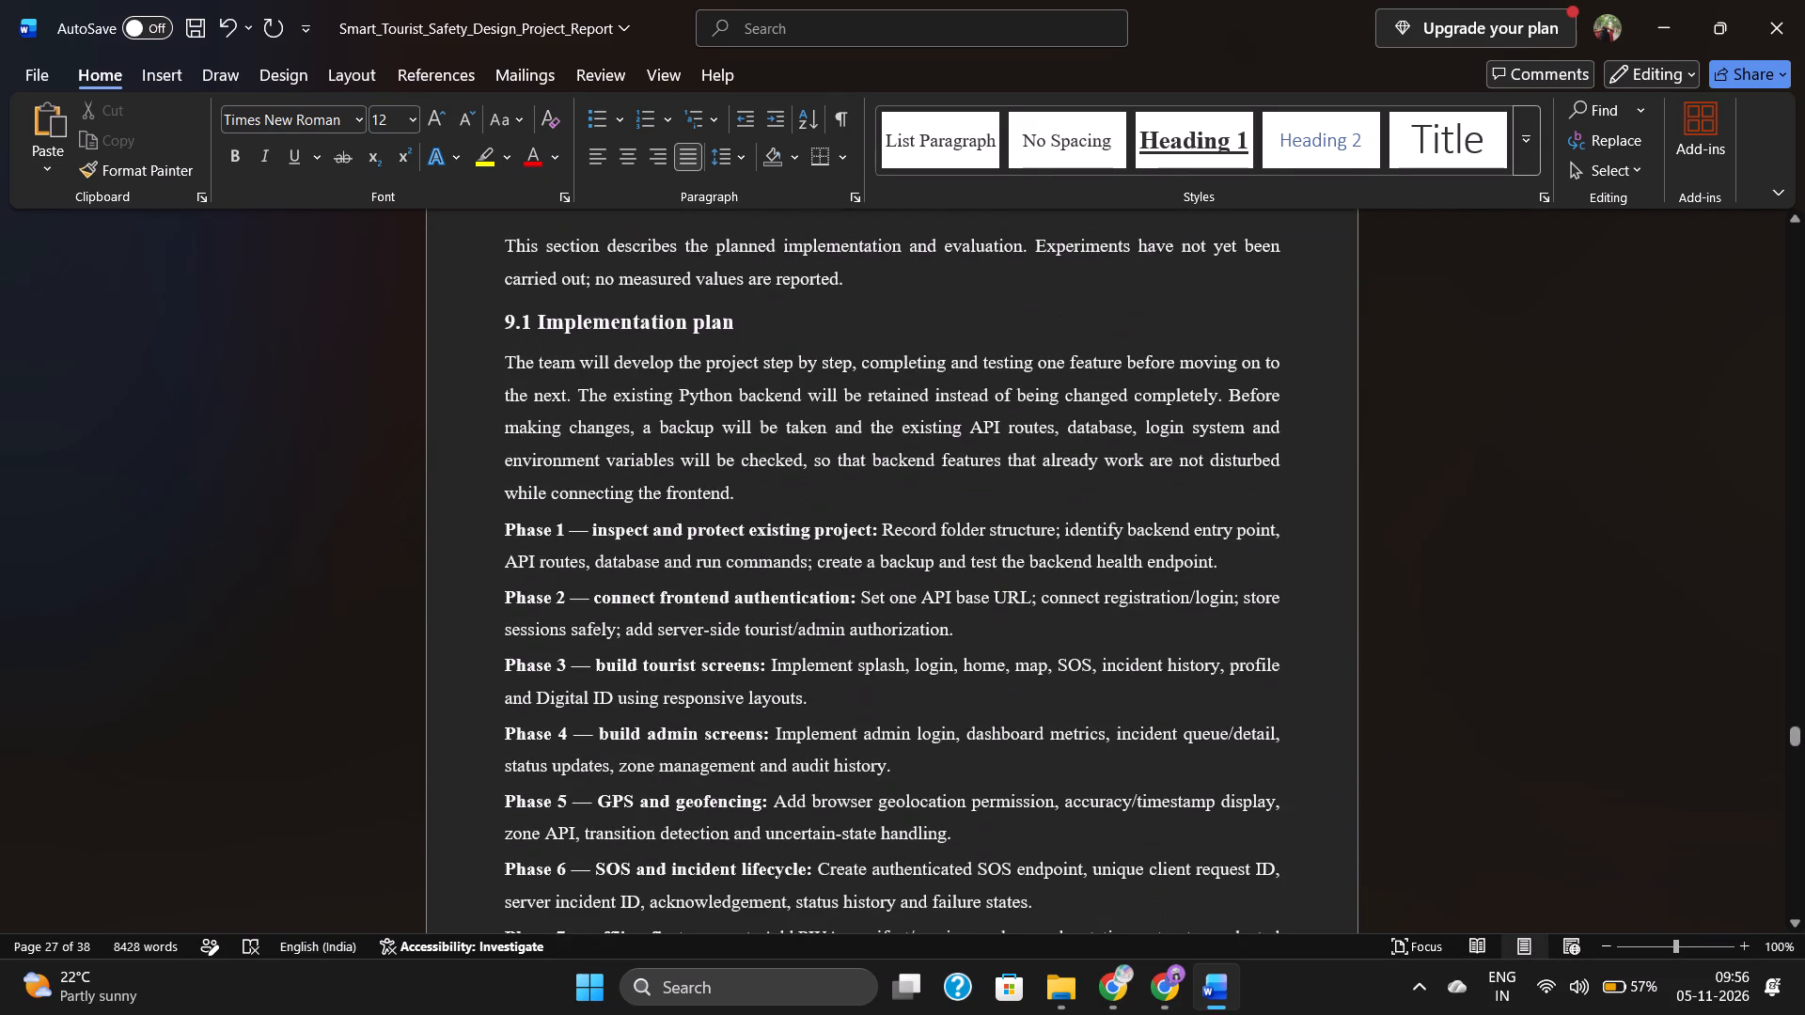
{"action": "scroll", "coordinate": [1052, 428], "scroll_direction": "down", "scroll_amount": 7}
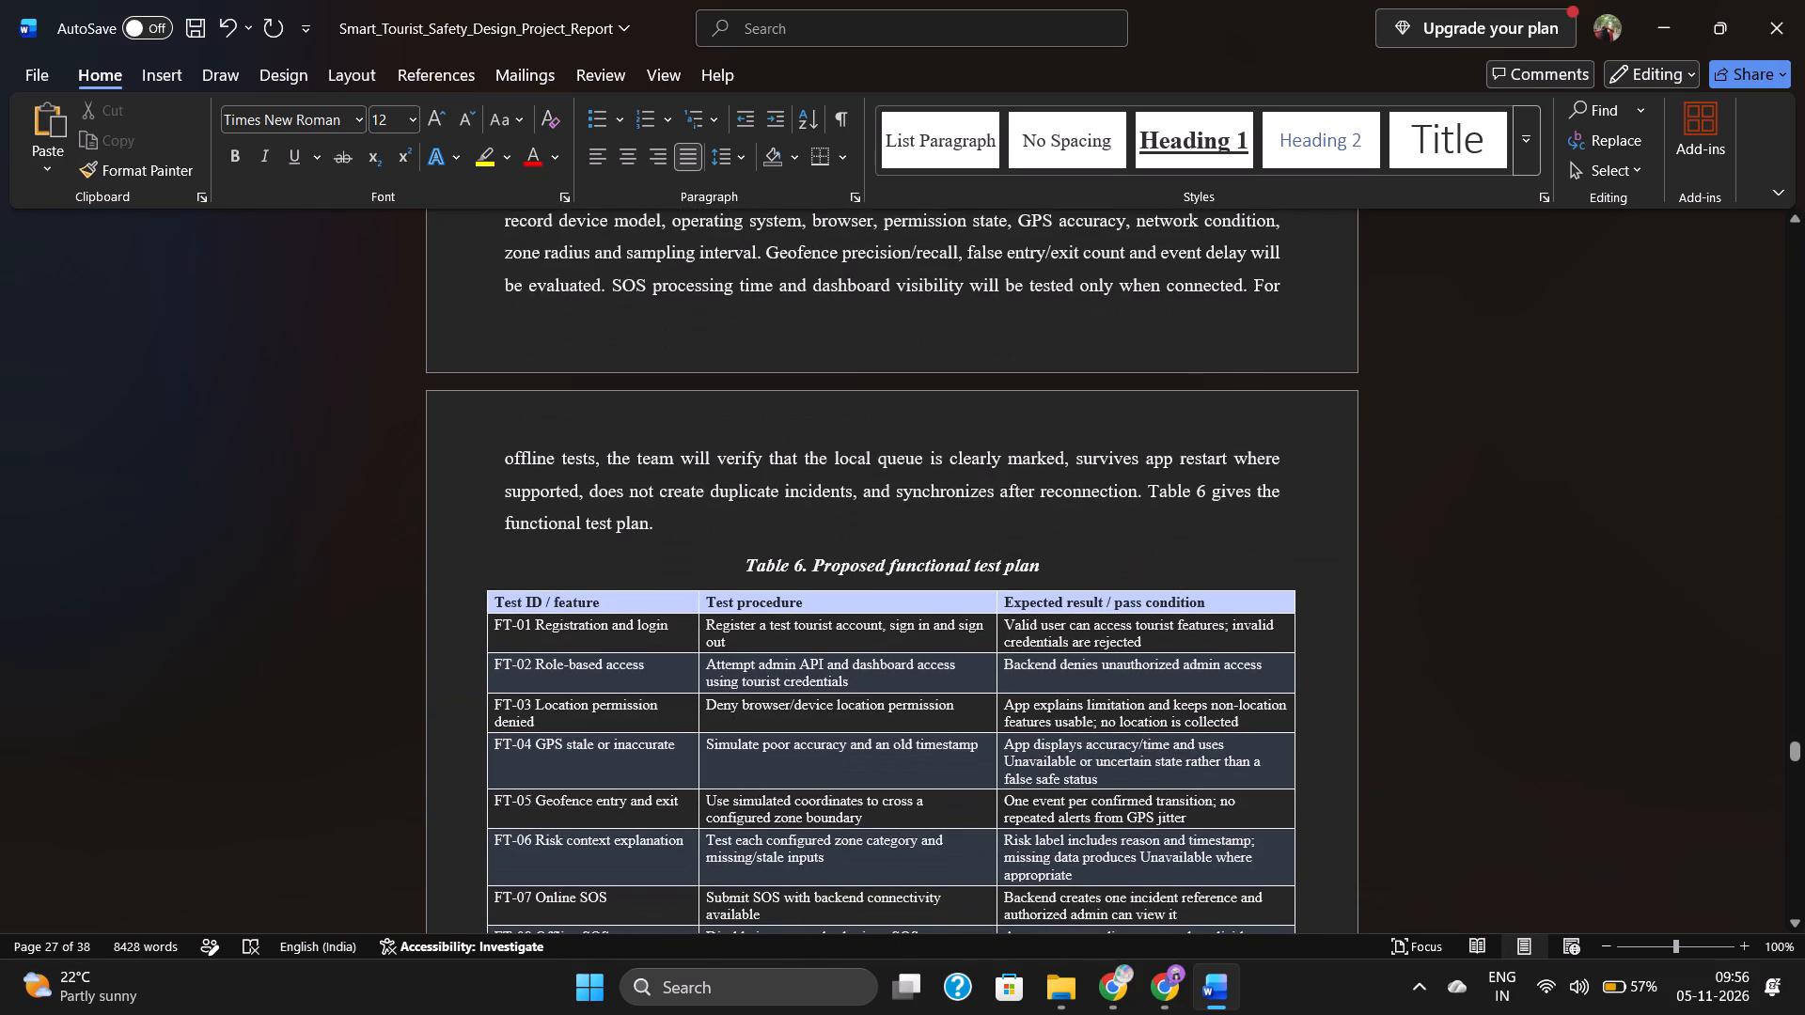
{"action": "scroll", "coordinate": [1052, 428], "scroll_direction": "down", "scroll_amount": 1}
{"action": "scroll", "coordinate": [824, 559], "scroll_direction": "up", "scroll_amount": 4}
{"action": "scroll", "coordinate": [824, 559], "scroll_direction": "down", "scroll_amount": 1}
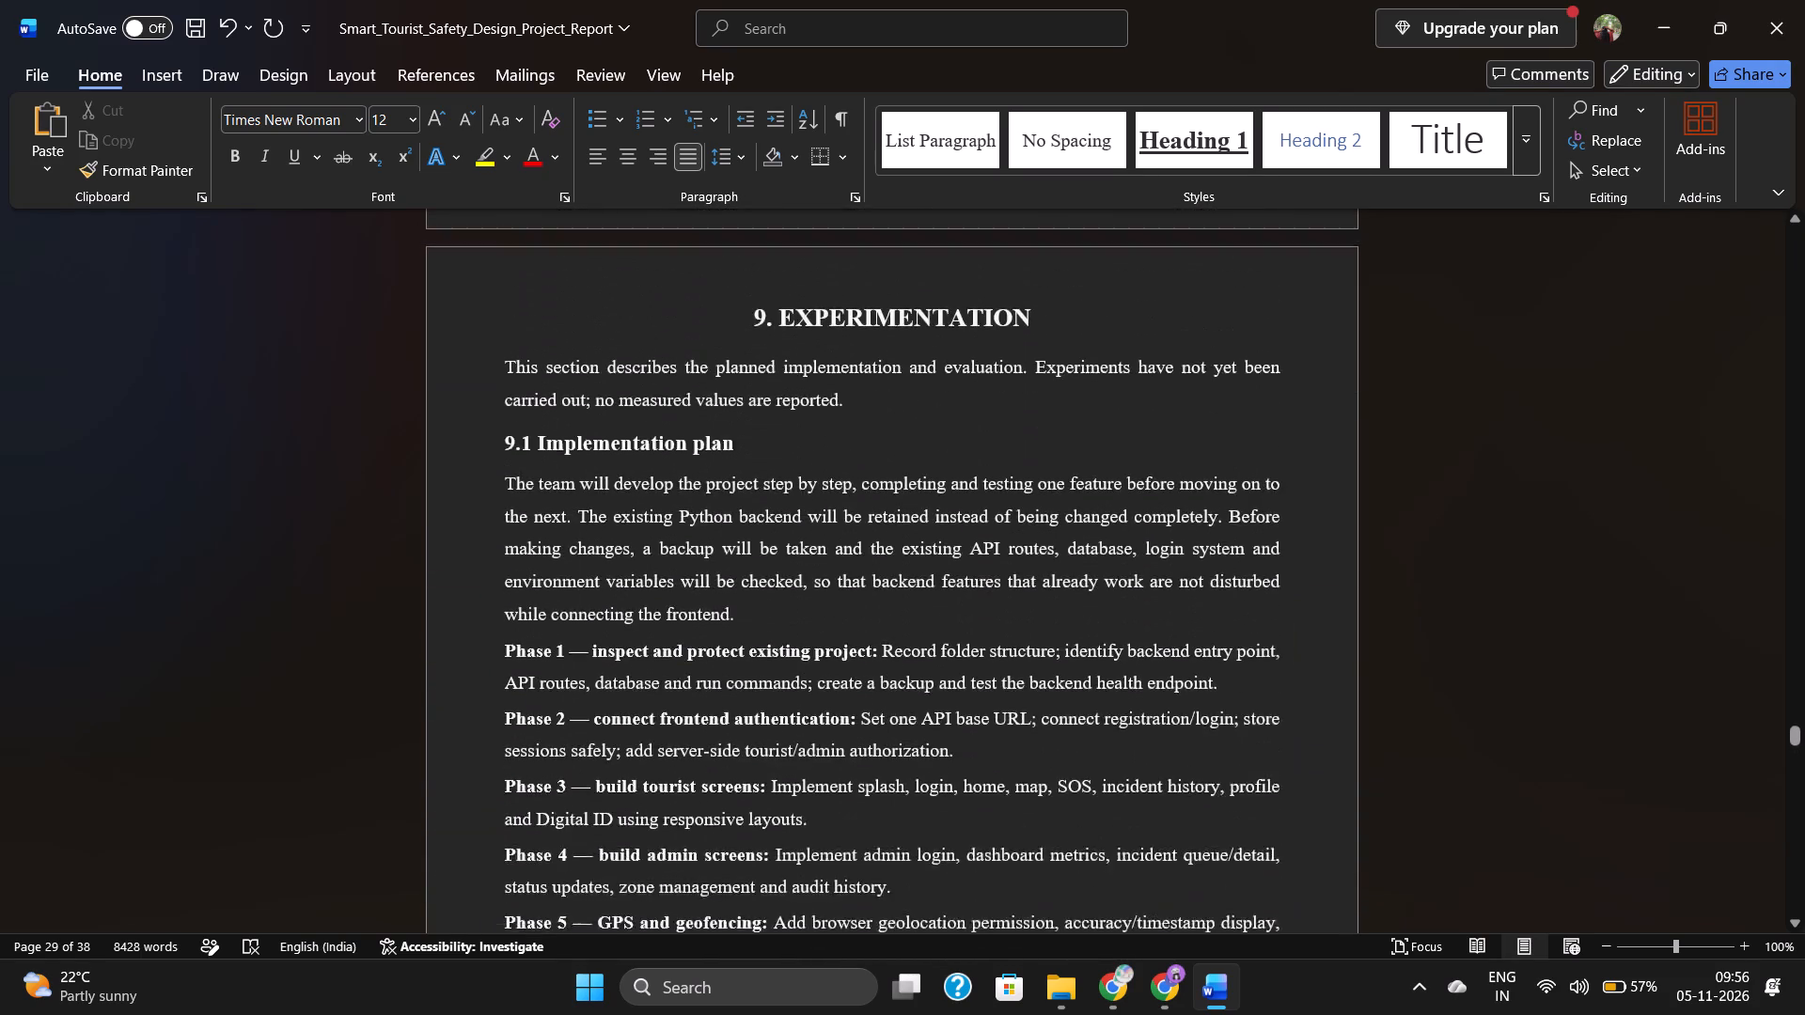
{"action": "scroll", "coordinate": [824, 559], "scroll_direction": "down", "scroll_amount": 2}
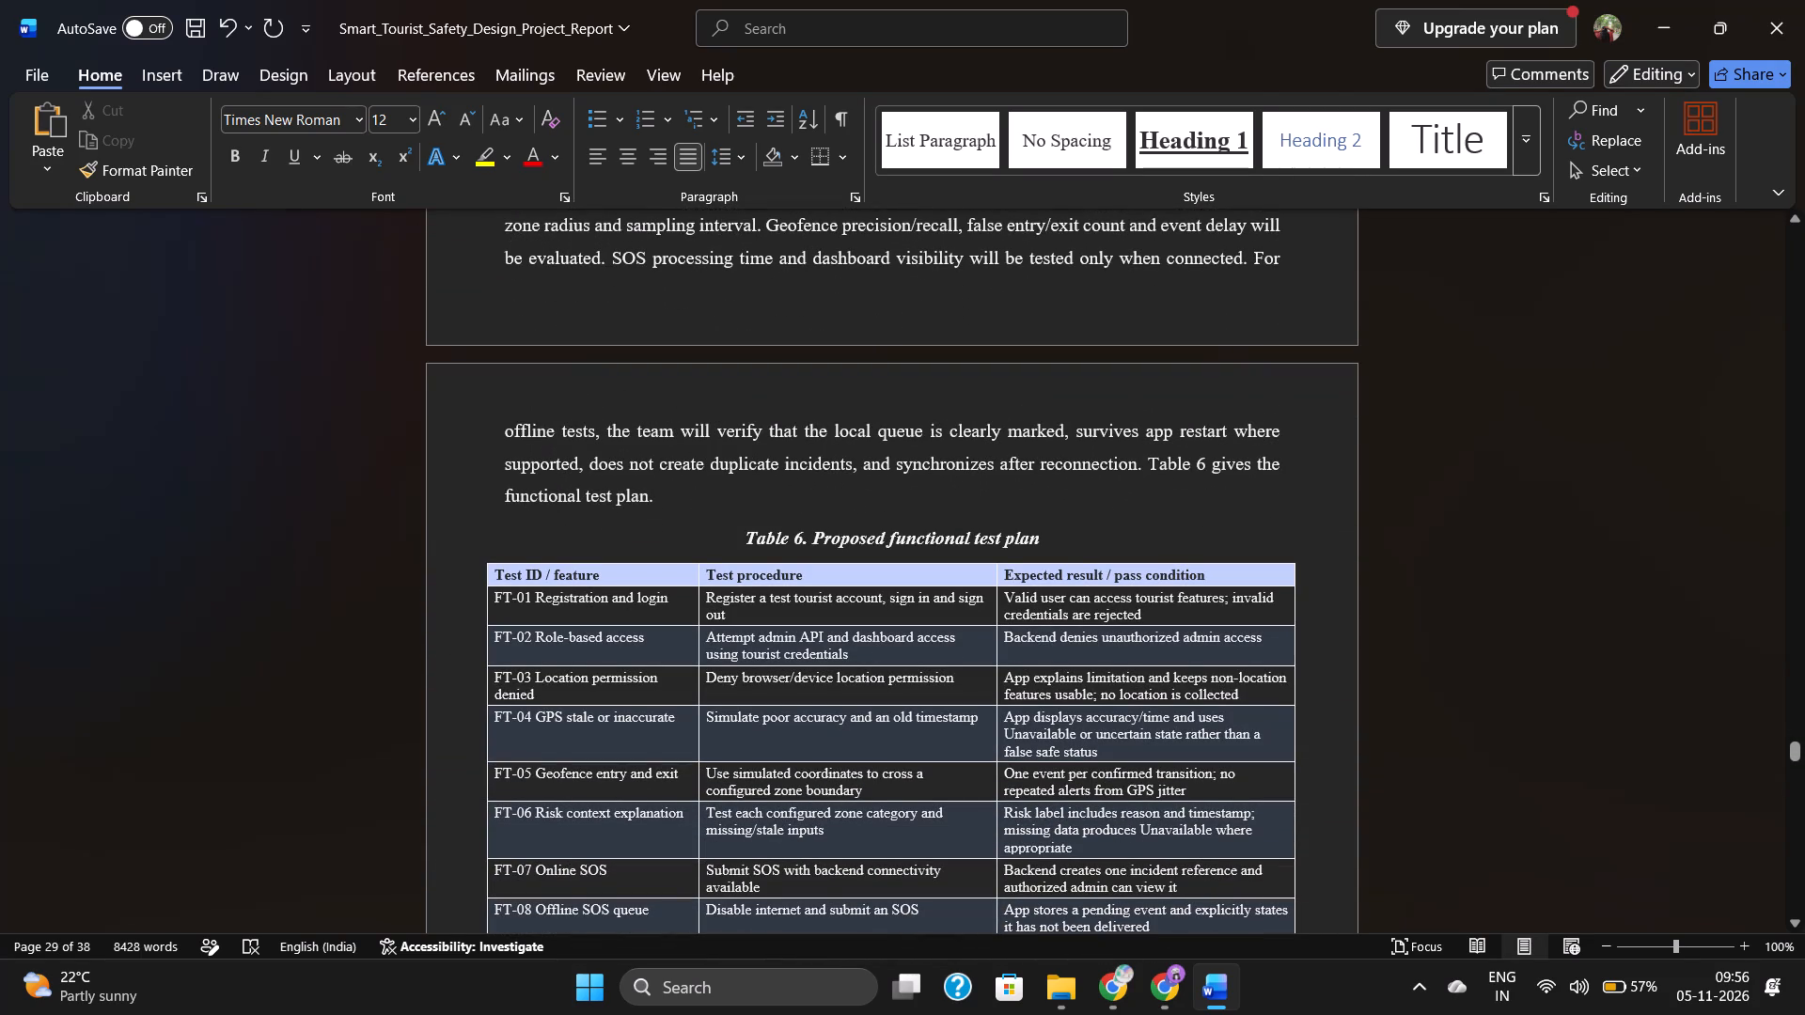
{"action": "left_click", "coordinate": [802, 545]}
{"action": "key", "text": "BackSpace"}
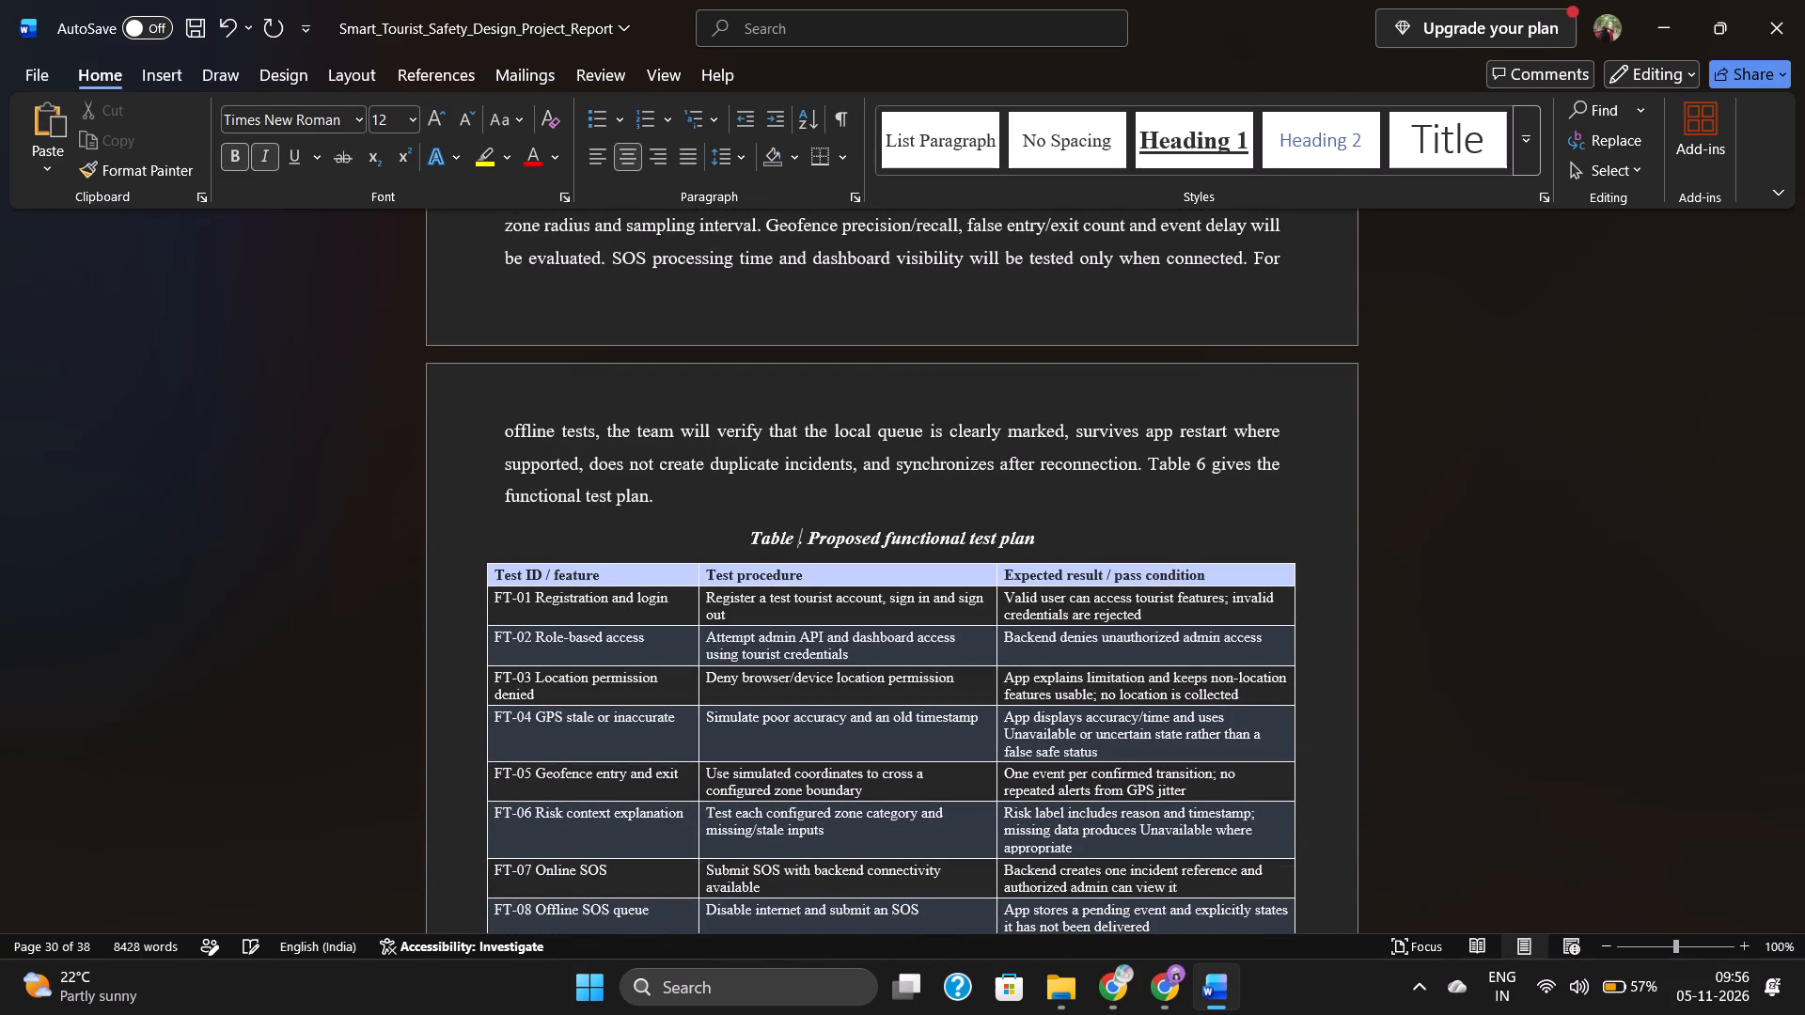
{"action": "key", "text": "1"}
Renumber the caption "Expected behaviour under different connectivity conditions" in Section 10.2 as Table 1.
{"action": "scroll", "coordinate": [753, 549], "scroll_direction": "down", "scroll_amount": 2}
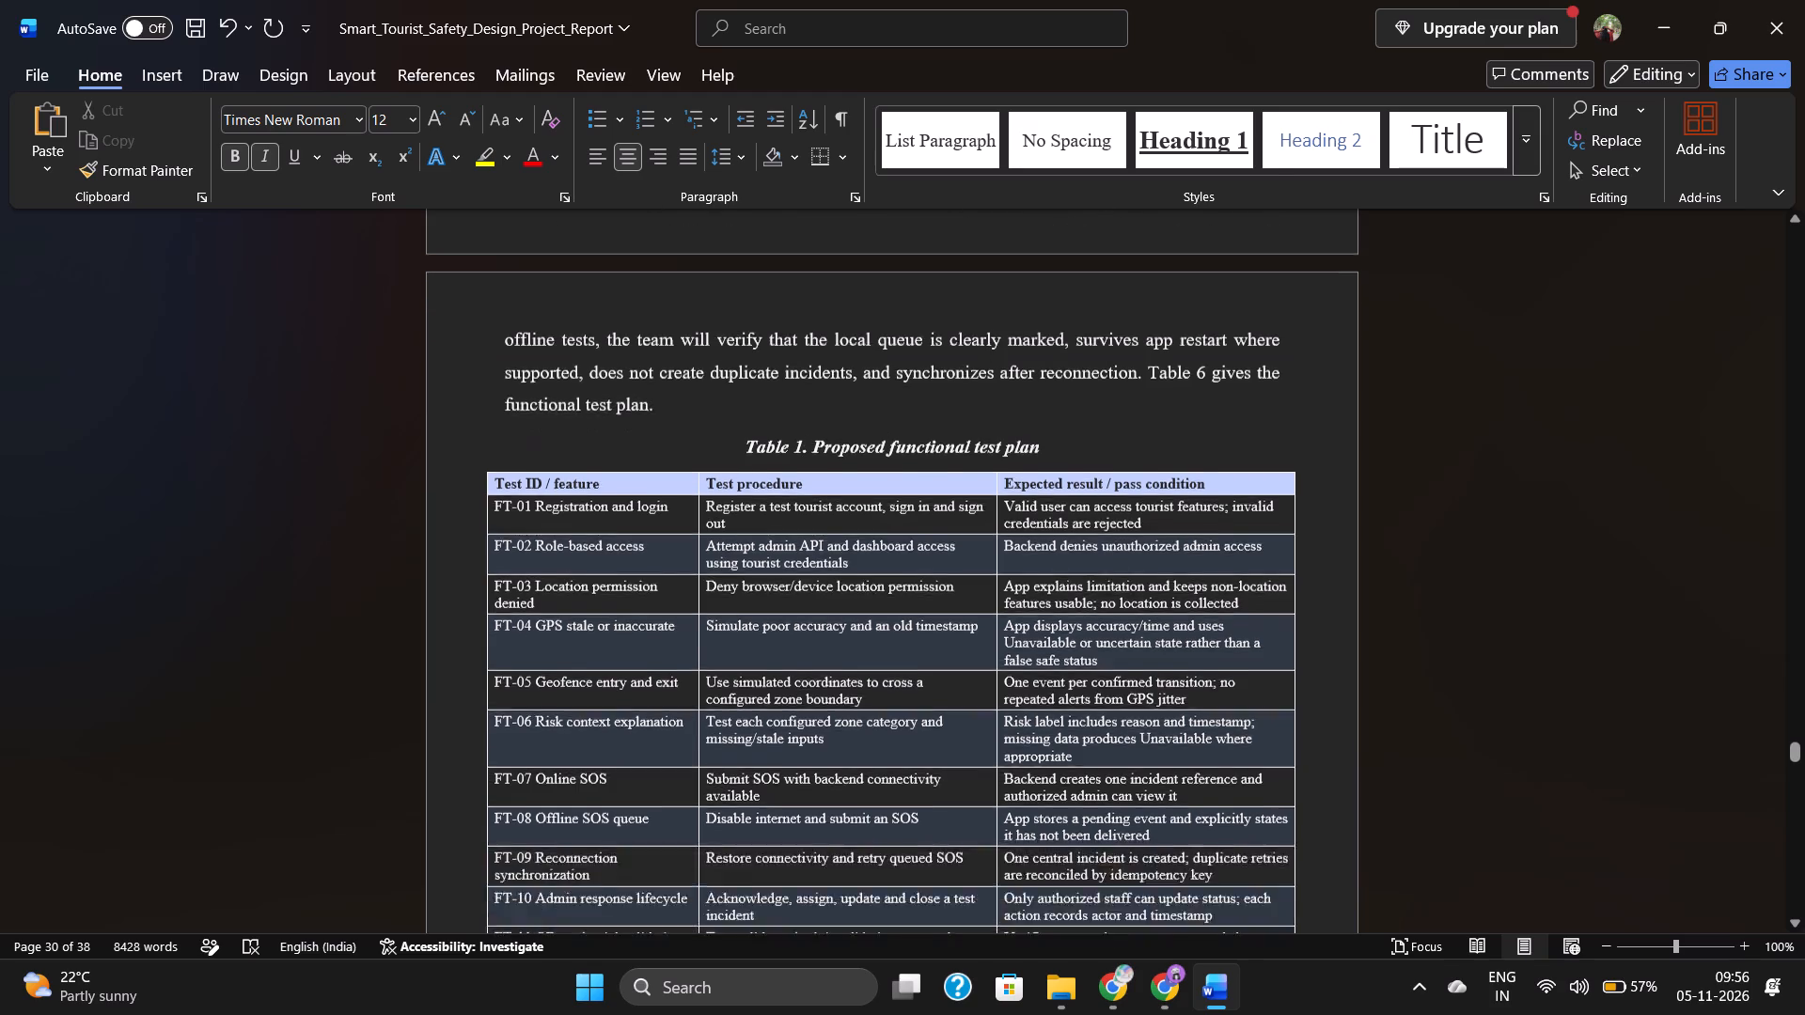
{"action": "scroll", "coordinate": [753, 549], "scroll_direction": "down", "scroll_amount": 8}
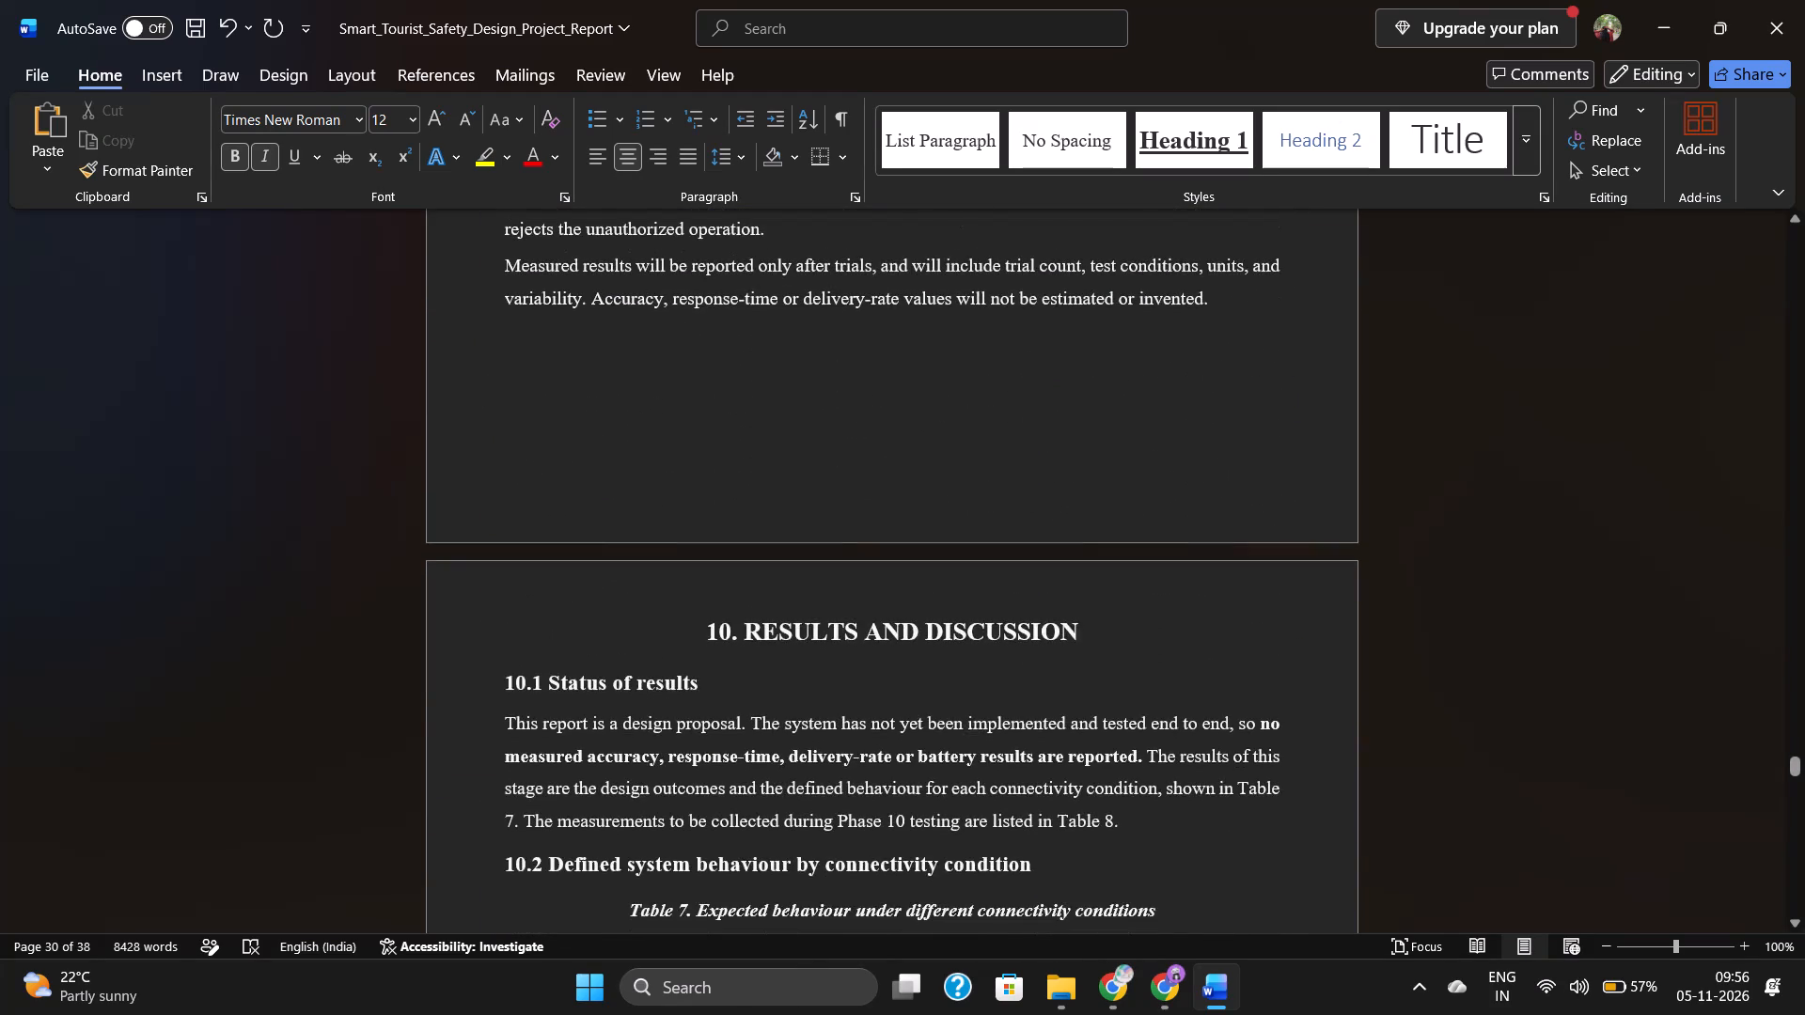
{"action": "scroll", "coordinate": [753, 549], "scroll_direction": "down", "scroll_amount": 4}
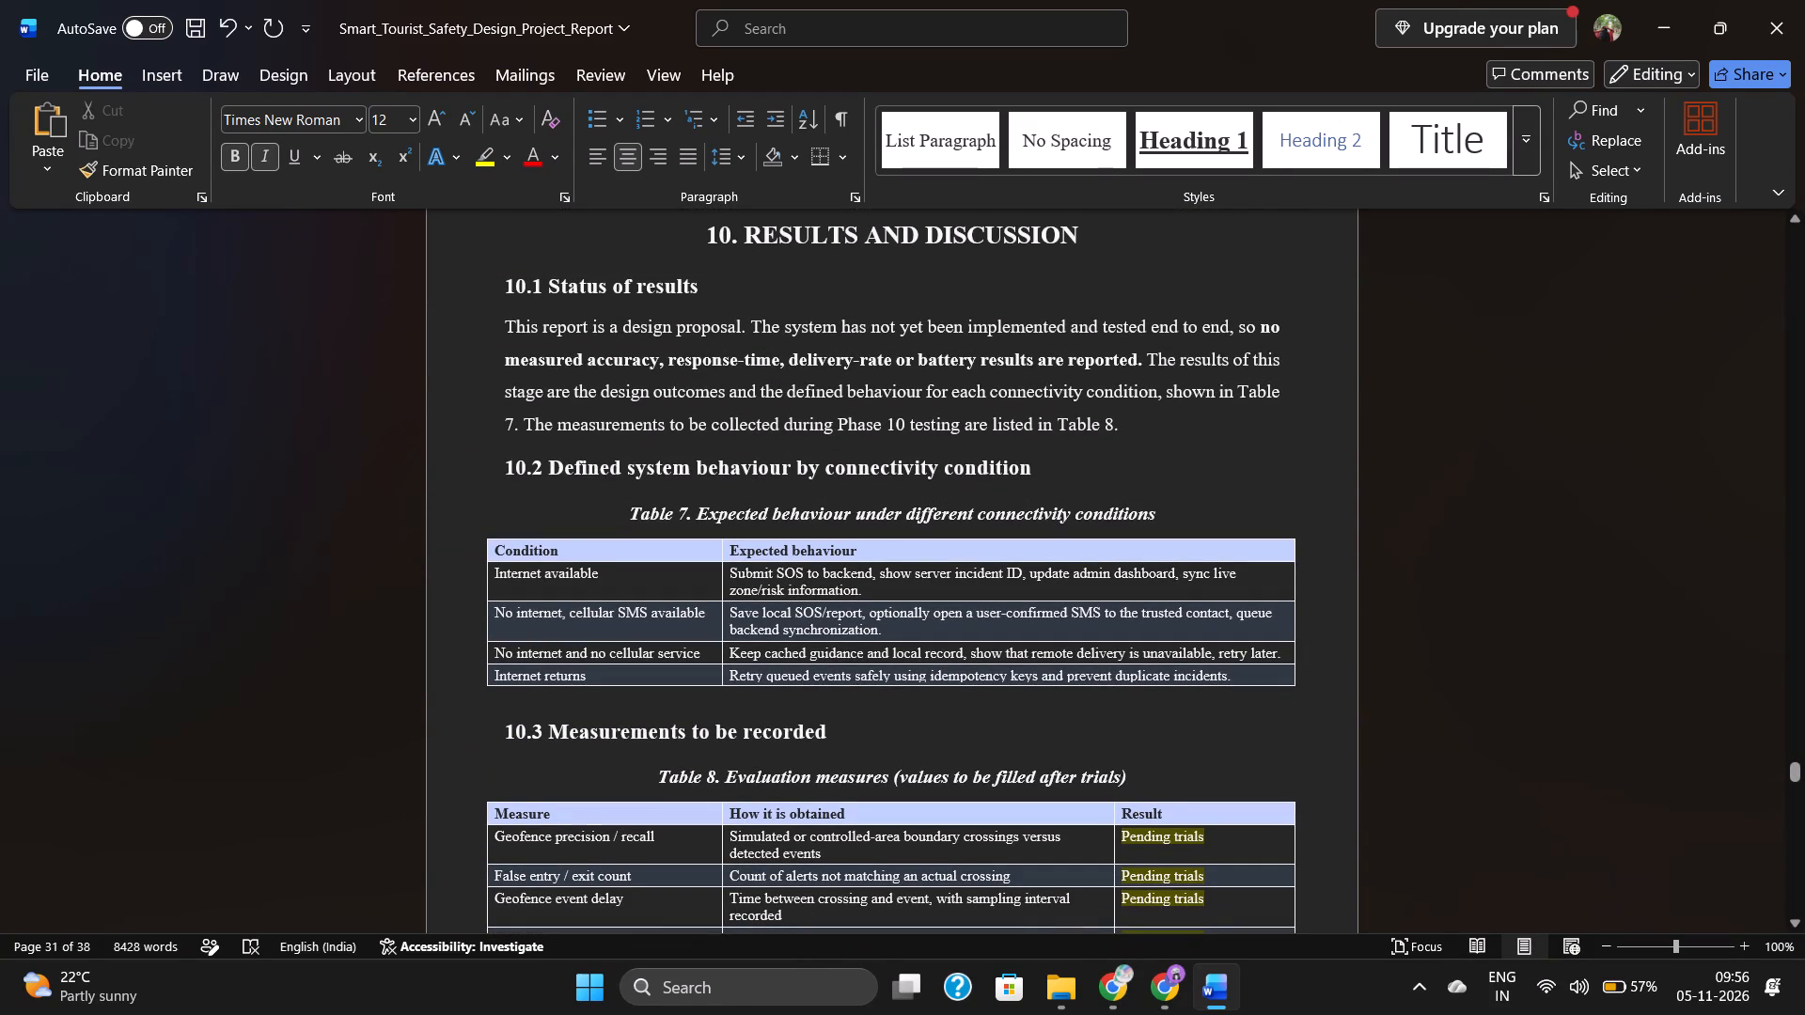
{"action": "left_click", "coordinate": [686, 514]}
{"action": "key", "text": "BackSpace"}
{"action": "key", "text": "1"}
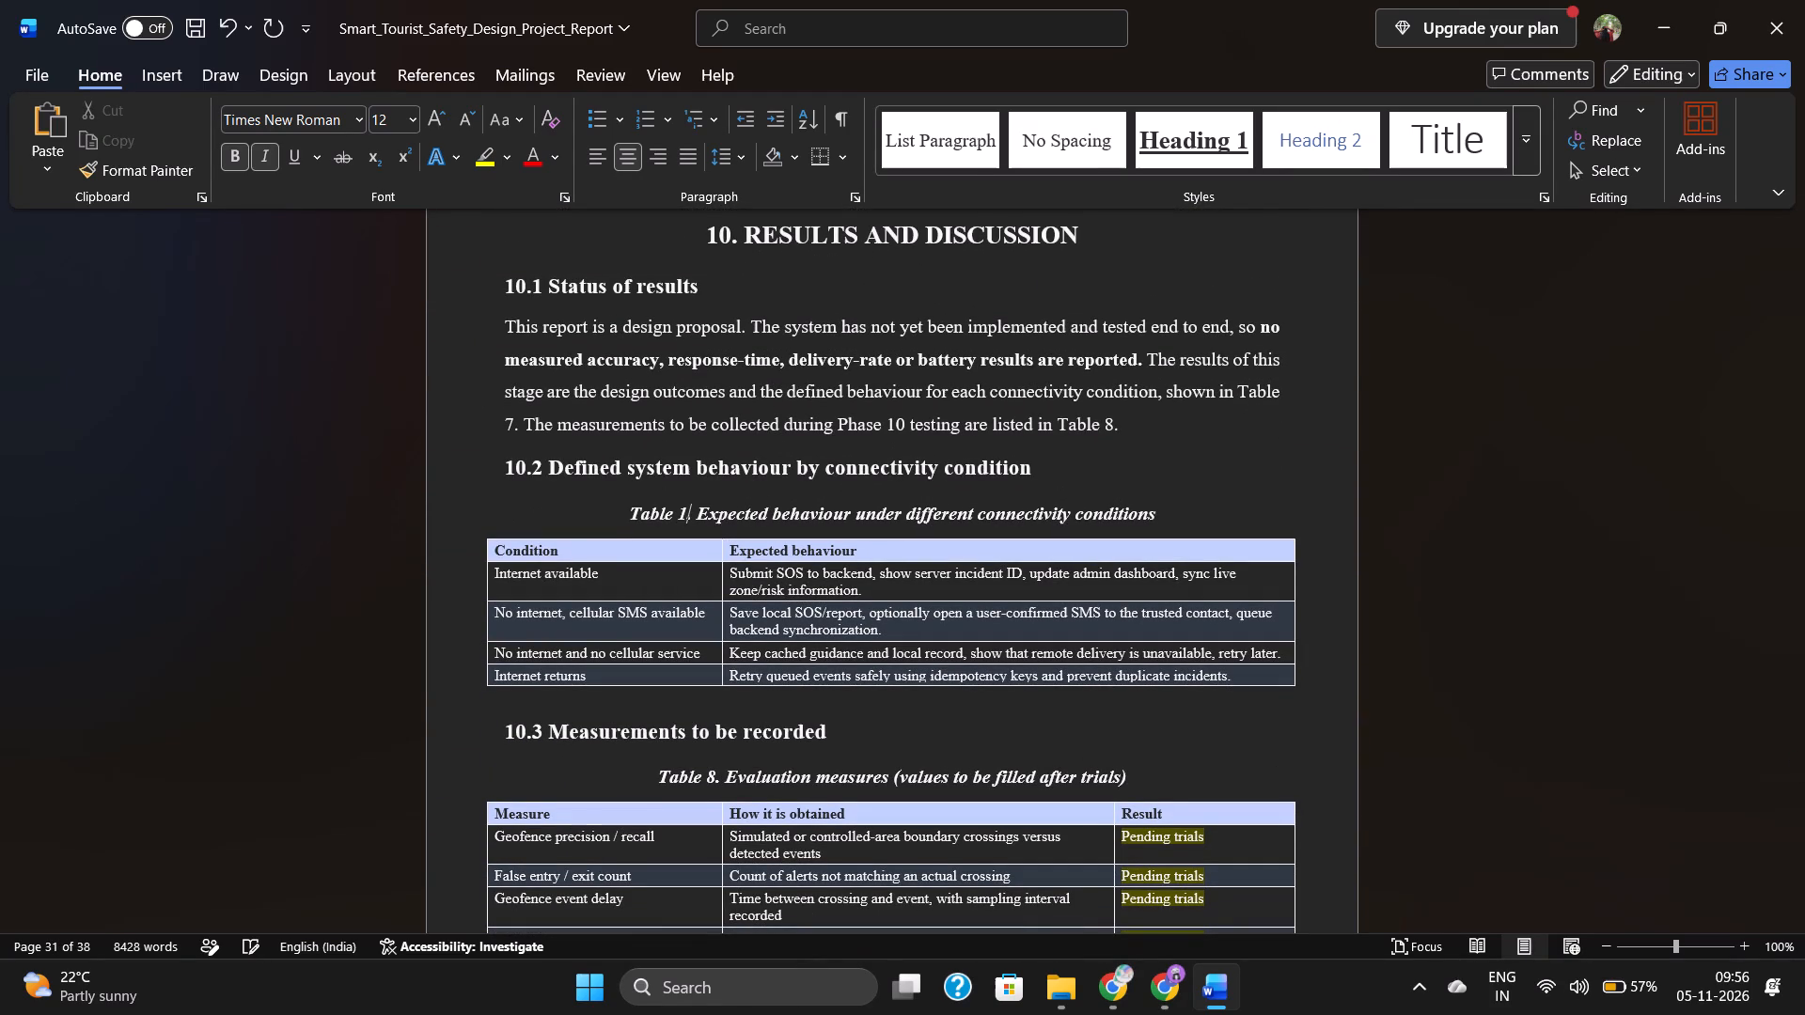
Renumber the caption "Evaluation measures (values to be filled after trials)" in Section 10.3 as Table 2.
{"action": "left_click", "coordinate": [716, 775]}
{"action": "key", "text": "BackSpace"}
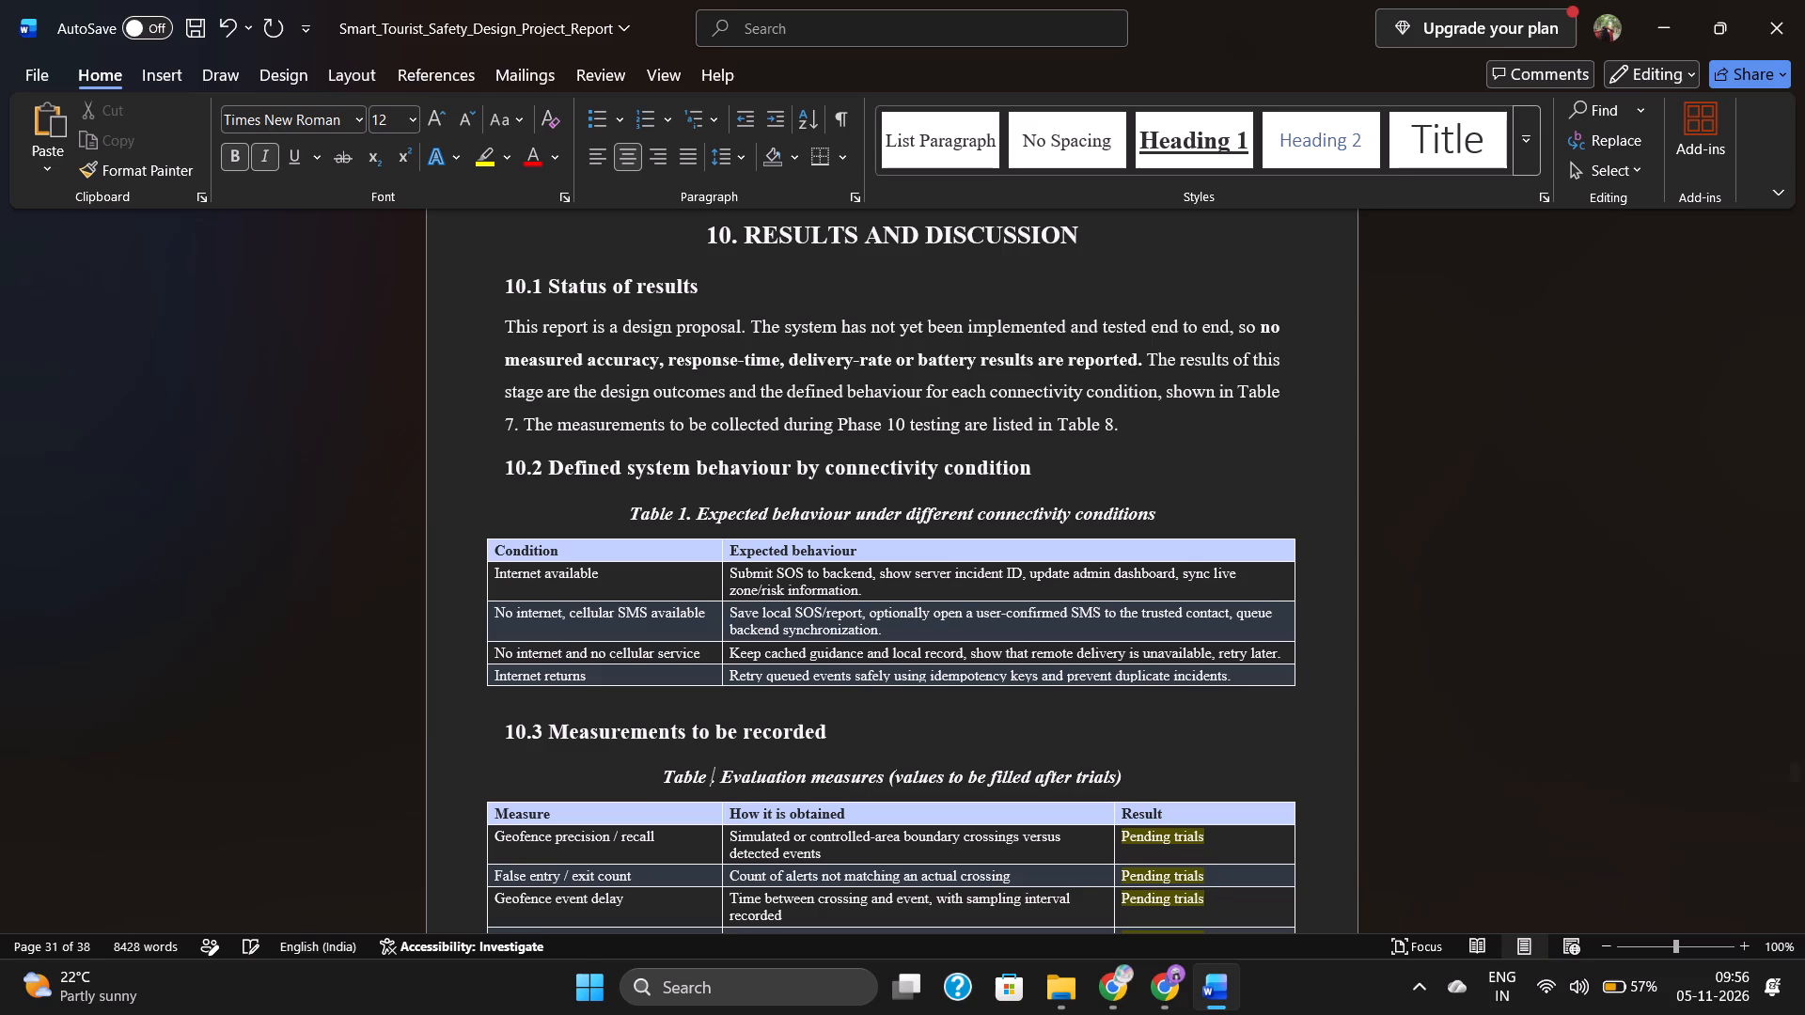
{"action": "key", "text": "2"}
Review the rest of the report from Section 10.4 Discussion through Chapter 11 and the references for remaining captions and layout problems.
{"action": "scroll", "coordinate": [716, 775], "scroll_direction": "down", "scroll_amount": 6}
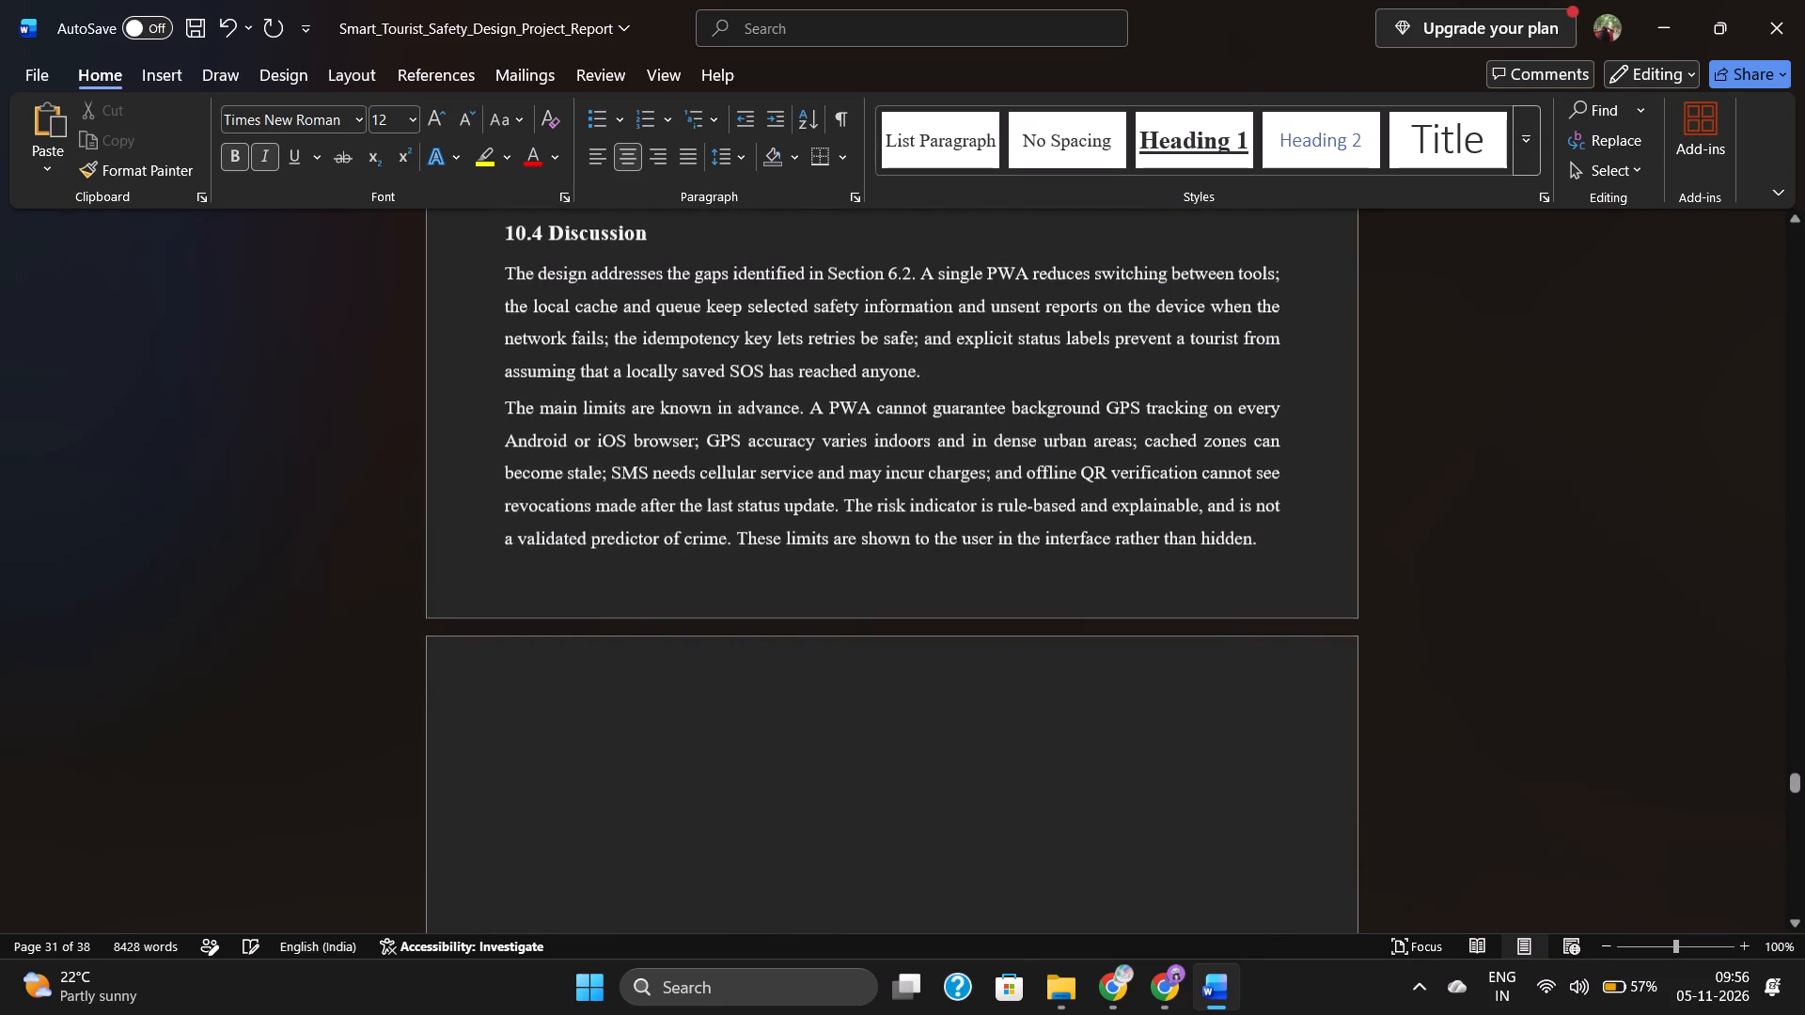
{"action": "scroll", "coordinate": [716, 775], "scroll_direction": "up", "scroll_amount": 1}
{"action": "scroll", "coordinate": [716, 775], "scroll_direction": "down", "scroll_amount": 3}
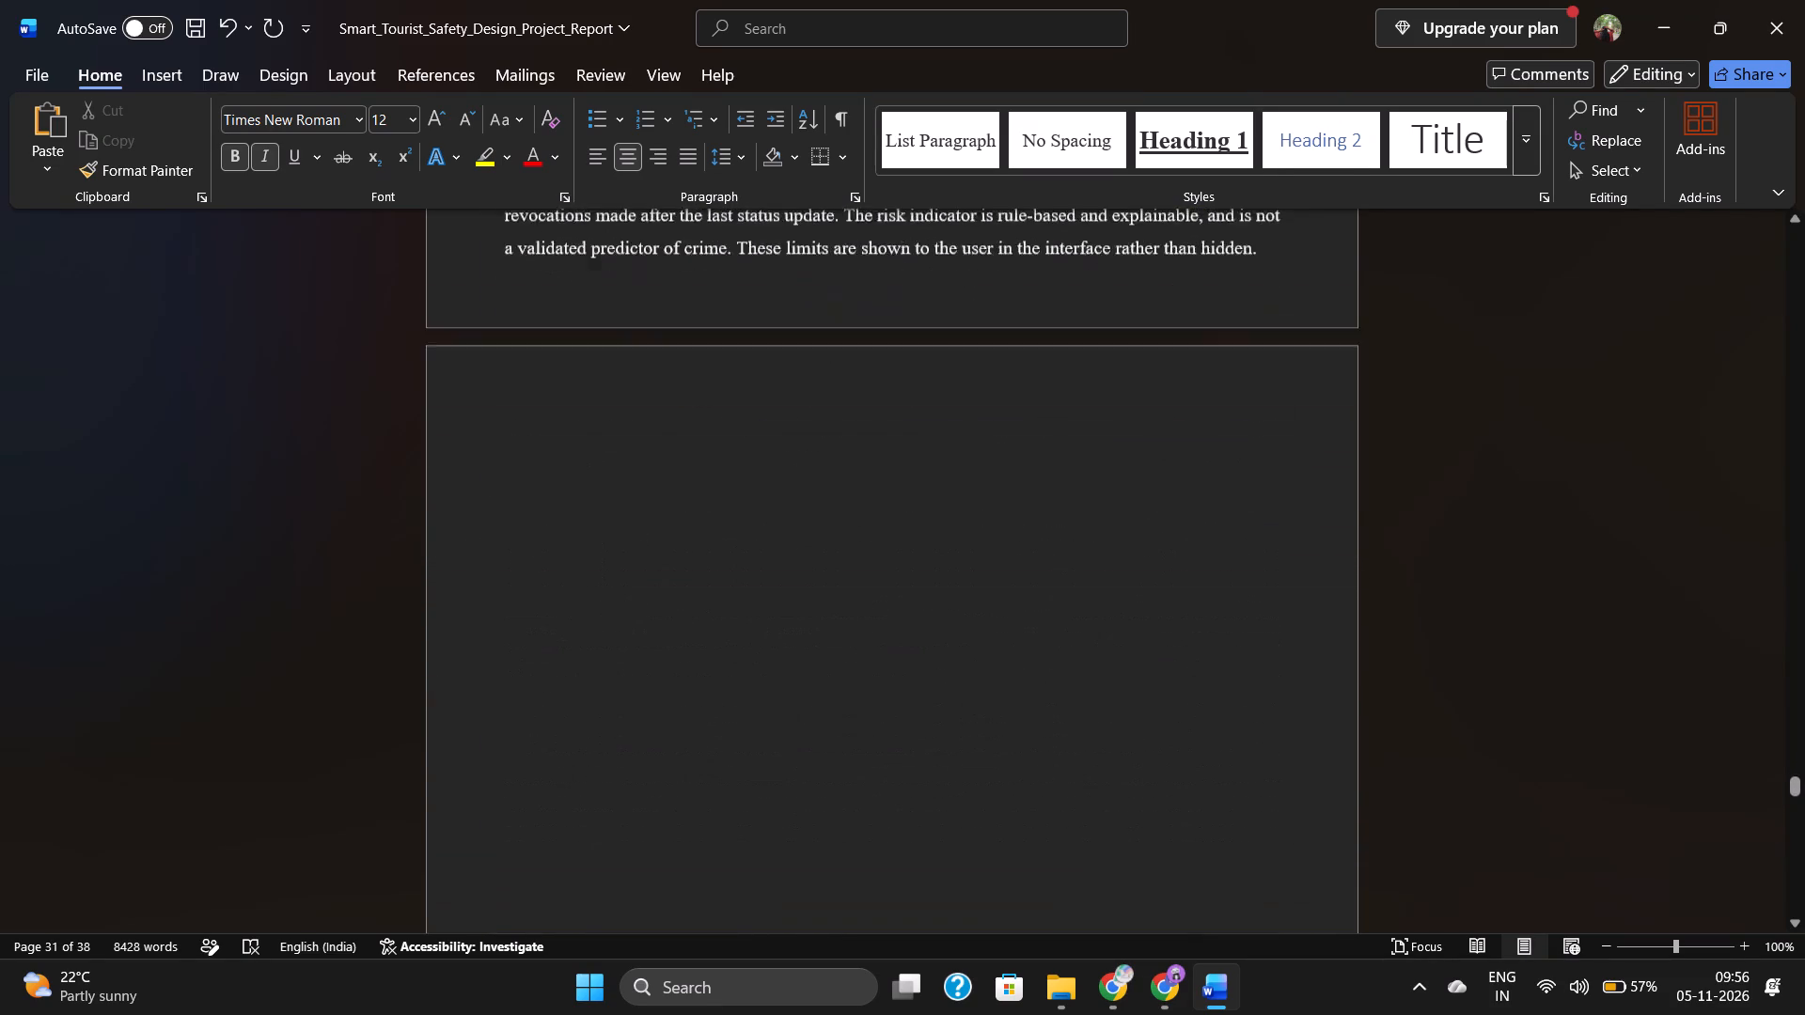
{"action": "scroll", "coordinate": [716, 775], "scroll_direction": "down", "scroll_amount": 4}
{"action": "scroll", "coordinate": [716, 775], "scroll_direction": "up", "scroll_amount": 6}
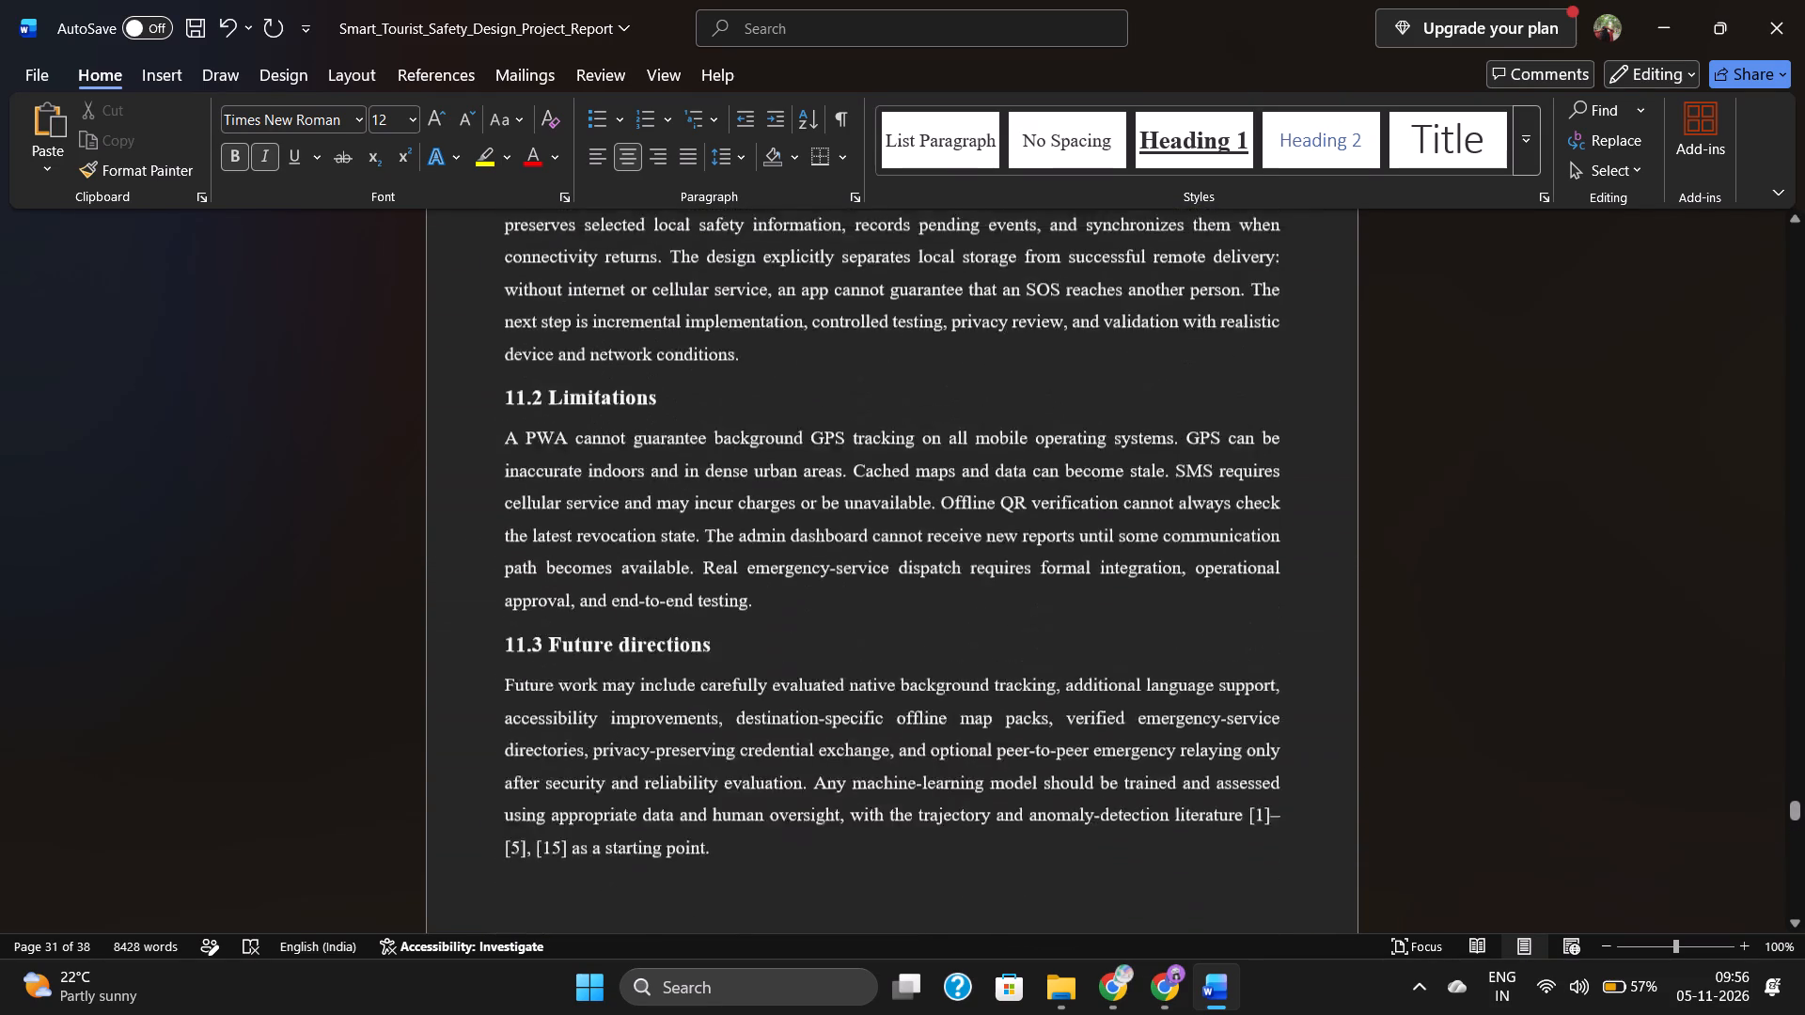
{"action": "scroll", "coordinate": [716, 775], "scroll_direction": "down", "scroll_amount": 1}
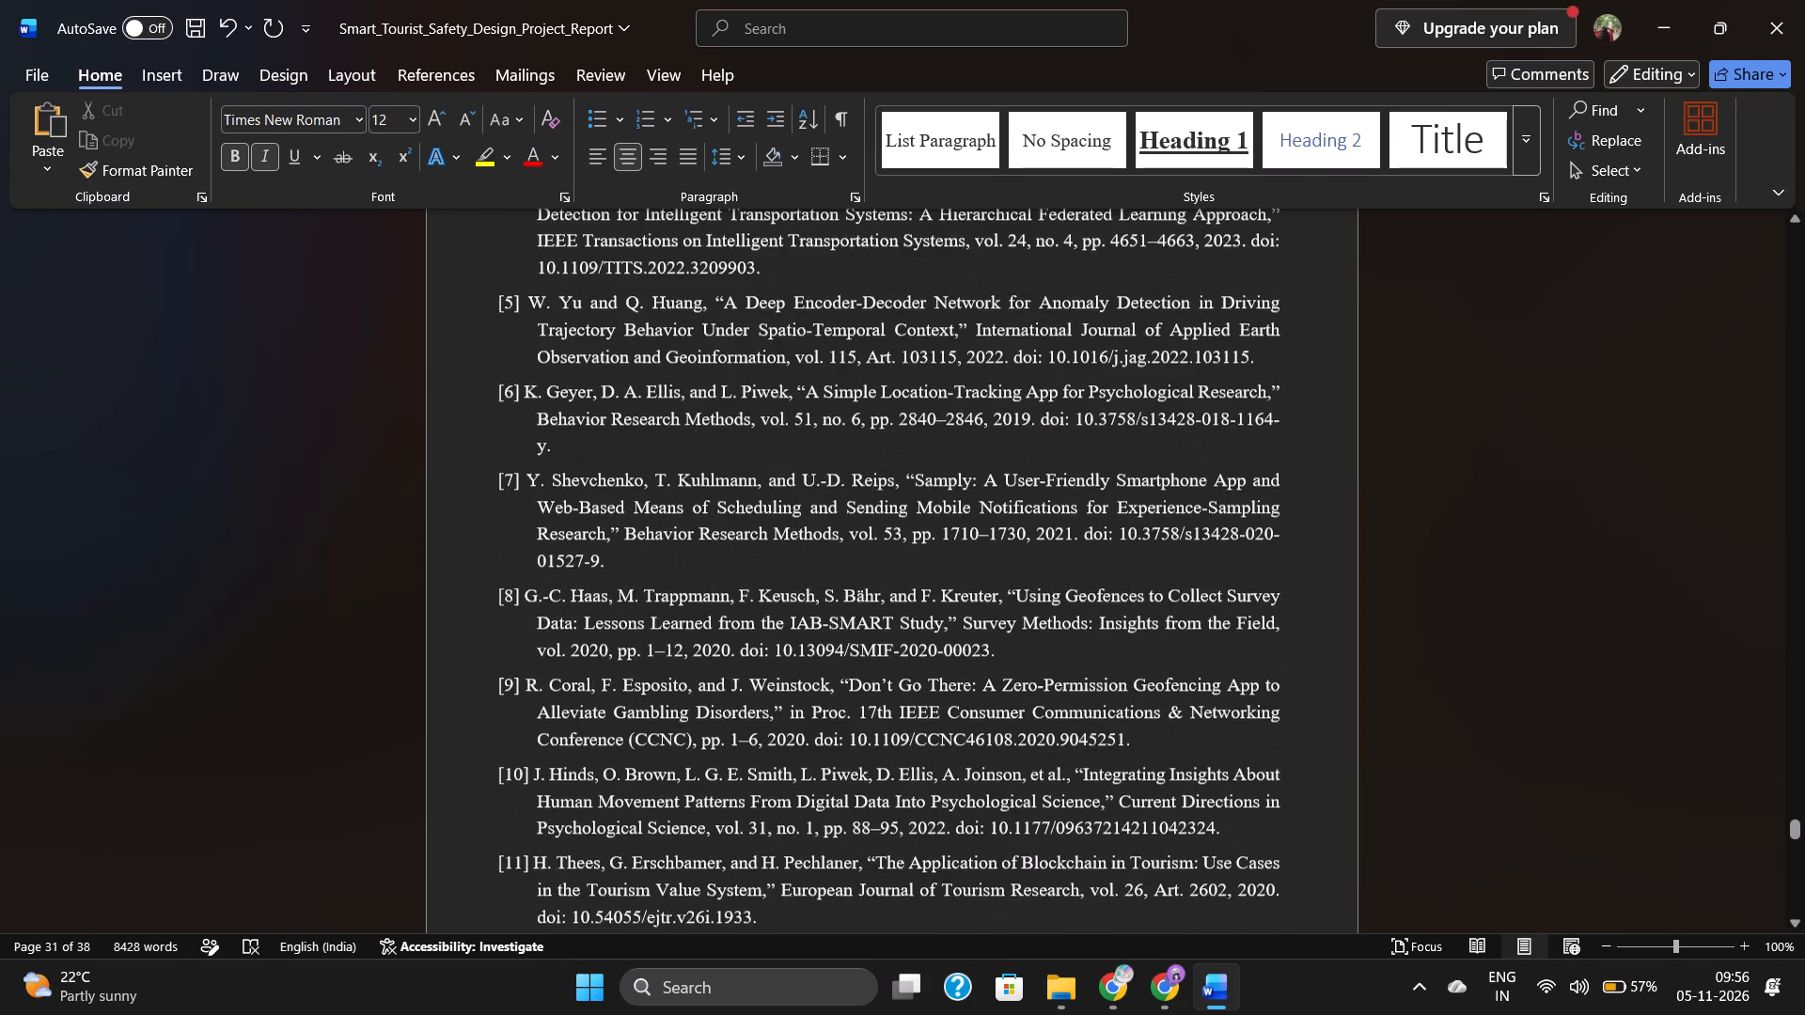
{"action": "scroll", "coordinate": [716, 775], "scroll_direction": "down", "scroll_amount": 3}
{"action": "scroll", "coordinate": [716, 775], "scroll_direction": "up", "scroll_amount": 4}
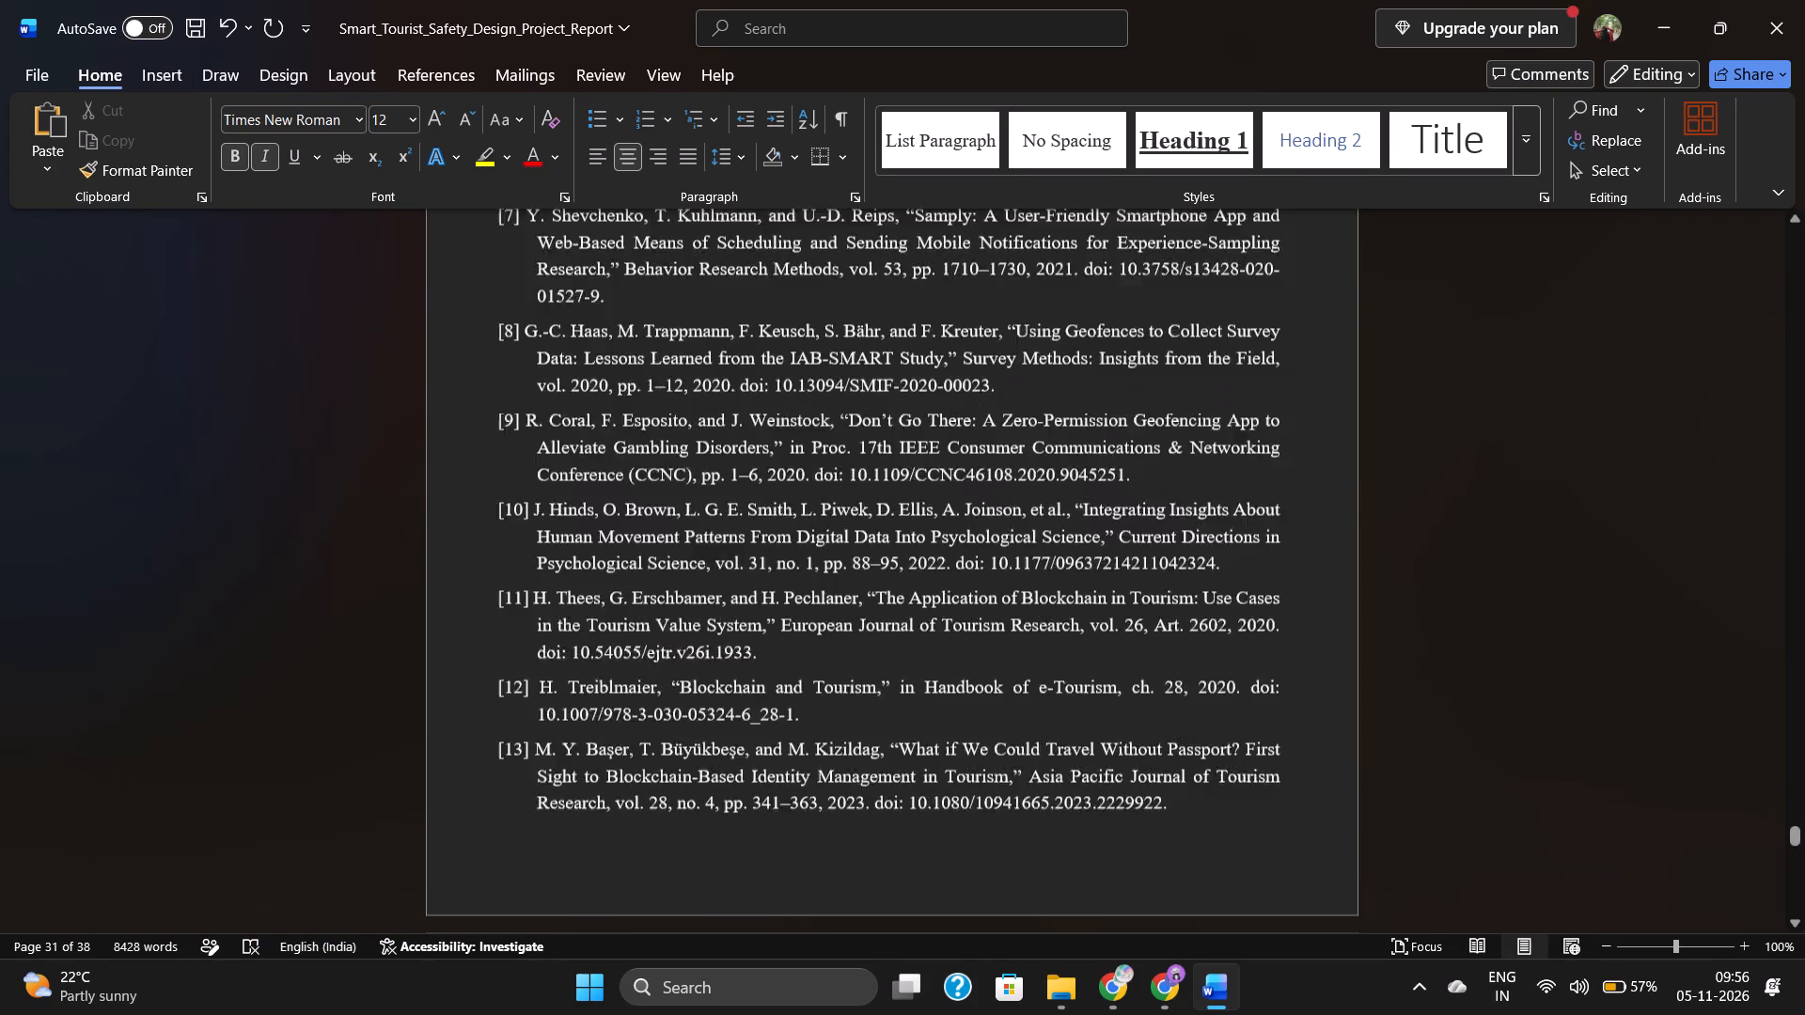
{"action": "scroll", "coordinate": [716, 775], "scroll_direction": "up", "scroll_amount": 10}
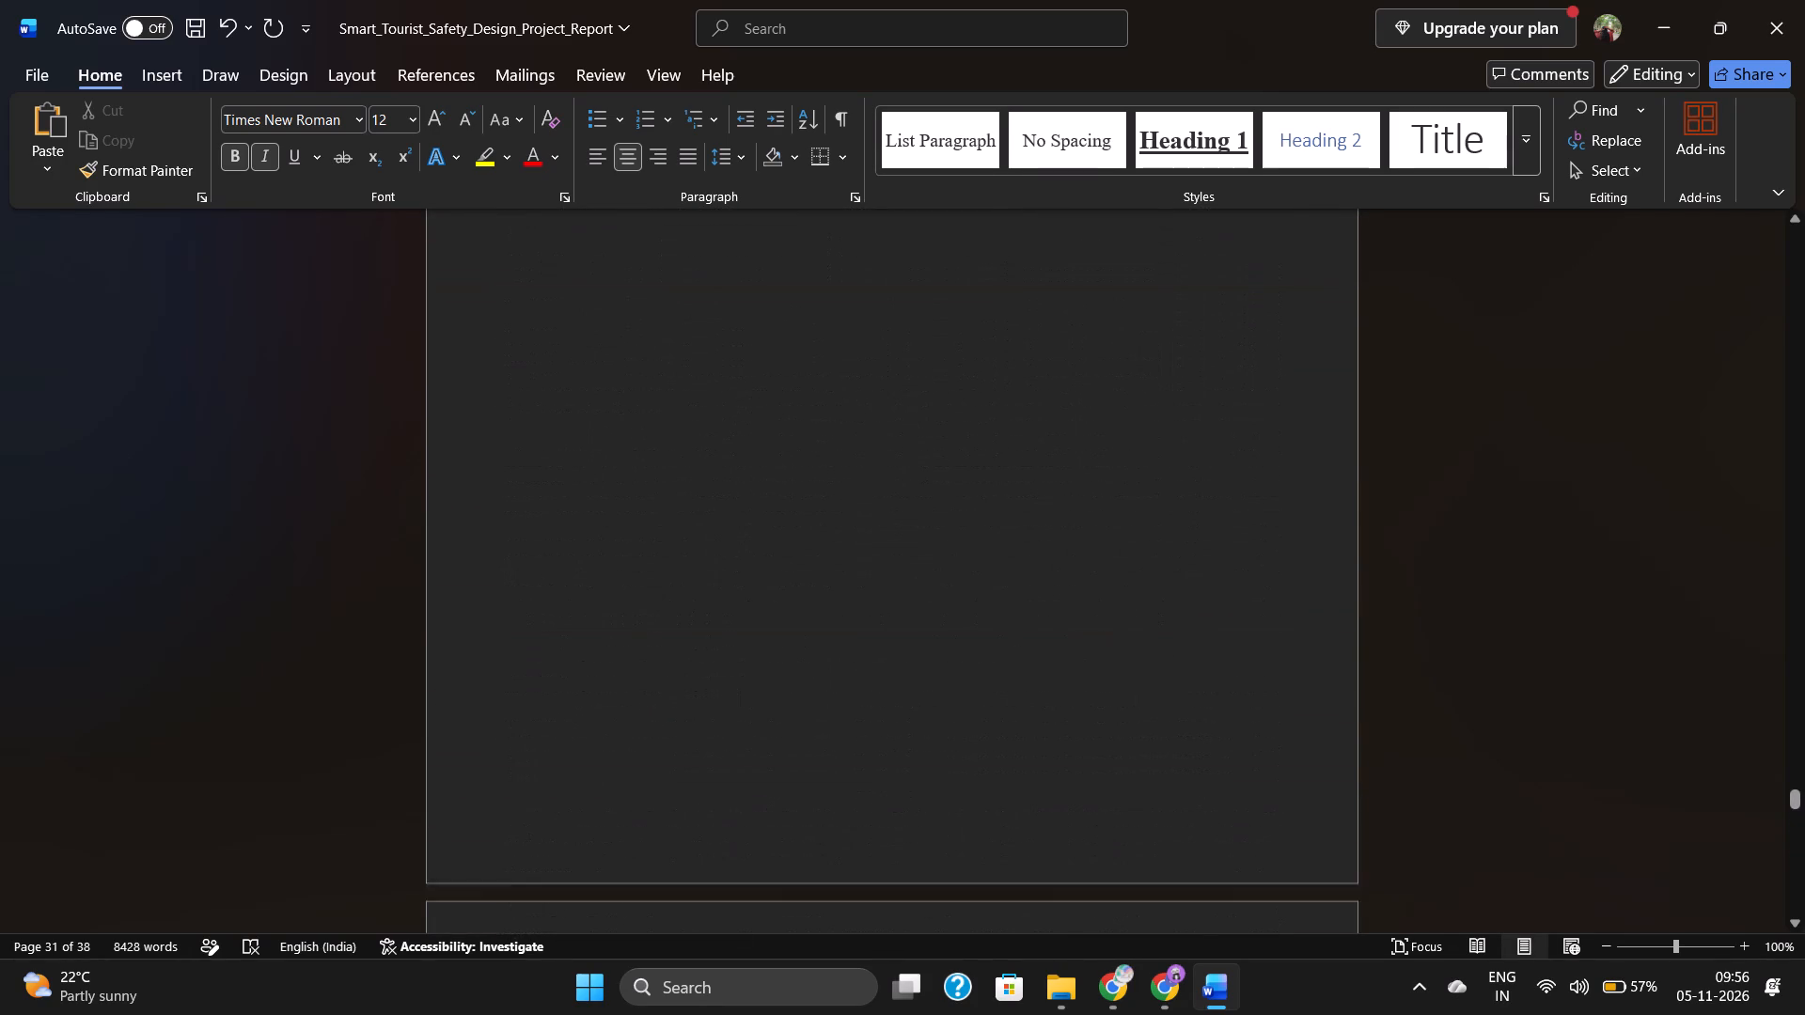
{"action": "scroll", "coordinate": [716, 775], "scroll_direction": "up", "scroll_amount": 8}
{"action": "scroll", "coordinate": [716, 775], "scroll_direction": "down", "scroll_amount": 2}
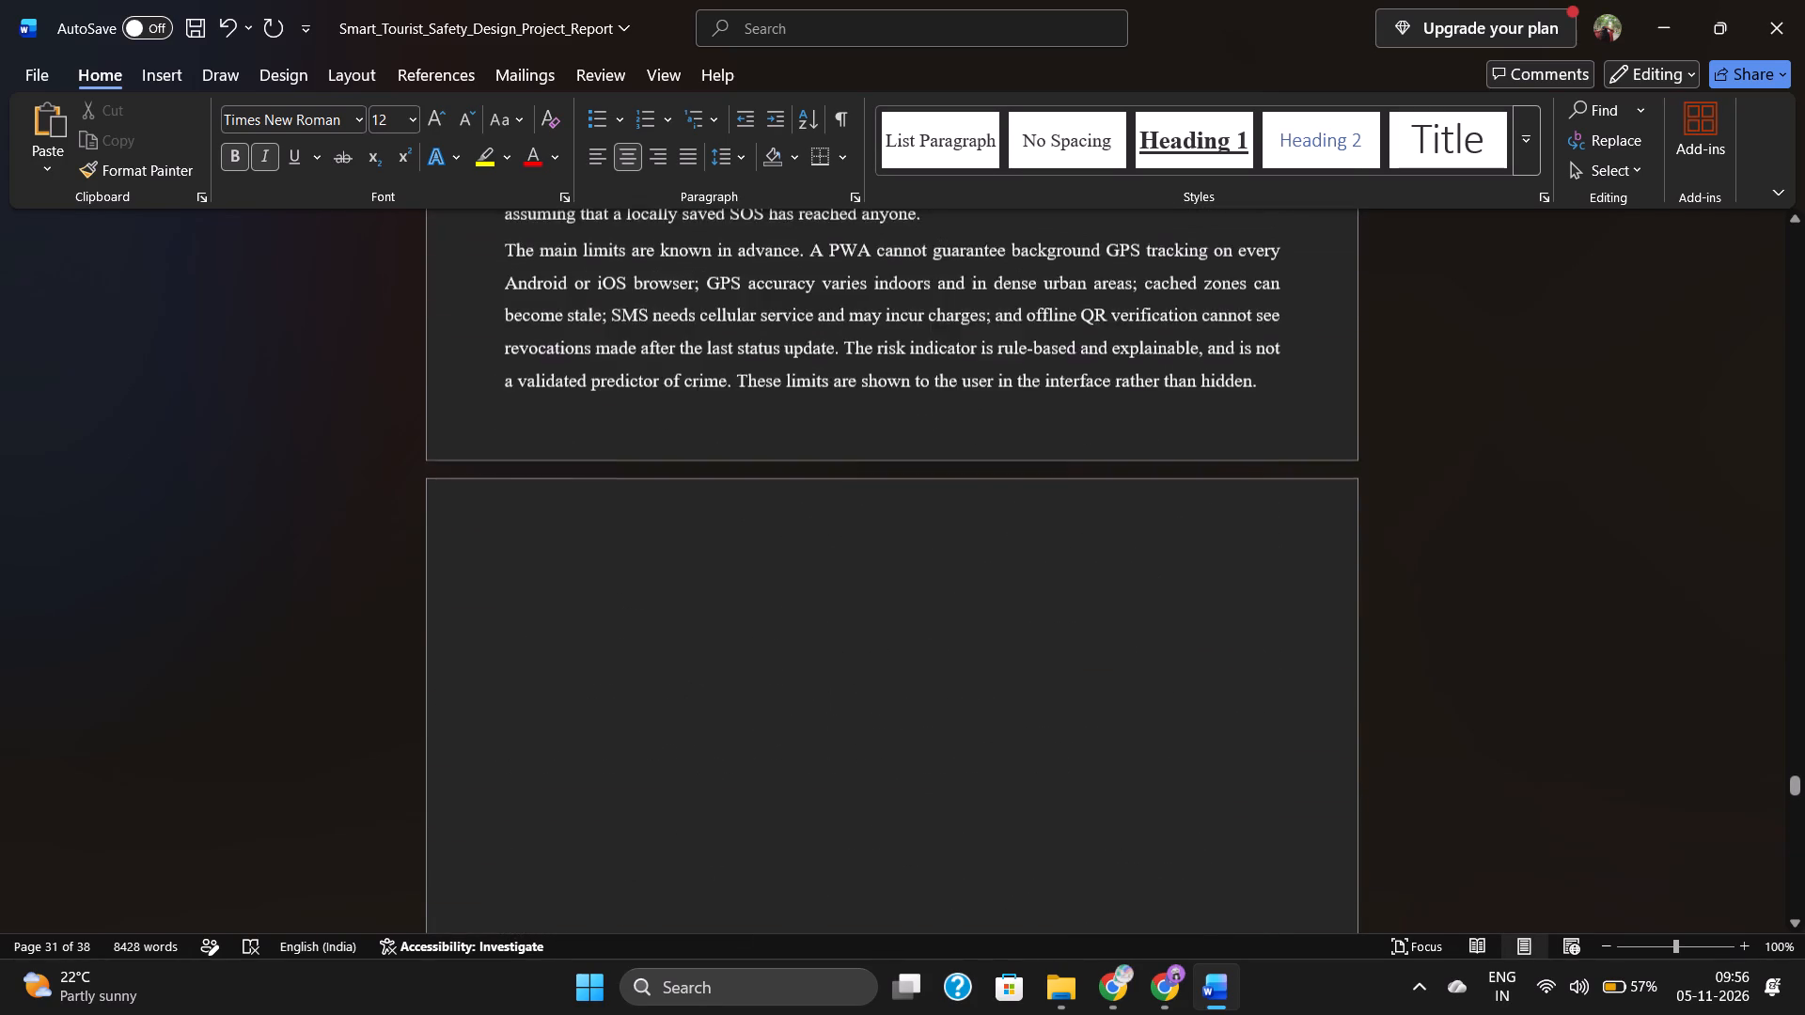
Remove the yellow highlight from the placeholder sentence "Attach the plagiarism report here" under the PLAGIARISM REPORT heading.
{"action": "scroll", "coordinate": [716, 775], "scroll_direction": "down", "scroll_amount": 4}
{"action": "scroll", "coordinate": [716, 775], "scroll_direction": "up", "scroll_amount": 2}
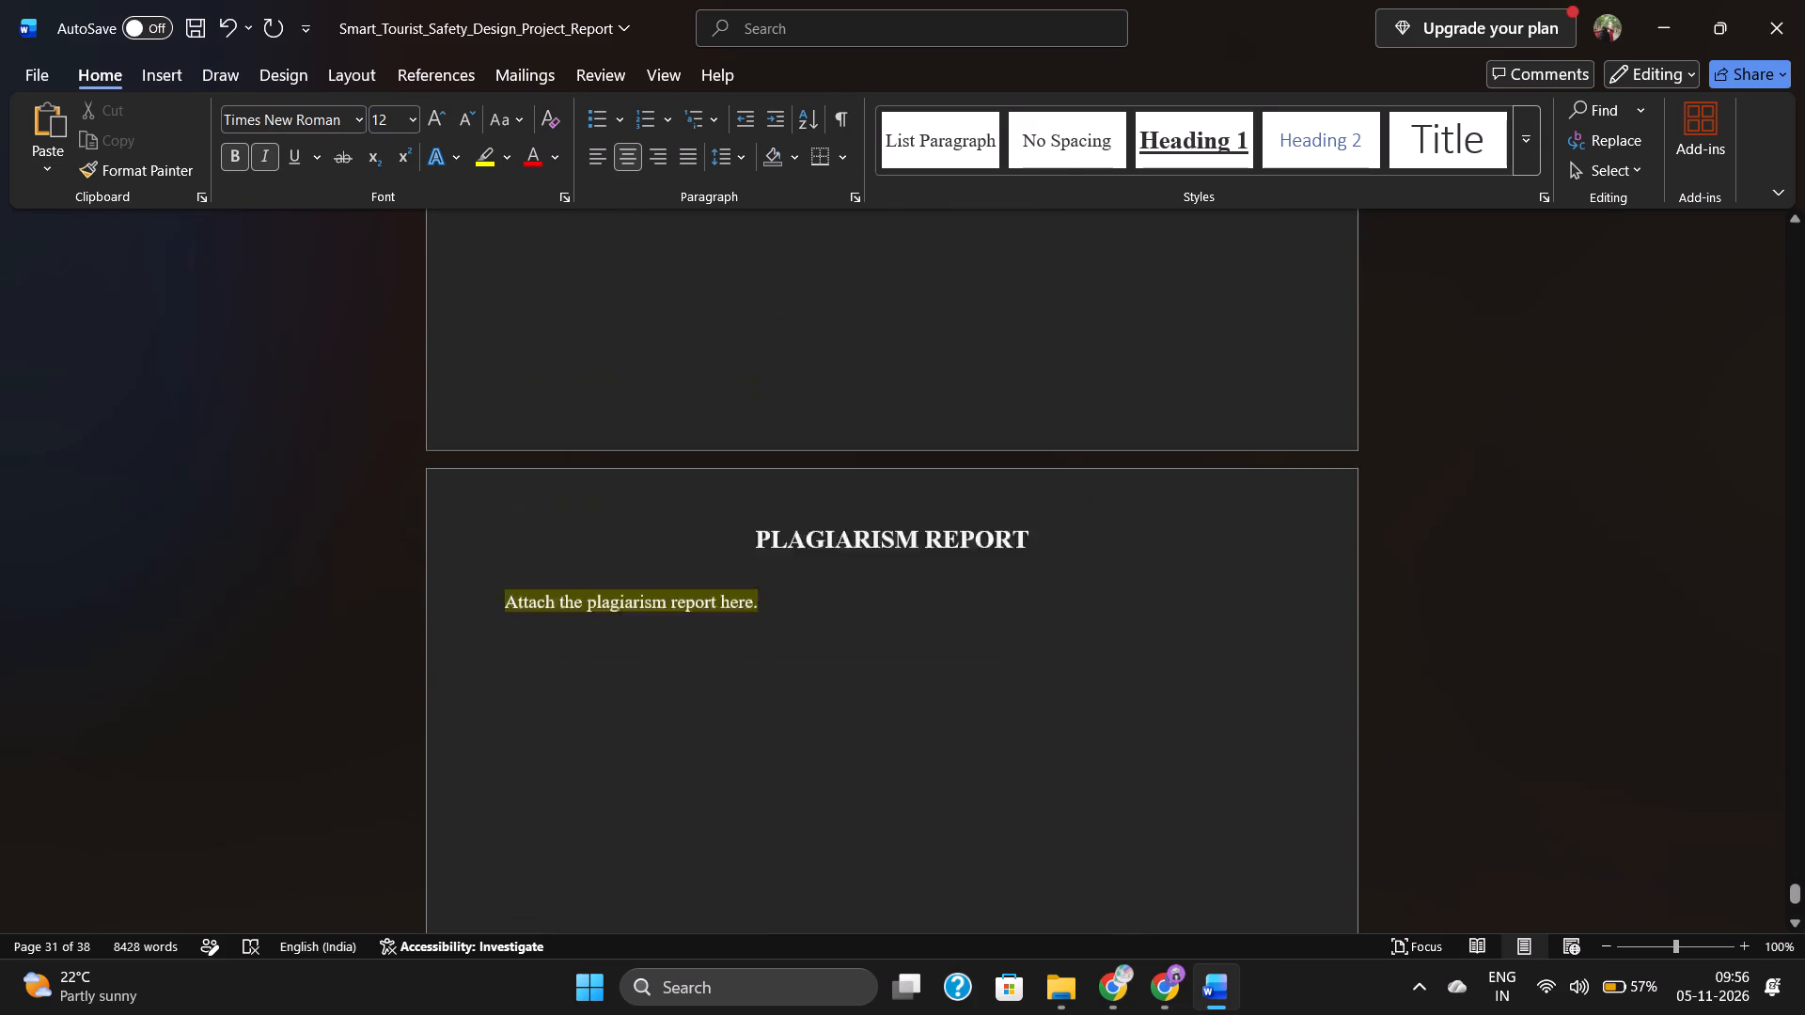
{"action": "scroll", "coordinate": [716, 775], "scroll_direction": "up", "scroll_amount": 1}
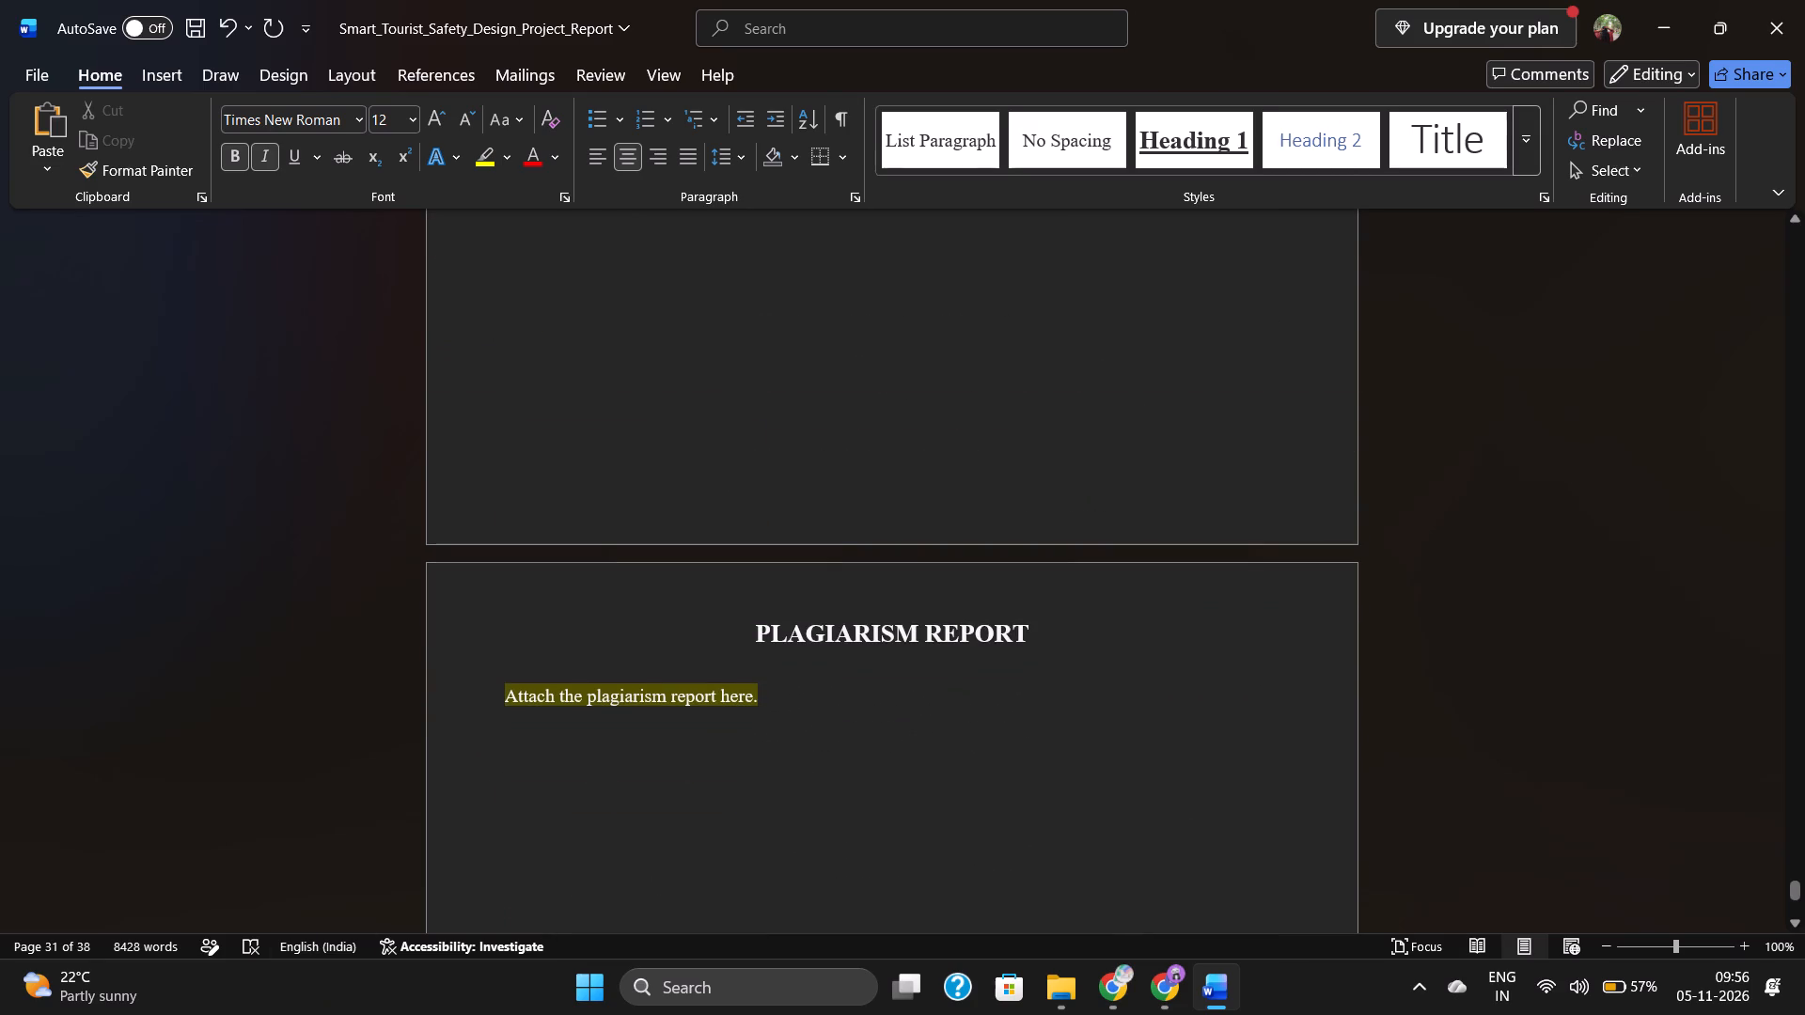
{"action": "left_click", "coordinate": [761, 701]}
{"action": "left_click_drag", "start_coordinate": [753, 698], "coordinate": [501, 686]}
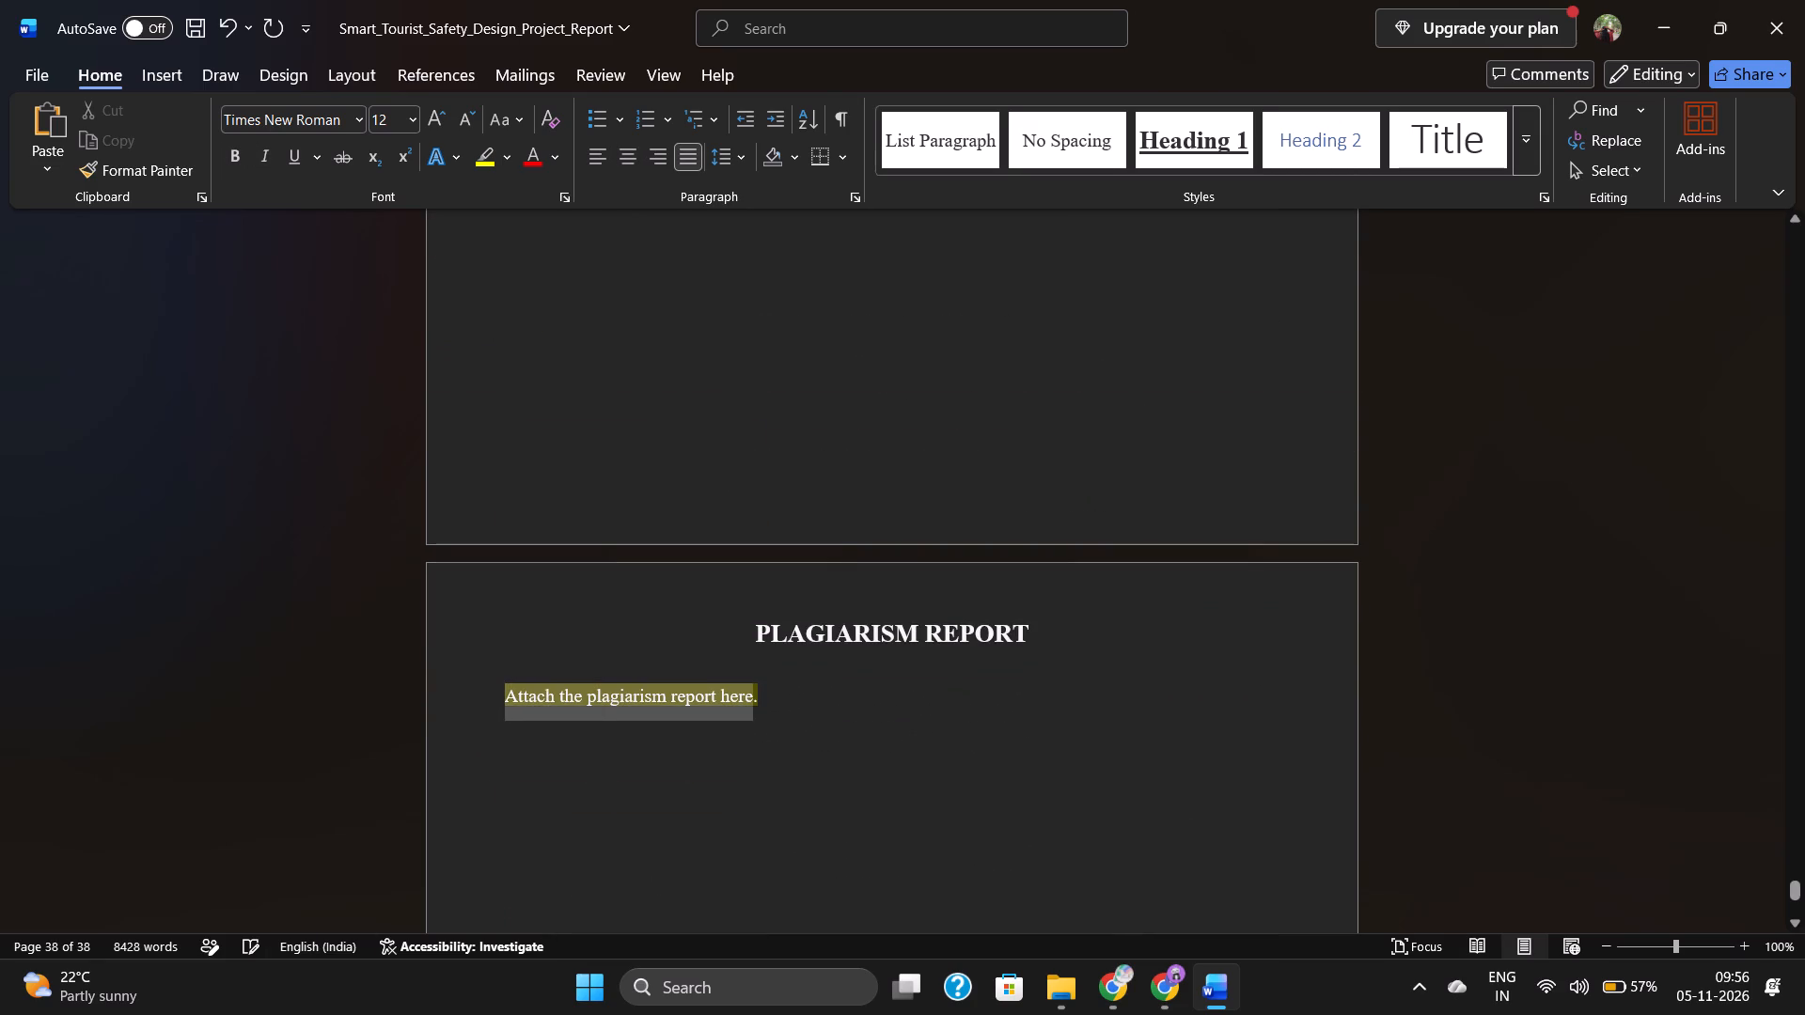
{"action": "left_click_drag", "start_coordinate": [501, 686], "coordinate": [501, 685]}
{"action": "left_click", "coordinate": [604, 644]}
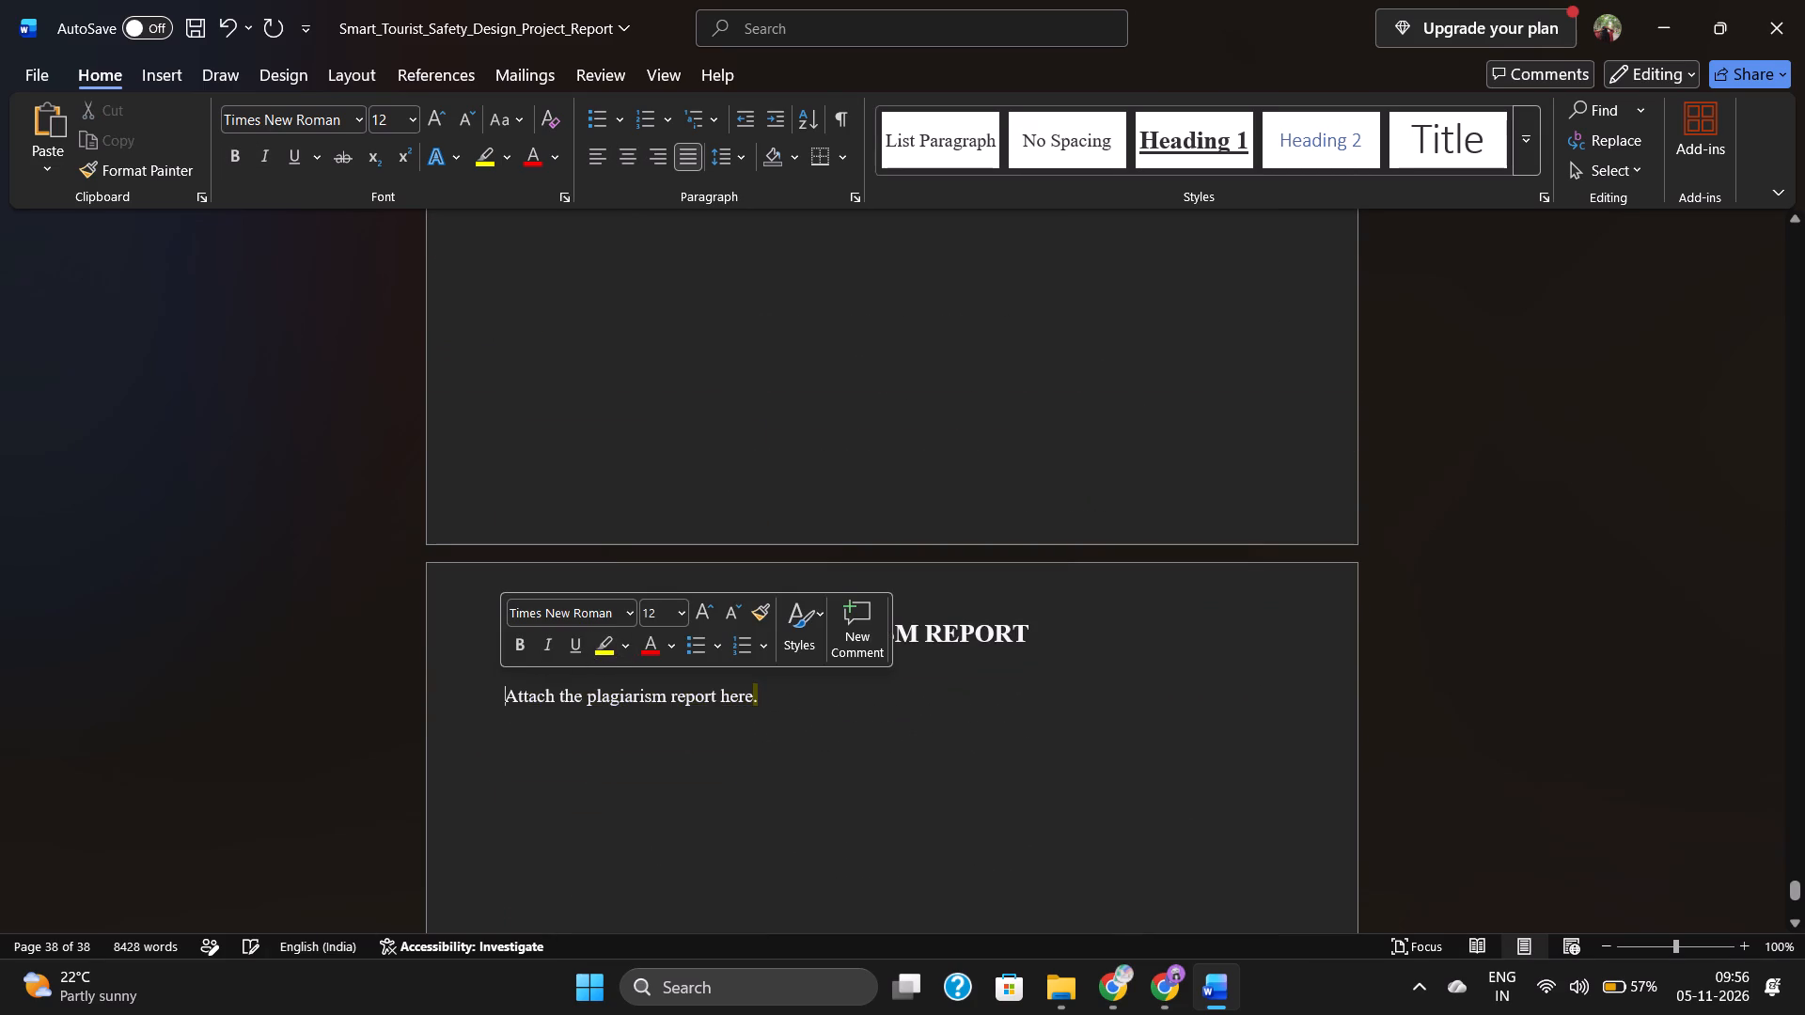
{"action": "left_click", "coordinate": [753, 385]}
Remove the yellow highlight from the placeholder paragraph under the SUBMISSION PAGE OF THE PAPER heading.
{"action": "scroll", "coordinate": [753, 385], "scroll_direction": "right", "scroll_amount": 1}
{"action": "scroll", "coordinate": [753, 385], "scroll_direction": "up", "scroll_amount": 5}
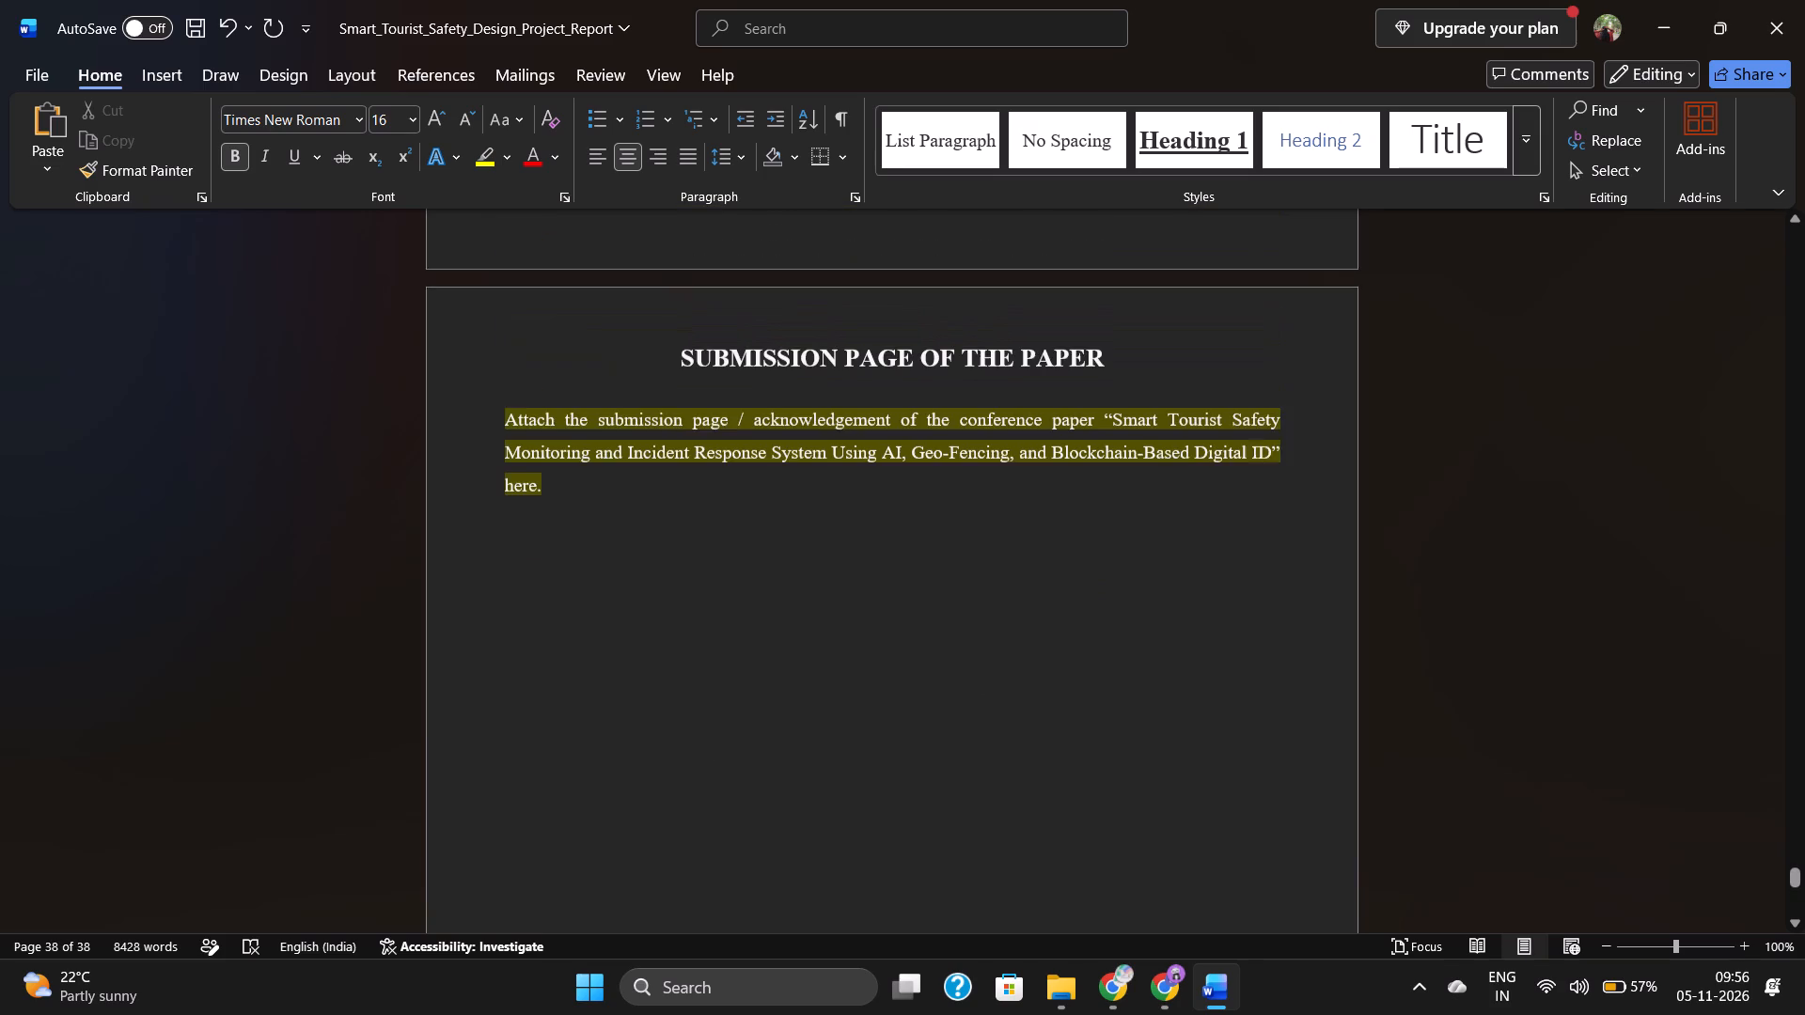
{"action": "scroll", "coordinate": [753, 385], "scroll_direction": "up", "scroll_amount": 1}
{"action": "left_click_drag", "start_coordinate": [581, 507], "coordinate": [502, 398]}
{"action": "left_click", "coordinate": [601, 363]}
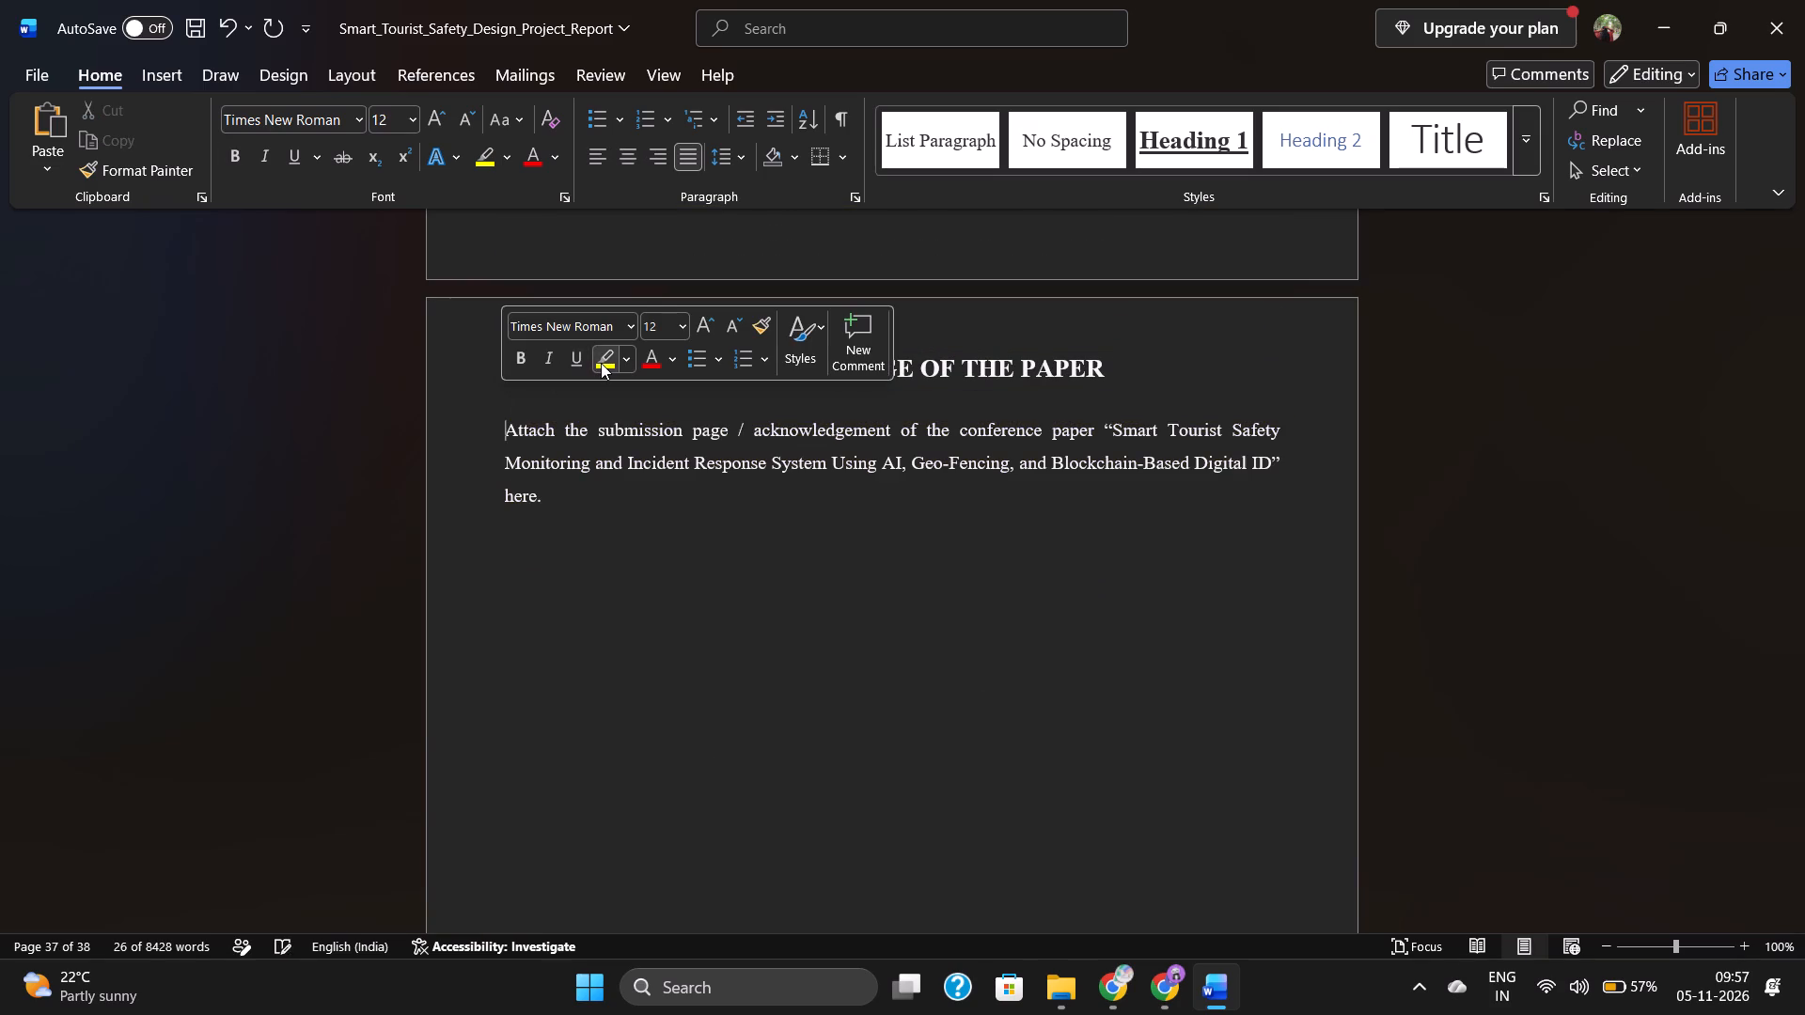
{"action": "left_click", "coordinate": [697, 640]}
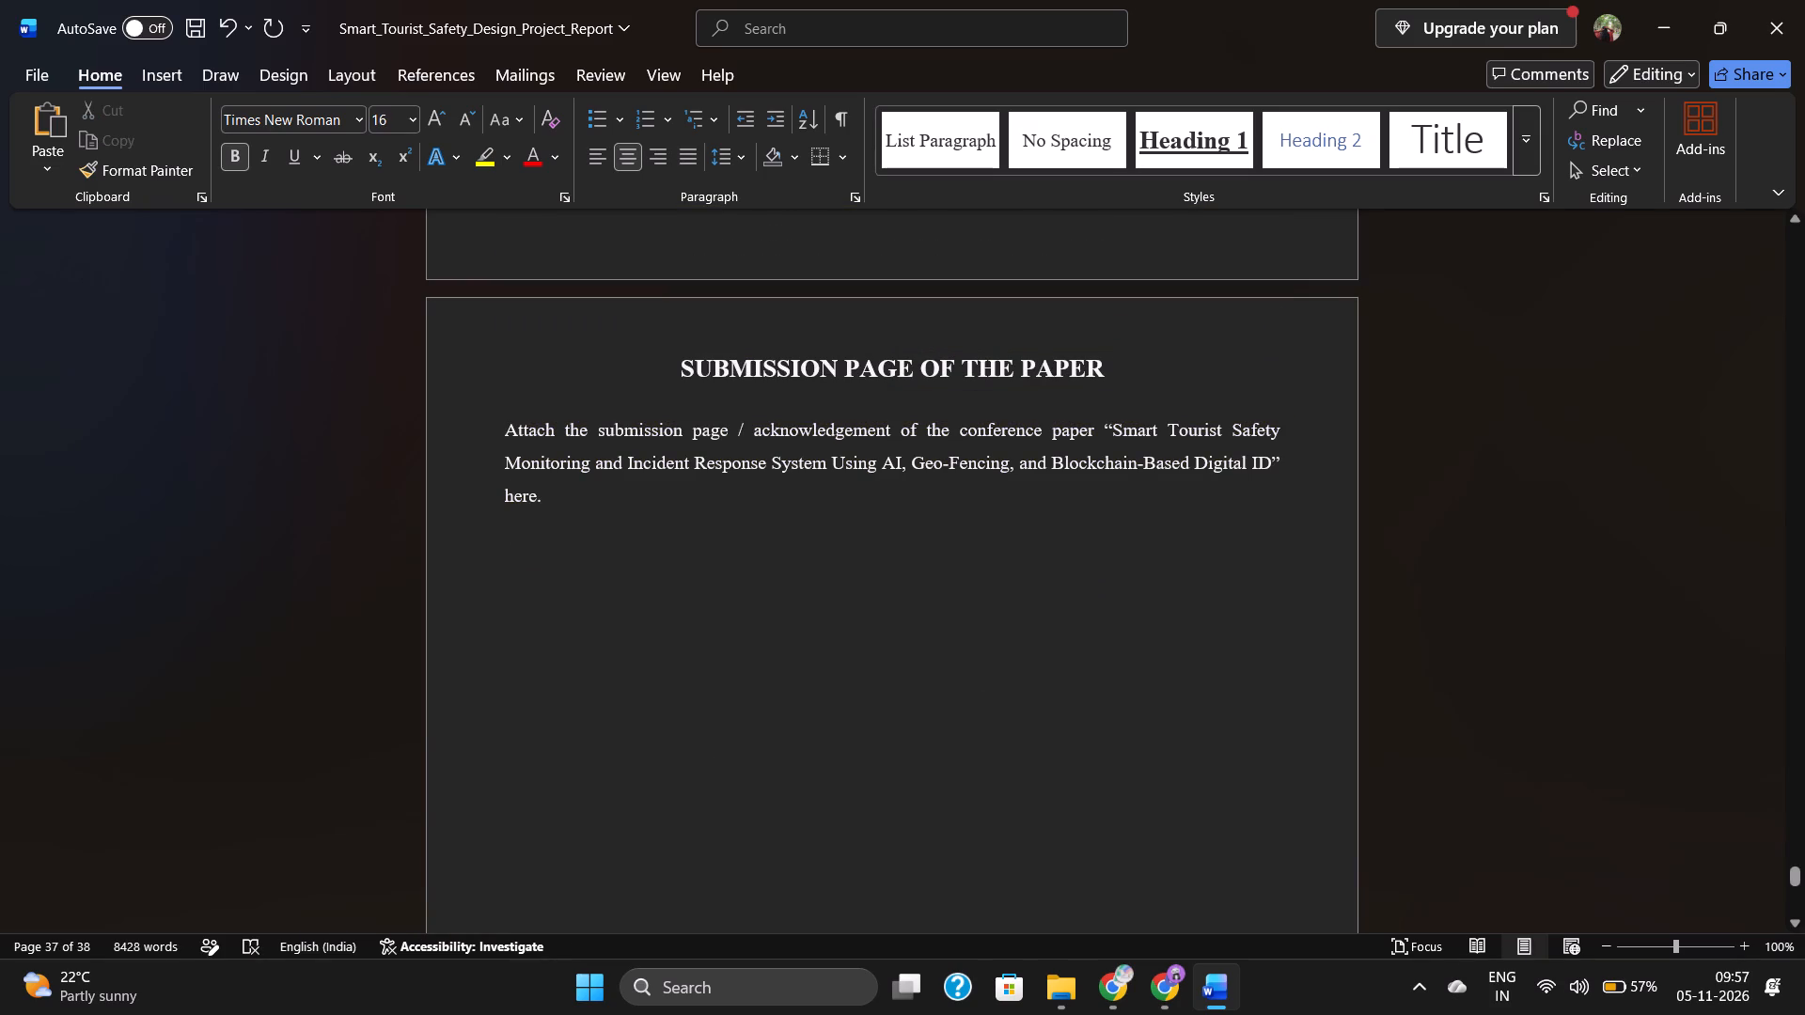
Remove the yellow highlight from the placeholder sentence under the SOURCE CODE heading.
{"action": "scroll", "coordinate": [697, 640], "scroll_direction": "up", "scroll_amount": 3}
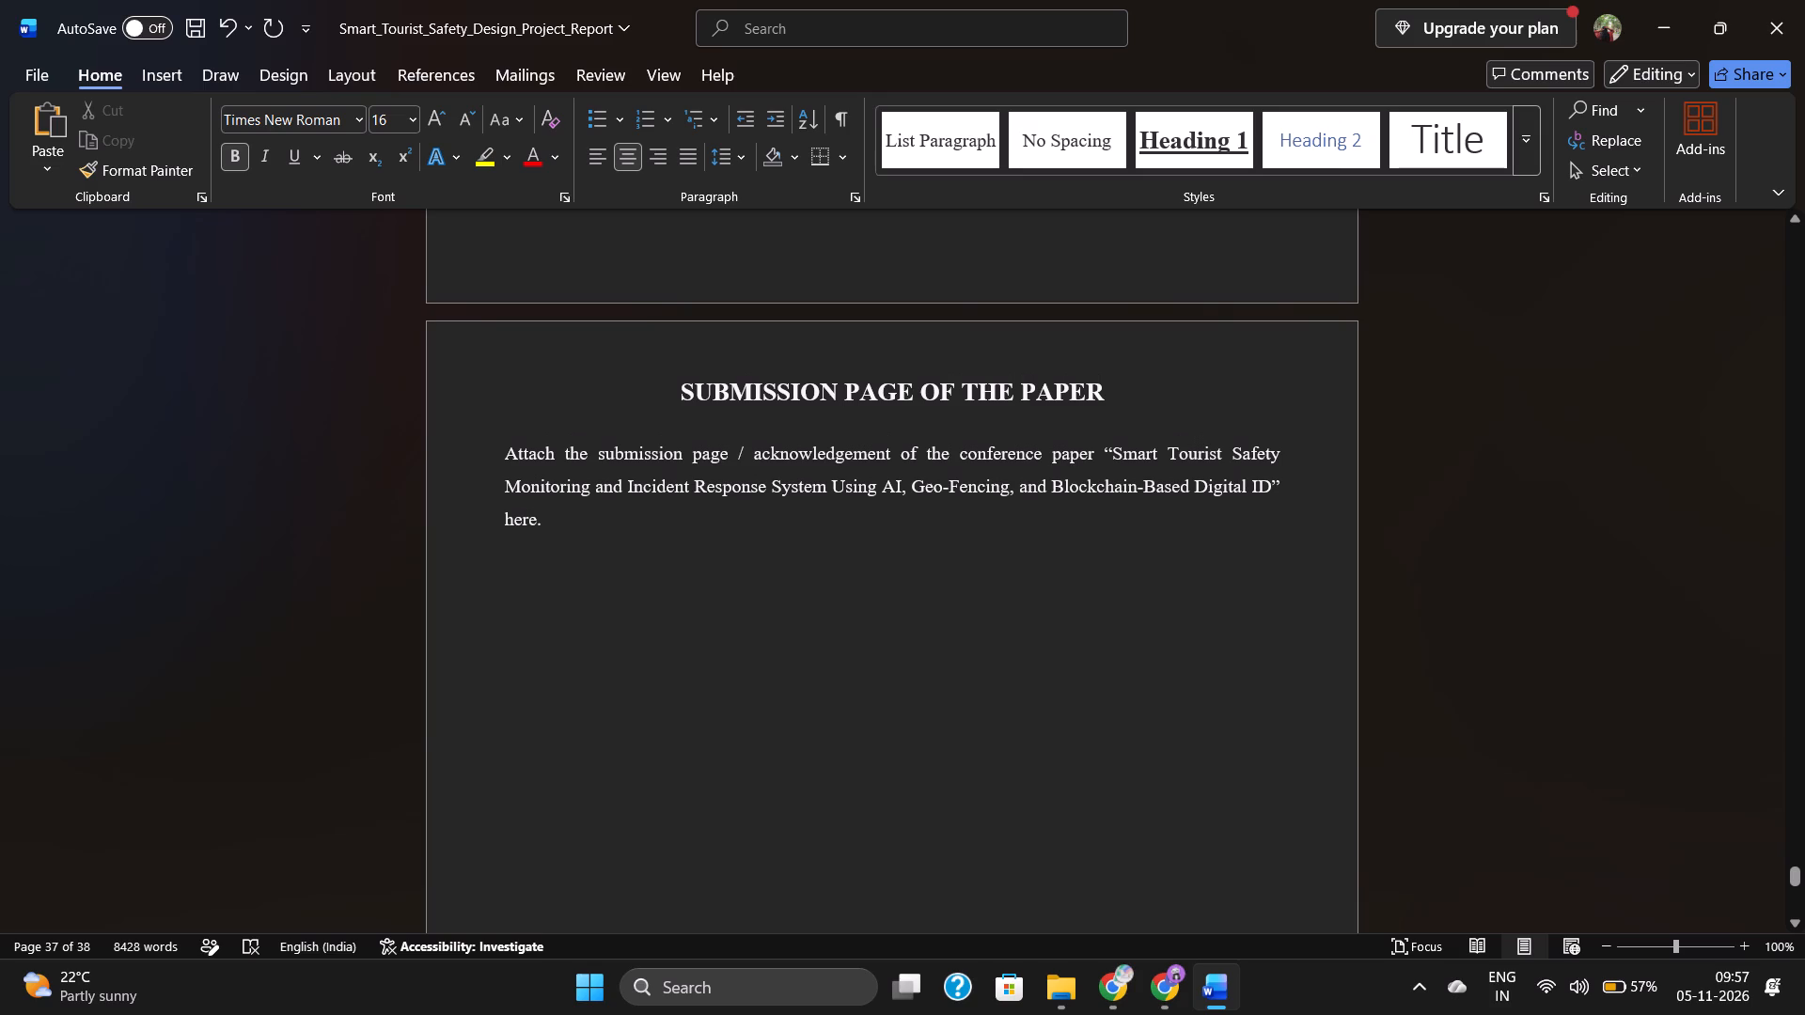
{"action": "scroll", "coordinate": [697, 640], "scroll_direction": "up", "scroll_amount": 6}
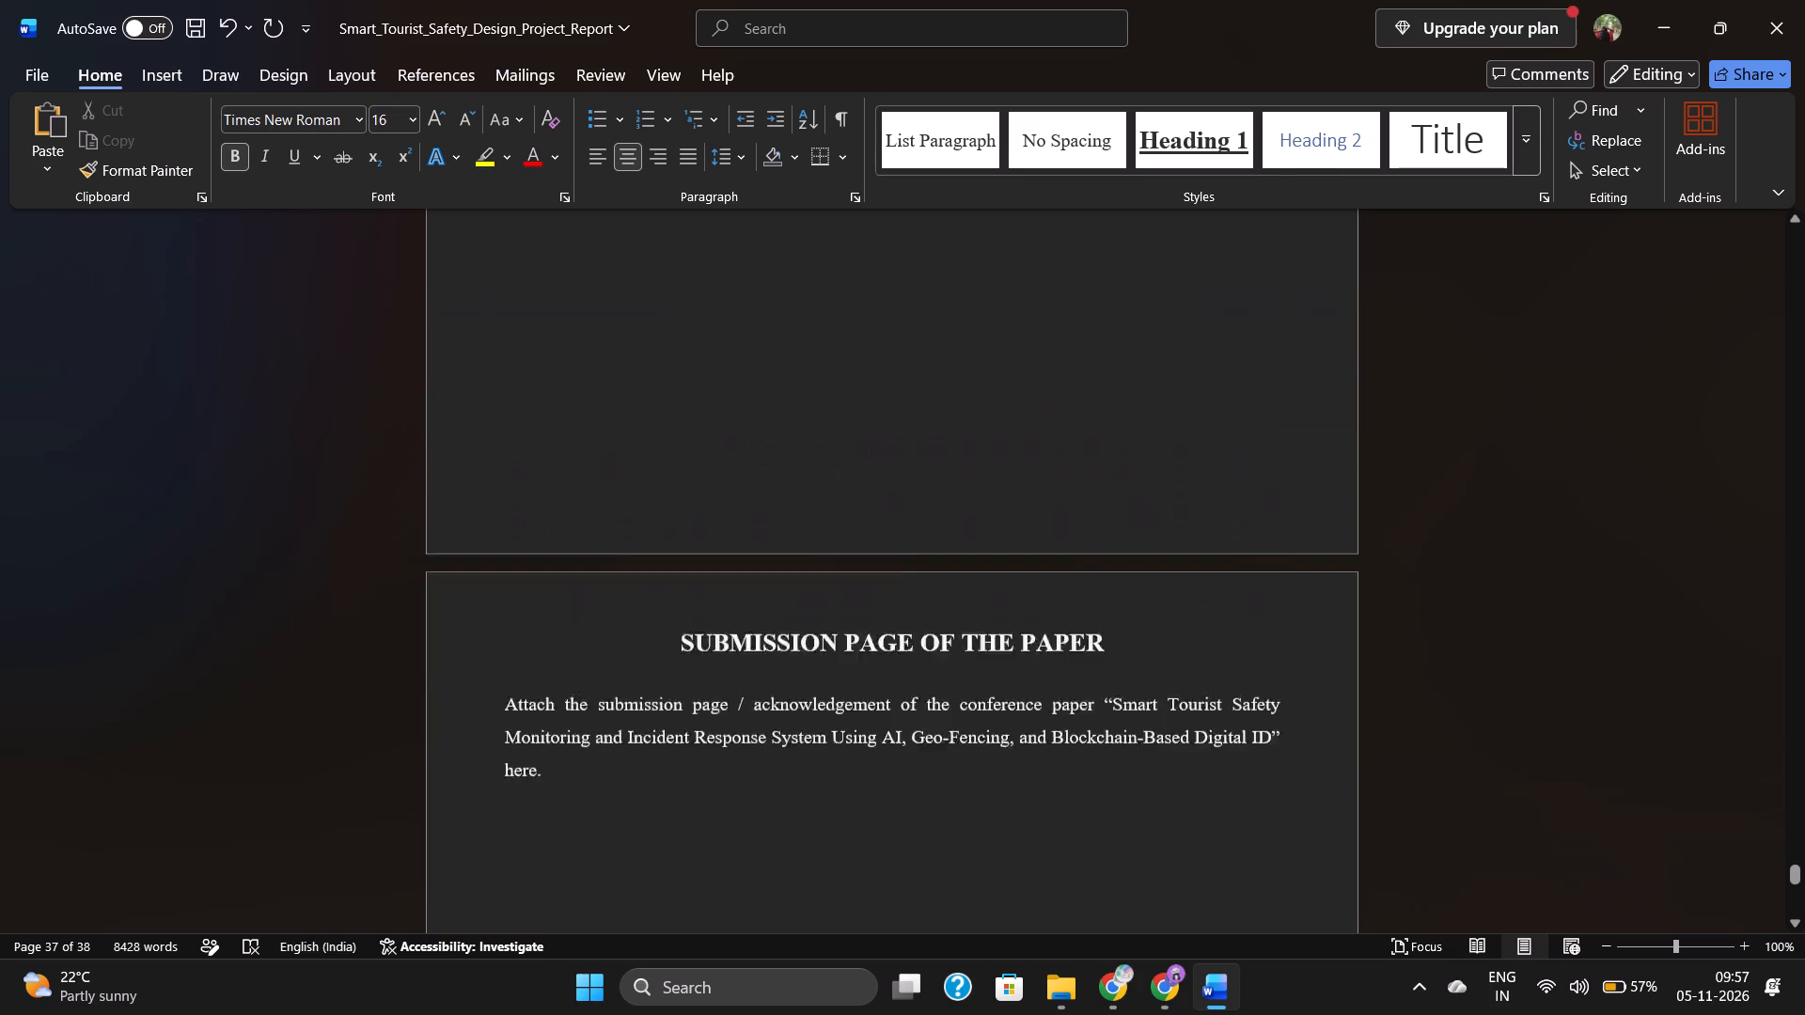
{"action": "scroll", "coordinate": [697, 640], "scroll_direction": "up", "scroll_amount": 4}
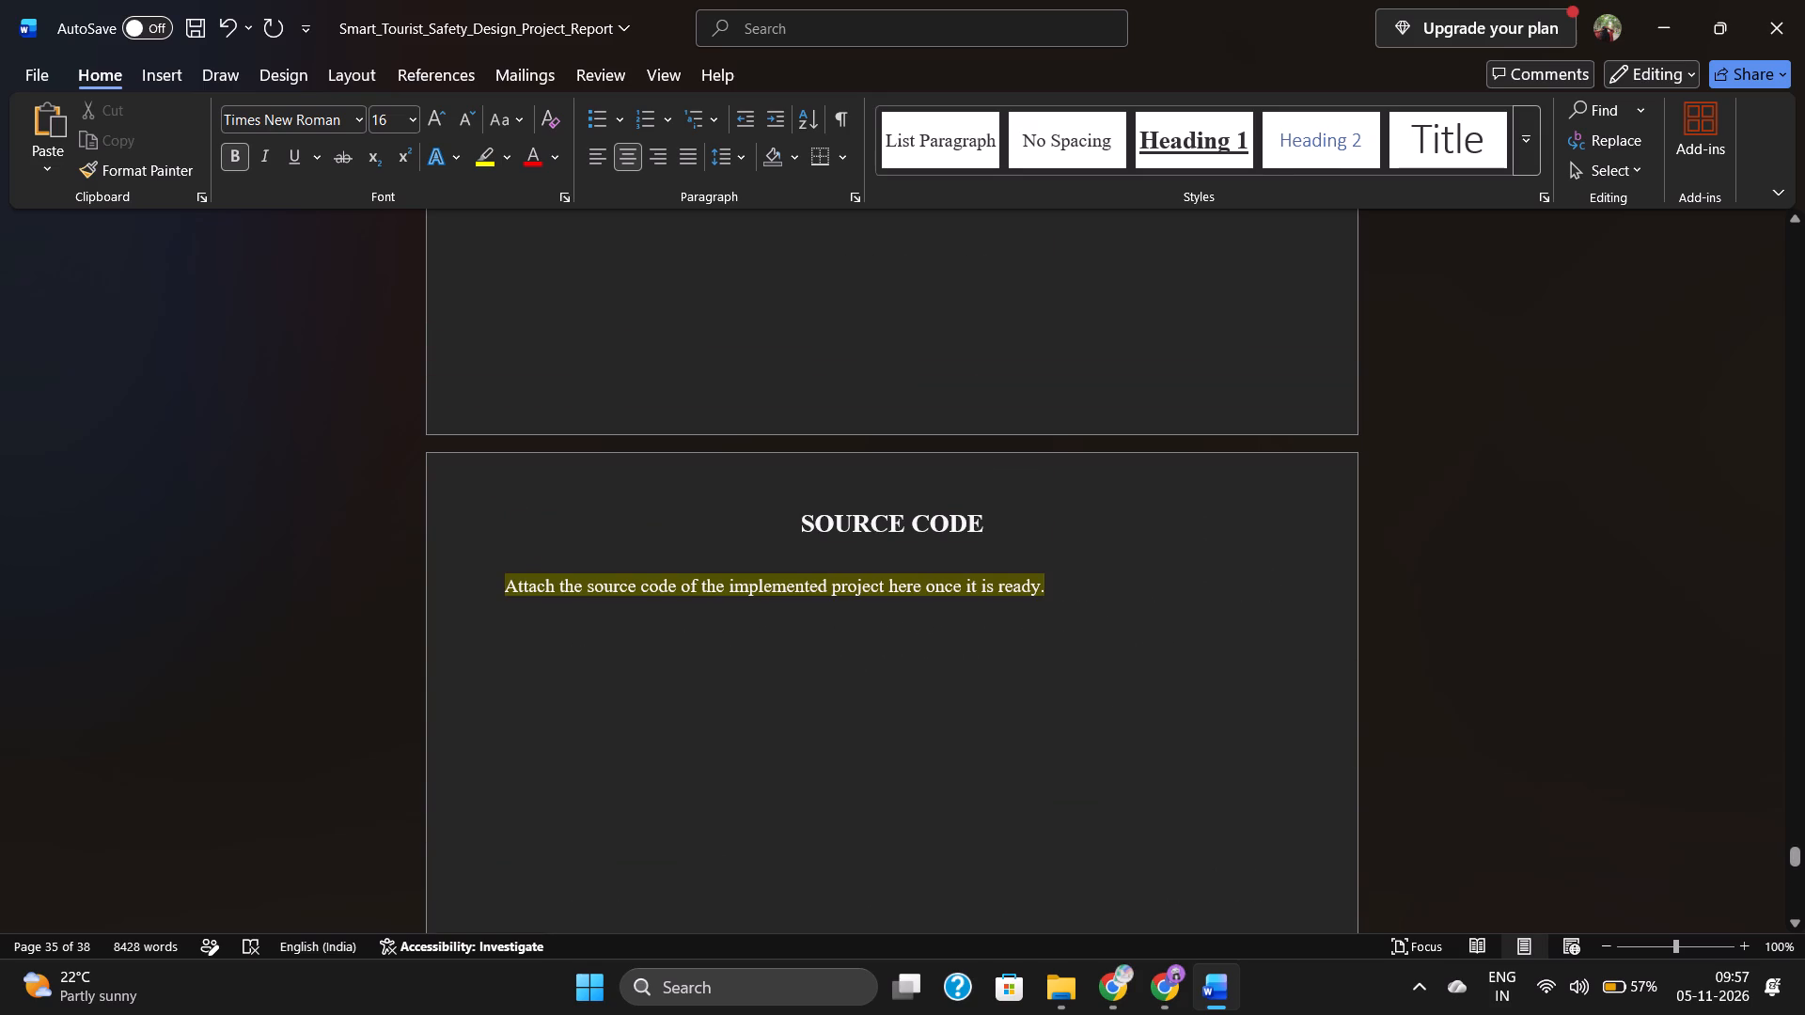
{"action": "left_click_drag", "start_coordinate": [1069, 579], "coordinate": [550, 558]}
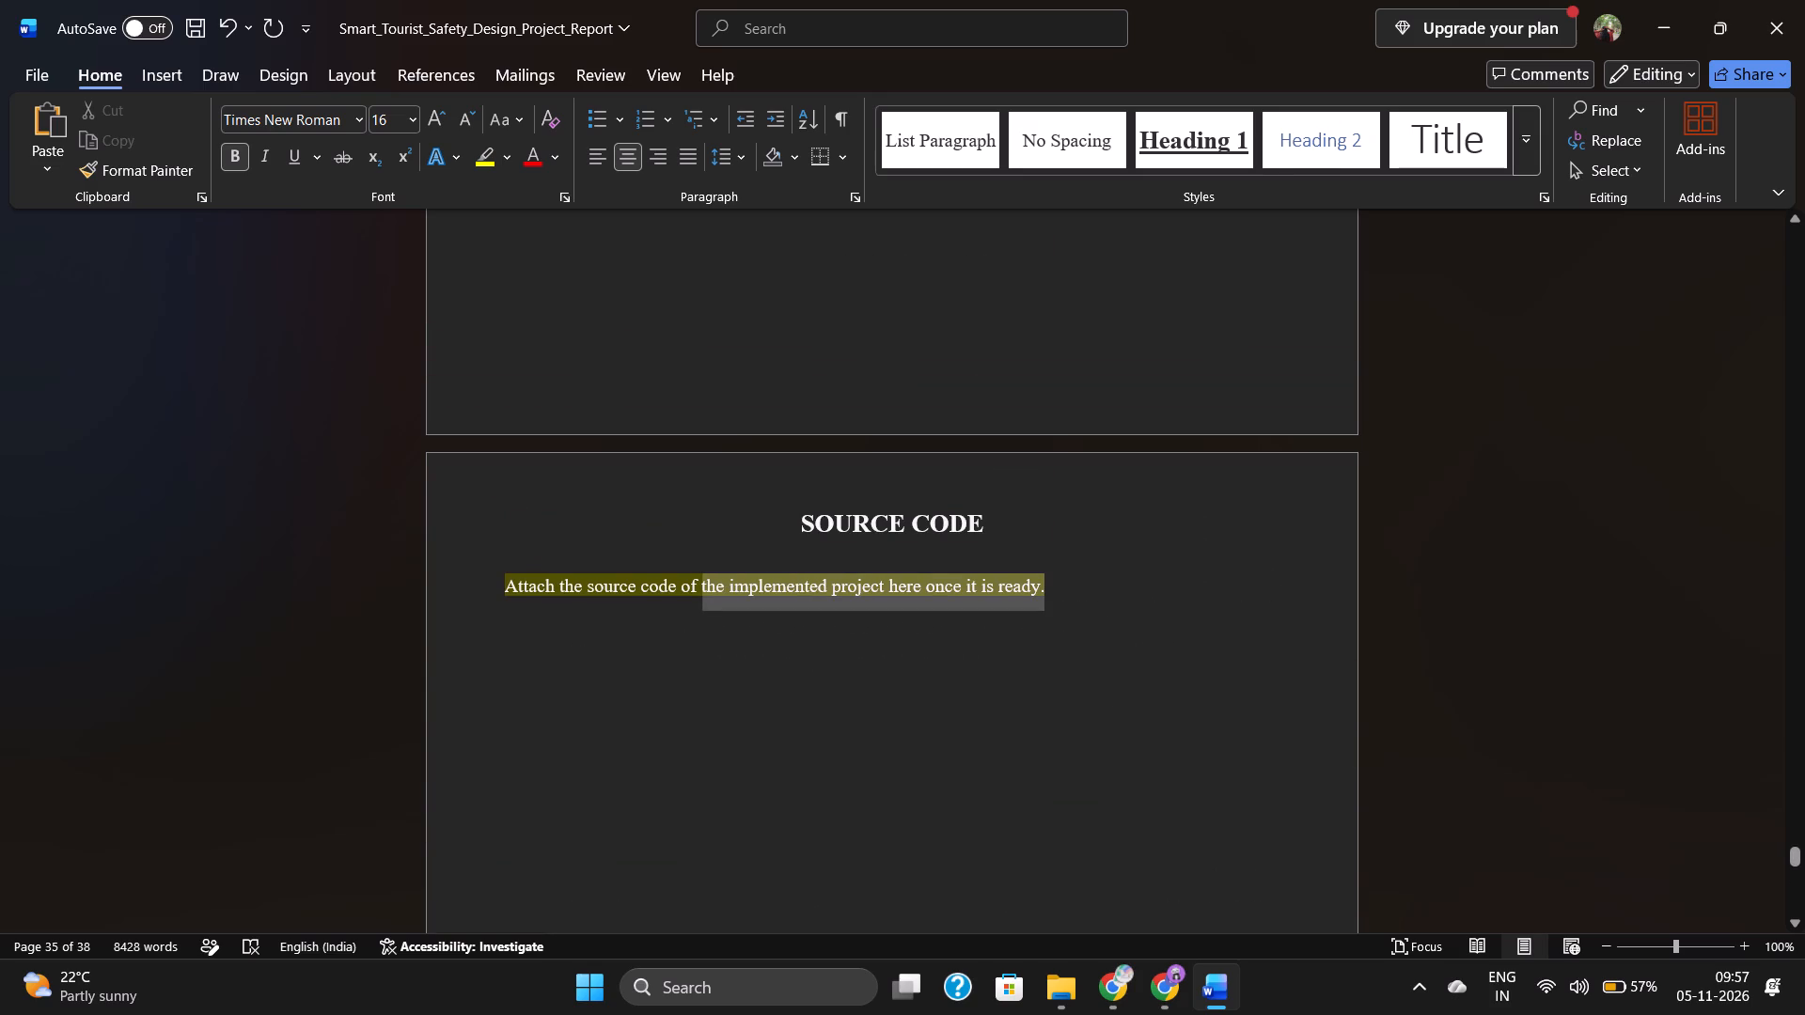
{"action": "left_click_drag", "start_coordinate": [550, 558], "coordinate": [514, 589]}
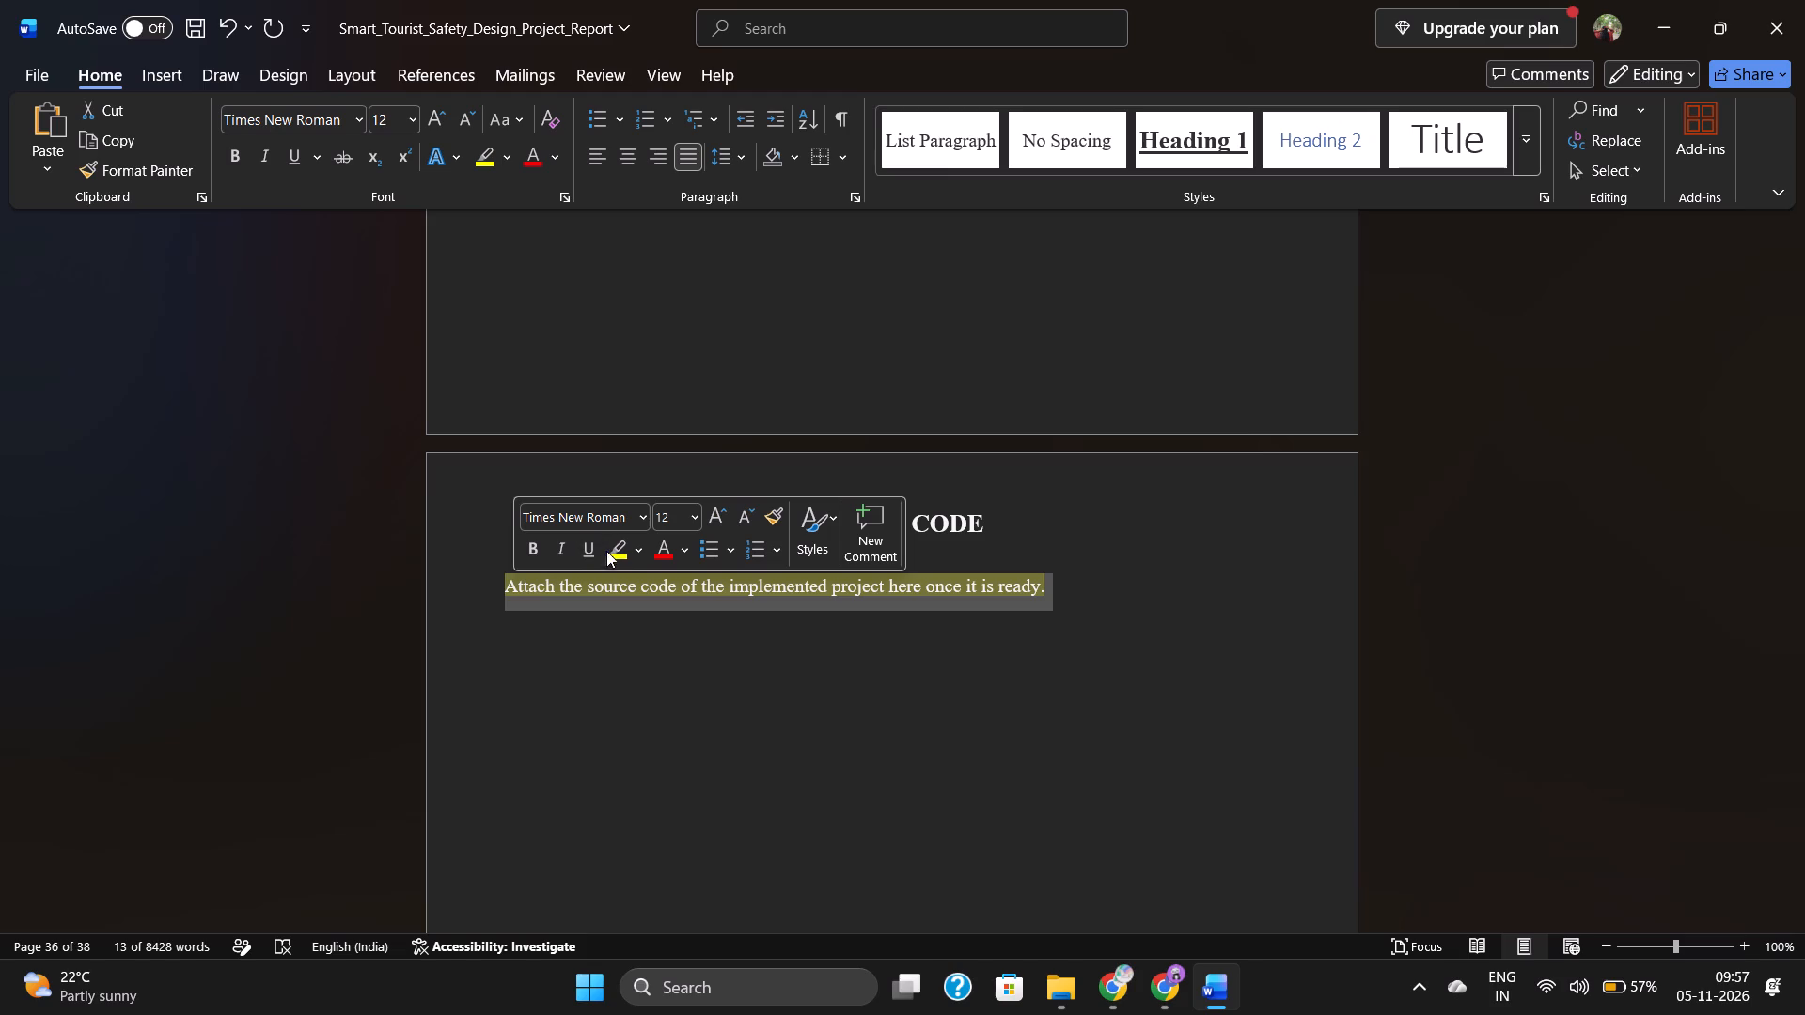
{"action": "left_click", "coordinate": [617, 556]}
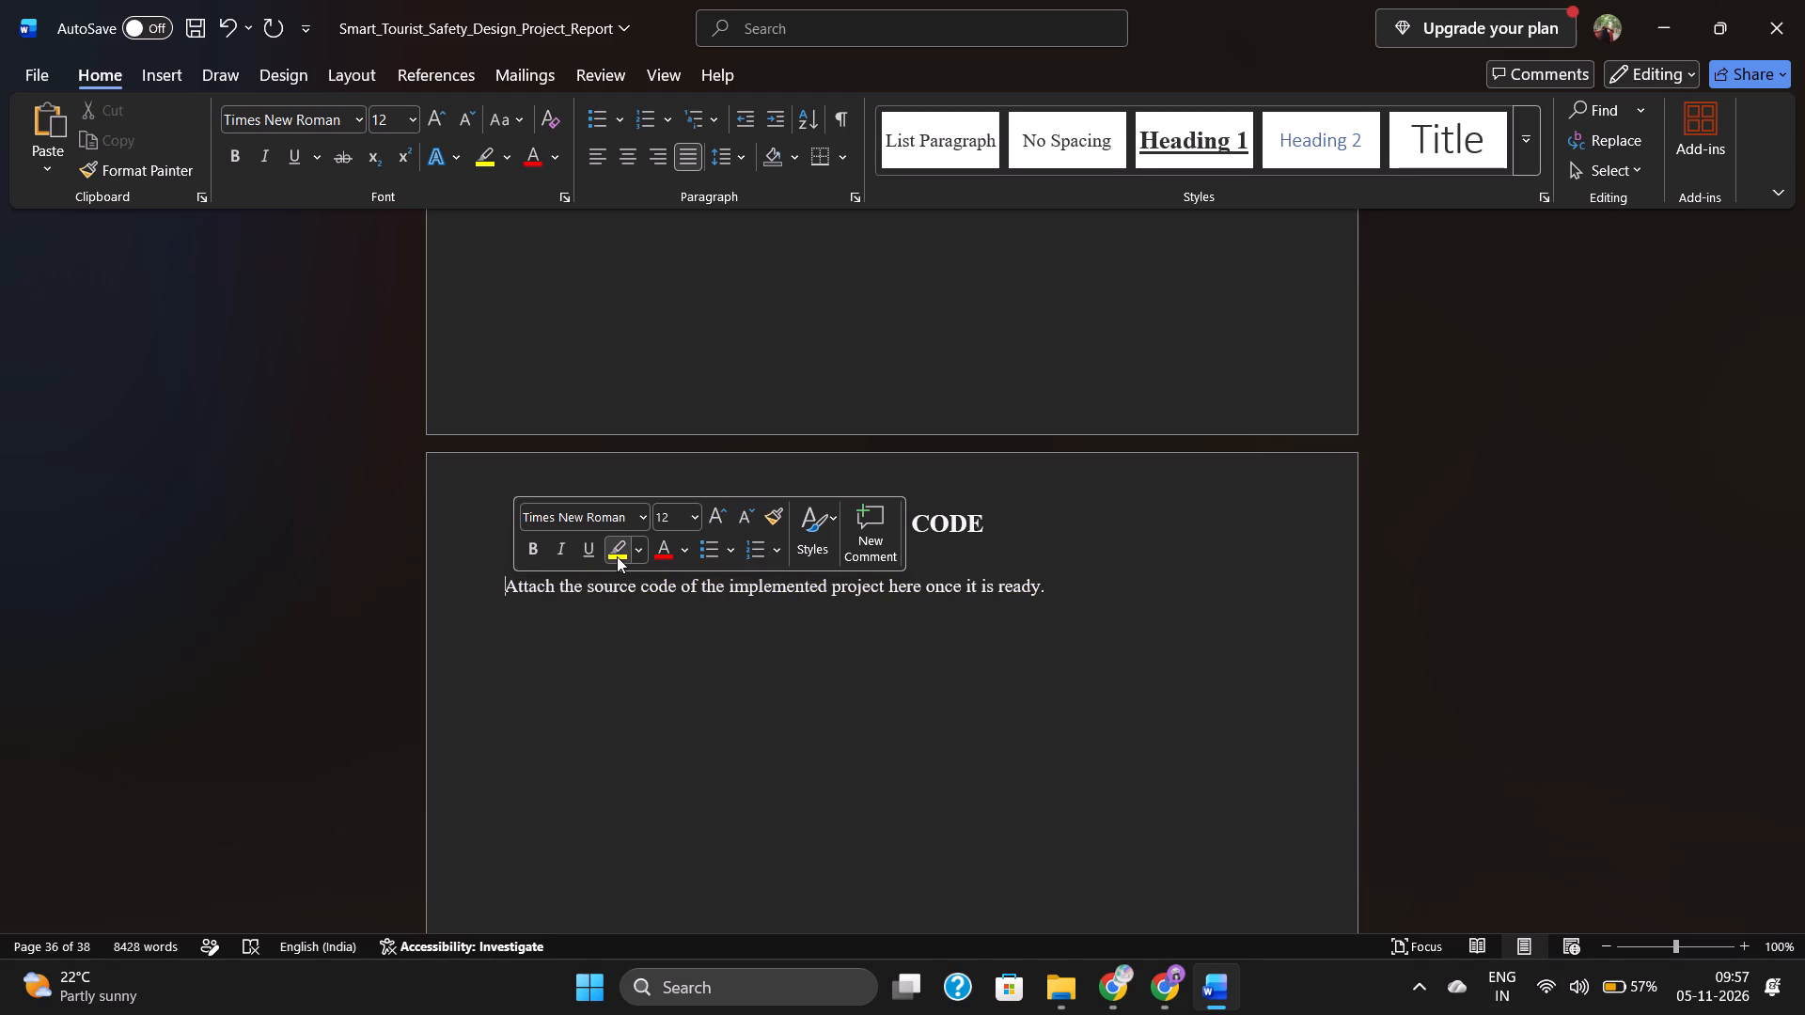
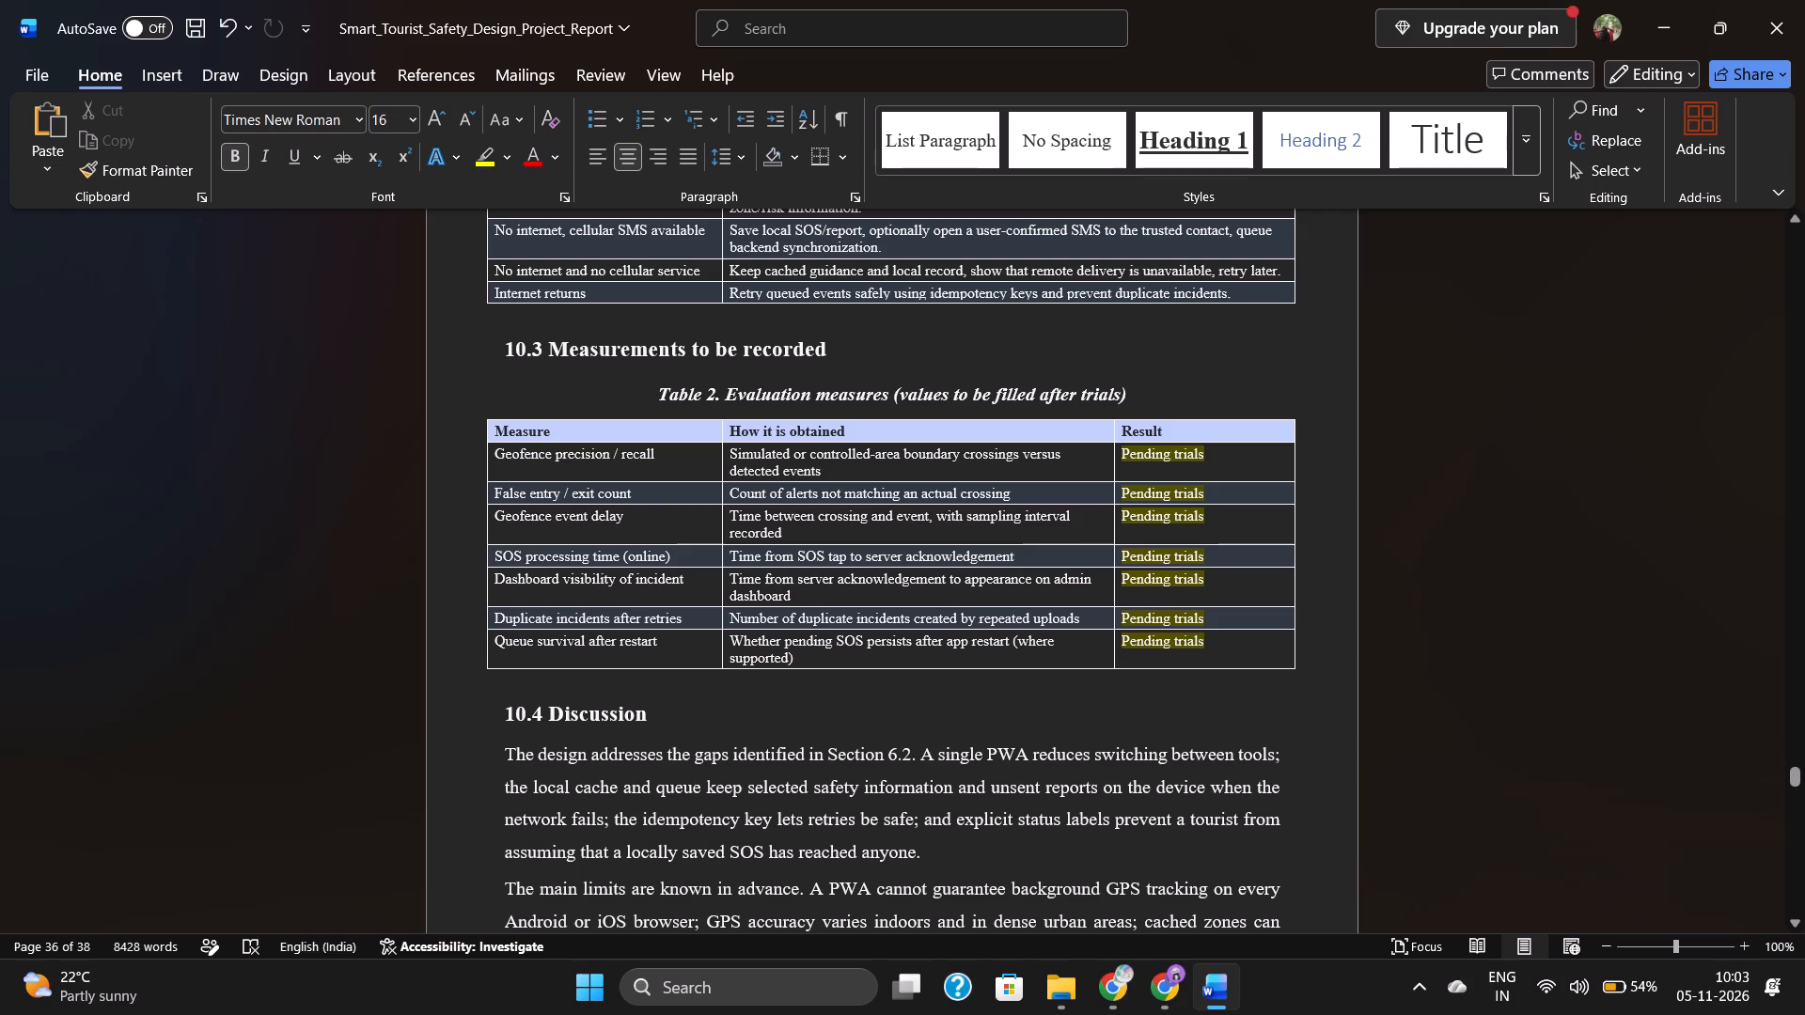
{"action": "left_click", "coordinate": [1122, 391]}
{"action": "left_click", "coordinate": [1127, 394]}
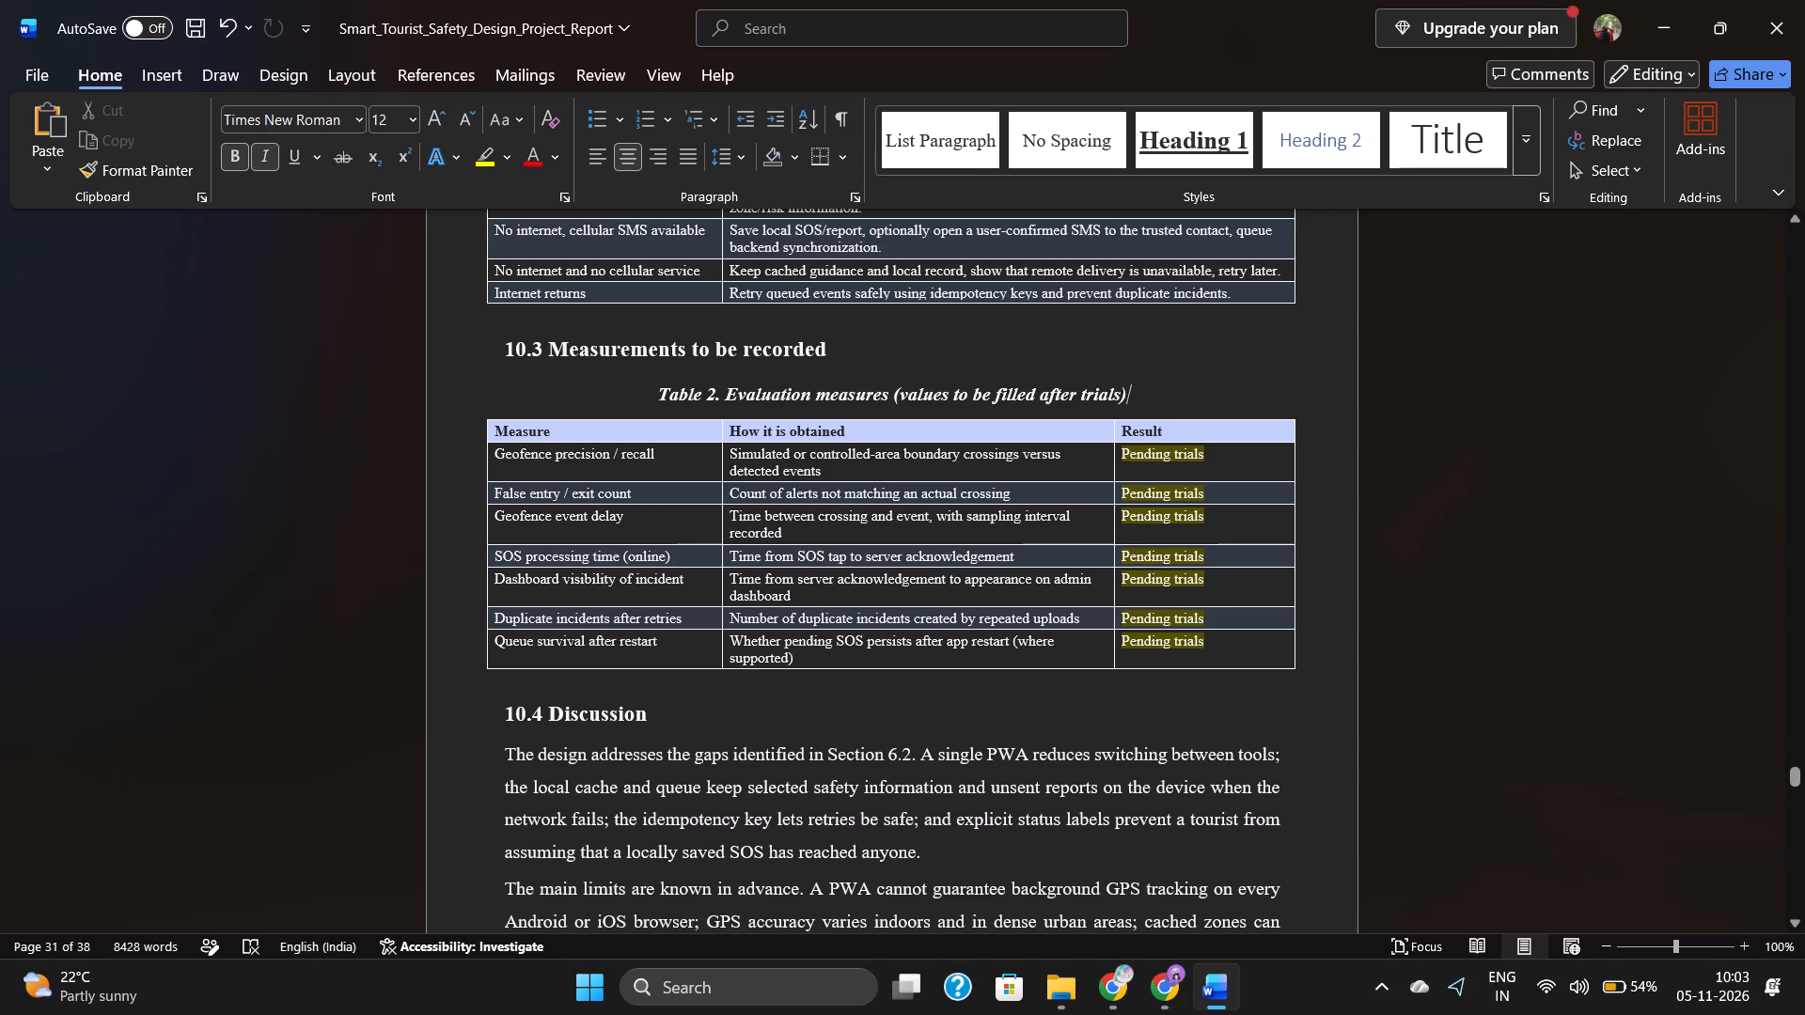
{"action": "key", "text": "BackSpace"}
{"action": "key", "text": "BackSpace"}
{"action": "key", "text": "BackSpace"}
{"action": "key", "text": "BackSpace"}
{"action": "key", "text": "BackSpace"}
{"action": "key", "text": "BackSpace"}
{"action": "key", "text": "BackSpace"}
{"action": "key", "text": "BackSpace"}
{"action": "key", "text": "BackSpace"}
{"action": "key", "text": "BackSpace"}
{"action": "key", "text": "BackSpace"}
{"action": "key", "text": "BackSpace"}
{"action": "key", "text": "BackSpace"}
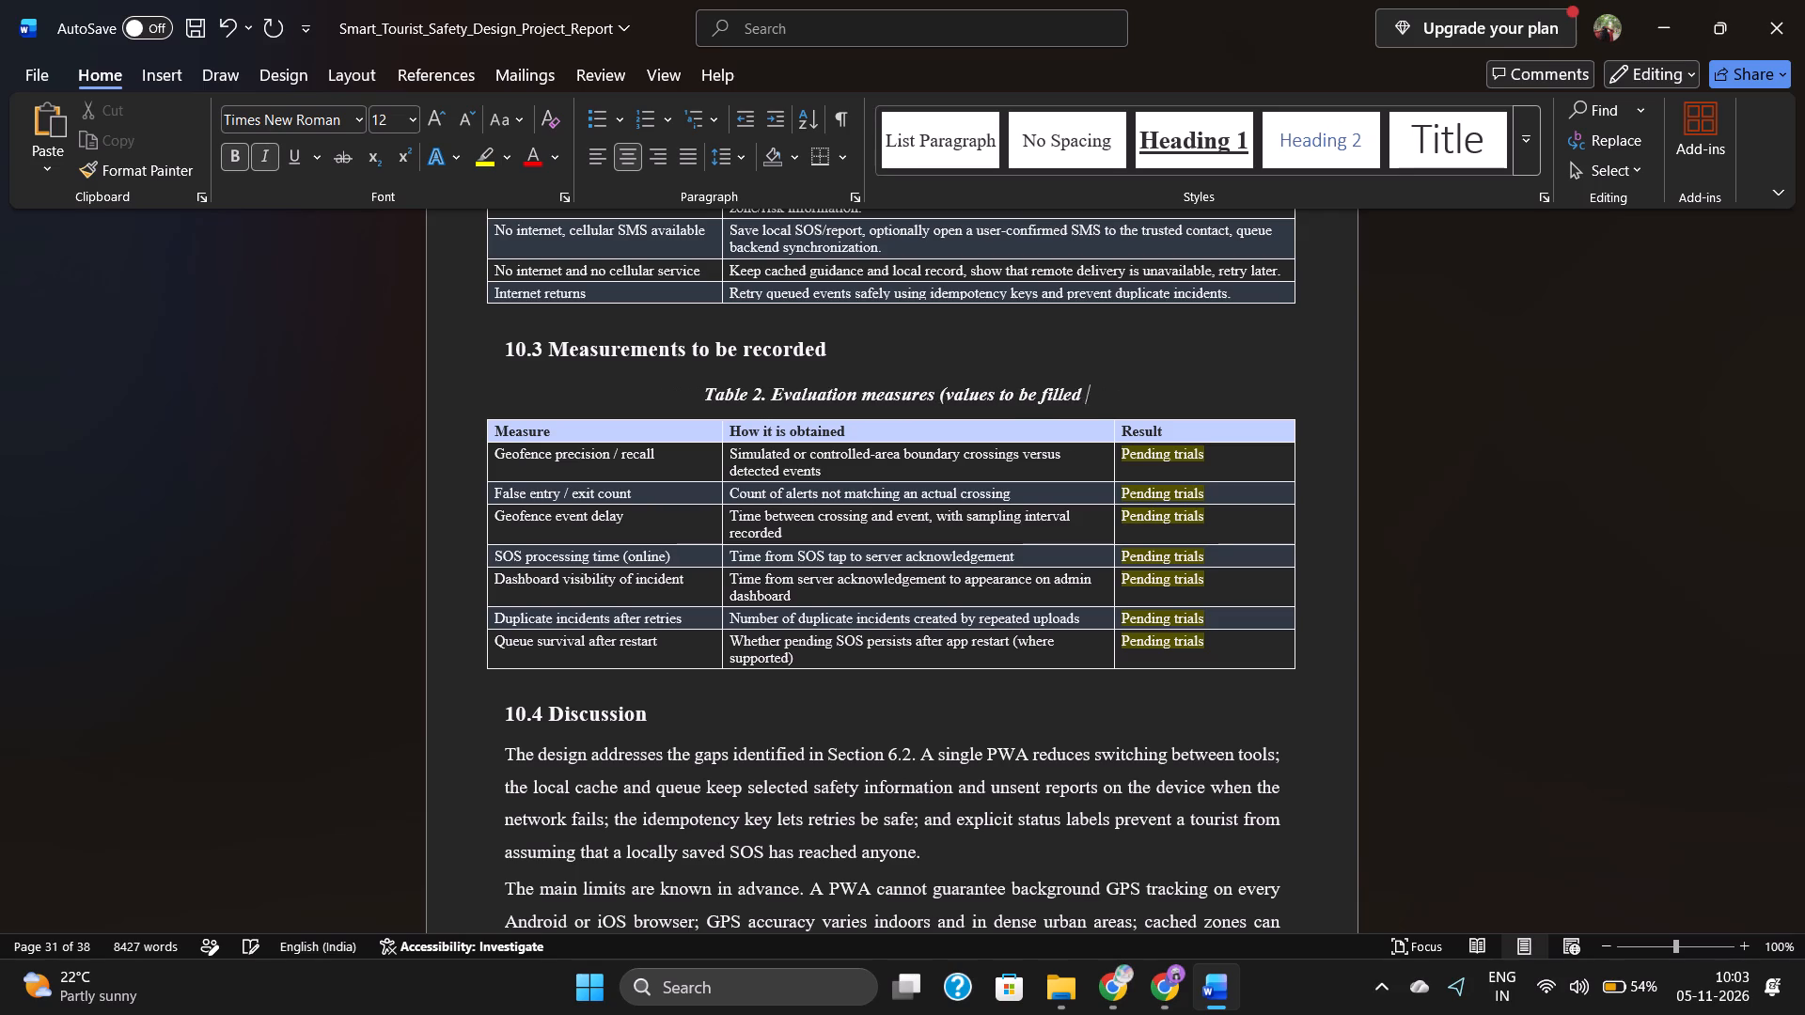
{"action": "key", "text": "BackSpace"}
{"action": "key", "text": "BackSpace"}
{"action": "key", "text": "BackSpace"}
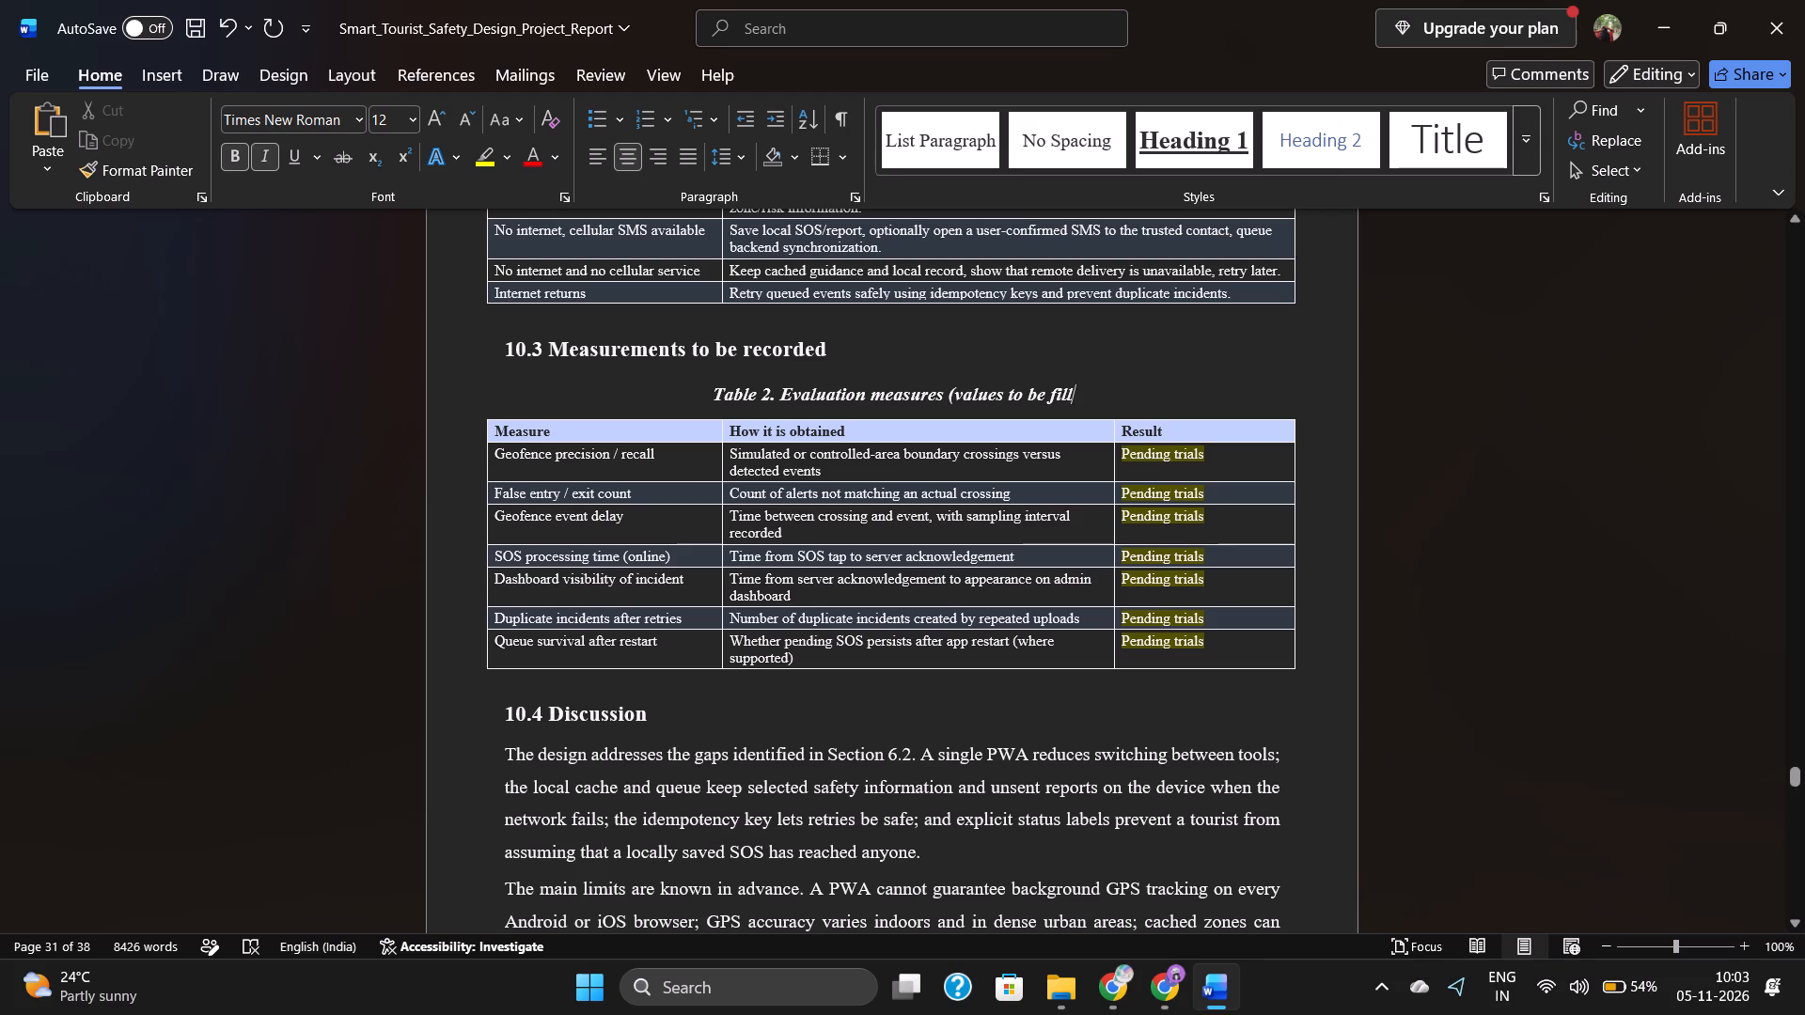
{"action": "key", "text": "BackSpace"}
{"action": "key", "text": "BackSpace"}
{"action": "key", "text": "BackSpace"}
{"action": "key", "text": "BackSpace"}
{"action": "key", "text": "BackSpace"}
{"action": "key", "text": "BackSpace"}
{"action": "key", "text": "BackSpace"}
{"action": "key", "text": "BackSpace"}
{"action": "key", "text": "BackSpace"}
{"action": "key", "text": "BackSpace"}
{"action": "key", "text": "BackSpace"}
{"action": "key", "text": "BackSpace"}
{"action": "key", "text": "BackSpace"}
{"action": "key", "text": "BackSpace"}
{"action": "key", "text": "BackSpace"}
{"action": "key", "text": "BackSpace"}
{"action": "key", "text": "BackSpace"}
{"action": "key", "text": "BackSpace"}
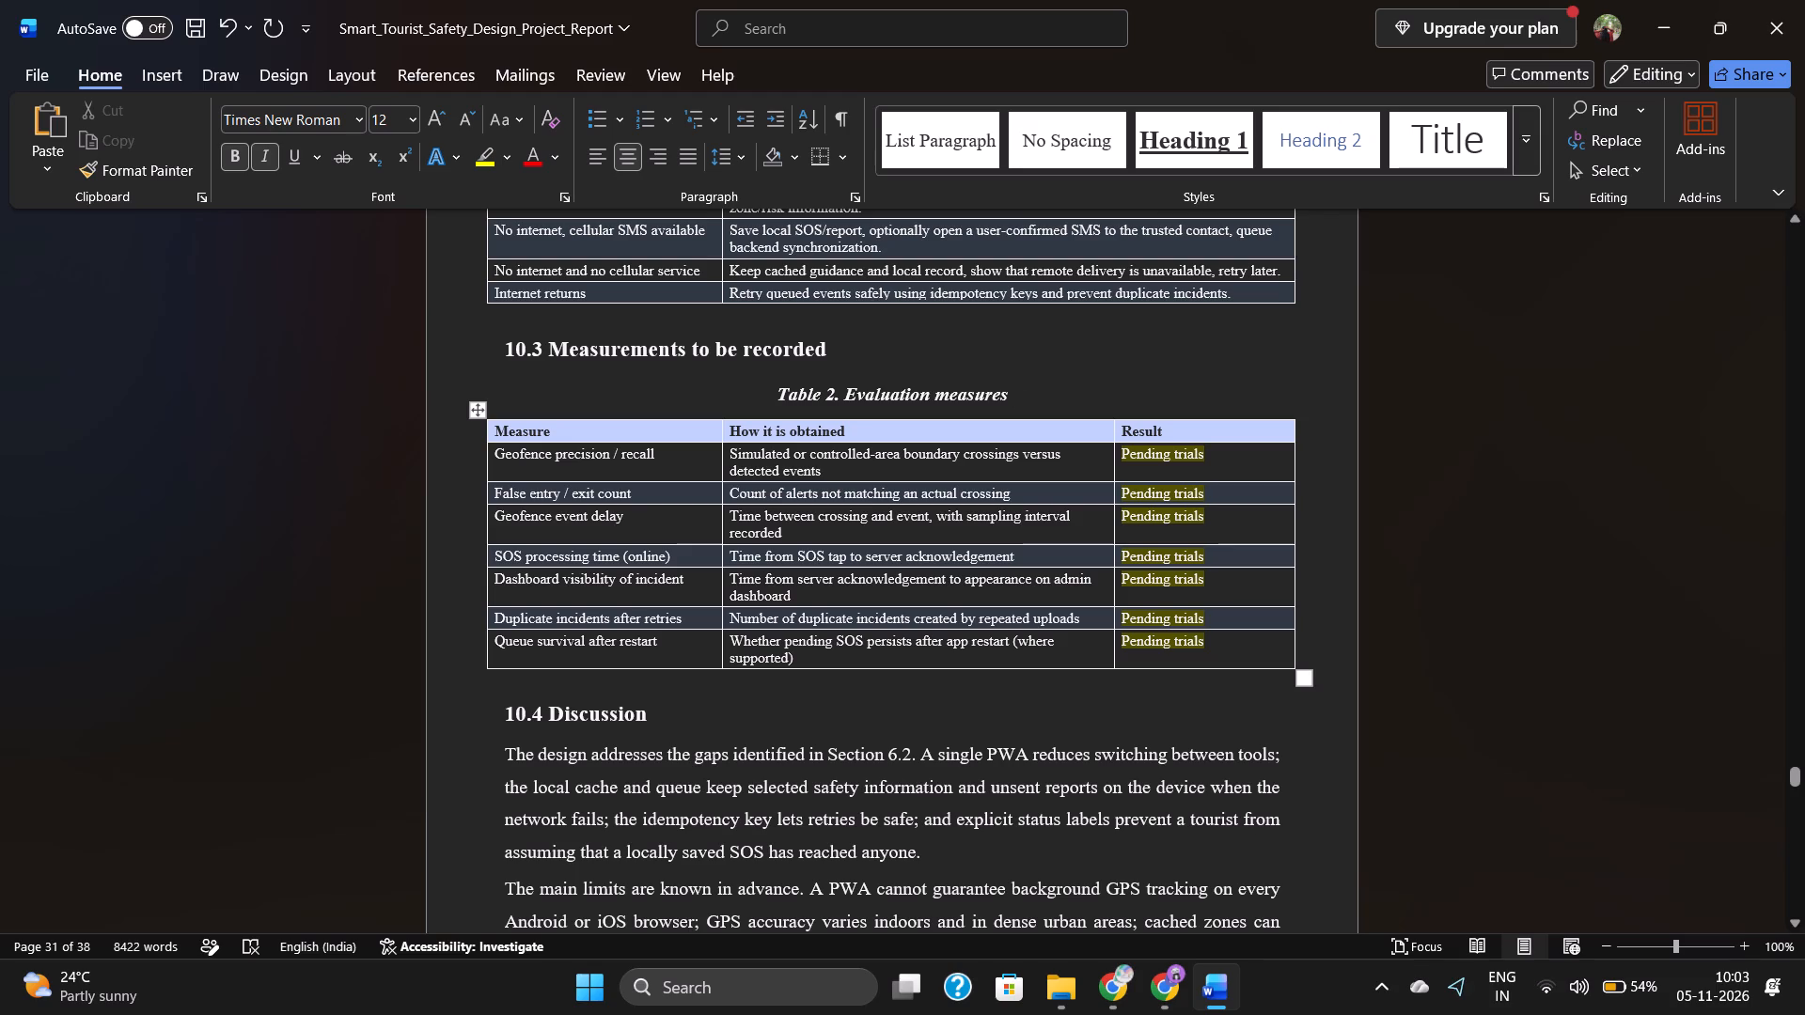
Remove the yellow highlight from "Pending trials" in the geofence precision, queue survival, duplicate incidents and dashboard visibility rows of Table 2.
{"action": "left_click_drag", "start_coordinate": [1218, 447], "coordinate": [1122, 459]}
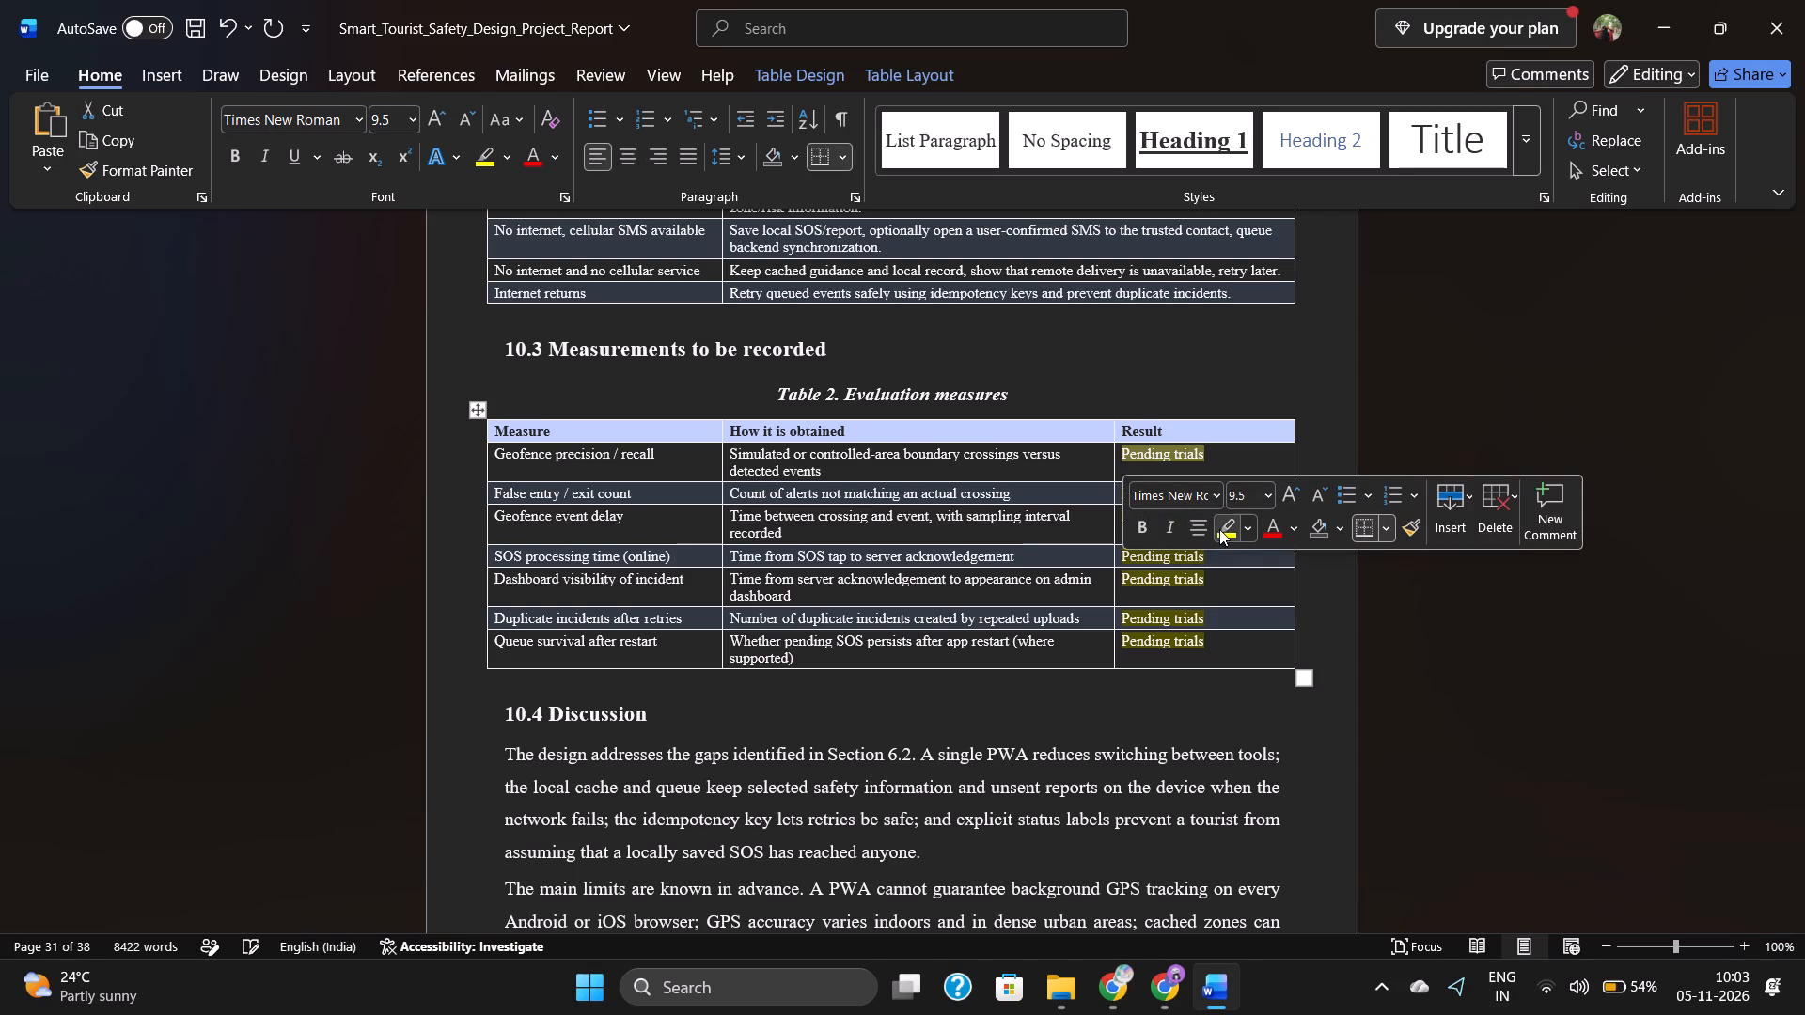
{"action": "left_click", "coordinate": [1221, 529]}
{"action": "left_click_drag", "start_coordinate": [1209, 647], "coordinate": [1149, 647]}
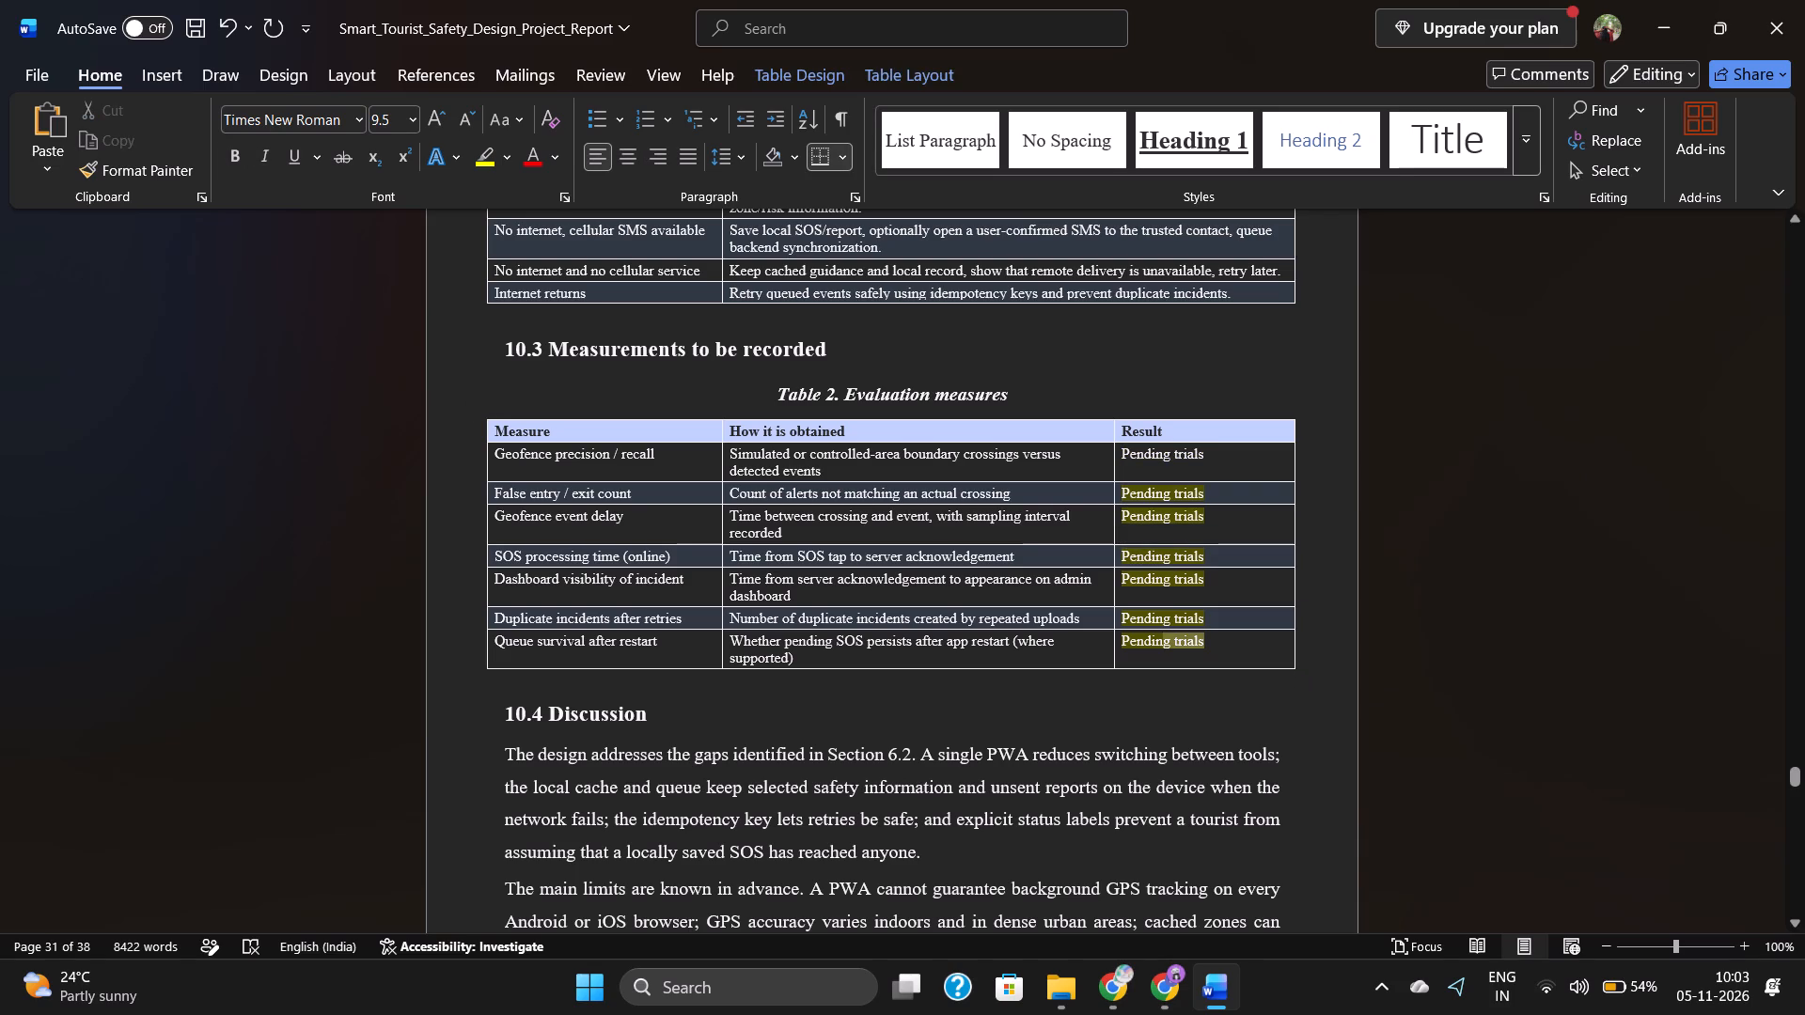
{"action": "left_click_drag", "start_coordinate": [1149, 647], "coordinate": [1142, 647]}
{"action": "left_click", "coordinate": [1248, 599]}
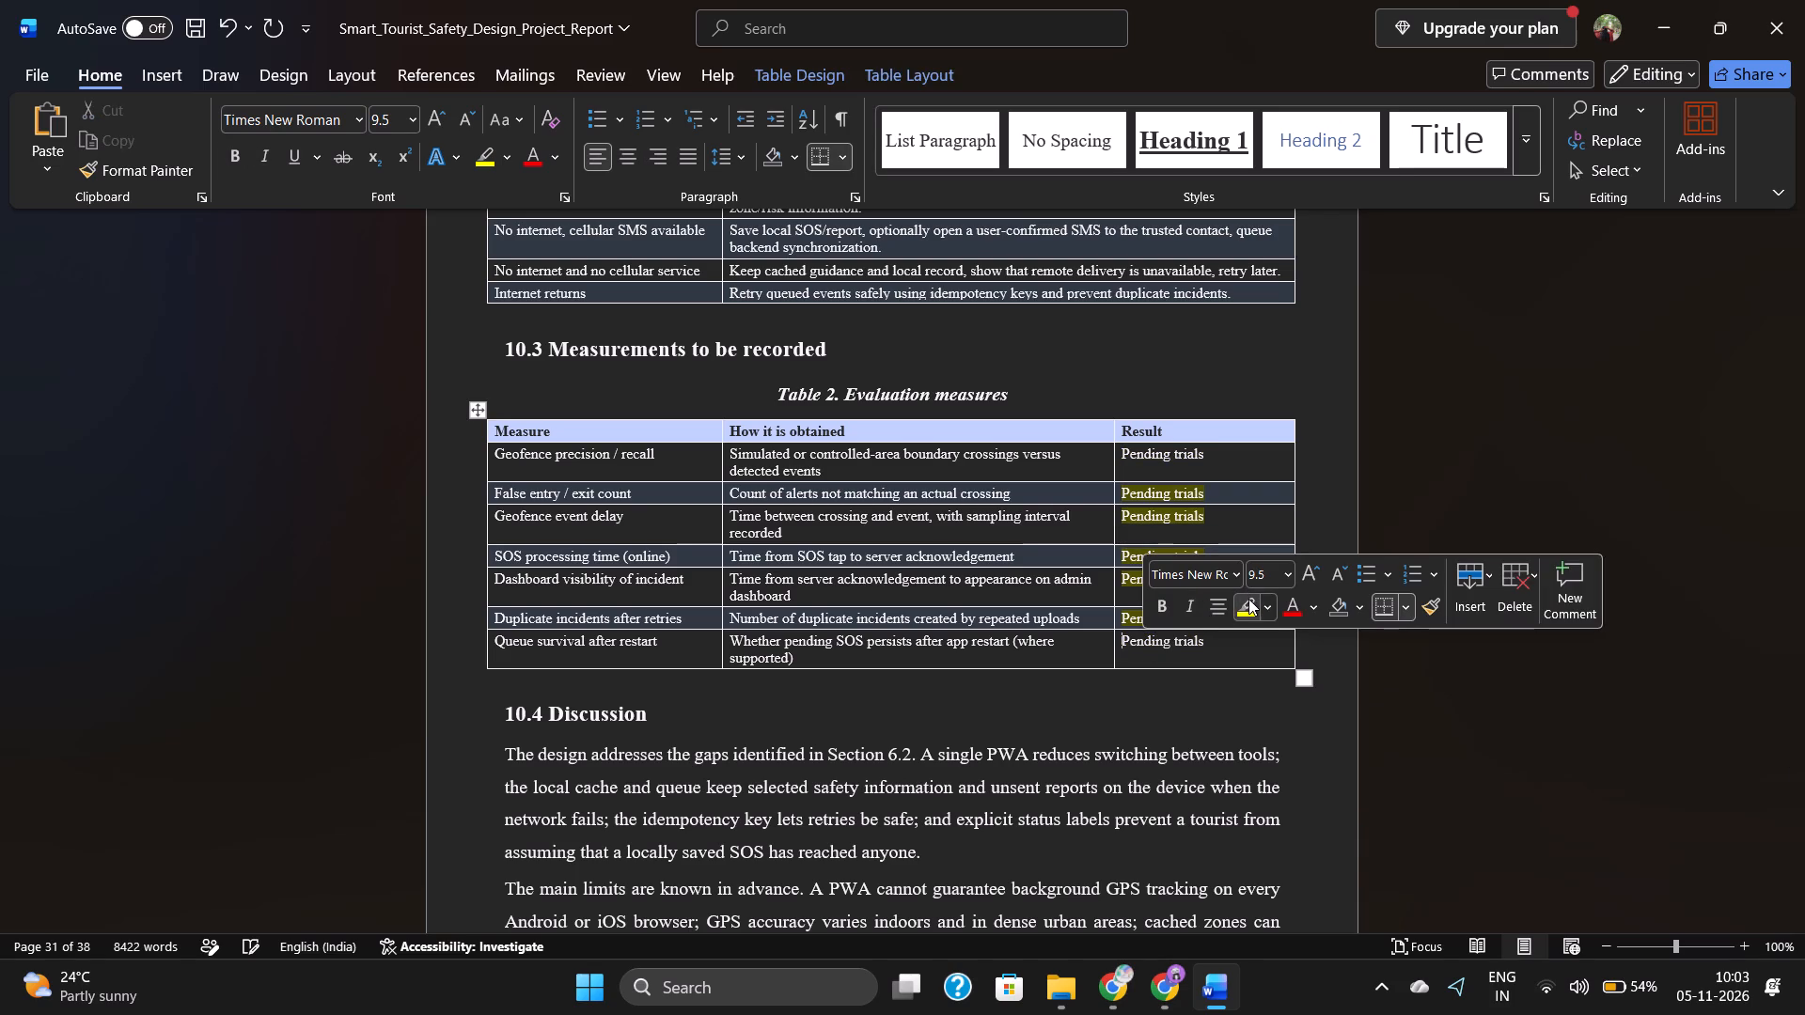
{"action": "left_click", "coordinate": [1225, 715]}
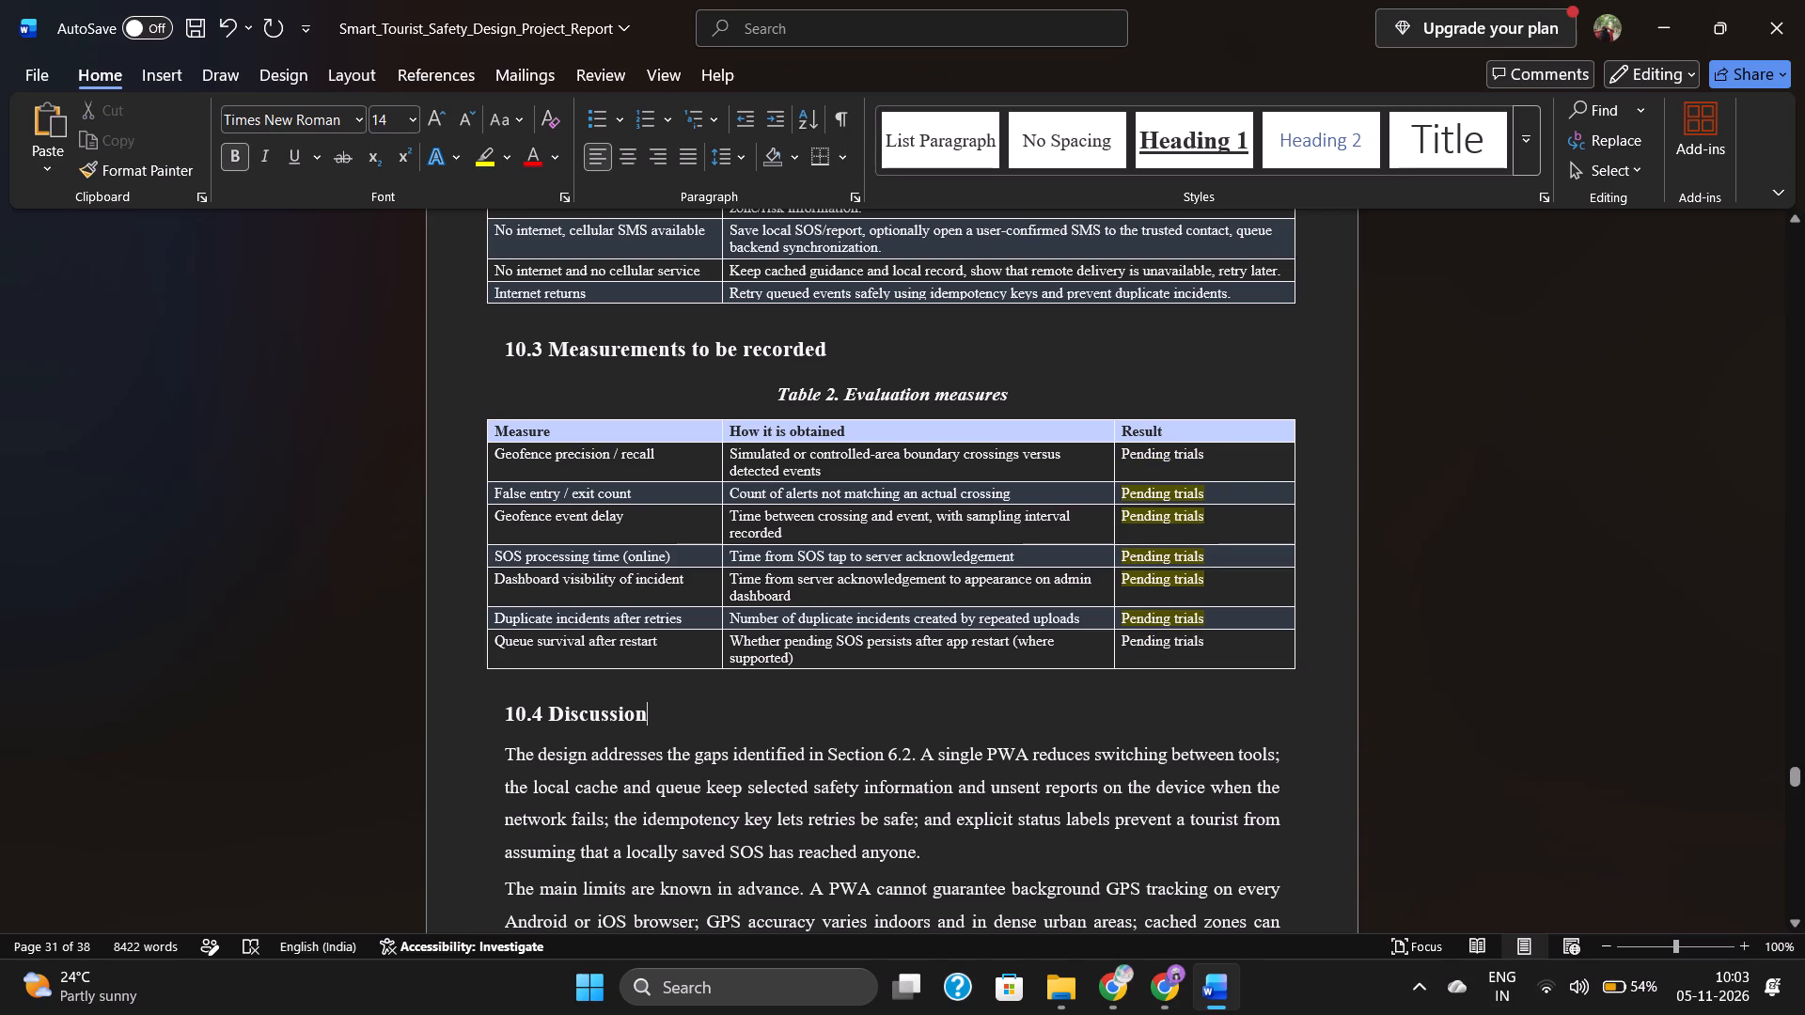
{"action": "left_click_drag", "start_coordinate": [1228, 621], "coordinate": [1126, 623]}
{"action": "left_click", "coordinate": [1227, 589]}
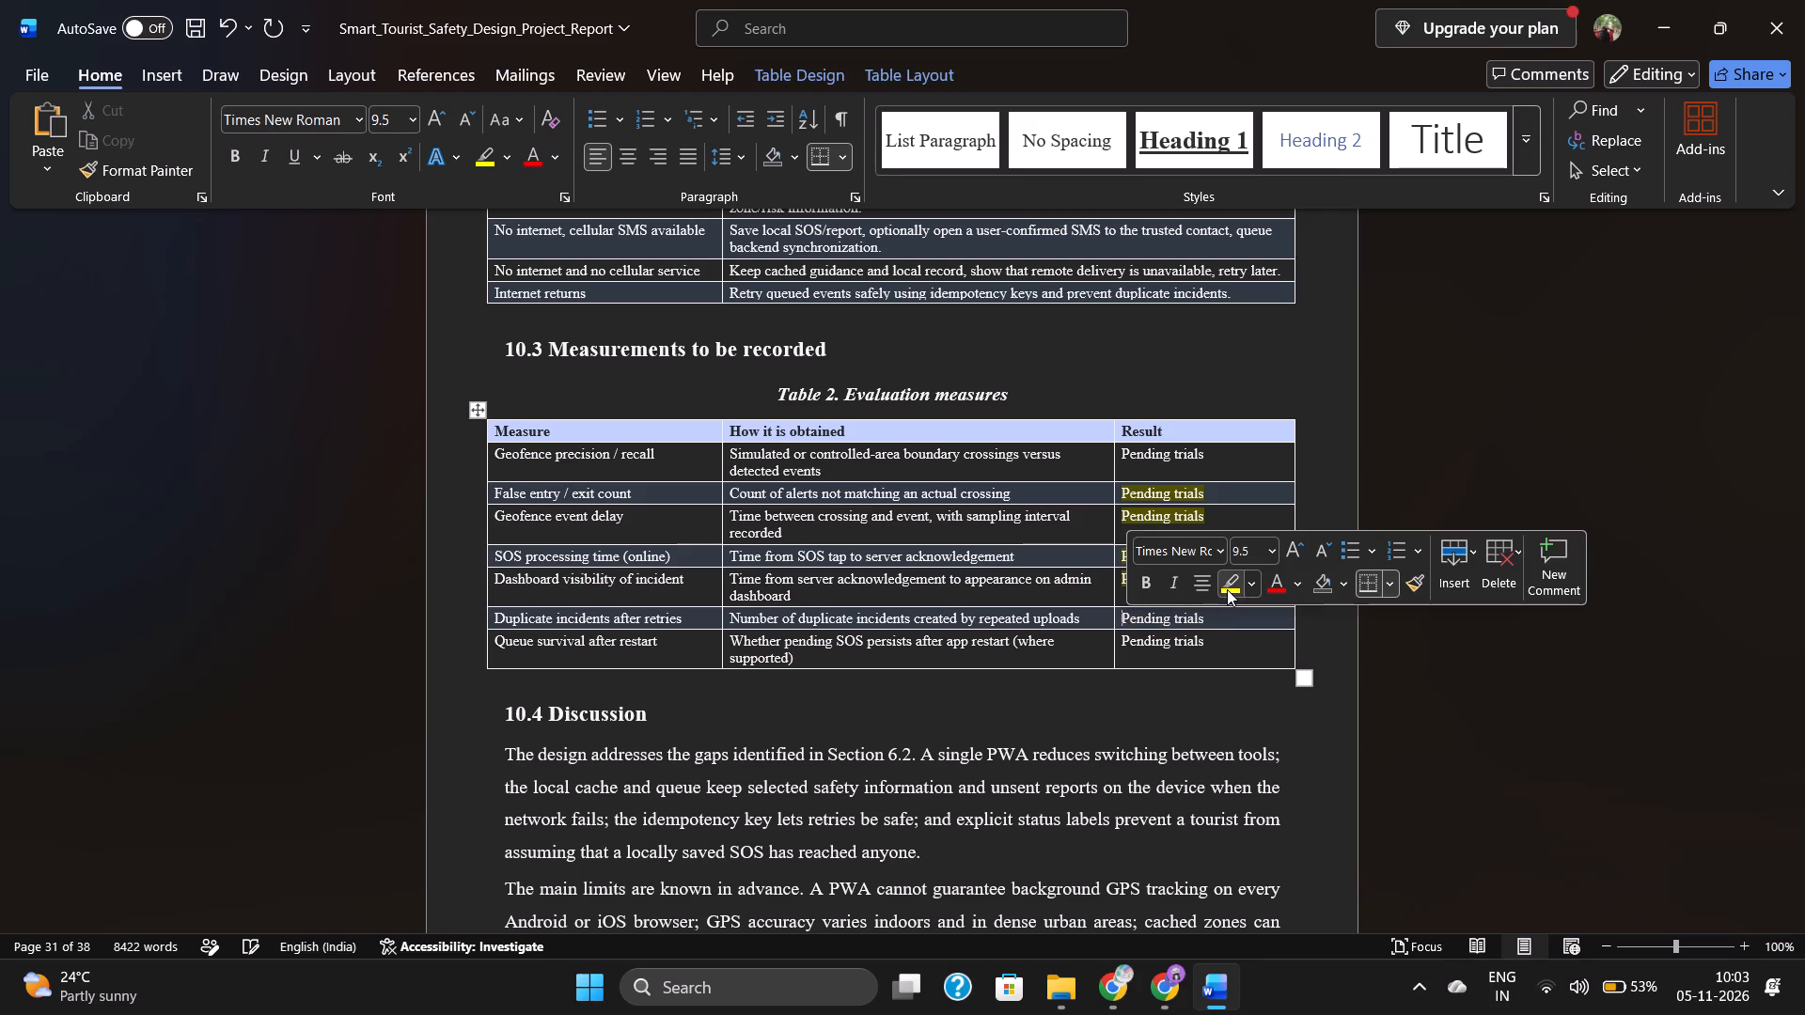
{"action": "left_click", "coordinate": [1214, 710]}
{"action": "left_click_drag", "start_coordinate": [1221, 574], "coordinate": [1162, 578]}
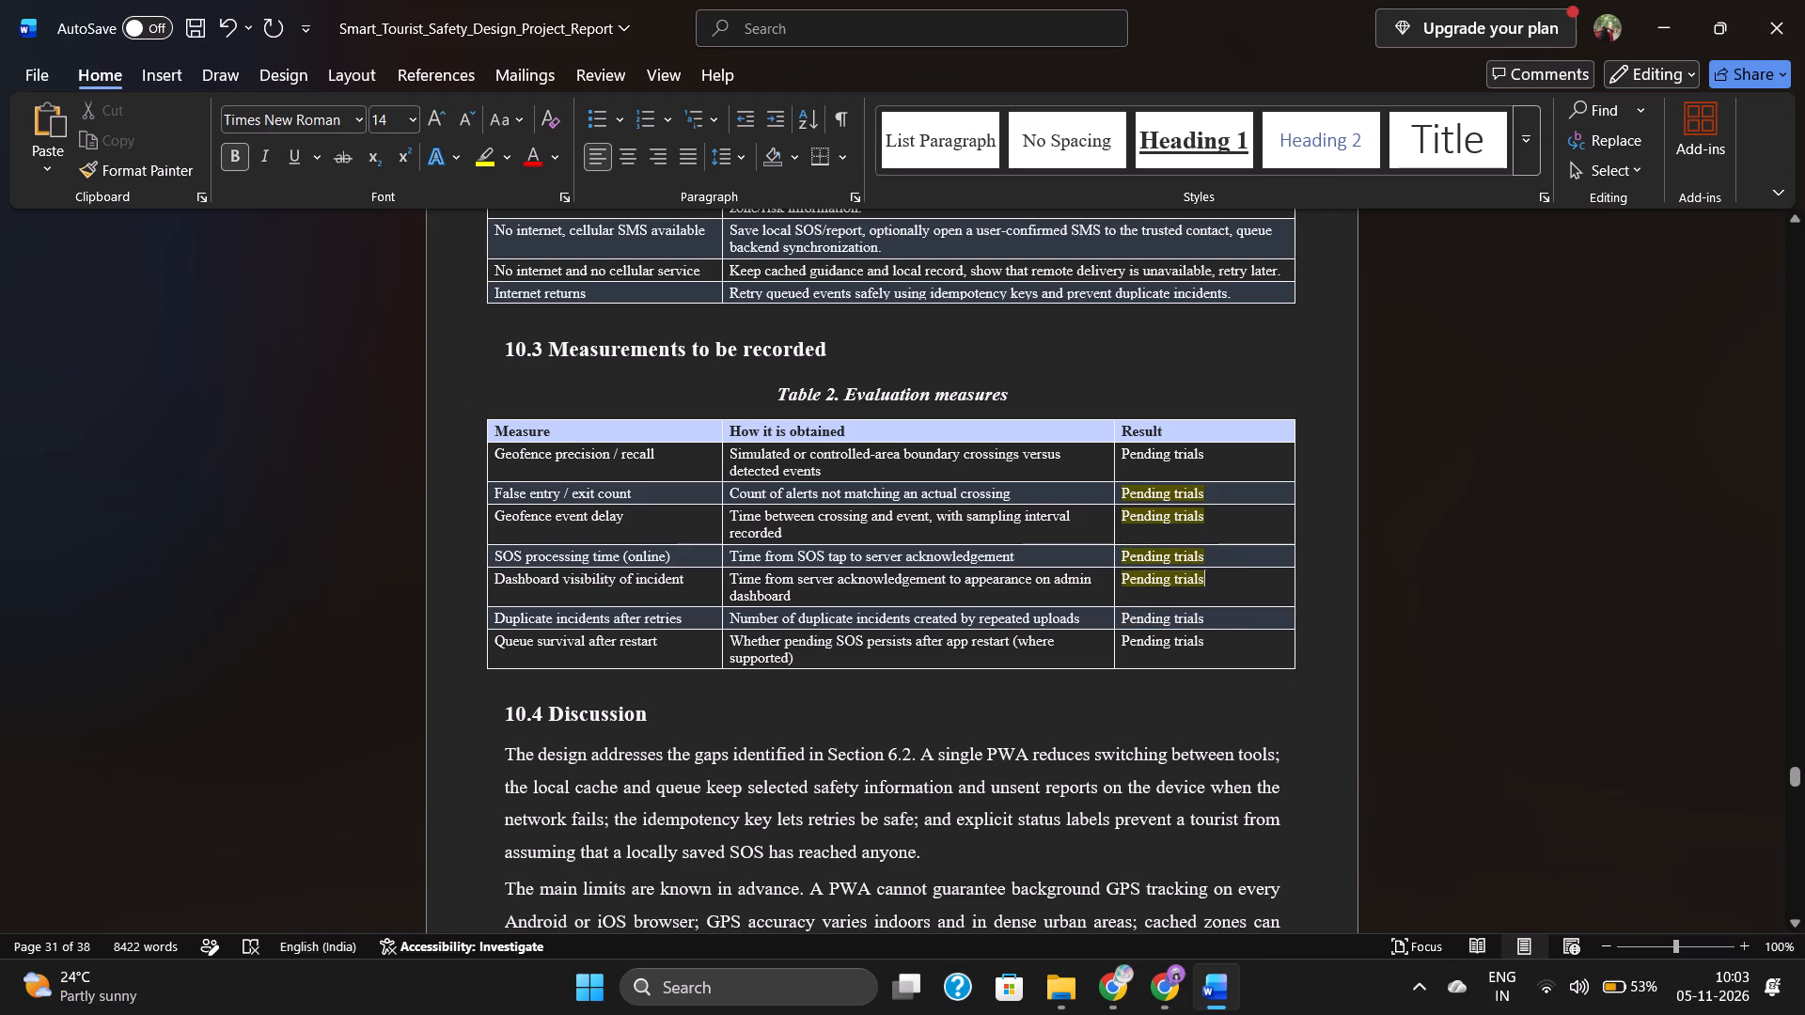
{"action": "left_click_drag", "start_coordinate": [1162, 578], "coordinate": [1142, 578]}
{"action": "left_click", "coordinate": [1237, 537]}
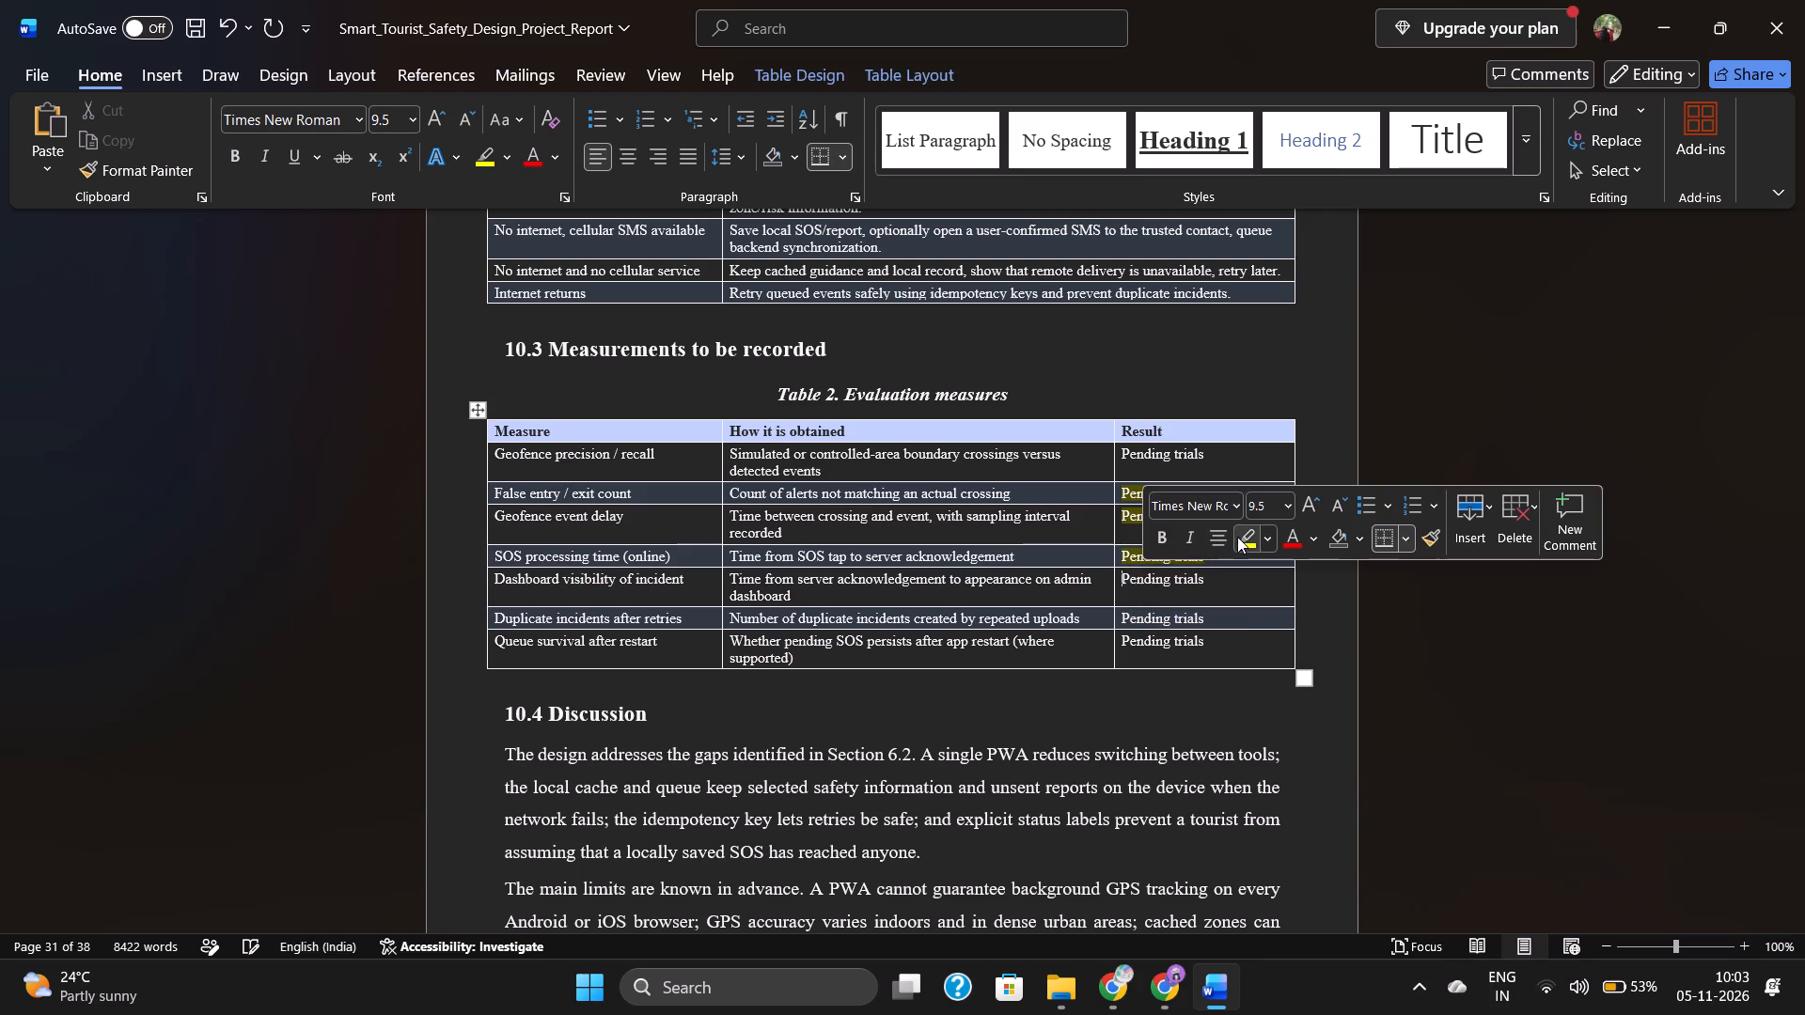
{"action": "left_click", "coordinate": [1166, 717]}
Remove the yellow highlight from "Pending trials" in the SOS processing time, geofence event delay and false entry / exit count rows.
{"action": "left_click_drag", "start_coordinate": [1216, 555], "coordinate": [1208, 555]}
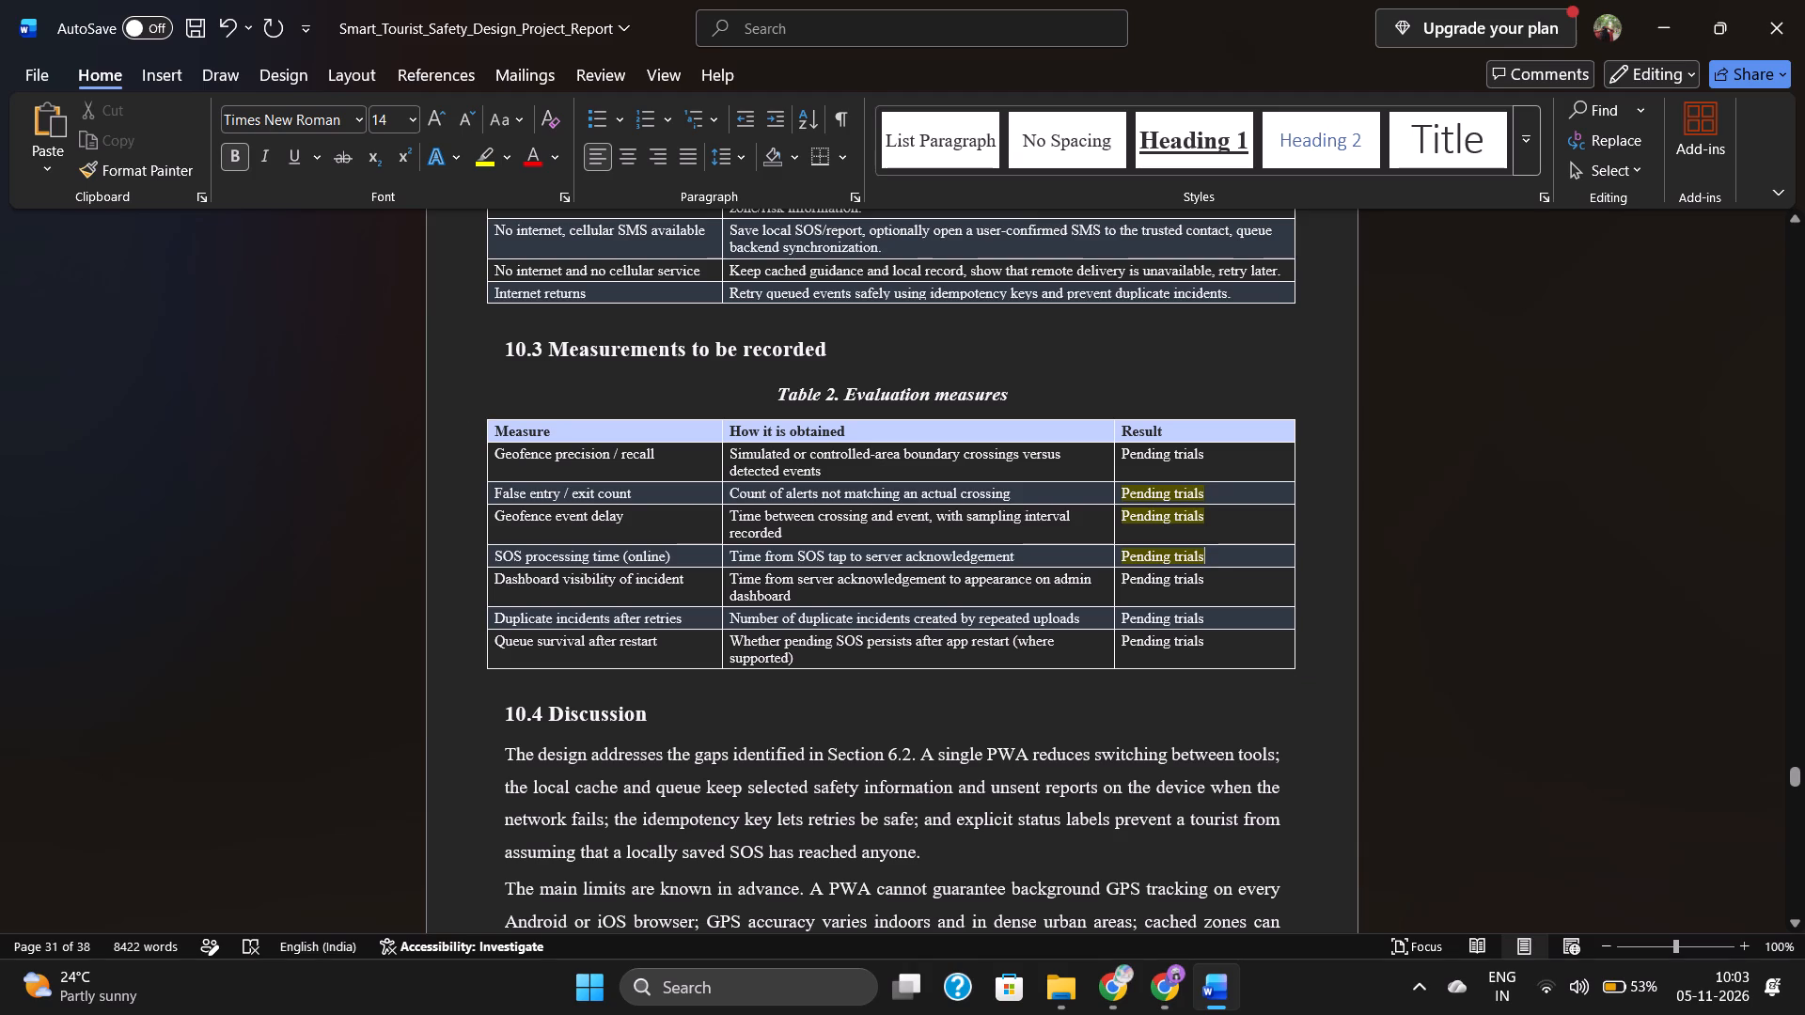
{"action": "left_click_drag", "start_coordinate": [1208, 555], "coordinate": [1139, 561]}
{"action": "left_click", "coordinate": [1241, 526]}
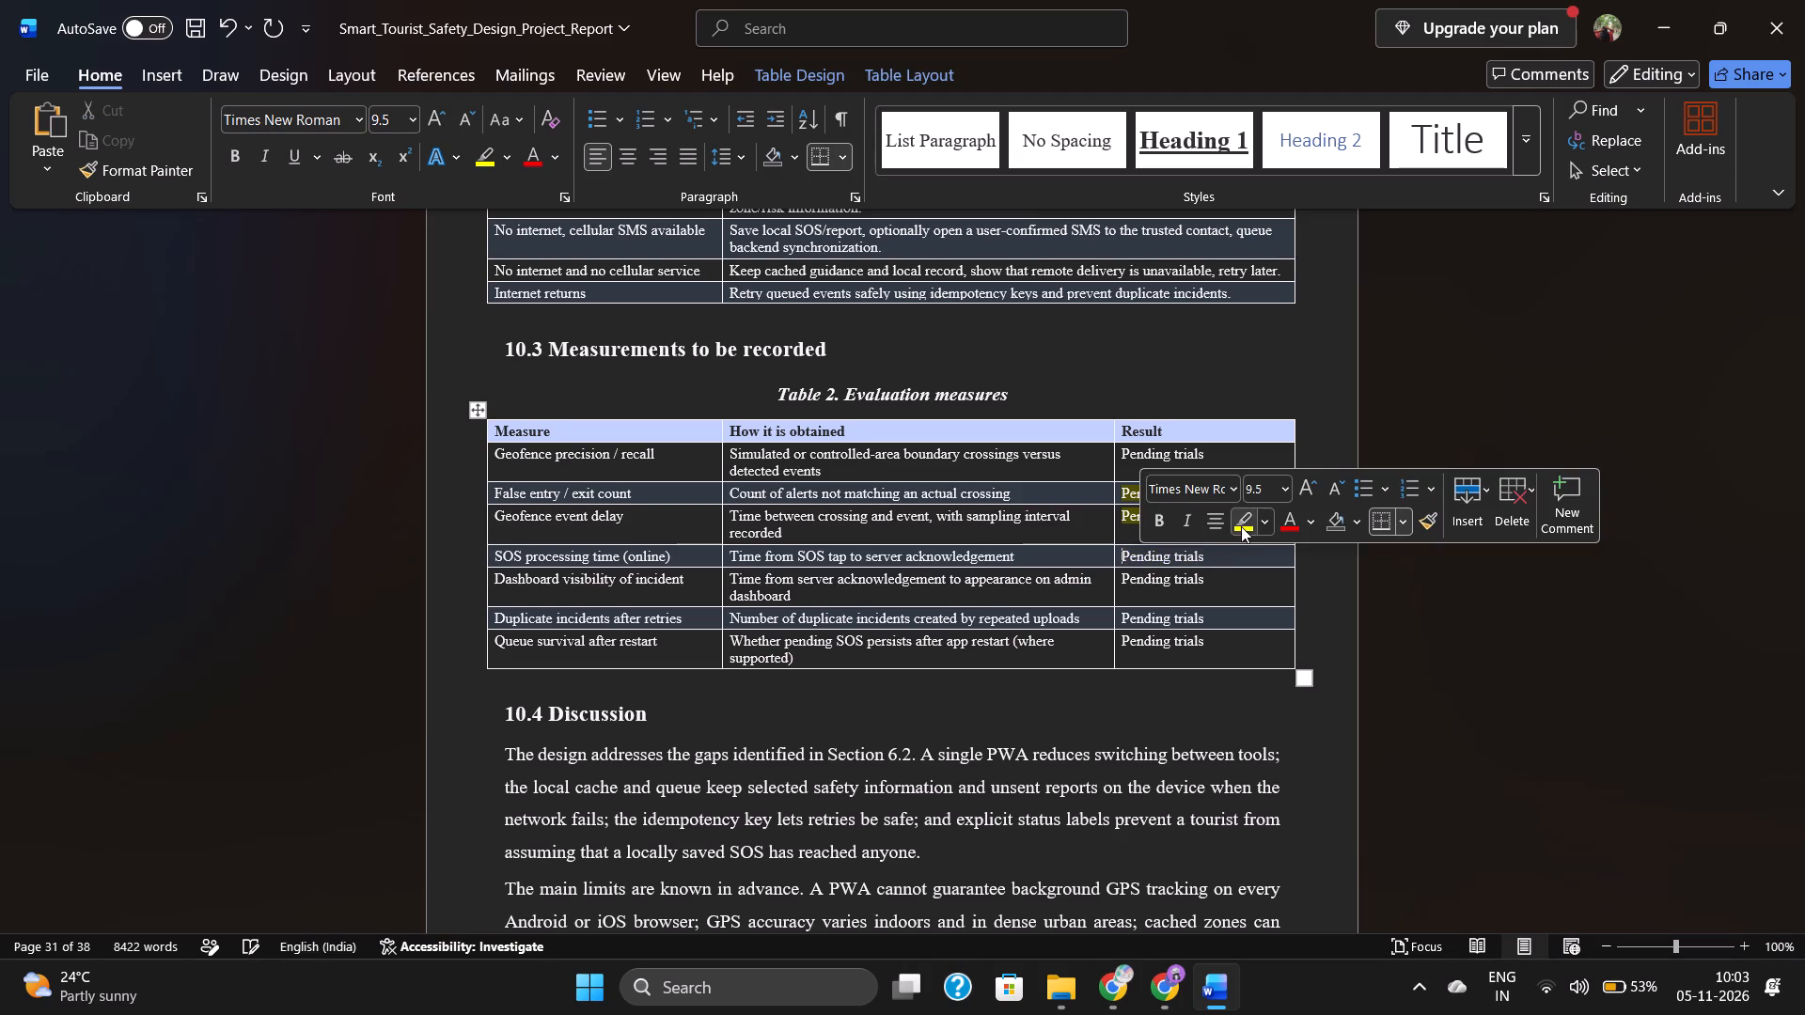
{"action": "left_click", "coordinate": [1176, 721]}
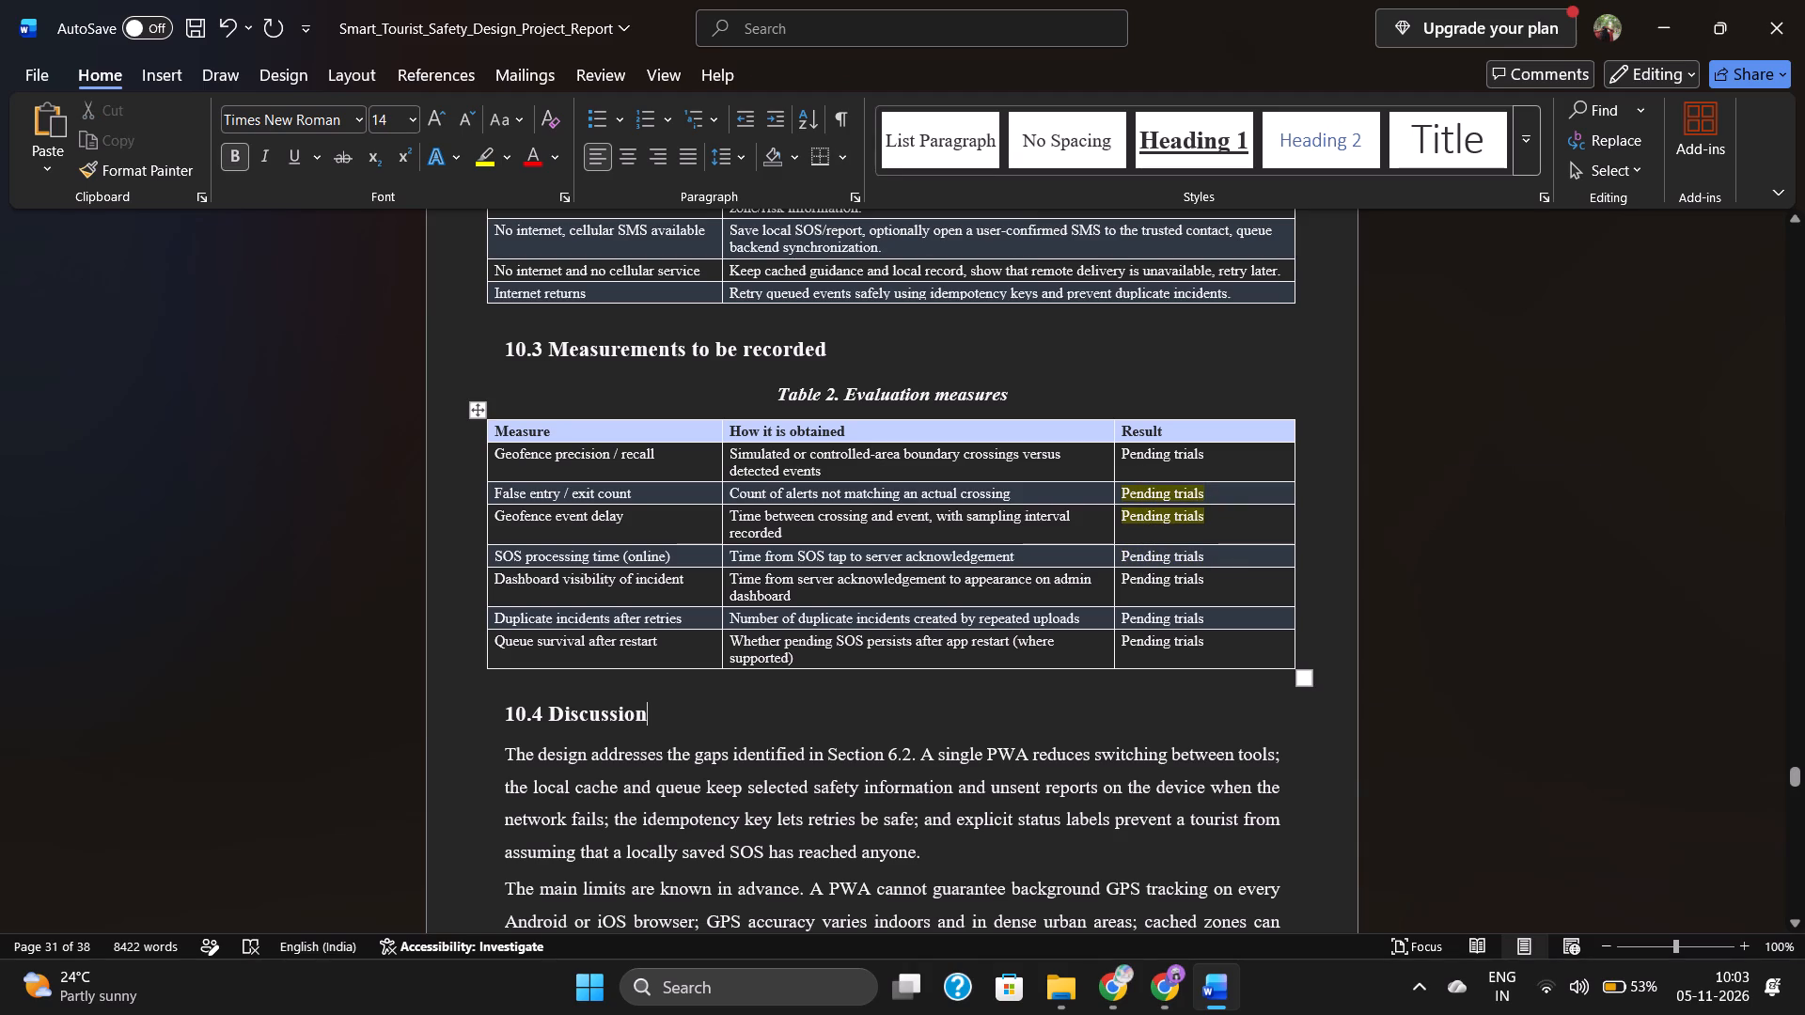
{"action": "left_click_drag", "start_coordinate": [1216, 517], "coordinate": [1119, 522]}
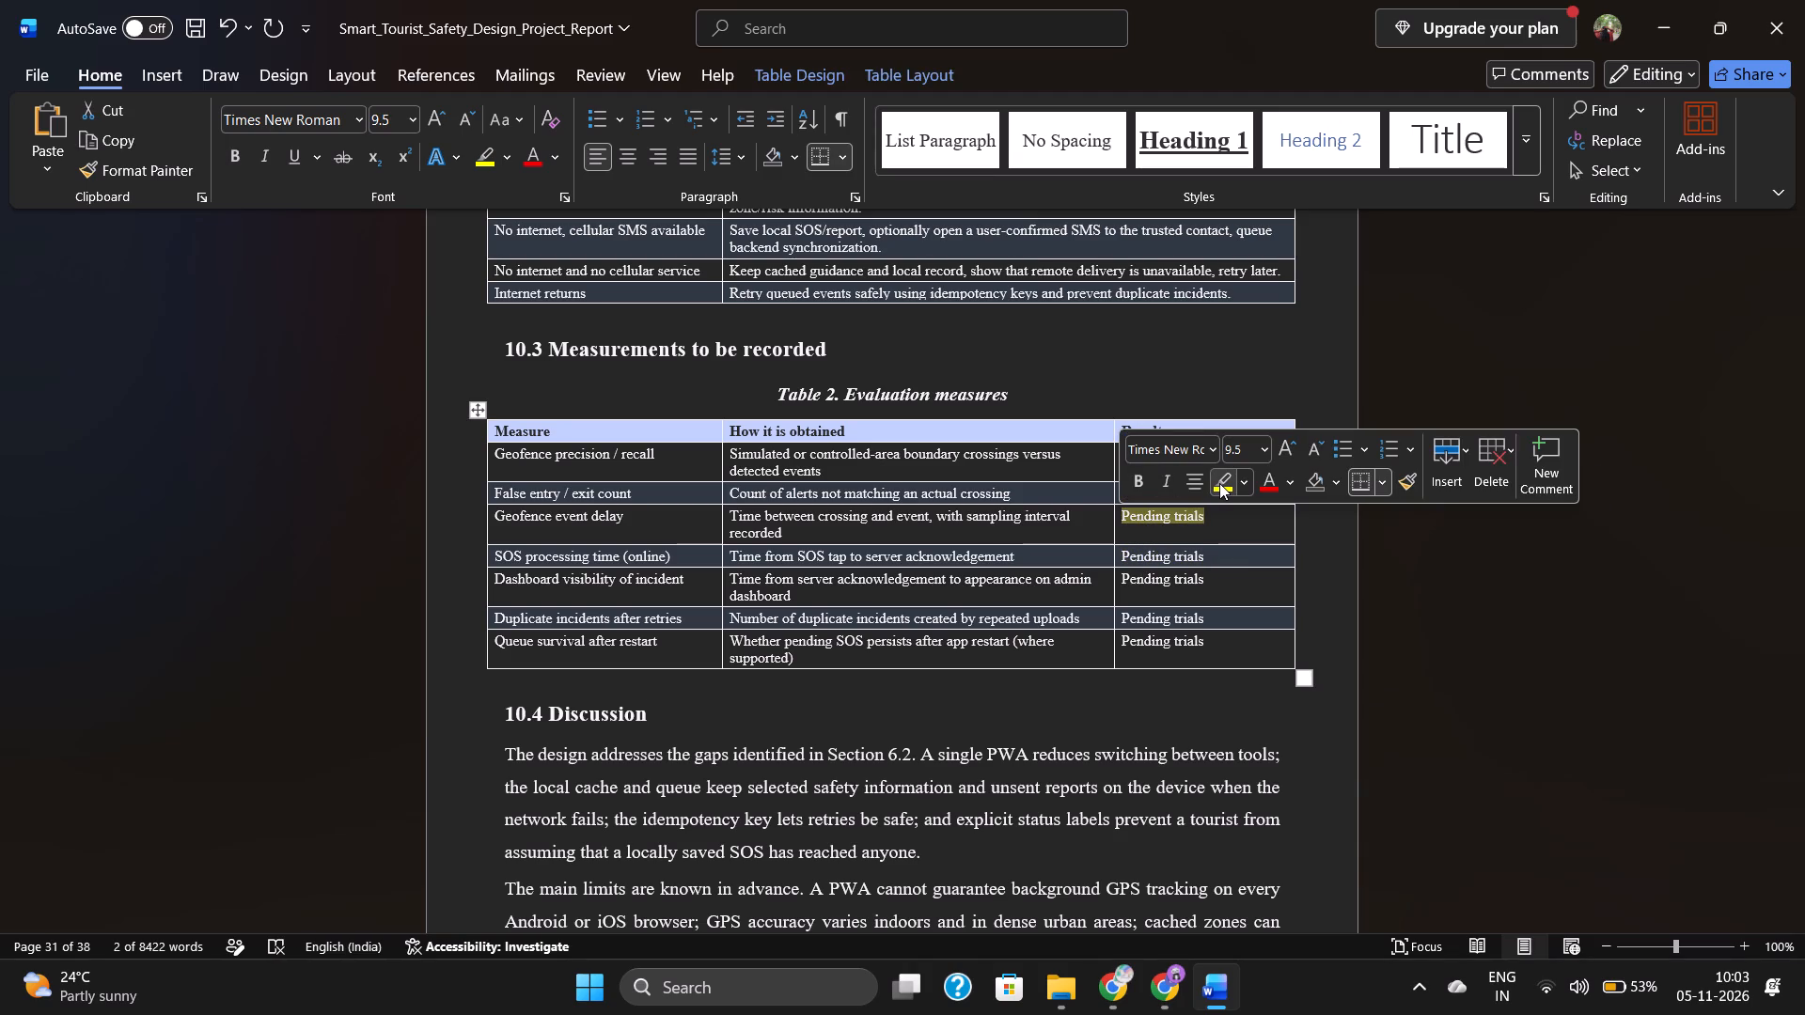
{"action": "left_click", "coordinate": [1219, 483]}
{"action": "left_click", "coordinate": [1344, 596]}
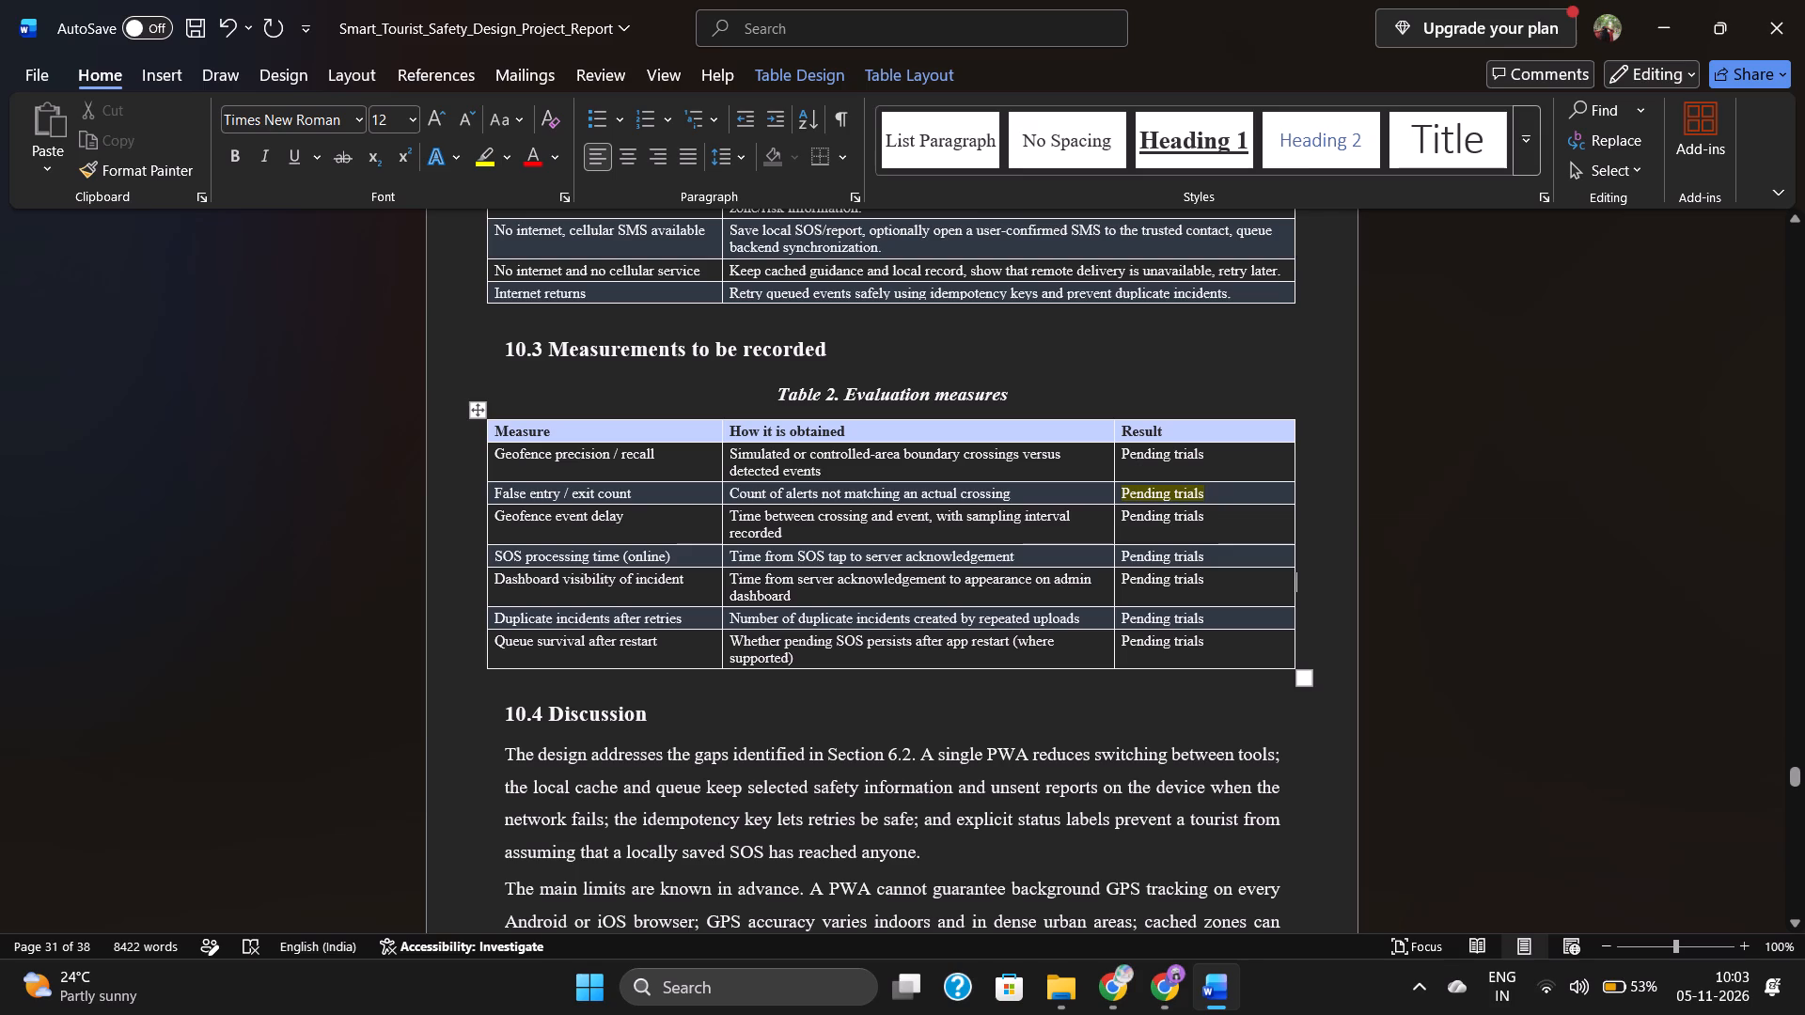
{"action": "left_click_drag", "start_coordinate": [1217, 499], "coordinate": [1095, 492]}
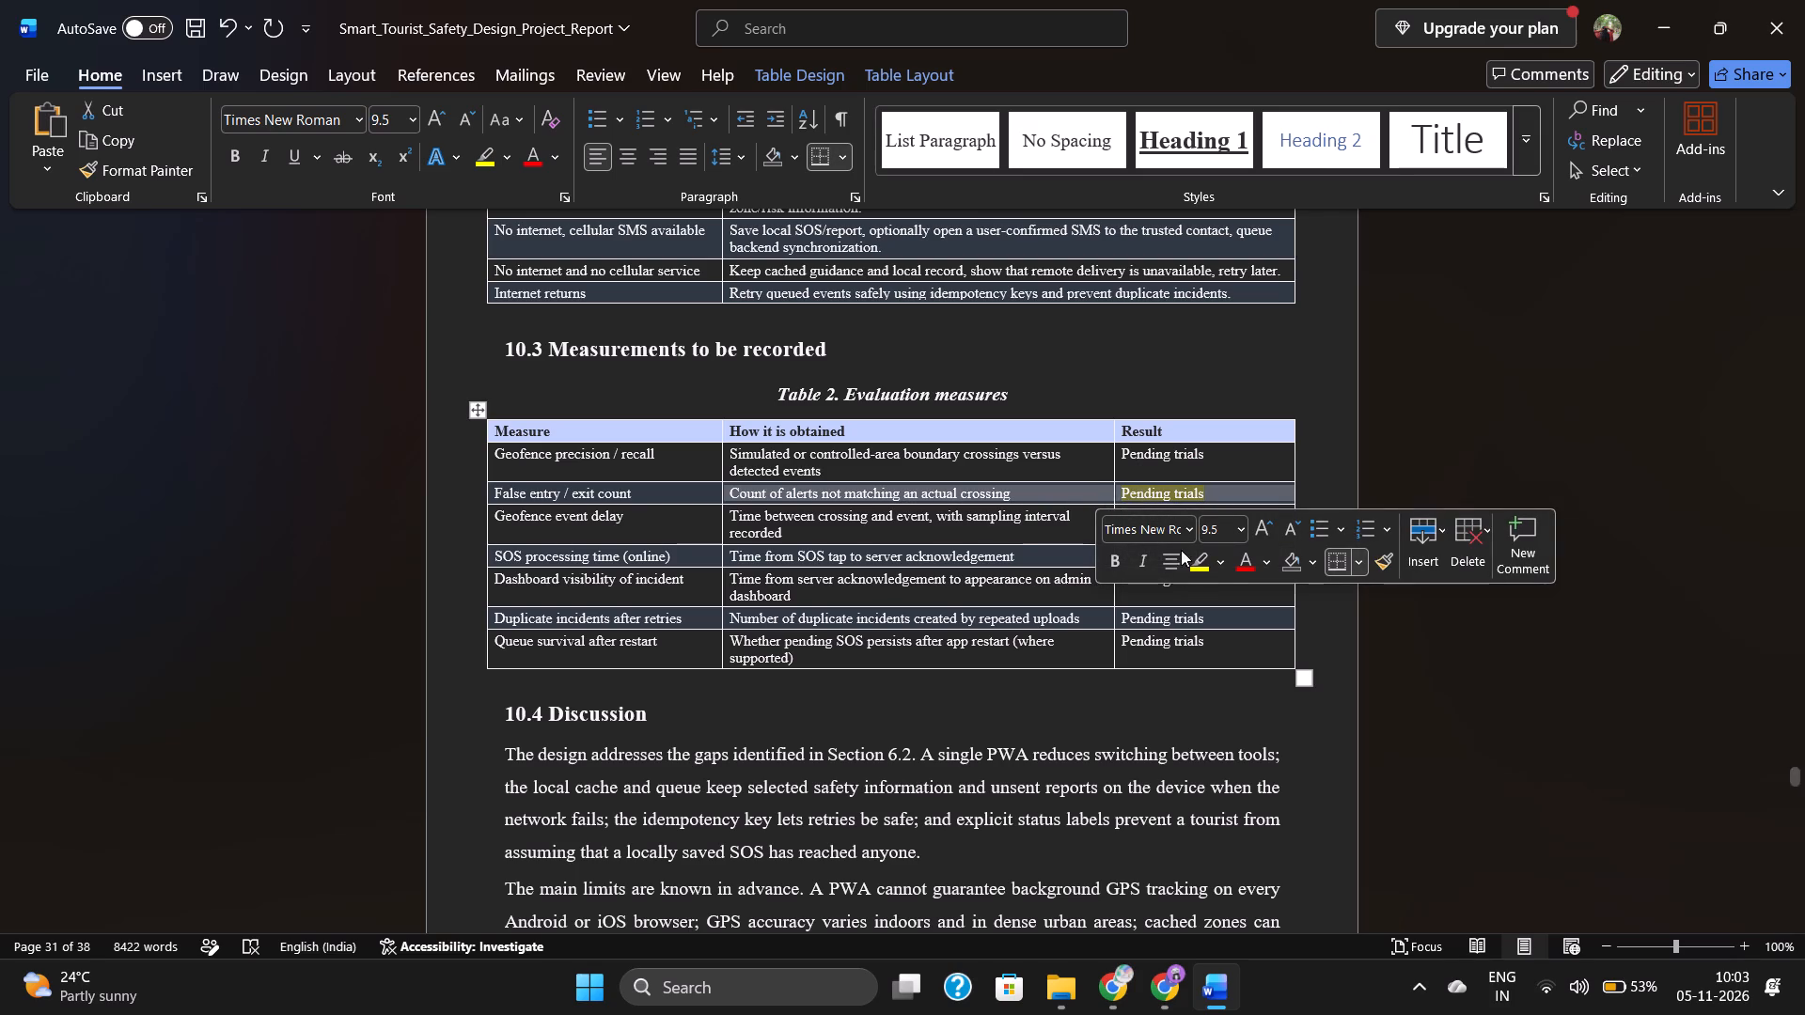
{"action": "left_click", "coordinate": [1195, 558]}
{"action": "left_click", "coordinate": [1195, 558]}
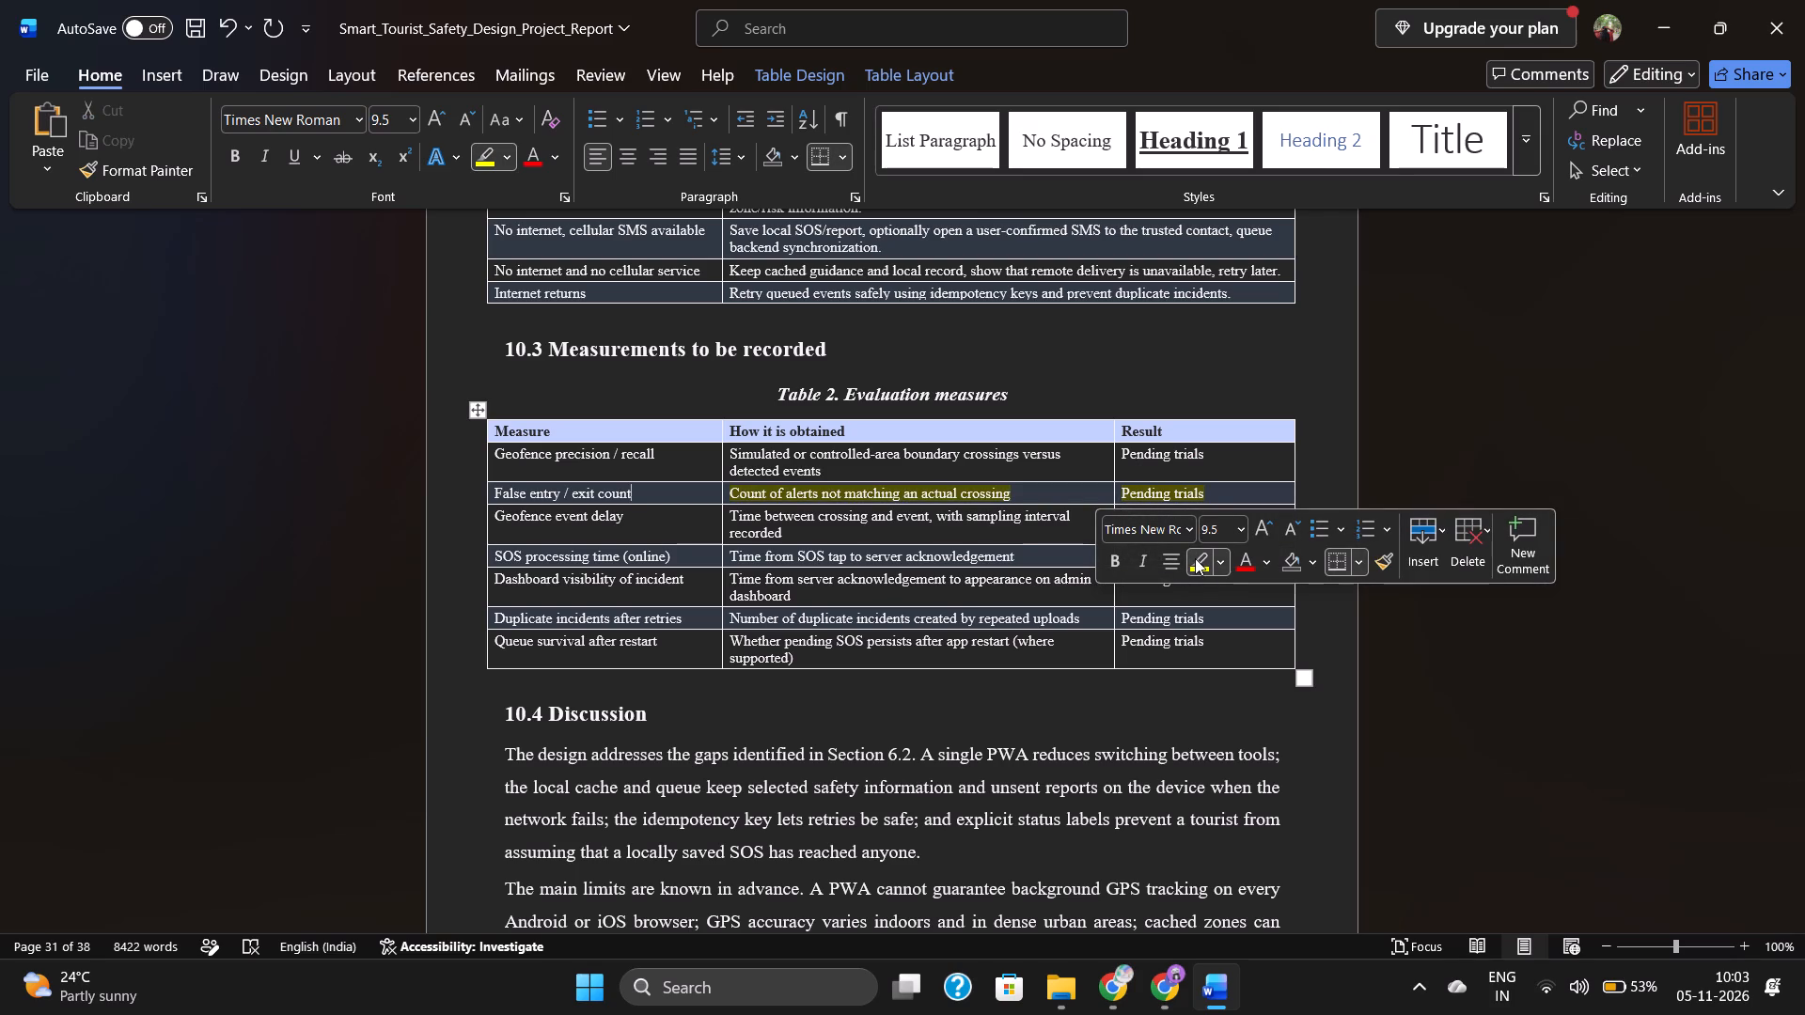
{"action": "left_click", "coordinate": [1195, 558]}
{"action": "left_click_drag", "start_coordinate": [1222, 494], "coordinate": [925, 493]}
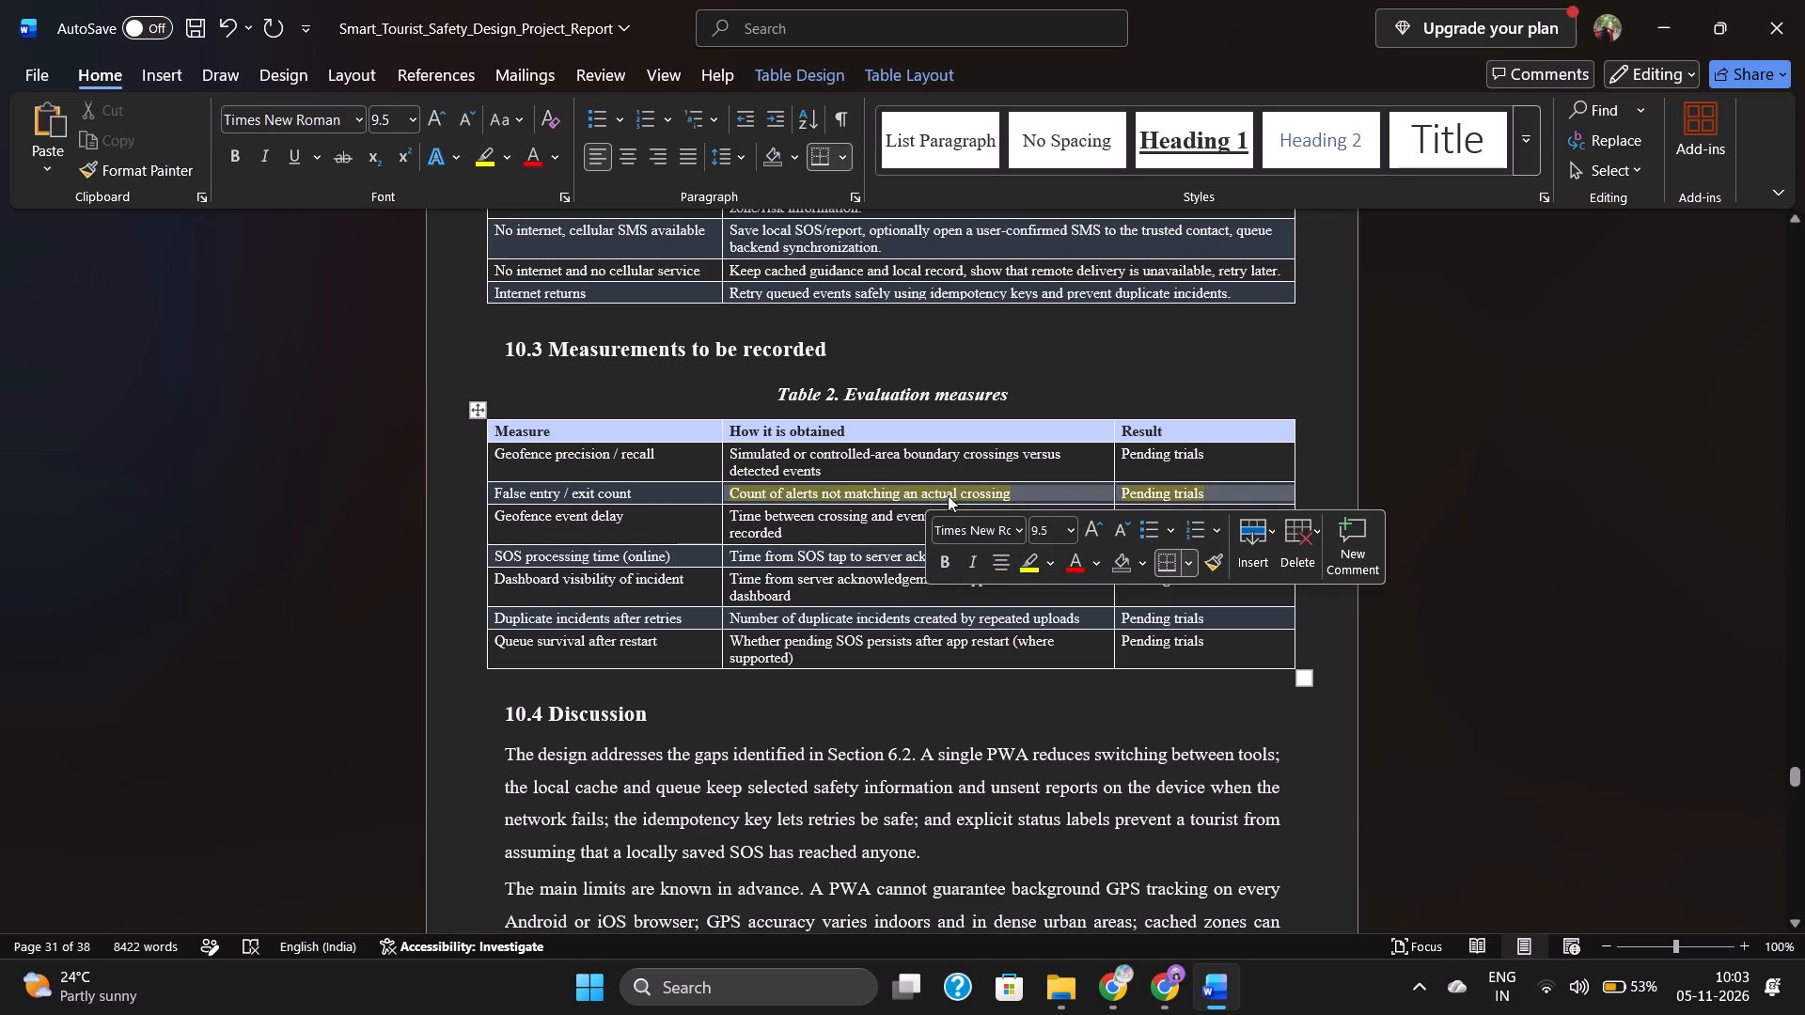
{"action": "left_click", "coordinate": [1028, 570]}
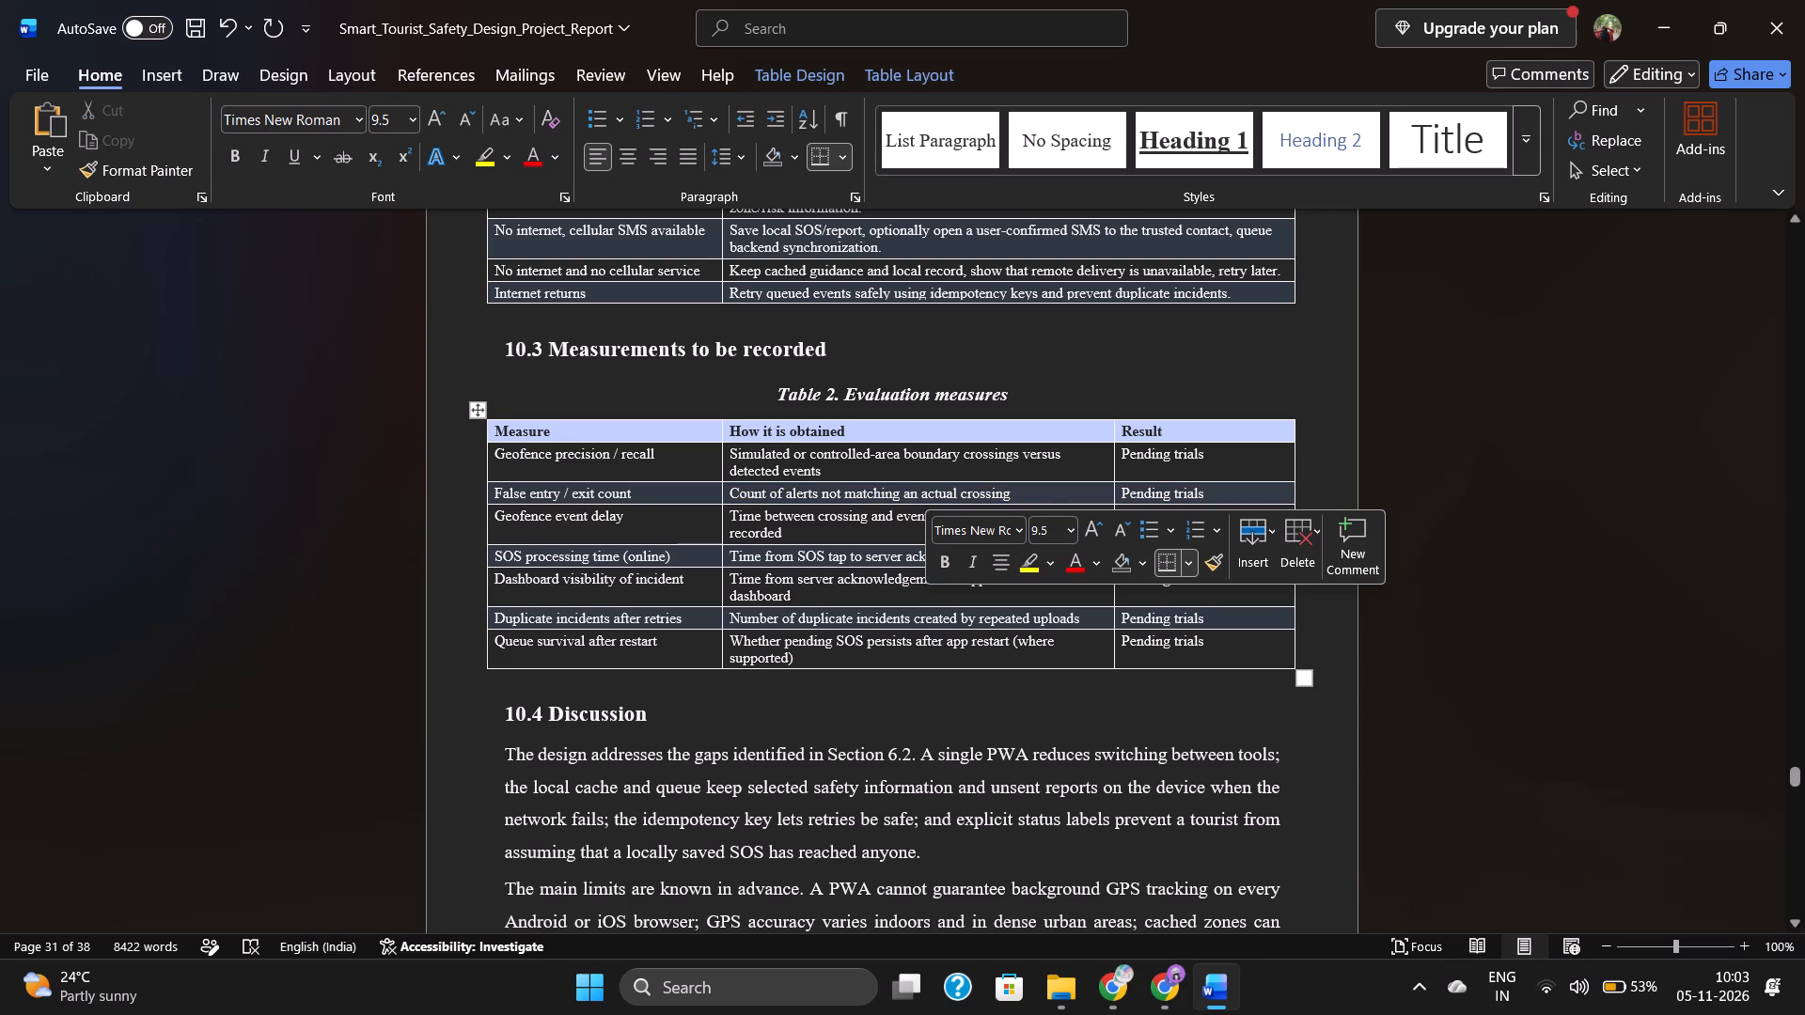
{"action": "left_click", "coordinate": [1546, 407]}
{"action": "left_click", "coordinate": [1171, 991]}
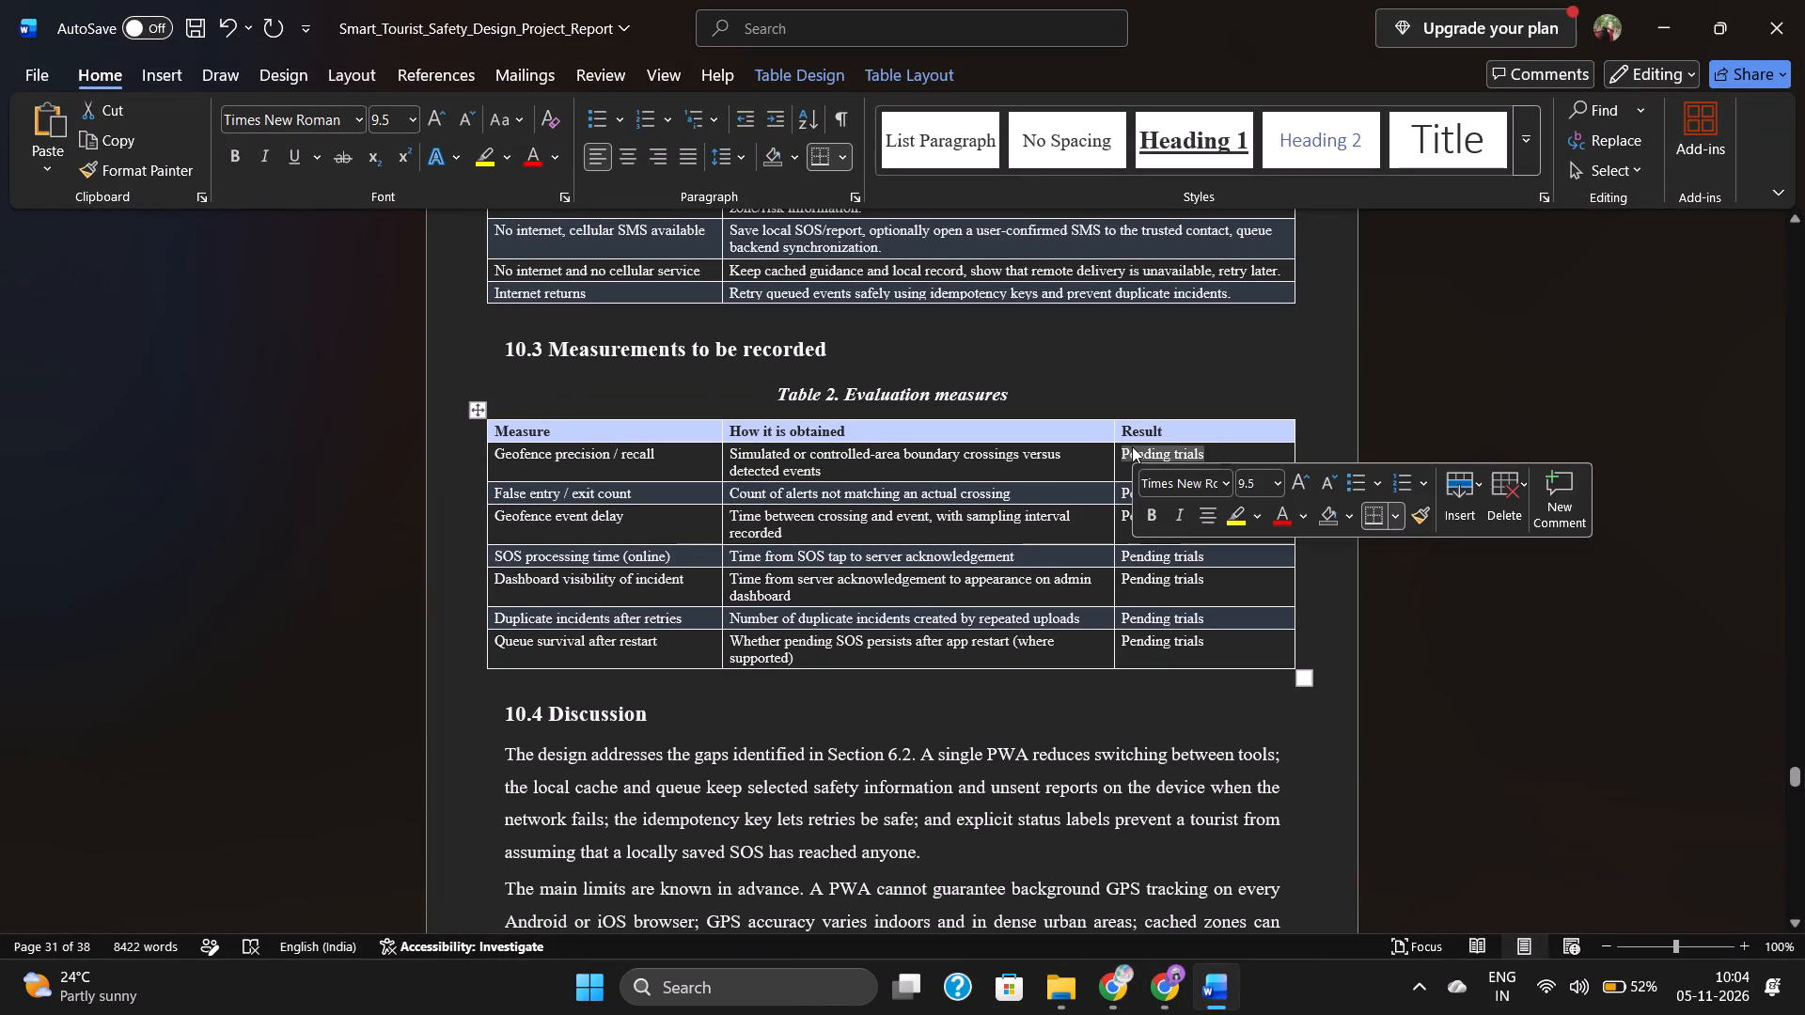
{"action": "key", "text": "BackSpace"}
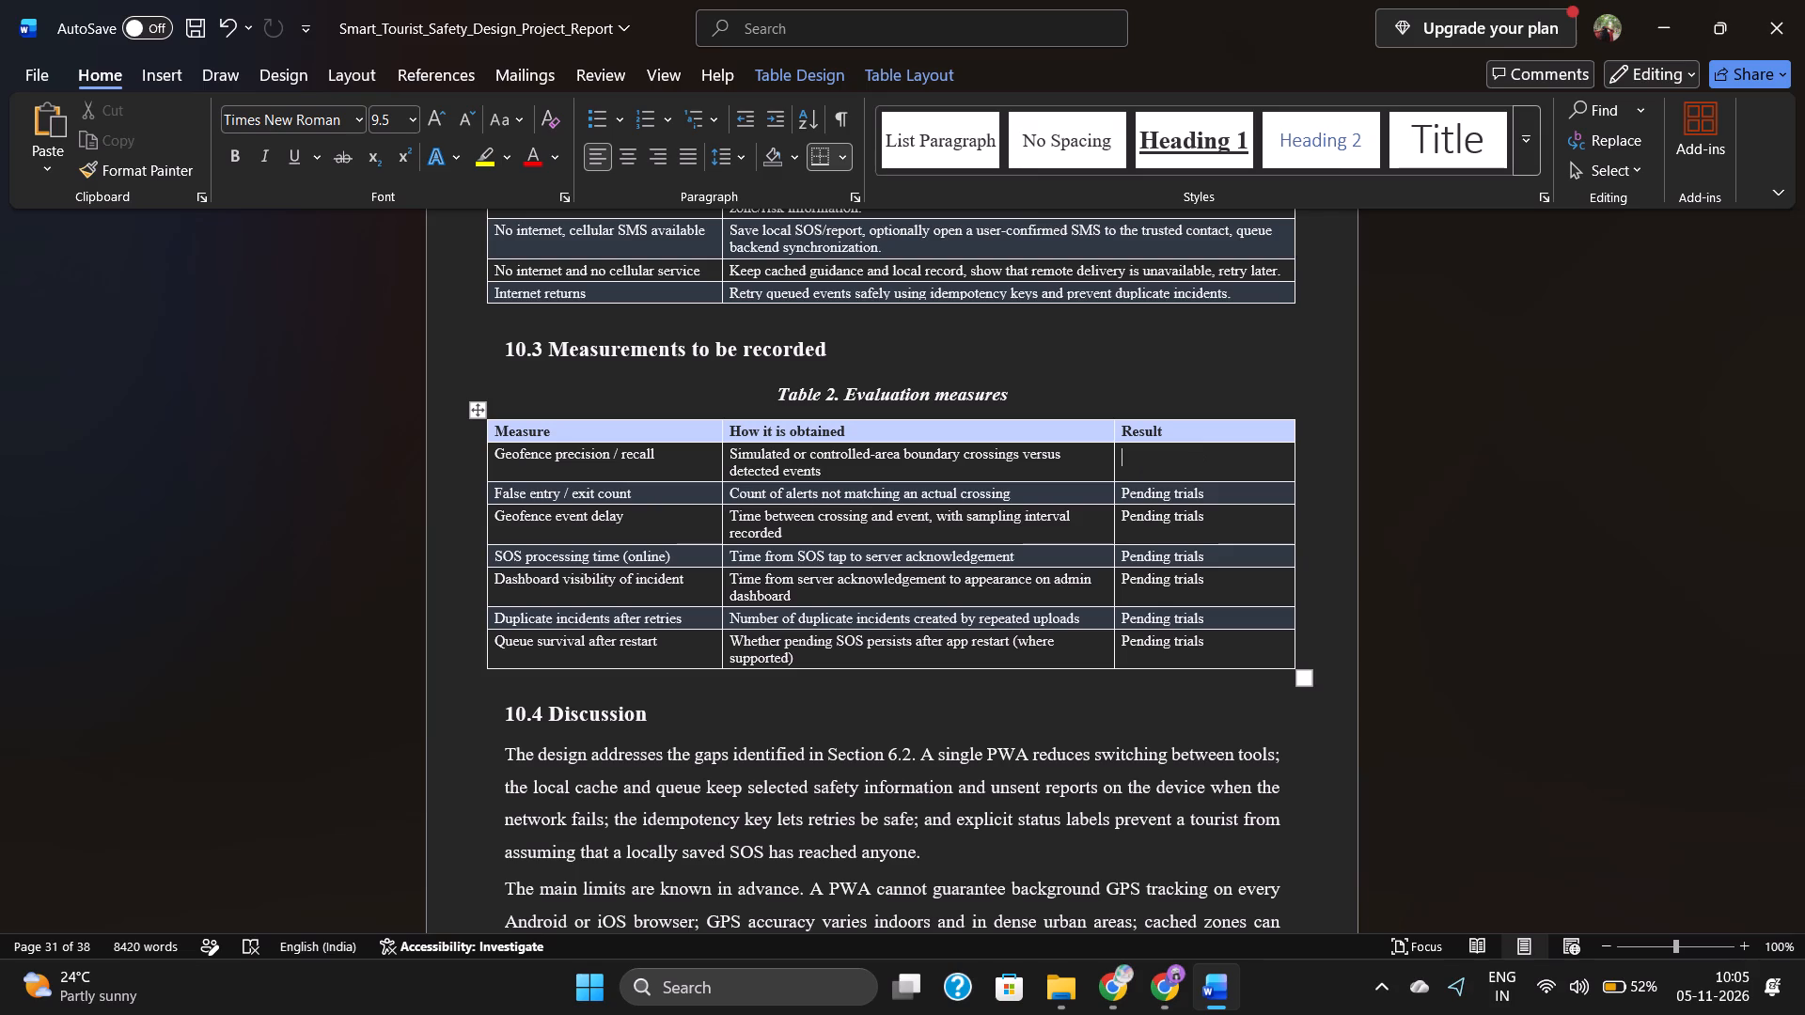
{"action": "type", "text": "Pass"}
{"action": "left_click", "coordinate": [1229, 492]}
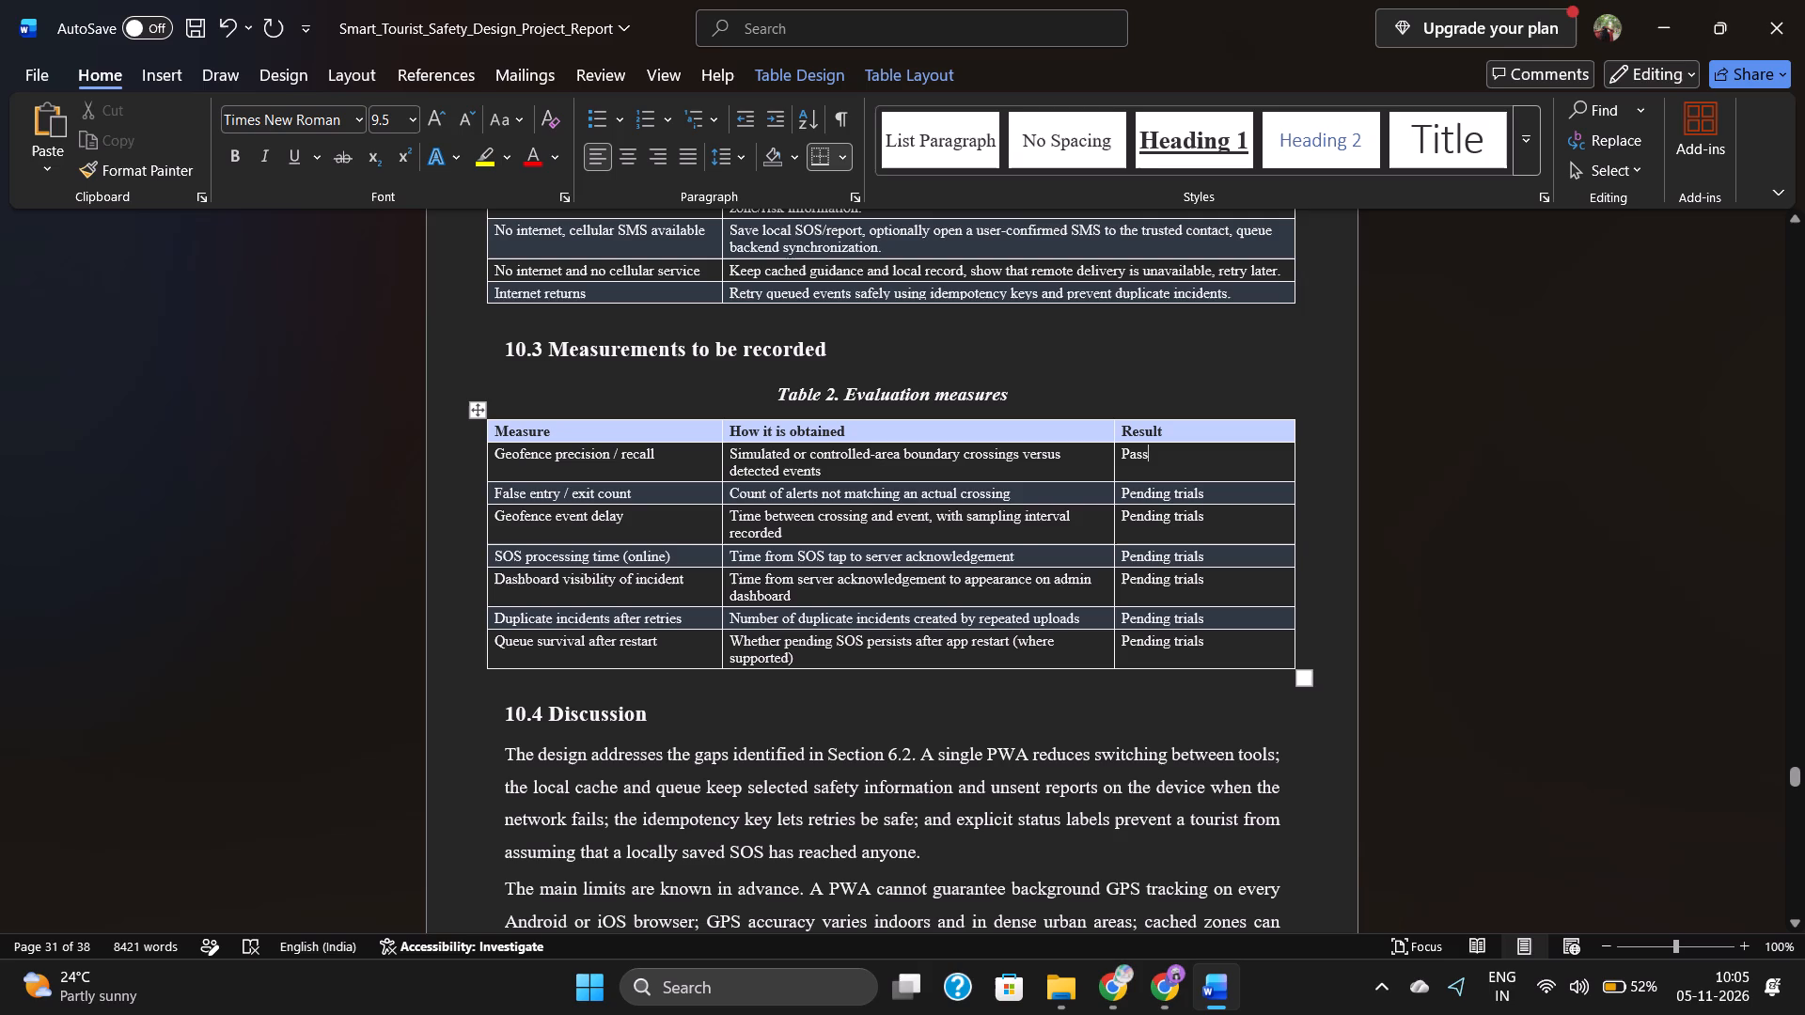
{"action": "left_click_drag", "start_coordinate": [1229, 492], "coordinate": [1127, 496]}
{"action": "key", "text": "BackSpace"}
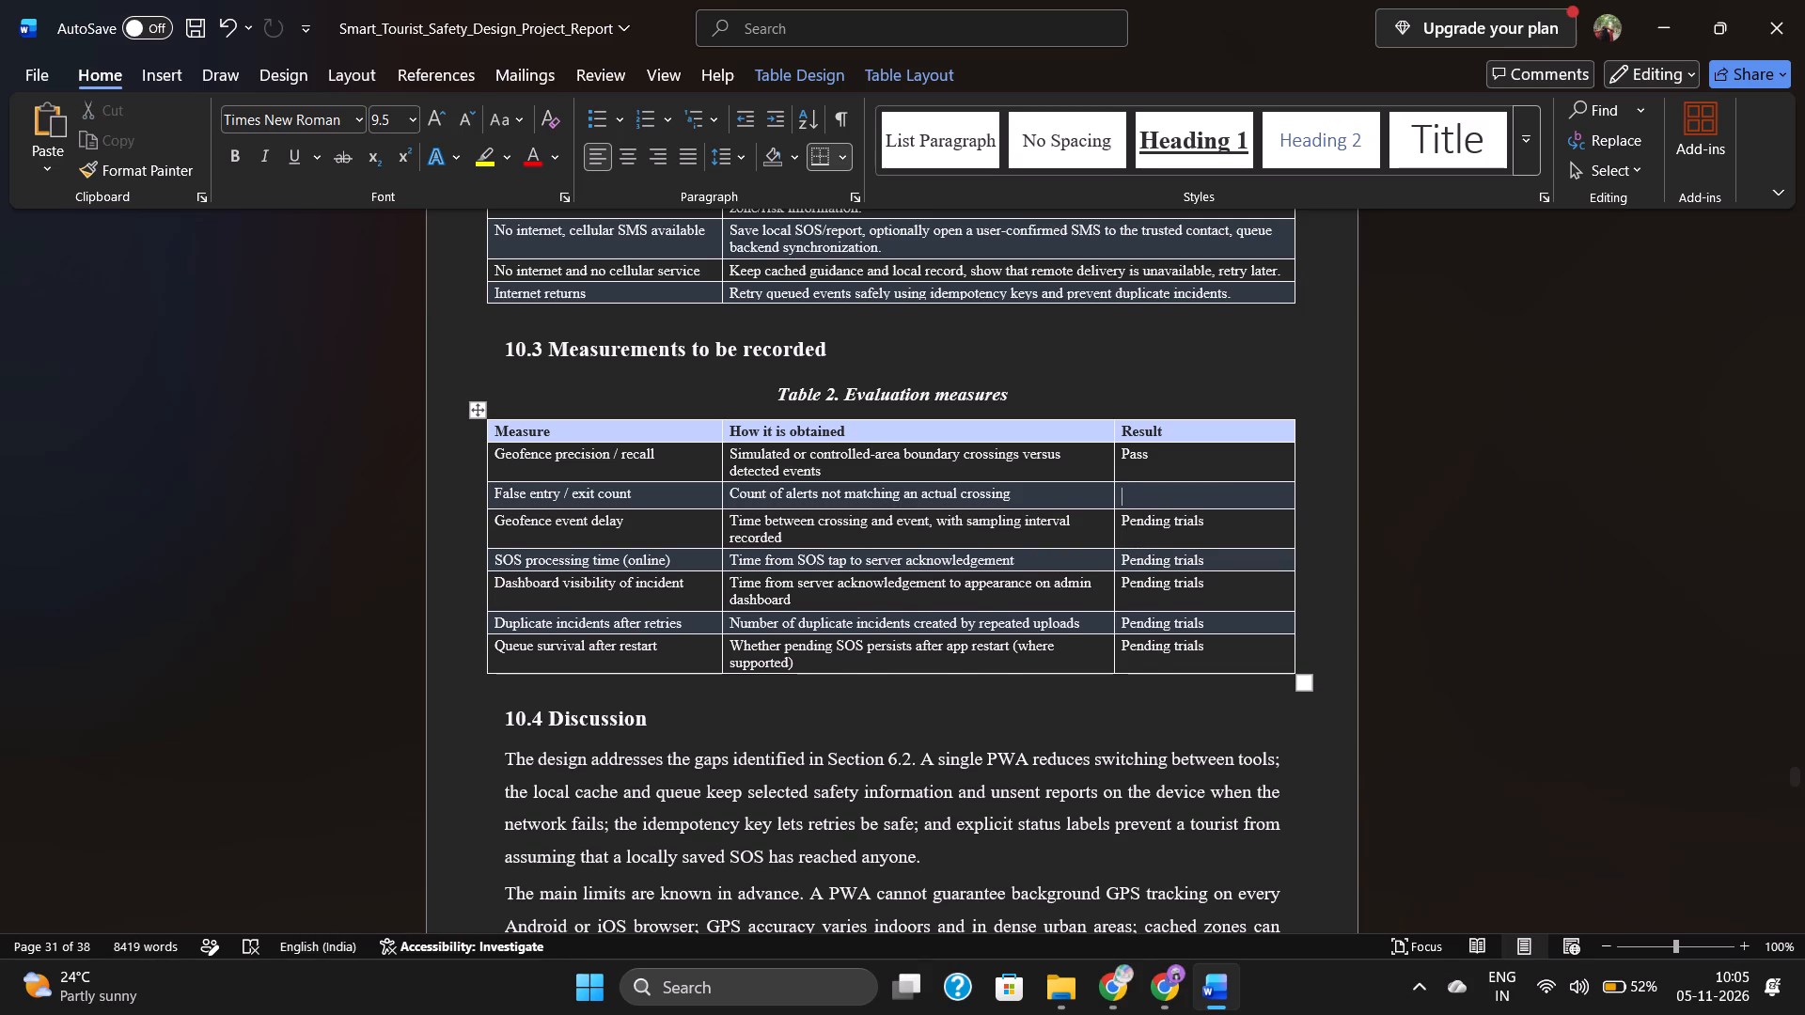
{"action": "type", "text": "PAss"}
{"action": "key", "text": "BackSpace"}
{"action": "key", "text": "BackSpace"}
{"action": "key", "text": "BackSpace"}
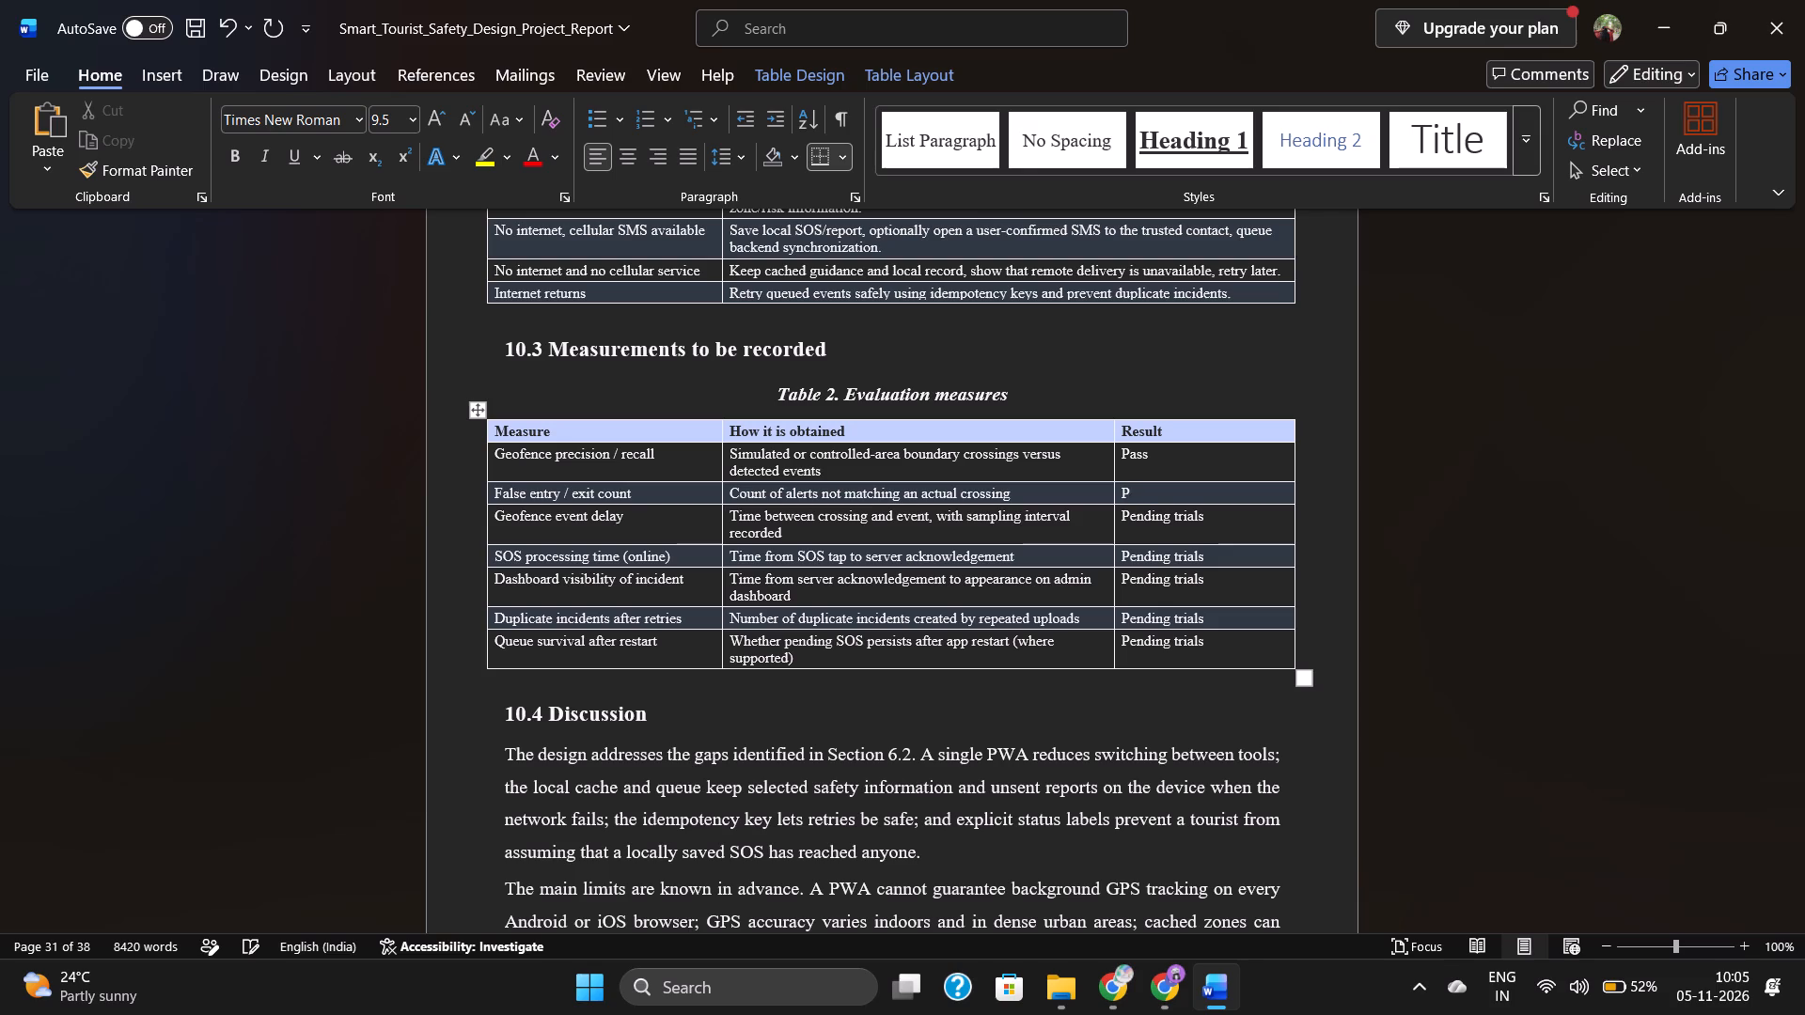
{"action": "type", "text": "ass"}
Replace "Pending trials" with "Pass" in the geofence event delay, SOS processing time and dashboard visibility rows of Table 2.
{"action": "left_click_drag", "start_coordinate": [1227, 528], "coordinate": [1131, 520]}
{"action": "key", "text": "BackSpace"}
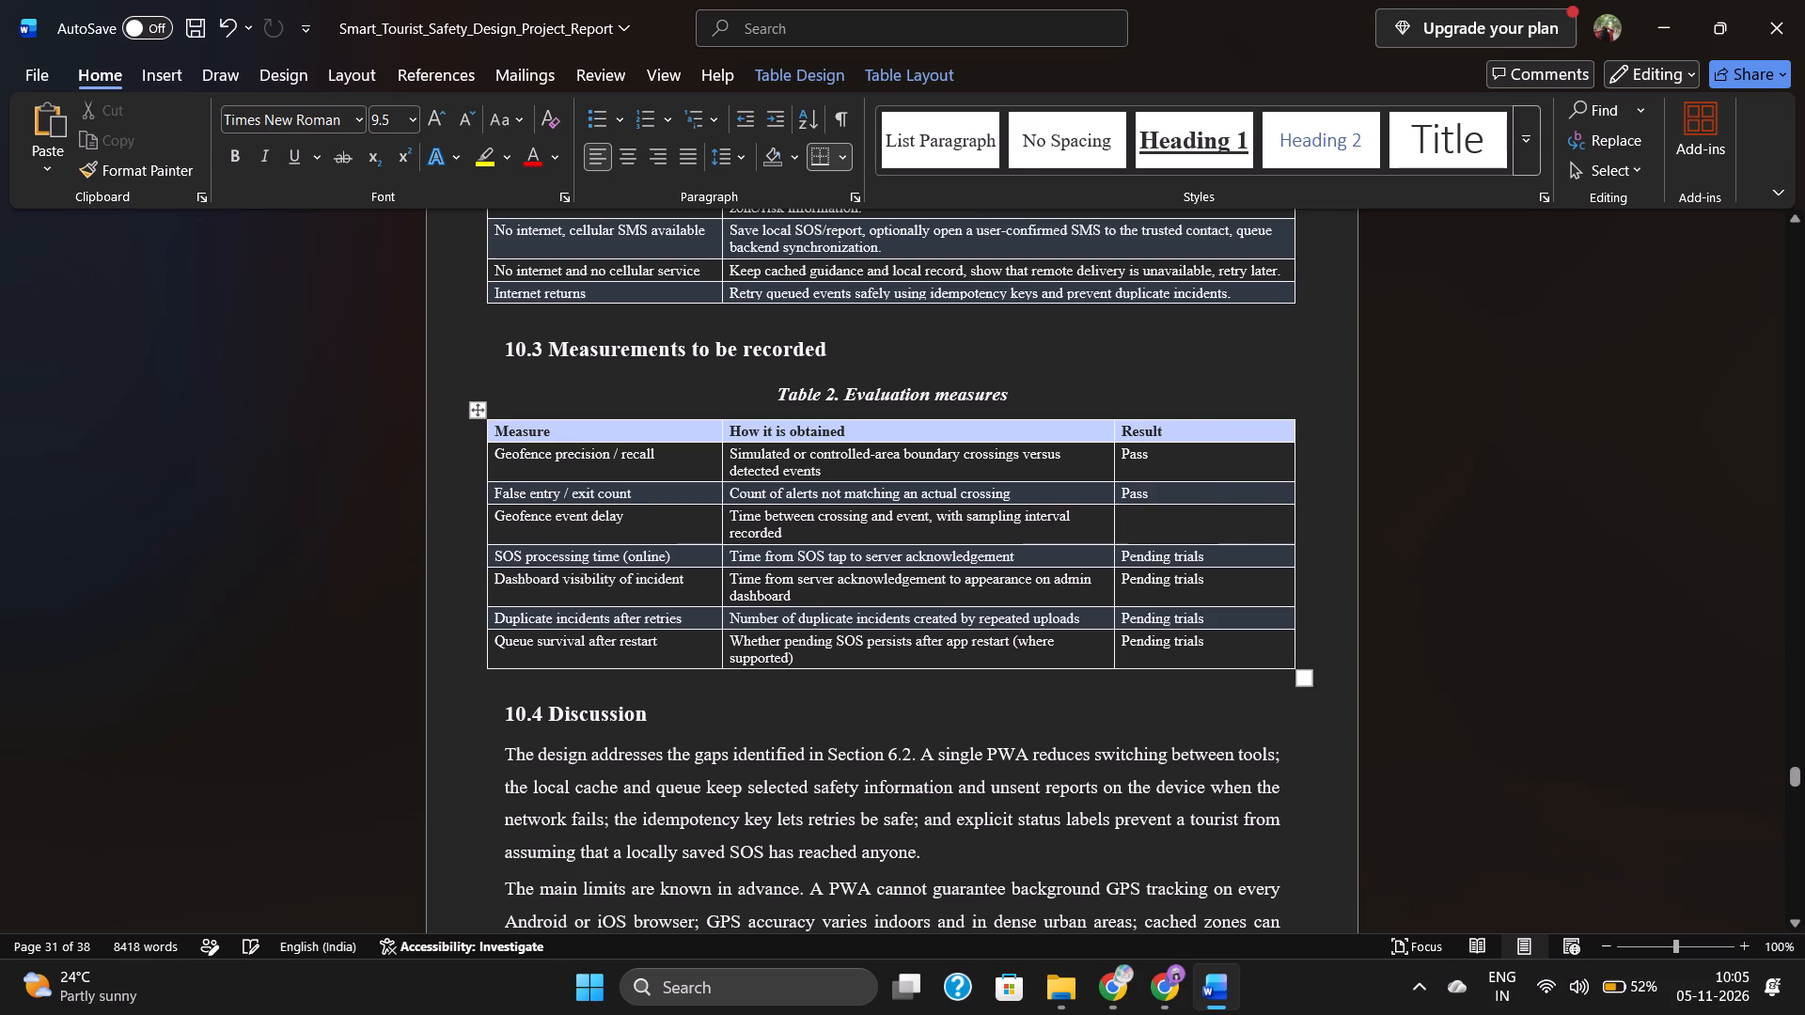
{"action": "type", "text": "Pass"}
{"action": "left_click_drag", "start_coordinate": [1223, 560], "coordinate": [1127, 557]}
{"action": "key", "text": "BackSpace"}
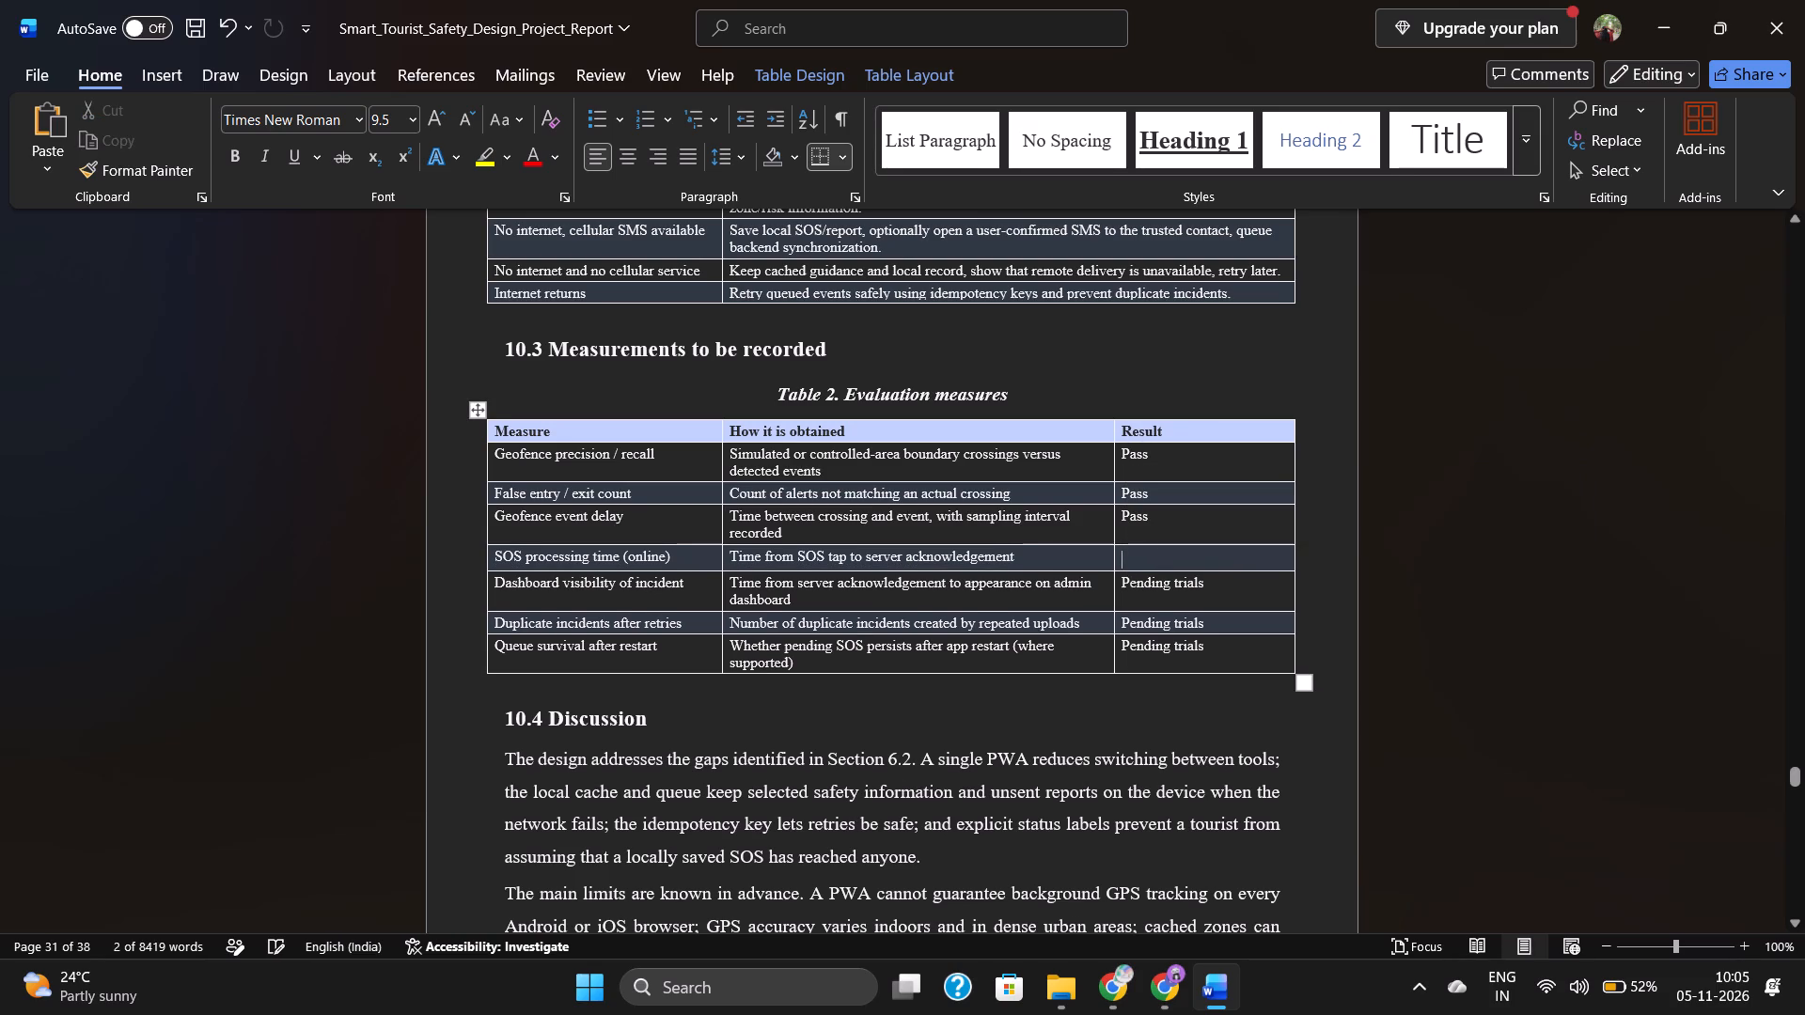
{"action": "type", "text": "Pass"}
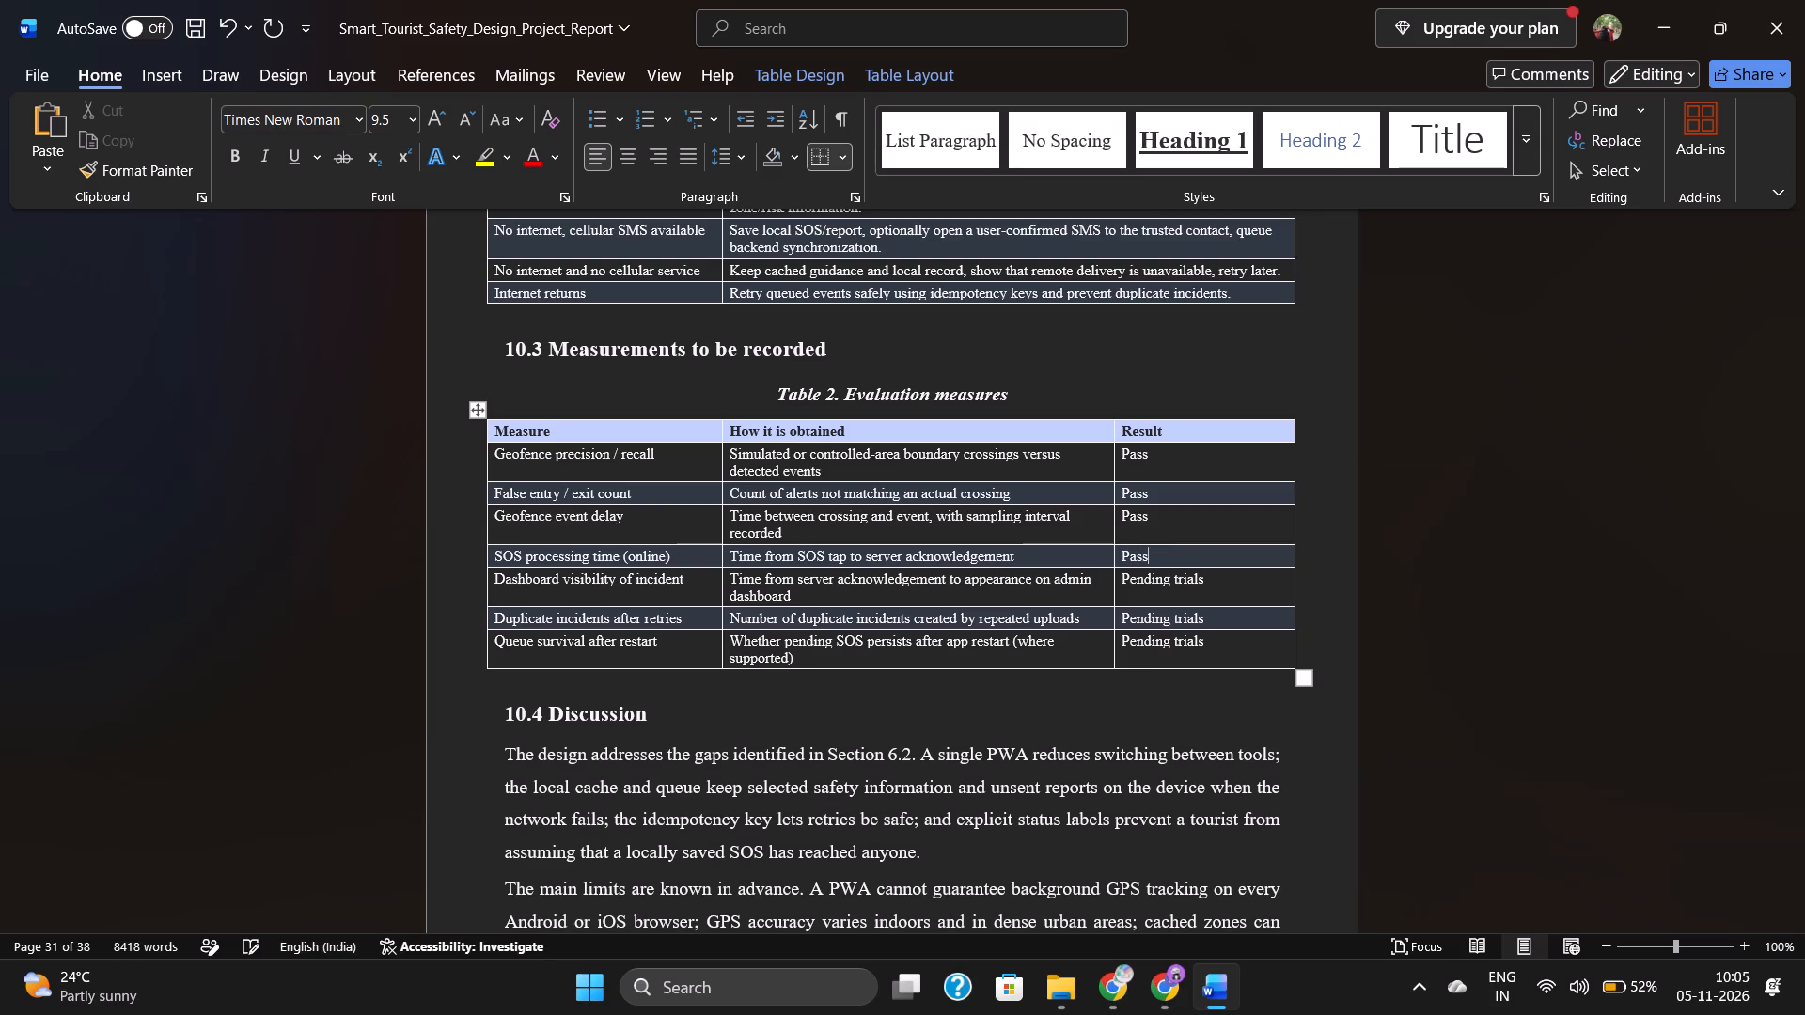
{"action": "left_click_drag", "start_coordinate": [1220, 584], "coordinate": [1125, 589]}
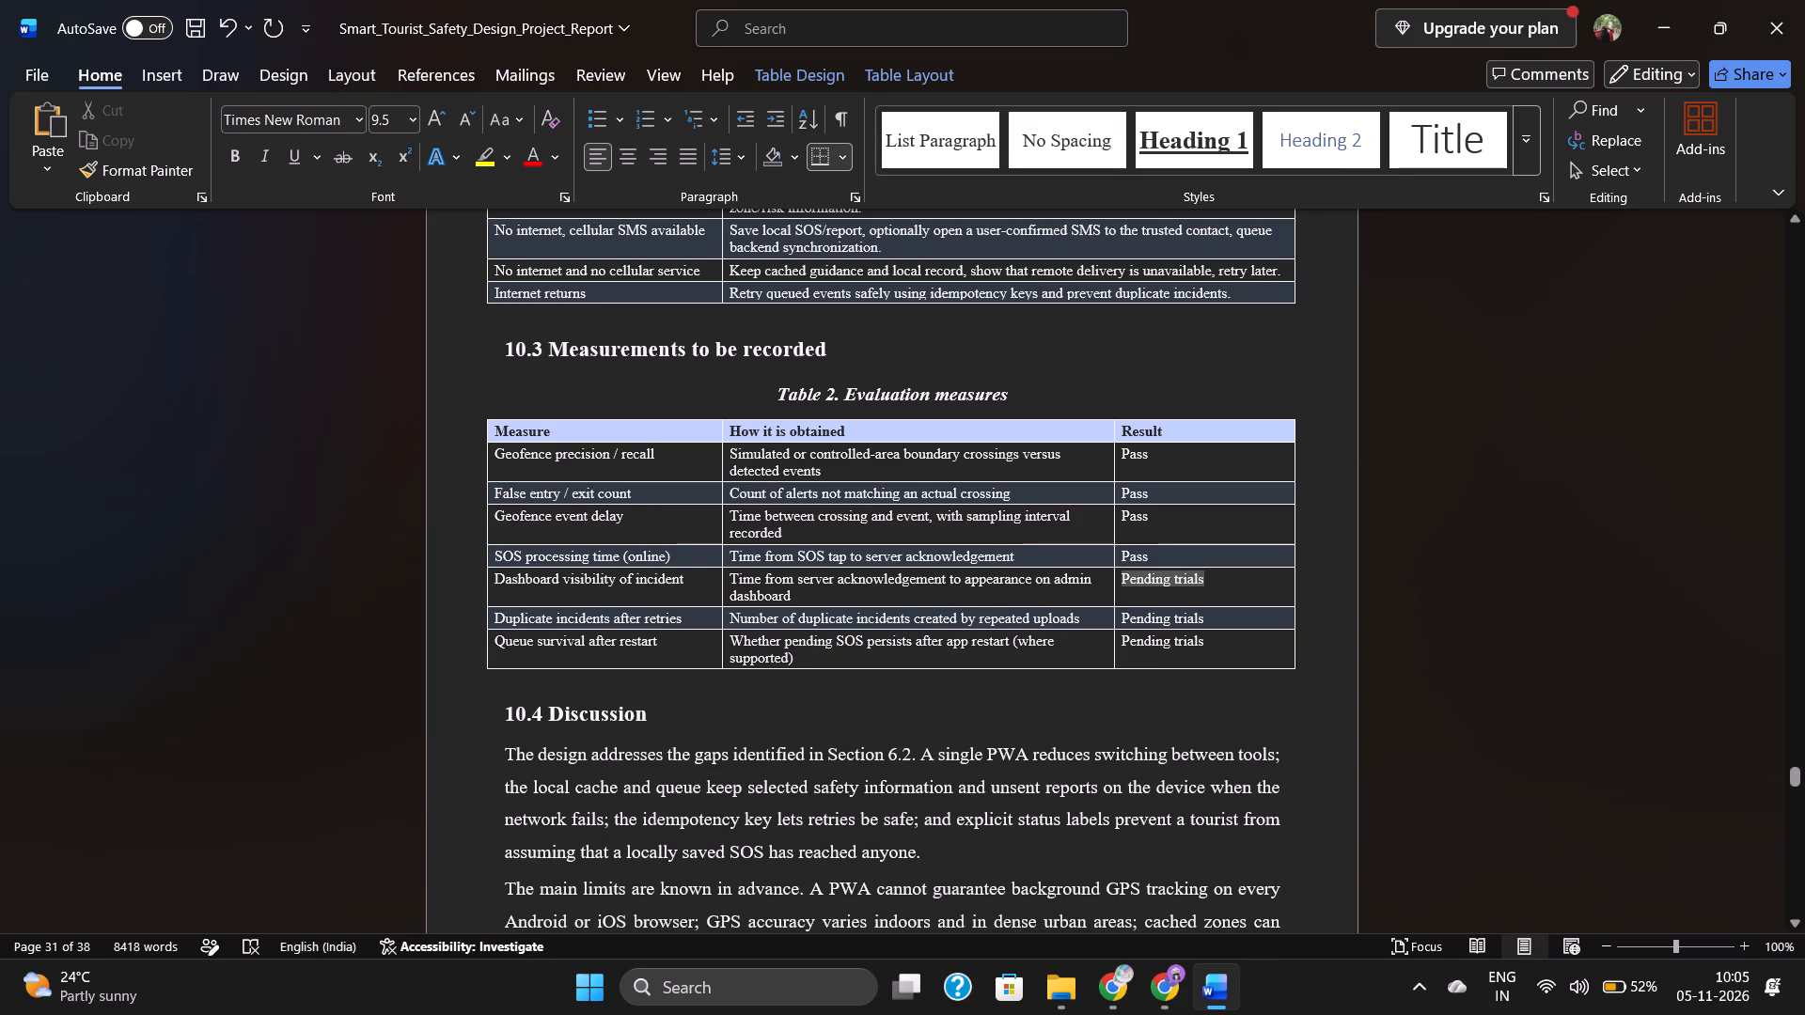
{"action": "left_click_drag", "start_coordinate": [1125, 589], "coordinate": [1124, 589]}
{"action": "key", "text": "BackSpace"}
{"action": "type", "text": "Pass"}
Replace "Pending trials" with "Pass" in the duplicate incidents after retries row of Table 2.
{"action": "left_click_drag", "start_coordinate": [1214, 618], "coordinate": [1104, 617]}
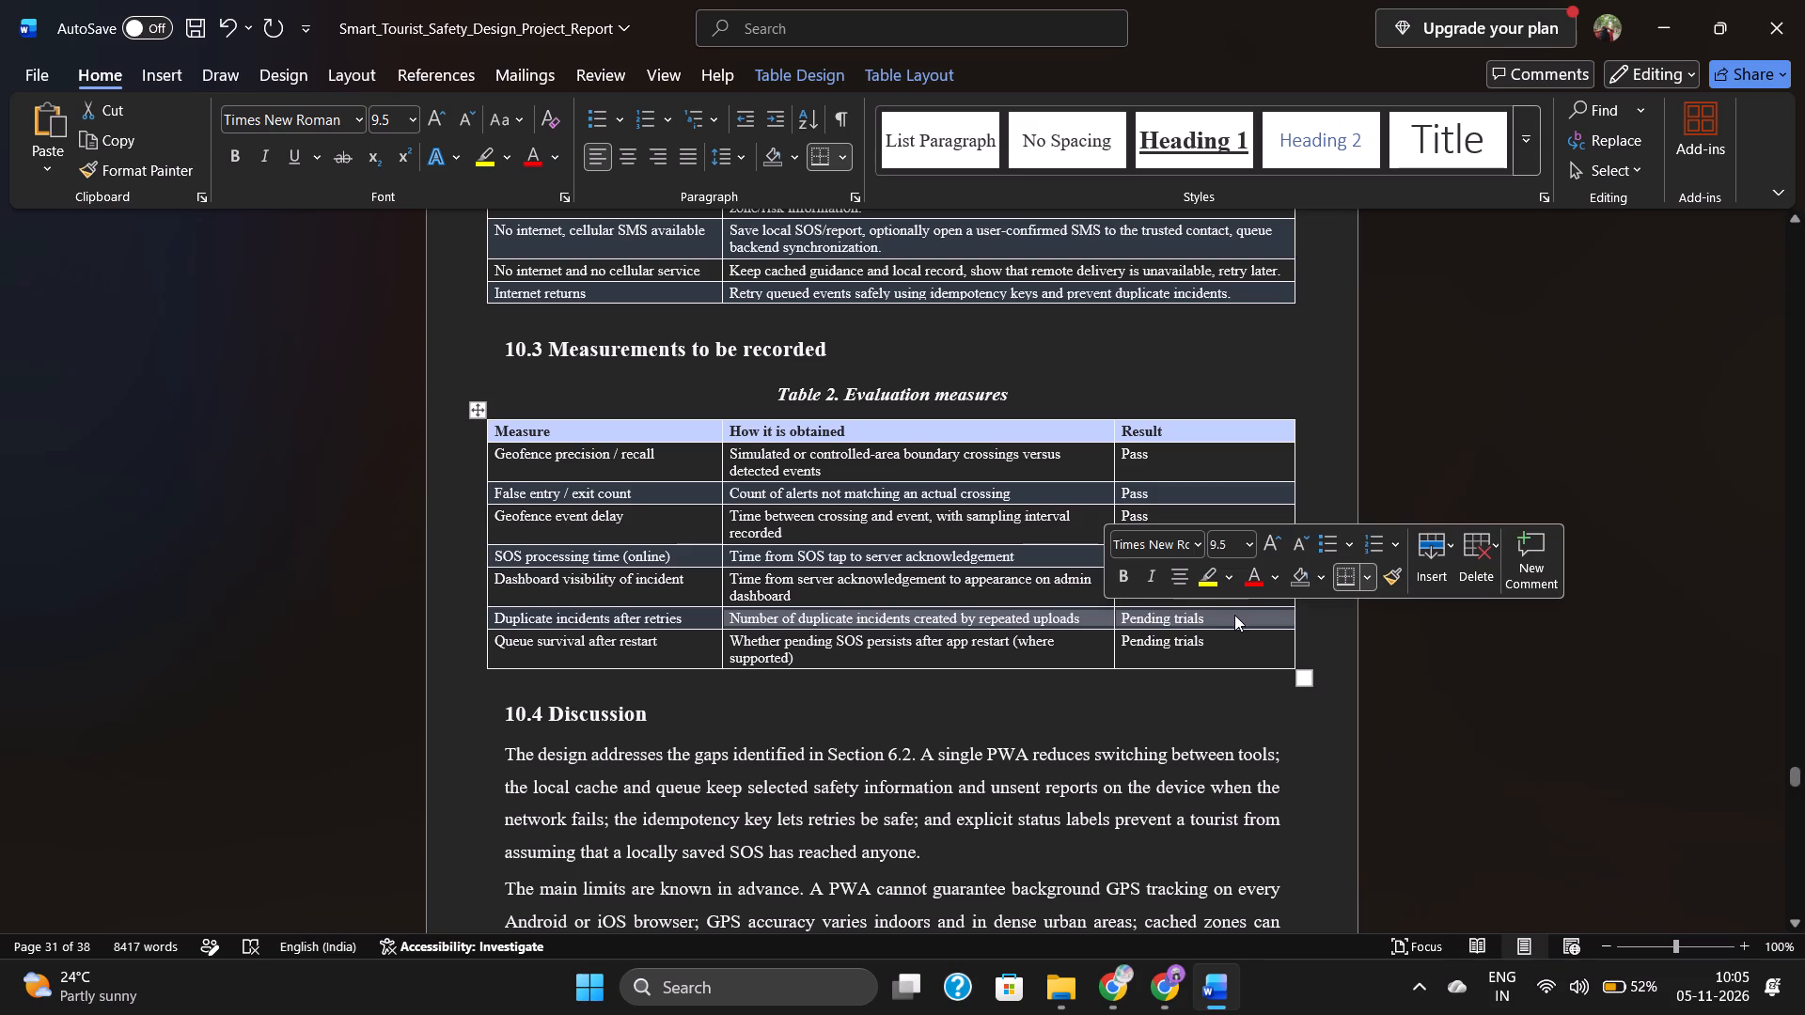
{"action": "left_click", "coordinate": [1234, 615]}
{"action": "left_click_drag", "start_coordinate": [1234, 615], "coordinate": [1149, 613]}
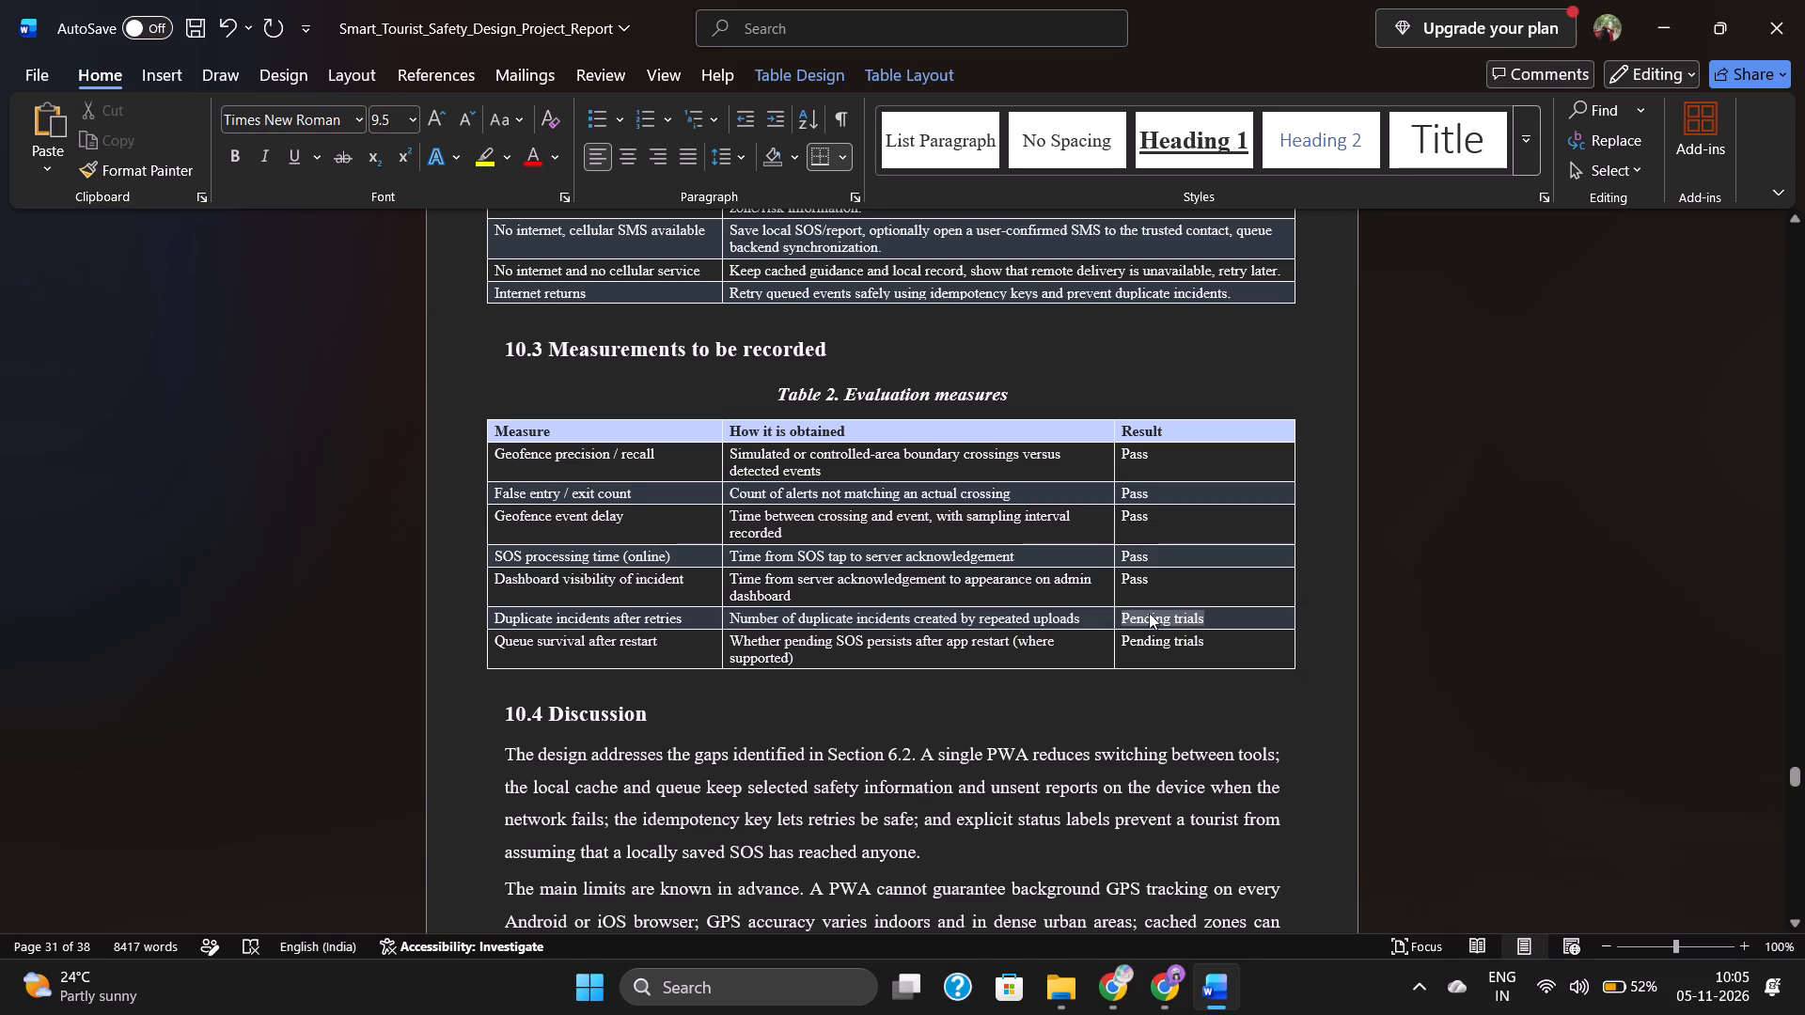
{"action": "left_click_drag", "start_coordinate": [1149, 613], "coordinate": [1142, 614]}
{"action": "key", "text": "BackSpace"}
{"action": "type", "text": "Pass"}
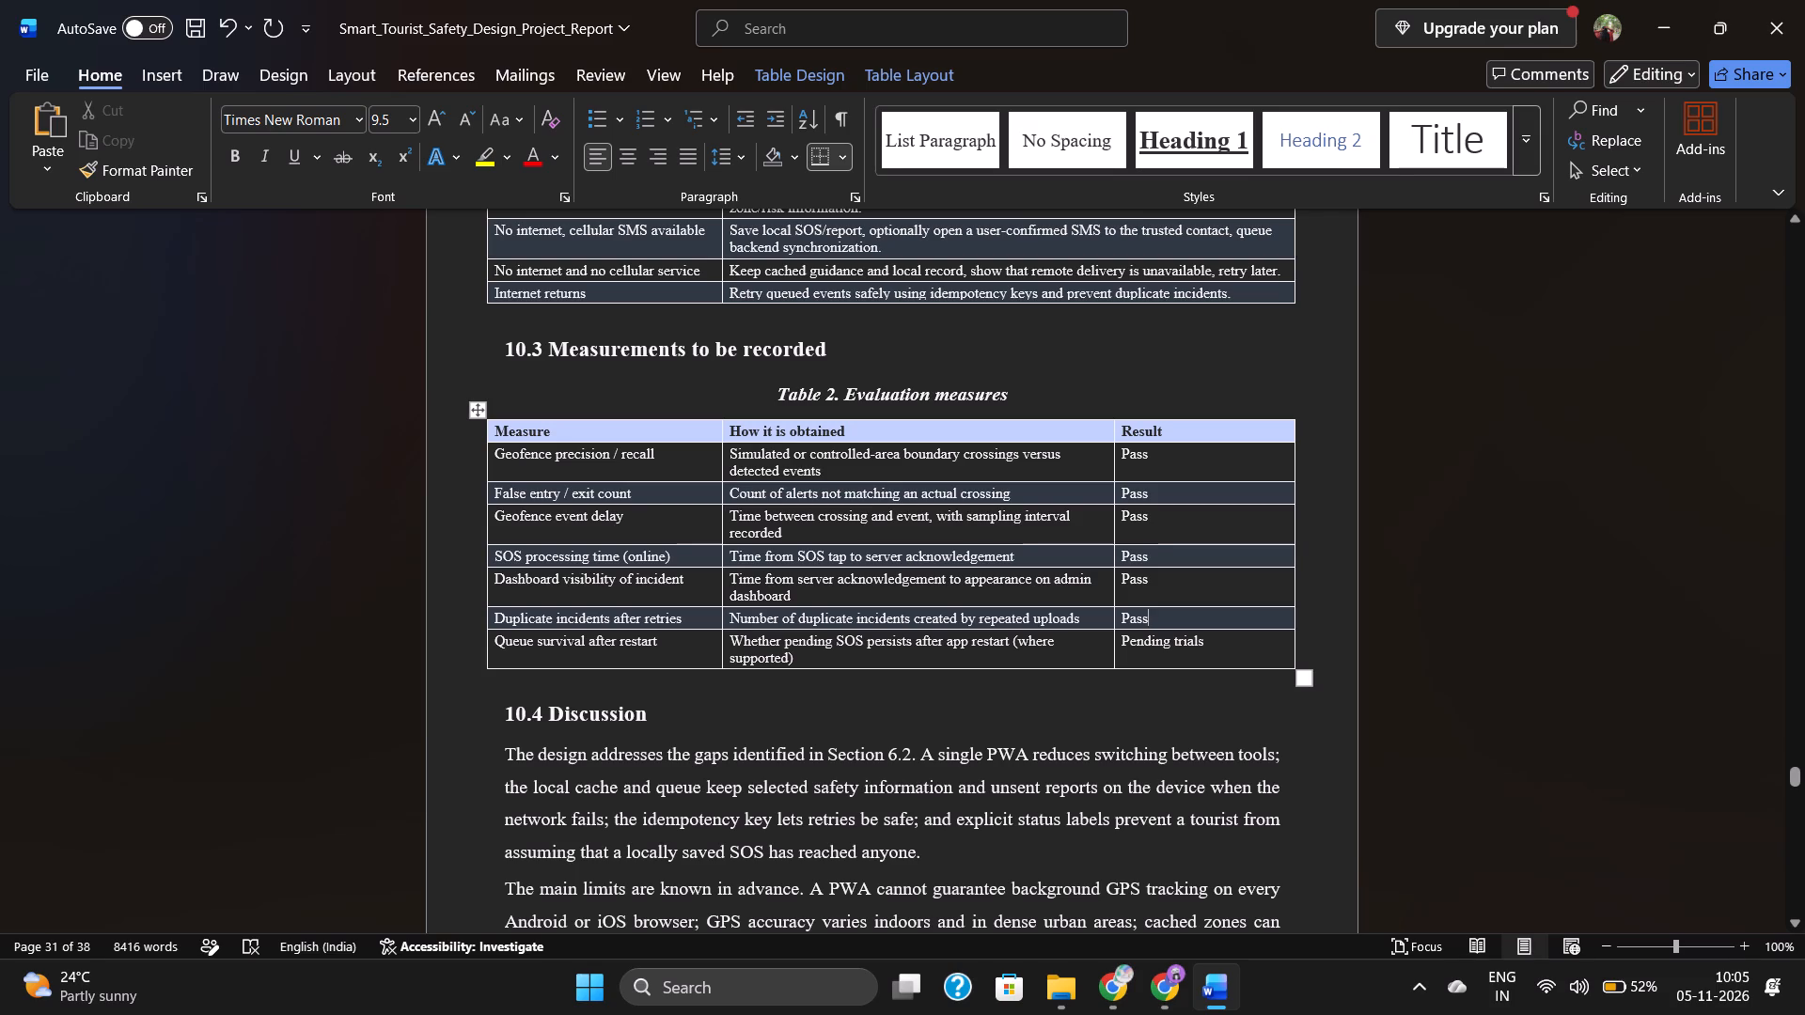
Clear the Result cells of the duplicate incidents after retries and queue survival after restart rows in Table 2.
{"action": "left_click", "coordinate": [1168, 625]}
{"action": "key", "text": "BackSpace"}
{"action": "key", "text": "BackSpace"}
{"action": "key", "text": "BackSpace"}
{"action": "key", "text": "BackSpace"}
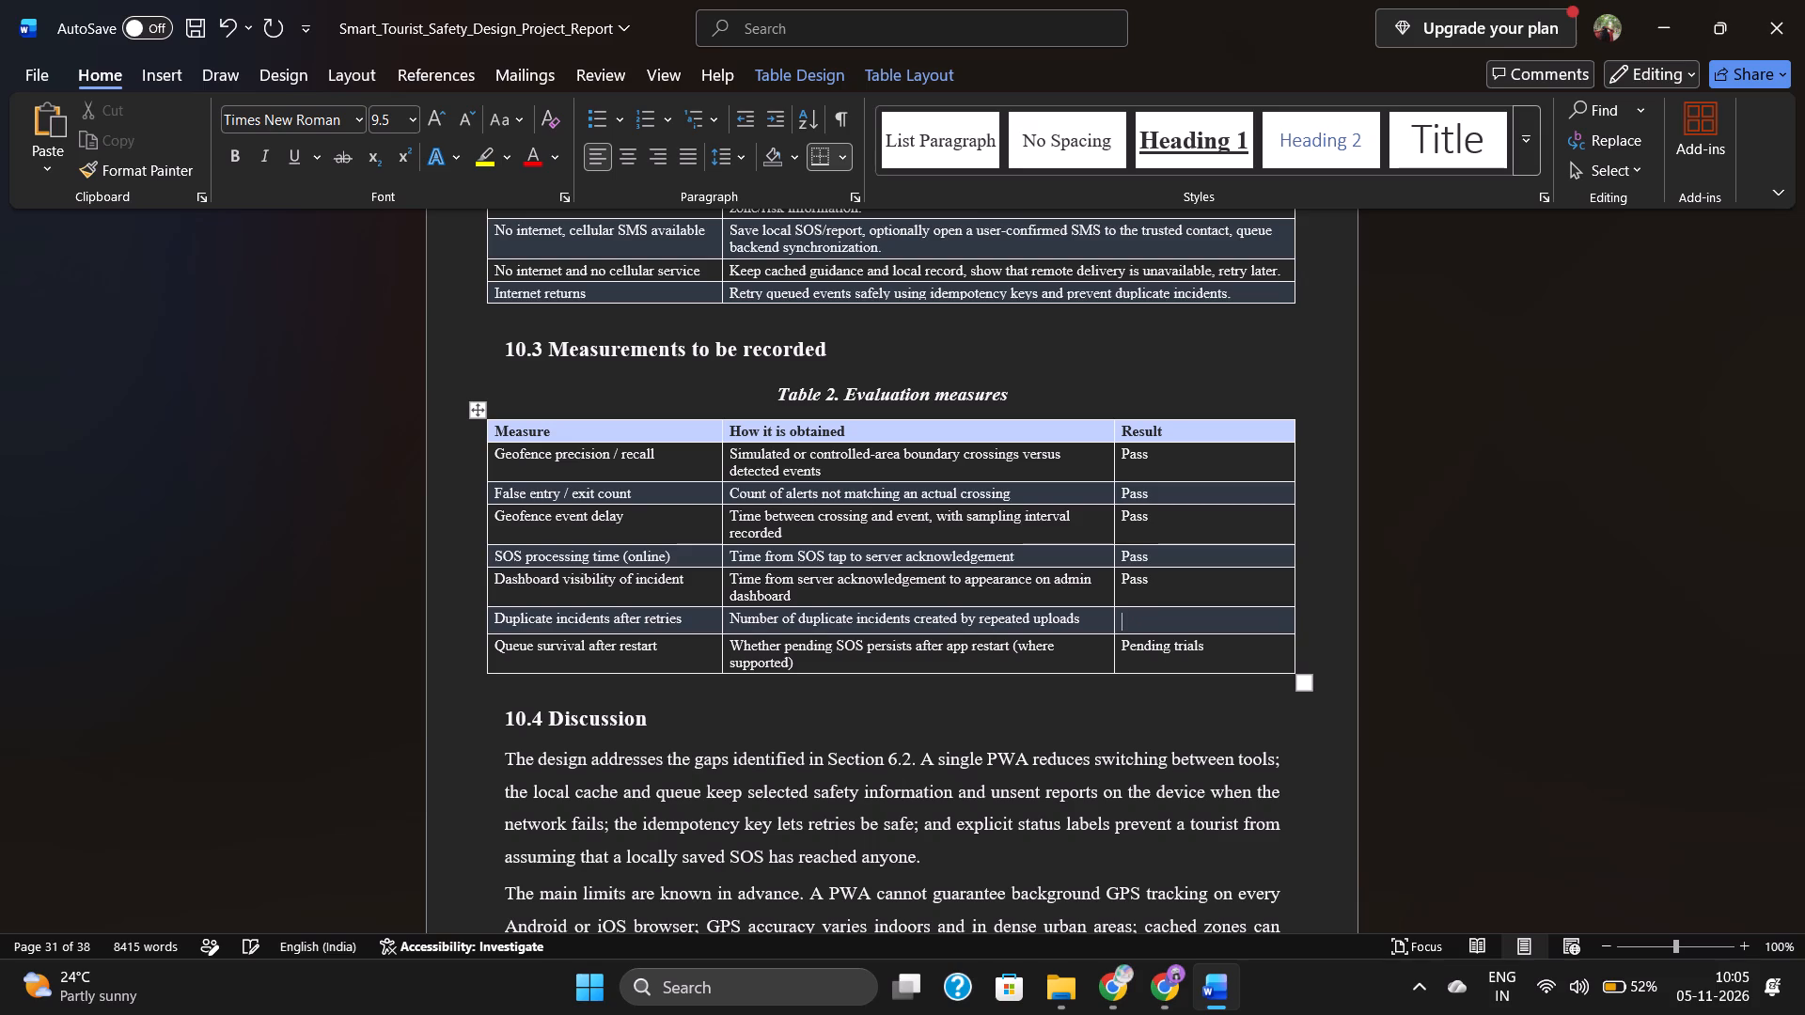
{"action": "left_click", "coordinate": [1226, 655]}
{"action": "key", "text": "BackSpace"}
{"action": "key", "text": "BackSpace"}
{"action": "key", "text": "BackSpace"}
{"action": "key", "text": "BackSpace"}
{"action": "key", "text": "BackSpace"}
{"action": "key", "text": "BackSpace"}
{"action": "key", "text": "BackSpace"}
{"action": "key", "text": "BackSpace"}
{"action": "key", "text": "BackSpace"}
{"action": "key", "text": "BackSpace"}
{"action": "key", "text": "BackSpace"}
{"action": "key", "text": "BackSpace"}
{"action": "key", "text": "BackSpace"}
{"action": "key", "text": "BackSpace"}
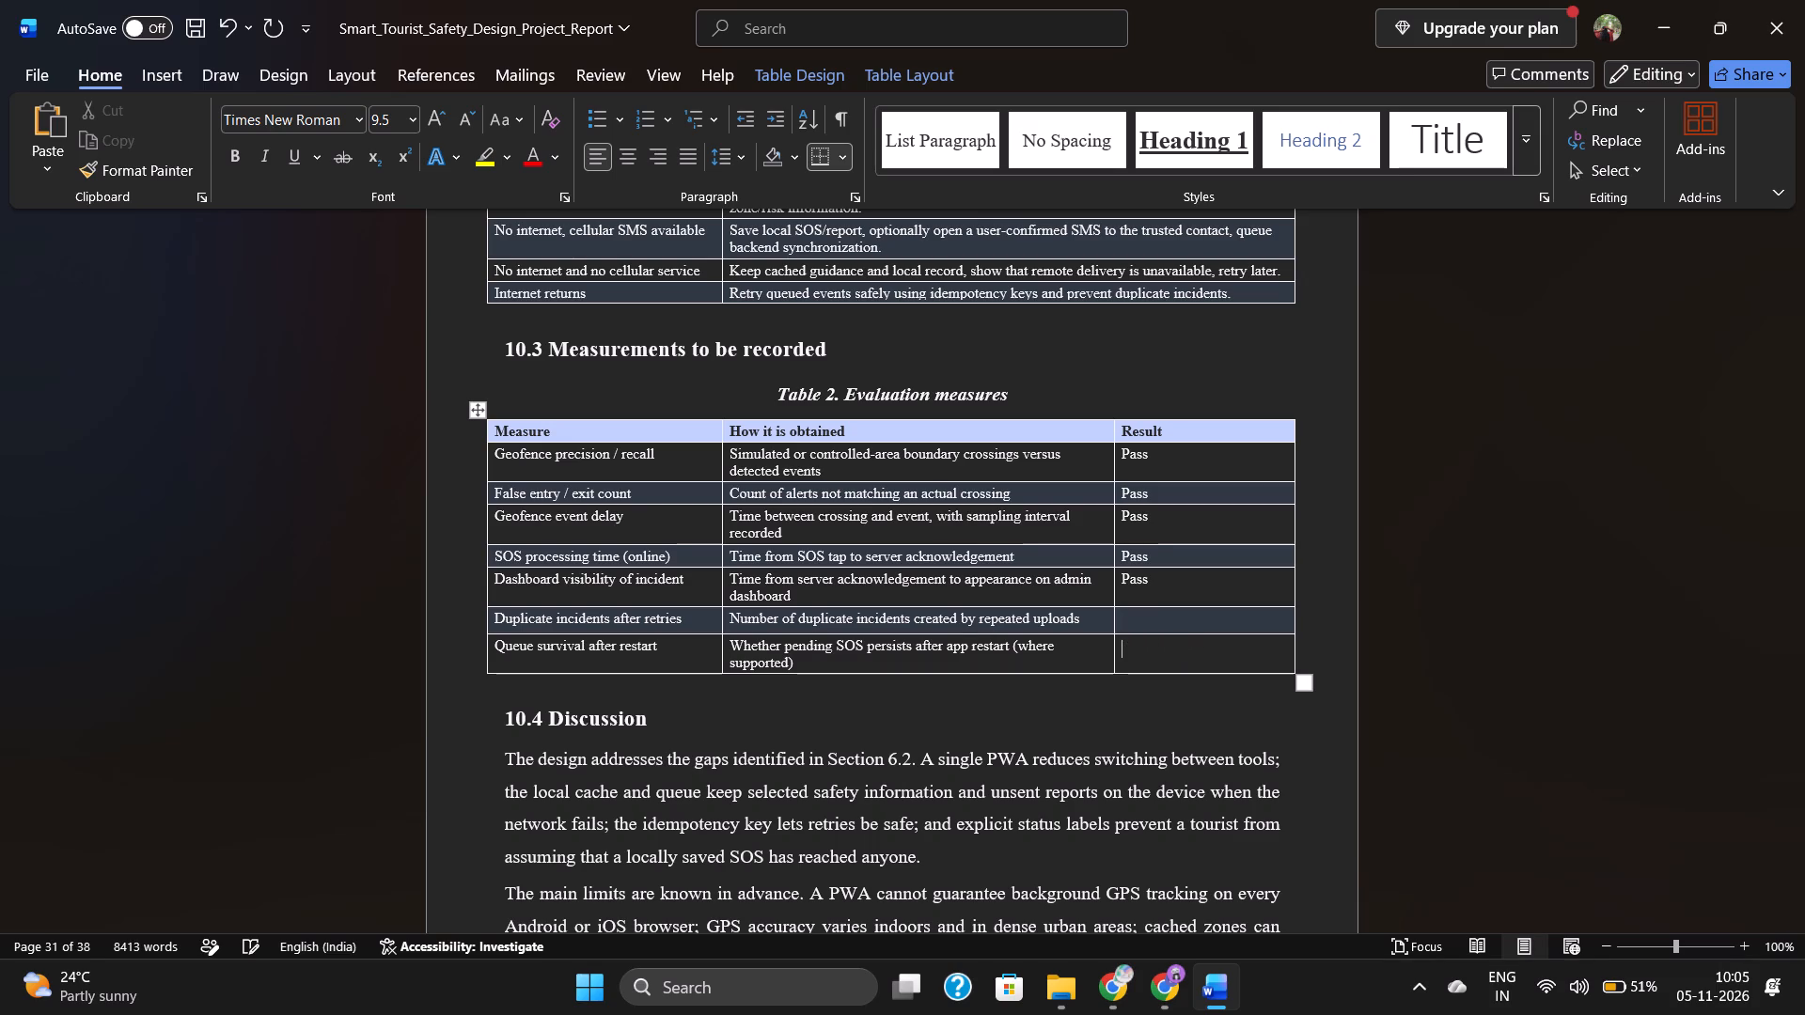
Review chapter 10, Results and Discussion, from the status of results through both tables to the discussion in section 10.4.
{"action": "scroll", "coordinate": [1226, 655], "scroll_direction": "up", "scroll_amount": 1}
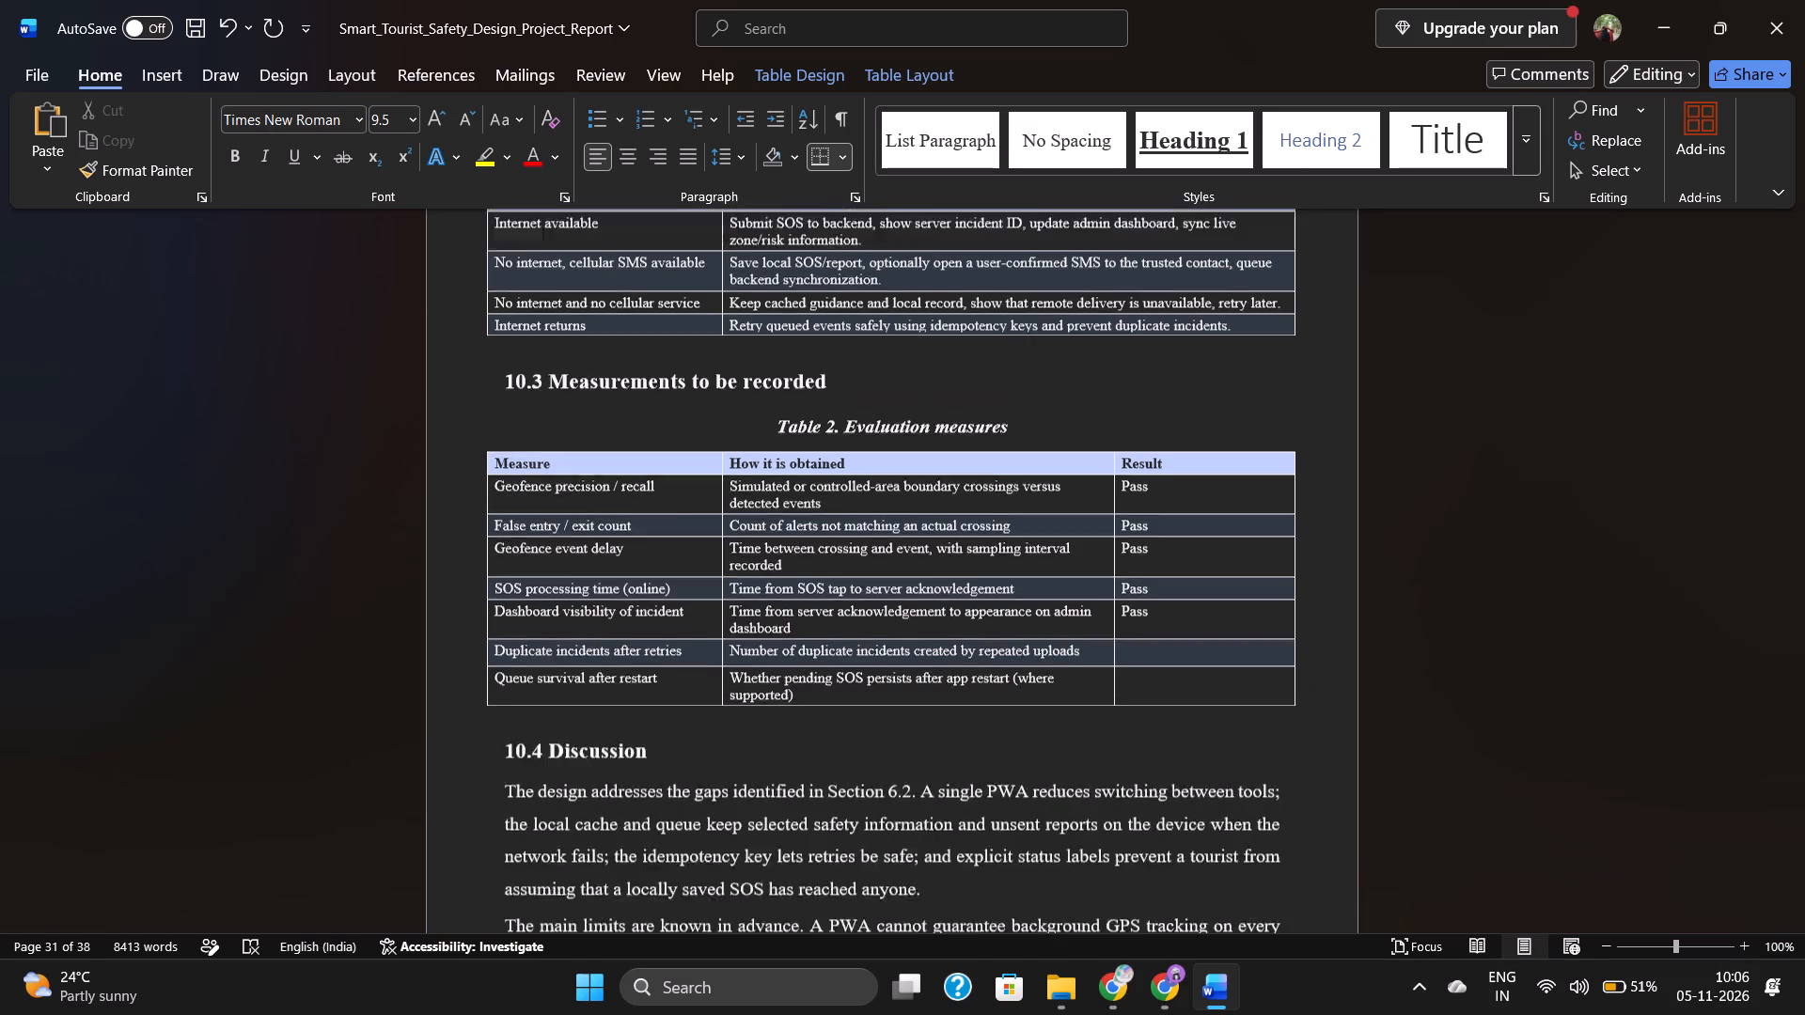
{"action": "scroll", "coordinate": [1226, 655], "scroll_direction": "up", "scroll_amount": 2}
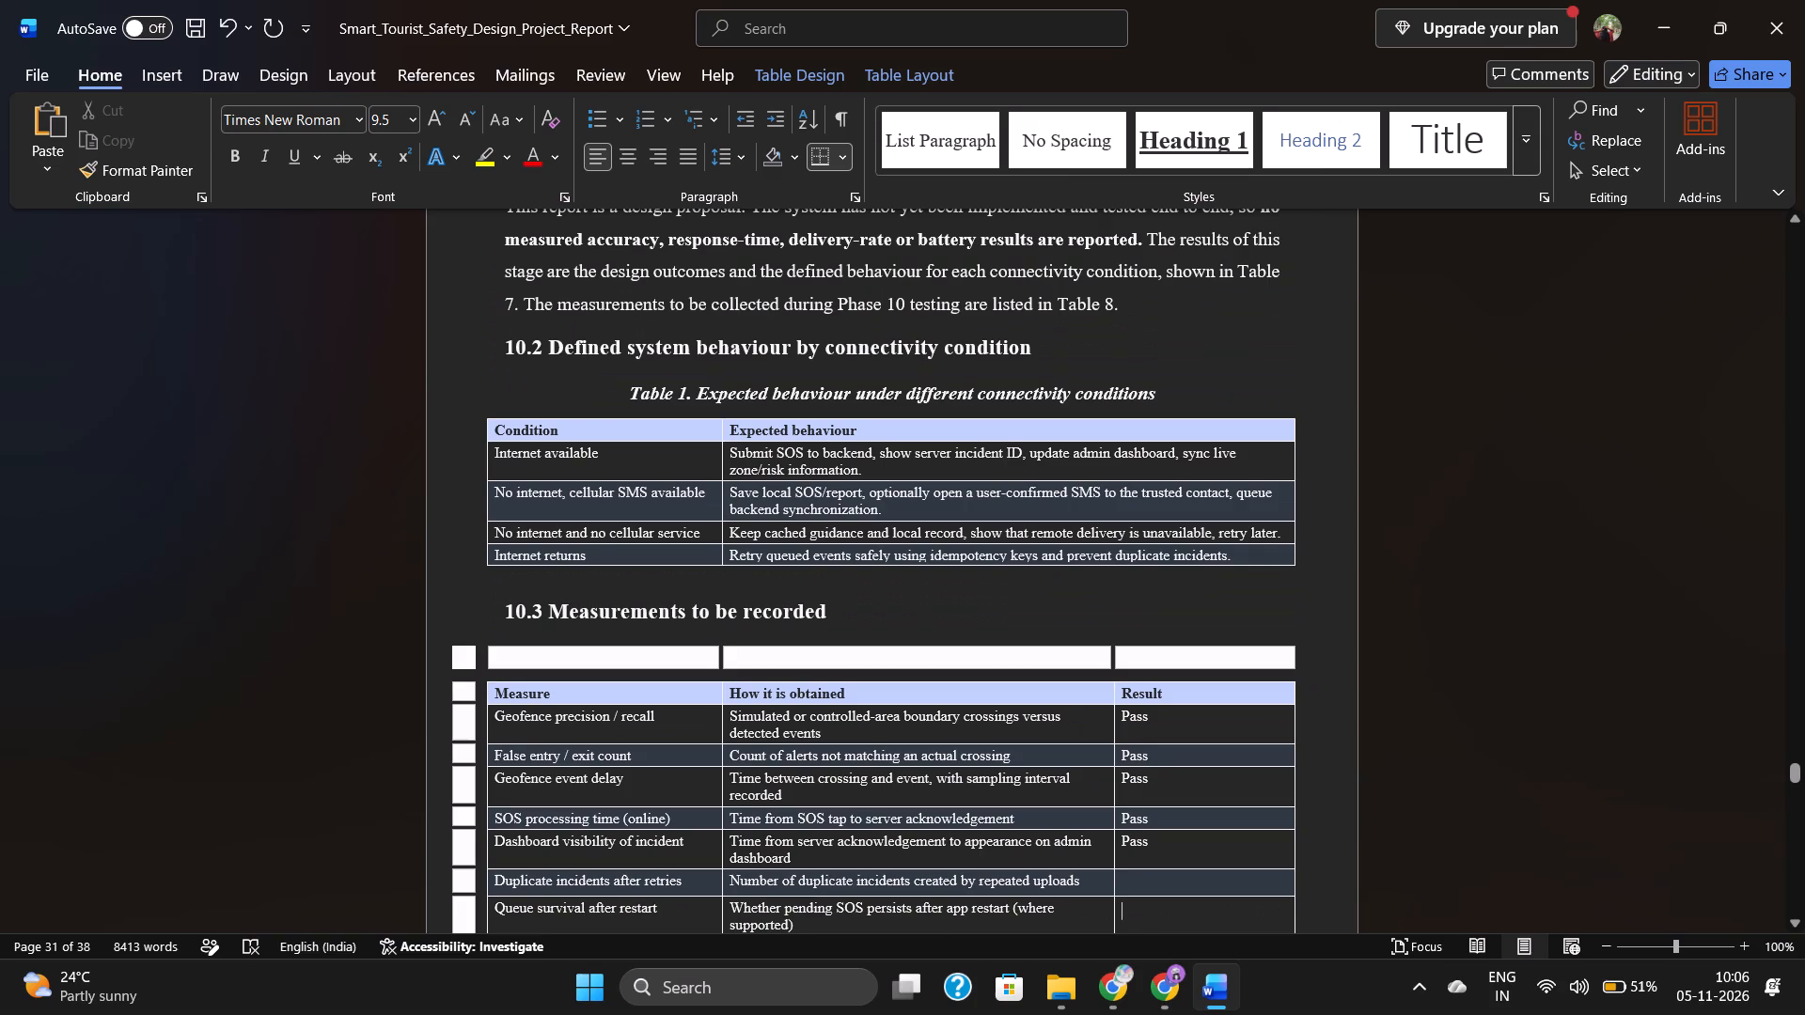
{"action": "left_click", "coordinate": [1765, 361]}
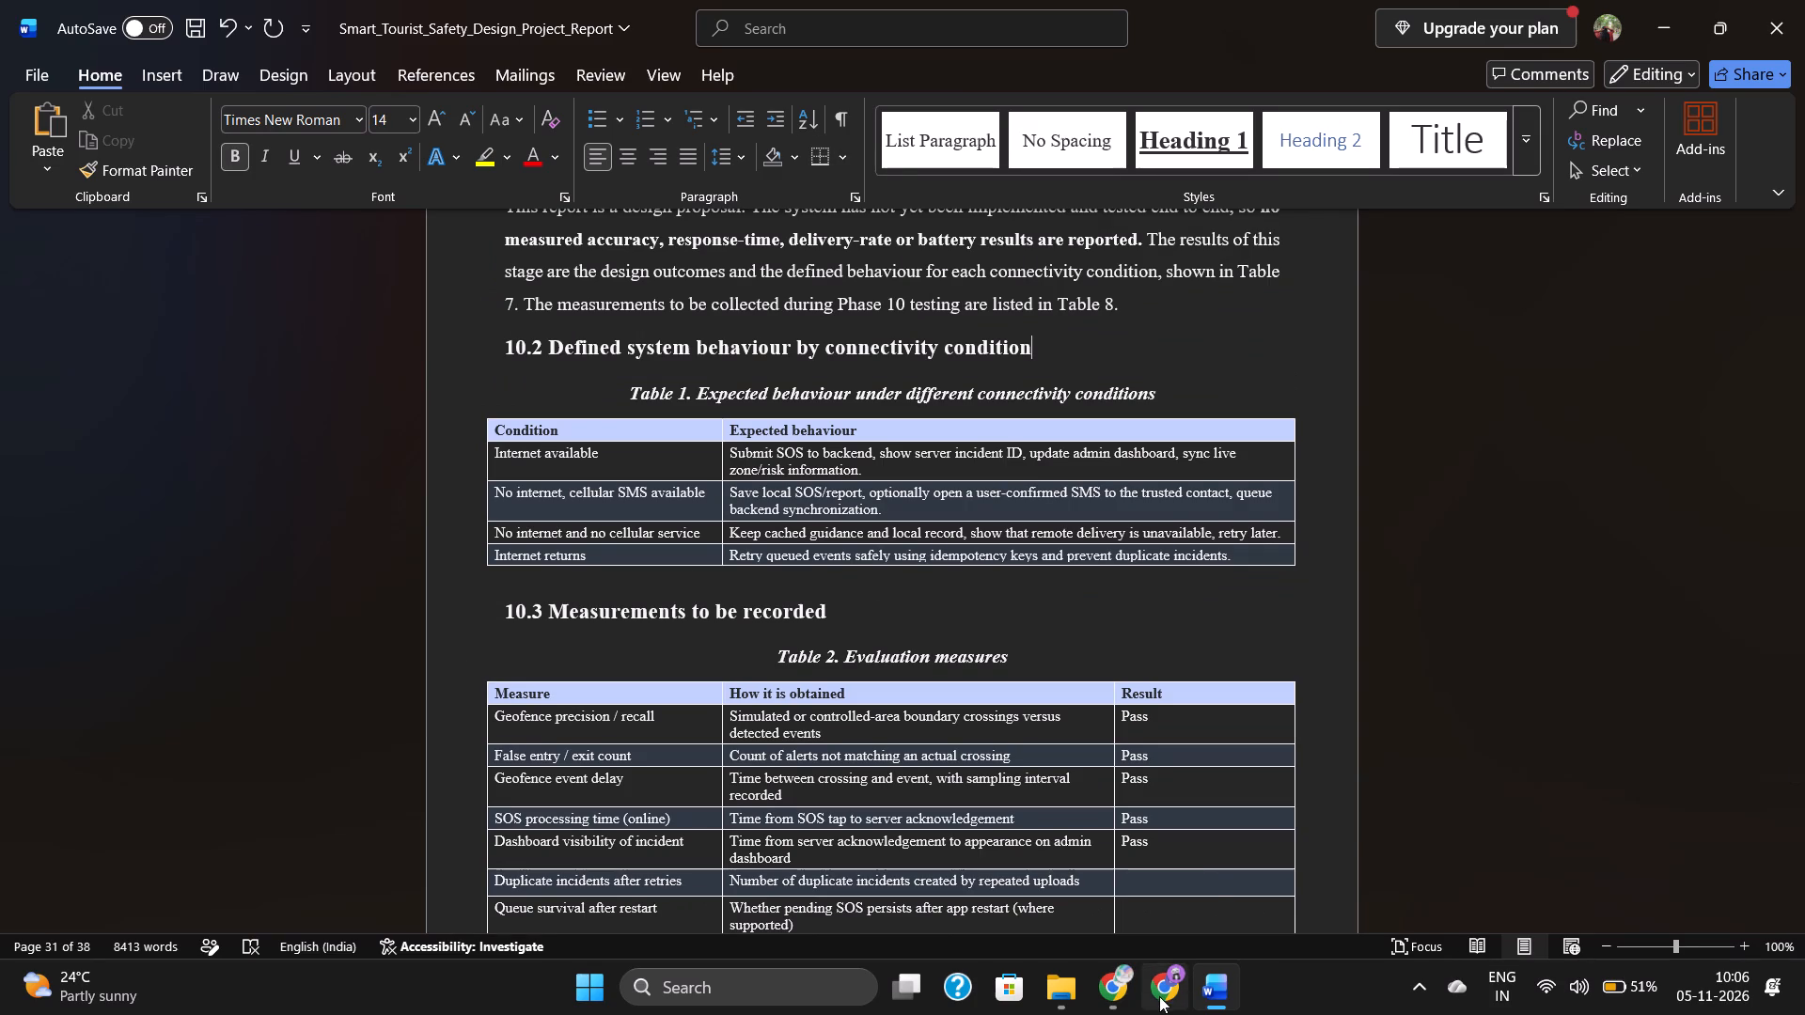
{"action": "left_click", "coordinate": [1624, 385]}
{"action": "scroll", "coordinate": [1624, 385], "scroll_direction": "up", "scroll_amount": 1}
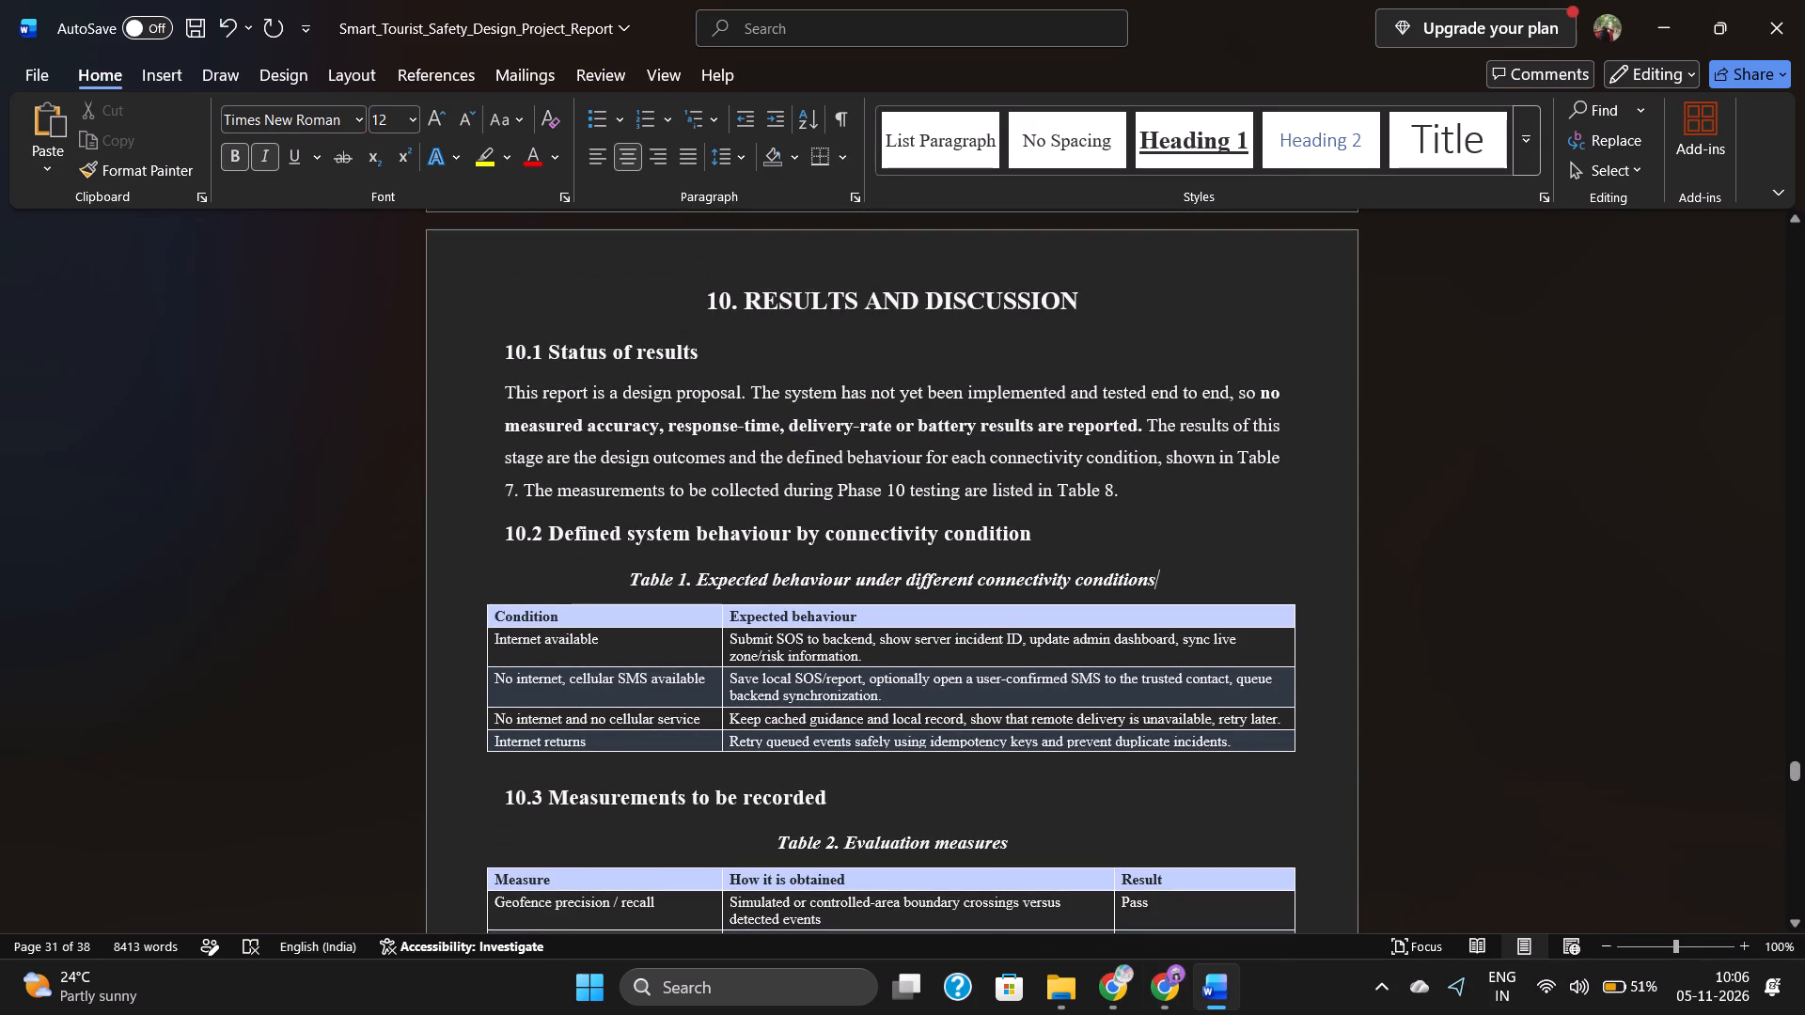
{"action": "scroll", "coordinate": [1624, 385], "scroll_direction": "up", "scroll_amount": 4}
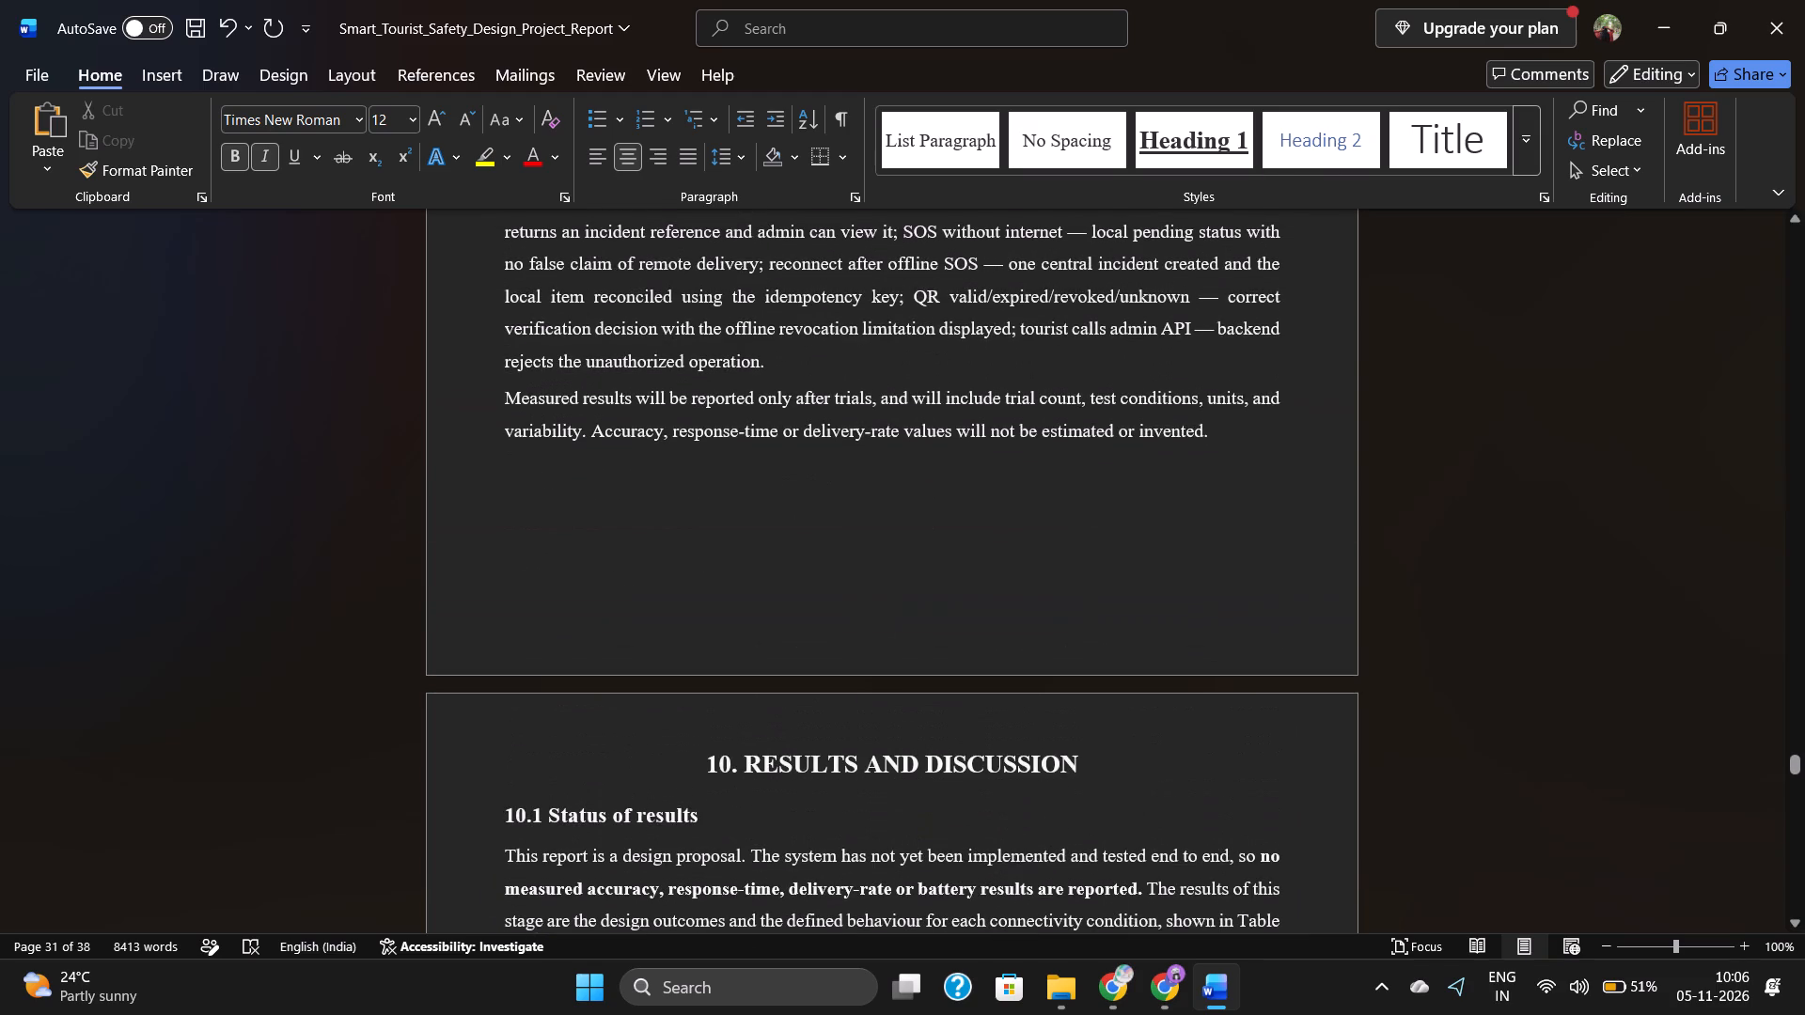
{"action": "scroll", "coordinate": [1624, 385], "scroll_direction": "down", "scroll_amount": 6}
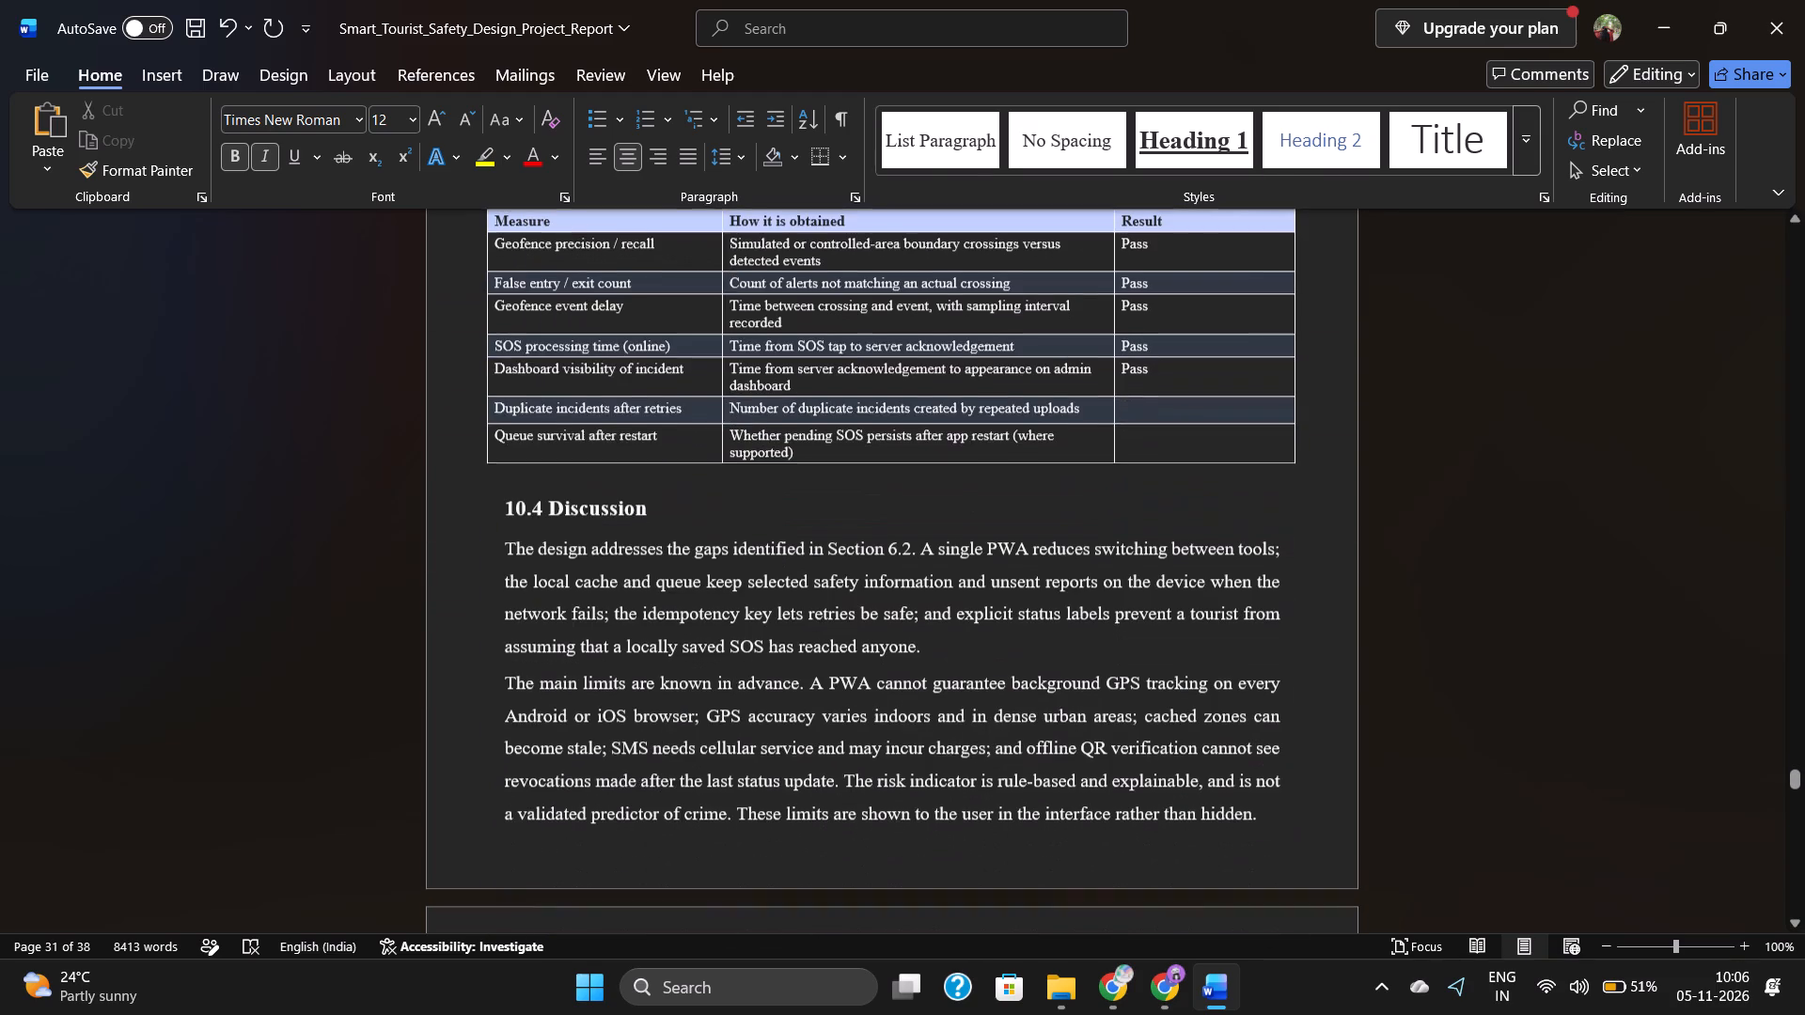
{"action": "scroll", "coordinate": [1624, 385], "scroll_direction": "down", "scroll_amount": 1}
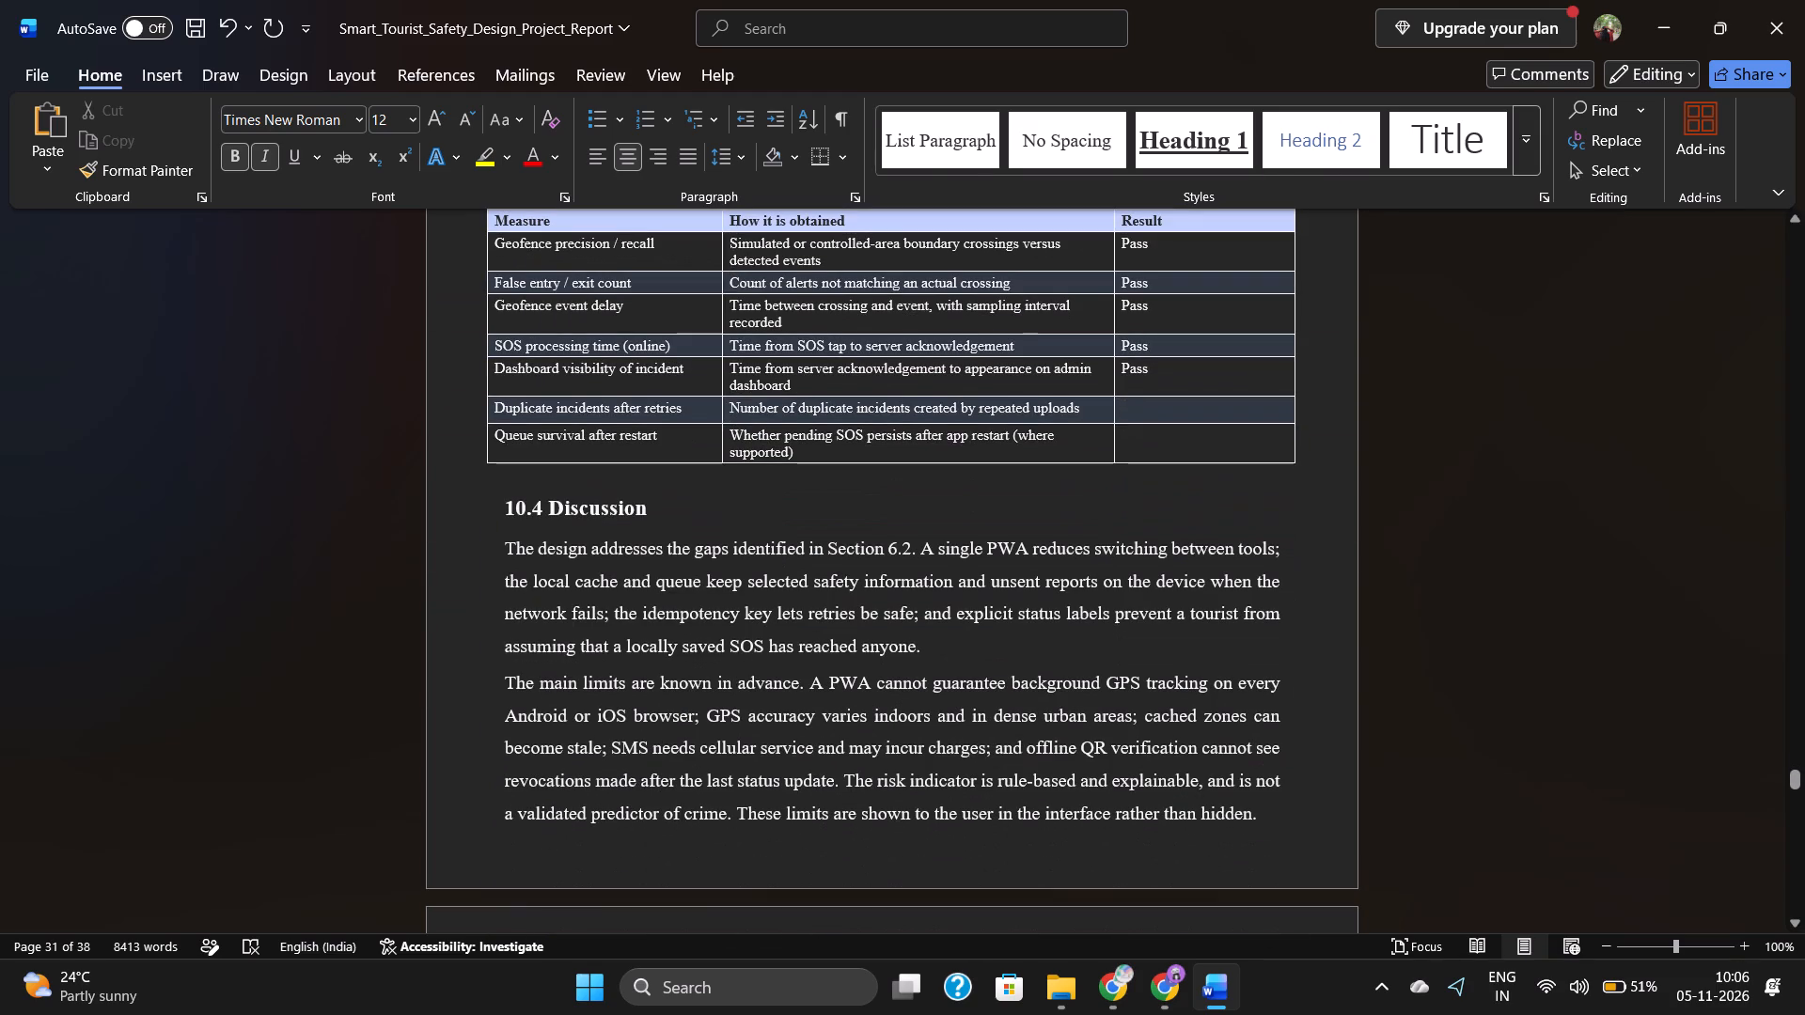
{"action": "scroll", "coordinate": [1624, 385], "scroll_direction": "down", "scroll_amount": 1}
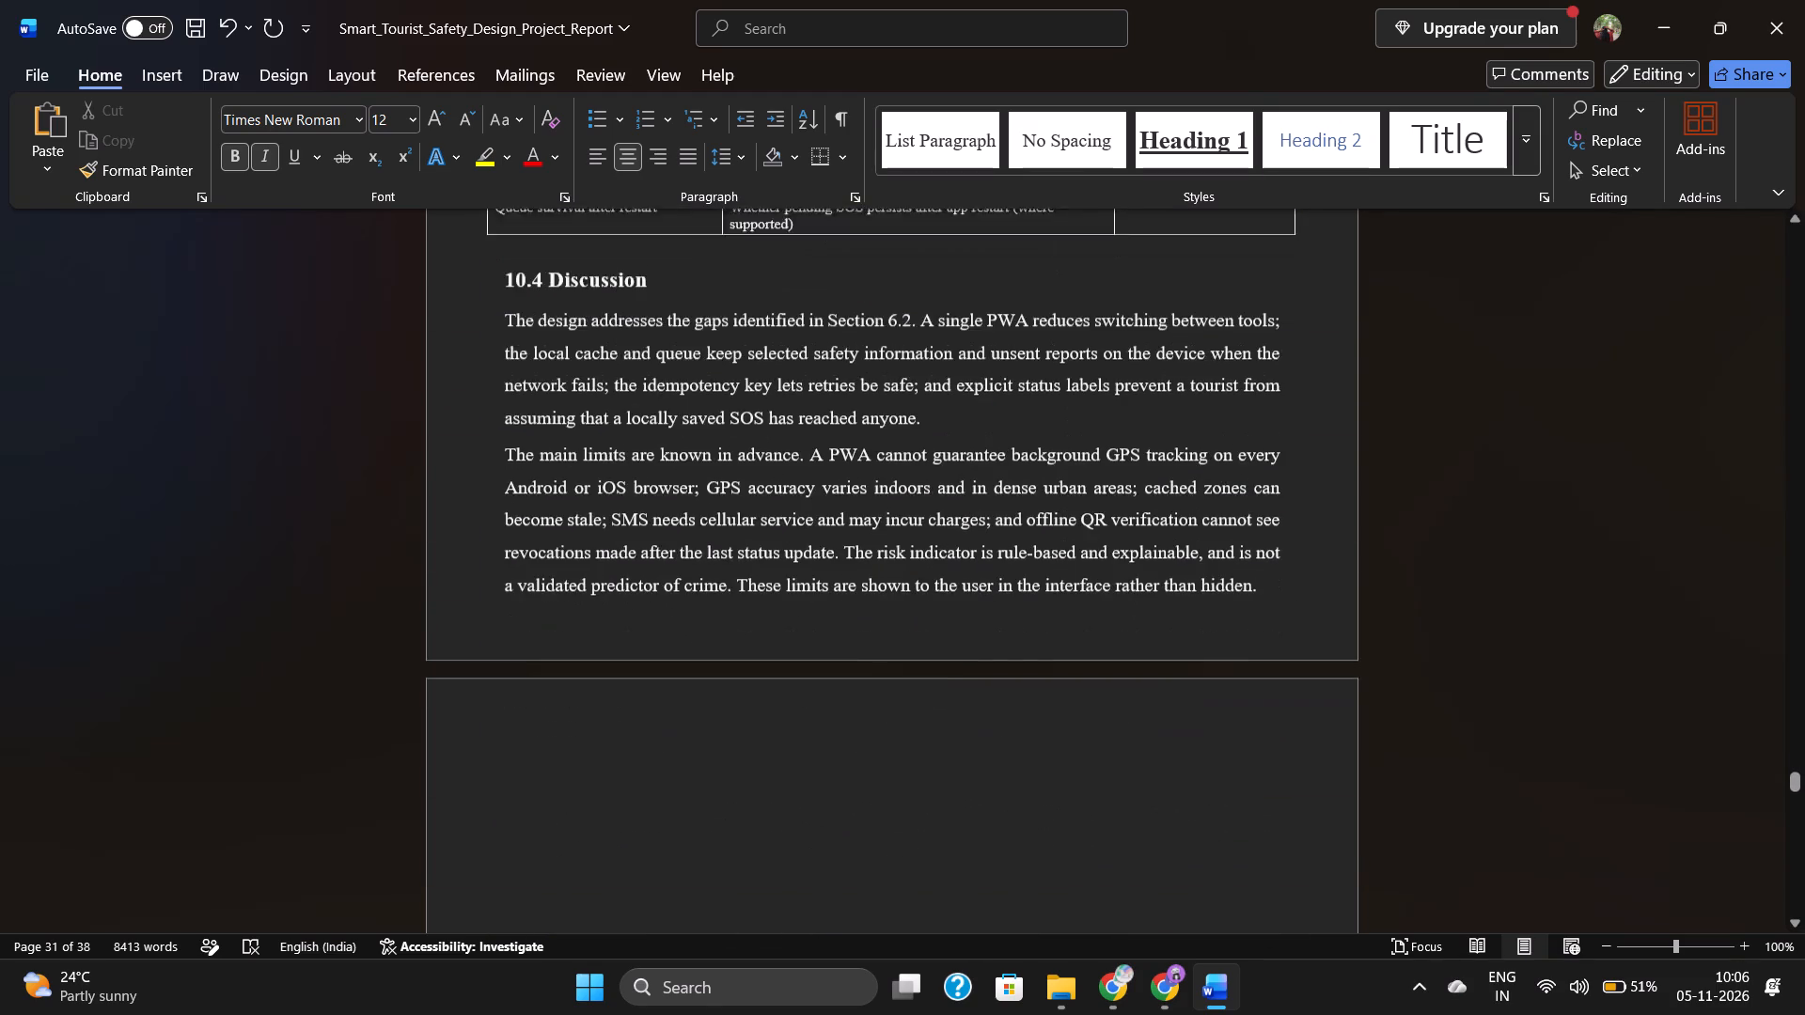
Skim the conclusion and references, and go back through the report to the diagrams, specification and functional gaps in section 6.
{"action": "scroll", "coordinate": [1624, 385], "scroll_direction": "down", "scroll_amount": 14}
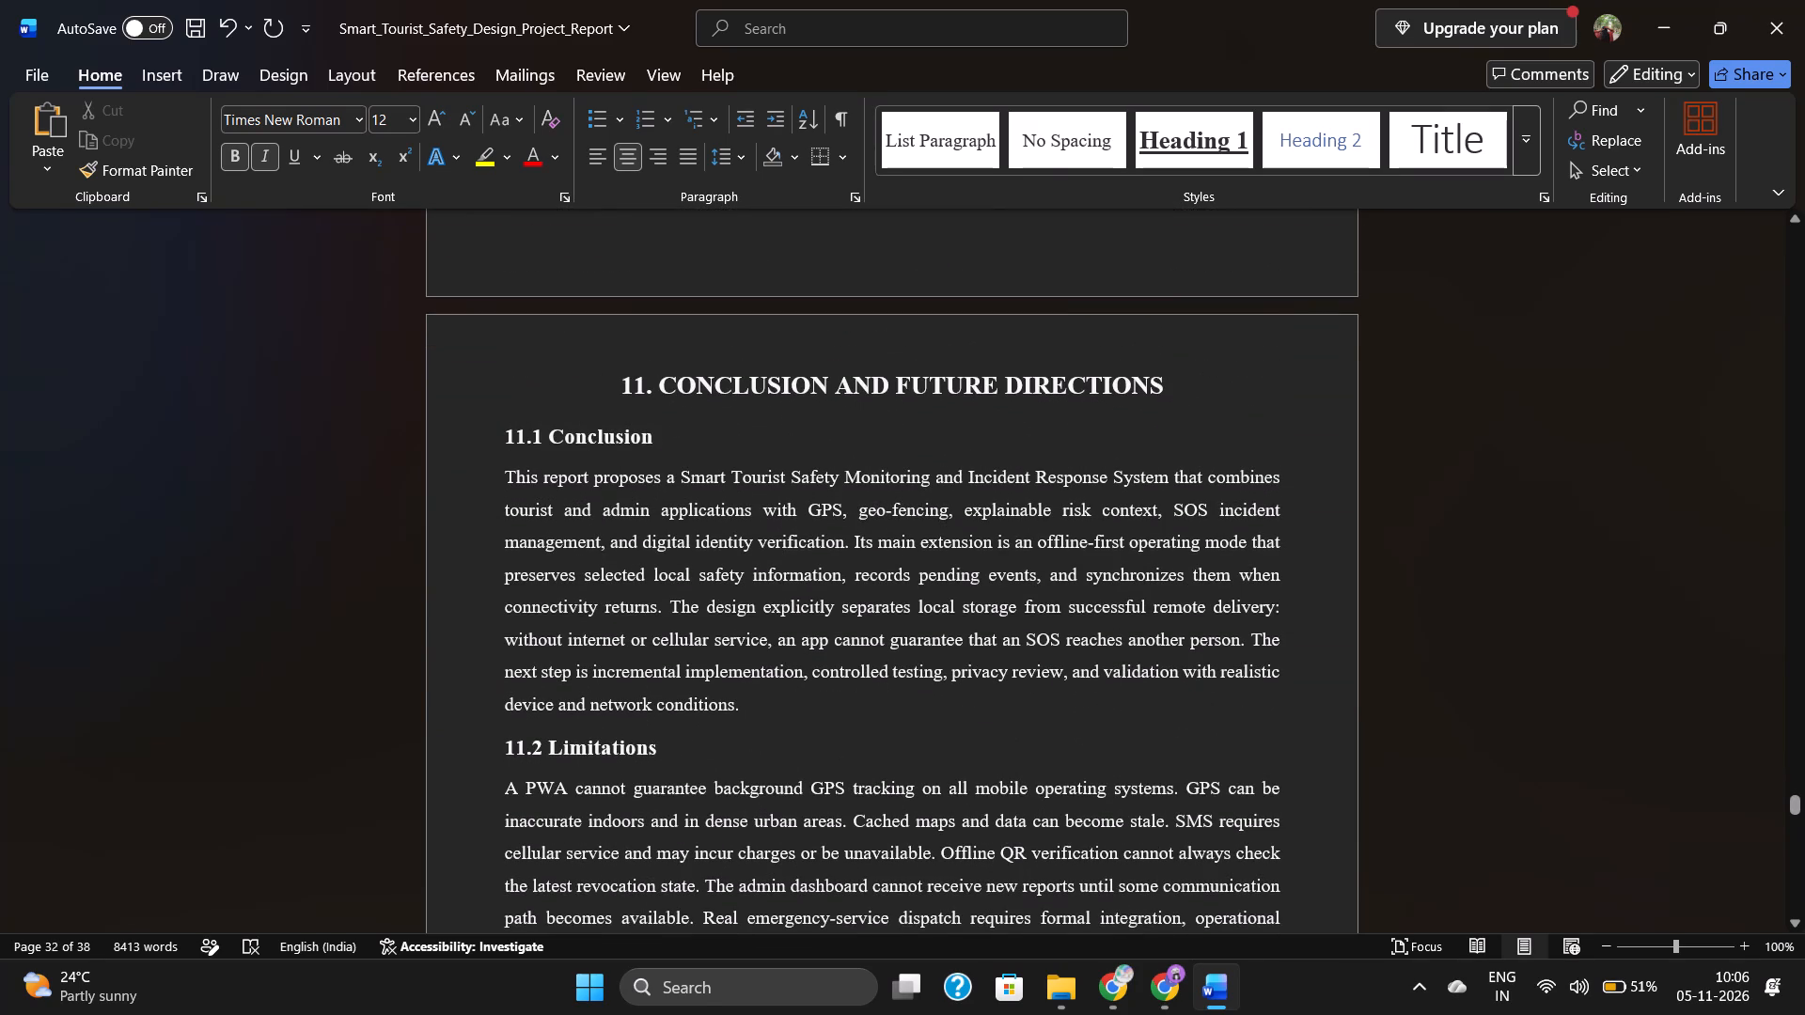
{"action": "scroll", "coordinate": [1624, 385], "scroll_direction": "down", "scroll_amount": 6}
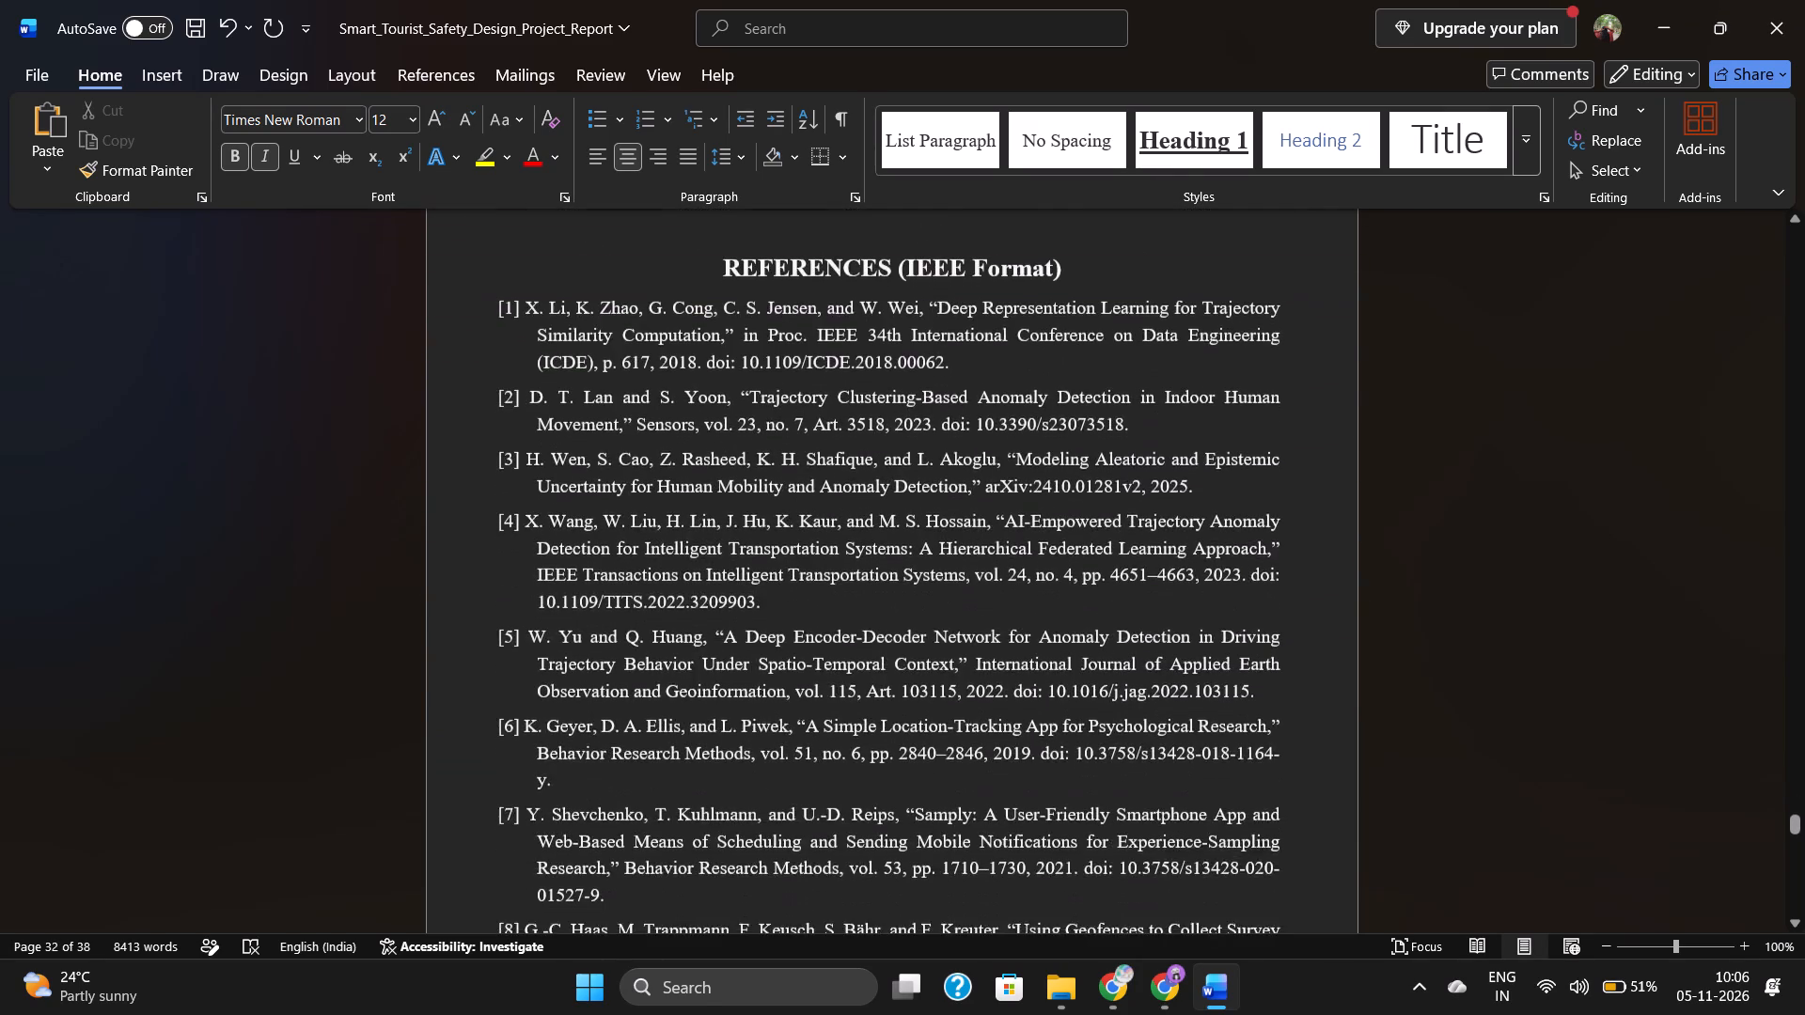
{"action": "scroll", "coordinate": [1624, 385], "scroll_direction": "down", "scroll_amount": 7}
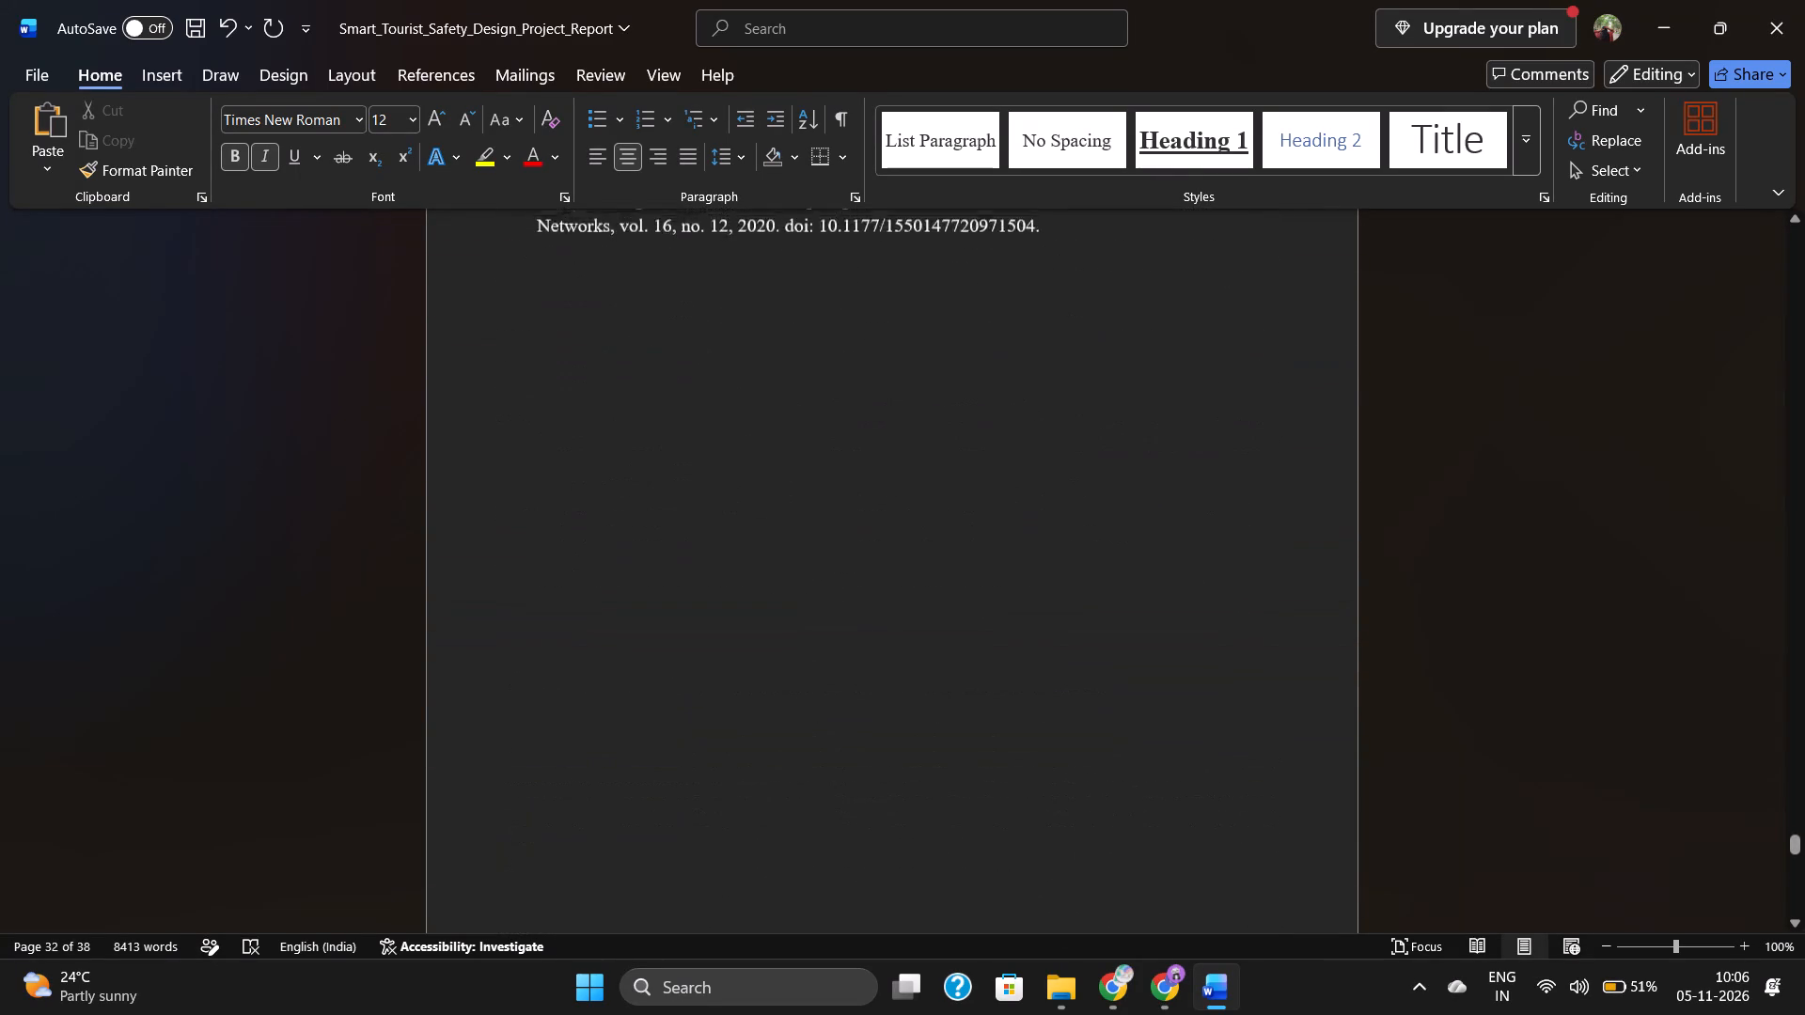
{"action": "scroll", "coordinate": [1624, 385], "scroll_direction": "down", "scroll_amount": 2}
{"action": "scroll", "coordinate": [1624, 385], "scroll_direction": "up", "scroll_amount": 20}
{"action": "scroll", "coordinate": [1624, 385], "scroll_direction": "up", "scroll_amount": 3}
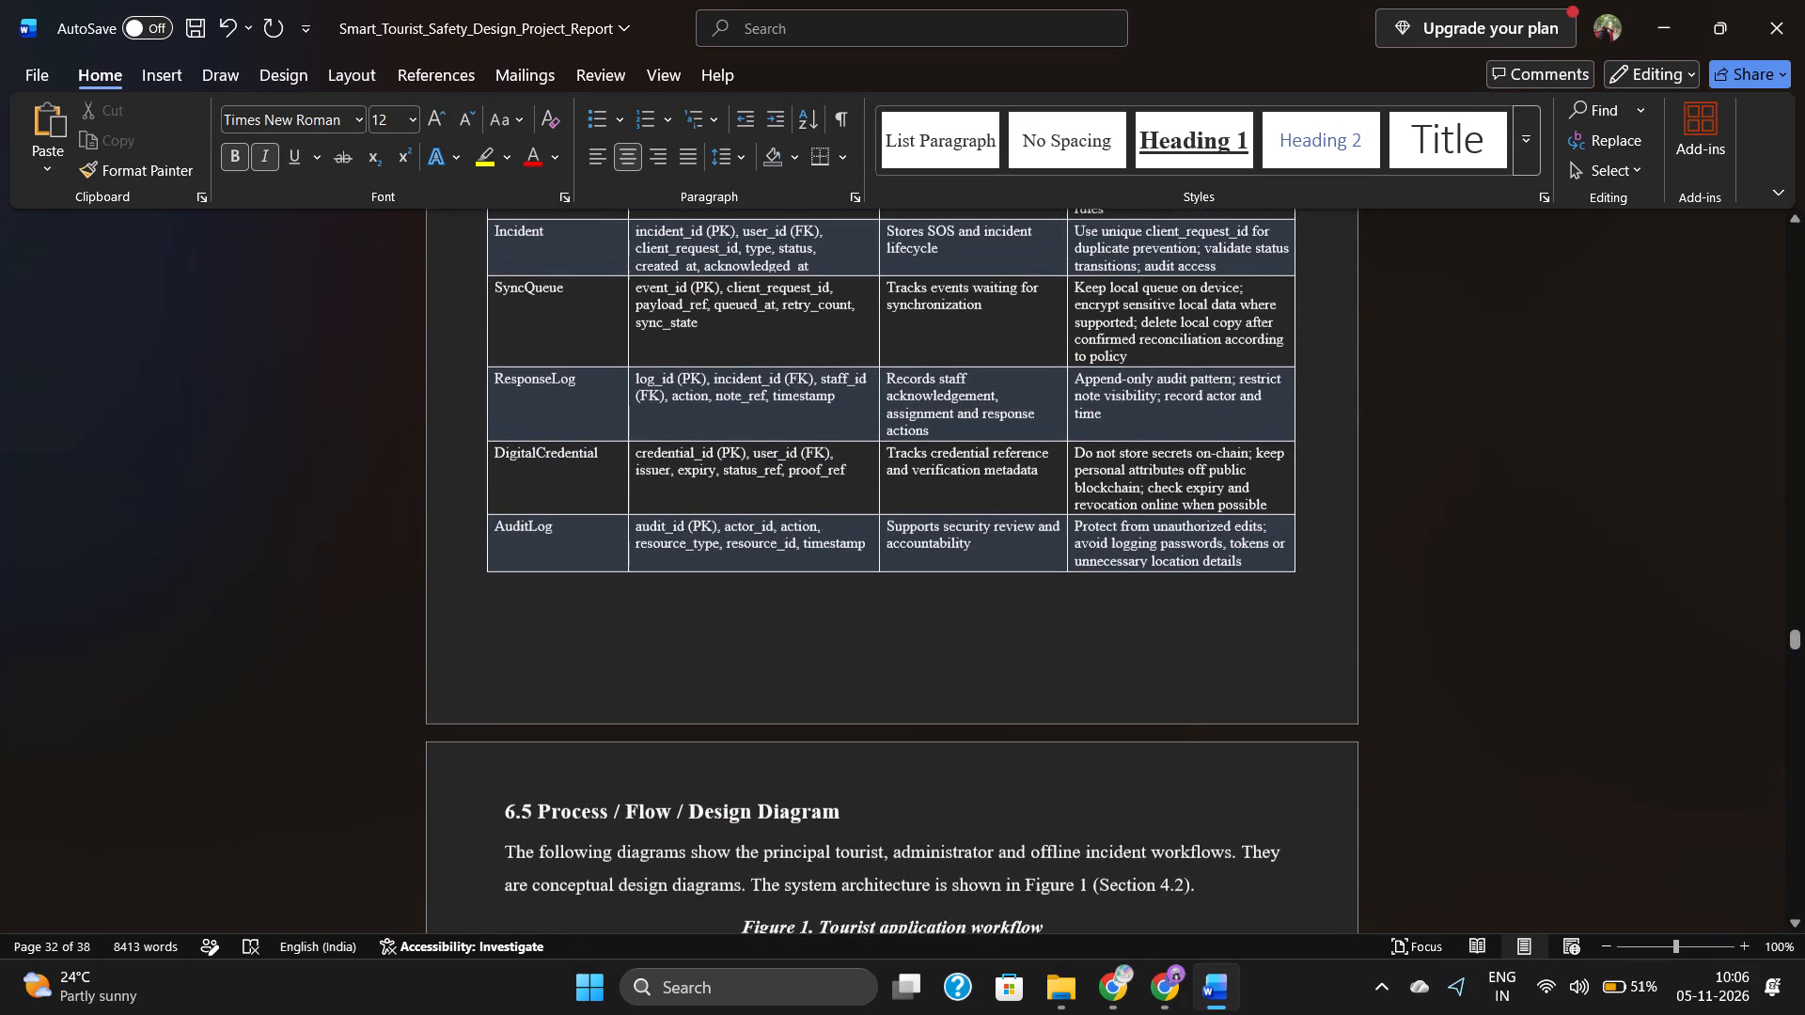
{"action": "scroll", "coordinate": [1624, 385], "scroll_direction": "up", "scroll_amount": 6}
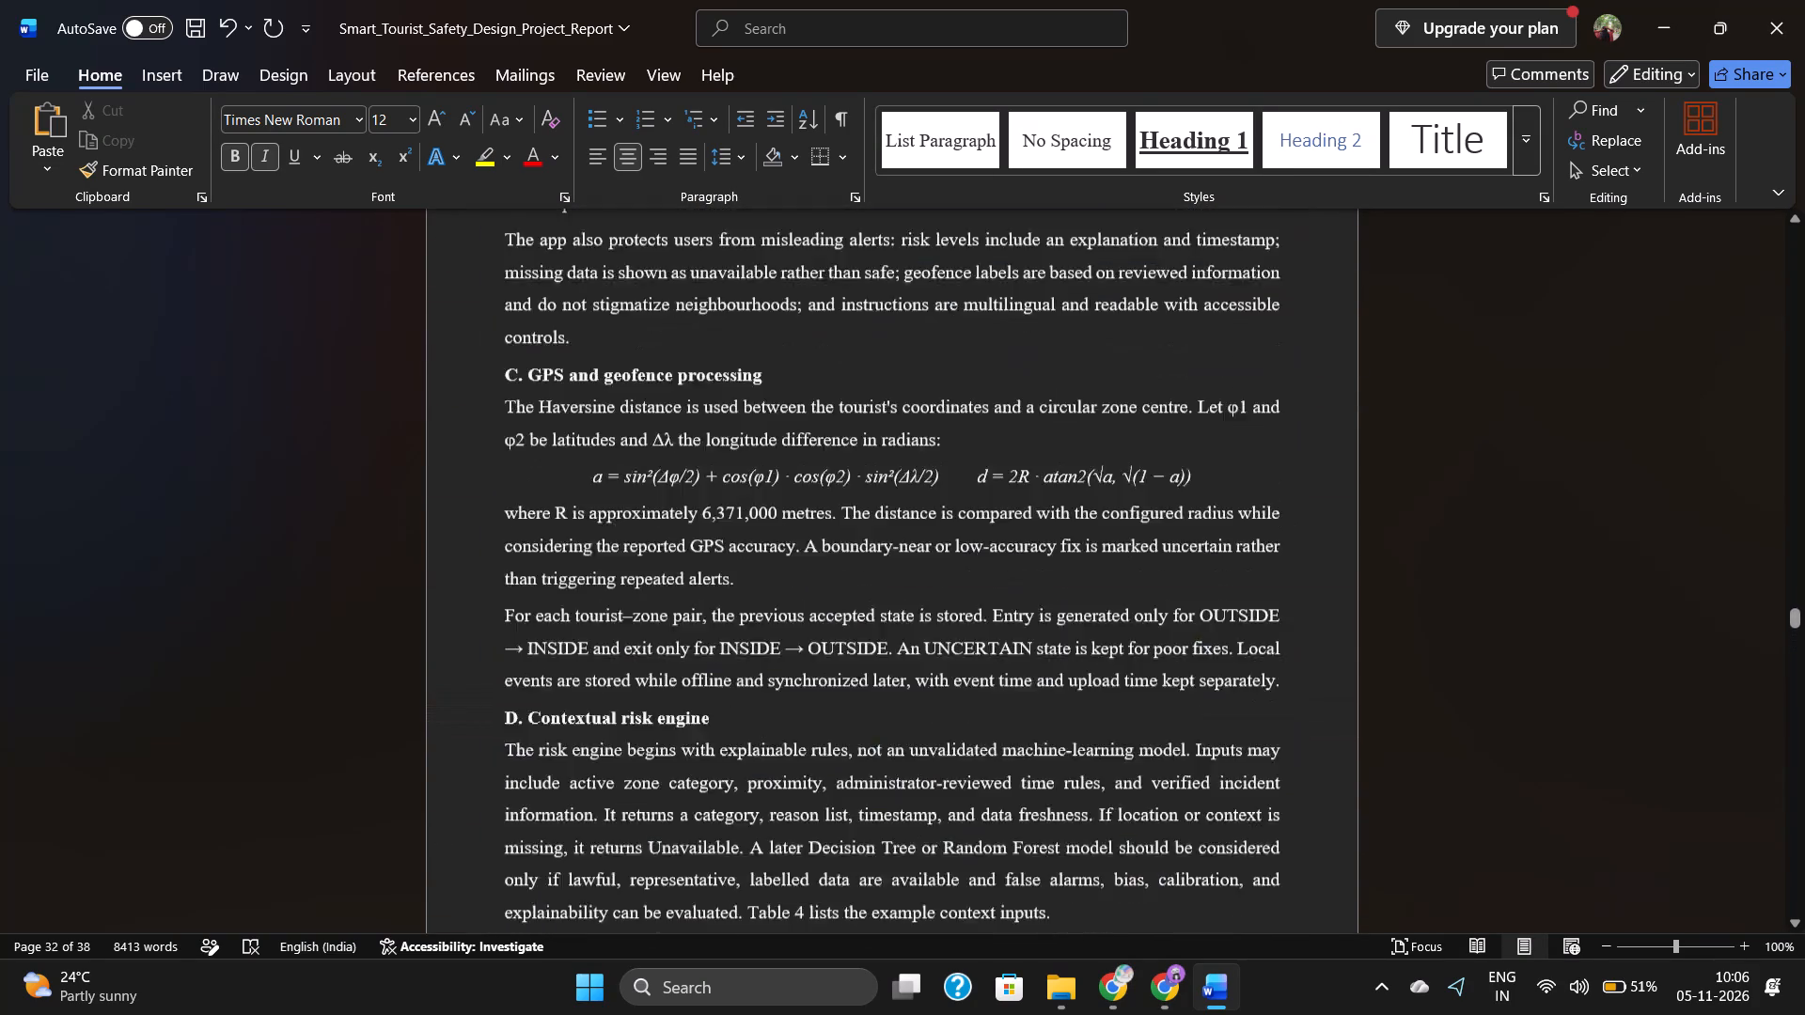
{"action": "scroll", "coordinate": [1624, 385], "scroll_direction": "up", "scroll_amount": 4}
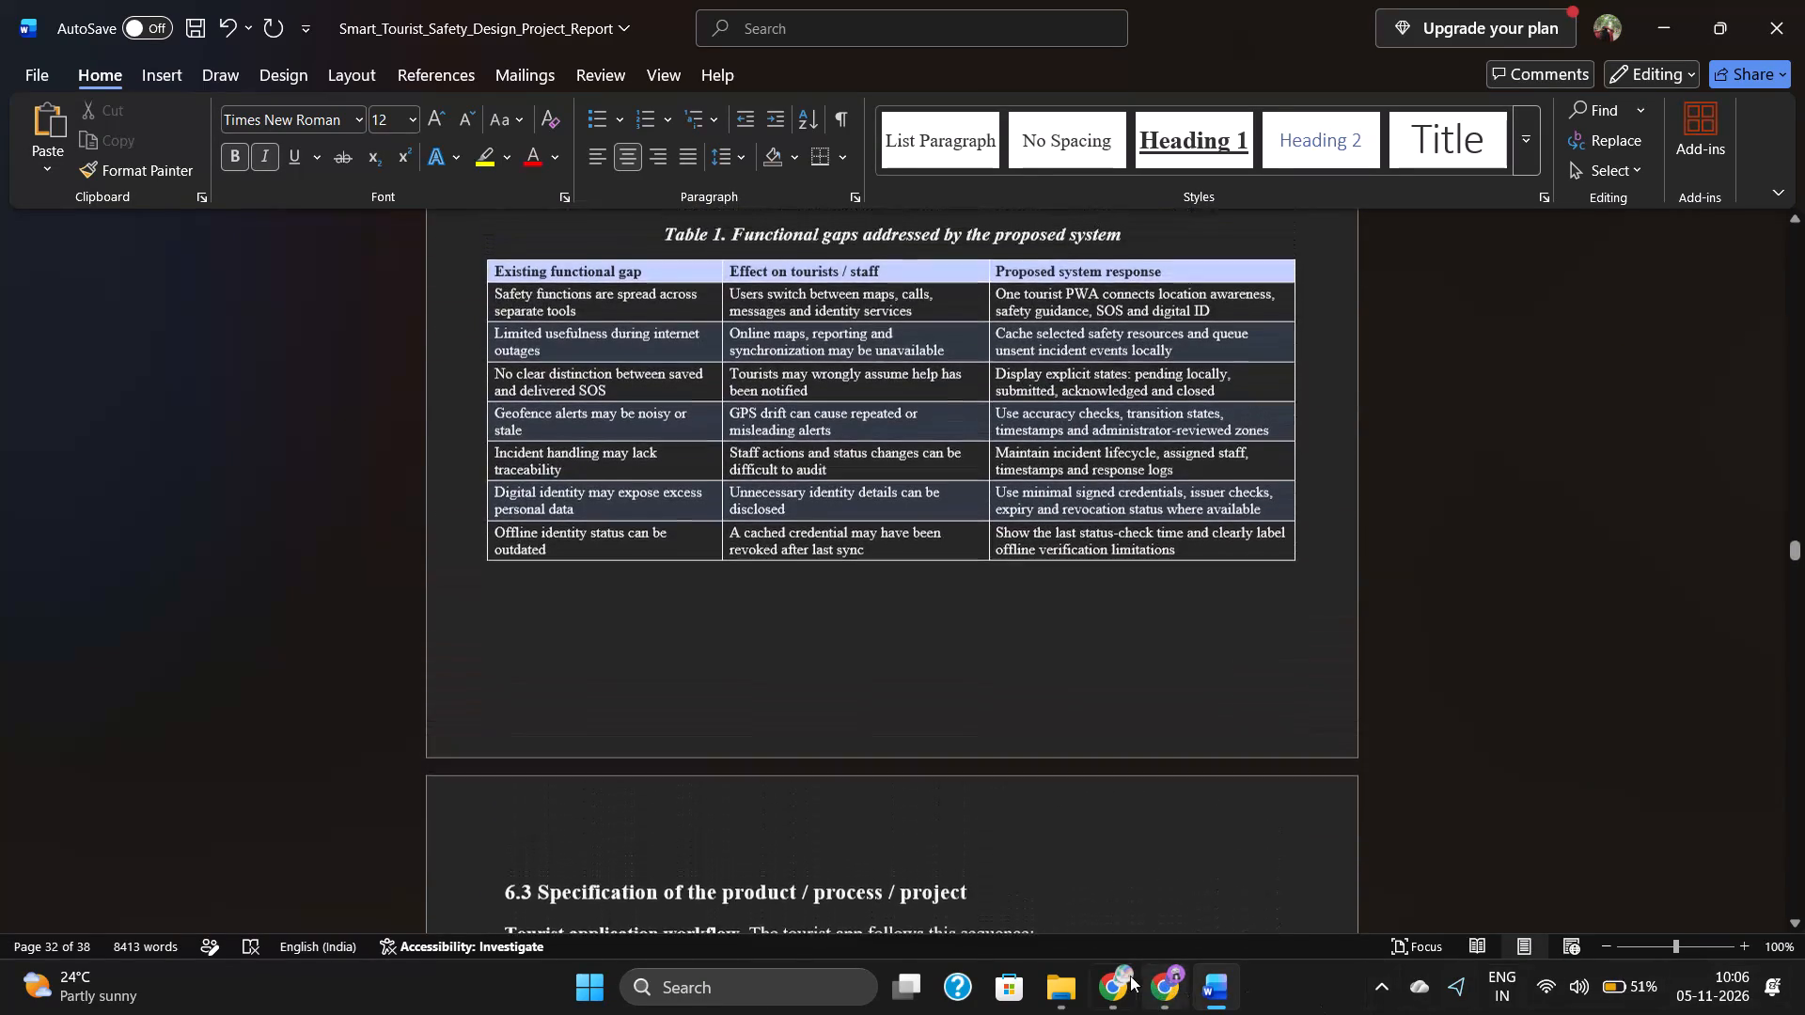
In a new Chrome tab, search the web for the Alliance faculty member by name and open the first result, the Alliance University faculty profile.
{"action": "left_click", "coordinate": [1123, 976]}
{"action": "left_click", "coordinate": [1398, 18]}
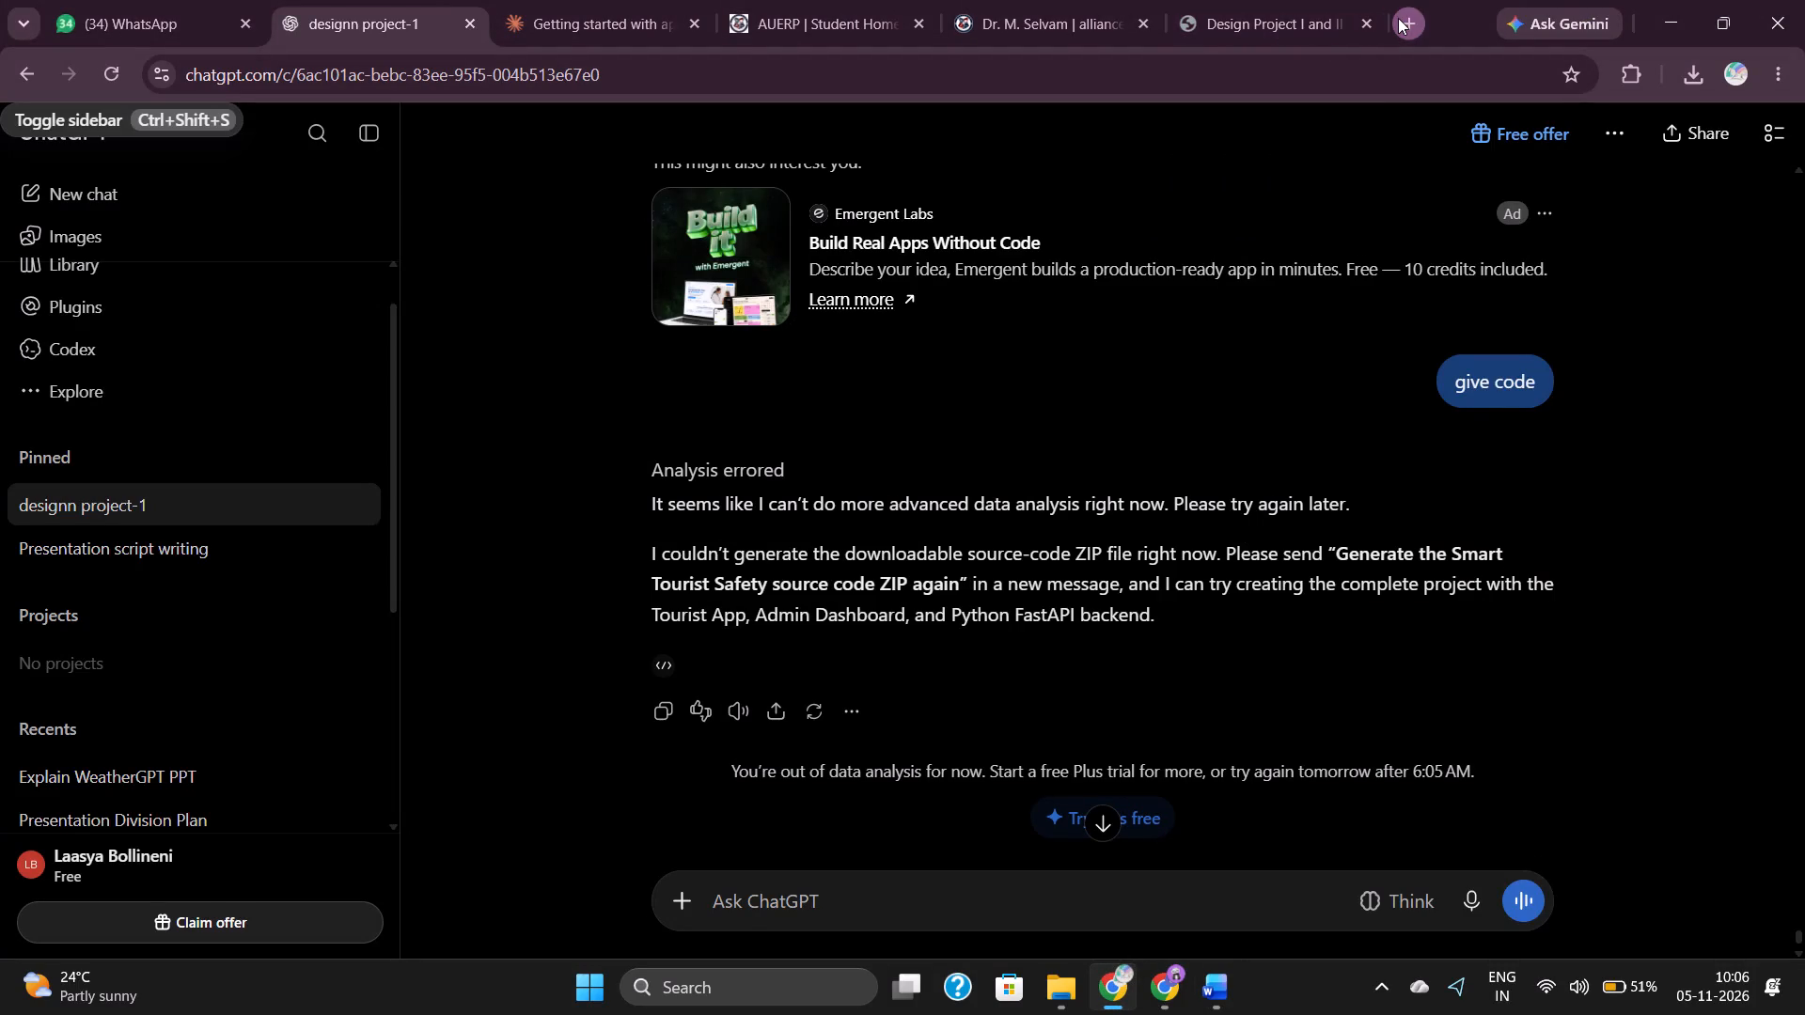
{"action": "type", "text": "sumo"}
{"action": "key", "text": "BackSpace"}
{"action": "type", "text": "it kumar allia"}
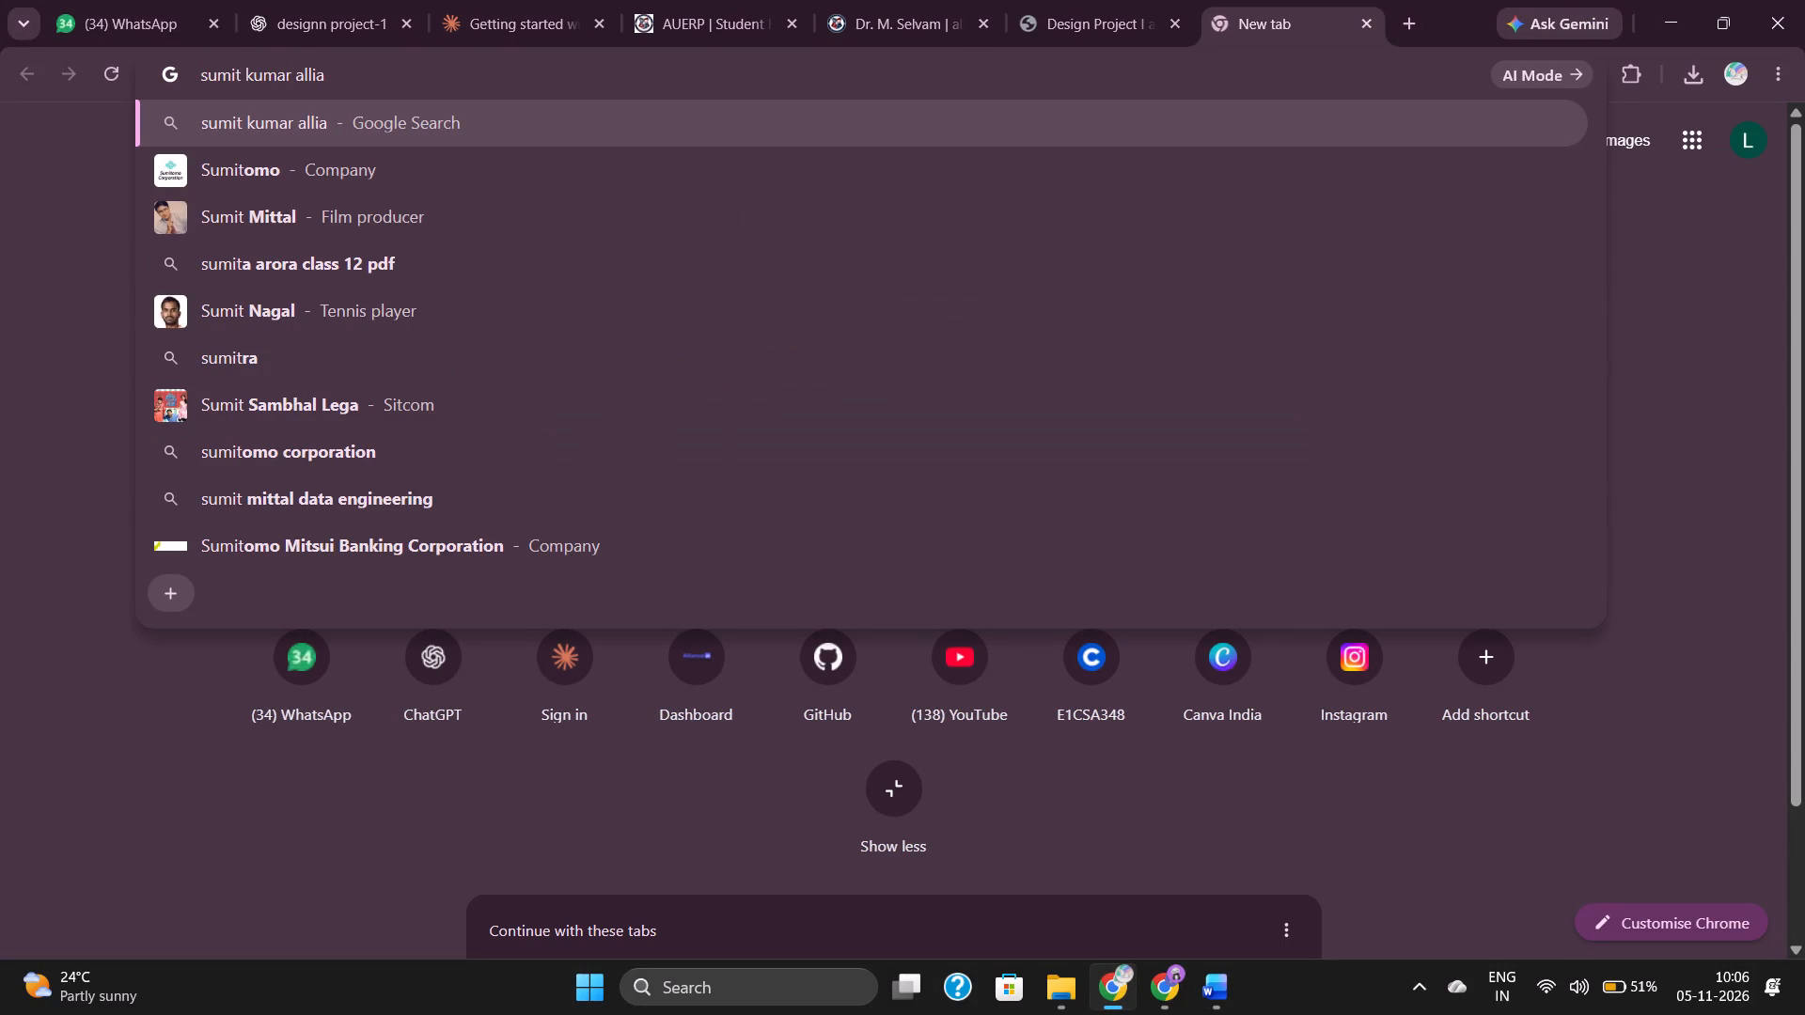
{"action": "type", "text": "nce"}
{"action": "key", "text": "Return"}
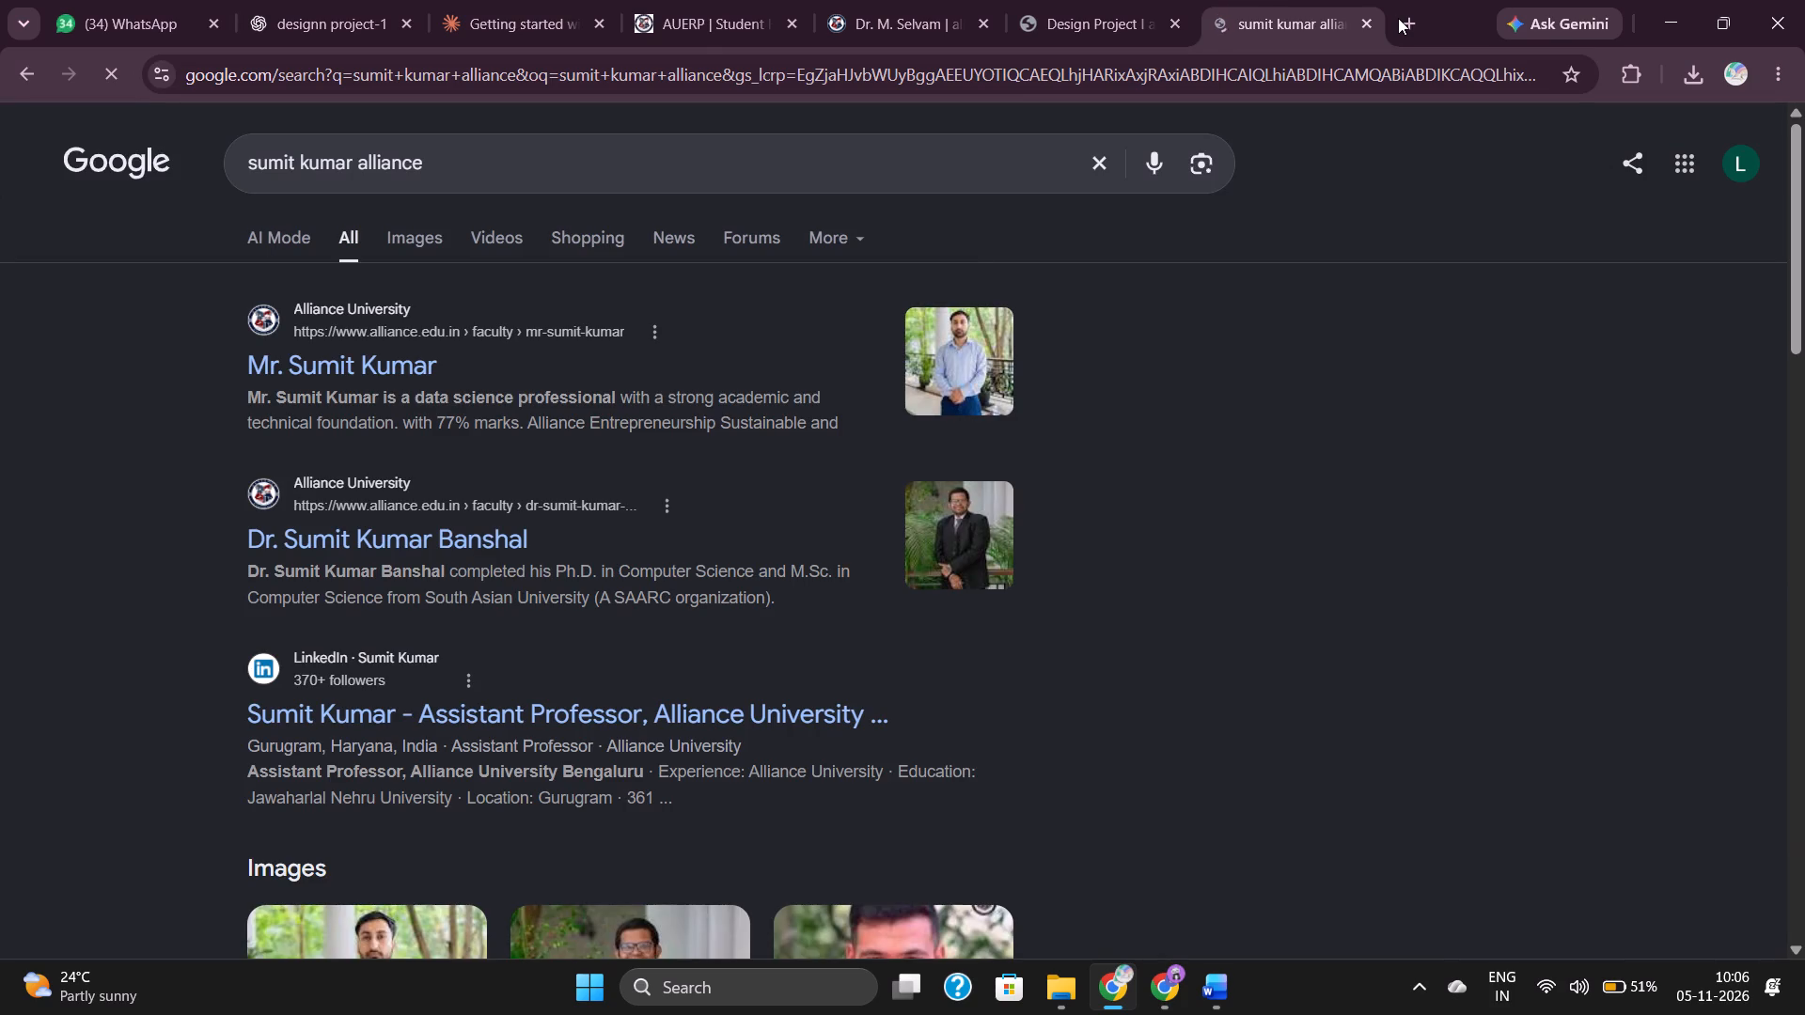
{"action": "left_click", "coordinate": [416, 356]}
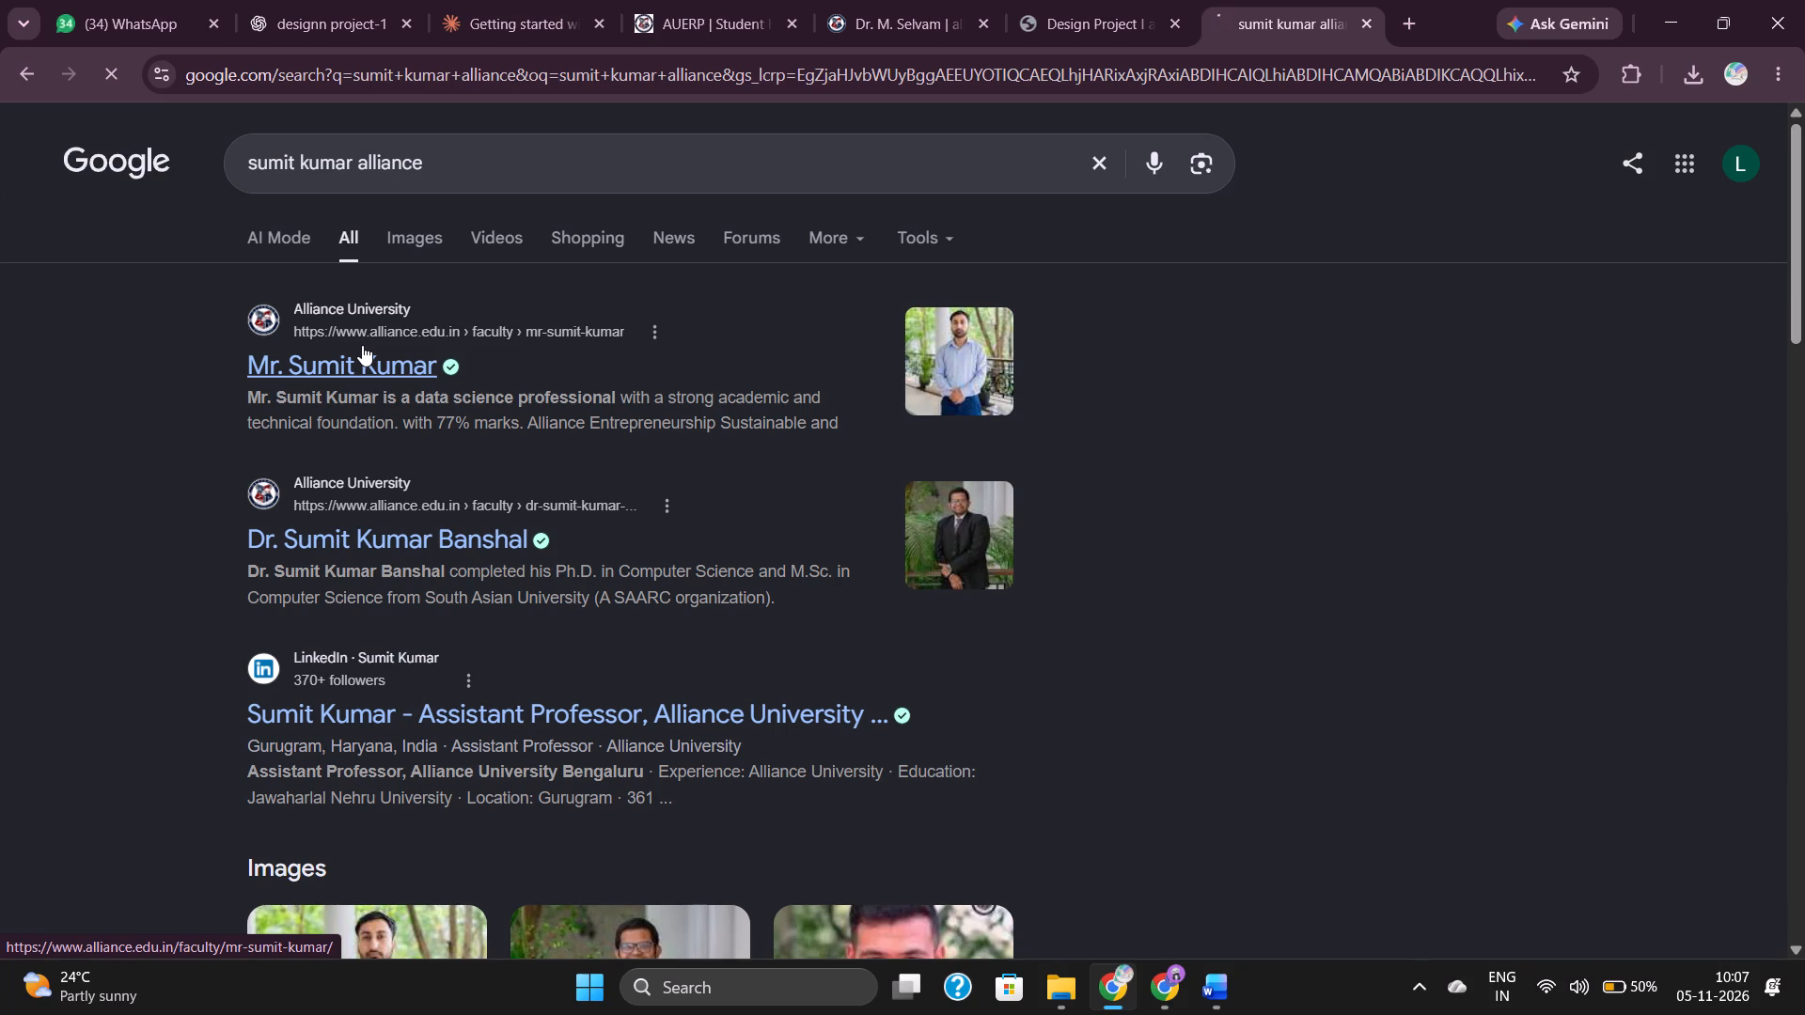